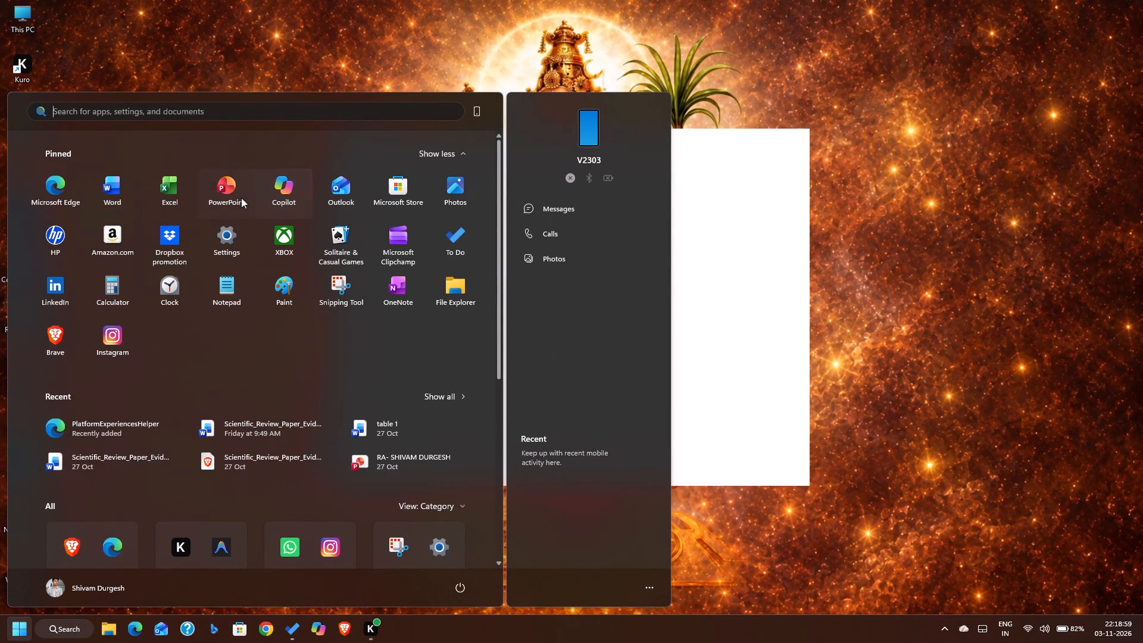
Launch PowerPoint and maximize its start window.
click(223, 188)
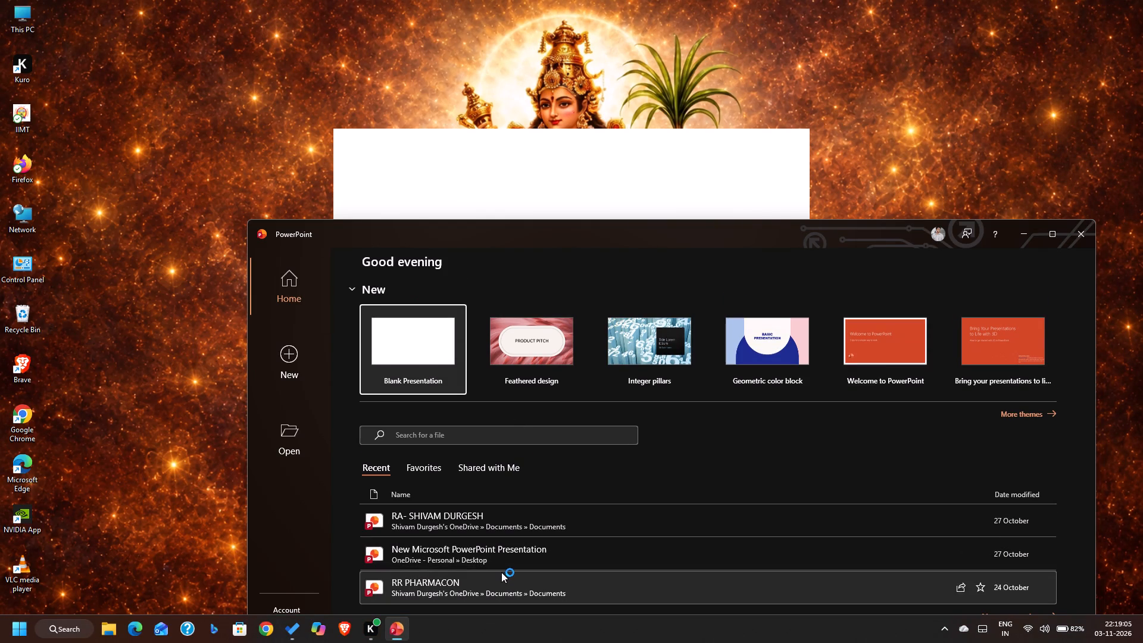
click(1052, 236)
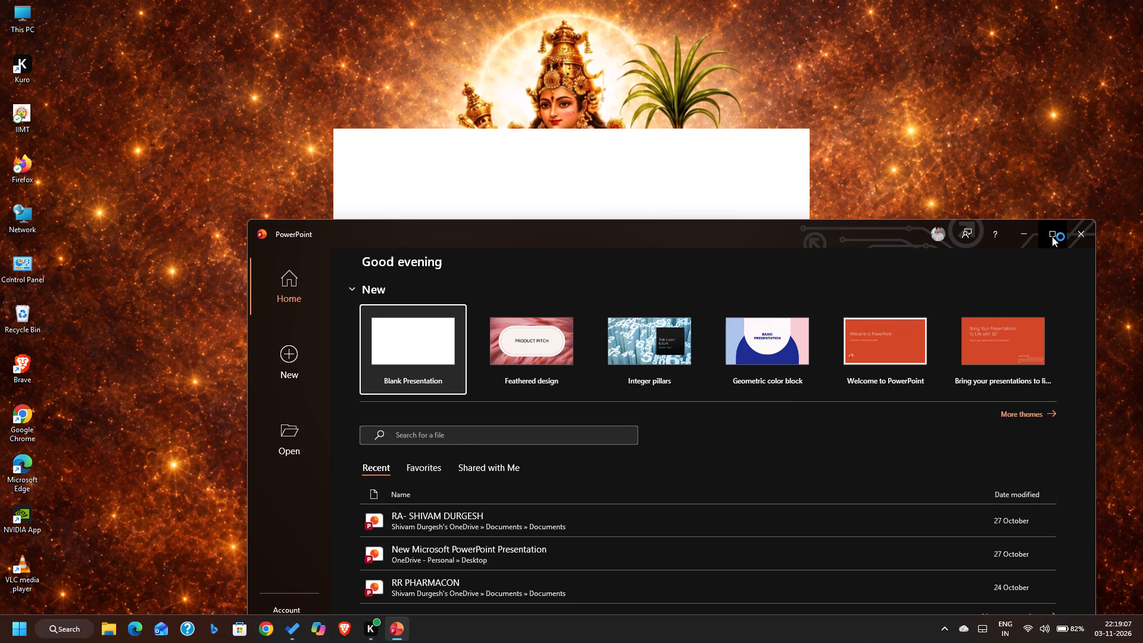
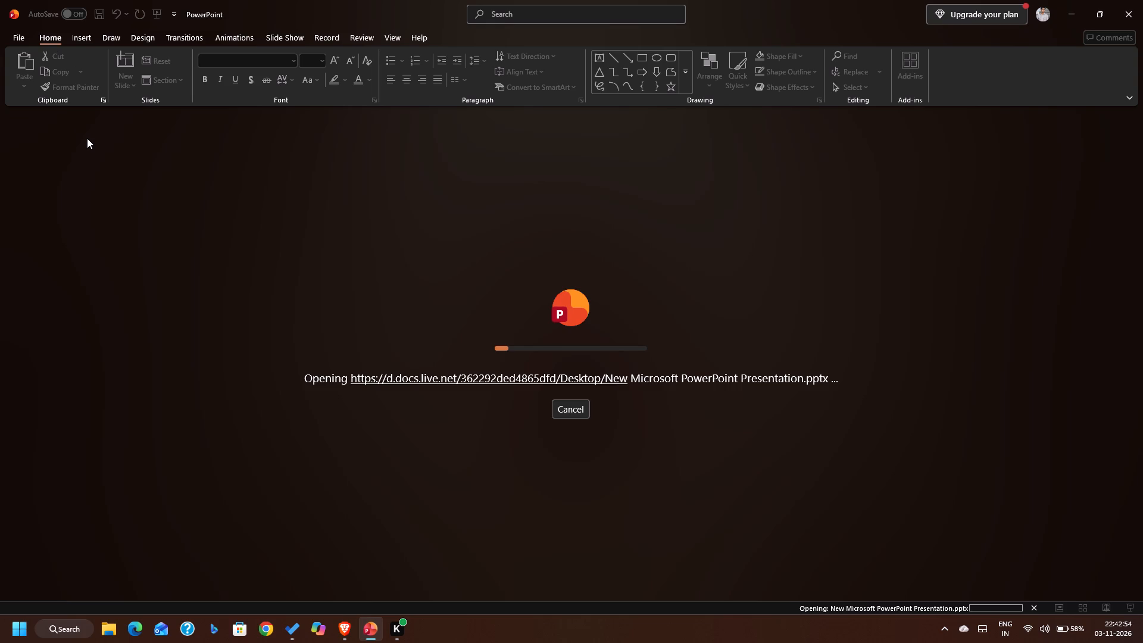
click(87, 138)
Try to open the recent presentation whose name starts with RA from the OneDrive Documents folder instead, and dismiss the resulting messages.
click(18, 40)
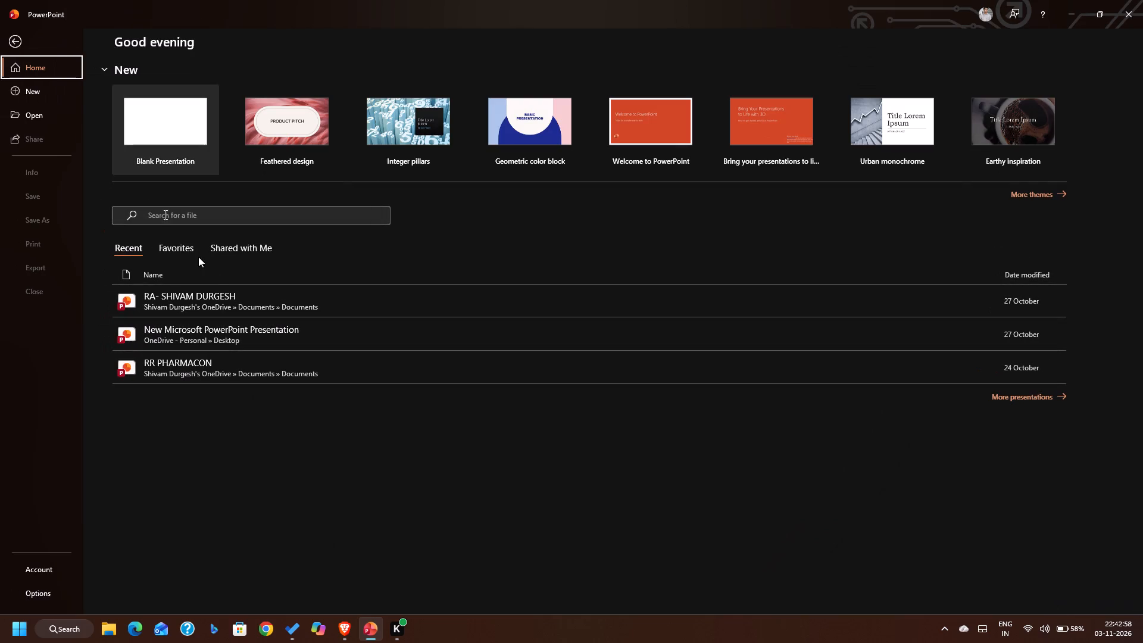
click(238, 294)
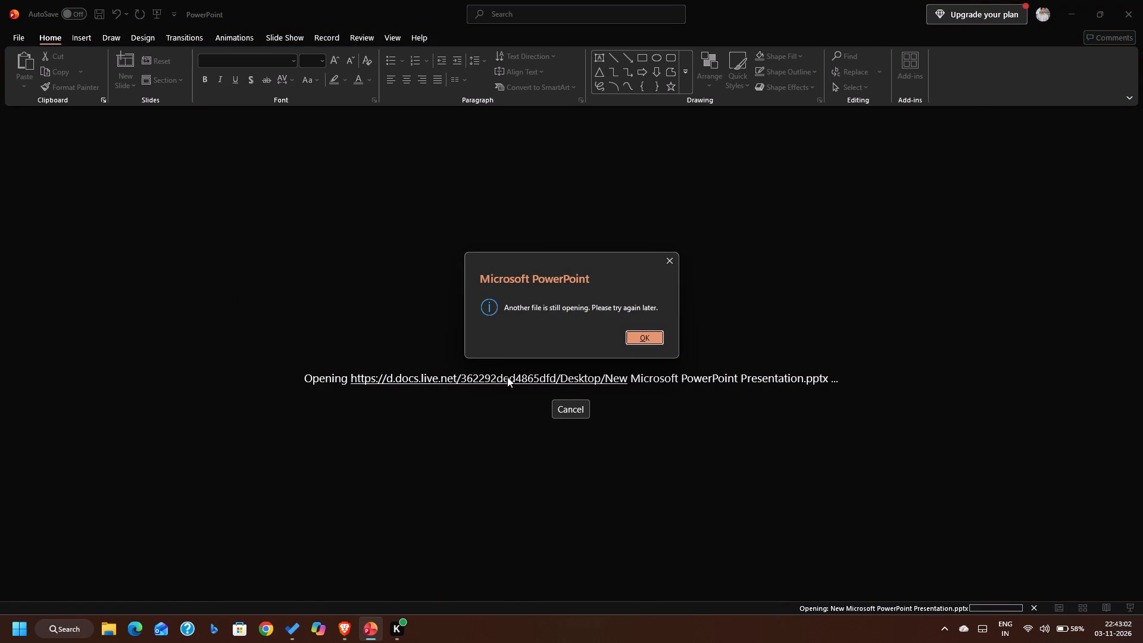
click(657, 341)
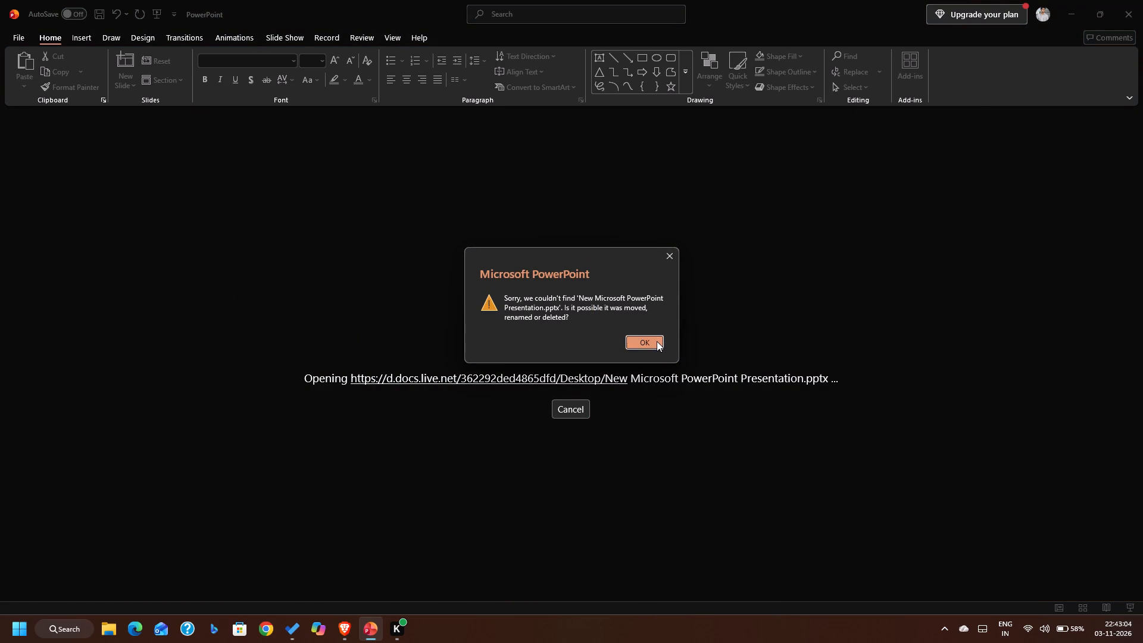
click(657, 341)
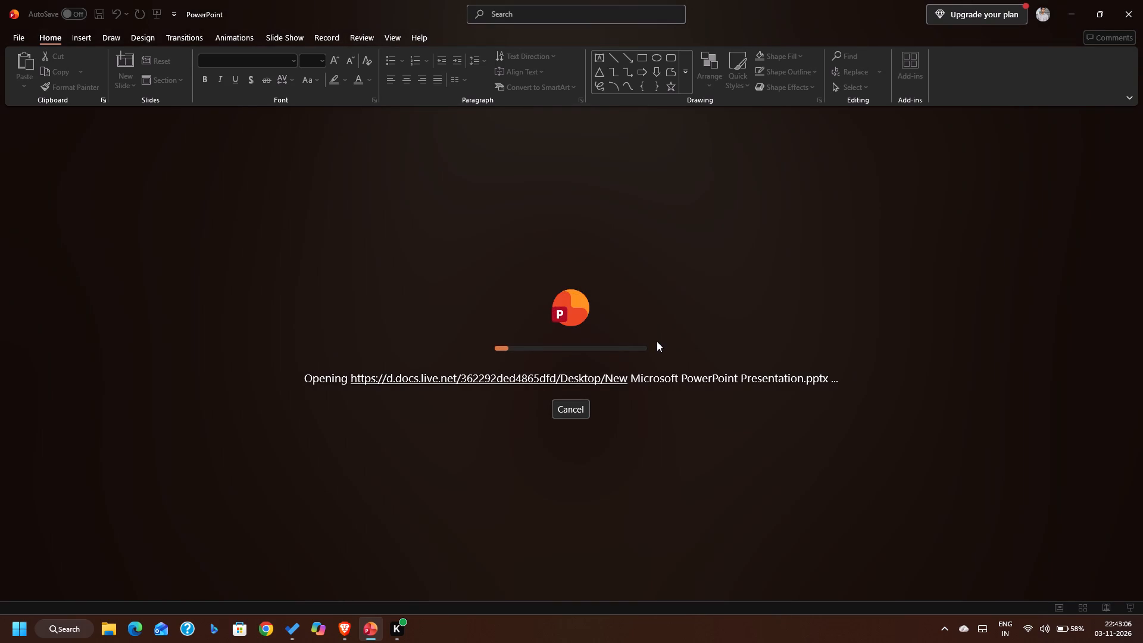
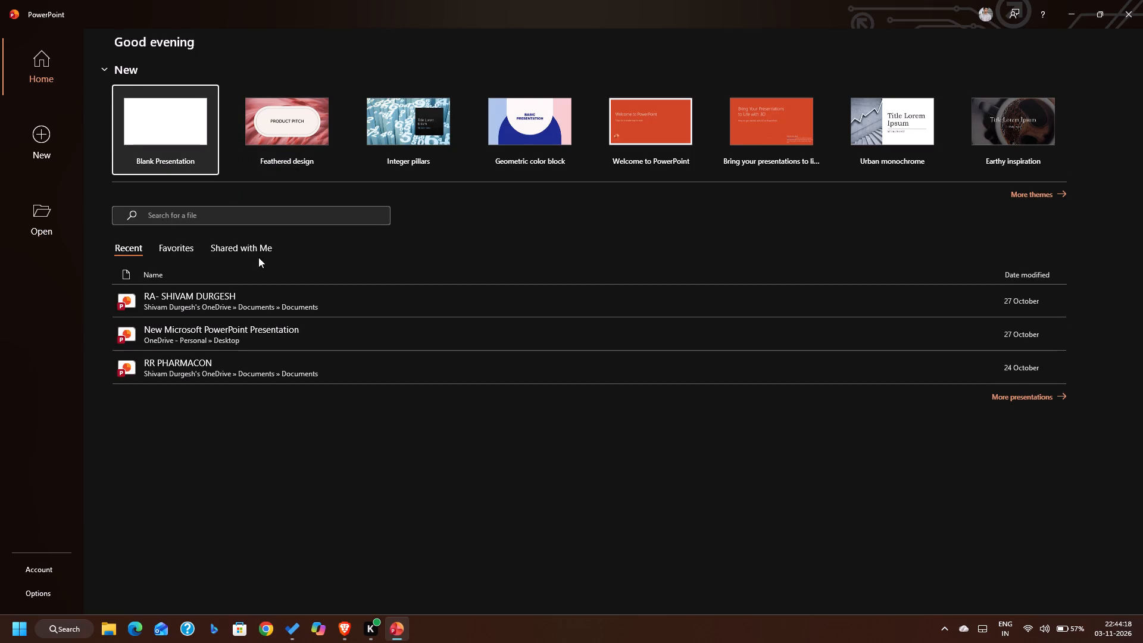
click(258, 310)
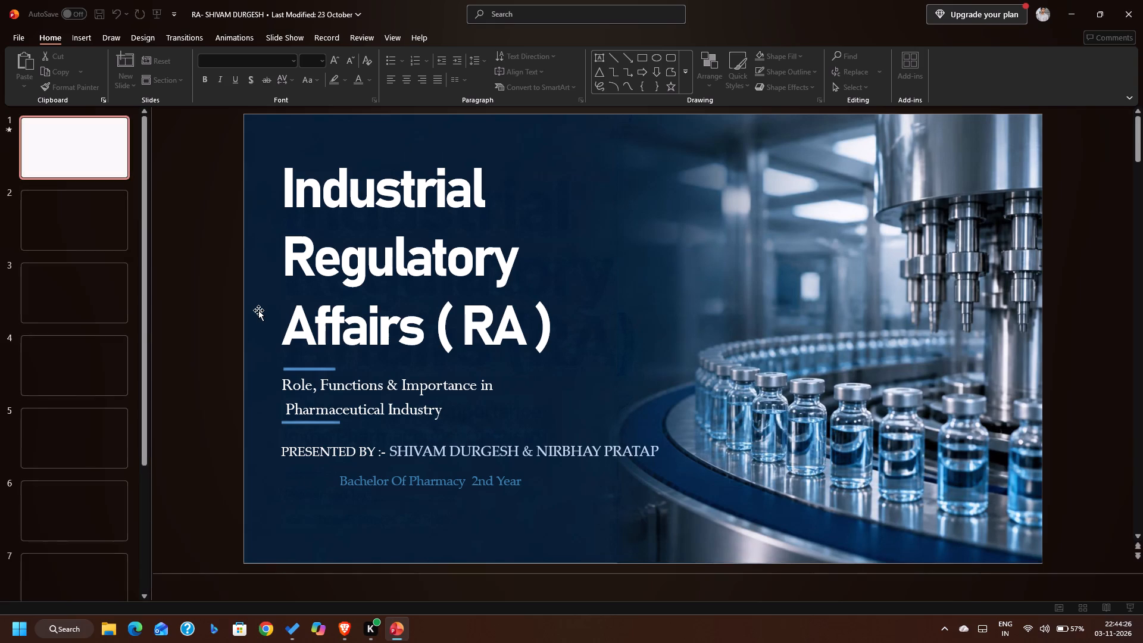
Replace the title text on slide 1 with AROMATIC ACIDS.
click(416, 269)
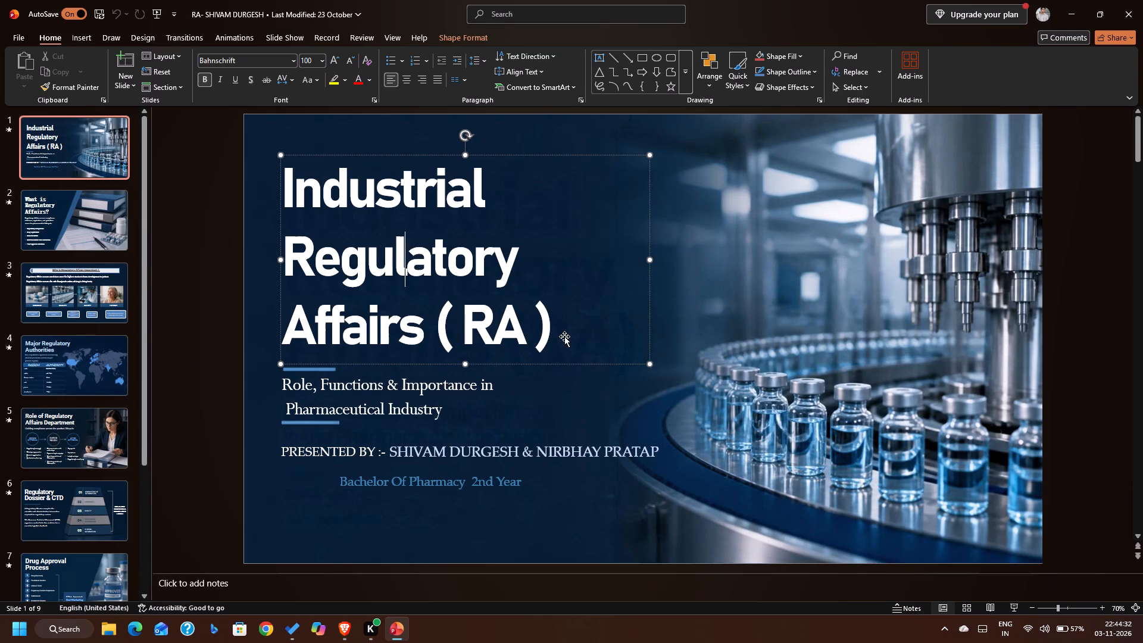
click(552, 326)
key(BackSpace)
key(BackSpace)
key(BackSpace)
key(BackSpace)
key(BackSpace)
key(BackSpace)
key(BackSpace)
key(BackSpace)
key(BackSpace)
key(BackSpace)
key(BackSpace)
key(BackSpace)
key(BackSpace)
key(BackSpace)
key(BackSpace)
key(BackSpace)
key(BackSpace)
key(BackSpace)
key(BackSpace)
key(BackSpace)
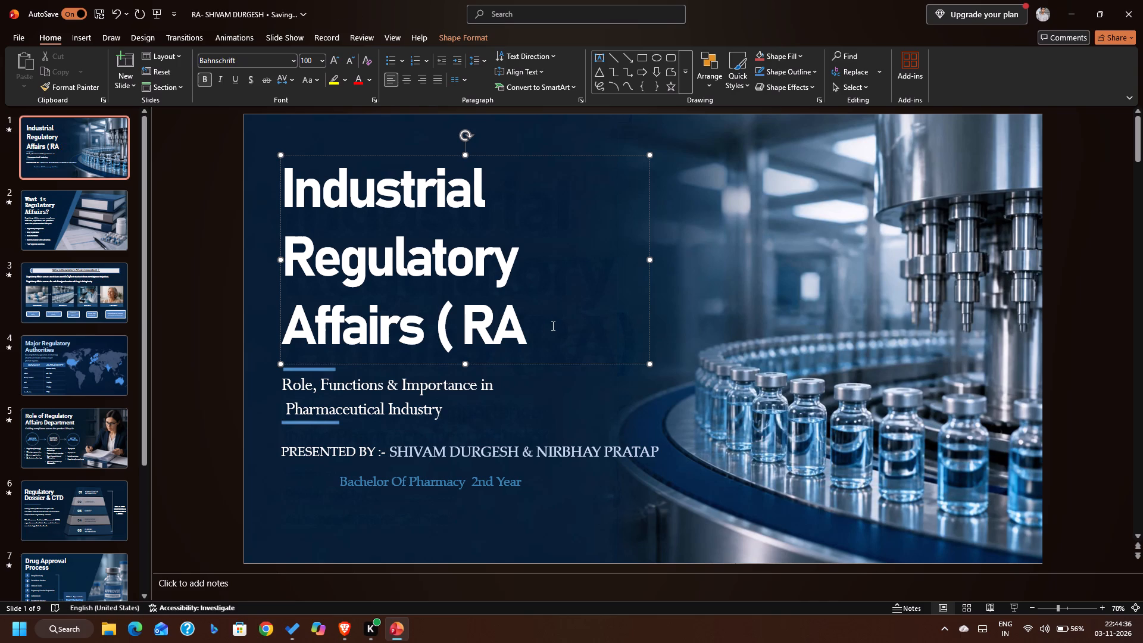
key(BackSpace)
key(BackSpace)
key(BackSpace)
key(BackSpace)
key(BackSpace)
key(BackSpace)
key(BackSpace)
key(BackSpace)
key(BackSpace)
key(BackSpace)
key(BackSpace)
key(BackSpace)
key(BackSpace)
key(BackSpace)
key(BackSpace)
key(BackSpace)
key(BackSpace)
key(BackSpace)
key(BackSpace)
key(BackSpace)
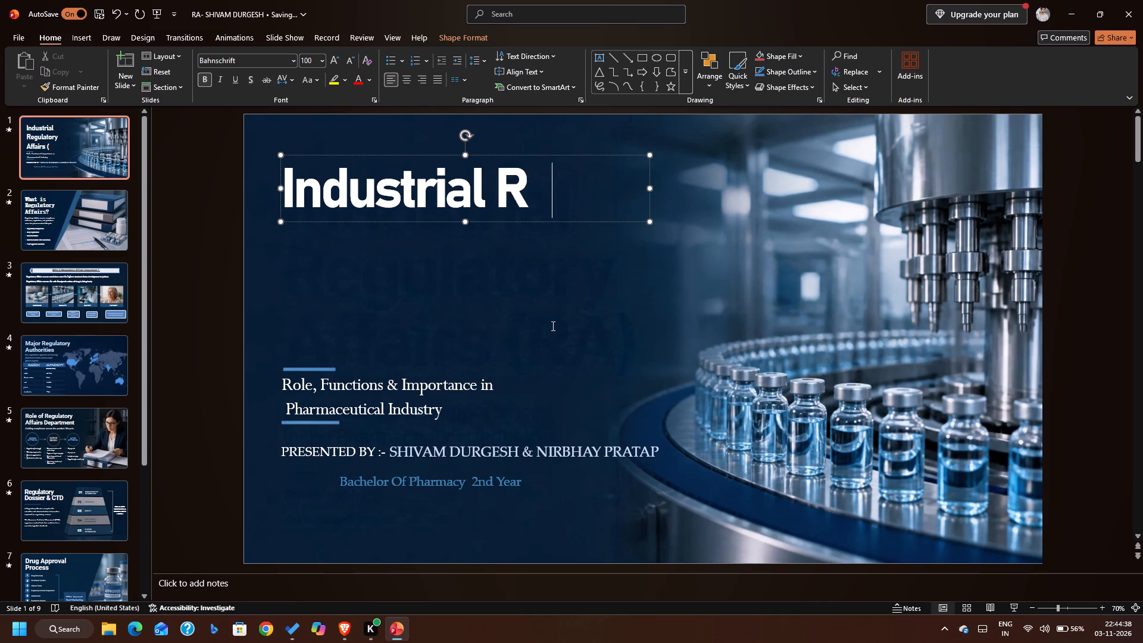
text(AROMA)
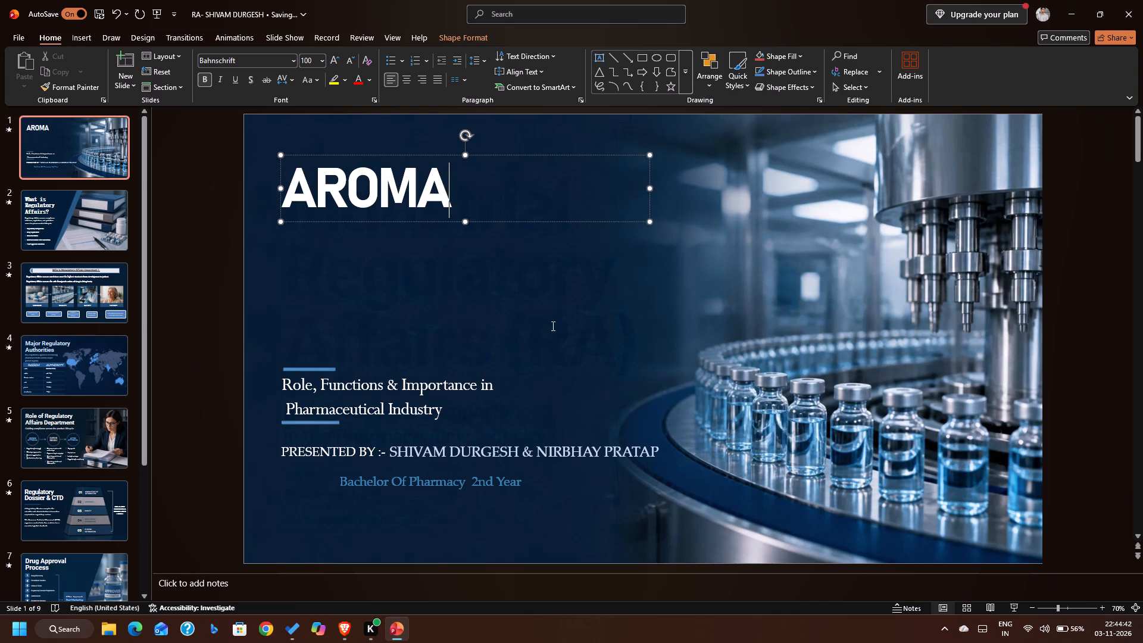
text(TIC ACI)
text(DS)
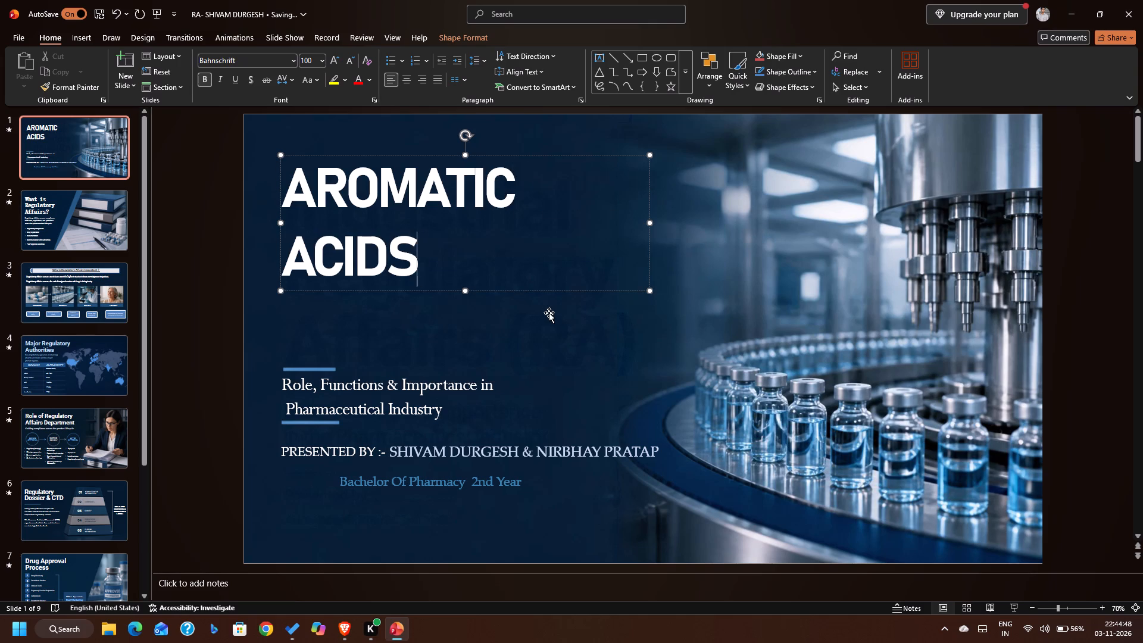
Centre the AROMATIC ACIDS title and widen its text box so the title fits on one line.
key(ctrl+a)
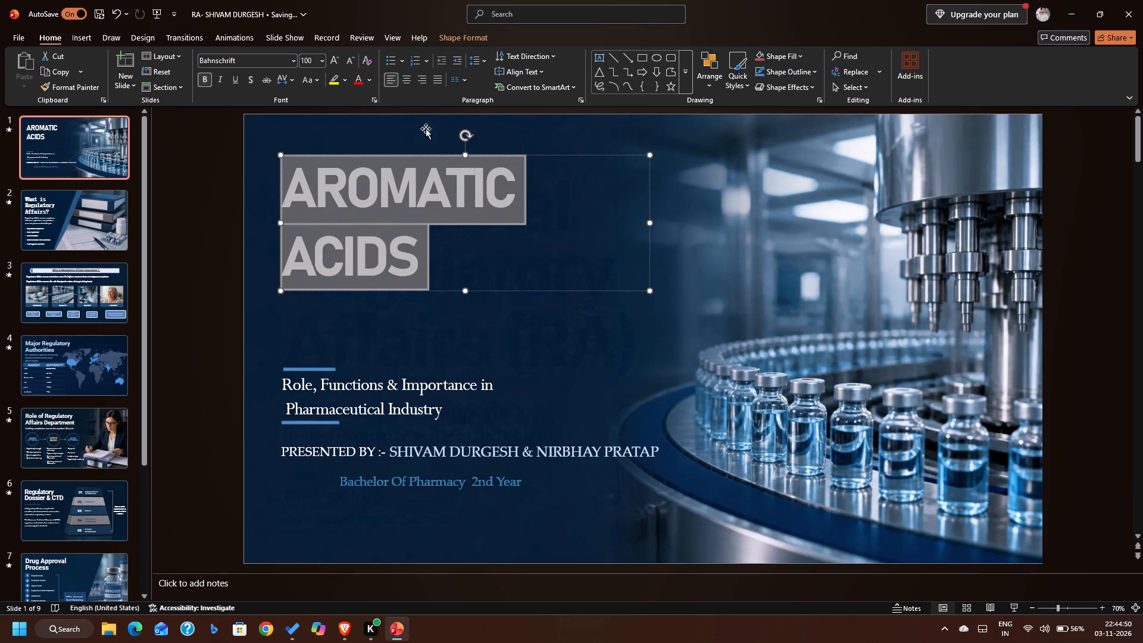
click(408, 83)
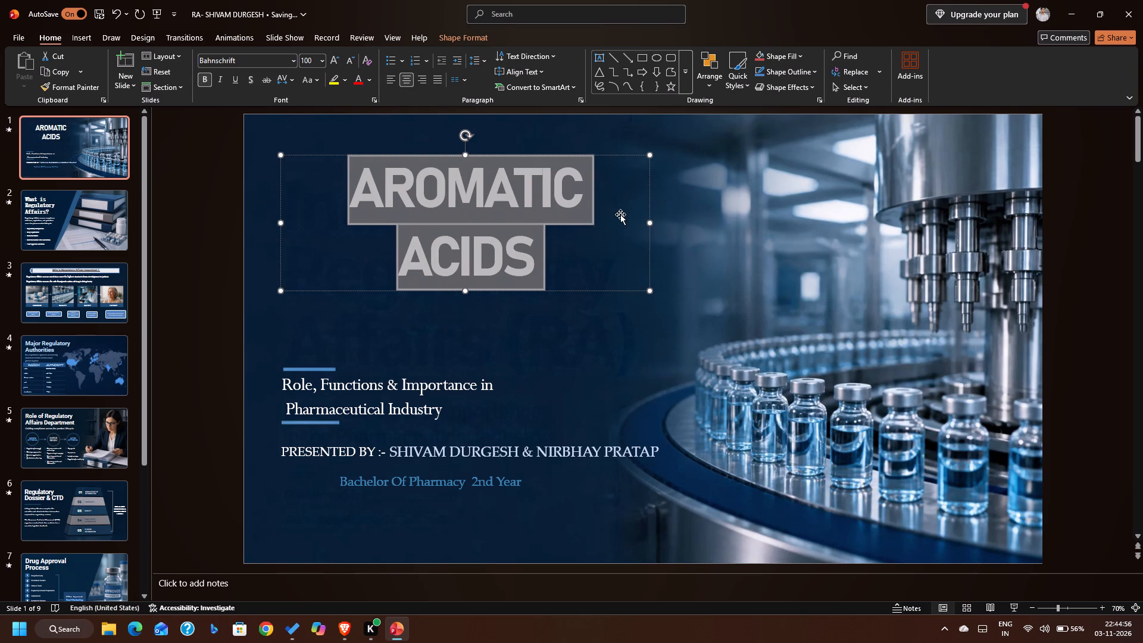
drag(651, 225, 719, 227)
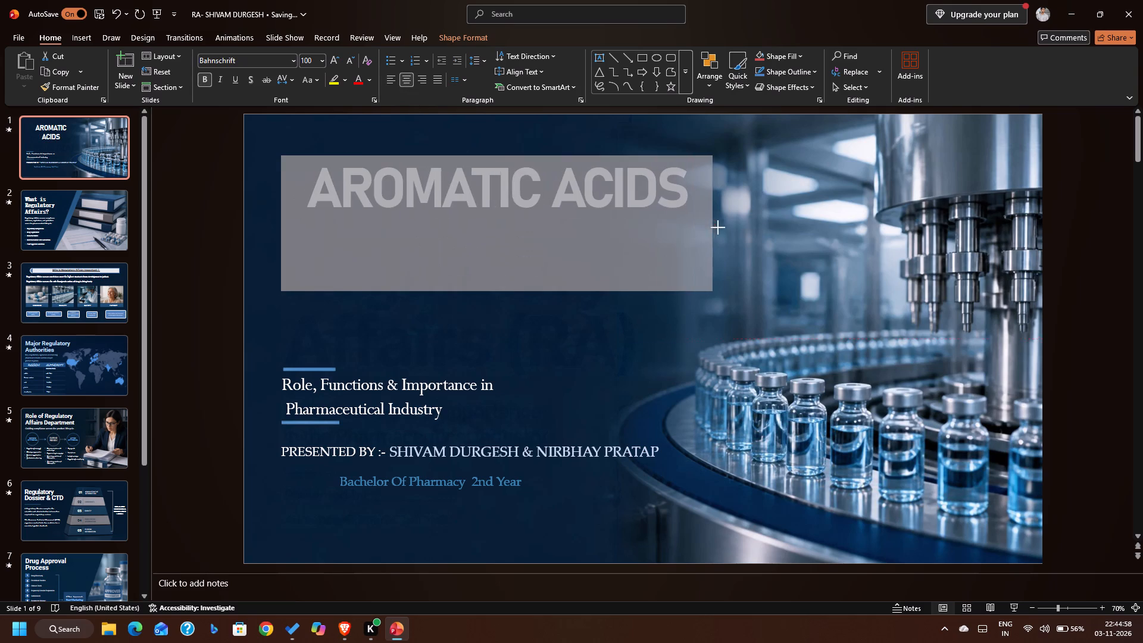
drag(719, 227, 721, 205)
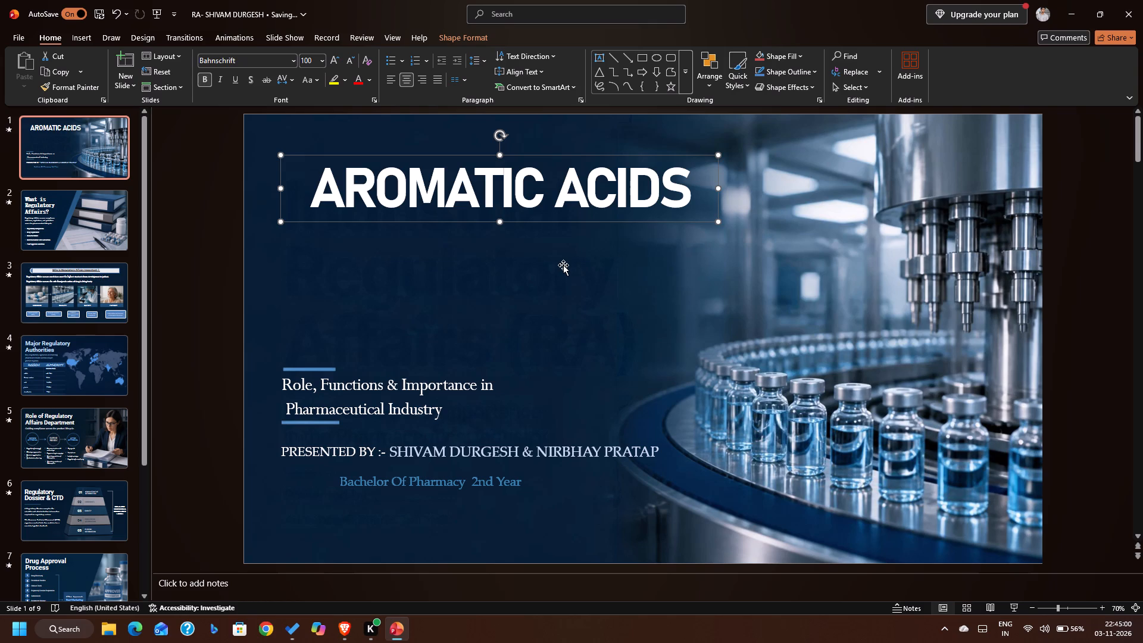
click(562, 265)
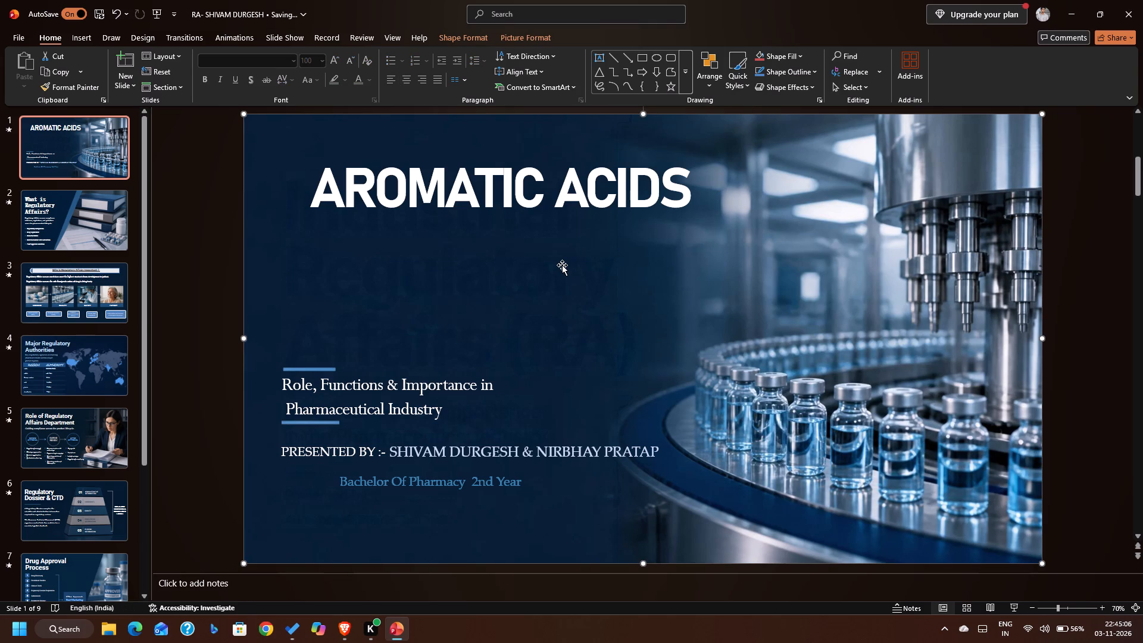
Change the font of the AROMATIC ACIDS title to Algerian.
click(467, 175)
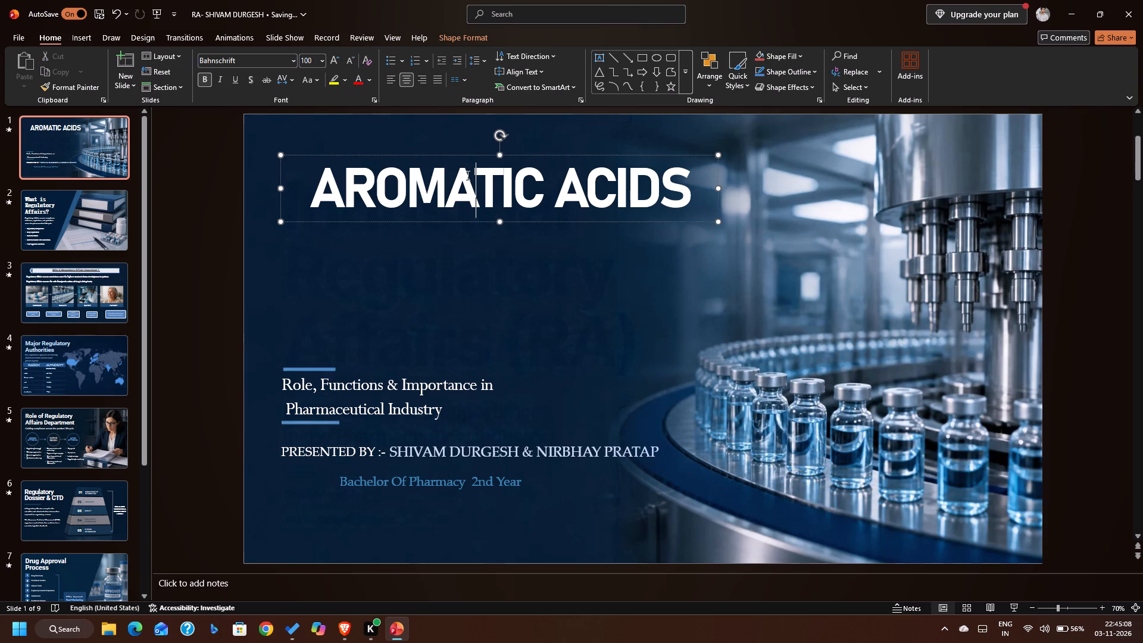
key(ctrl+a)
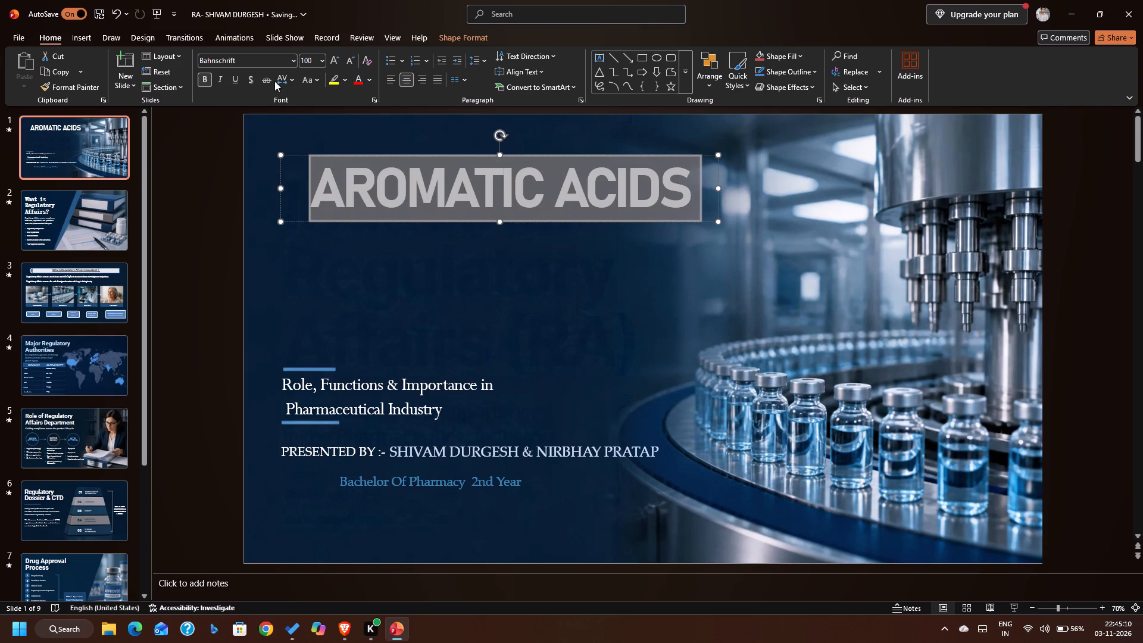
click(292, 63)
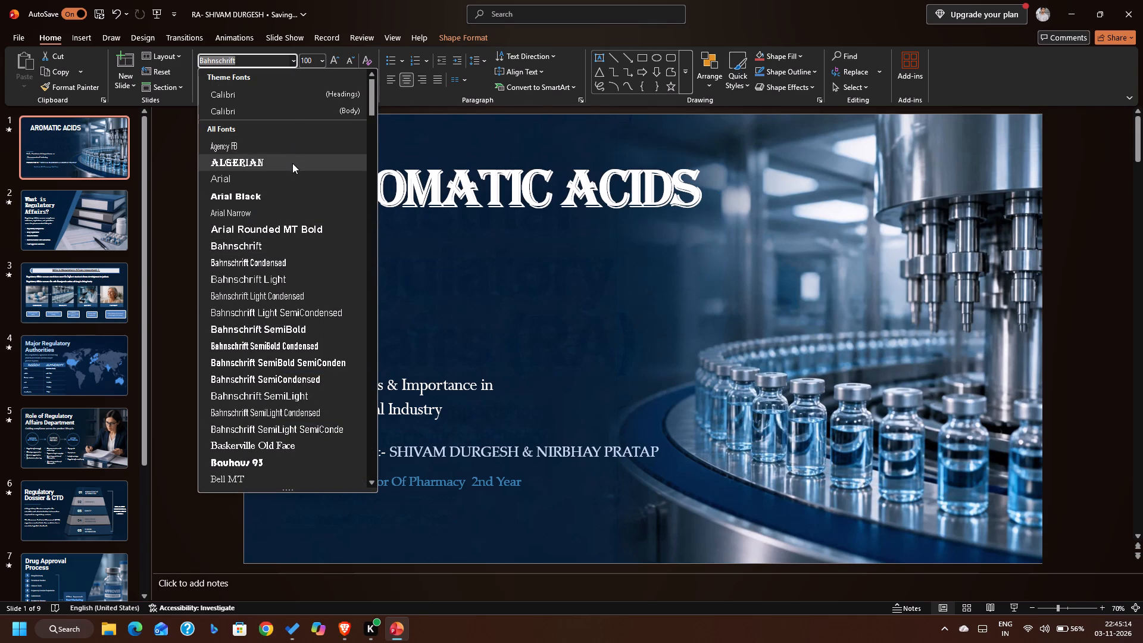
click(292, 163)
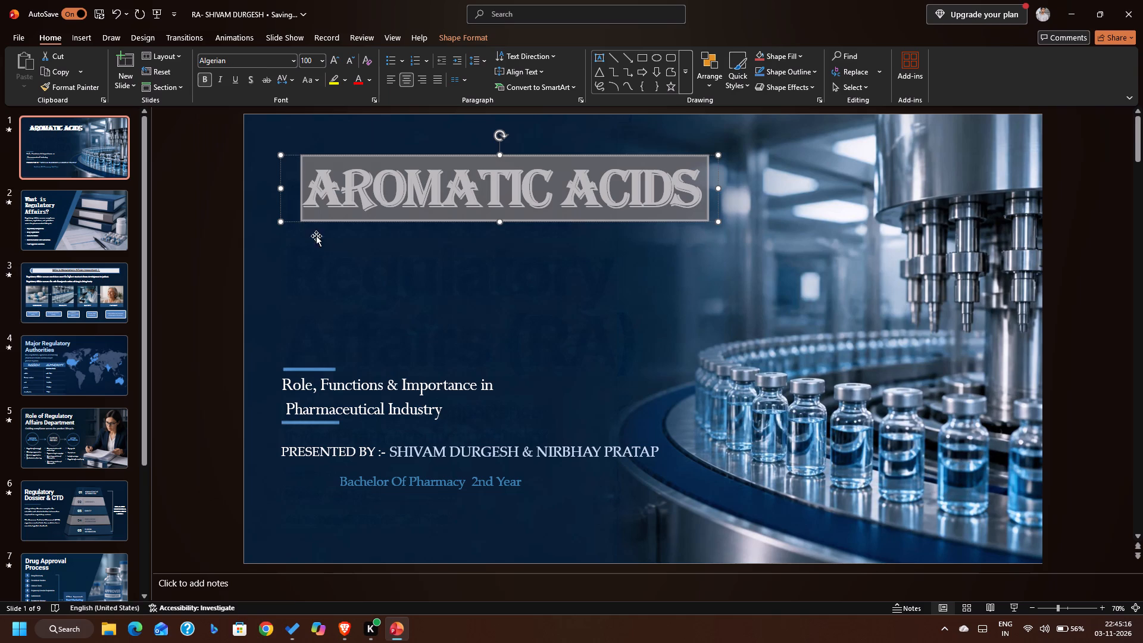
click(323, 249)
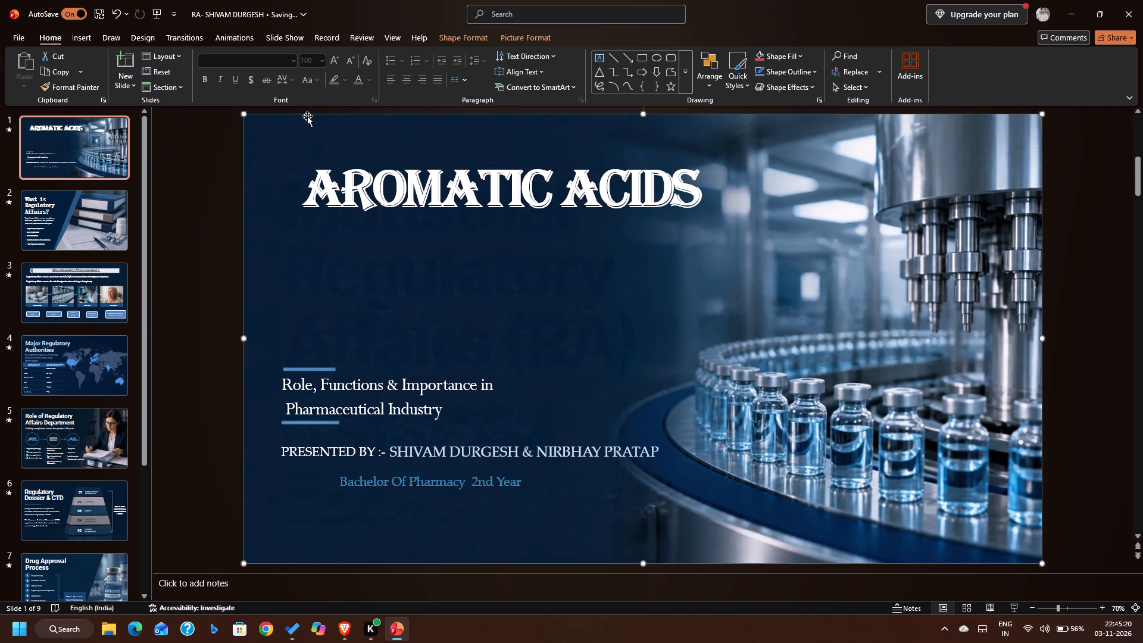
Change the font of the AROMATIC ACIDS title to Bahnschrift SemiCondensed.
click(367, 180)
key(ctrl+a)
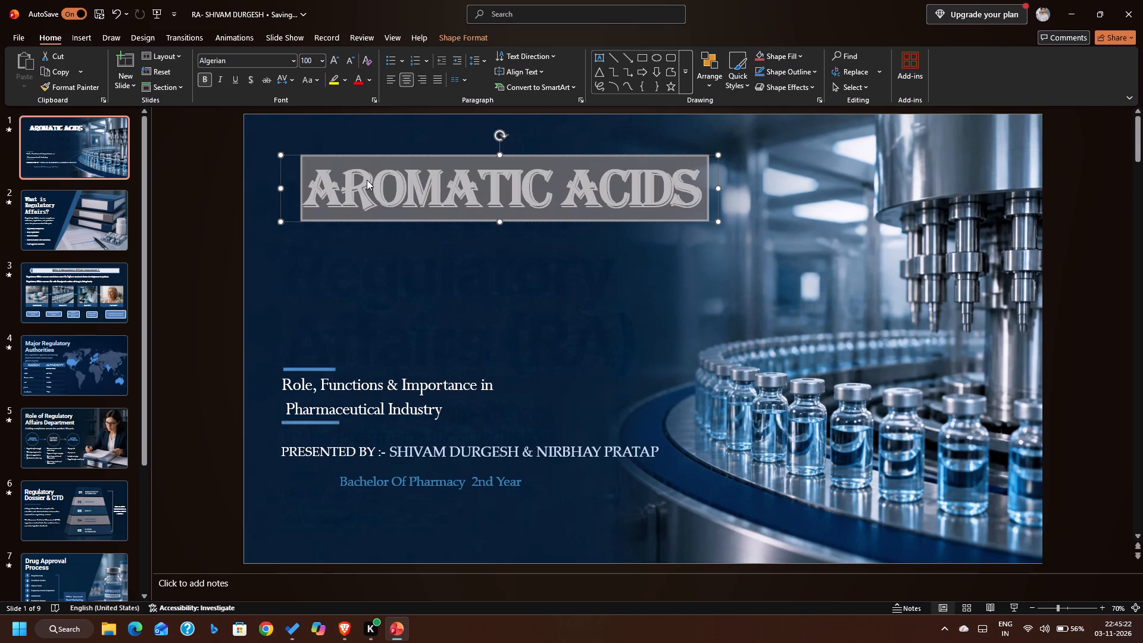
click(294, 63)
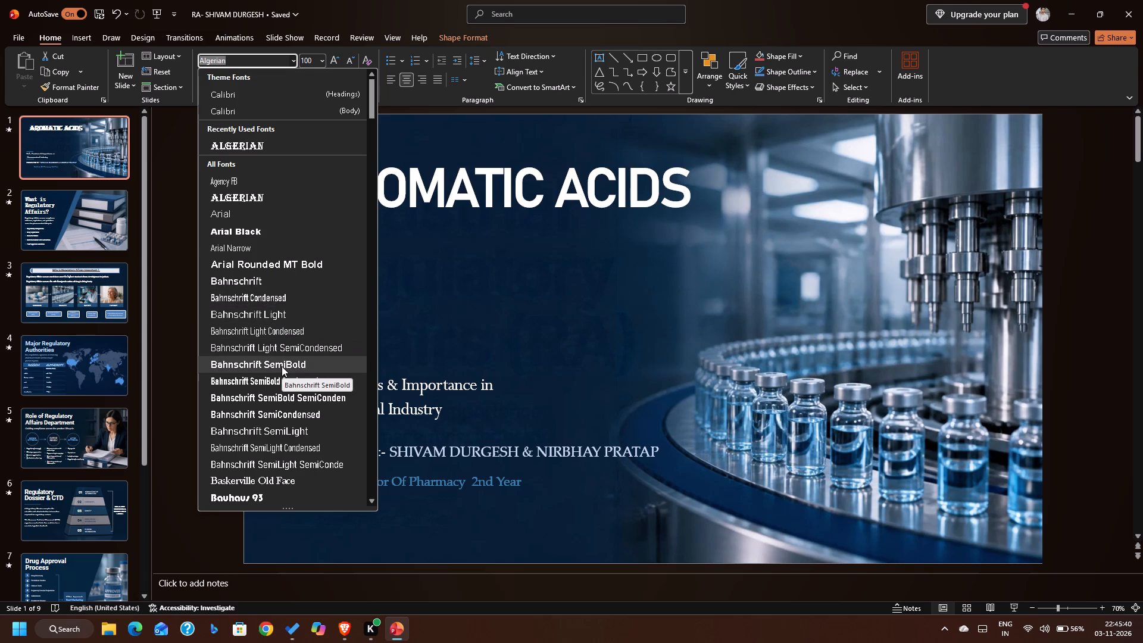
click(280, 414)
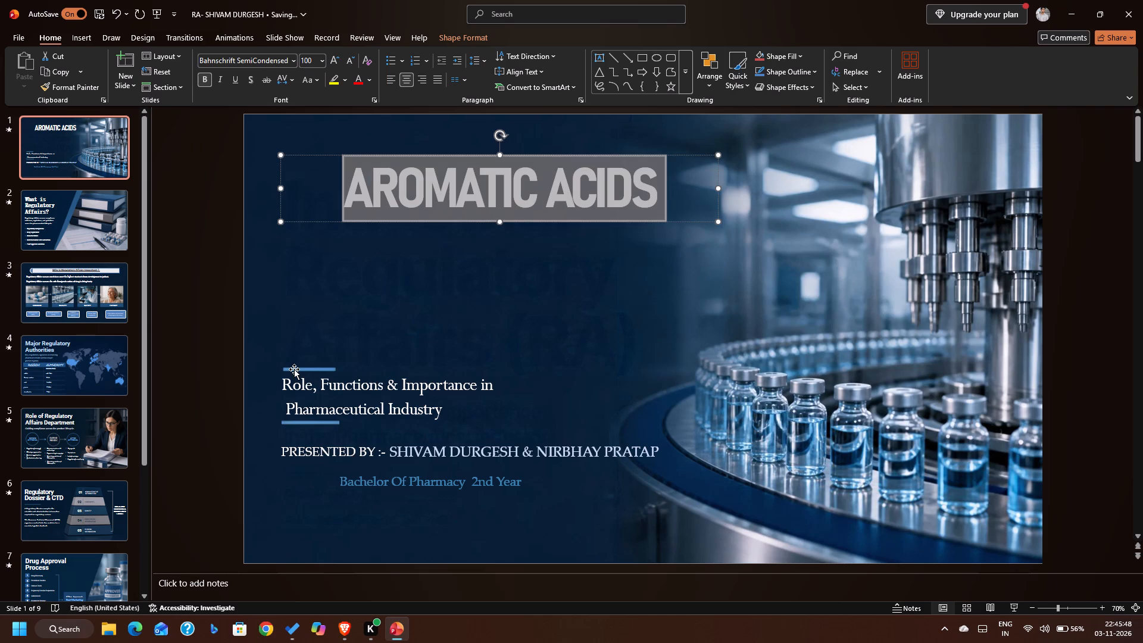
Set the title font to Wide Latin and widen the title's text box further across the slide.
click(293, 60)
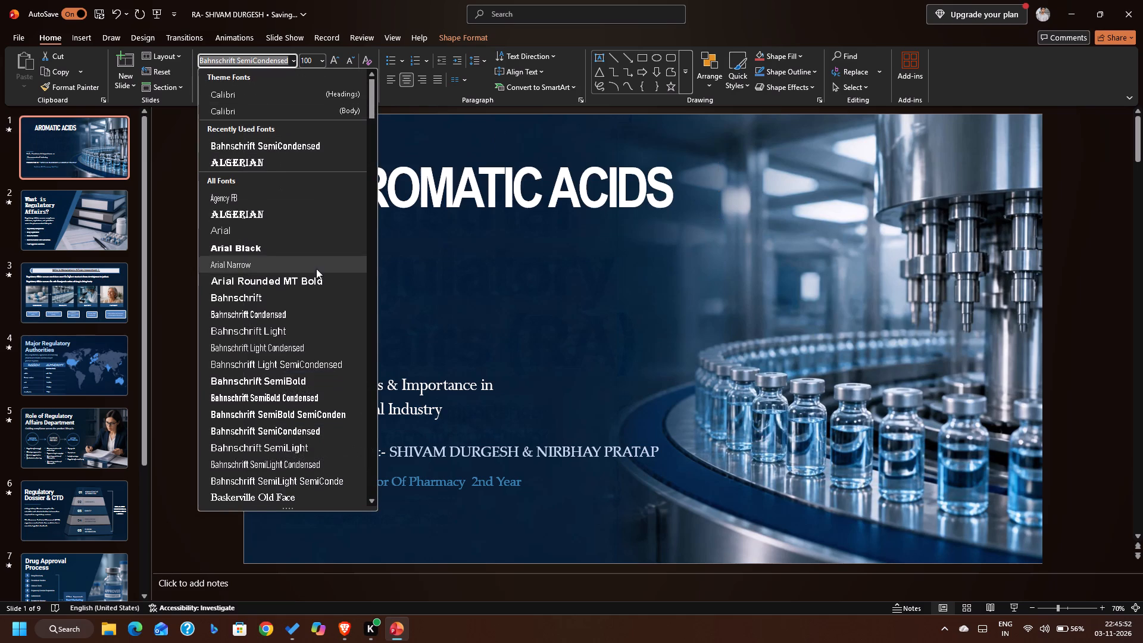
scroll(316, 269, down, 20)
scroll(316, 269, down, 20)
scroll(316, 269, down, 20)
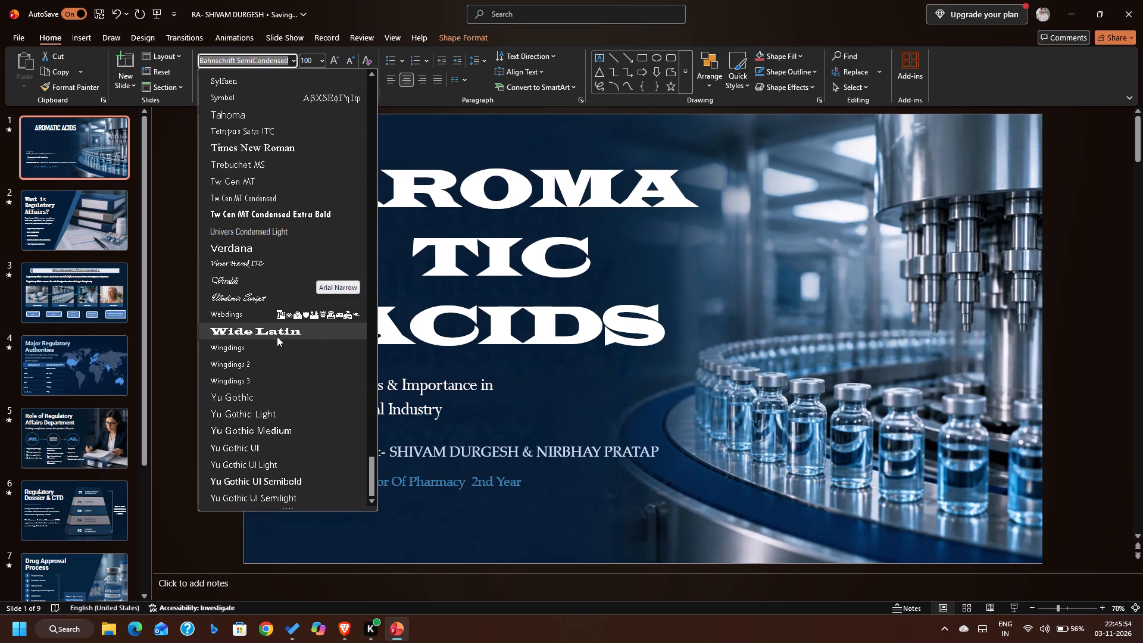
click(277, 336)
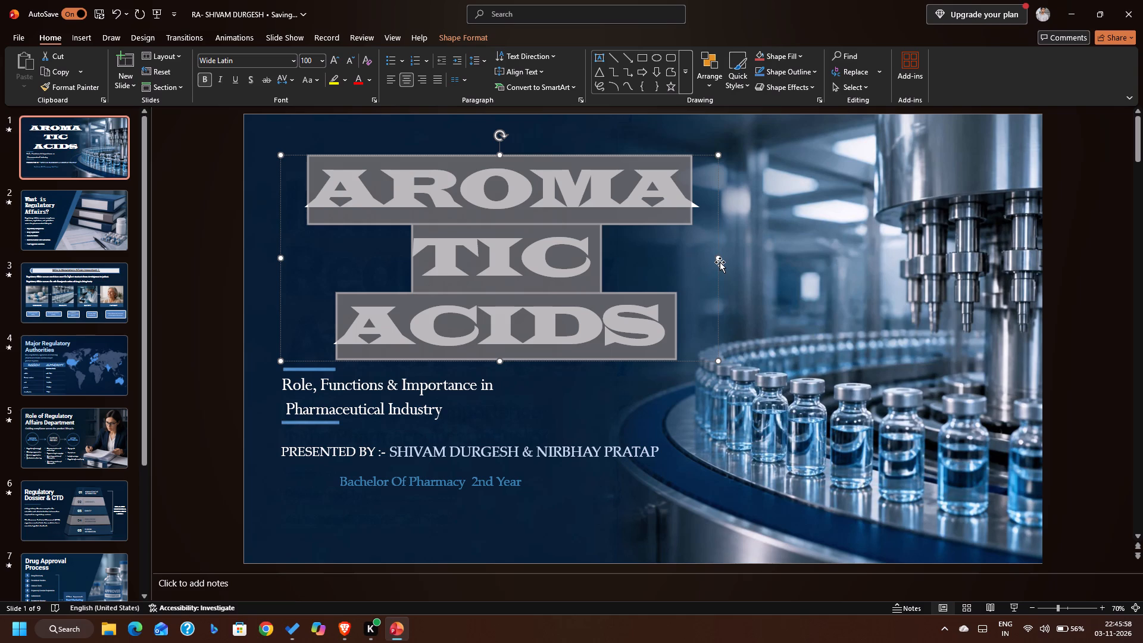
drag(720, 260, 819, 255)
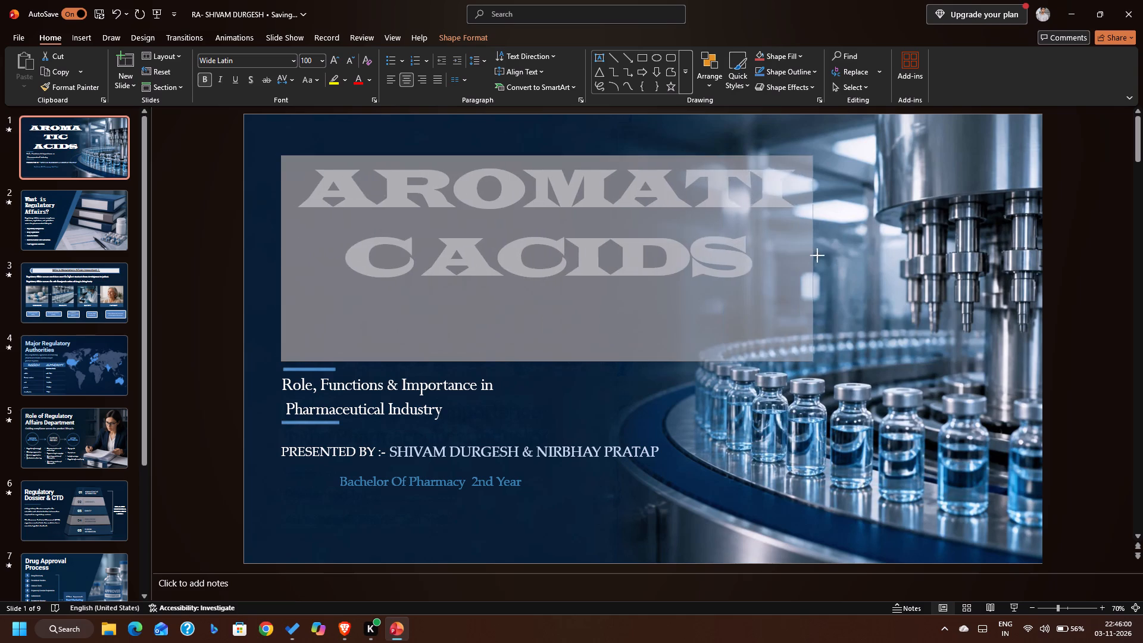
drag(819, 255, 826, 254)
Change the font of the whole AROMATIC ACIDS title to Castellar.
click(613, 240)
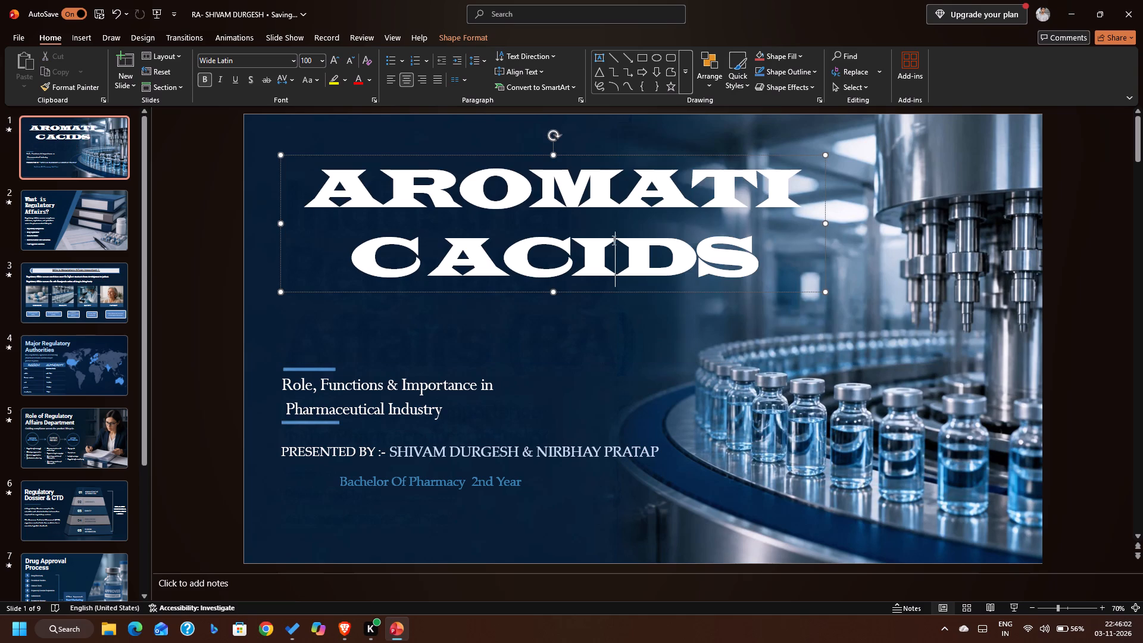
key(ctrl+a)
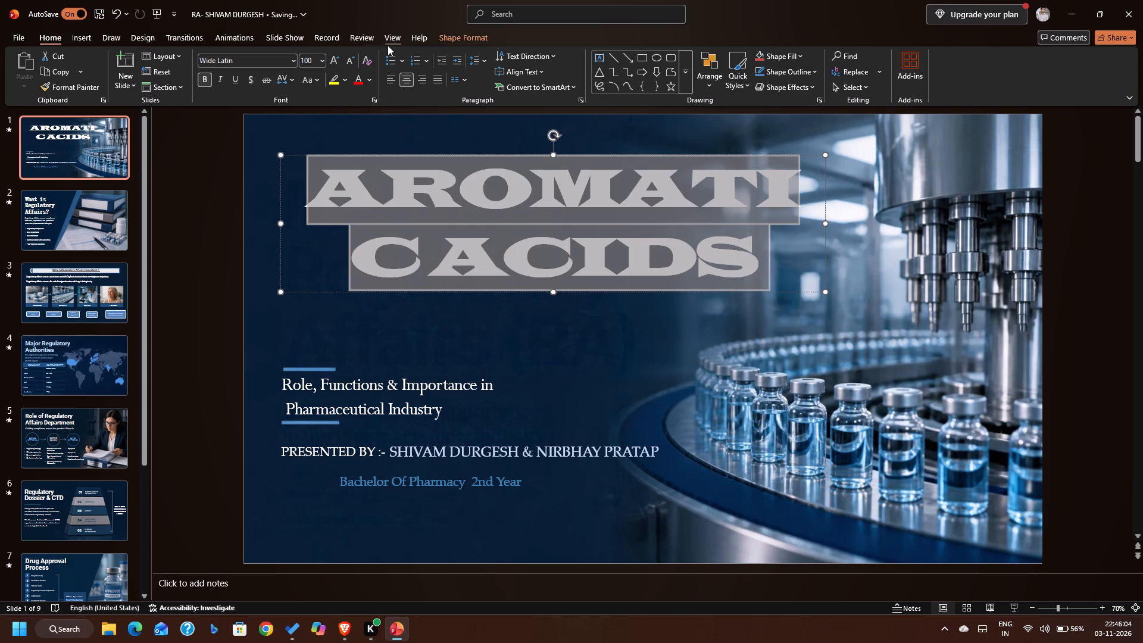
click(292, 55)
scroll(269, 229, down, 20)
scroll(269, 229, down, 20)
scroll(269, 229, down, 2)
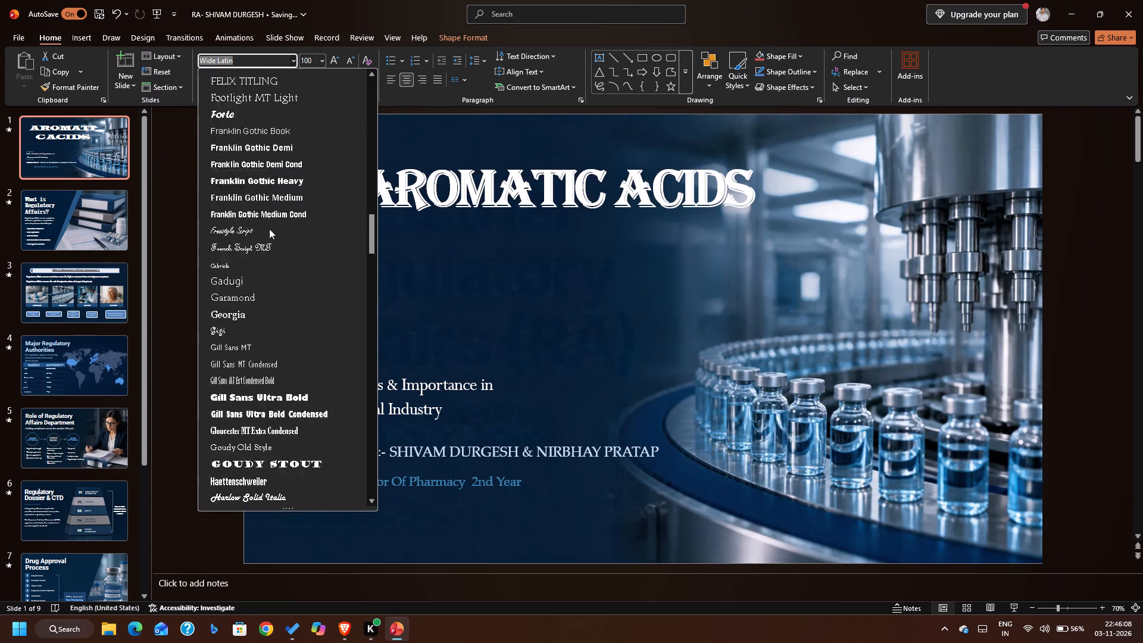
scroll(269, 229, down, 20)
scroll(269, 229, down, 20)
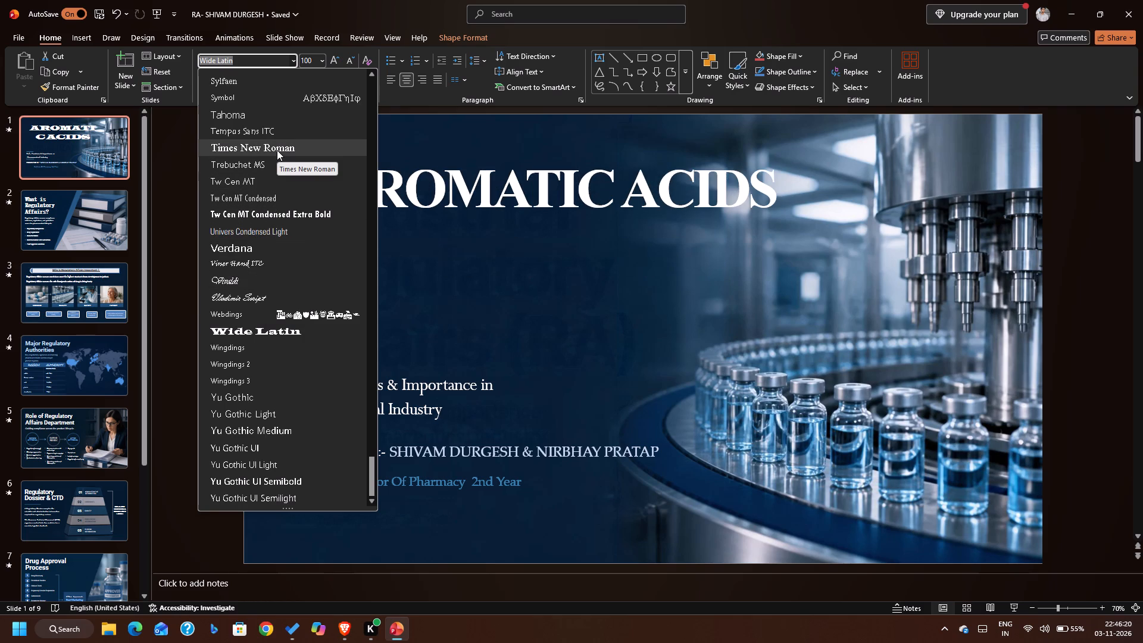
scroll(277, 150, up, 1)
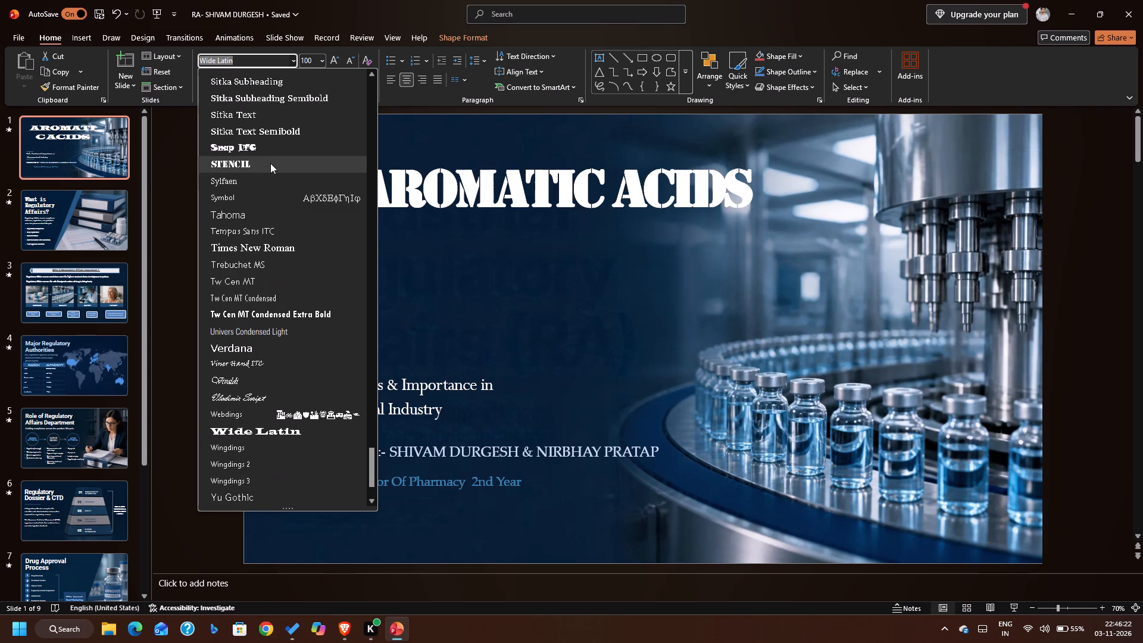
scroll(269, 146, up, 1)
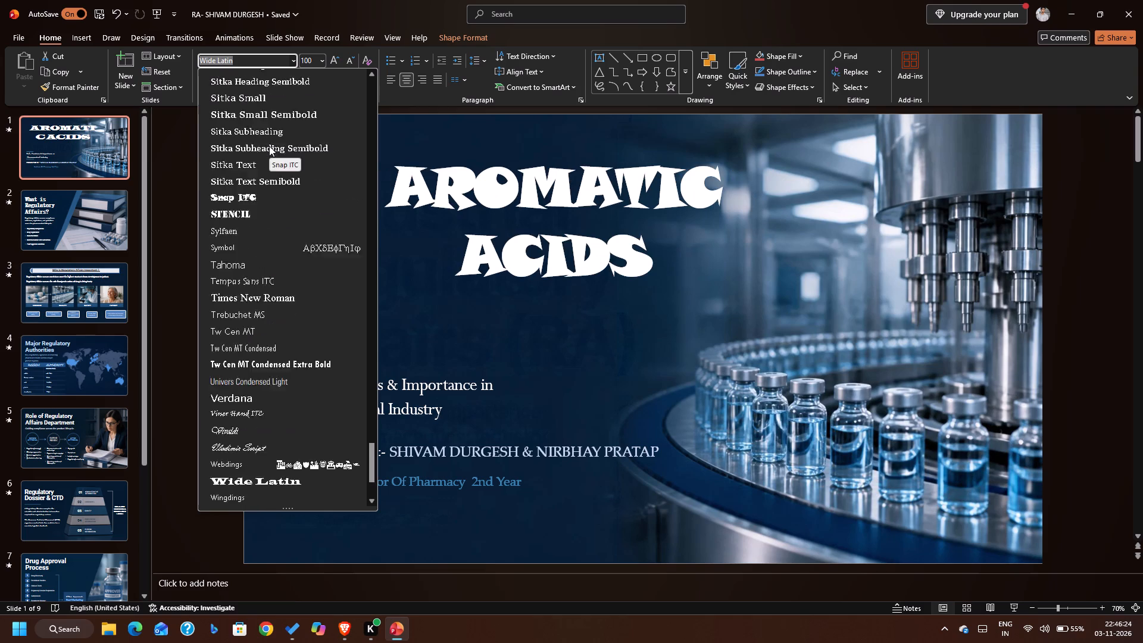
scroll(269, 146, up, 1)
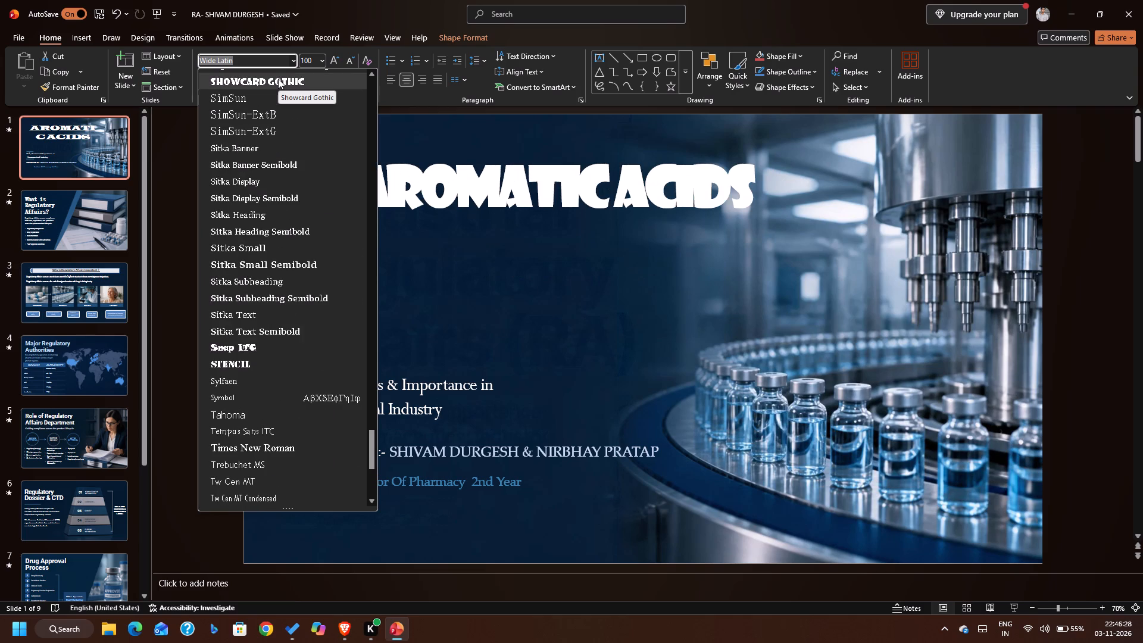
scroll(278, 79, up, 3)
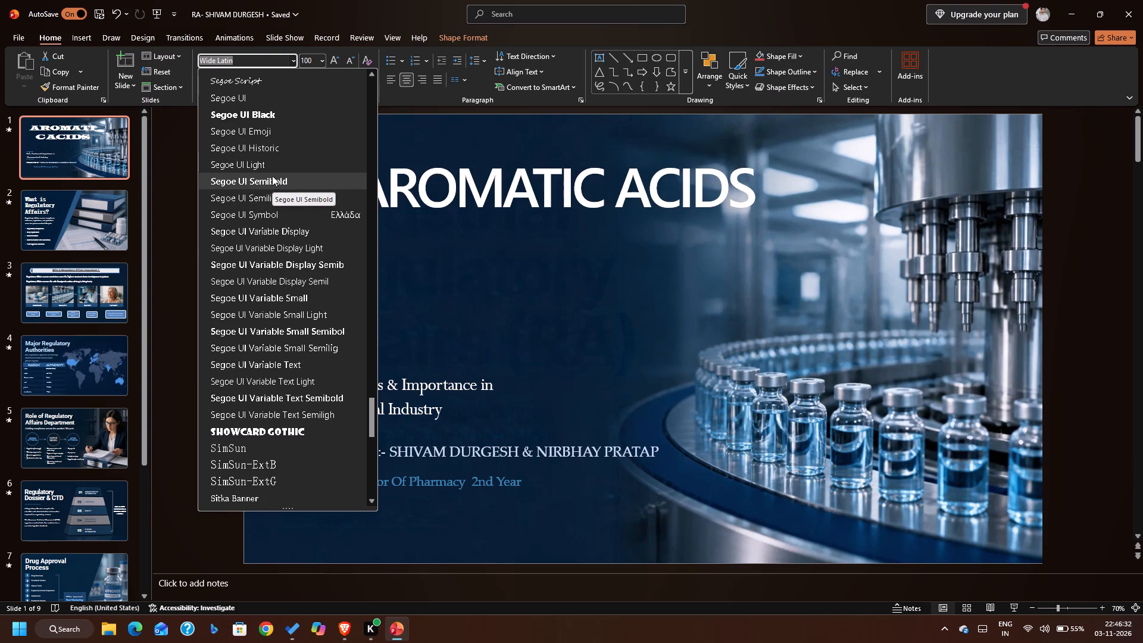
right_click(270, 109)
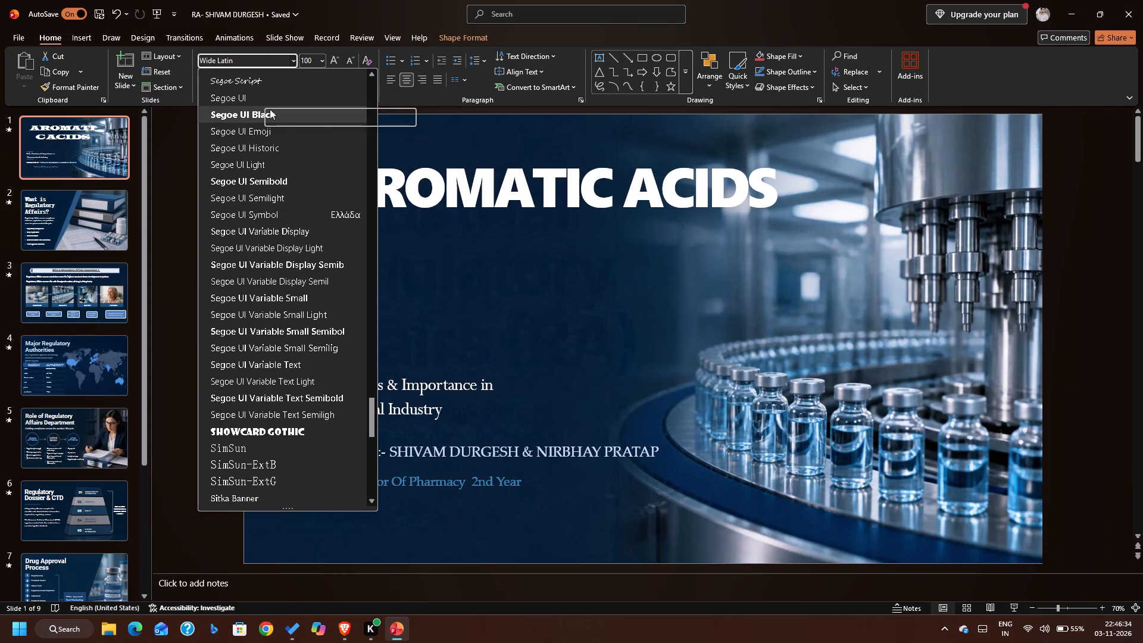
click(270, 109)
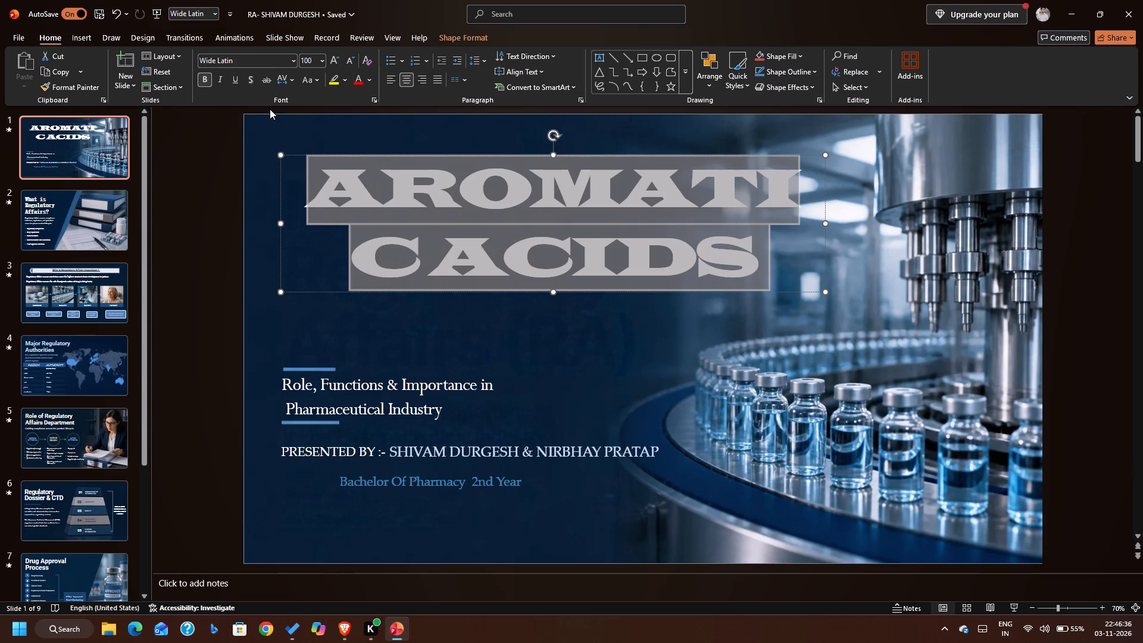
click(292, 59)
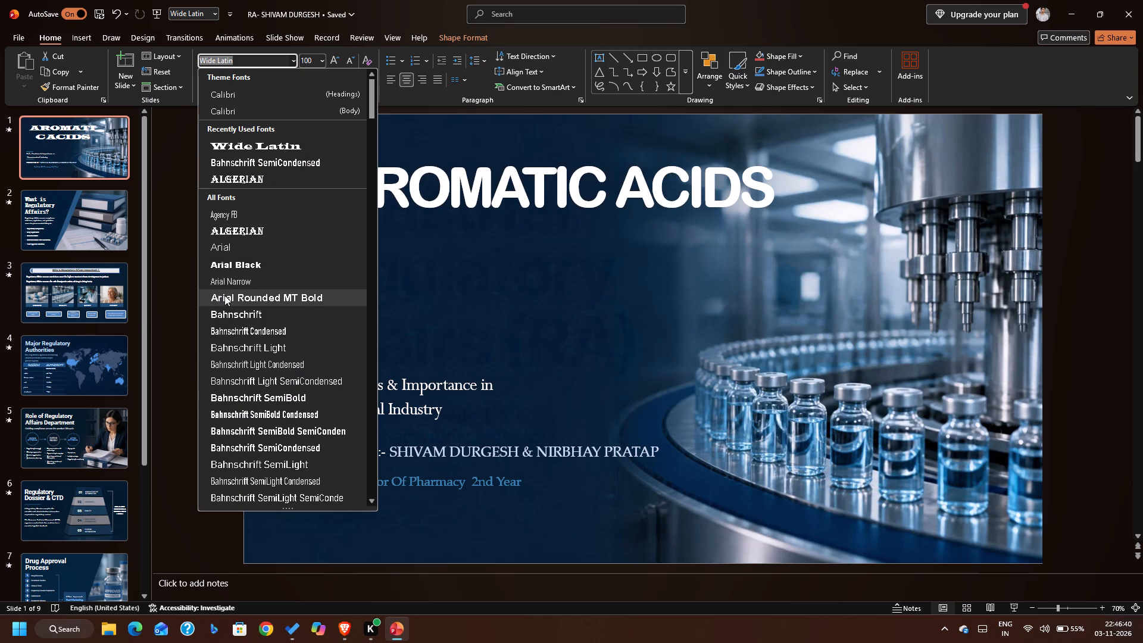
scroll(224, 295, down, 1)
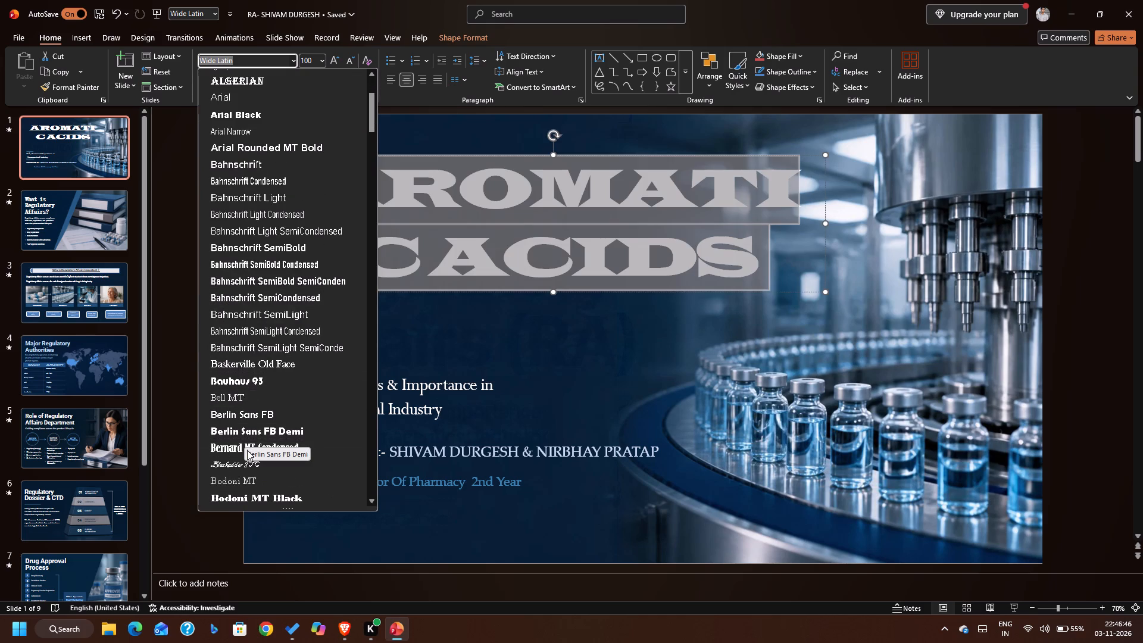
scroll(247, 450, down, 1)
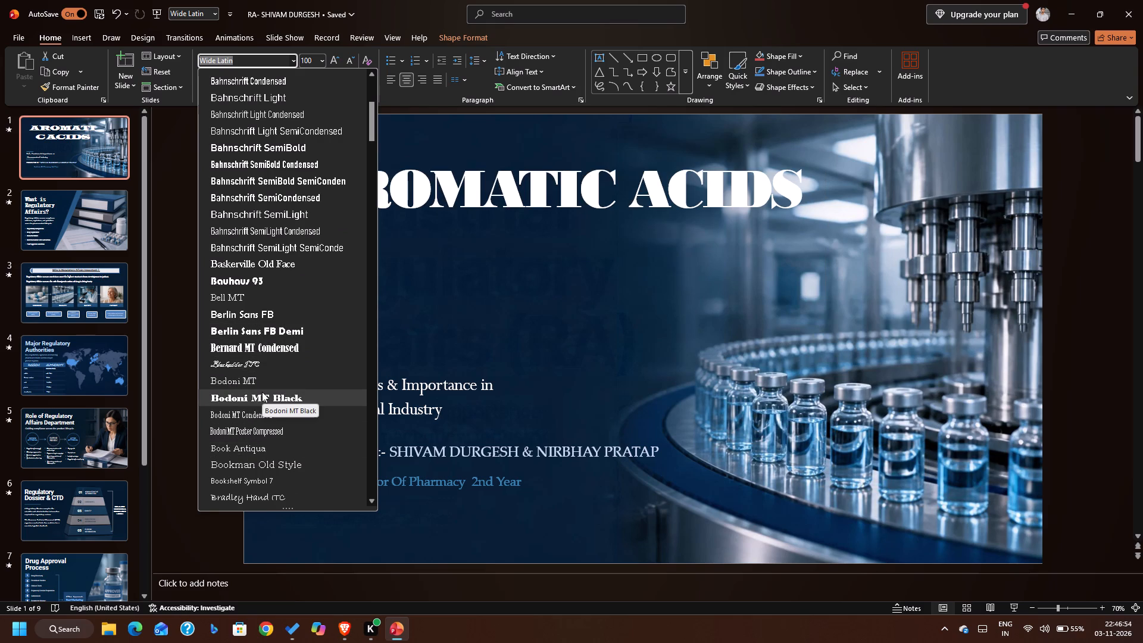
scroll(262, 392, down, 1)
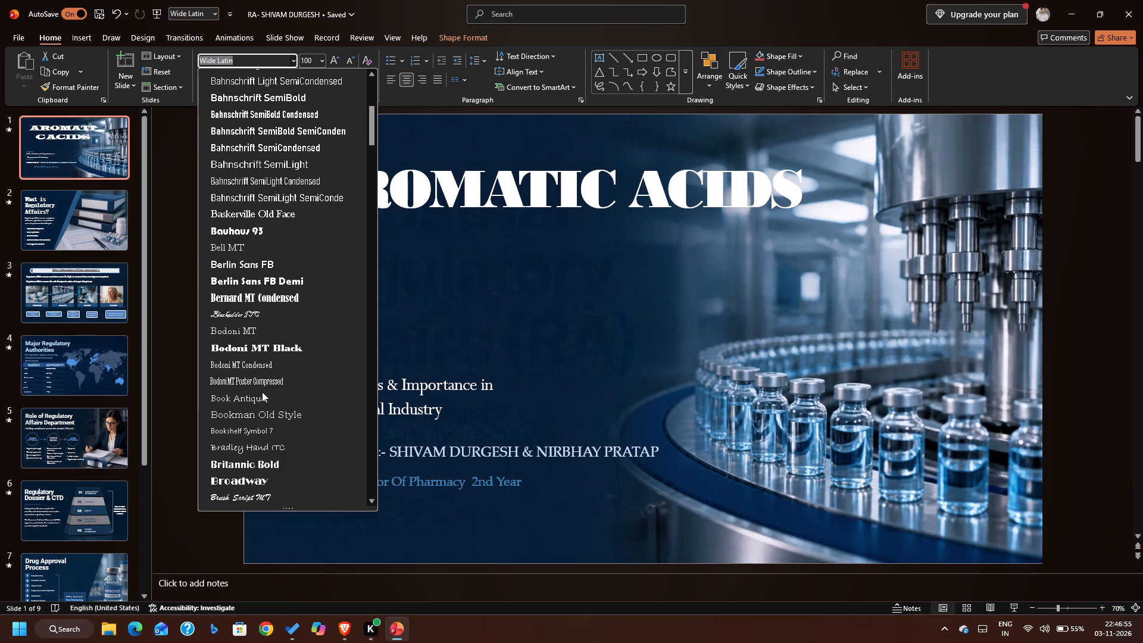
scroll(262, 392, down, 1)
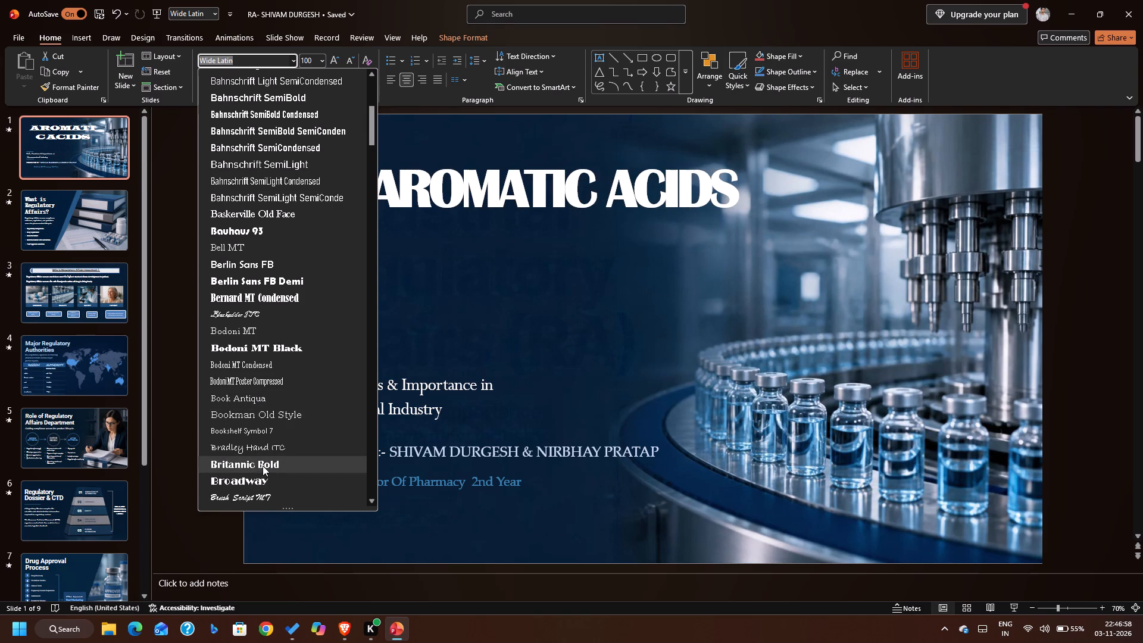
scroll(263, 466, down, 1)
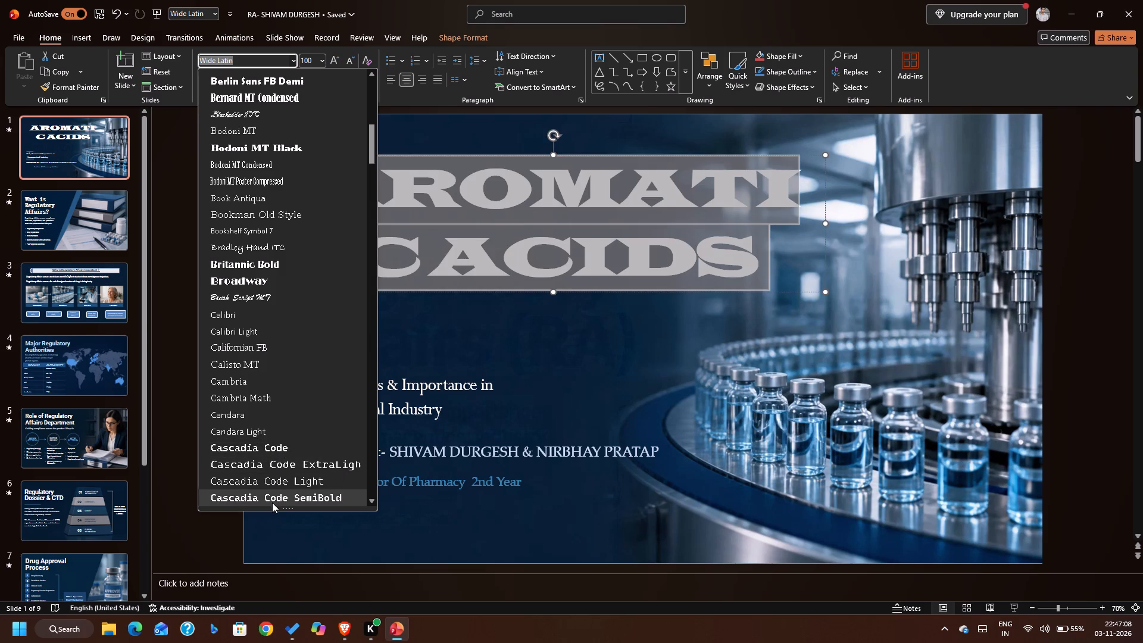
scroll(272, 502, down, 1)
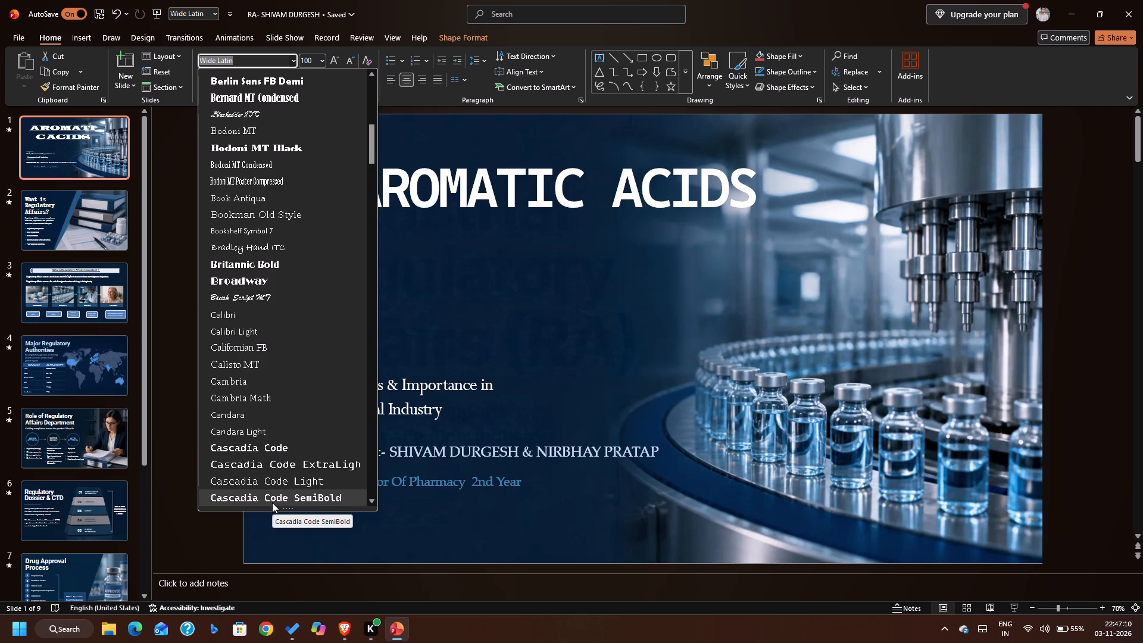
scroll(272, 502, down, 2)
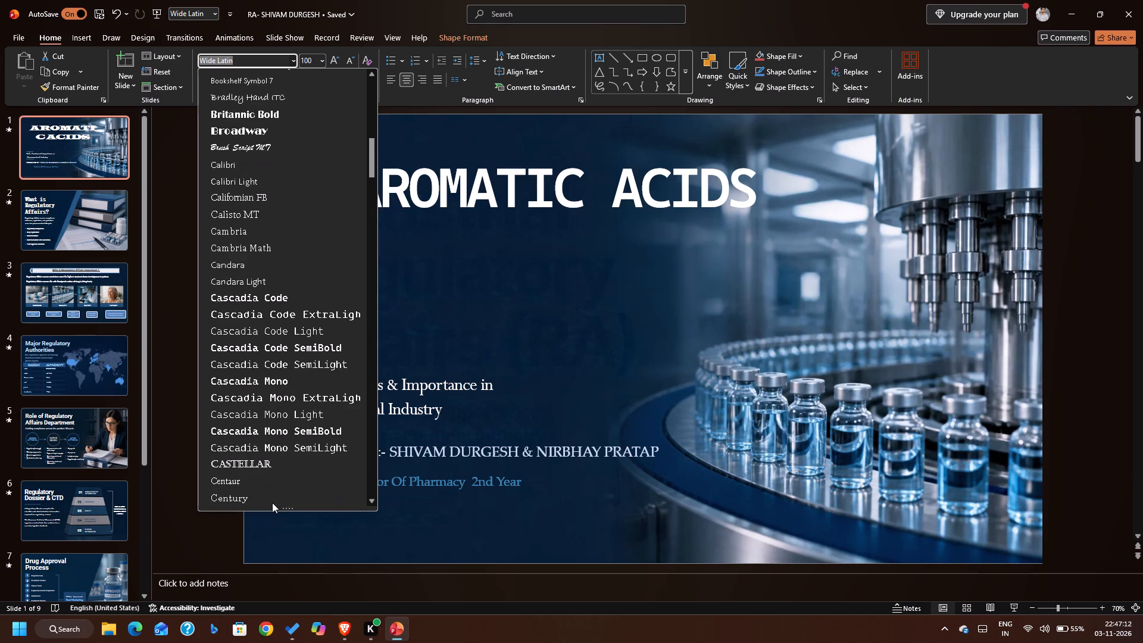
click(268, 465)
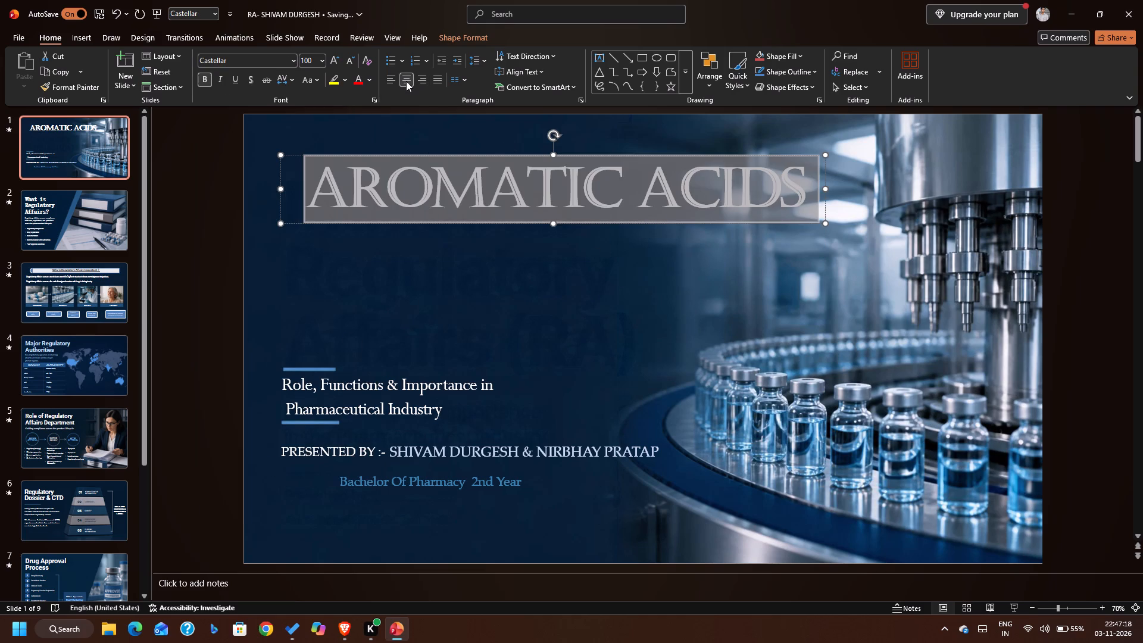
Cut the picture of the vial production line from the title slide.
click(790, 304)
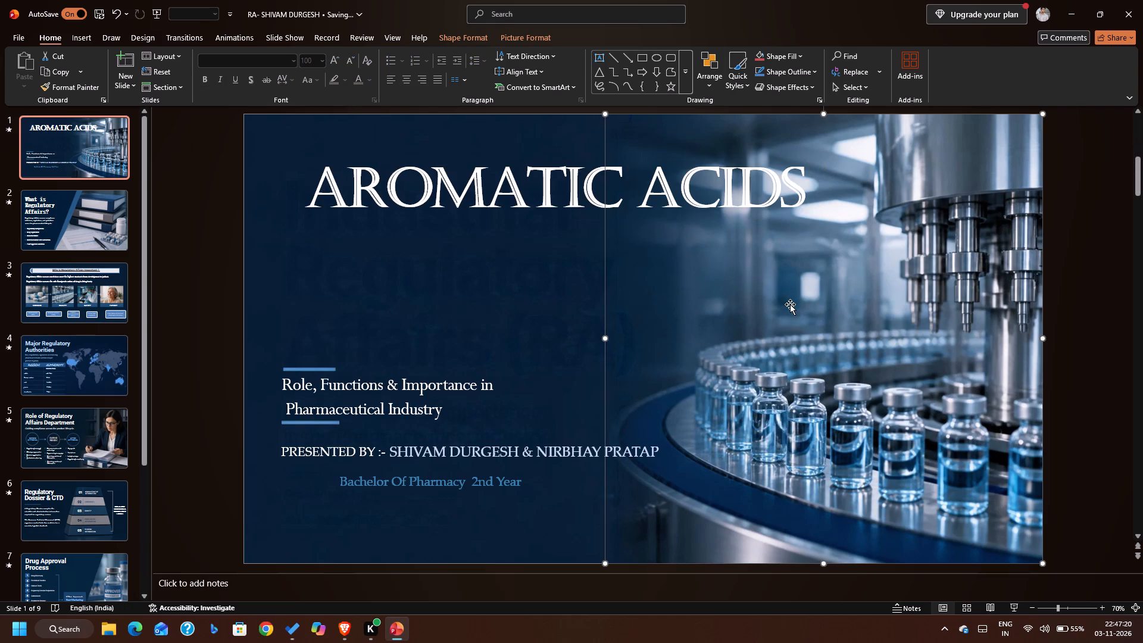
right_click(790, 304)
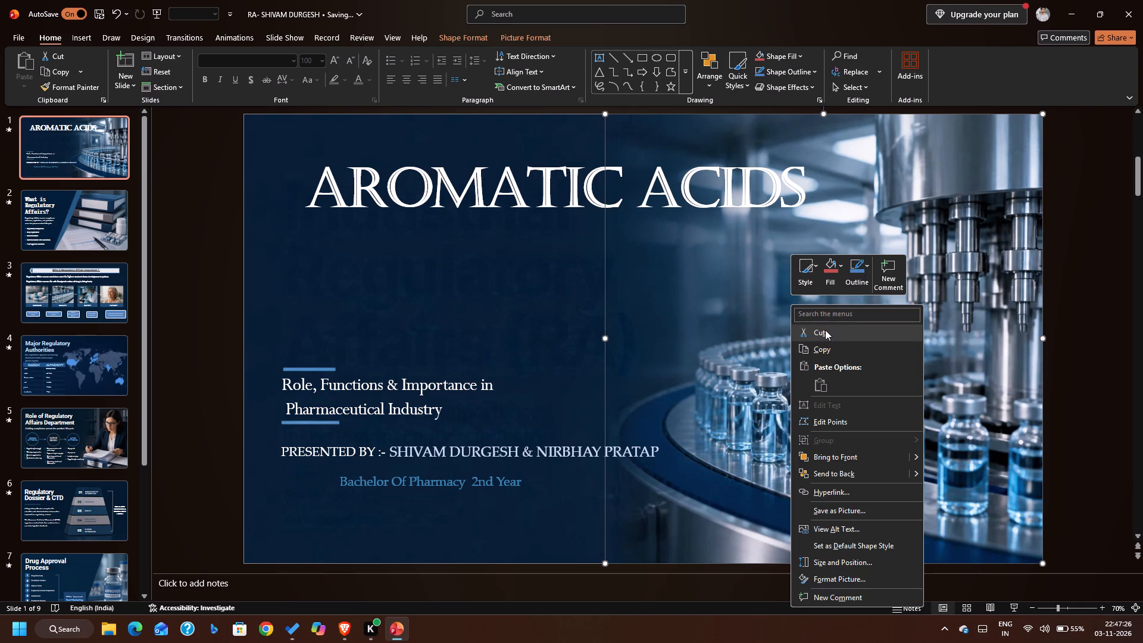
click(825, 330)
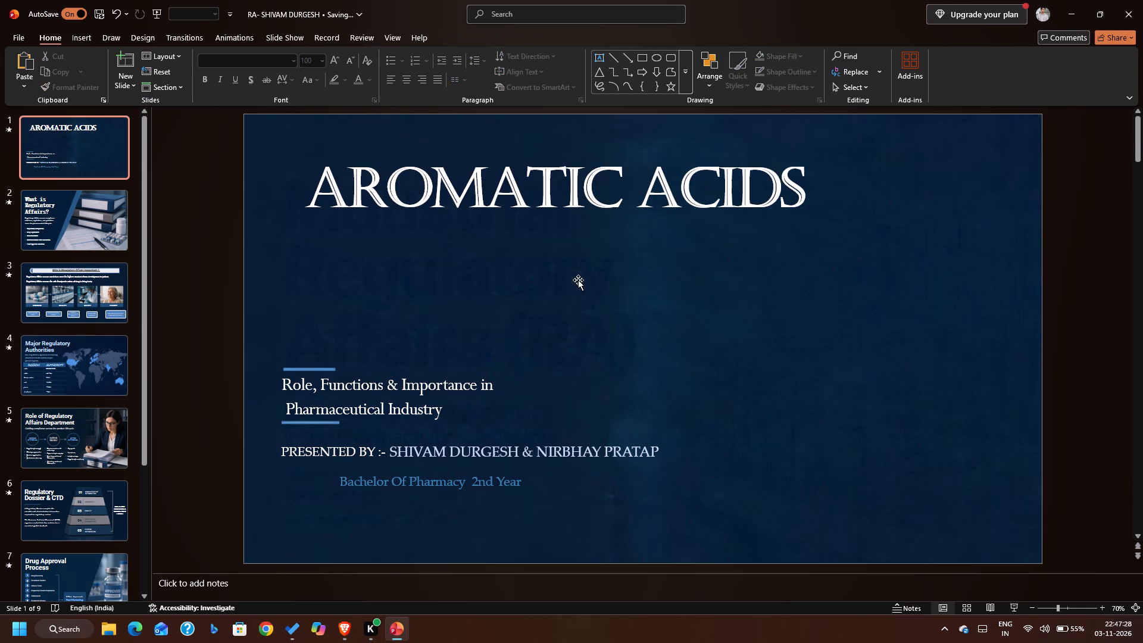
Search online pictures for CHEMICALS and insert the photo of coloured flasks against a purple background on the title slide.
click(75, 32)
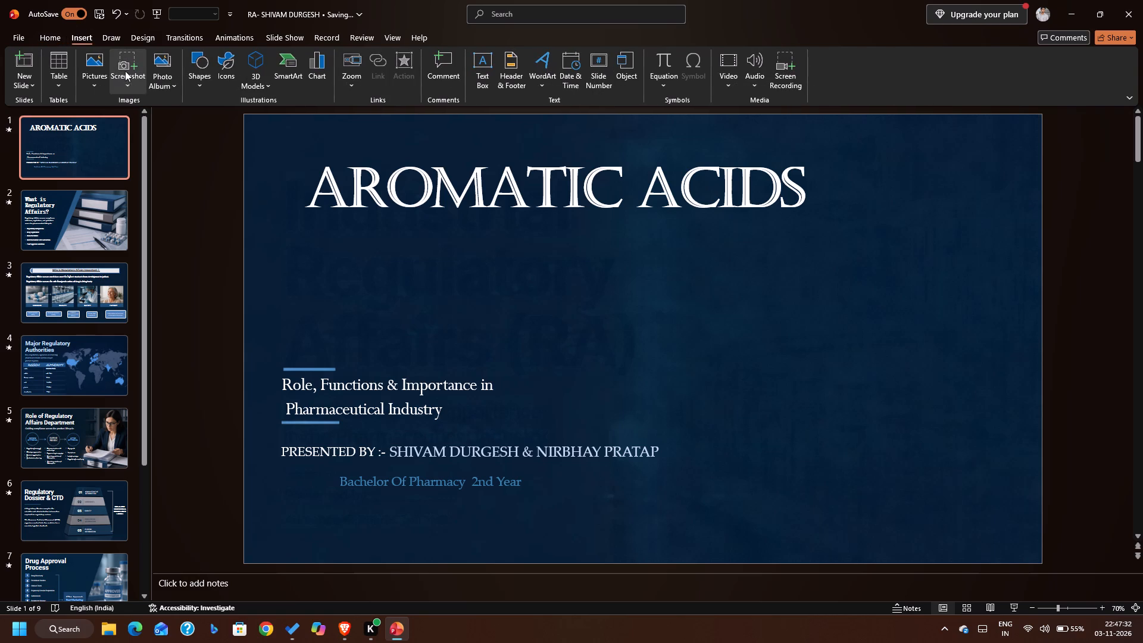
click(98, 70)
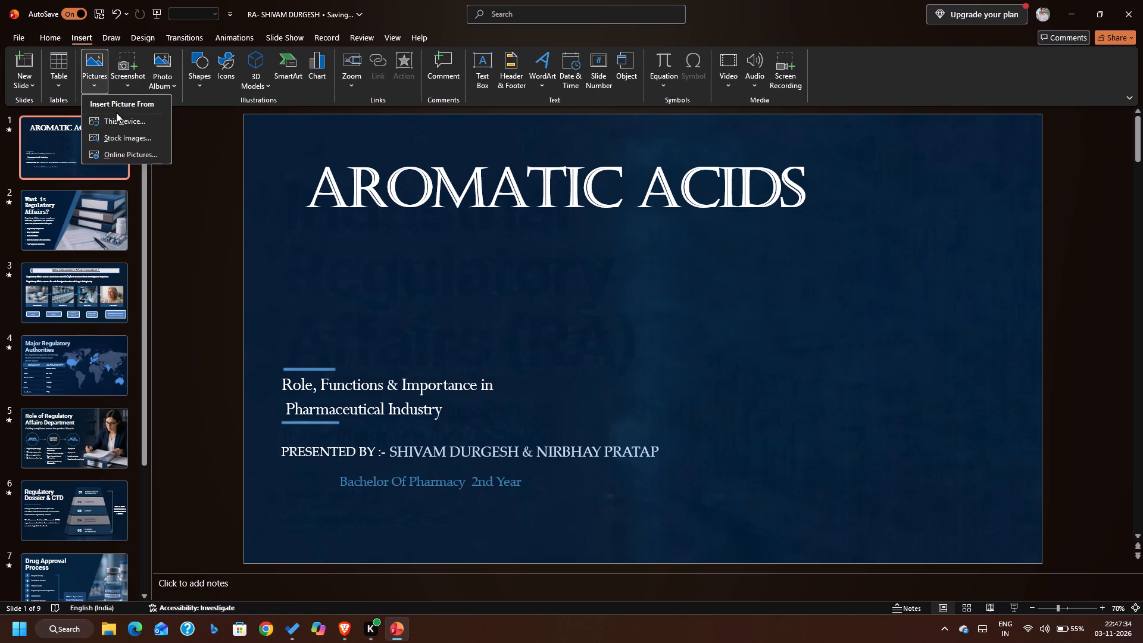
click(126, 154)
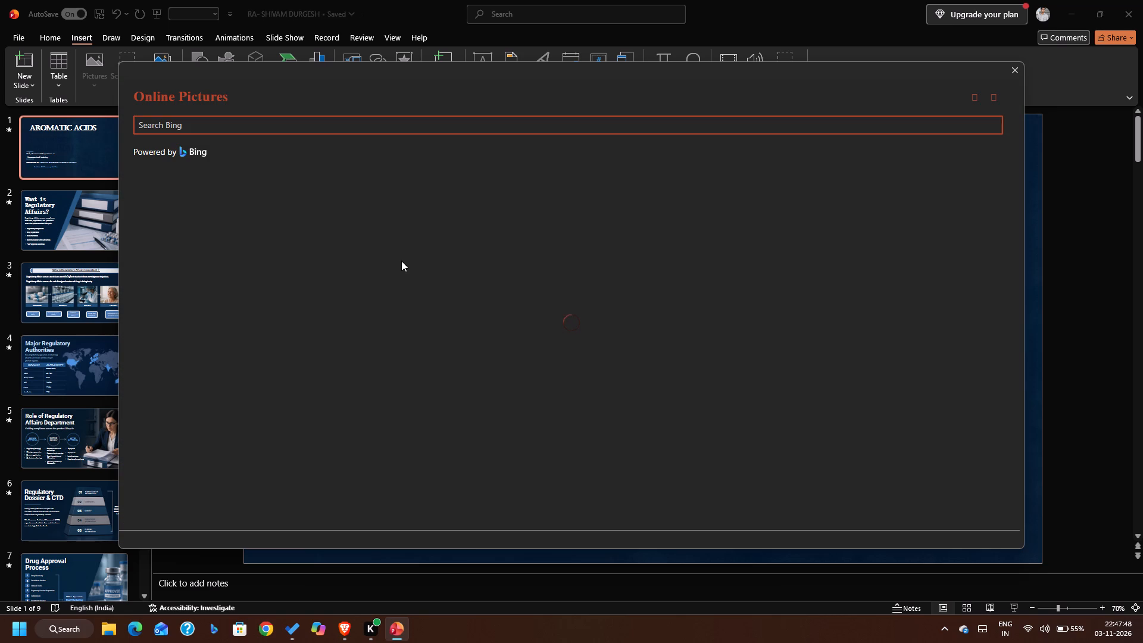
text(CH)
key(e)
text(MIC)
text(ALS)
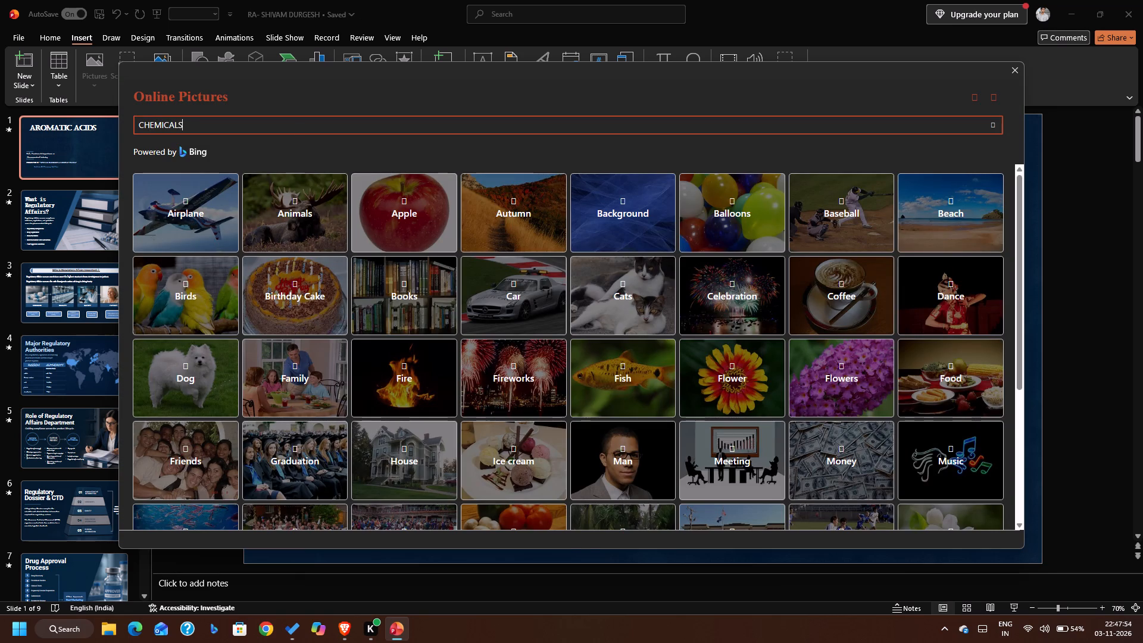
key(Return)
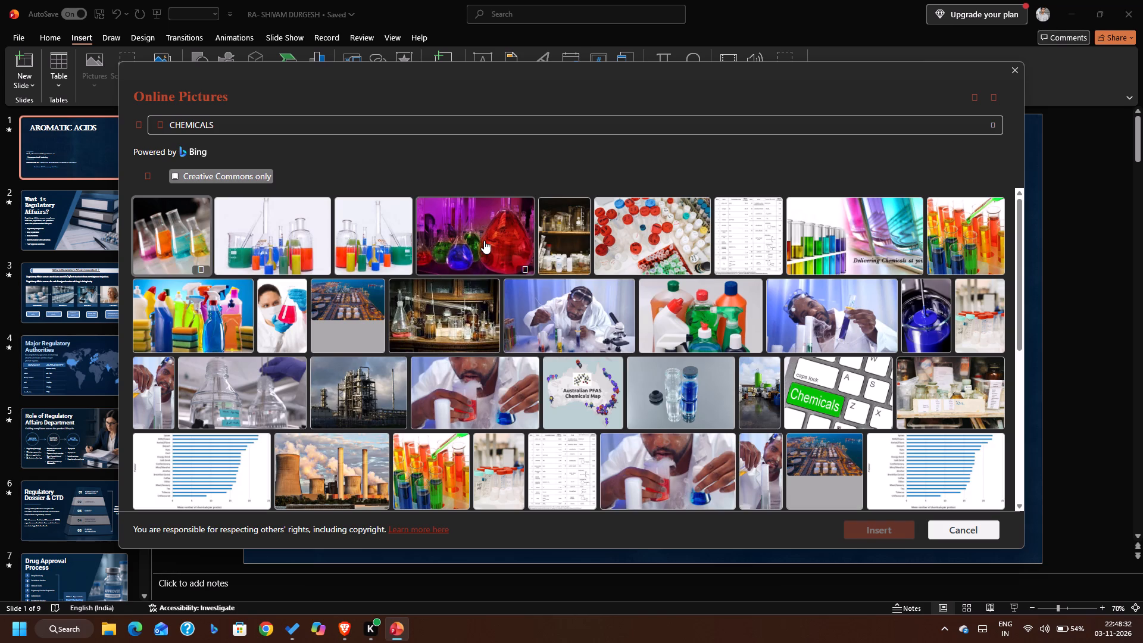
click(484, 241)
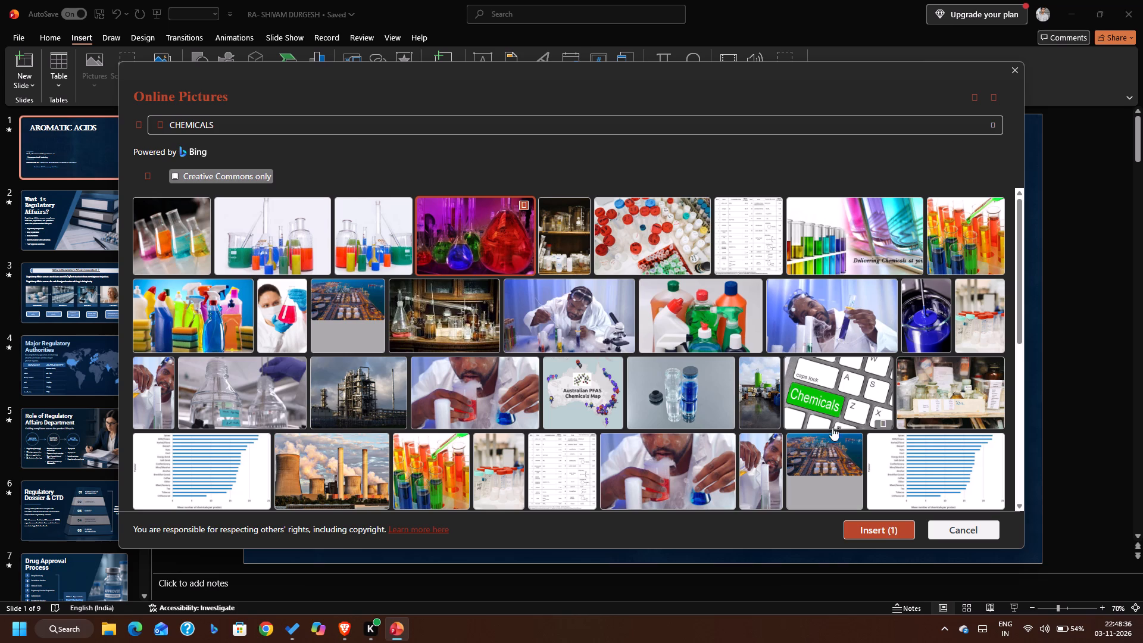
click(876, 533)
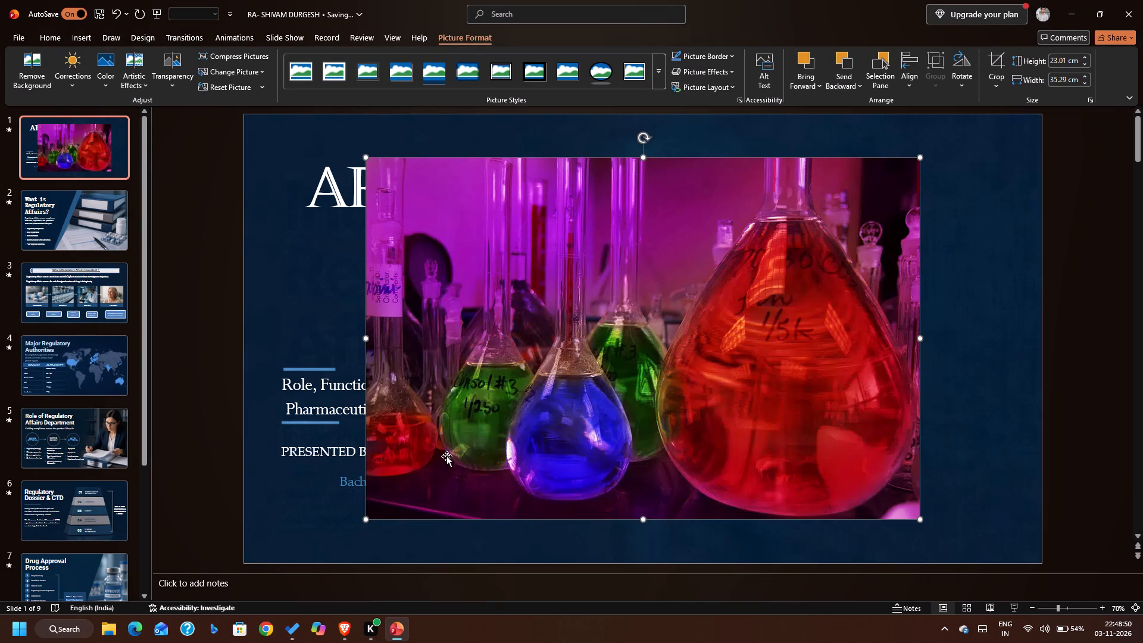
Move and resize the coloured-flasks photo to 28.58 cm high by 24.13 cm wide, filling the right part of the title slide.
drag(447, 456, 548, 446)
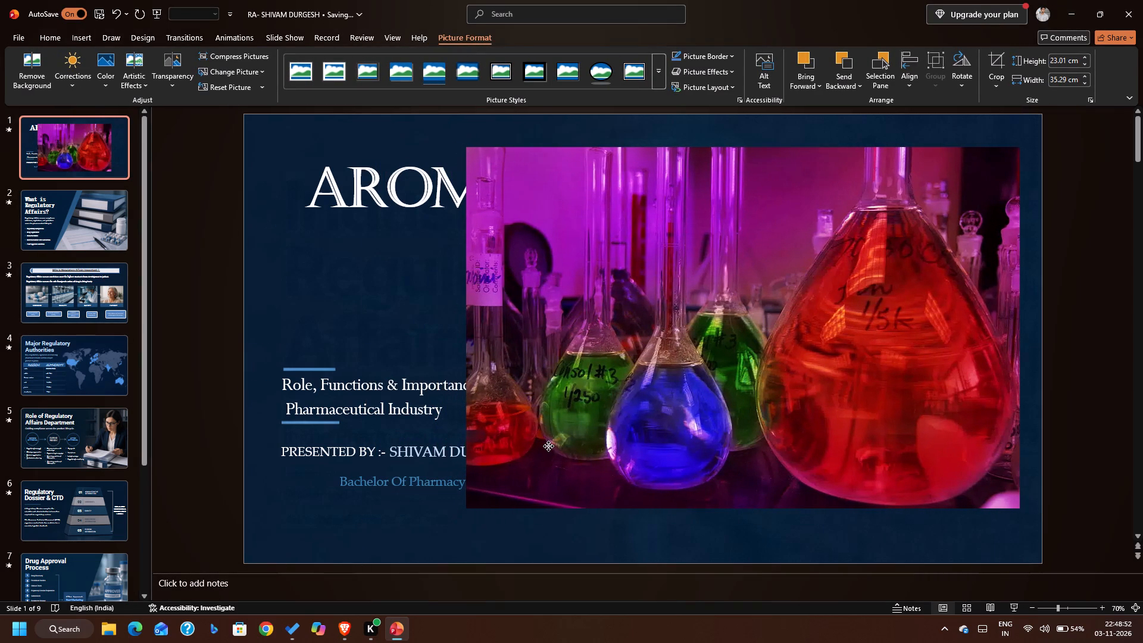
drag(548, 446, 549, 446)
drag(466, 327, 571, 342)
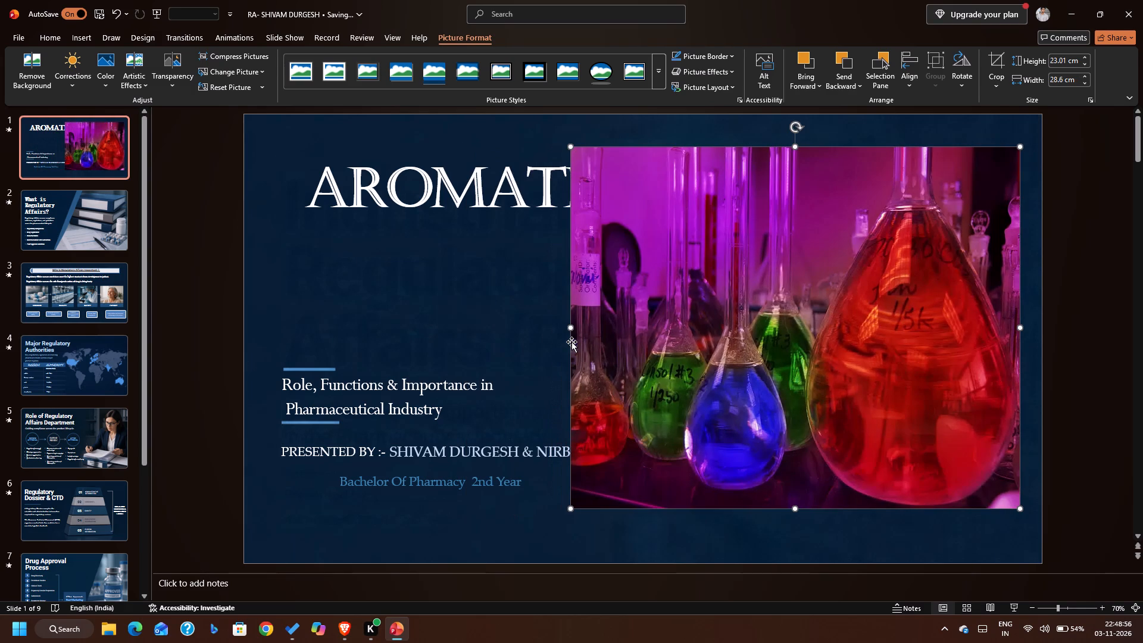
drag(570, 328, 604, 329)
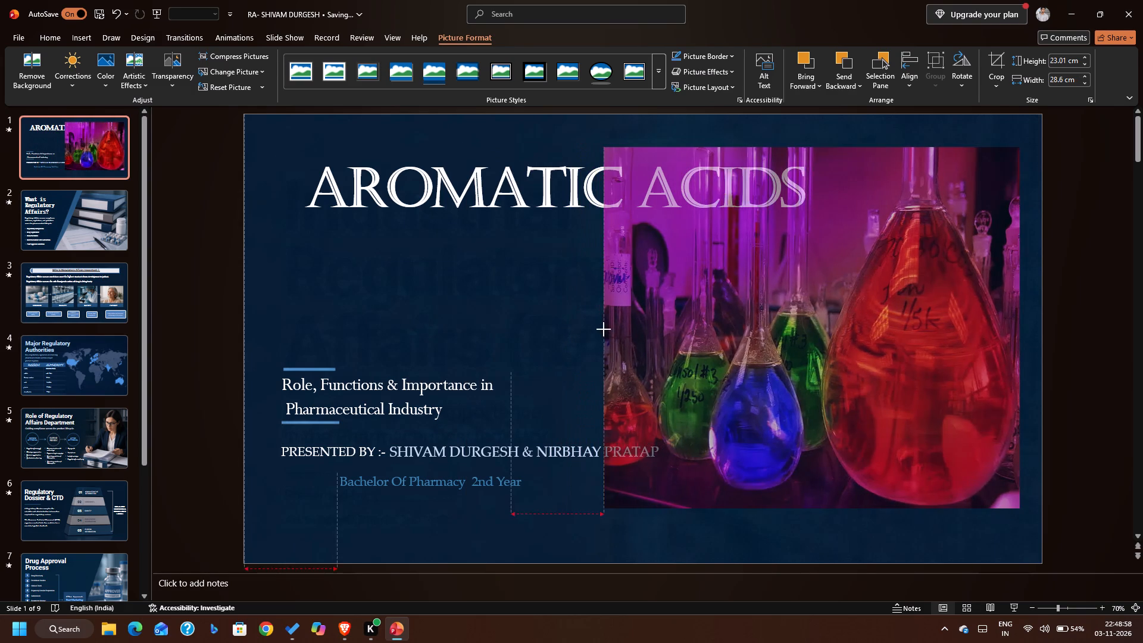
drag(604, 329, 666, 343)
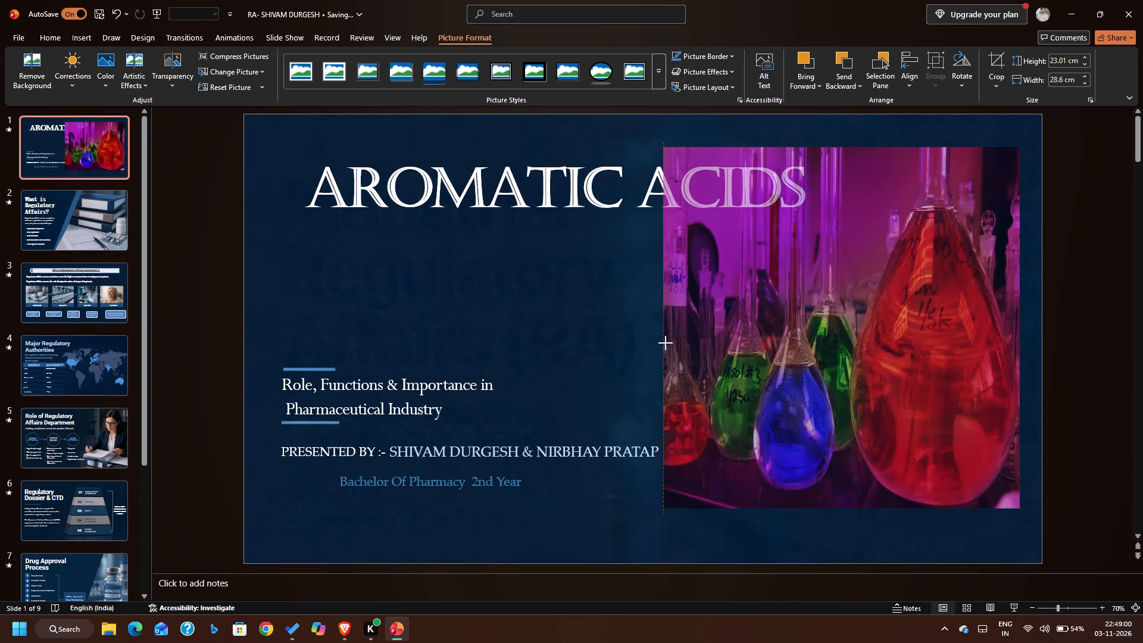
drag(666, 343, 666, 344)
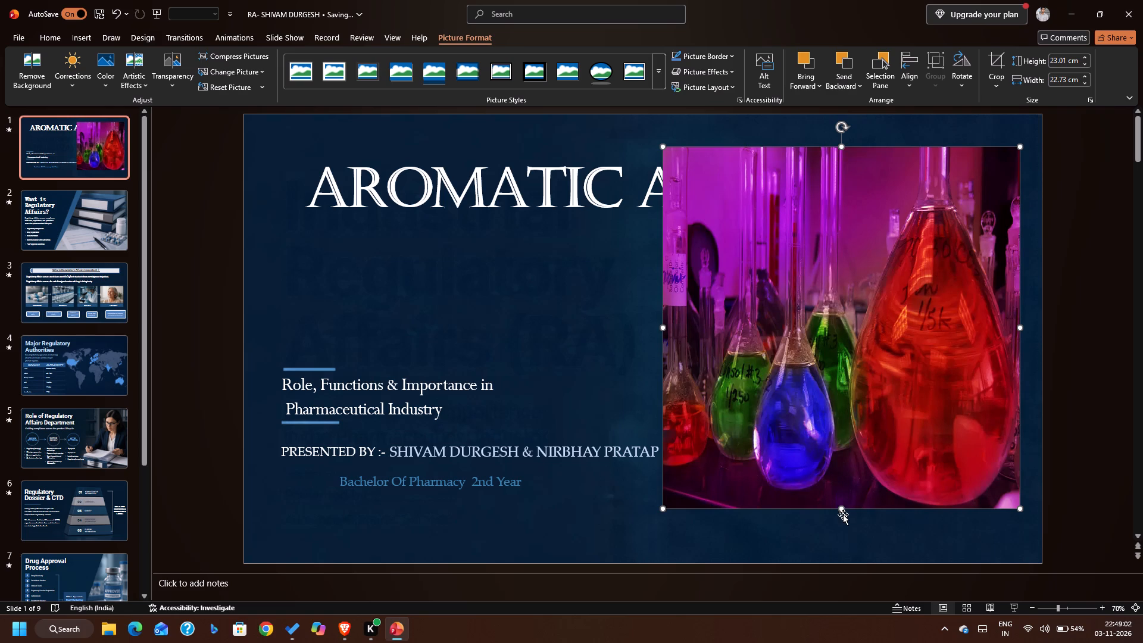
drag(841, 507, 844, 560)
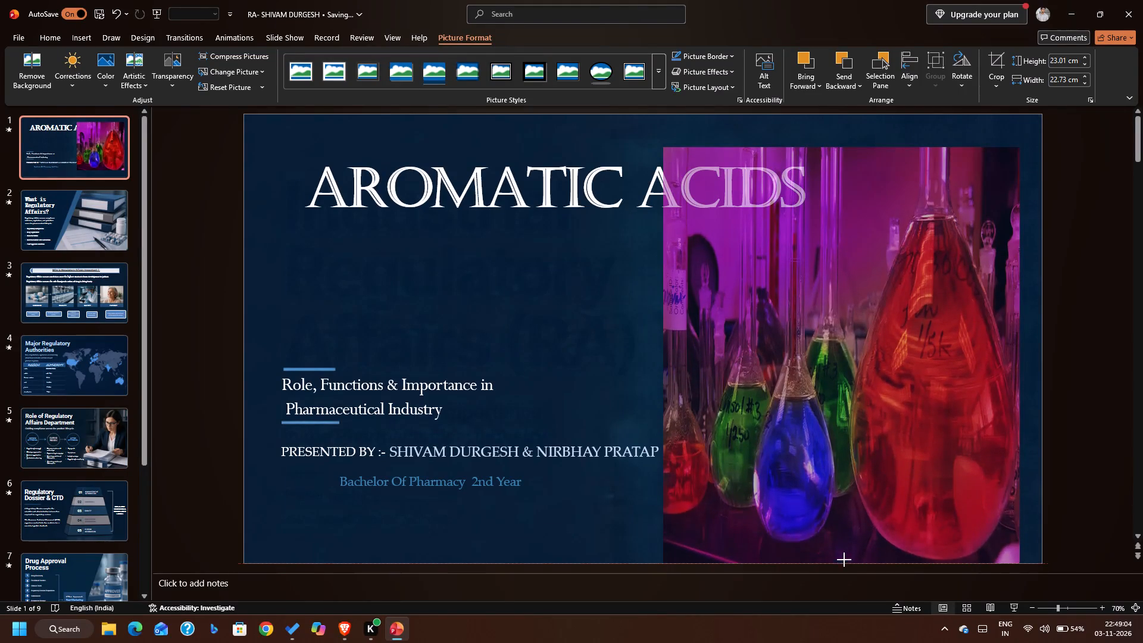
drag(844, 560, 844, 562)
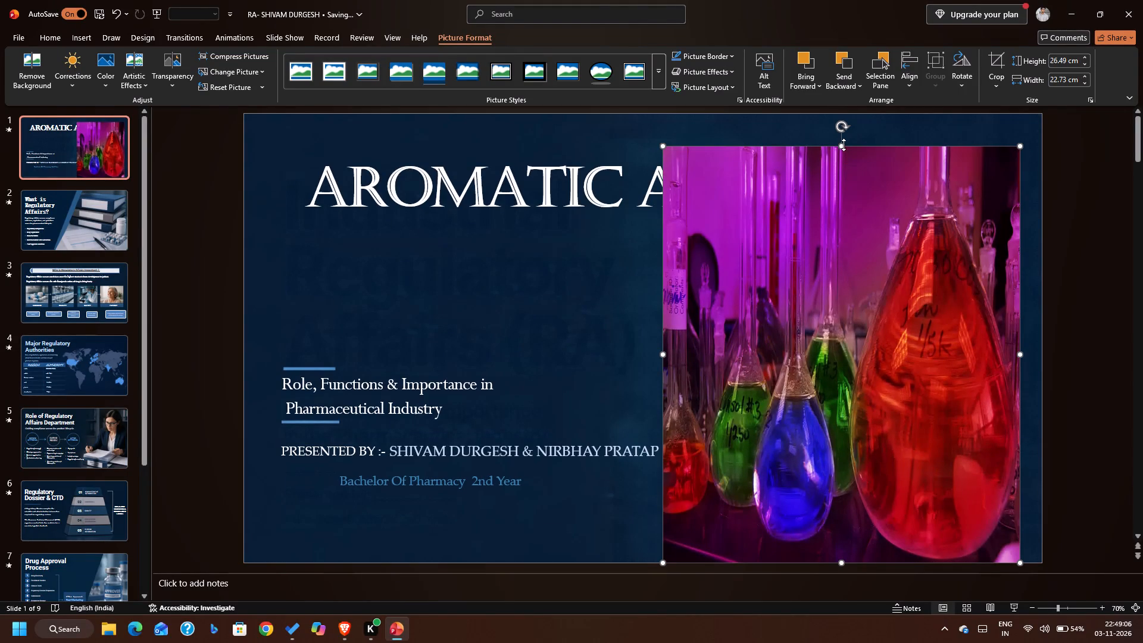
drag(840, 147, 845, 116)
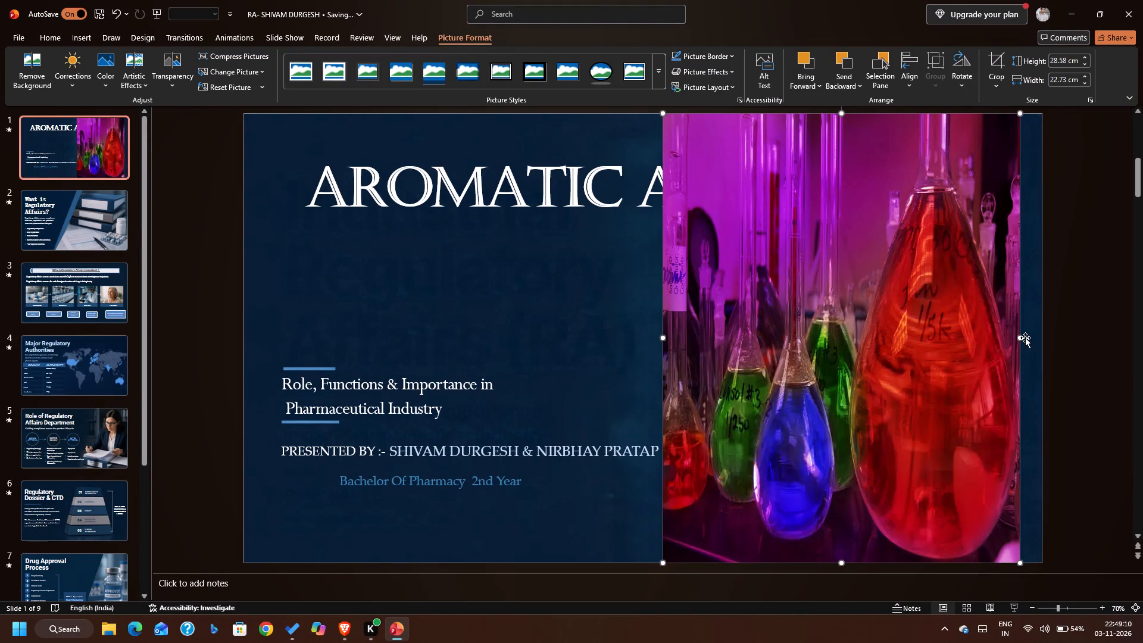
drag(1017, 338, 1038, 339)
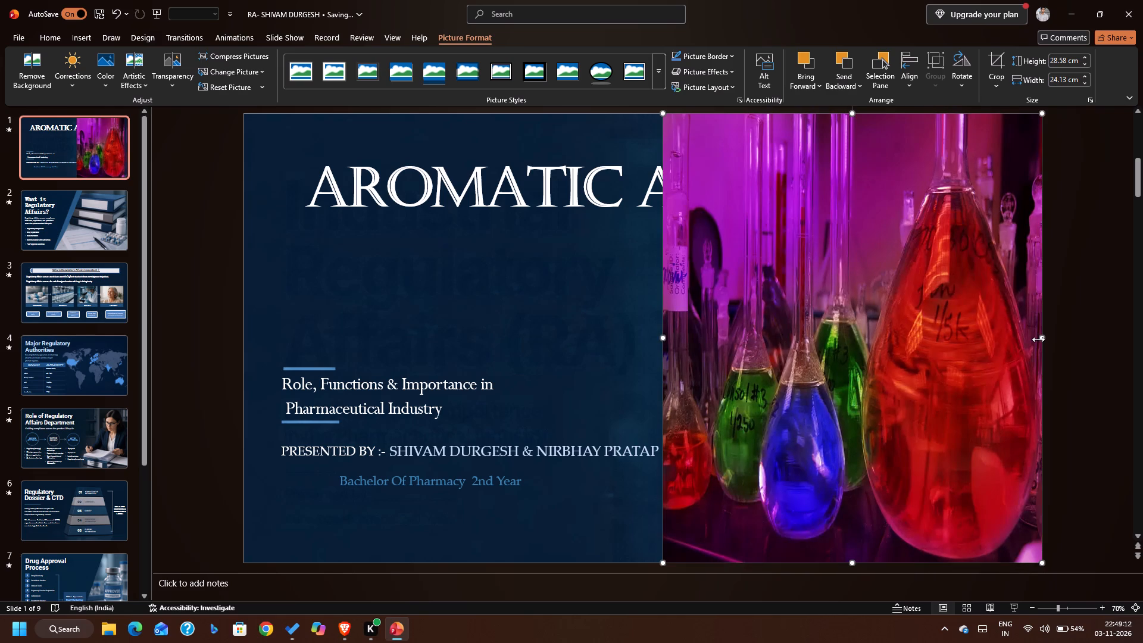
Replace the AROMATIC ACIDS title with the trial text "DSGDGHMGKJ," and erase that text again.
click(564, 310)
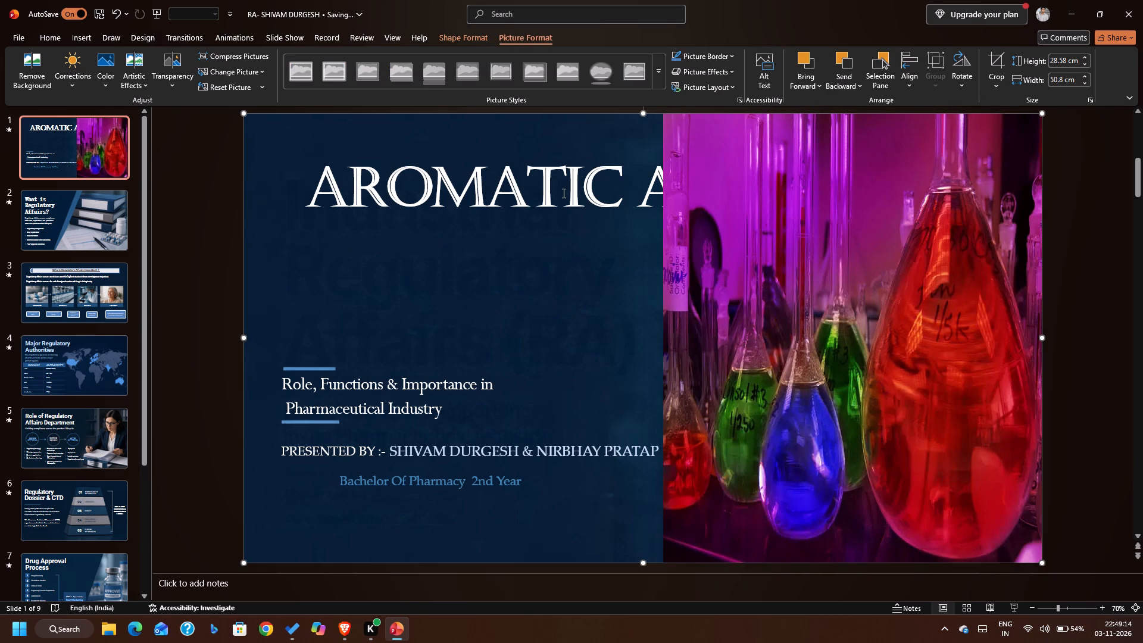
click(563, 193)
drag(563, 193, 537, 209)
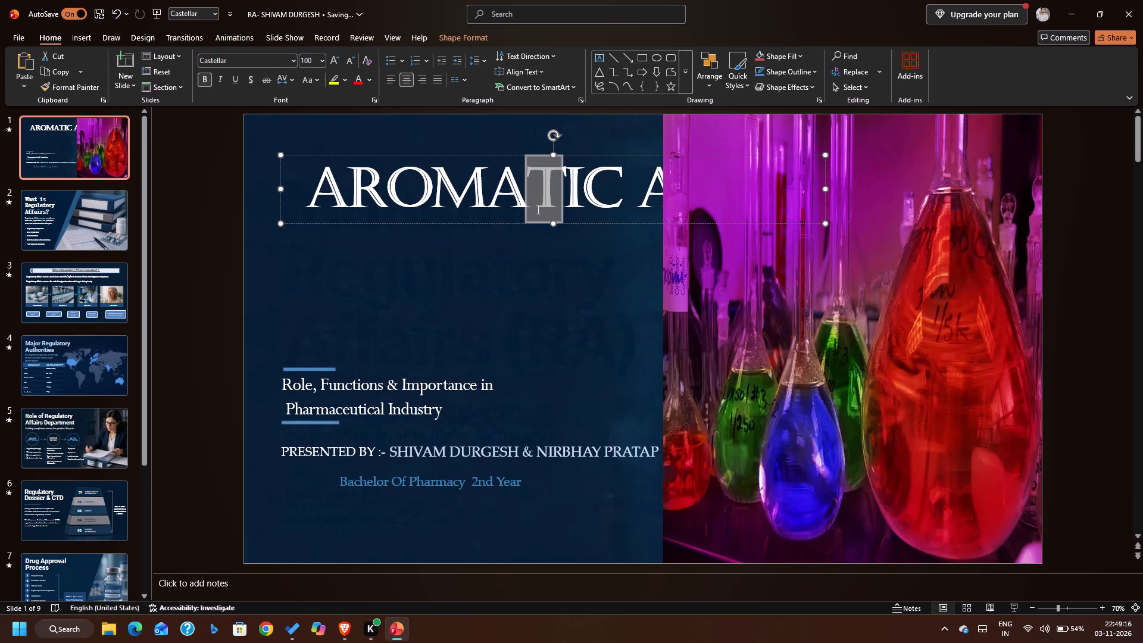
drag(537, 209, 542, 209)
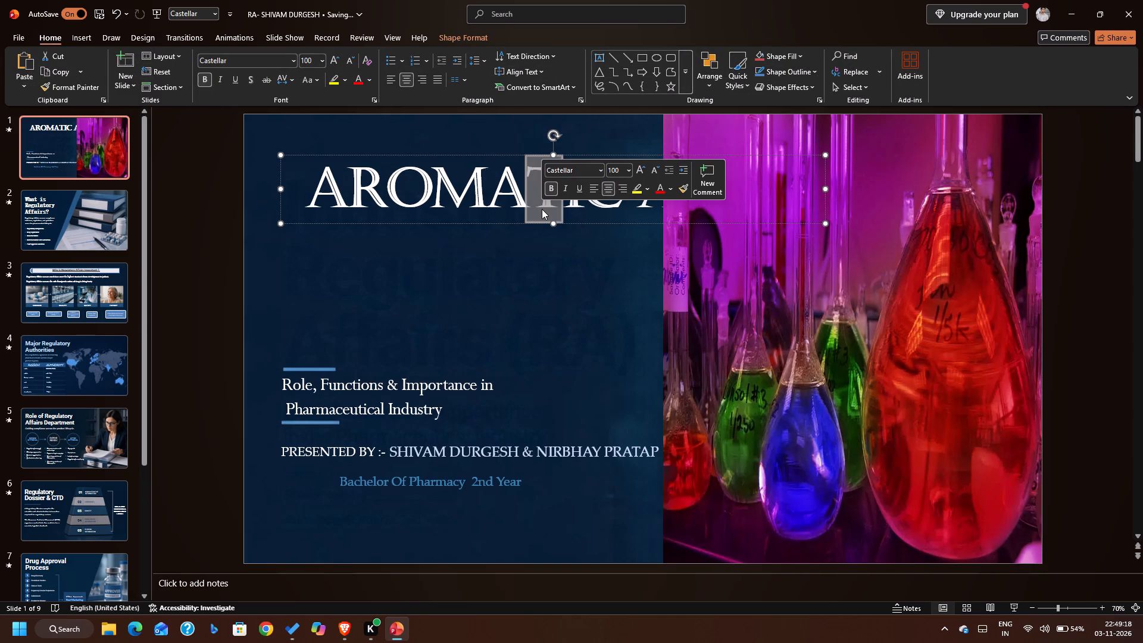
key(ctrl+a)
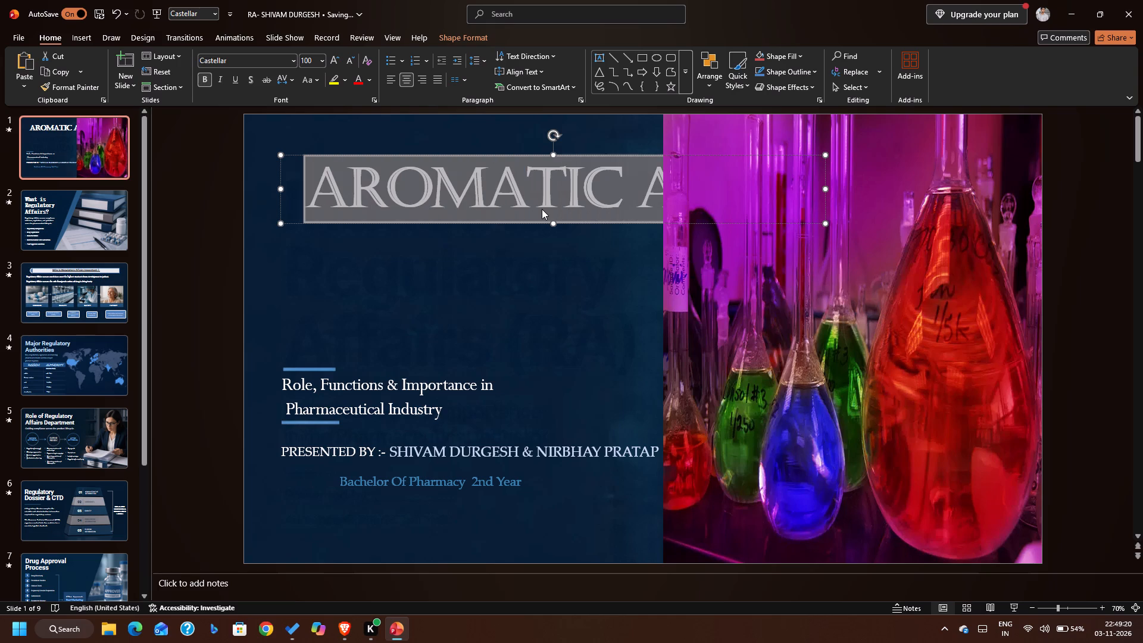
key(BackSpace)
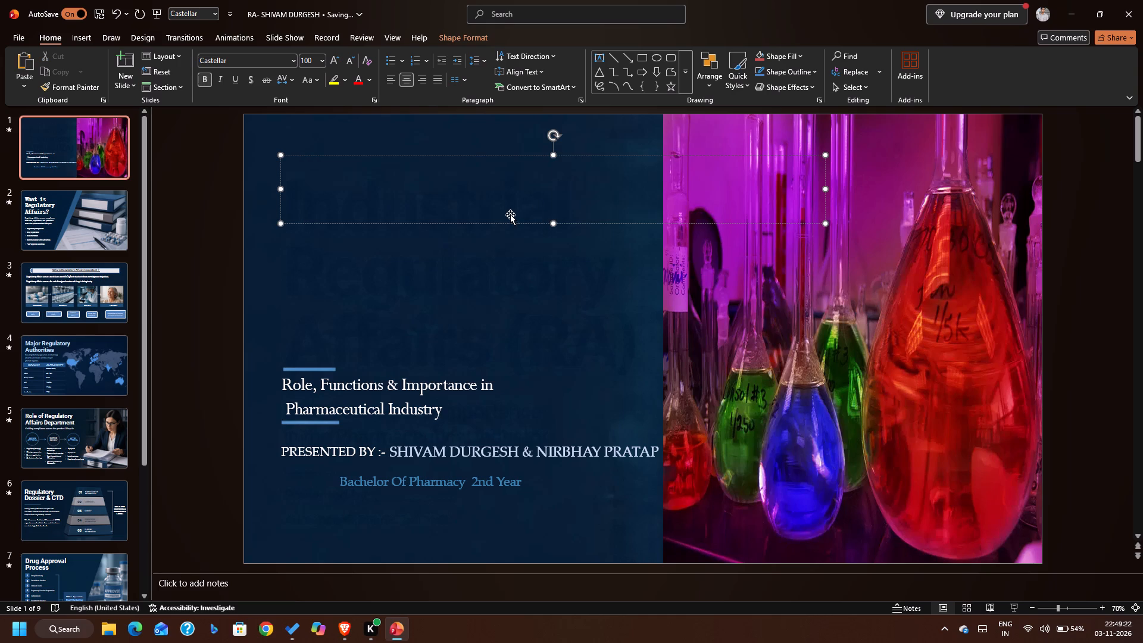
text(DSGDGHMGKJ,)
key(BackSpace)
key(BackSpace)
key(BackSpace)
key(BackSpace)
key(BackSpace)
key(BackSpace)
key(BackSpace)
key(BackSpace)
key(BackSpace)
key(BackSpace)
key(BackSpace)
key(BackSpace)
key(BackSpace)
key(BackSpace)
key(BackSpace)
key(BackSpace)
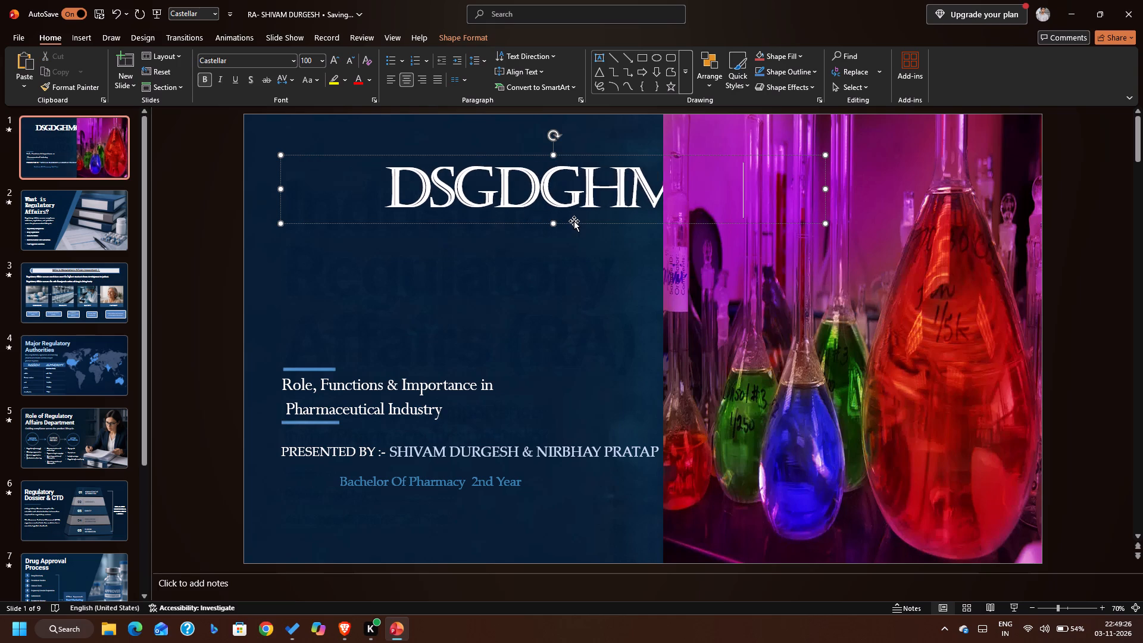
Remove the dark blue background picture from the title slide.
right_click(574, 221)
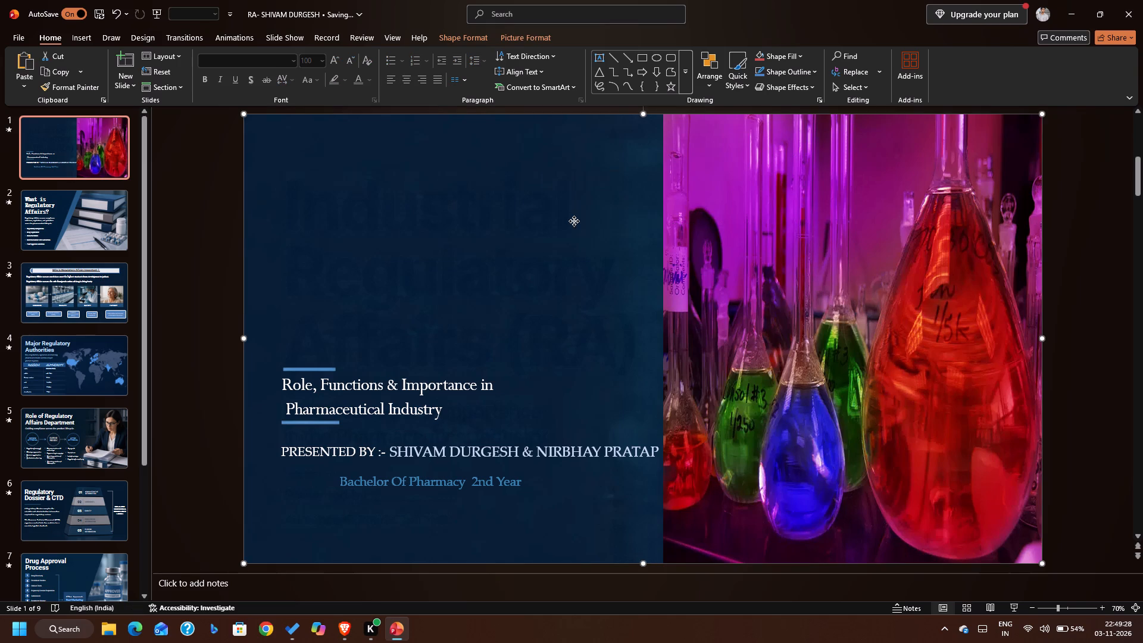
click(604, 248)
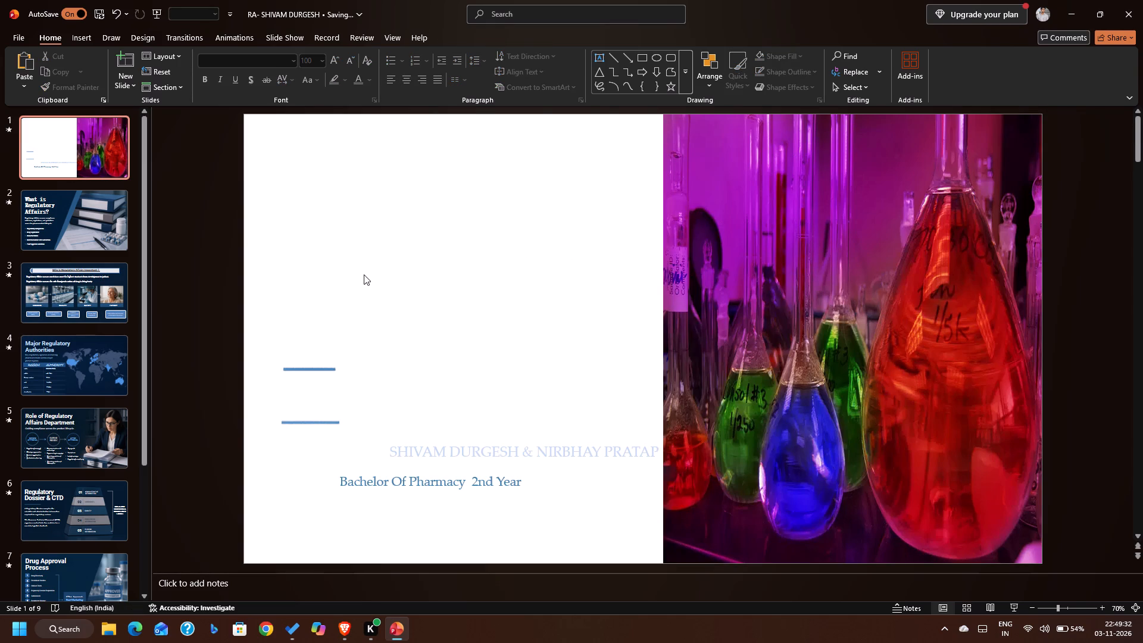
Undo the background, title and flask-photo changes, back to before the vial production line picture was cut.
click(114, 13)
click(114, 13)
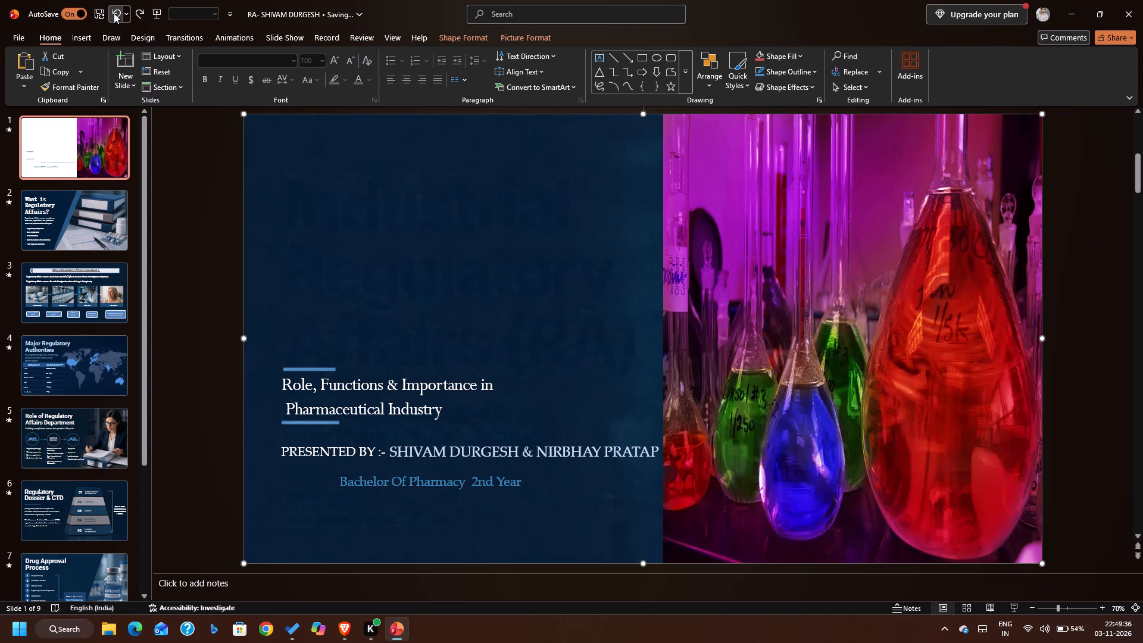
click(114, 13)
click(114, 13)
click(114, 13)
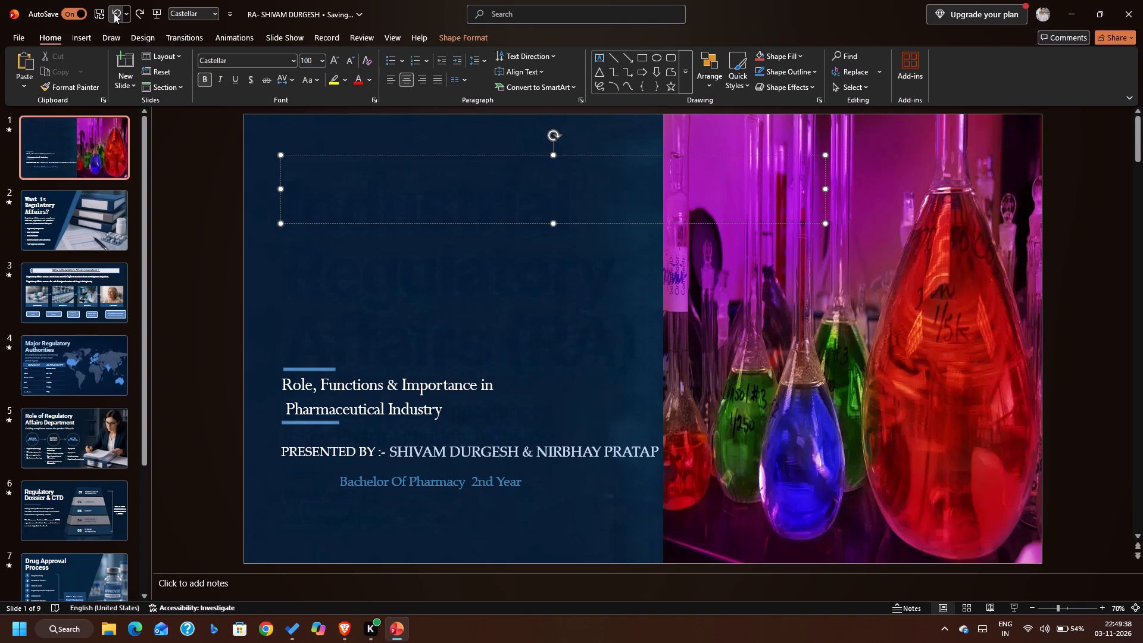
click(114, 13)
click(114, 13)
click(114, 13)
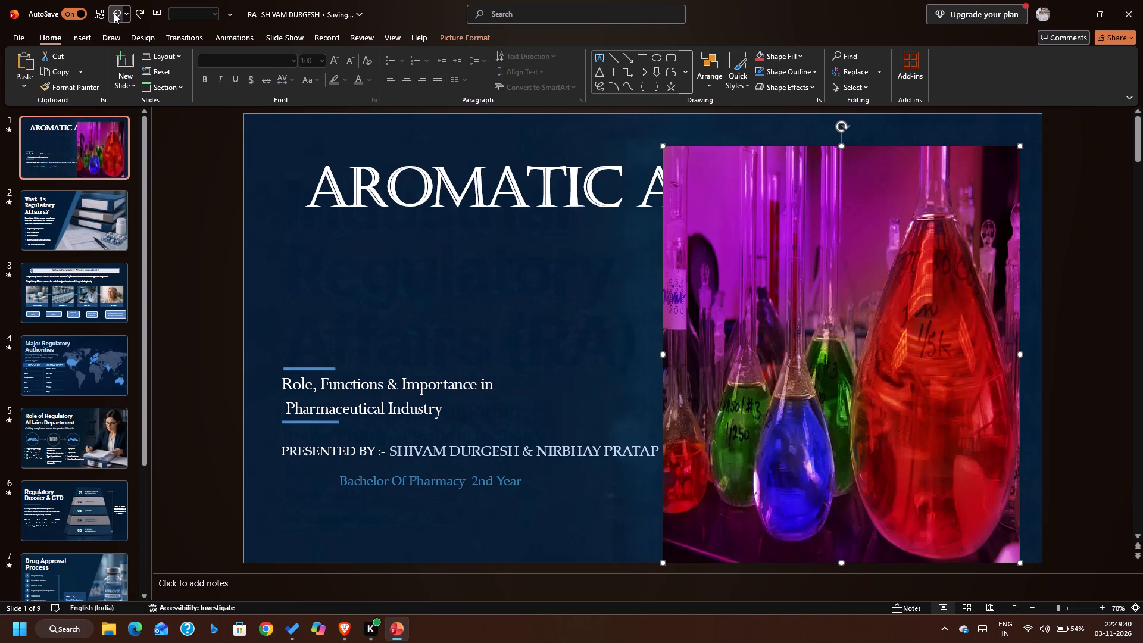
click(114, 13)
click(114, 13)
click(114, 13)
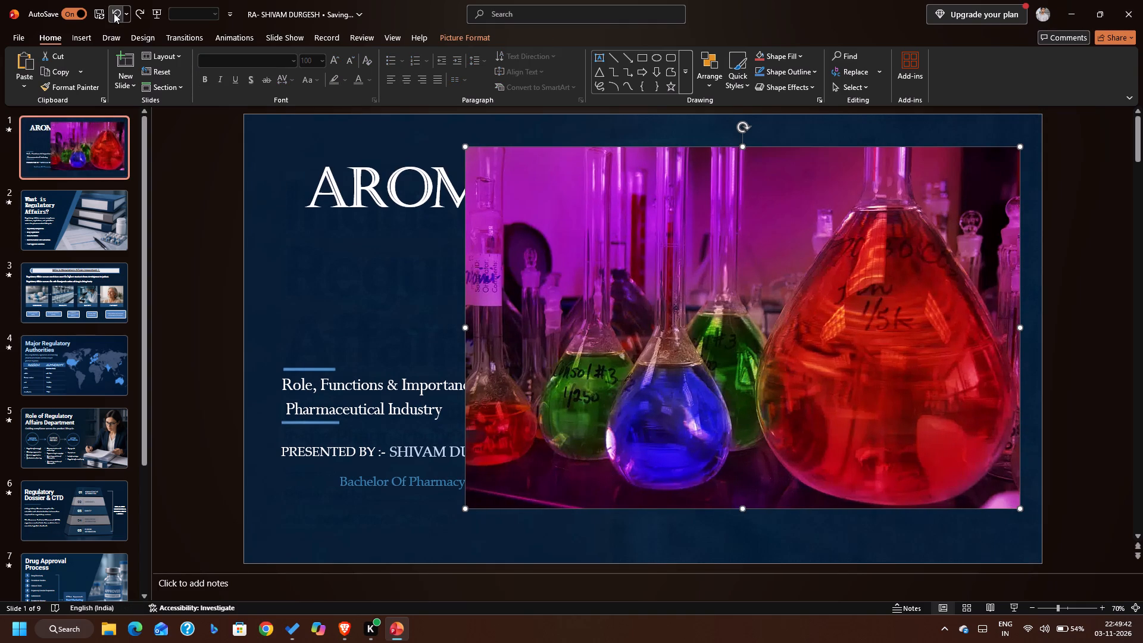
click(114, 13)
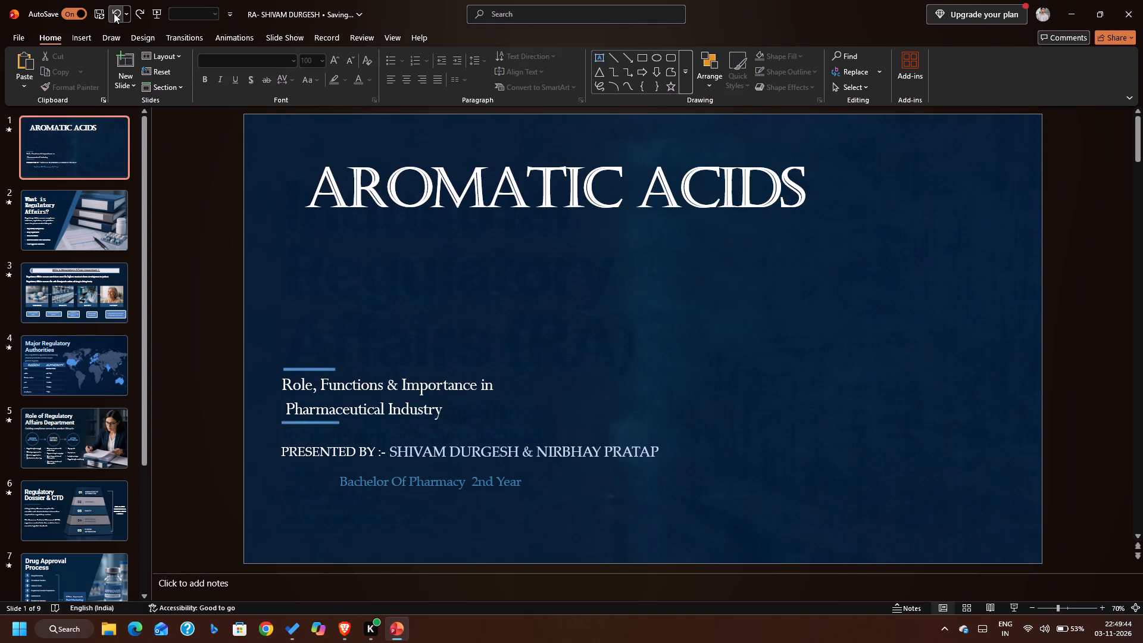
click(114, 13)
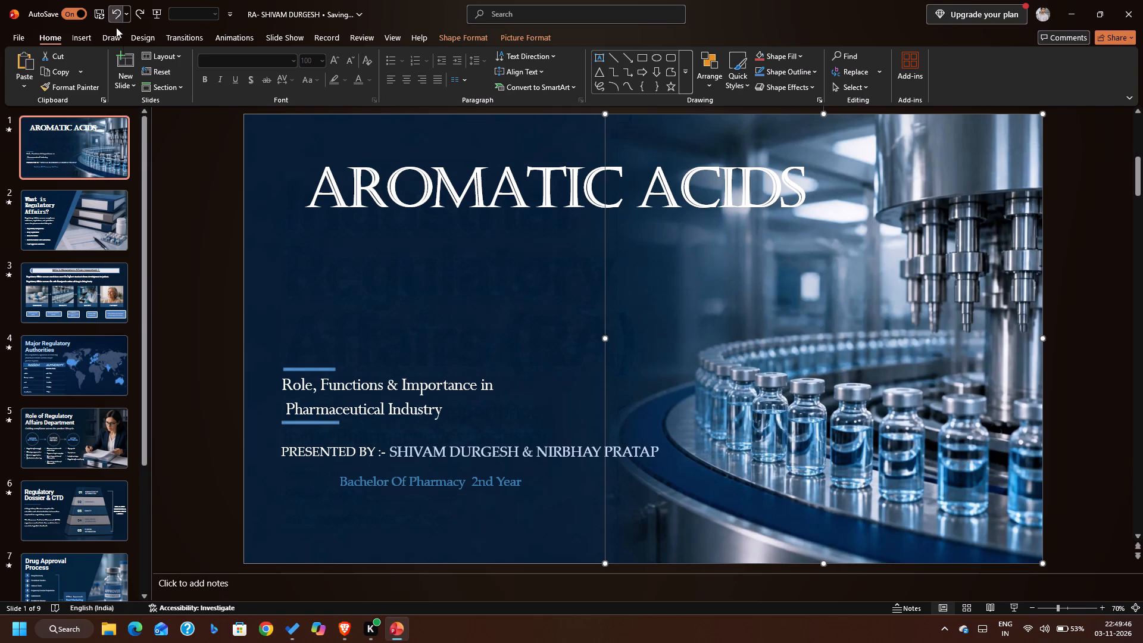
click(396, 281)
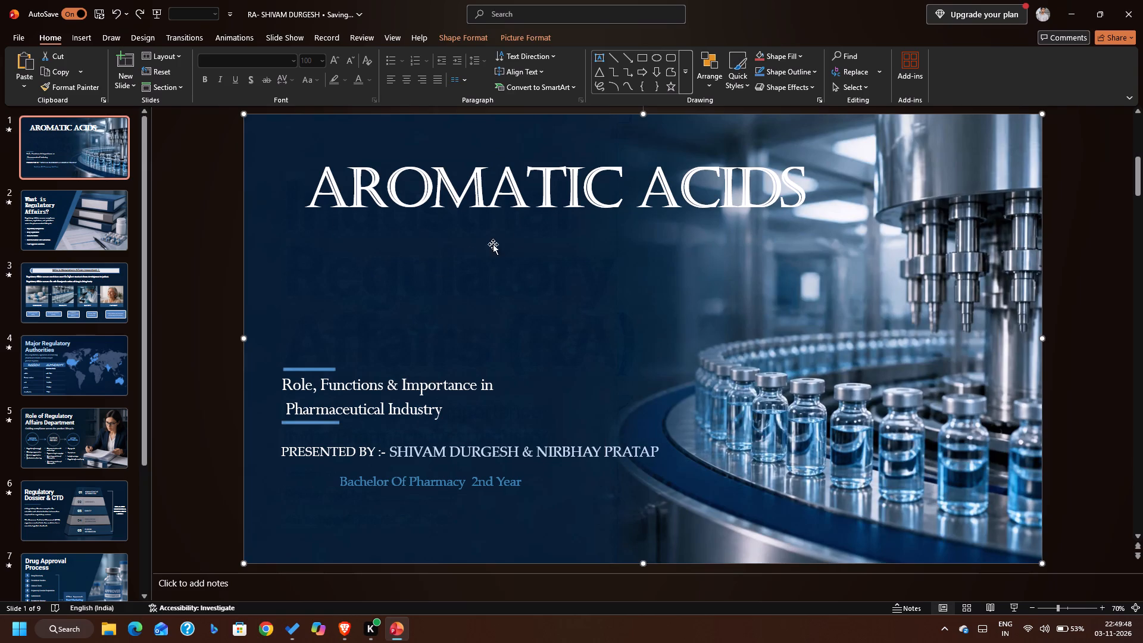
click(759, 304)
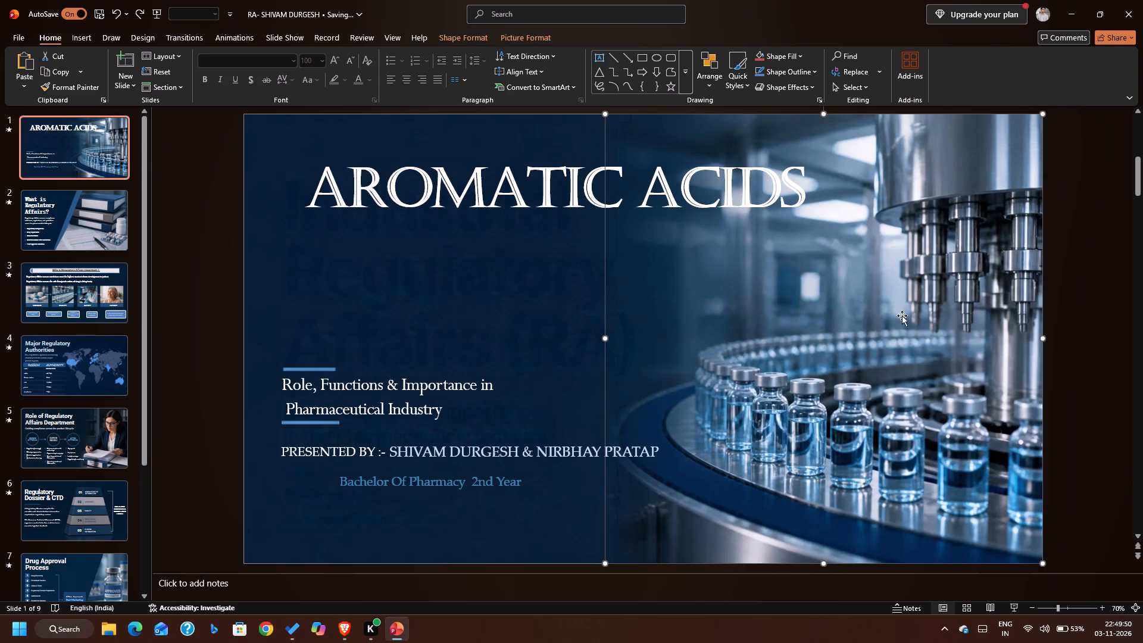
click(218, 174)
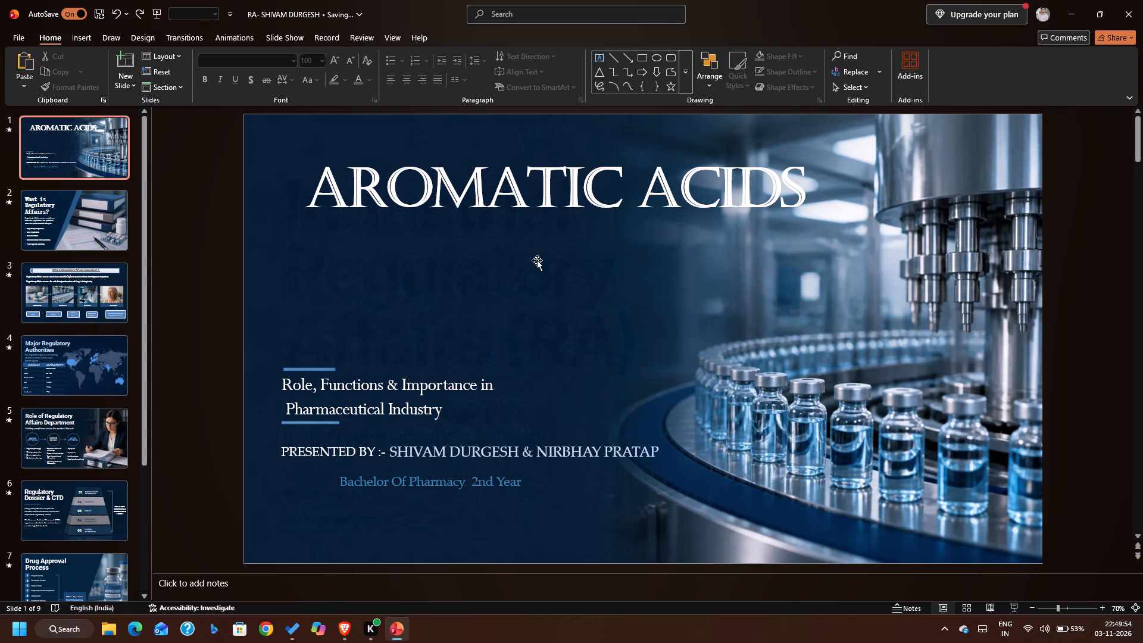
Break the AROMATIC ACIDS title onto two lines and narrow its text box from its left edge to fit the words.
click(563, 196)
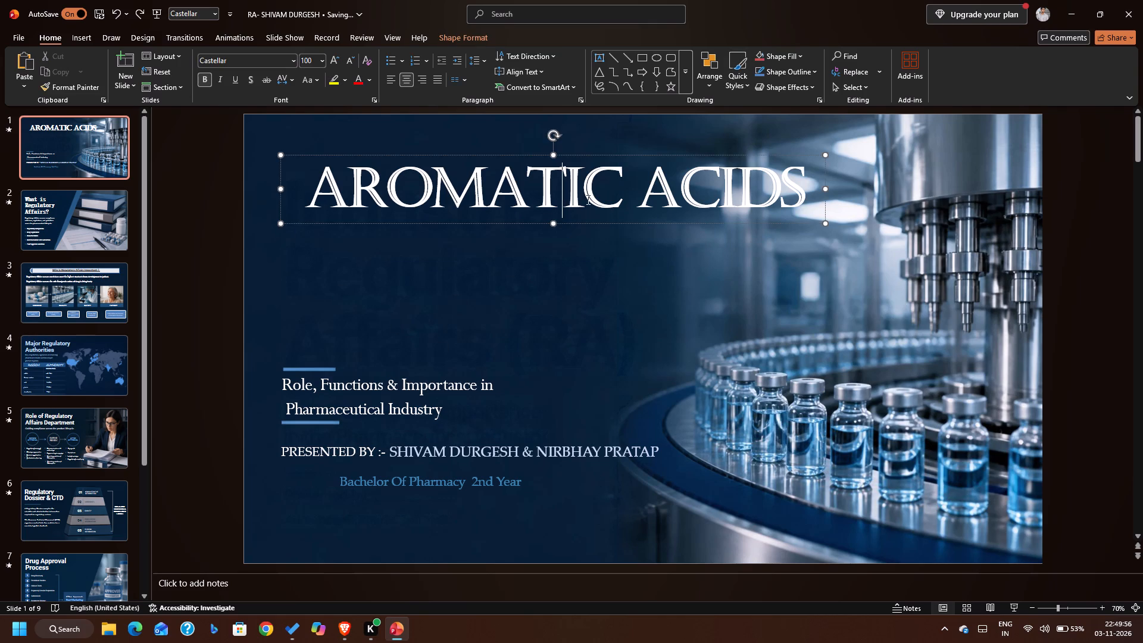
click(629, 179)
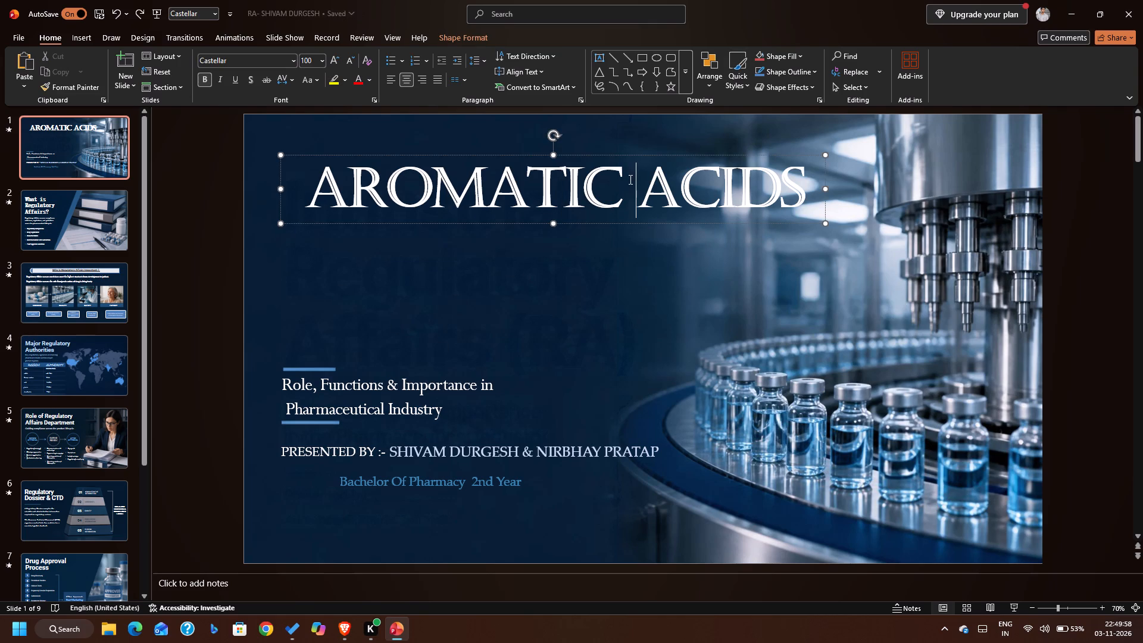
key(Return)
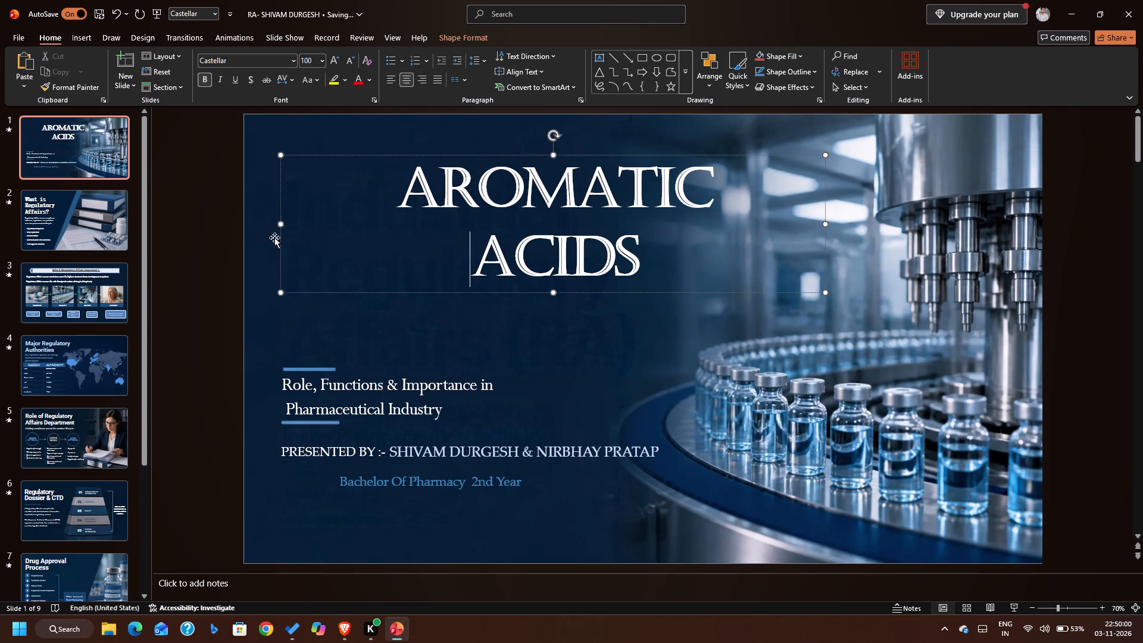
drag(280, 221, 453, 236)
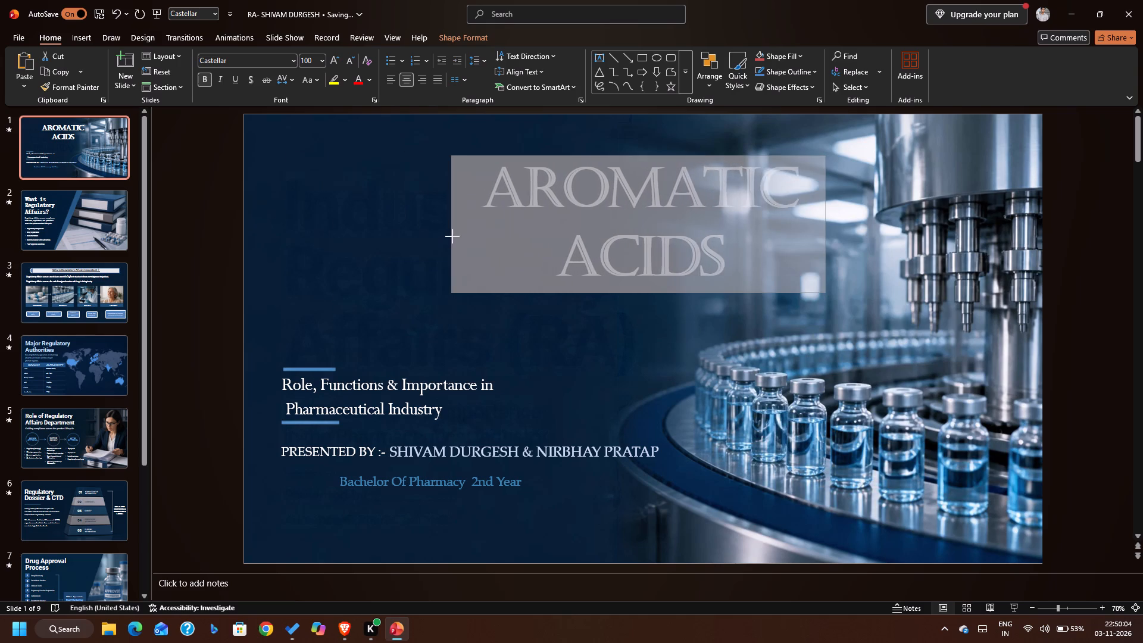
drag(453, 236, 476, 232)
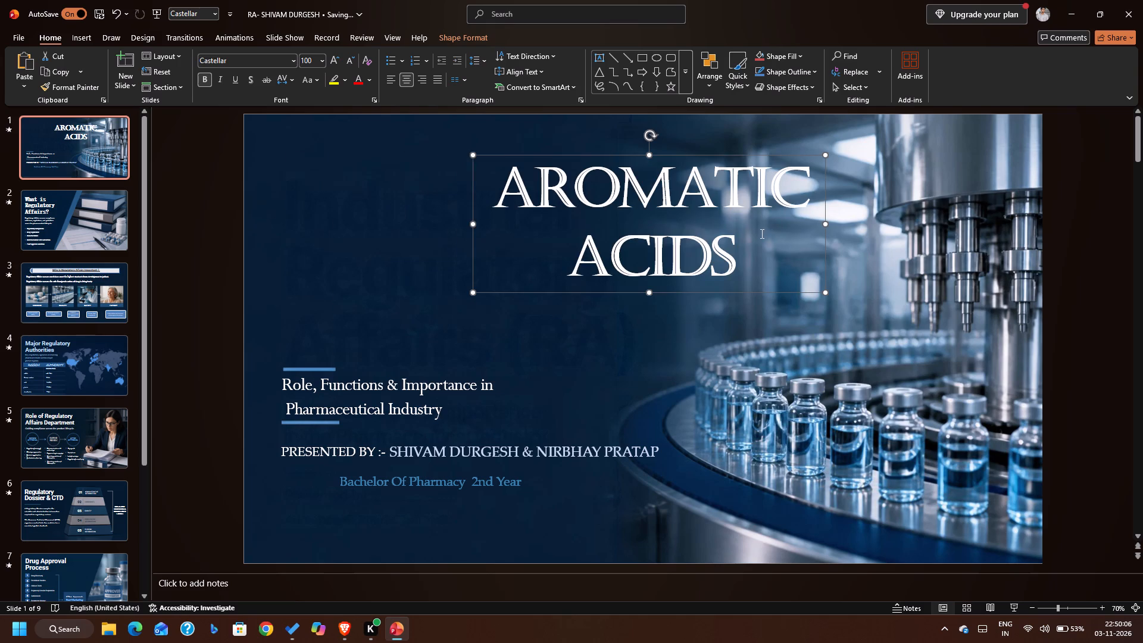
Move the two-line AROMATIC ACIDS title to the upper-left area of the title slide, over the dark blue background.
click(485, 278)
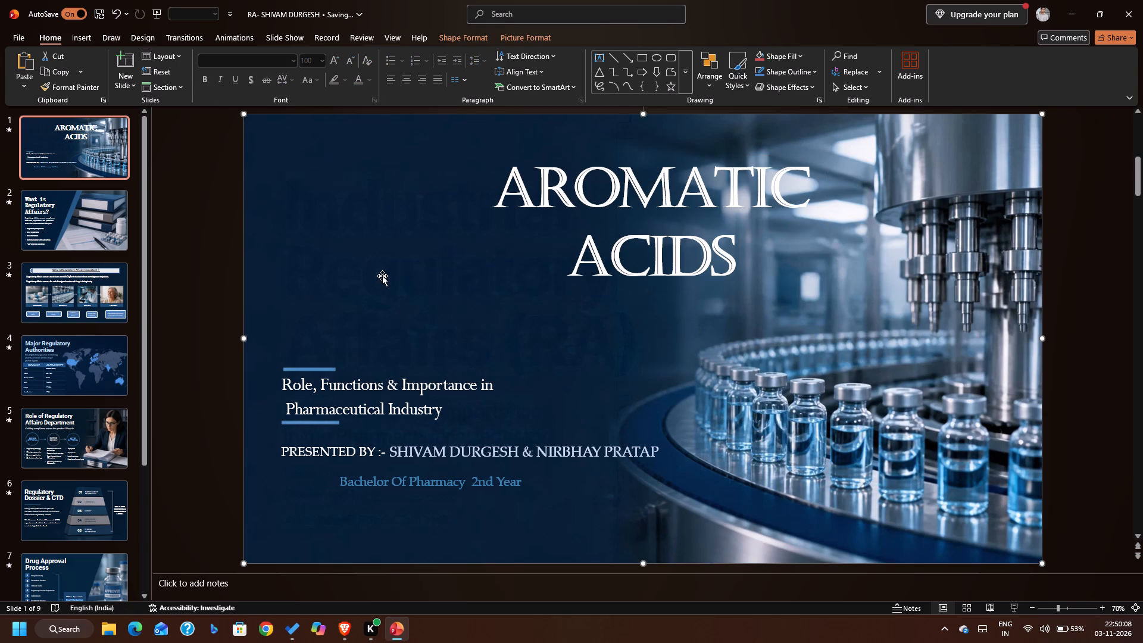
click(552, 269)
click(482, 261)
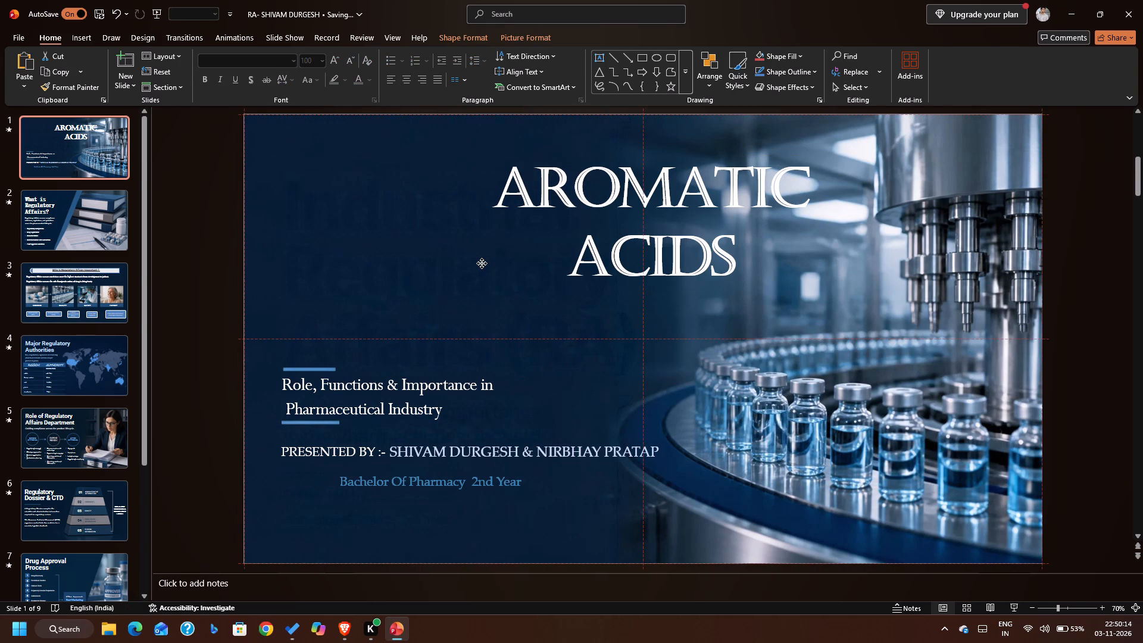
click(589, 204)
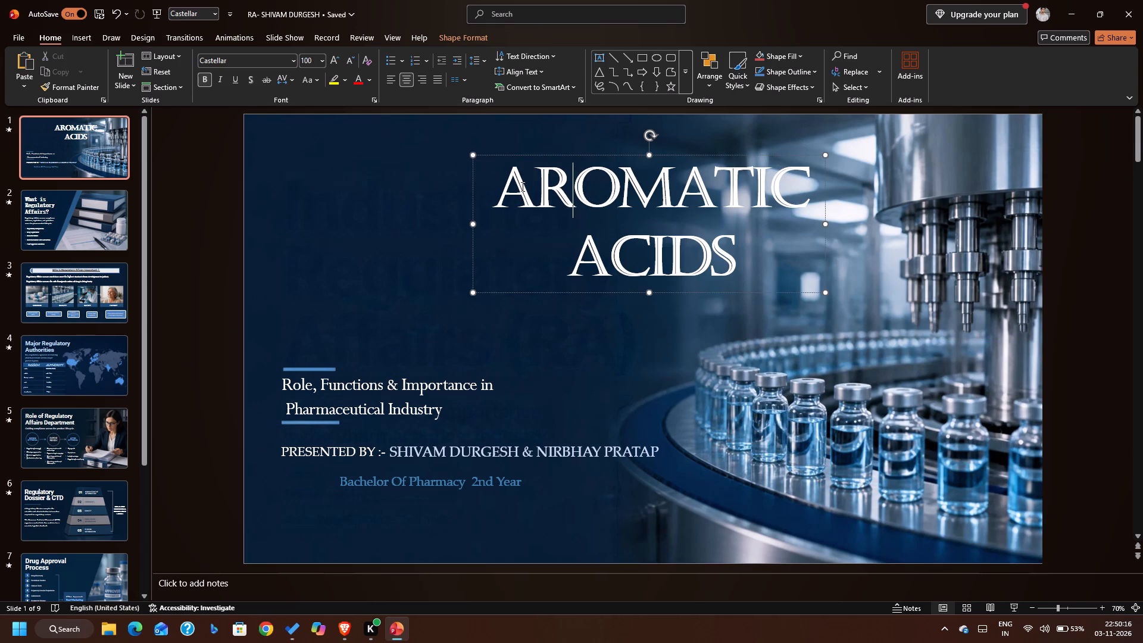
drag(489, 156, 411, 145)
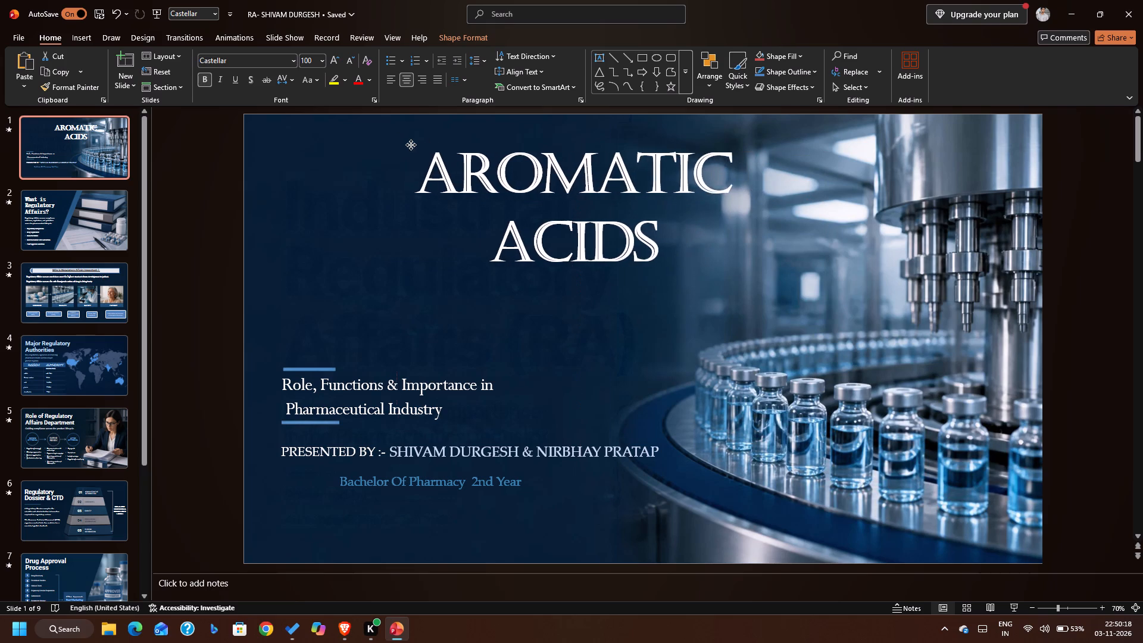
drag(411, 145, 292, 134)
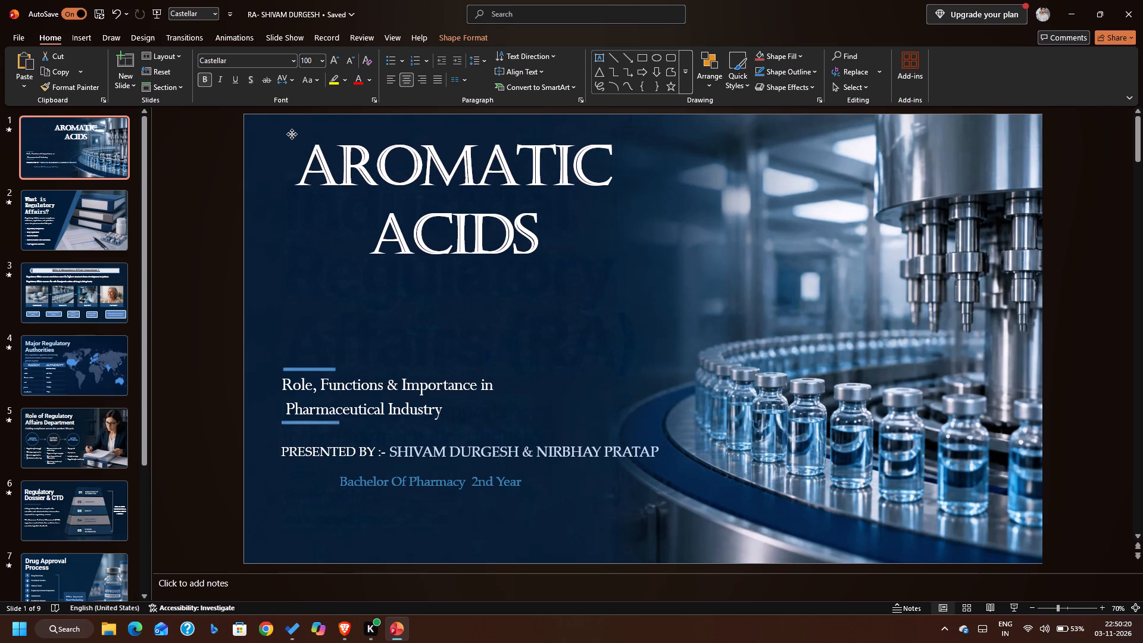
drag(292, 134, 277, 134)
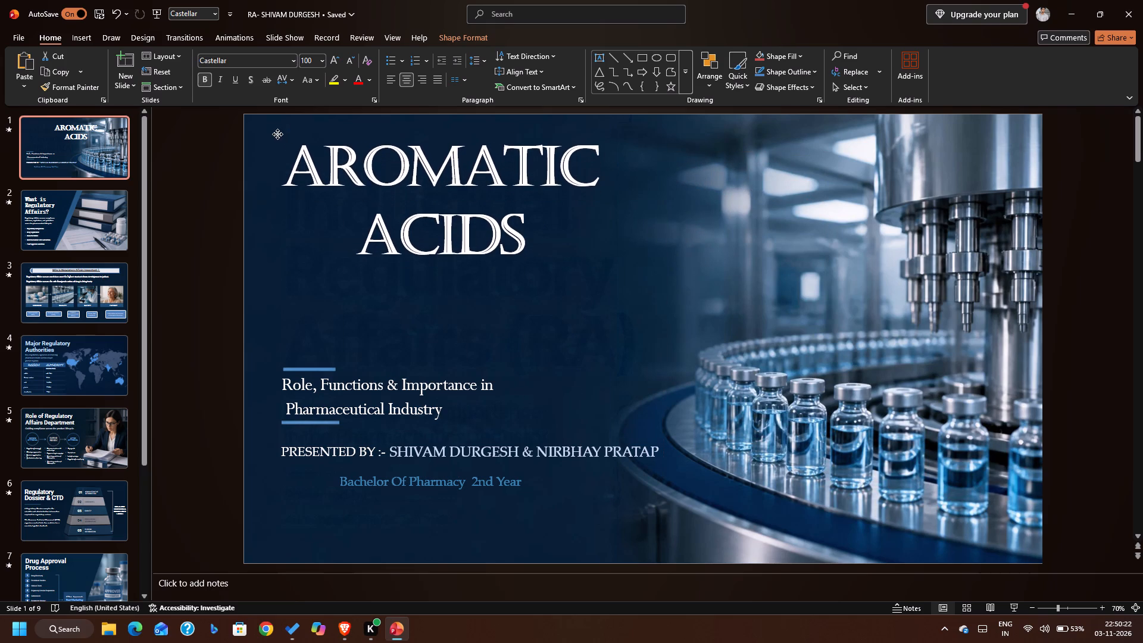
drag(277, 134, 277, 134)
click(204, 279)
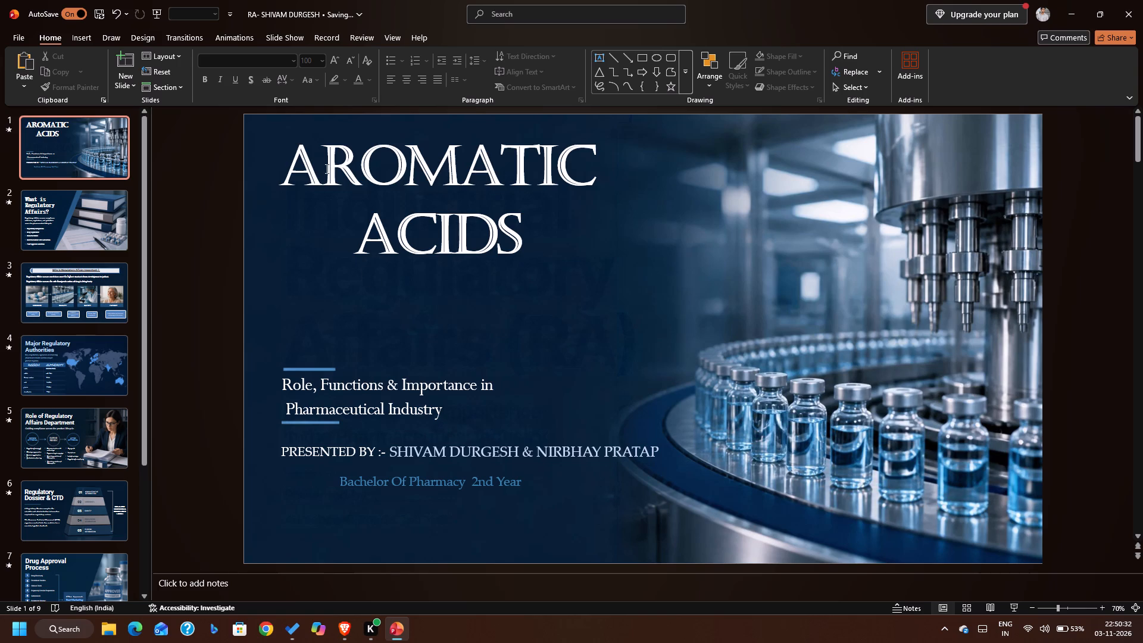
Move the blue accent line above the subtitle up to just below the AROMATIC ACIDS title, near the slide's left edge.
click(313, 367)
drag(313, 367, 302, 301)
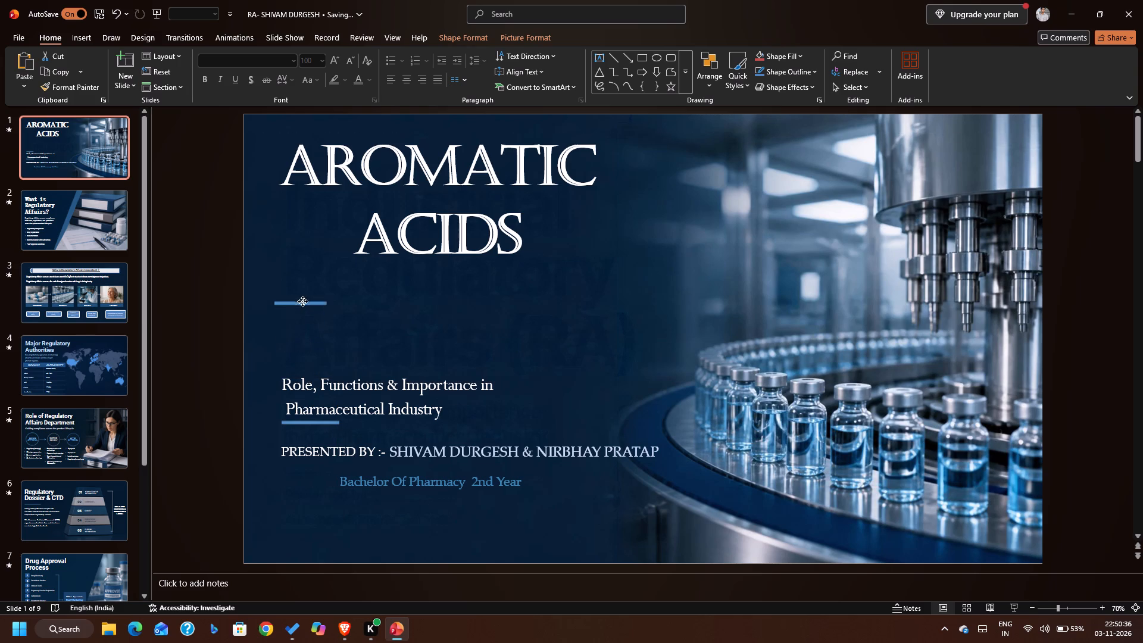
drag(302, 301, 299, 282)
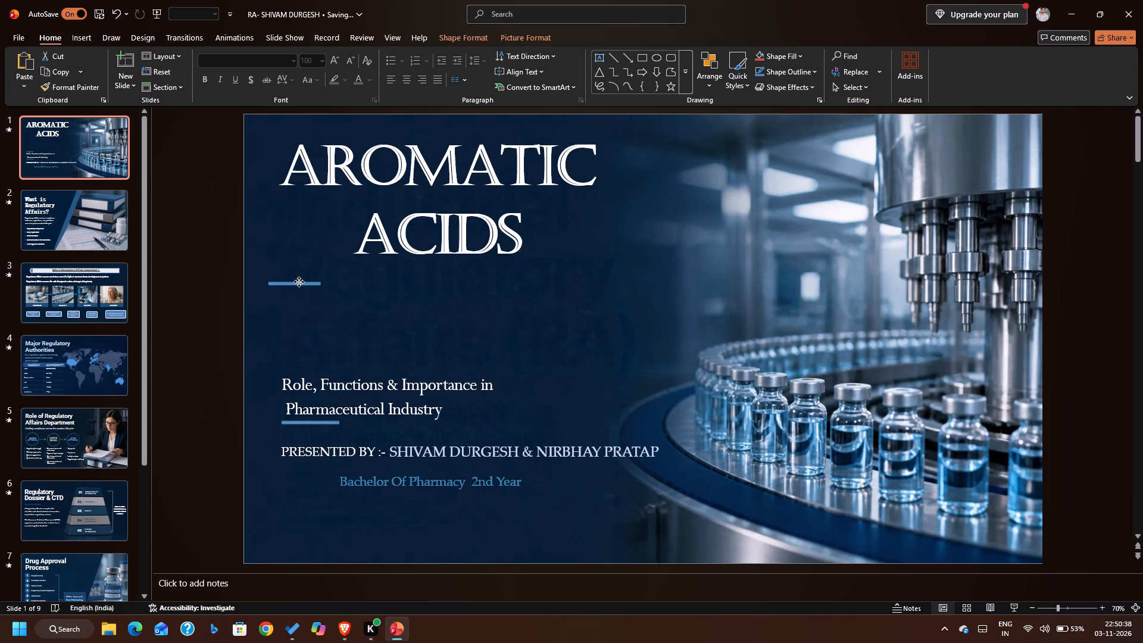
drag(299, 282, 301, 282)
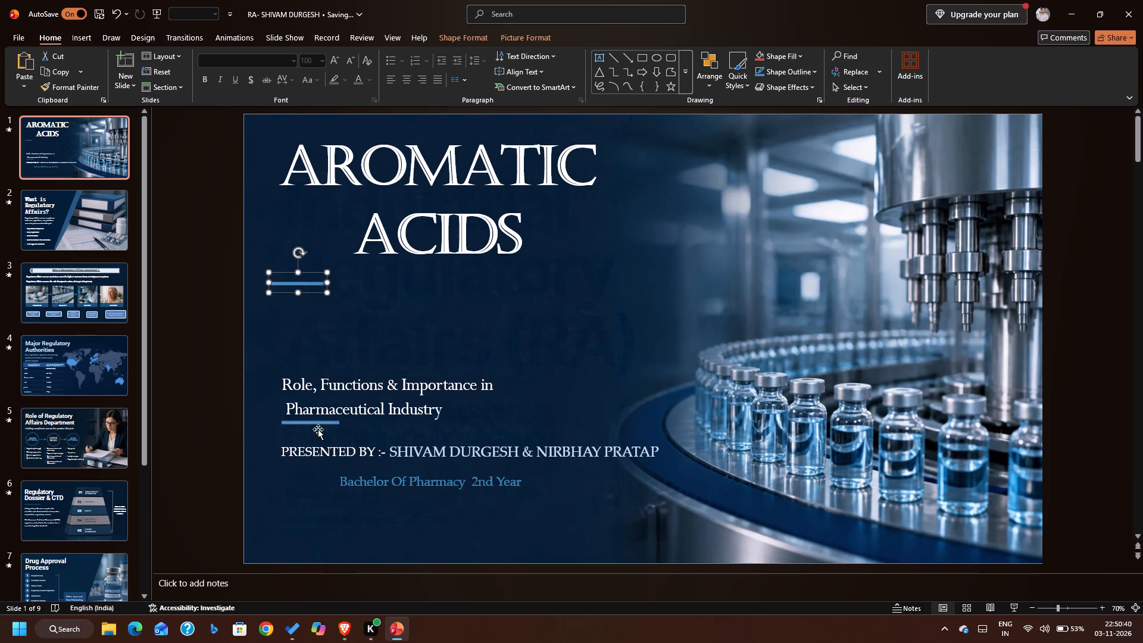
Erase the whole subtitle "Role, Functions & Importance in Pharmaceutical Industry" from its text box, leaving the box empty.
click(445, 405)
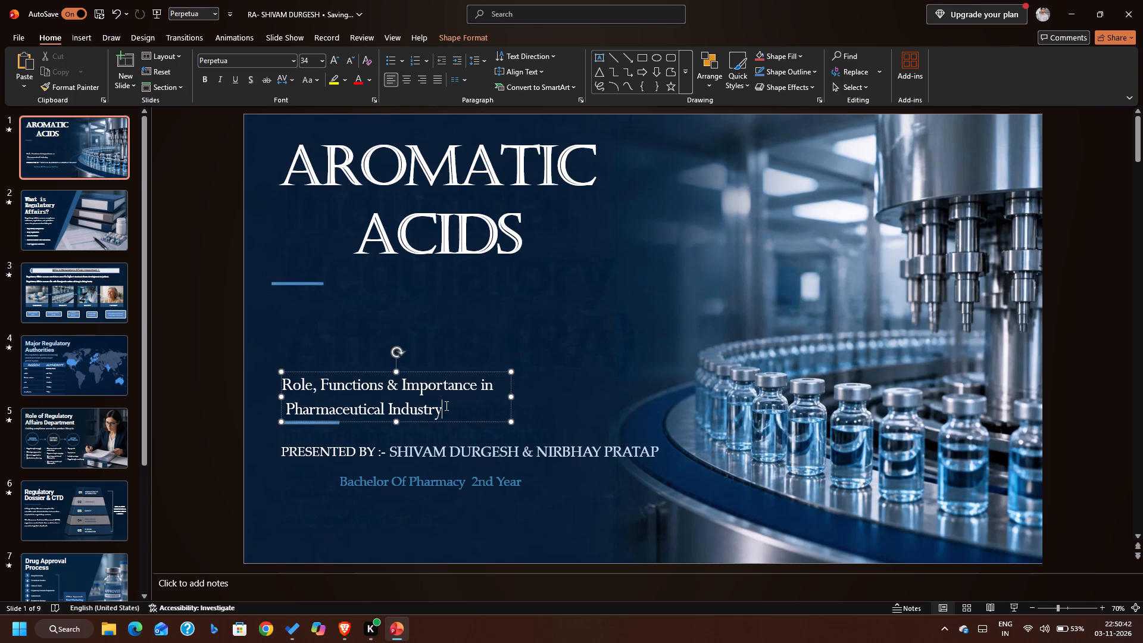
key(BackSpace)
key(BackSpace)
key(BackSpace)
key(BackSpace)
key(BackSpace)
key(BackSpace)
key(BackSpace)
key(BackSpace)
key(BackSpace)
key(BackSpace)
key(BackSpace)
key(BackSpace)
key(BackSpace)
key(BackSpace)
key(BackSpace)
key(BackSpace)
key(BackSpace)
key(BackSpace)
key(BackSpace)
key(BackSpace)
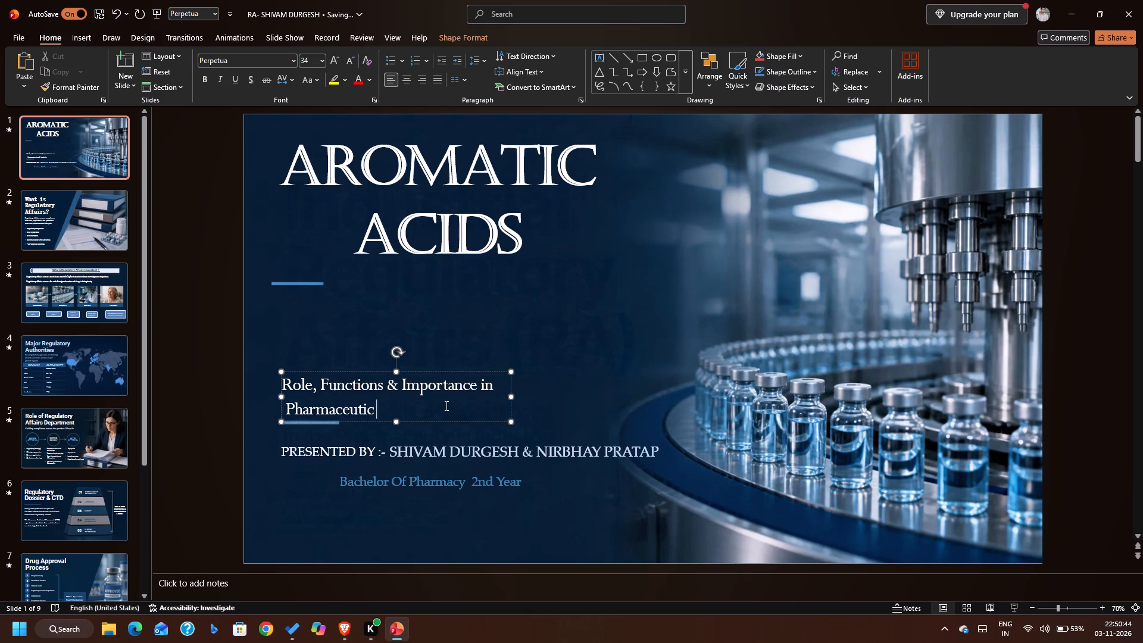
key(BackSpace)
key(BackSpace)
key(BackSpace)
key(BackSpace)
key(BackSpace)
key(BackSpace)
key(BackSpace)
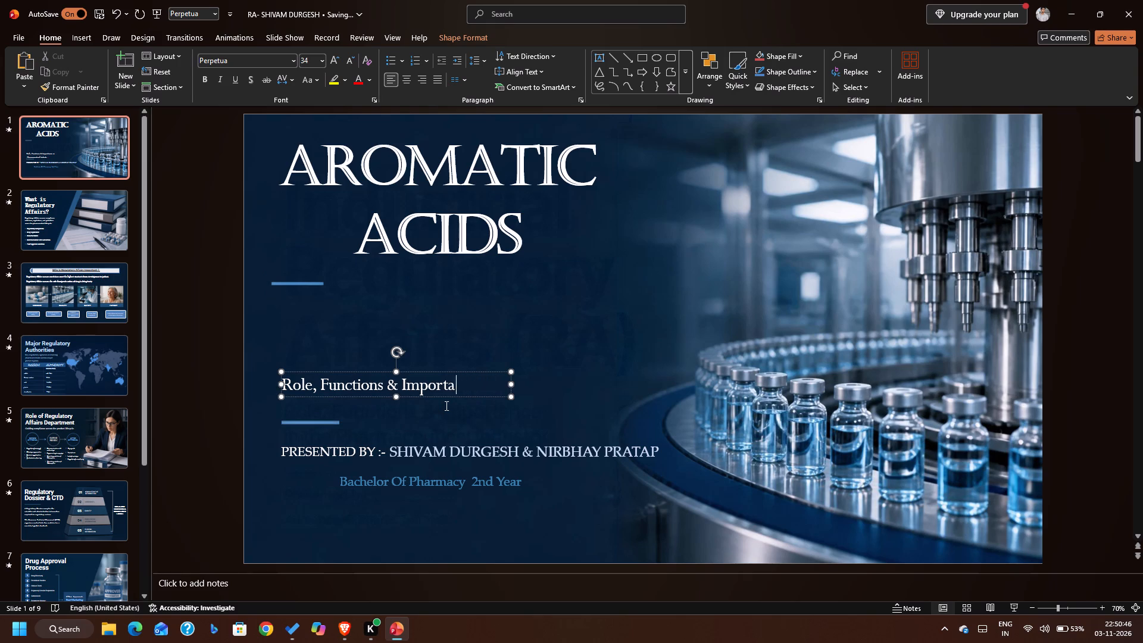
key(BackSpace)
key(BackSpace)
key(BackSpace)
key(BackSpace)
key(BackSpace)
key(BackSpace)
key(BackSpace)
key(BackSpace)
key(BackSpace)
key(BackSpace)
key(BackSpace)
key(BackSpace)
key(BackSpace)
key(BackSpace)
key(BackSpace)
key(BackSpace)
key(BackSpace)
key(BackSpace)
key(BackSpace)
key(BackSpace)
key(BackSpace)
key(BackSpace)
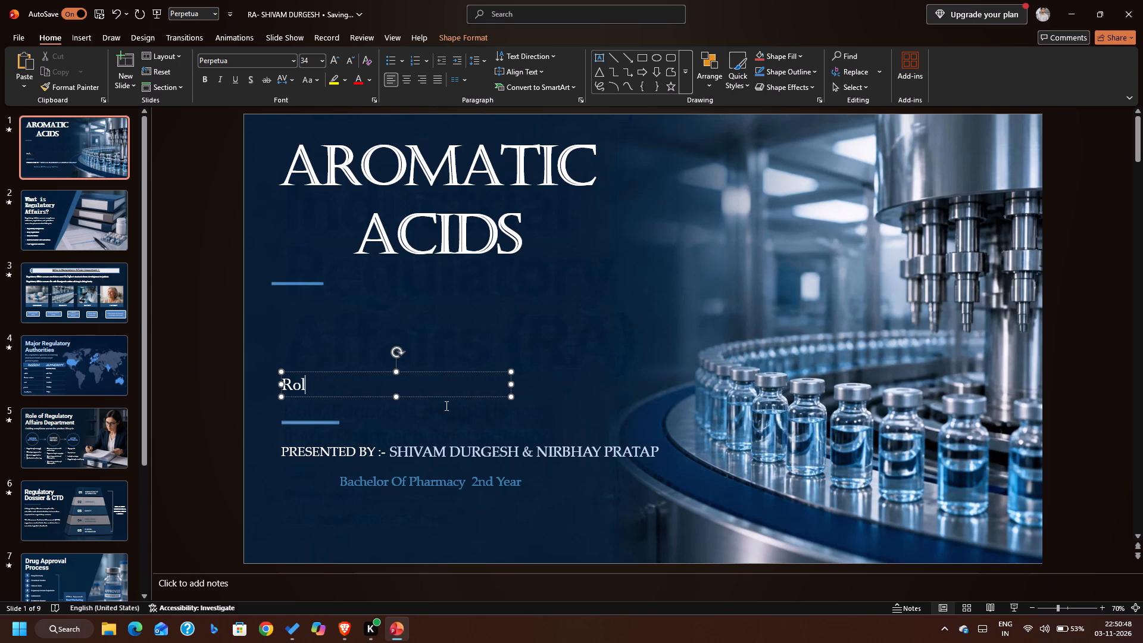
key(BackSpace)
key(BackSpace)
key(BackSpace)
key(a)
key(BackSpace)
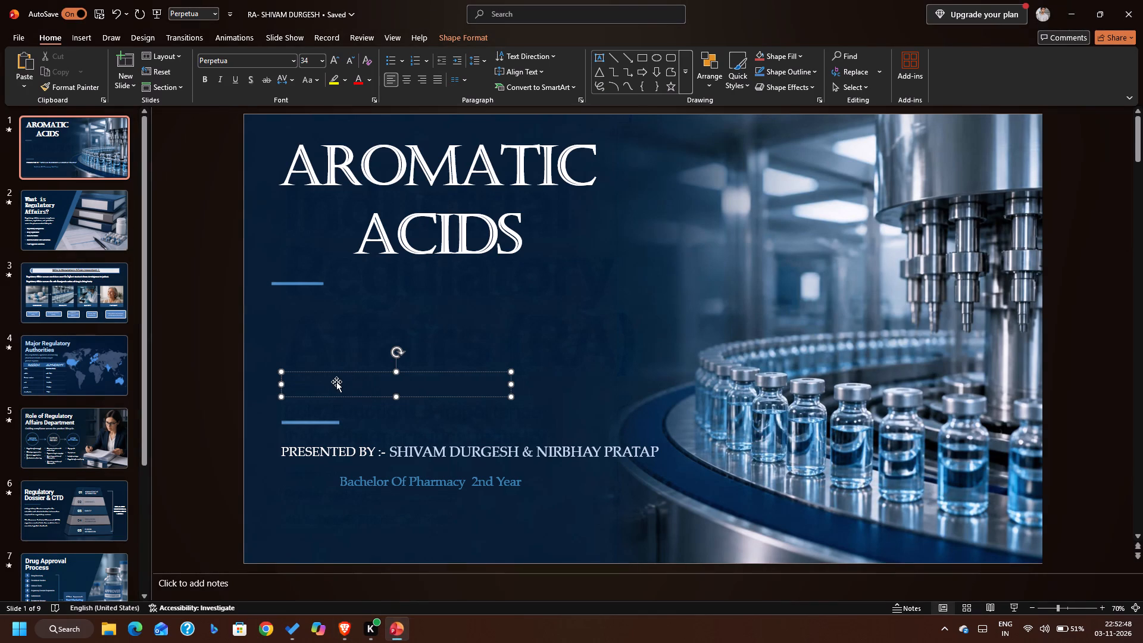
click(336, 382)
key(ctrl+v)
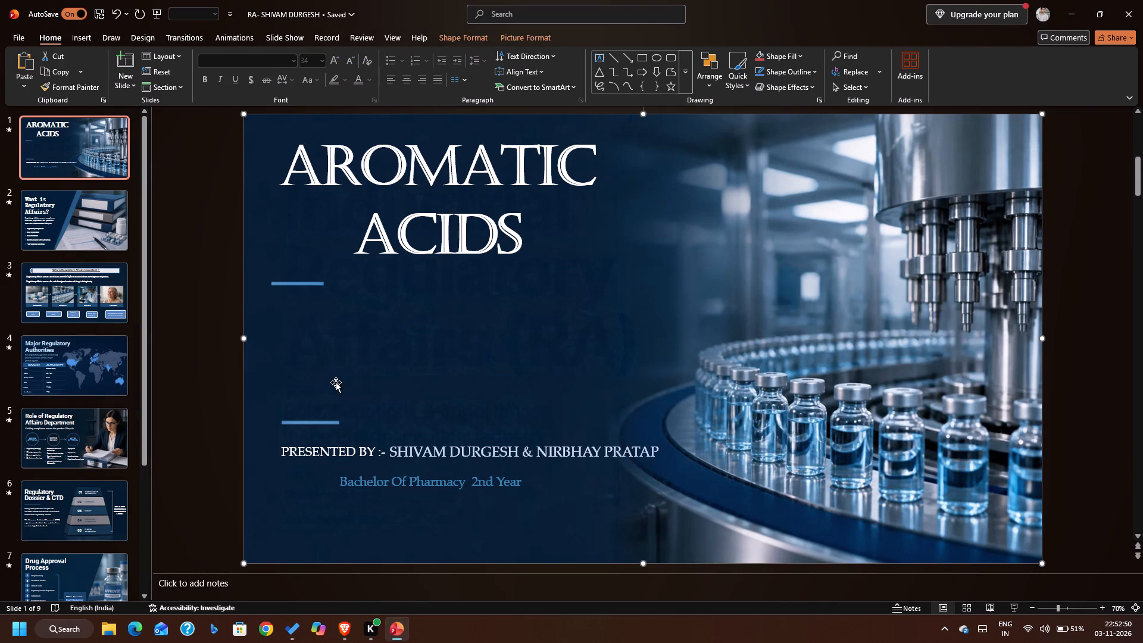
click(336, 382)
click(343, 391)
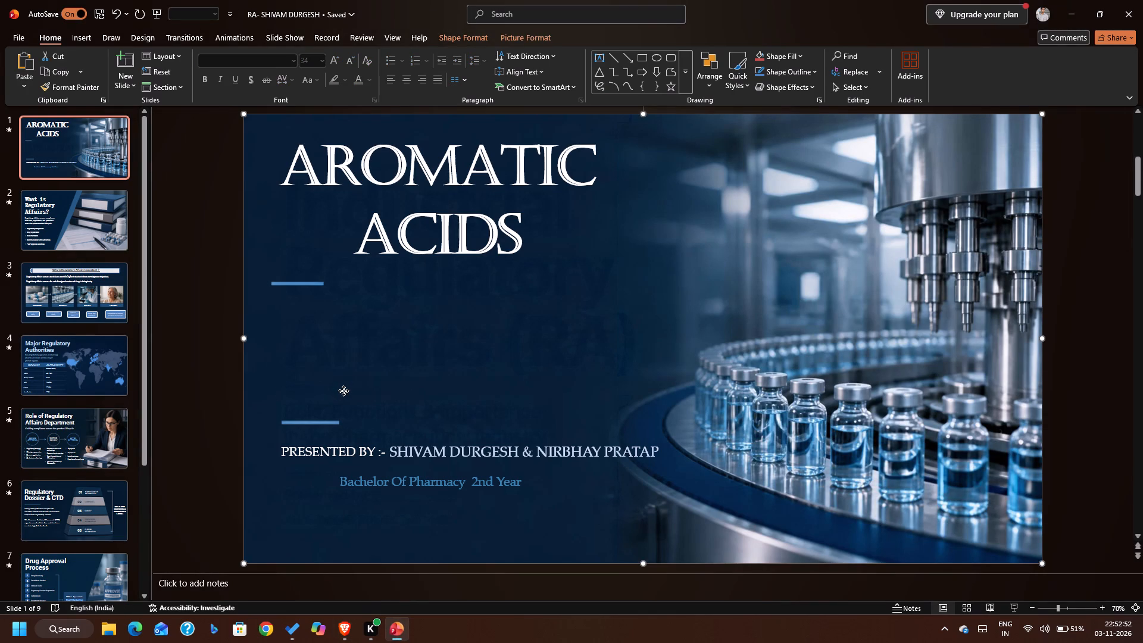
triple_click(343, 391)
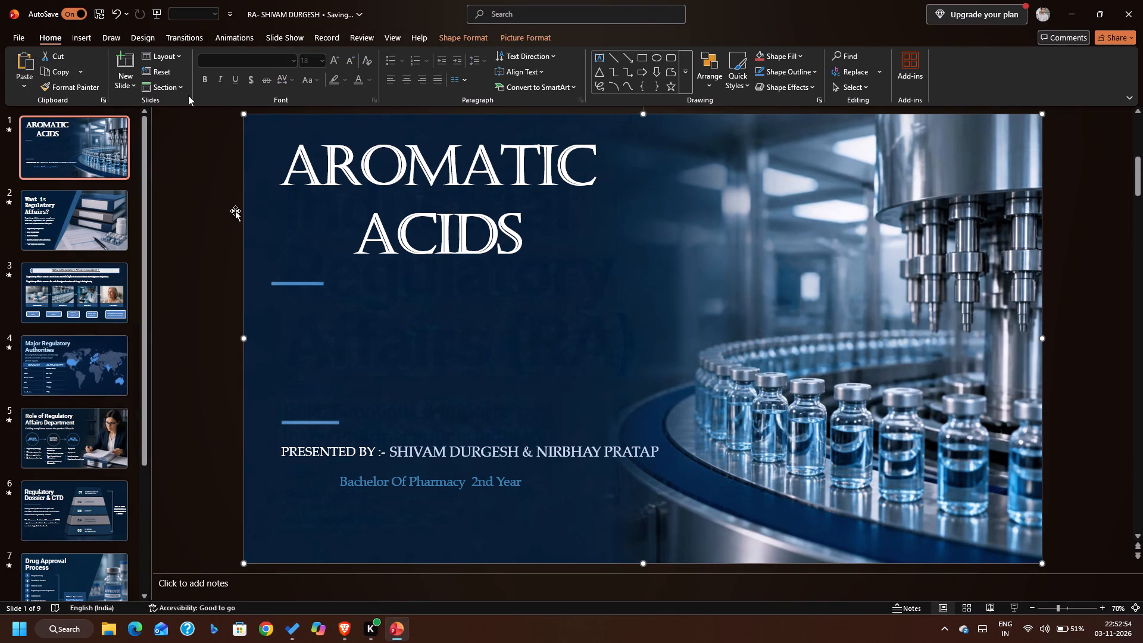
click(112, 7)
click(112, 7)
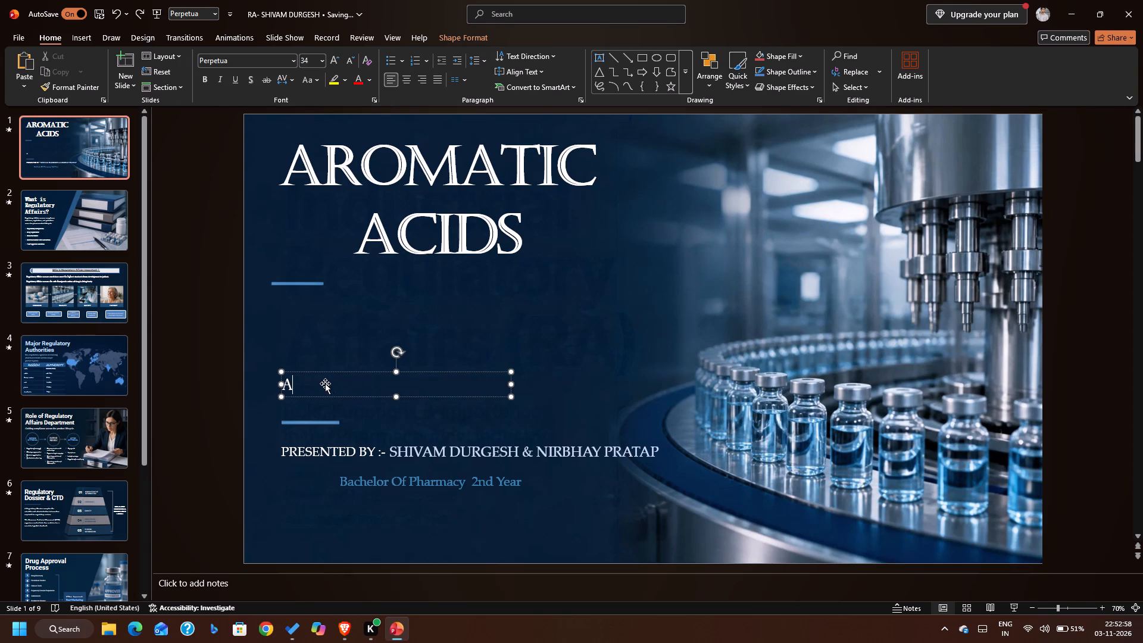
Clear the stray letter A from the subtitle text box and paste the copied key message into it.
click(289, 386)
key(BackSpace)
key(ctrl+v)
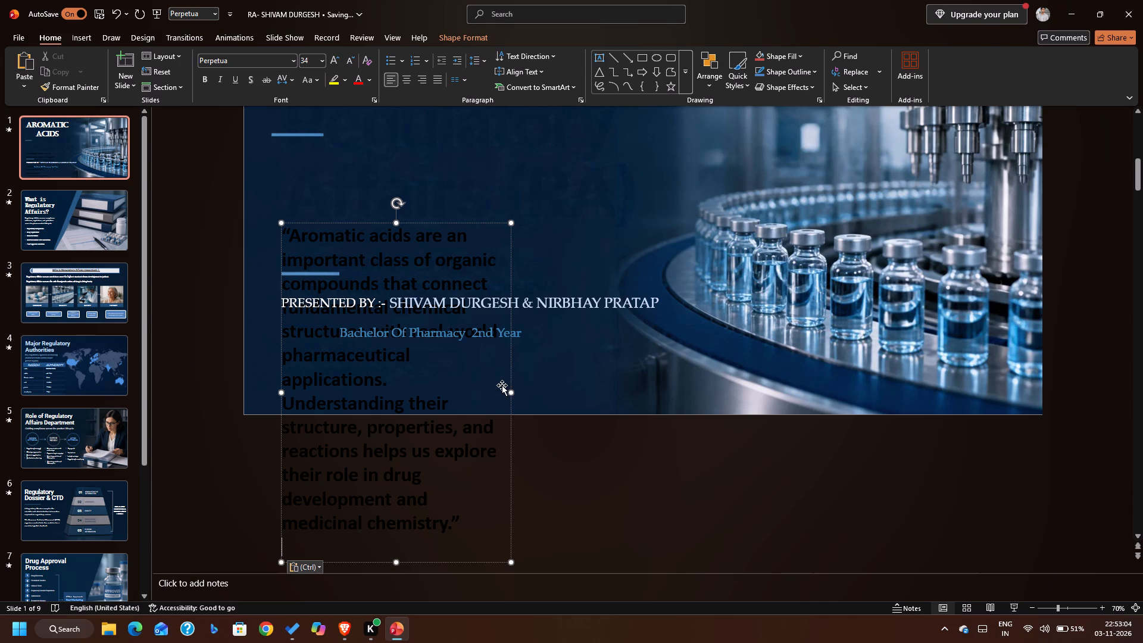
Move the key message box up to just below the upper accent line and widen it so the text wraps into six lines.
drag(513, 391, 777, 302)
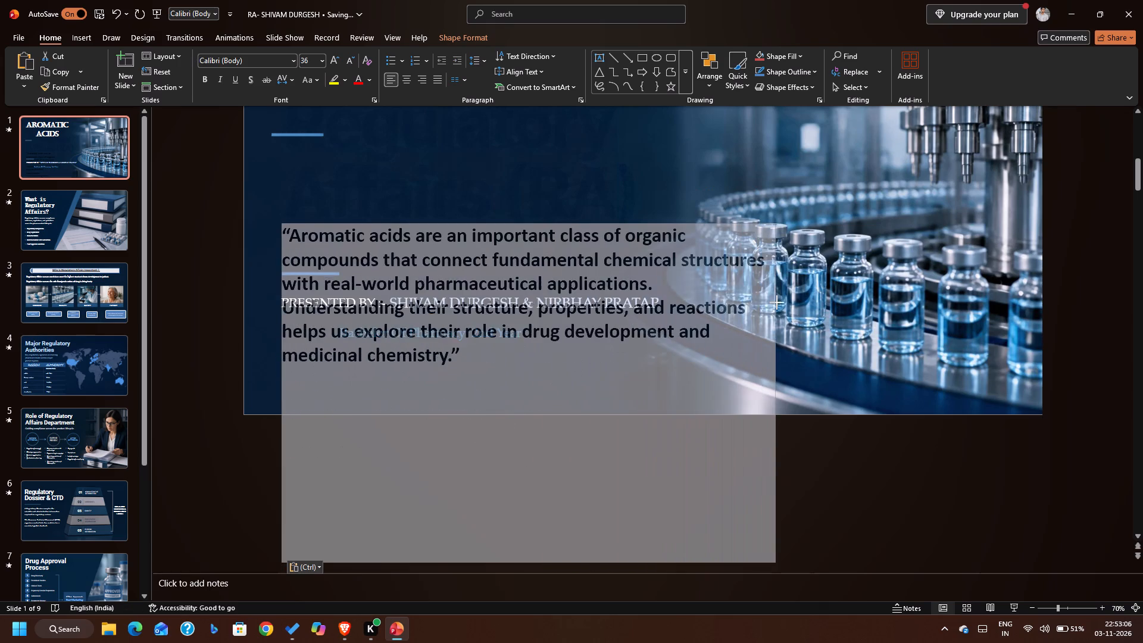
drag(777, 302, 982, 286)
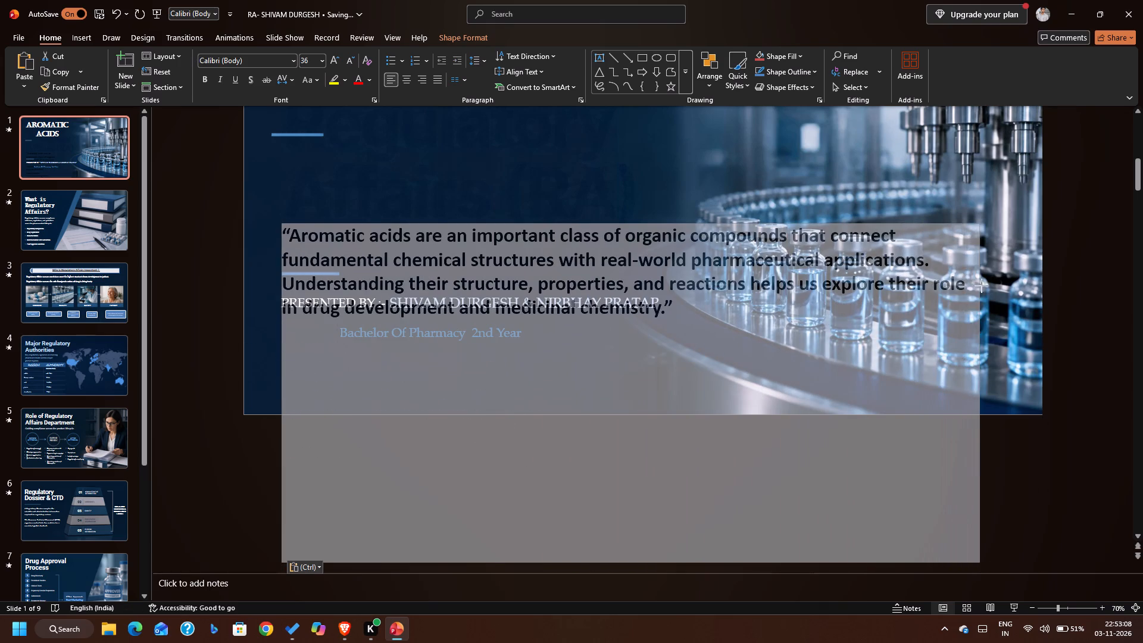
drag(982, 286, 1025, 286)
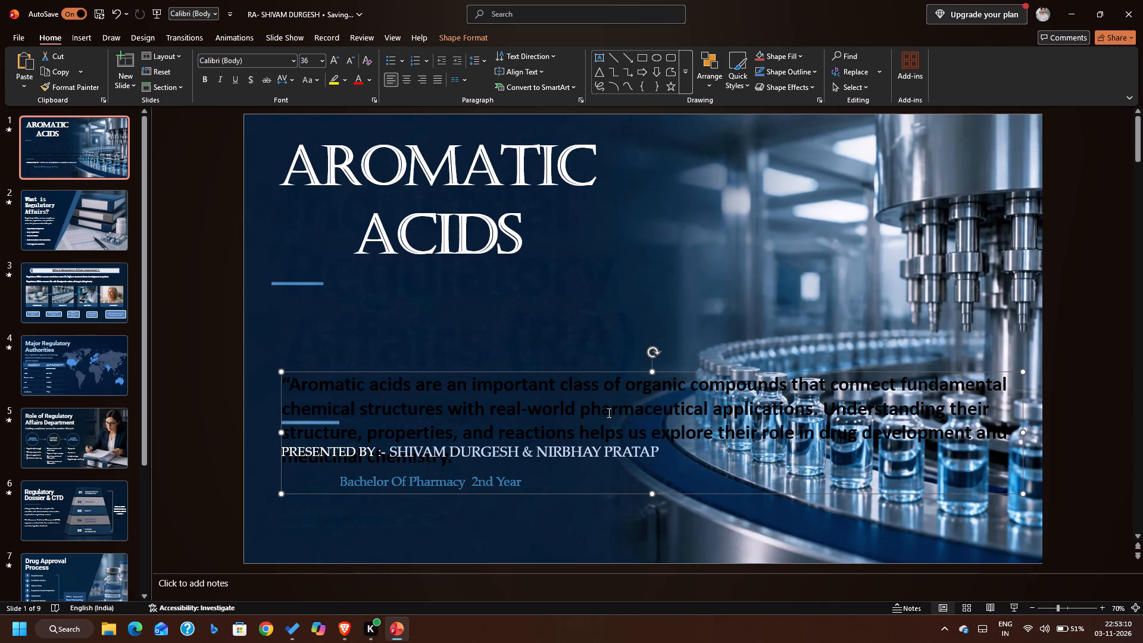
drag(308, 373, 301, 346)
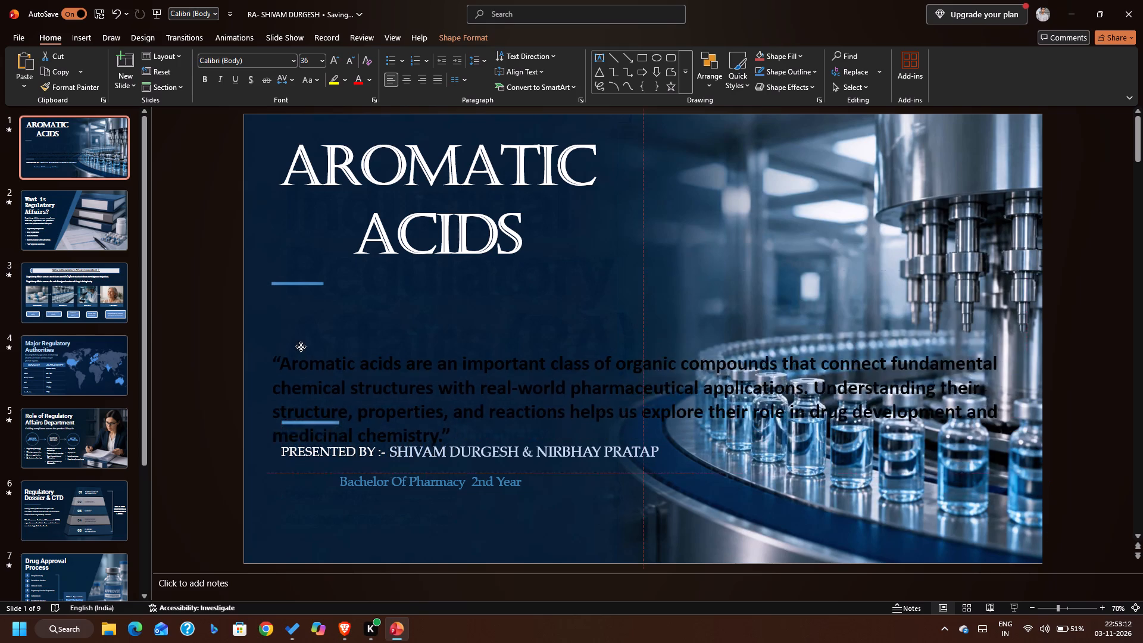
drag(301, 346, 291, 295)
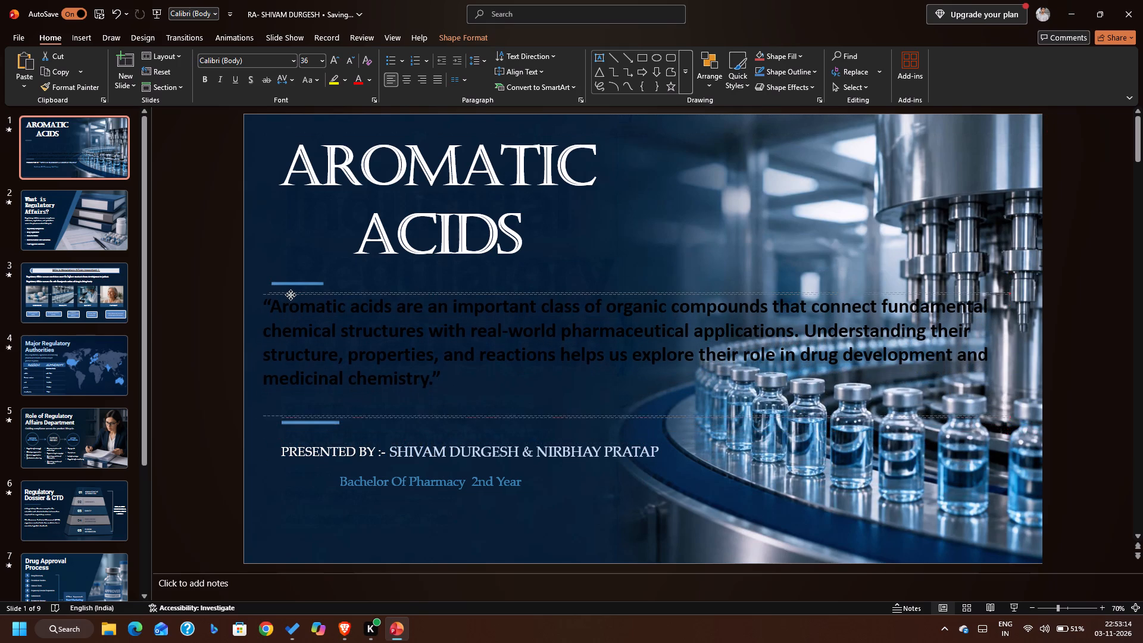
drag(291, 295, 291, 292)
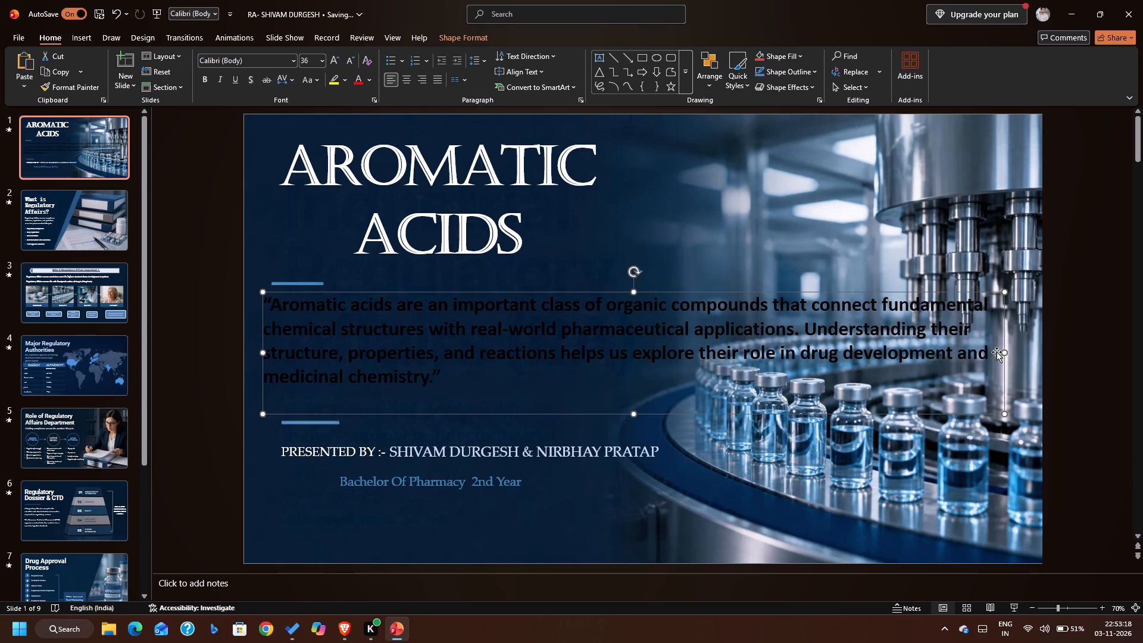
drag(1007, 351, 845, 341)
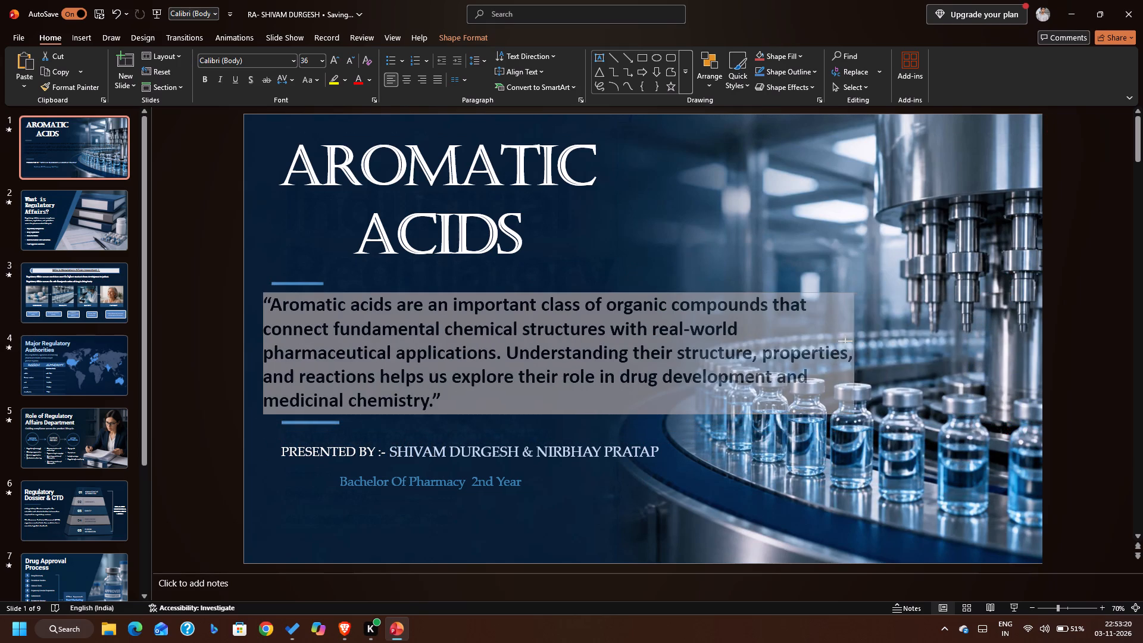
drag(845, 341, 702, 339)
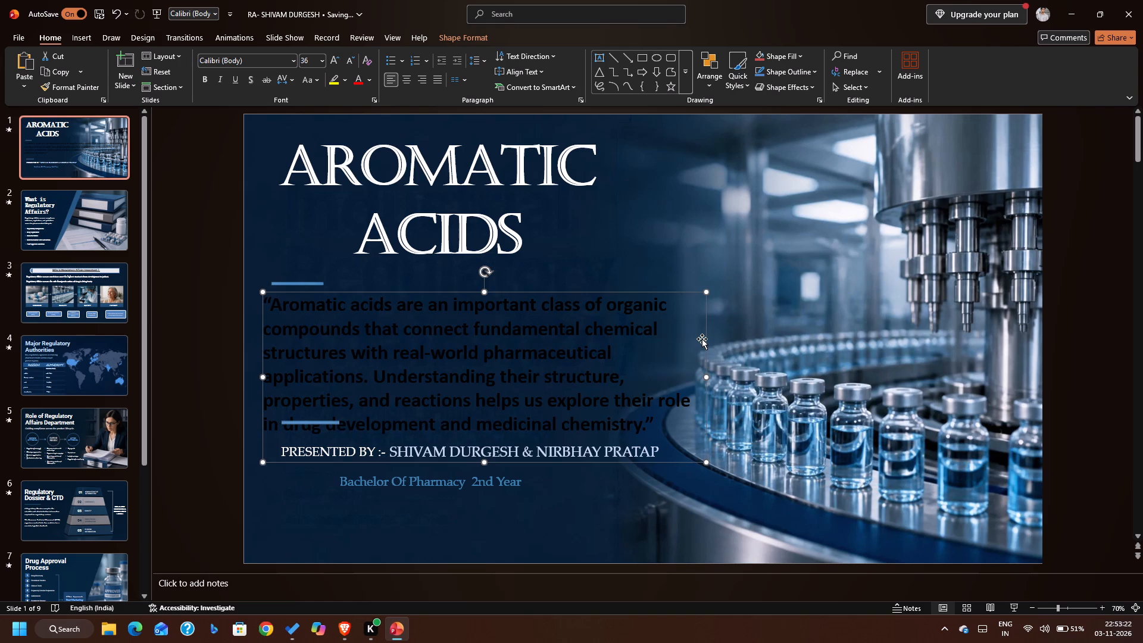
drag(702, 377, 712, 376)
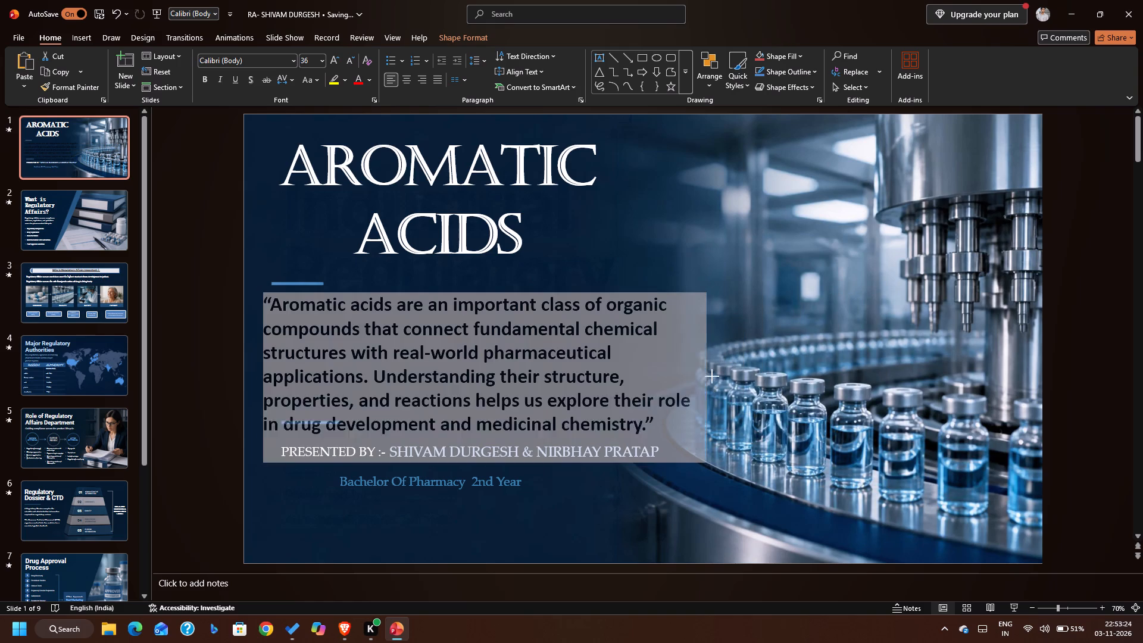
drag(712, 376, 771, 360)
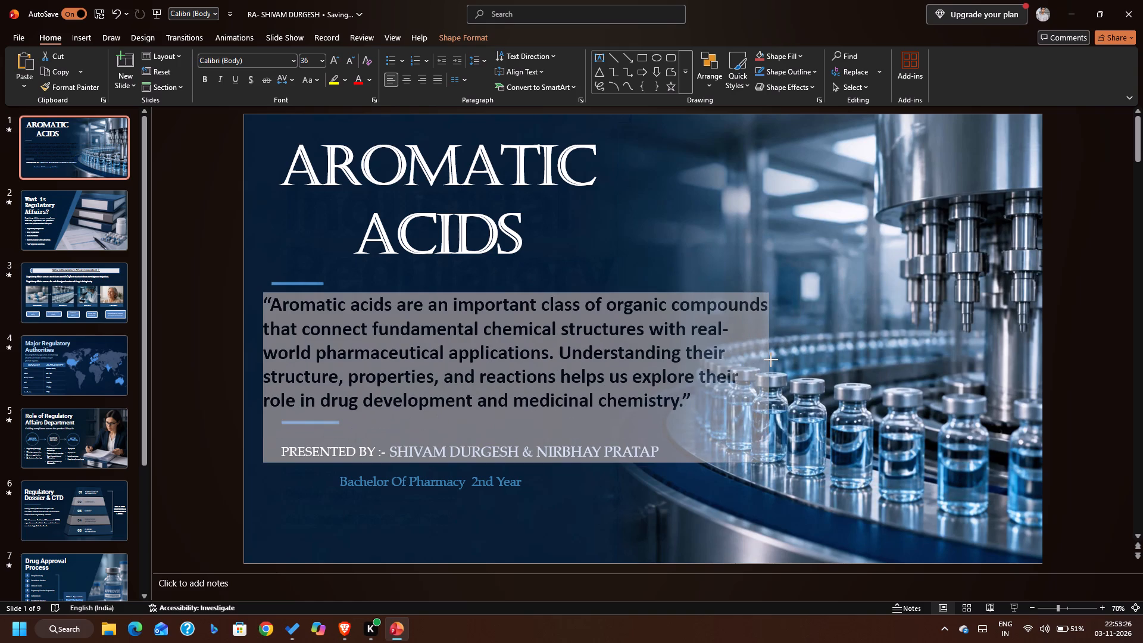
drag(771, 360, 767, 360)
drag(767, 360, 751, 357)
Recolour the entire key message text to a light pink tint of the red theme colour.
click(539, 397)
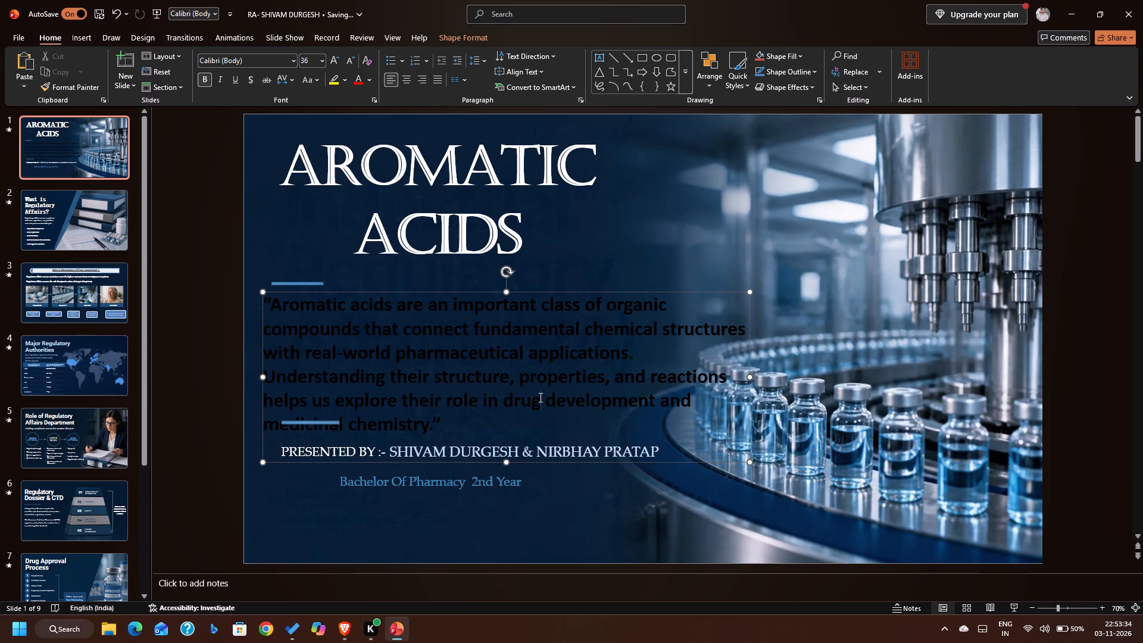
key(ctrl+a)
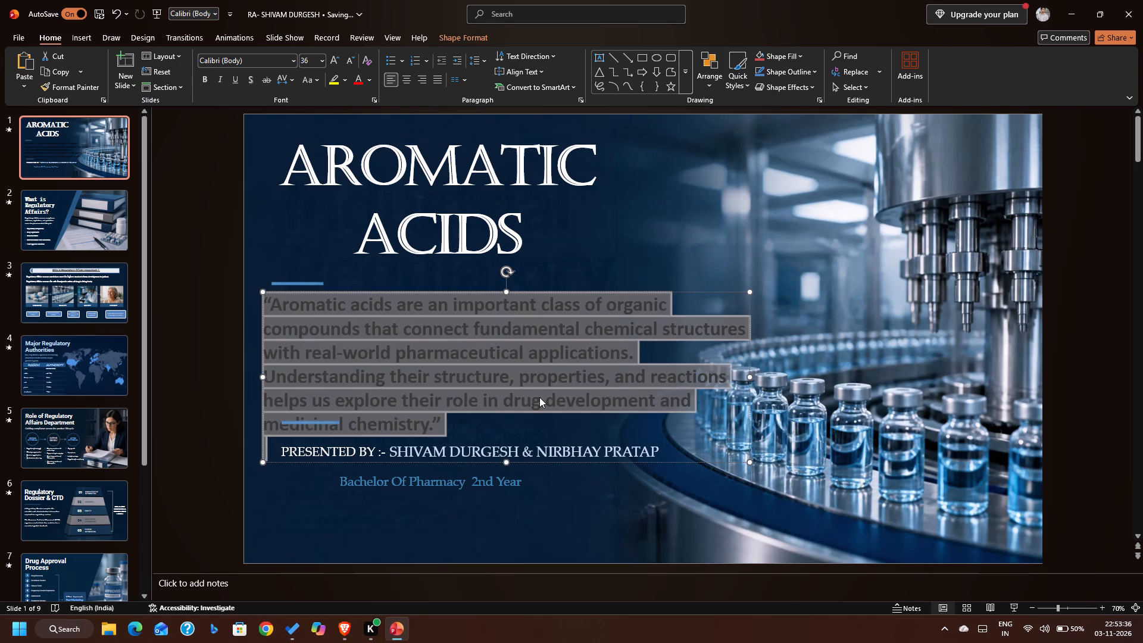
click(368, 79)
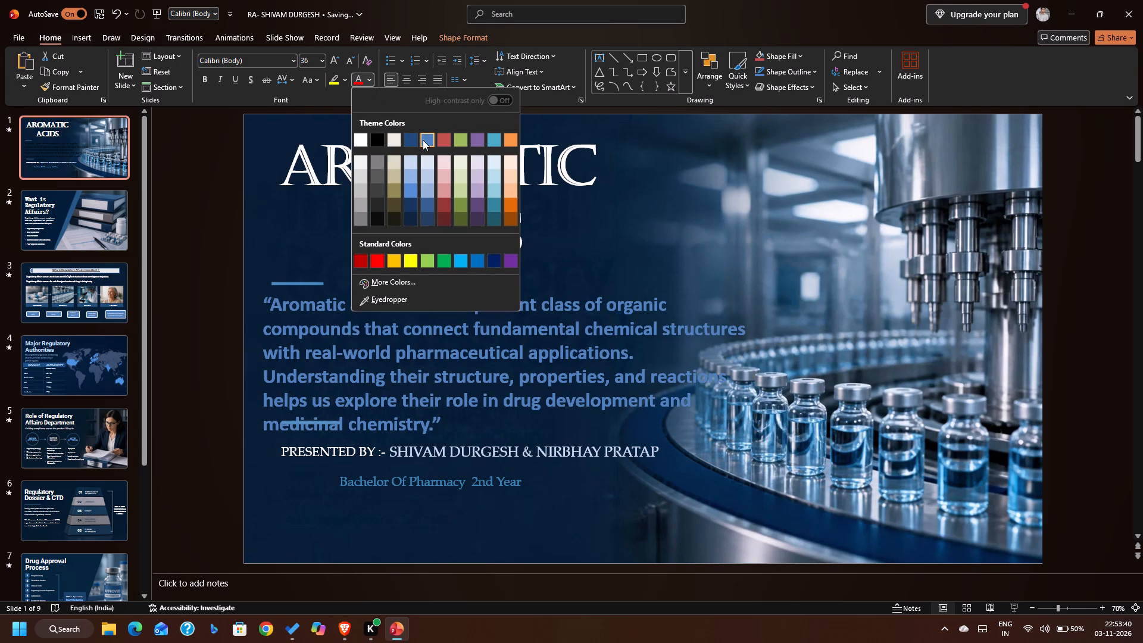
click(441, 177)
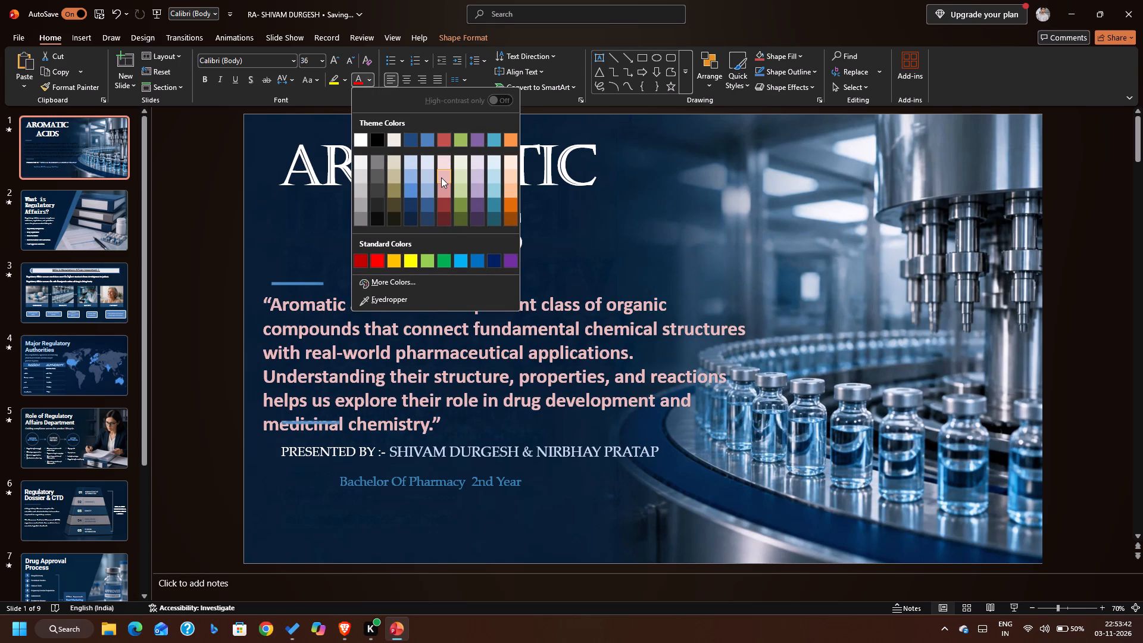
click(171, 274)
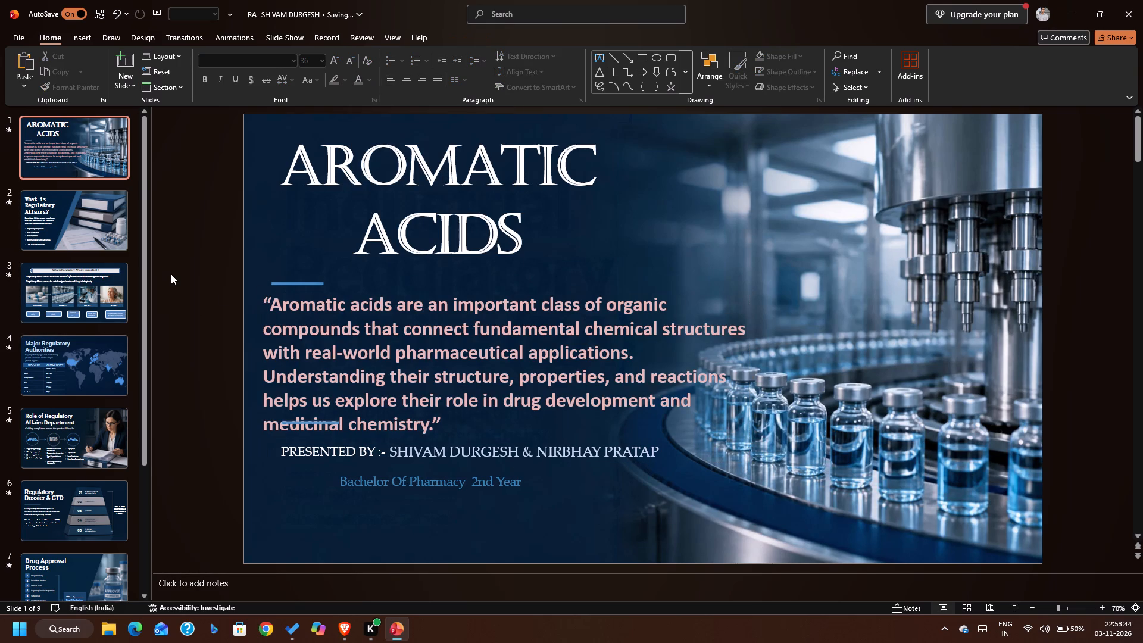
Move the lower blue accent line slightly down and left, out of the text, to just below the key message's last line.
click(307, 422)
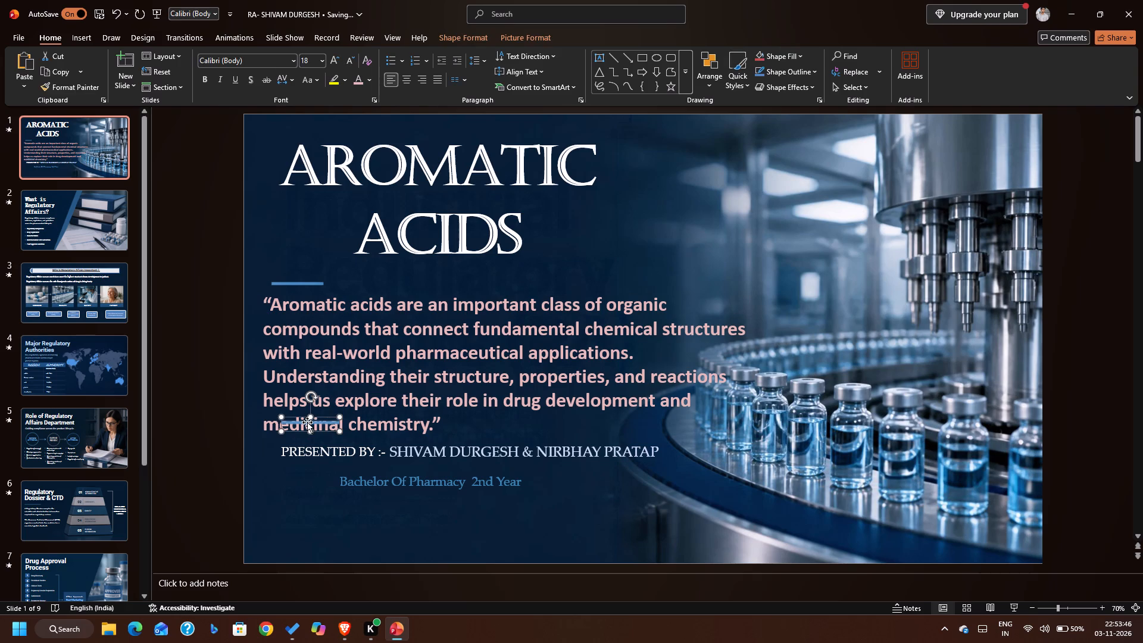
drag(307, 422, 296, 435)
click(296, 435)
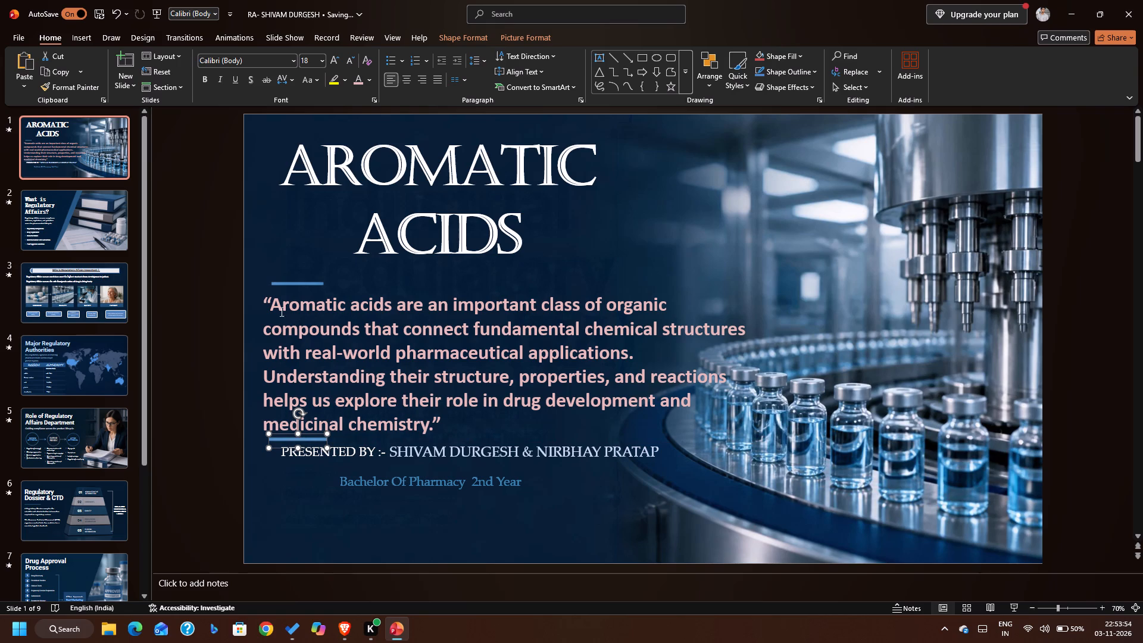
Shift the upper blue accent line slightly down, closer to the first line of the key message.
click(288, 282)
click(288, 282)
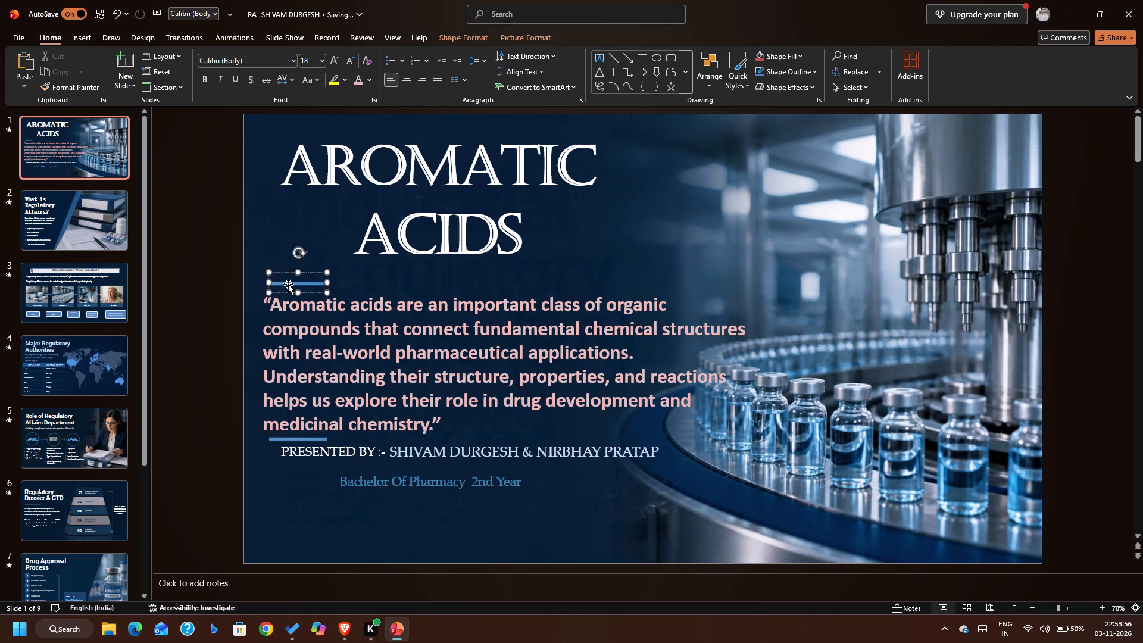
click(289, 282)
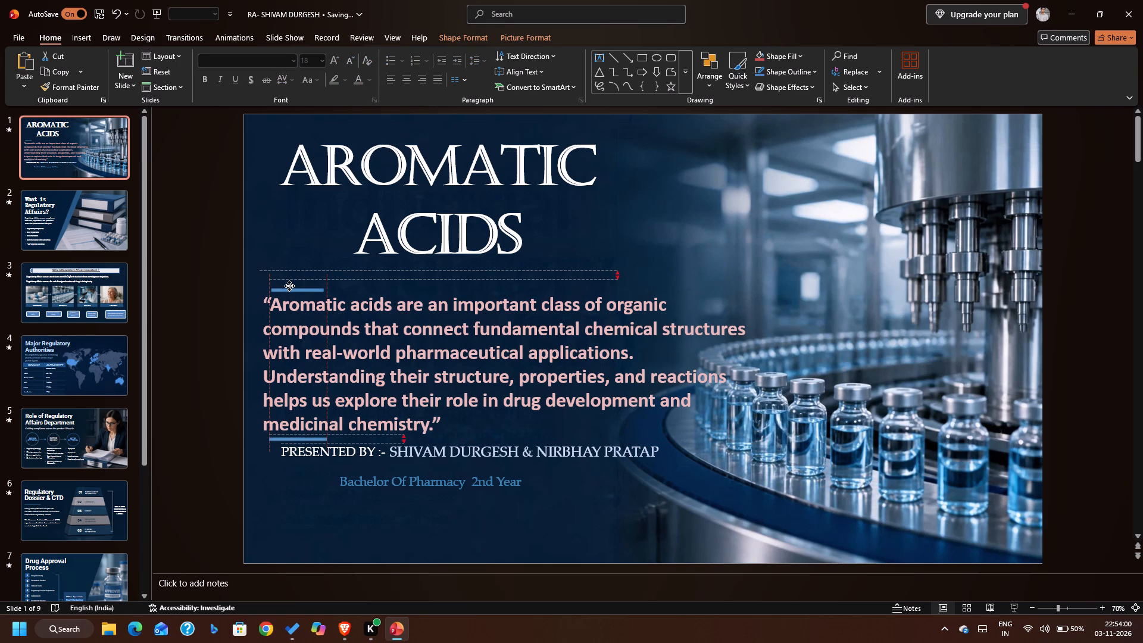
click(201, 286)
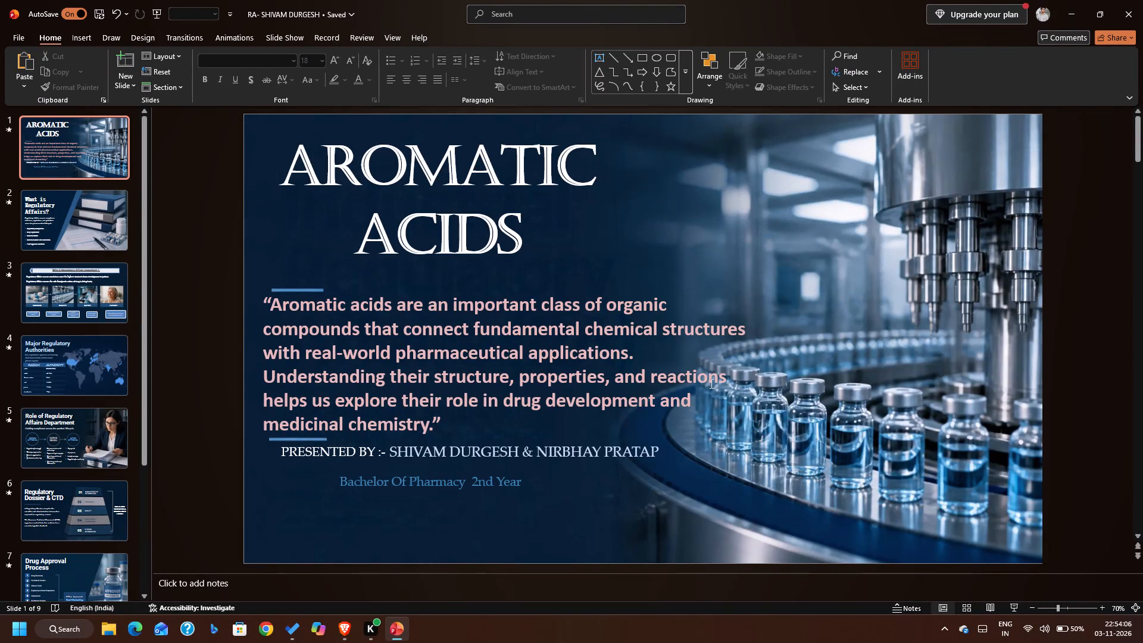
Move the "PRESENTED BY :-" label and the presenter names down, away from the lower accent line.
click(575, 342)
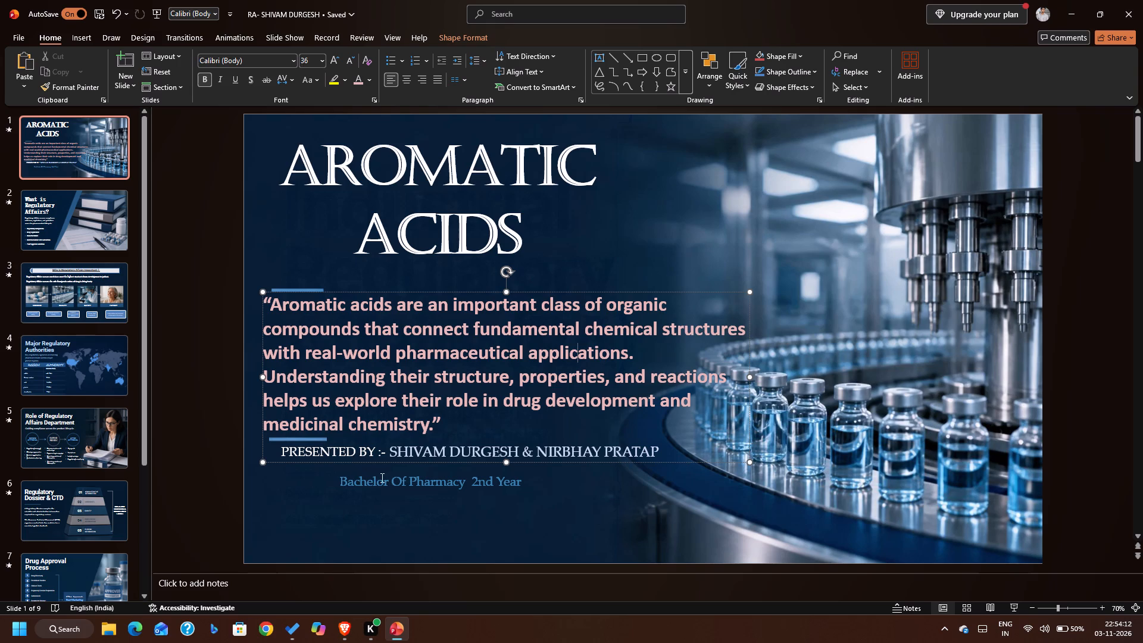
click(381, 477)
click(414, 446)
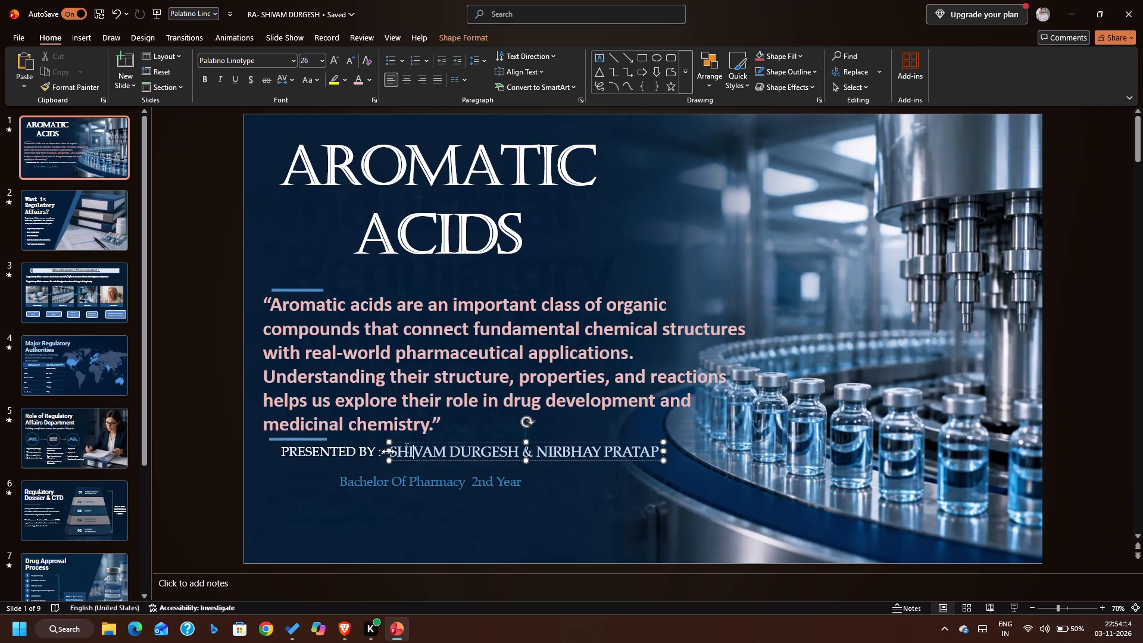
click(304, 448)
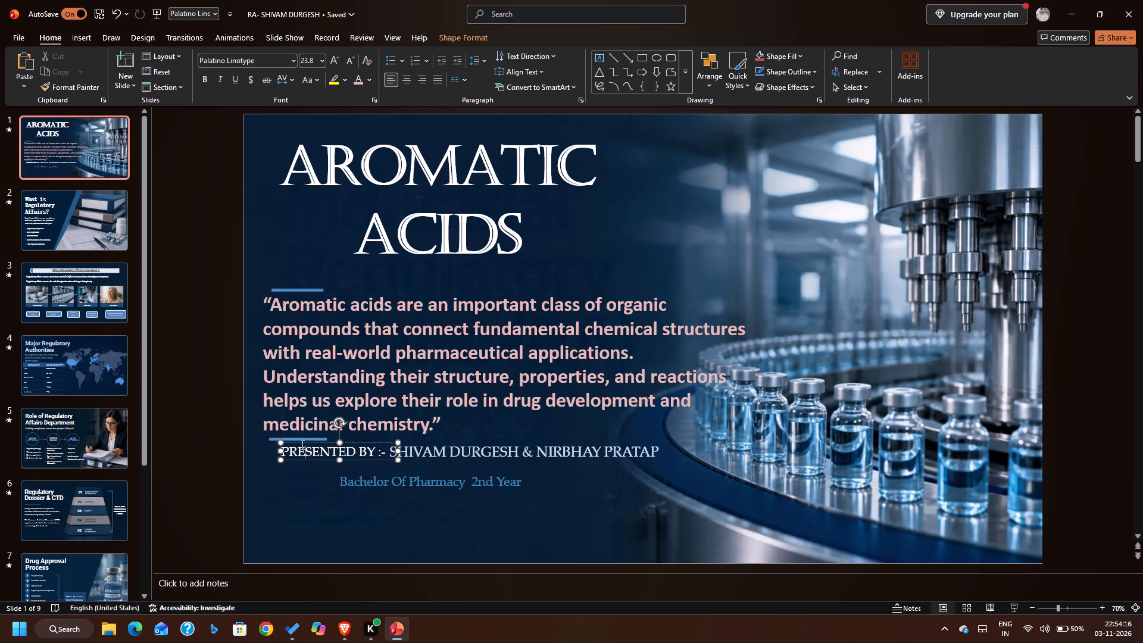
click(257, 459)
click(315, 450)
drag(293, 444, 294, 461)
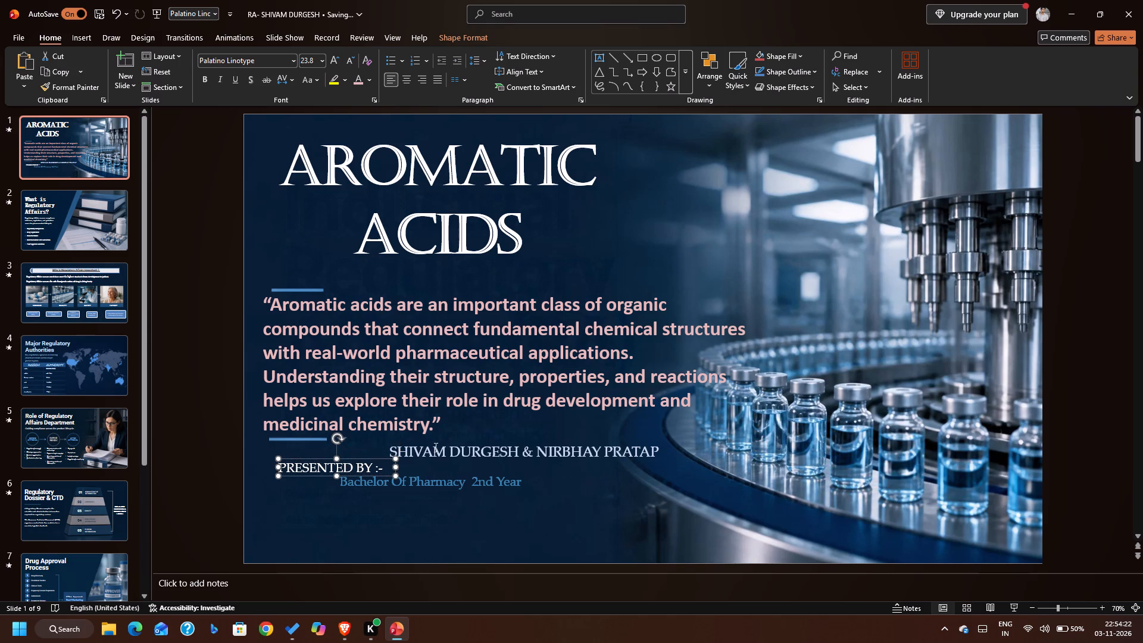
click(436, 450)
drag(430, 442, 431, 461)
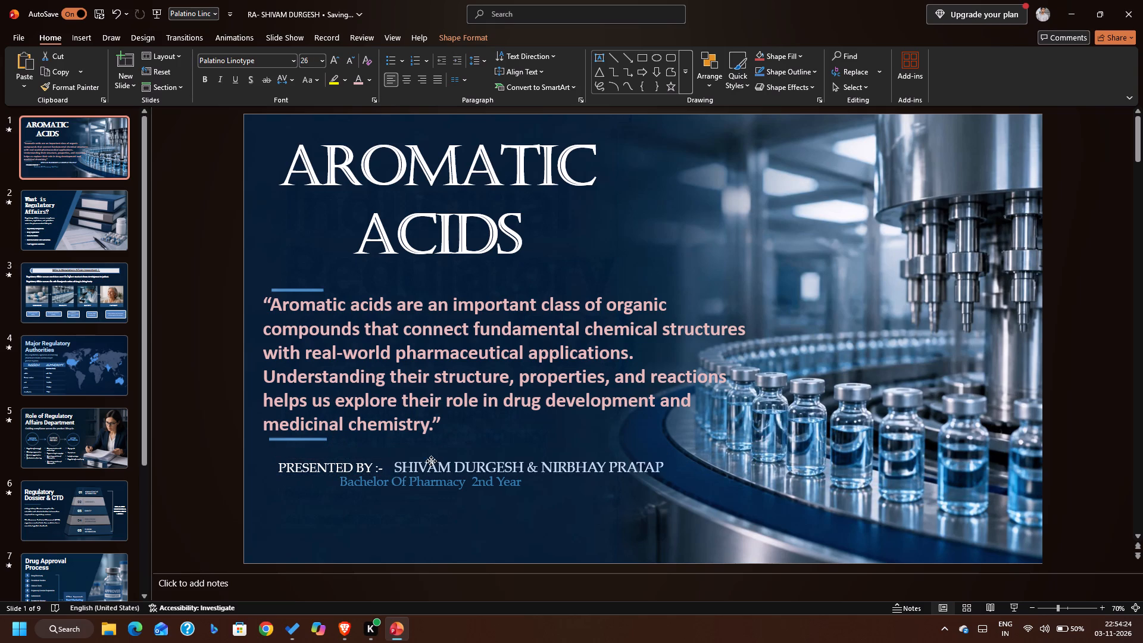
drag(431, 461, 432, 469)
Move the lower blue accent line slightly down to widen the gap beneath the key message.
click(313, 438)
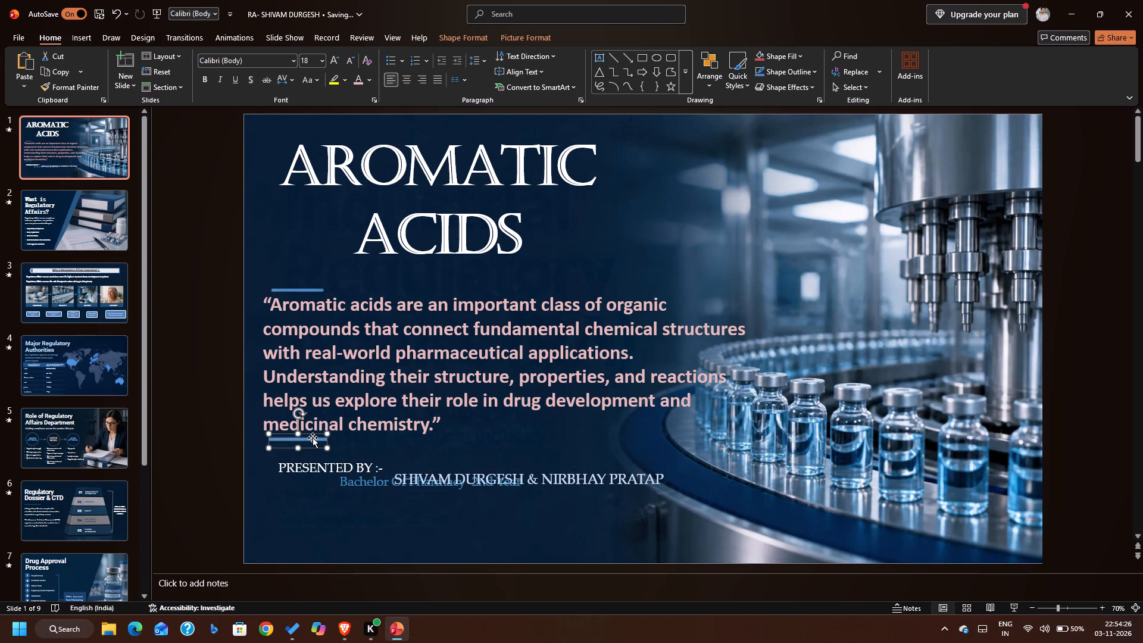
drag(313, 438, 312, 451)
Narrow the key message box from its right side, keeping the text in six lines and clear of most of the vials.
drag(661, 402, 749, 374)
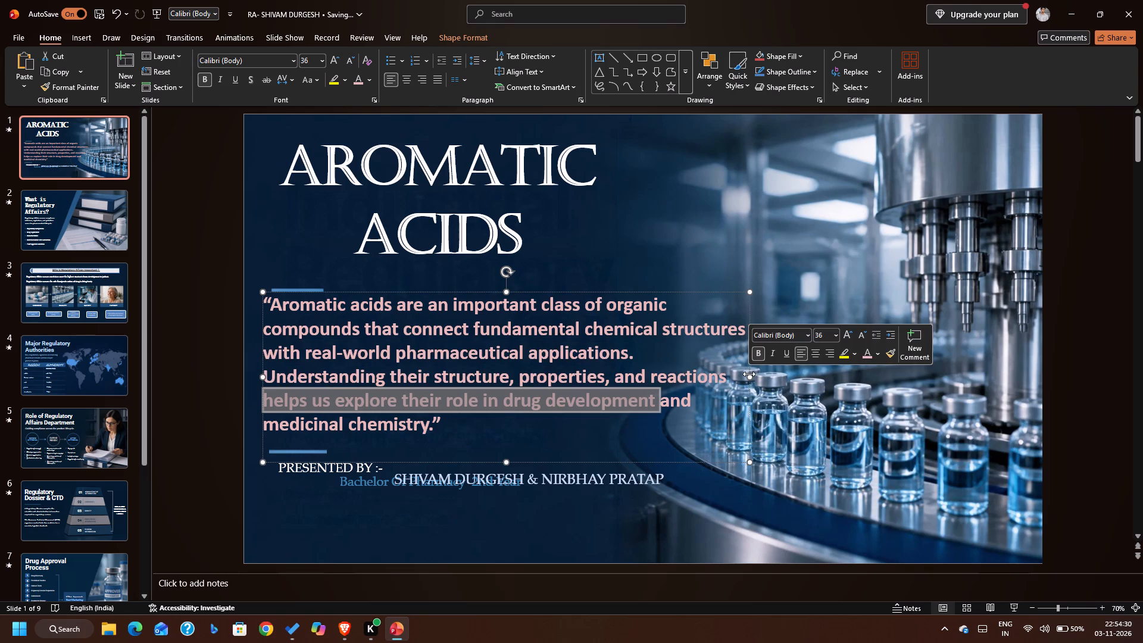
drag(749, 374, 708, 368)
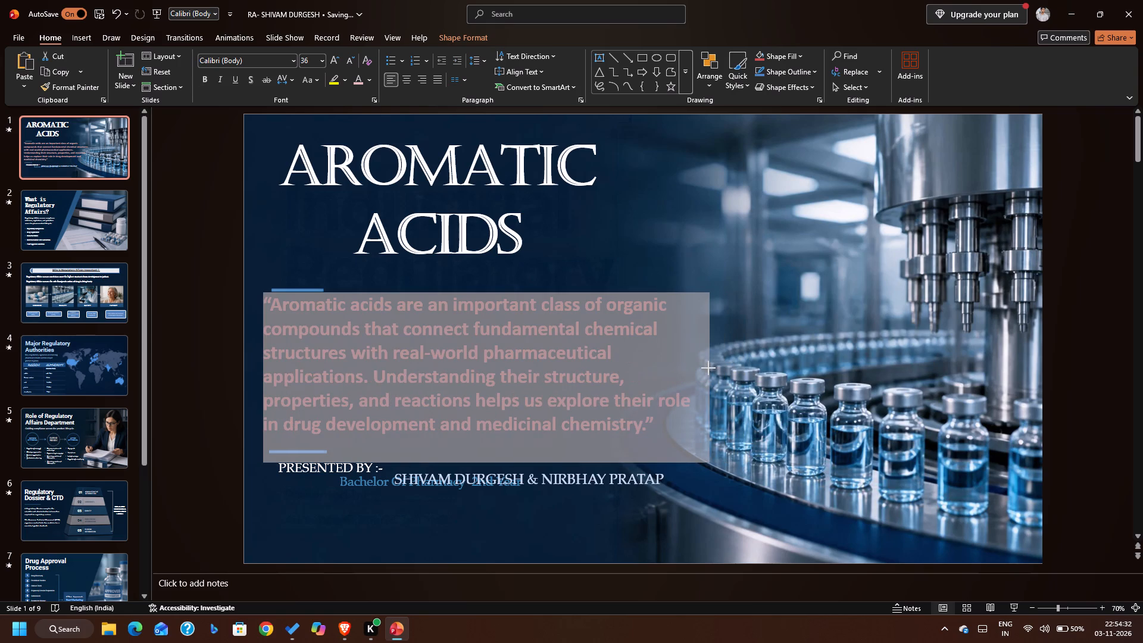
drag(708, 368, 685, 368)
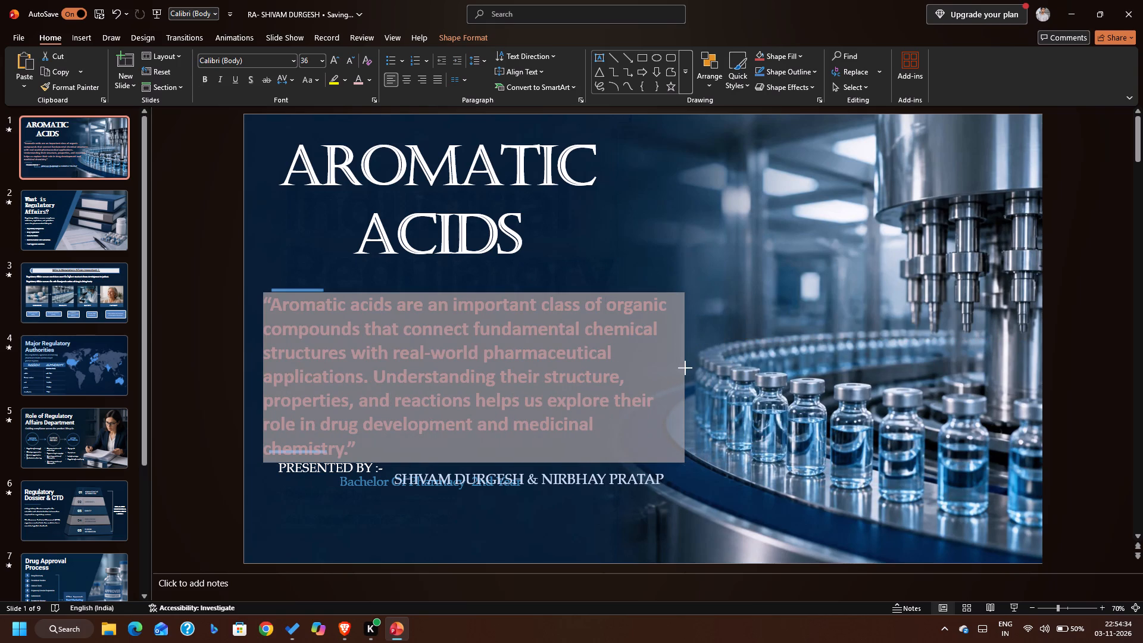
drag(685, 368, 699, 372)
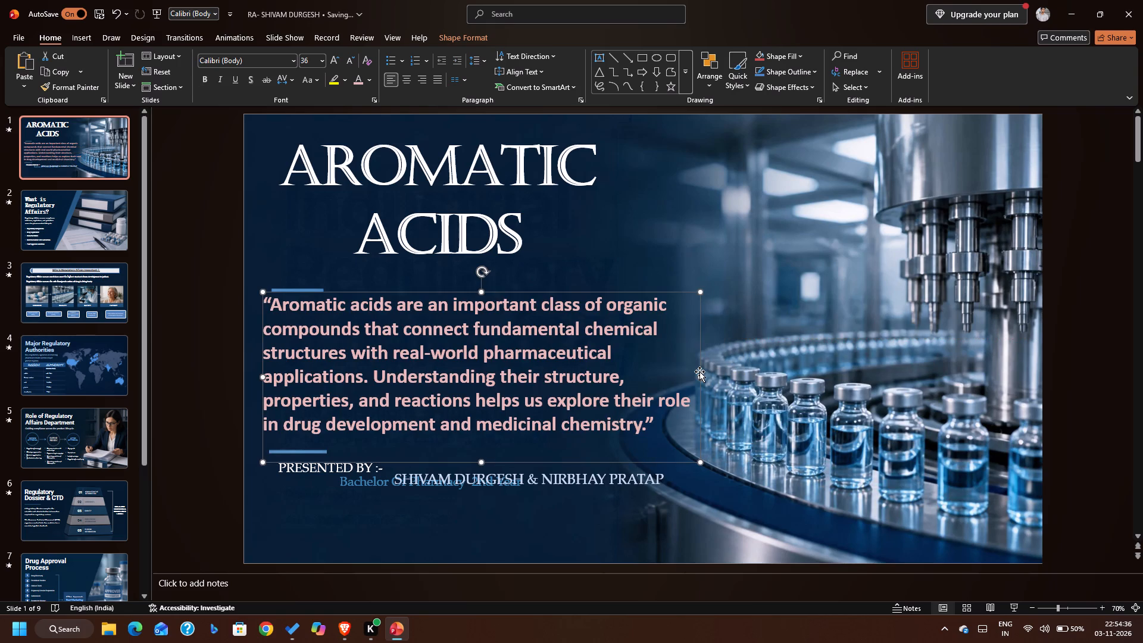
click(726, 296)
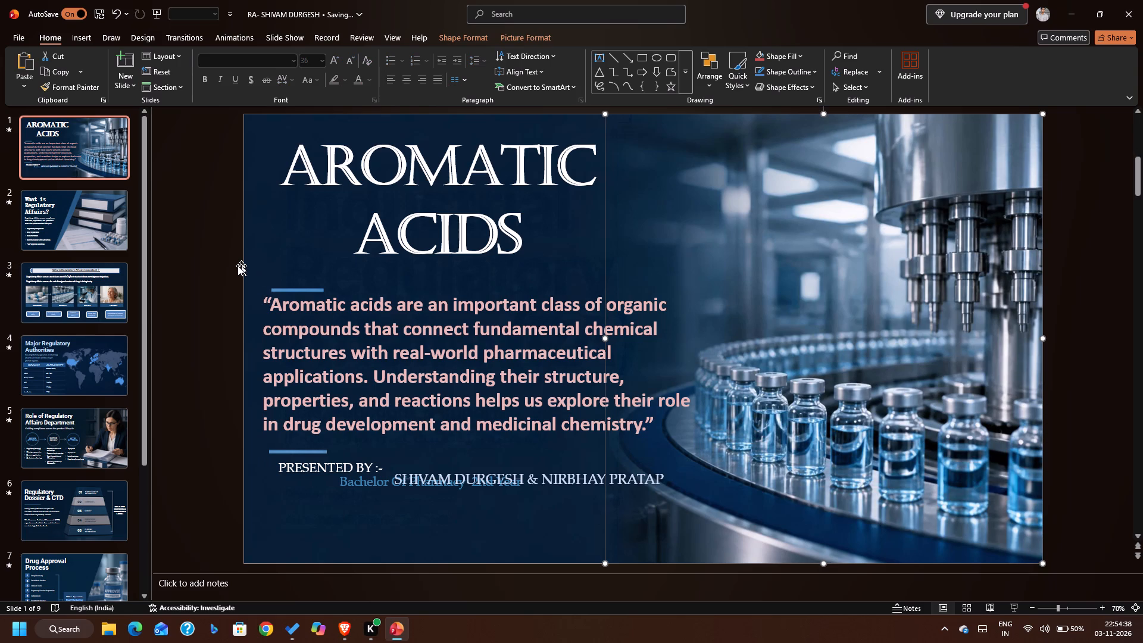
click(216, 272)
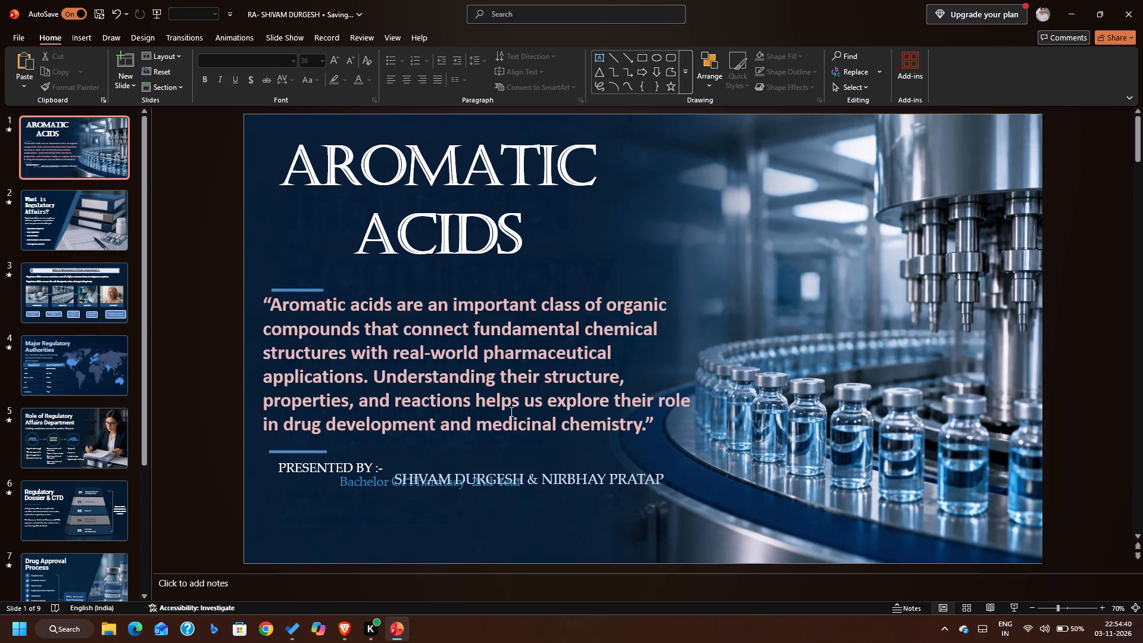
Move the lower blue accent line left and up, to just under the key message's last line near its left edge.
click(287, 455)
drag(287, 455, 277, 451)
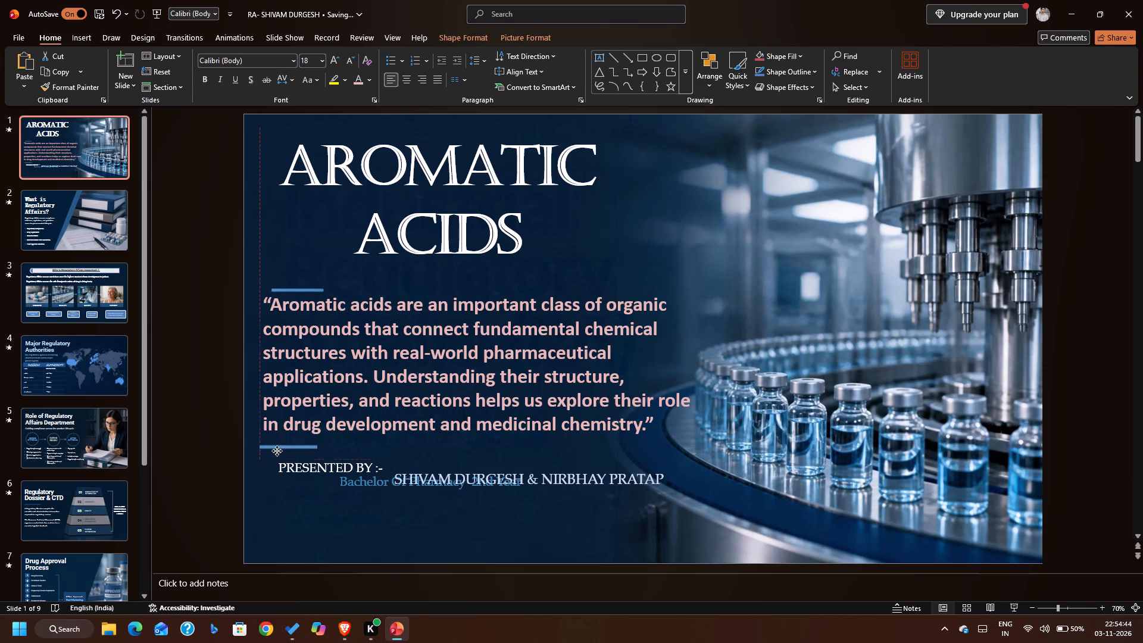
drag(277, 451, 275, 444)
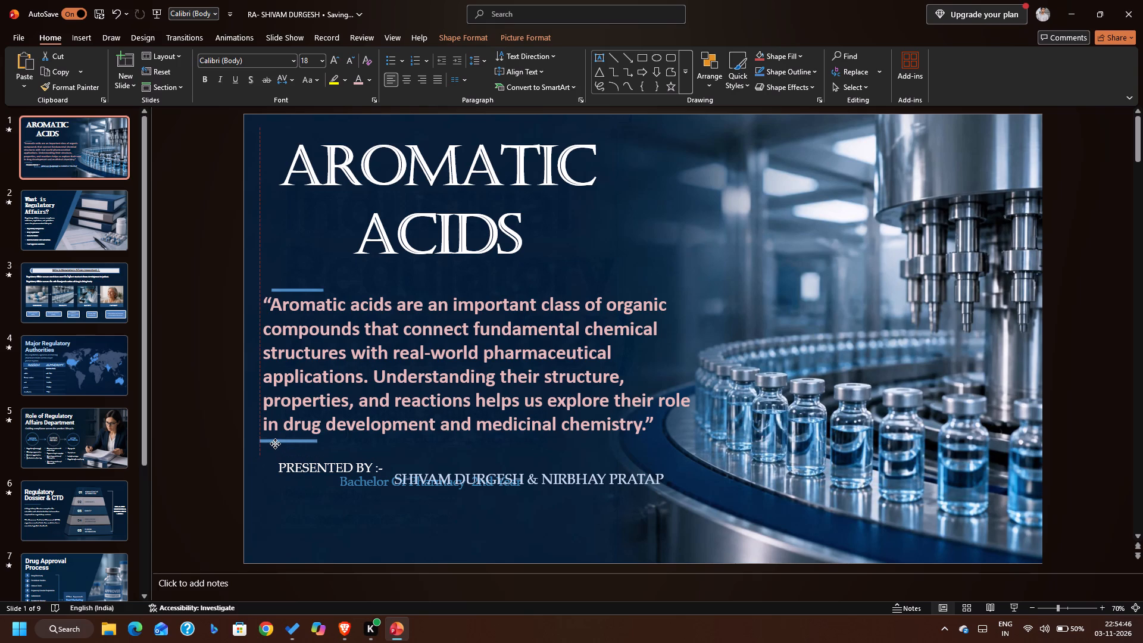
drag(275, 444, 274, 441)
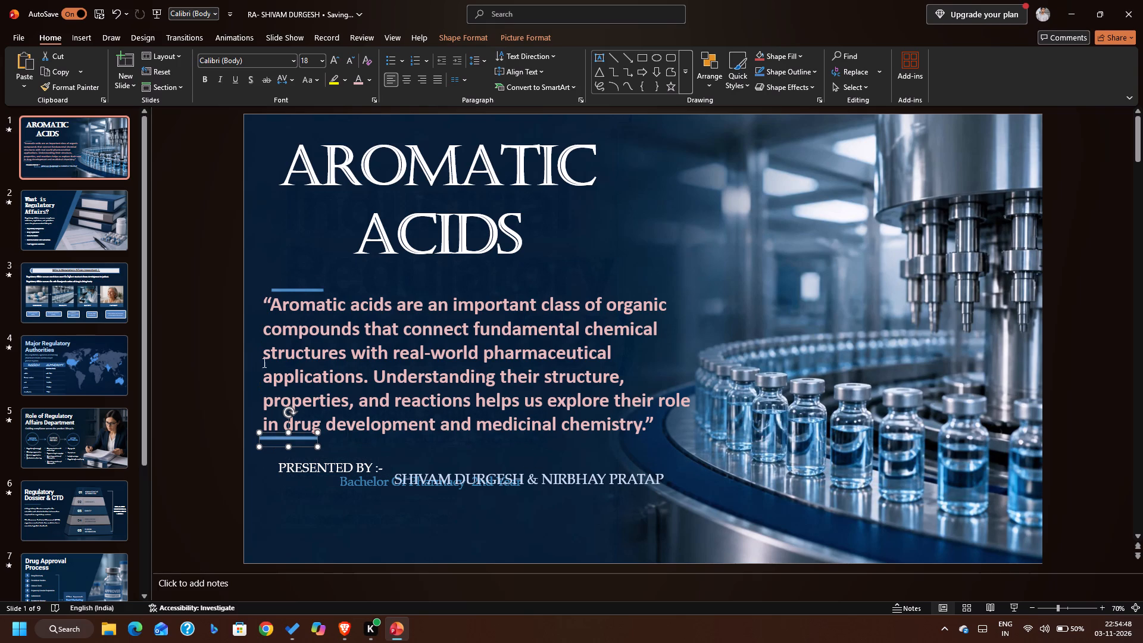
Shift the upper blue accent line left to line up with the left edge of the key message text.
click(287, 288)
drag(287, 288, 282, 283)
drag(282, 283, 274, 283)
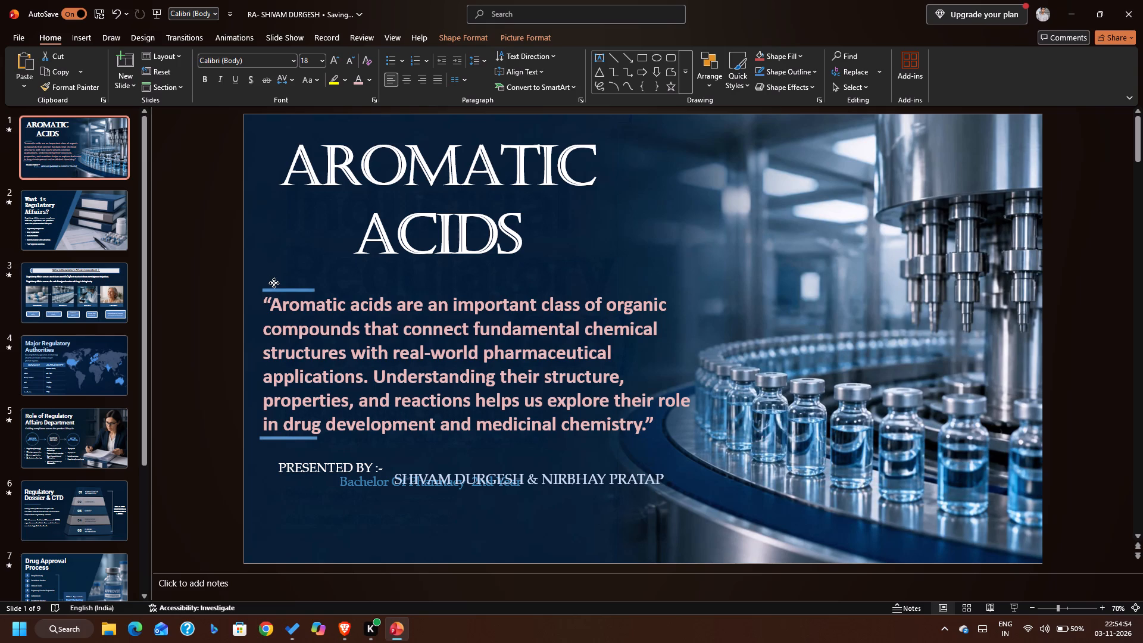
drag(274, 283, 279, 283)
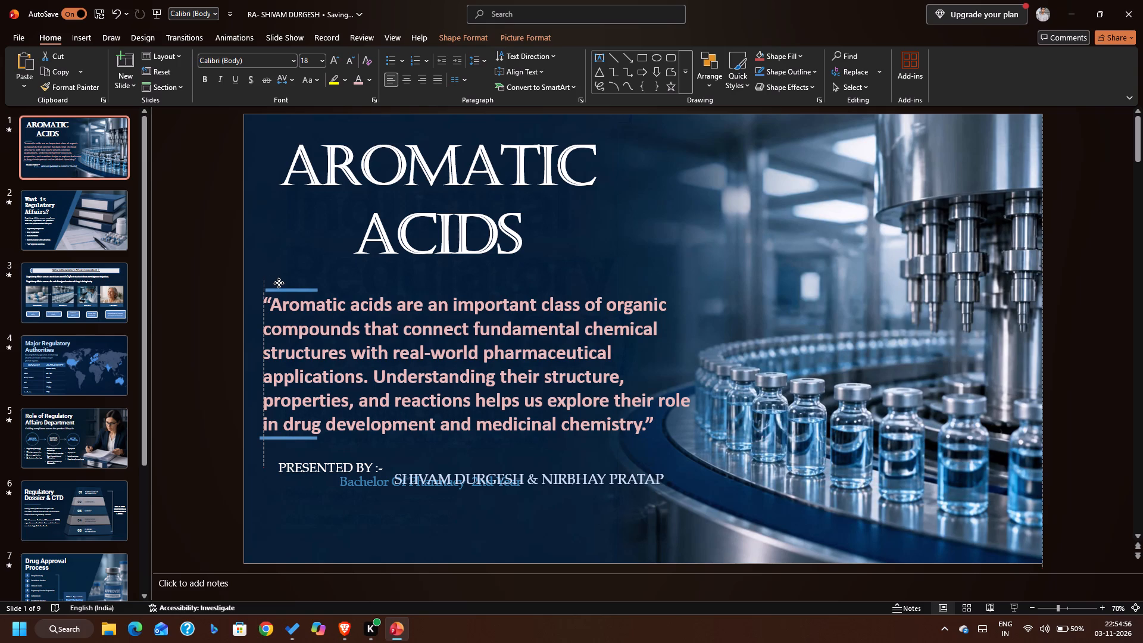
drag(279, 283, 272, 280)
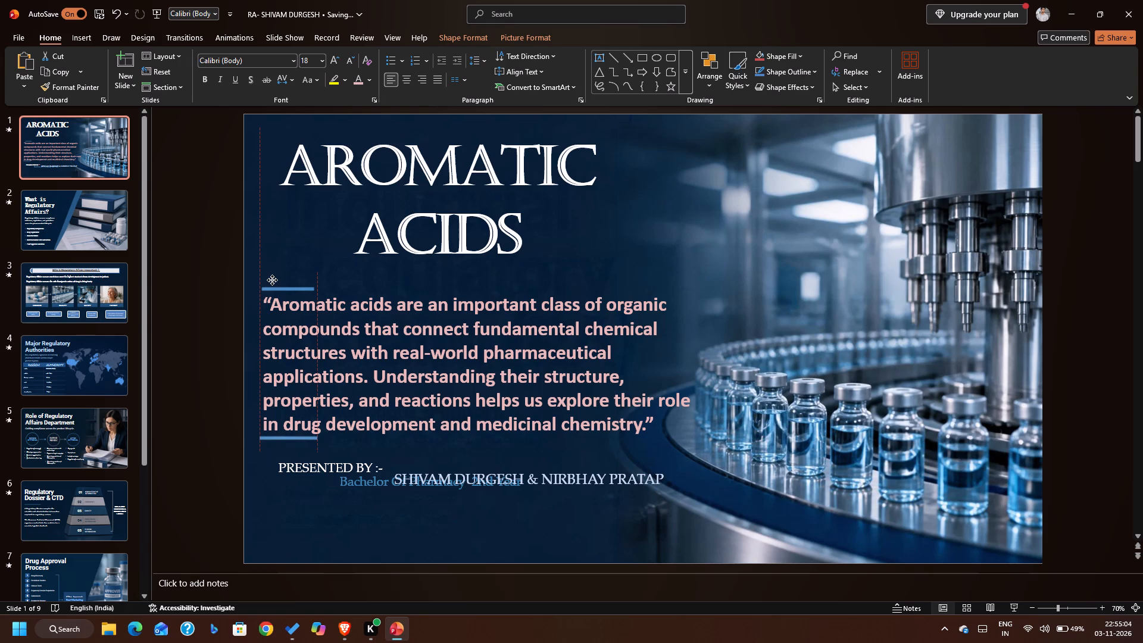
drag(272, 280, 272, 282)
drag(272, 282, 273, 284)
click(230, 276)
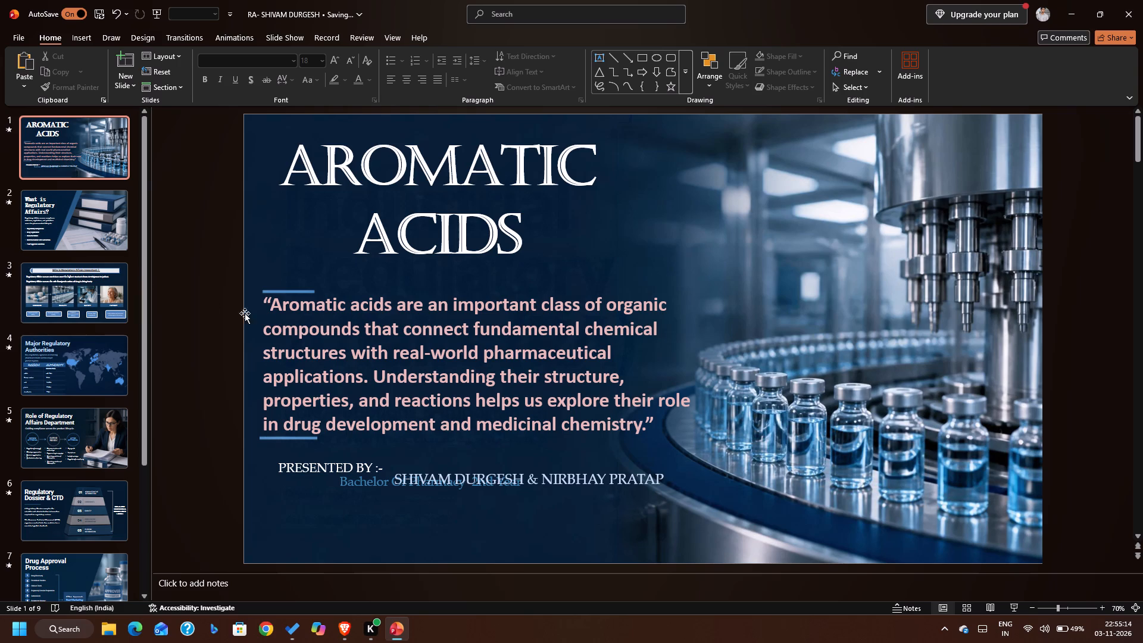
Align the "PRESENTED BY :-" label with the key message's left edge and place the presenter names directly beside it on the same line.
click(316, 468)
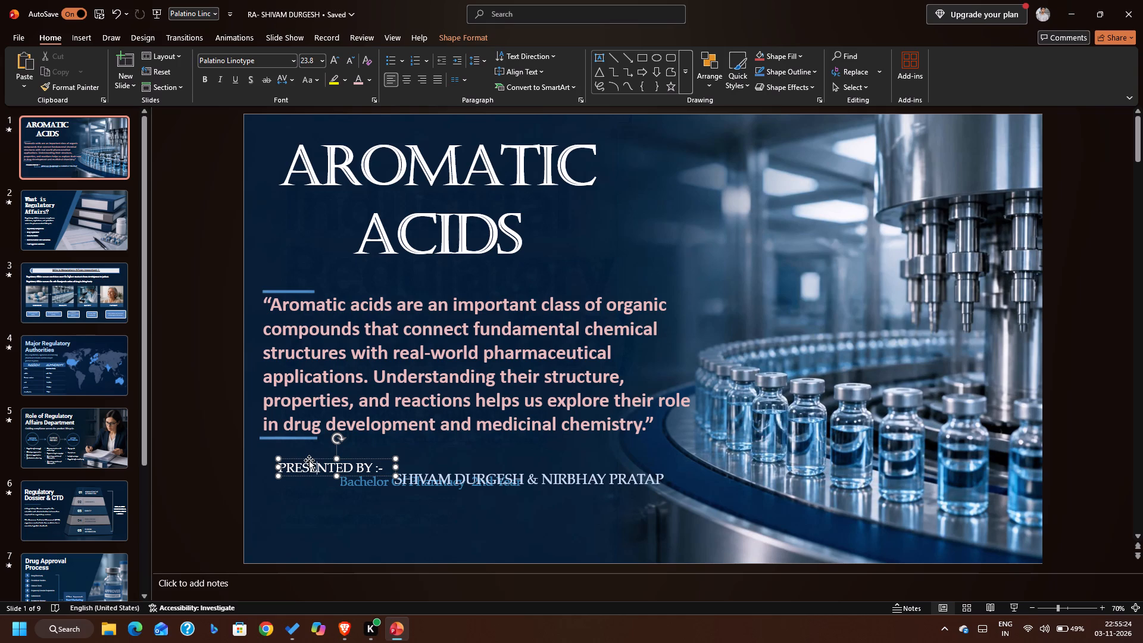
drag(309, 460, 293, 456)
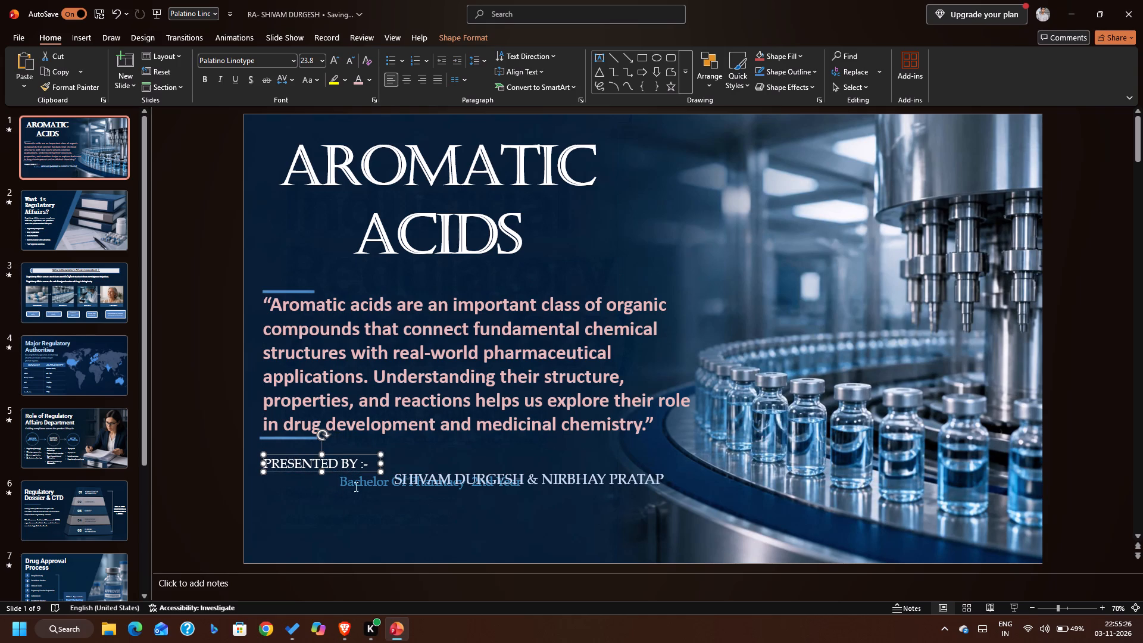
click(447, 478)
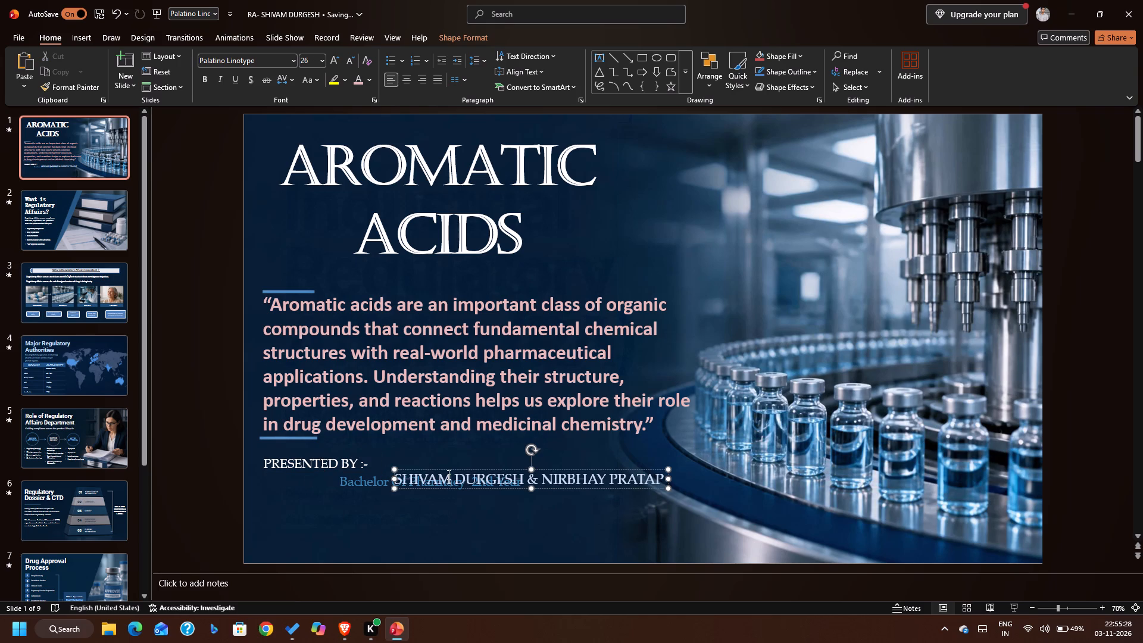
drag(448, 470, 430, 452)
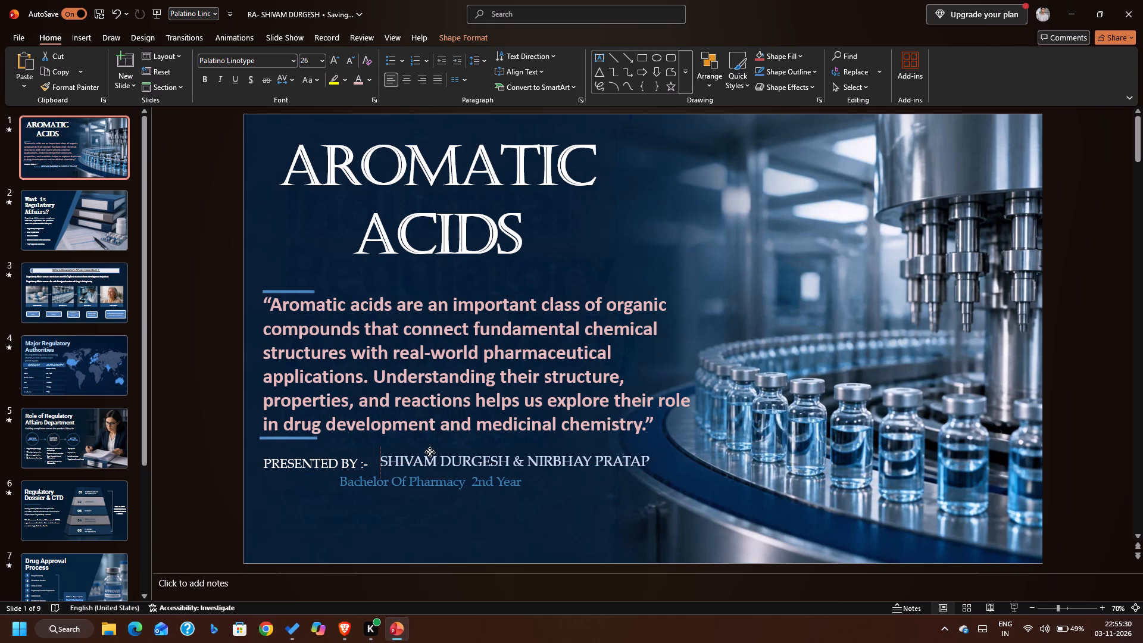
drag(430, 452, 426, 454)
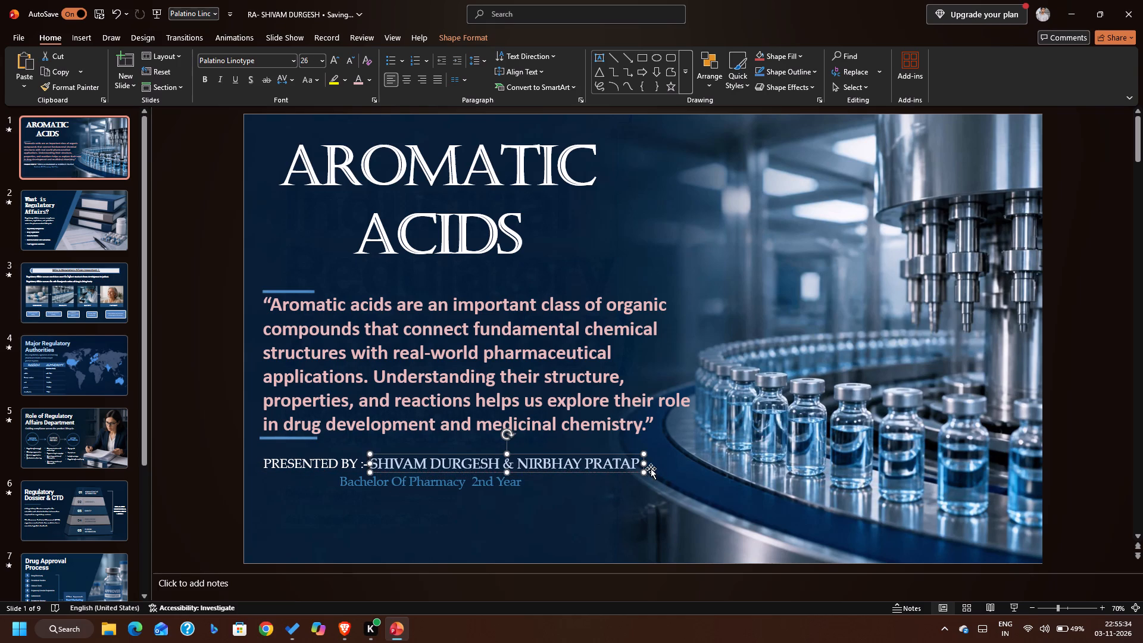
Delete the ampersand and the second presenter's name from the presenter line, leaving only the first presenter.
click(633, 464)
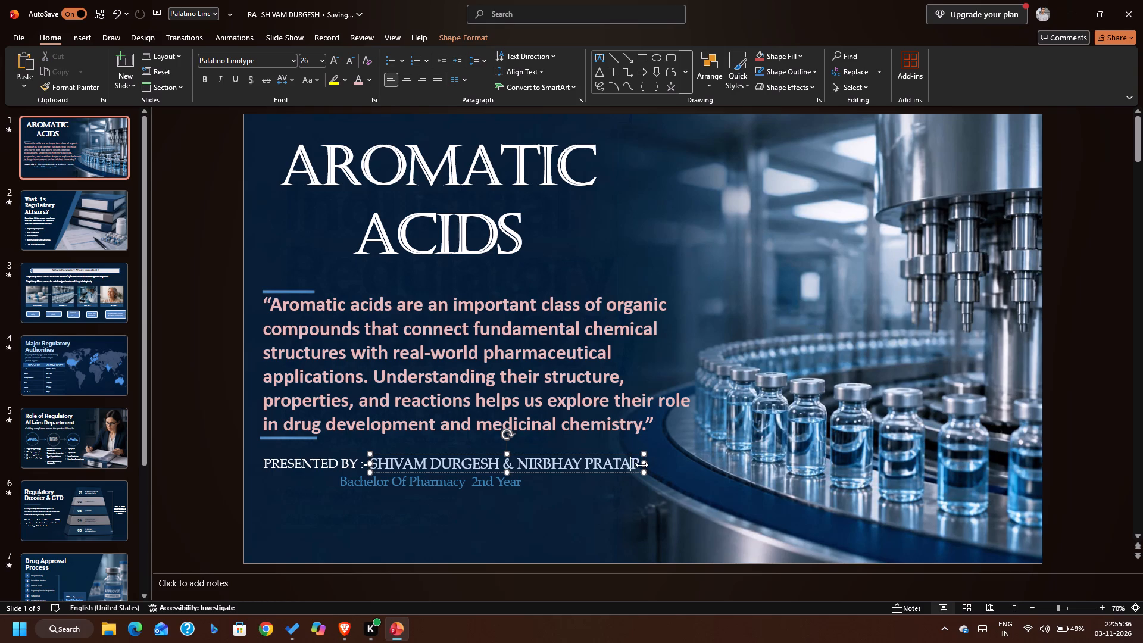
click(638, 464)
key(BackSpace)
key(BackSpace)
key(BackSpace)
key(BackSpace)
key(BackSpace)
key(BackSpace)
key(BackSpace)
key(BackSpace)
key(BackSpace)
key(BackSpace)
key(BackSpace)
key(BackSpace)
key(BackSpace)
key(BackSpace)
key(BackSpace)
key(BackSpace)
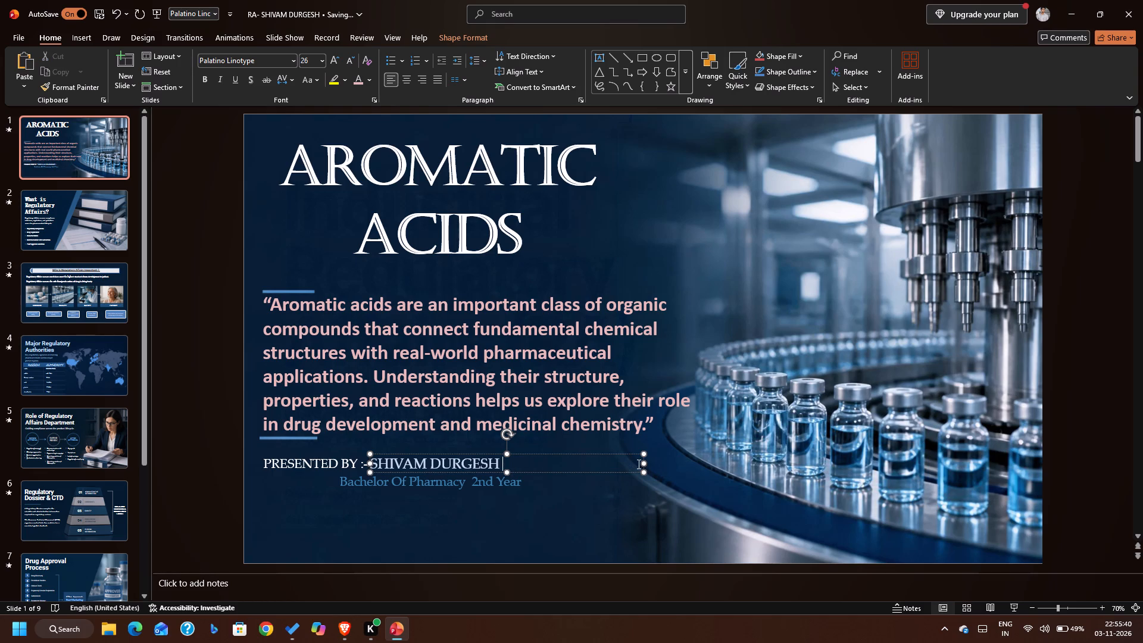
Move the "Bachelor Of Pharmacy 2nd Year" line left and slightly down, beneath the "PRESENTED BY :-" label.
click(520, 482)
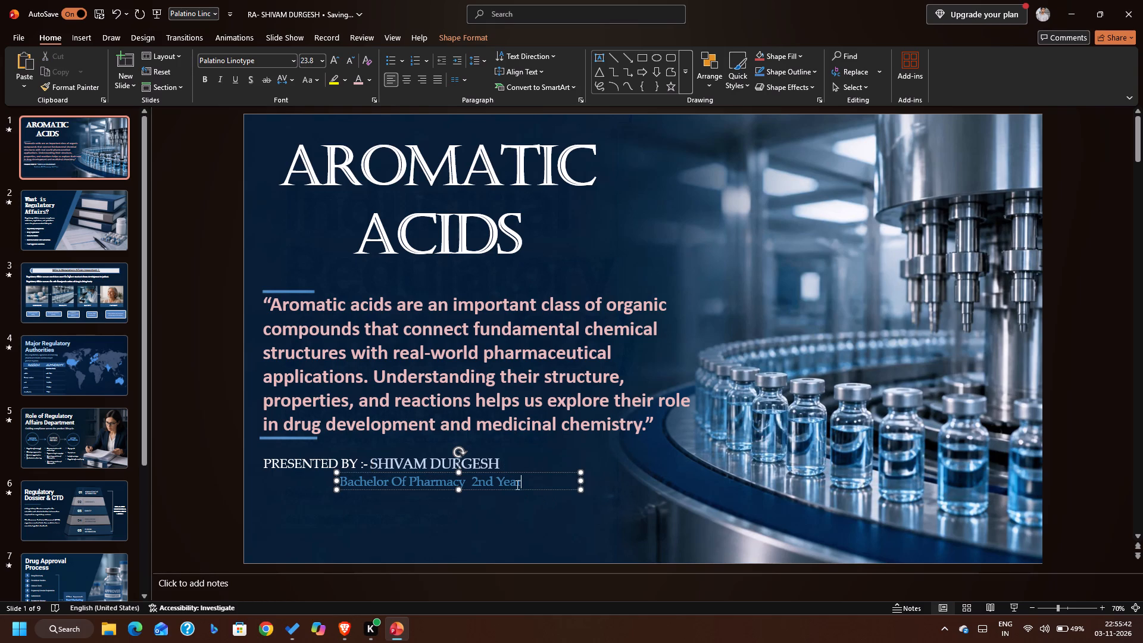
click(571, 480)
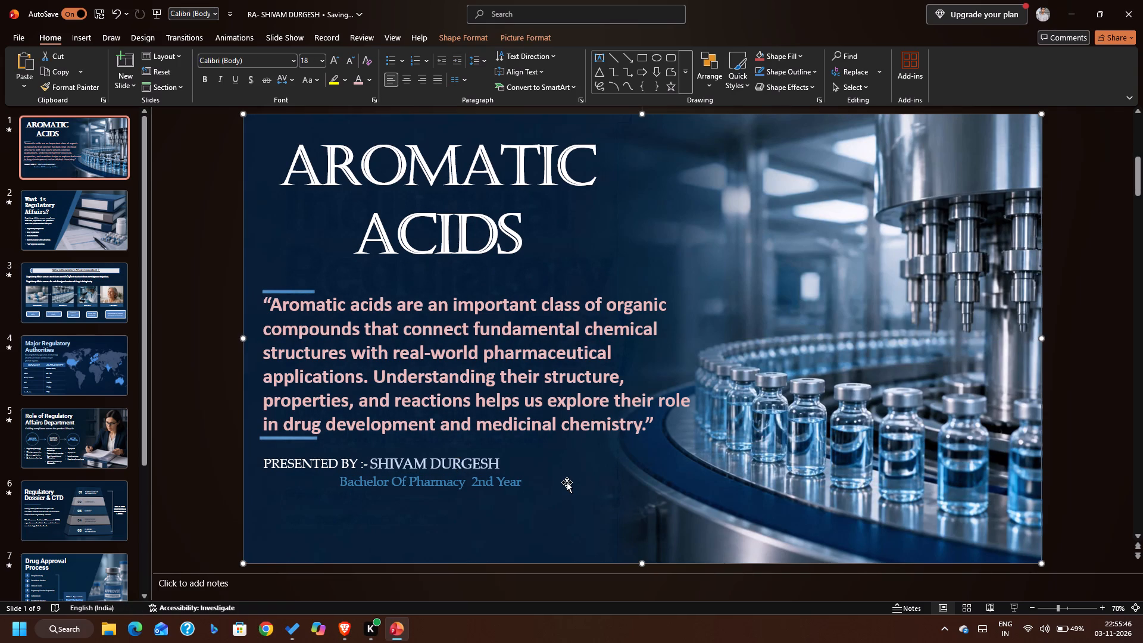
click(504, 483)
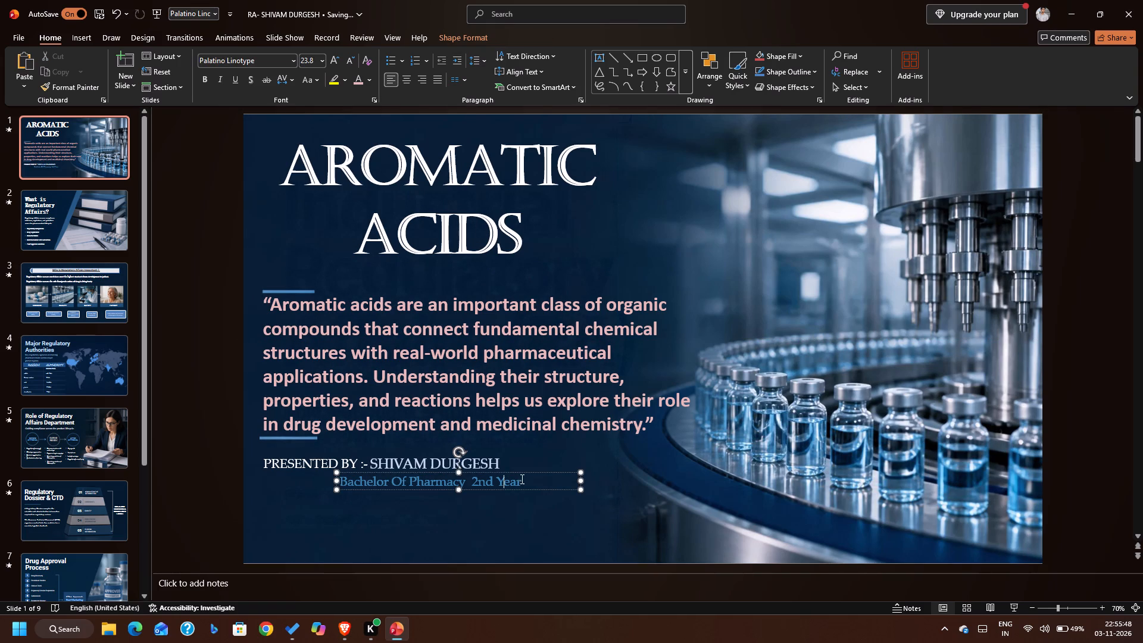
click(524, 476)
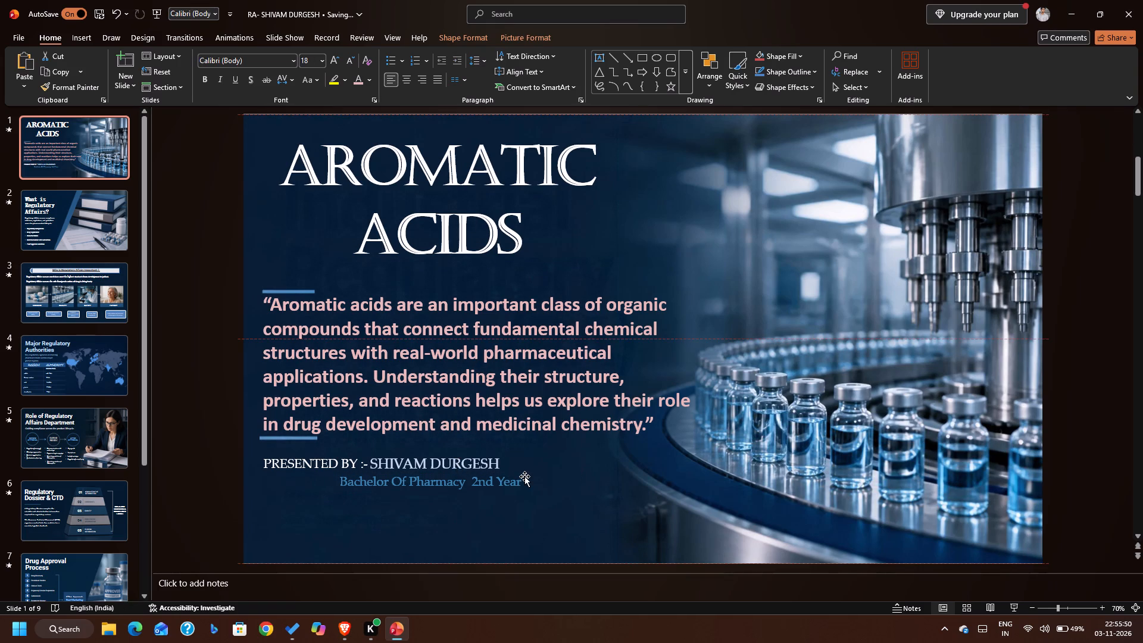
click(512, 482)
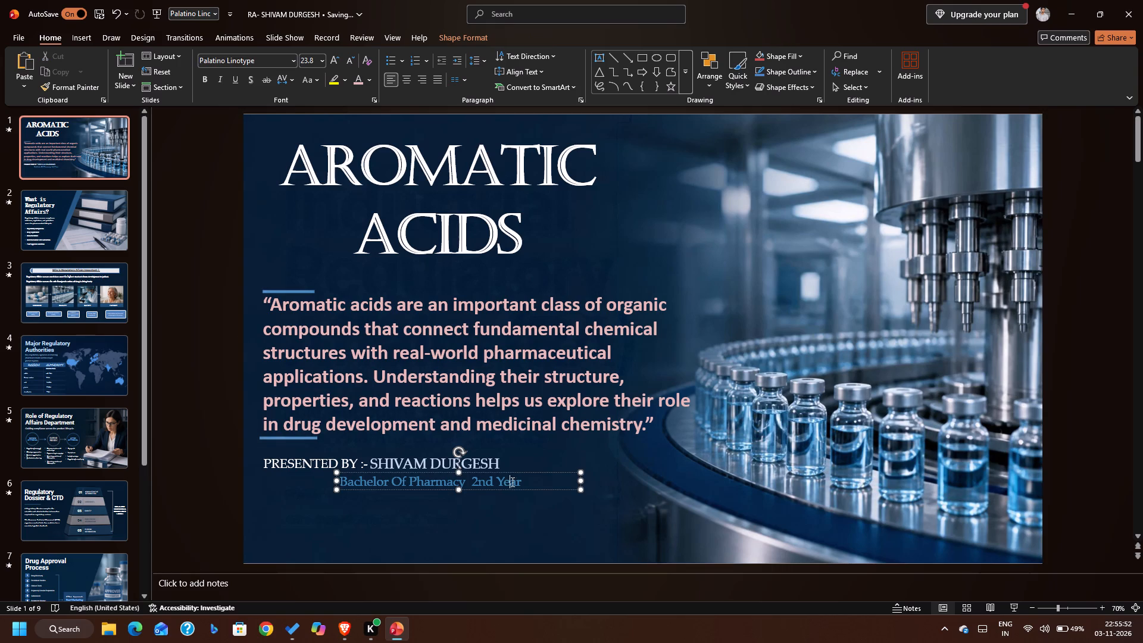
drag(502, 473, 469, 480)
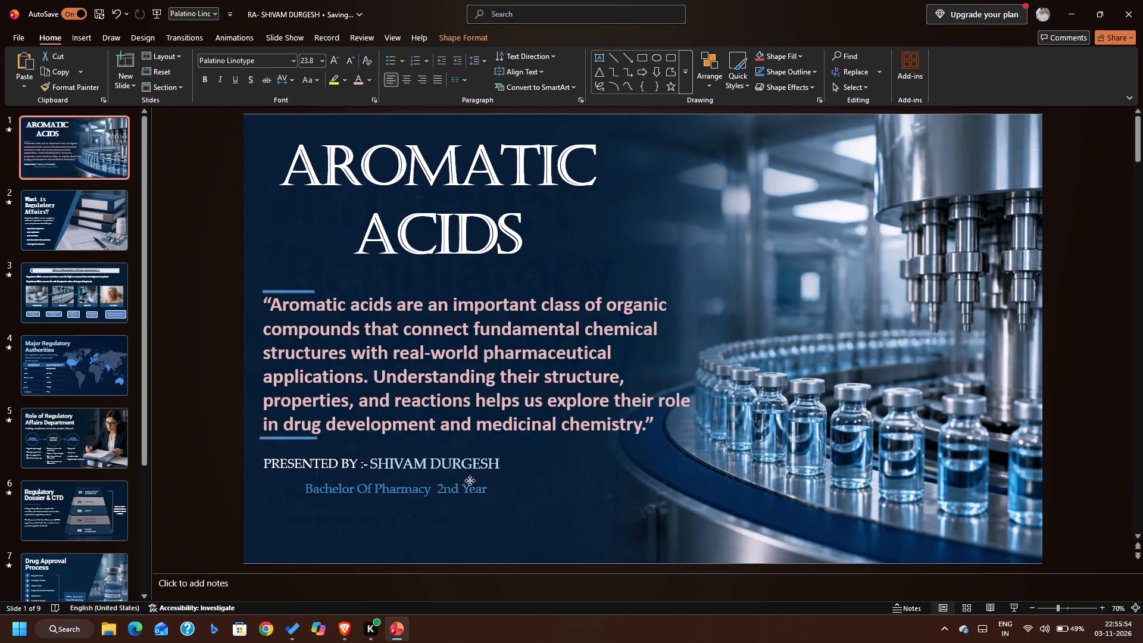
drag(469, 480, 431, 484)
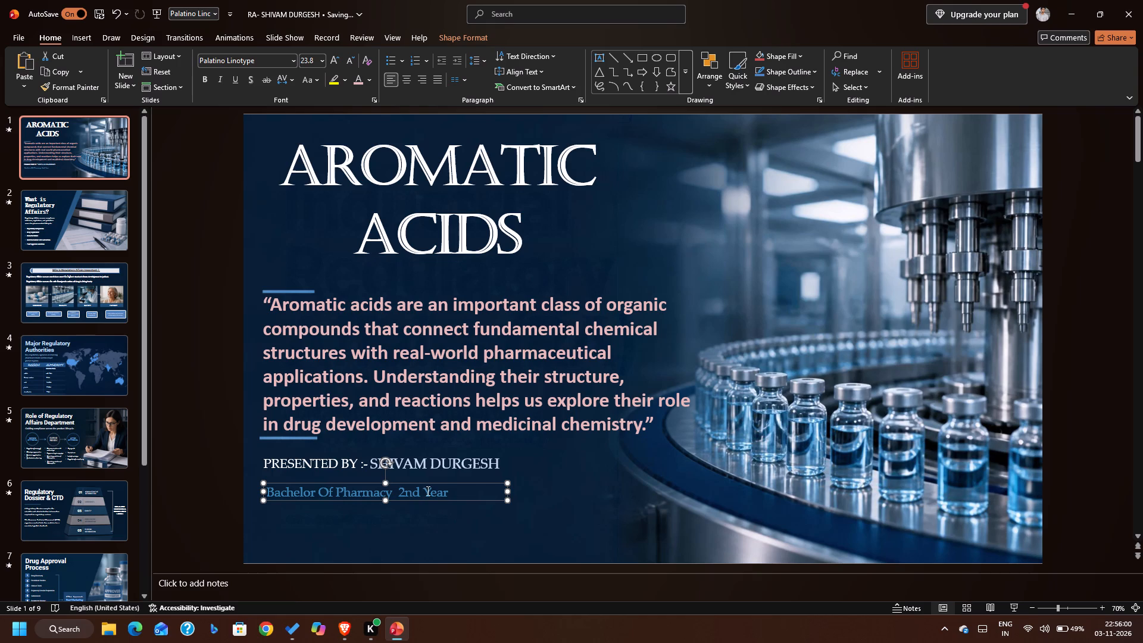
Insert a hyphen between "Bachelor Of Pharmacy" and "2nd Year" in the course line.
click(395, 490)
text(-)
key(space)
click(207, 472)
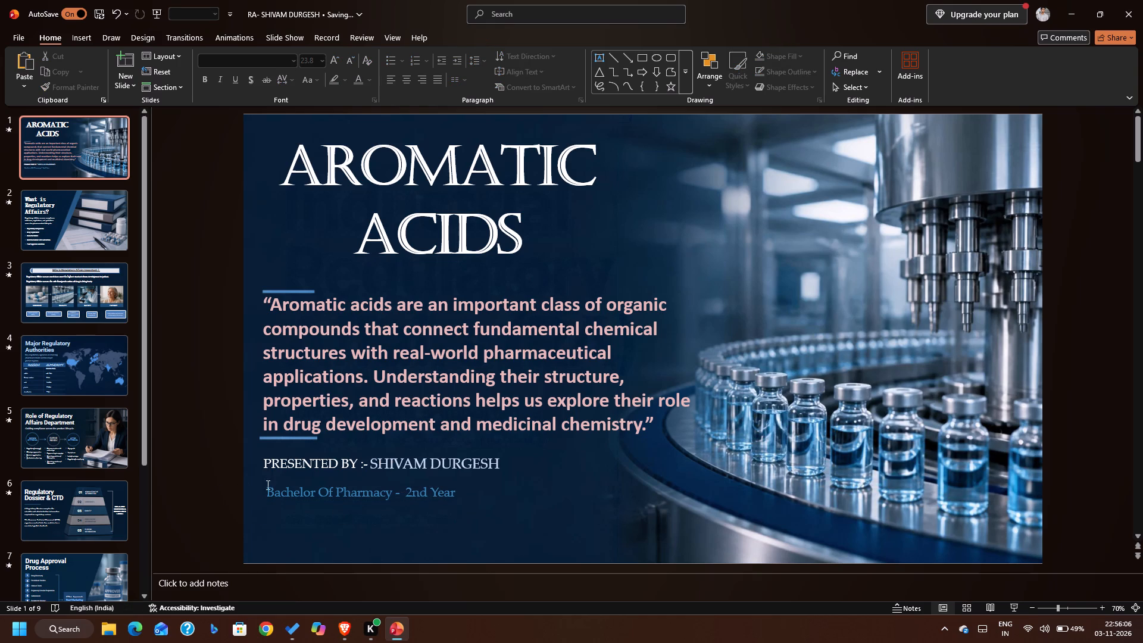
Nudge the "Bachelor Of Pharmacy - 2nd Year" line left to line up with the "PRESENTED BY :-" label's left edge.
click(283, 496)
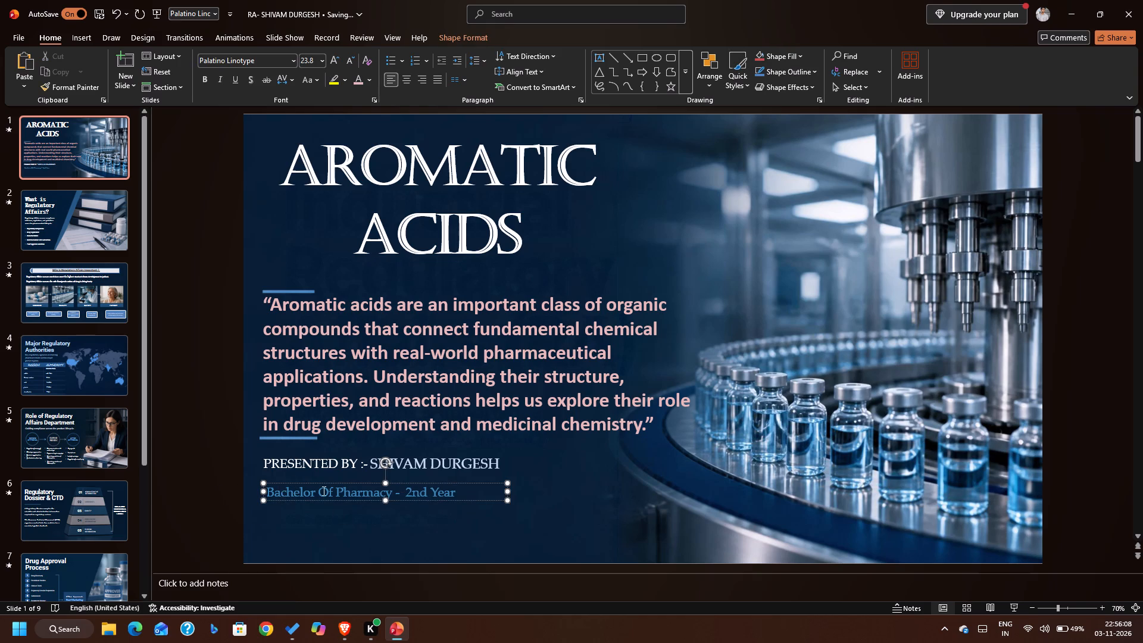
click(318, 480)
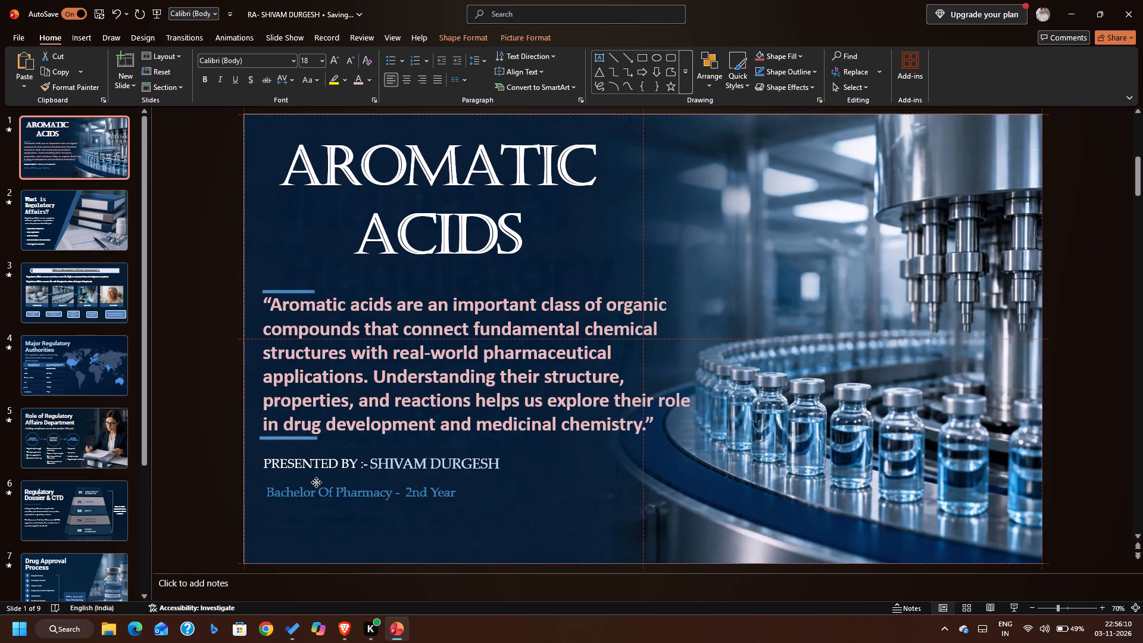
click(317, 490)
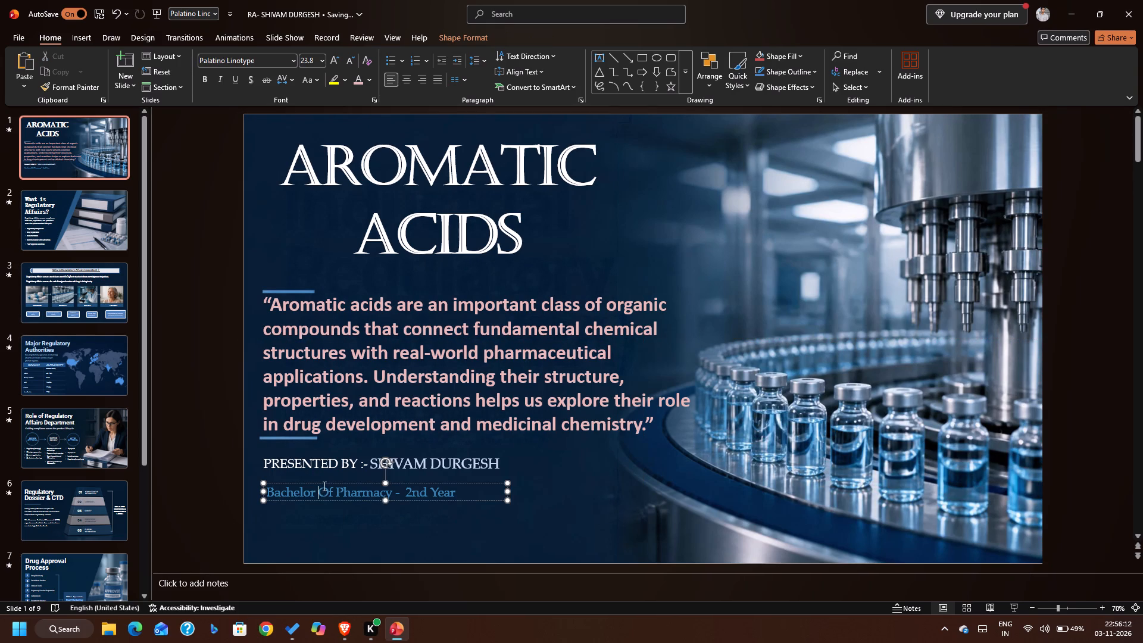
click(321, 483)
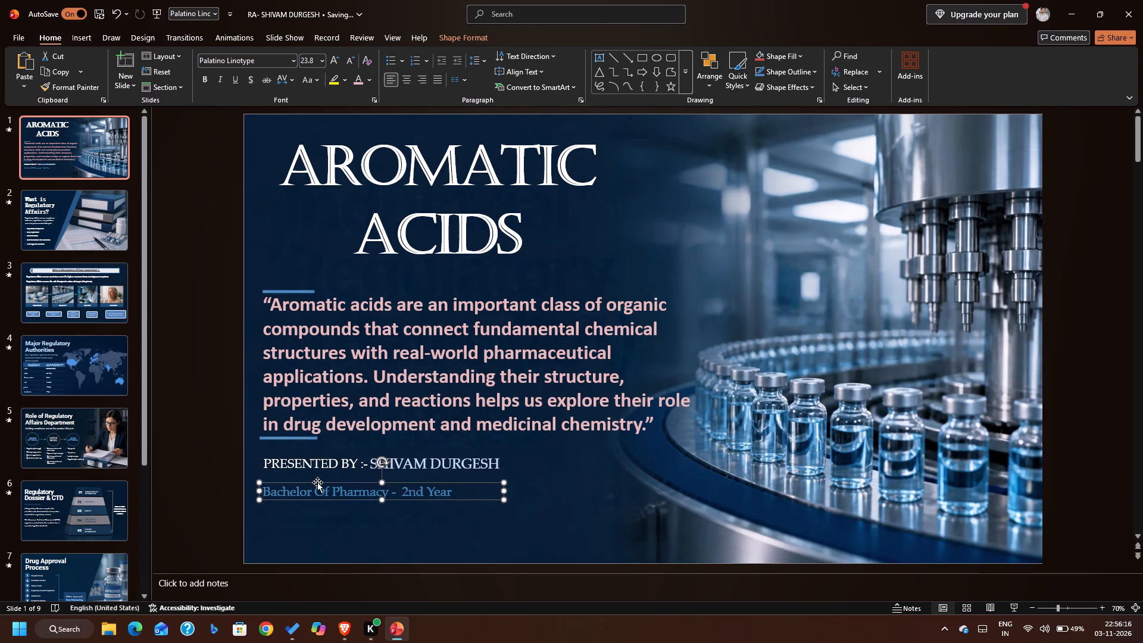
click(220, 469)
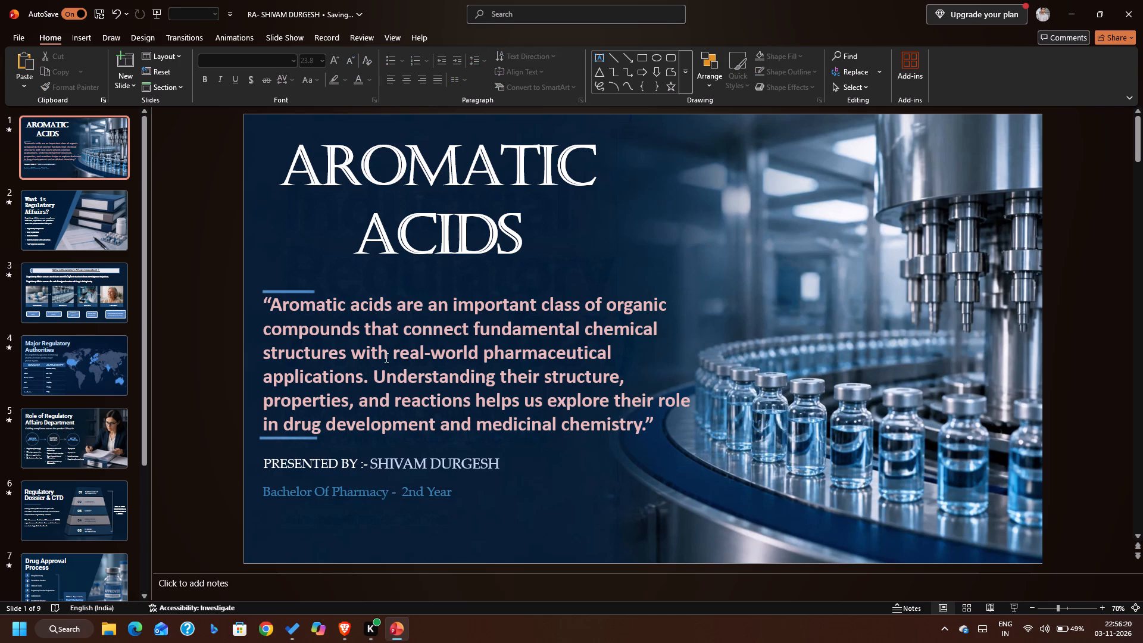
Set the font size of the whole "AROMATIC ACIDS" title to 60.
click(386, 185)
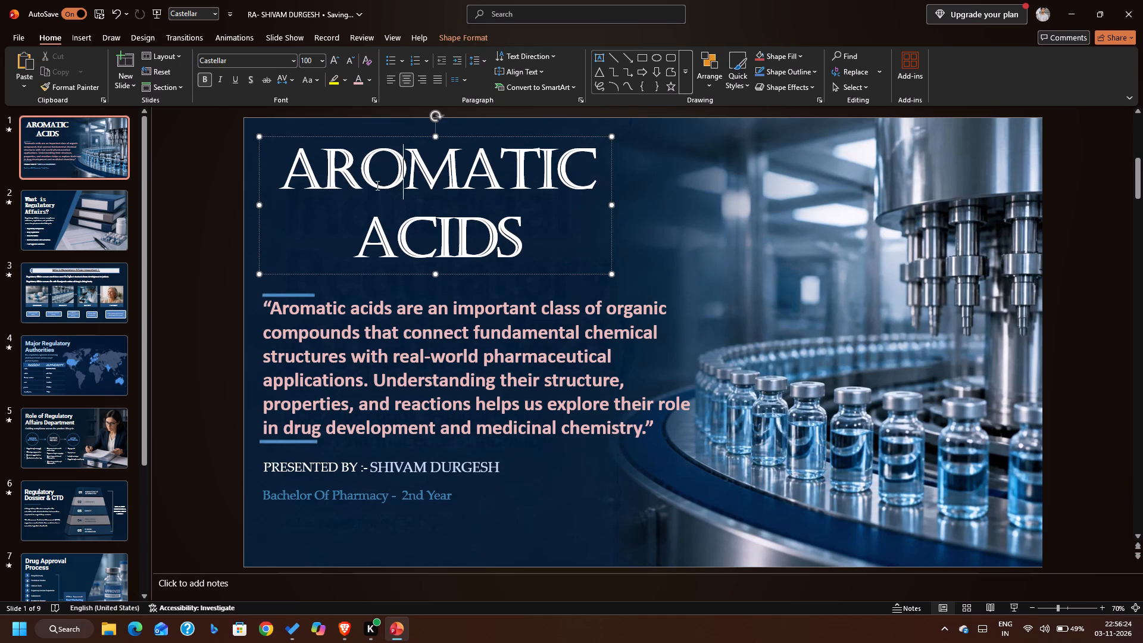
key(ctrl+a)
click(324, 55)
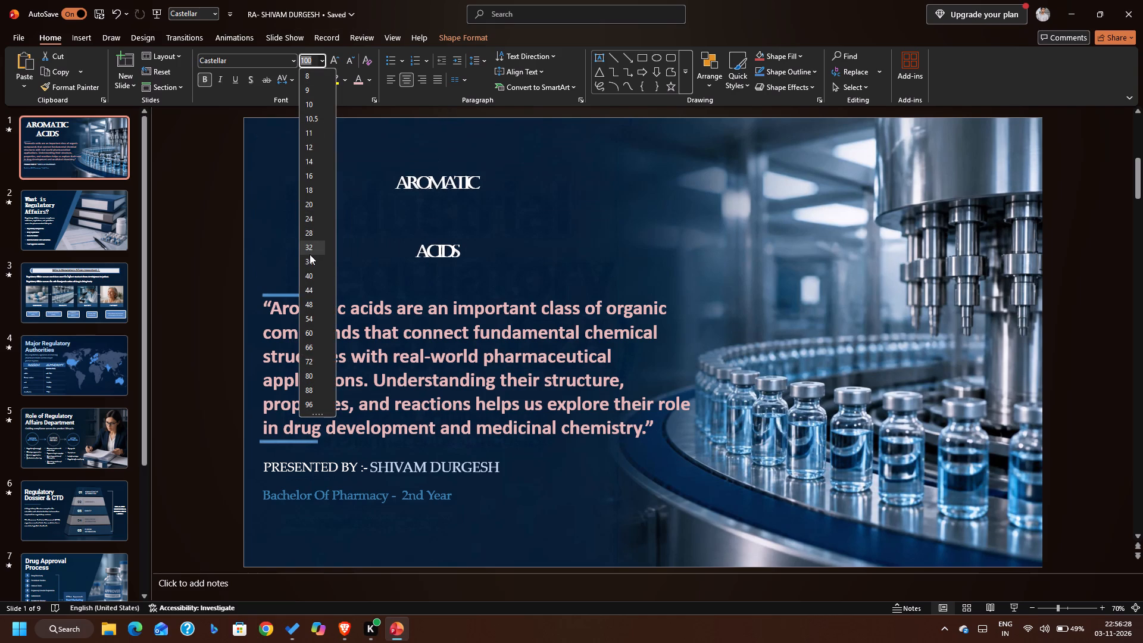
click(308, 332)
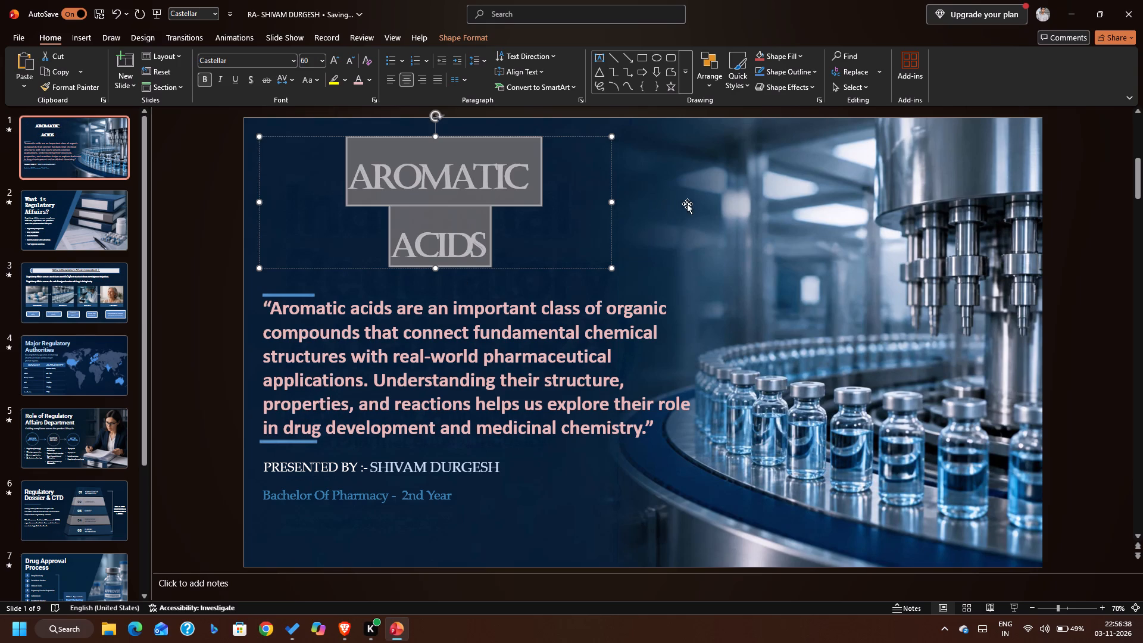
Widen the title's text box slightly to the right and left-align the title text.
click(611, 201)
drag(611, 201, 629, 192)
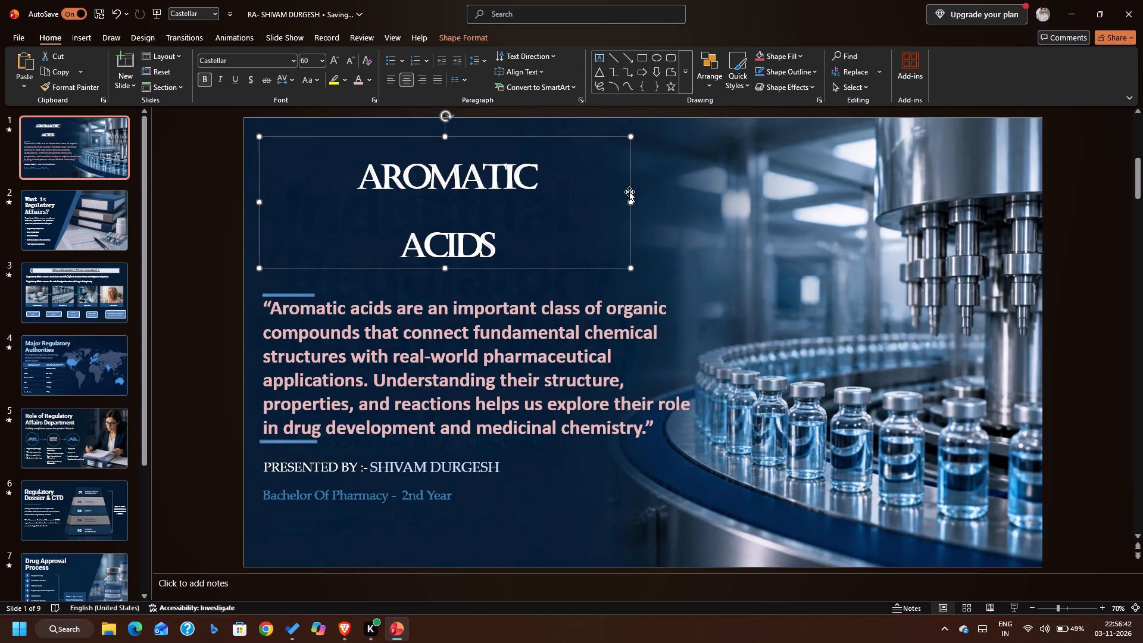
click(385, 79)
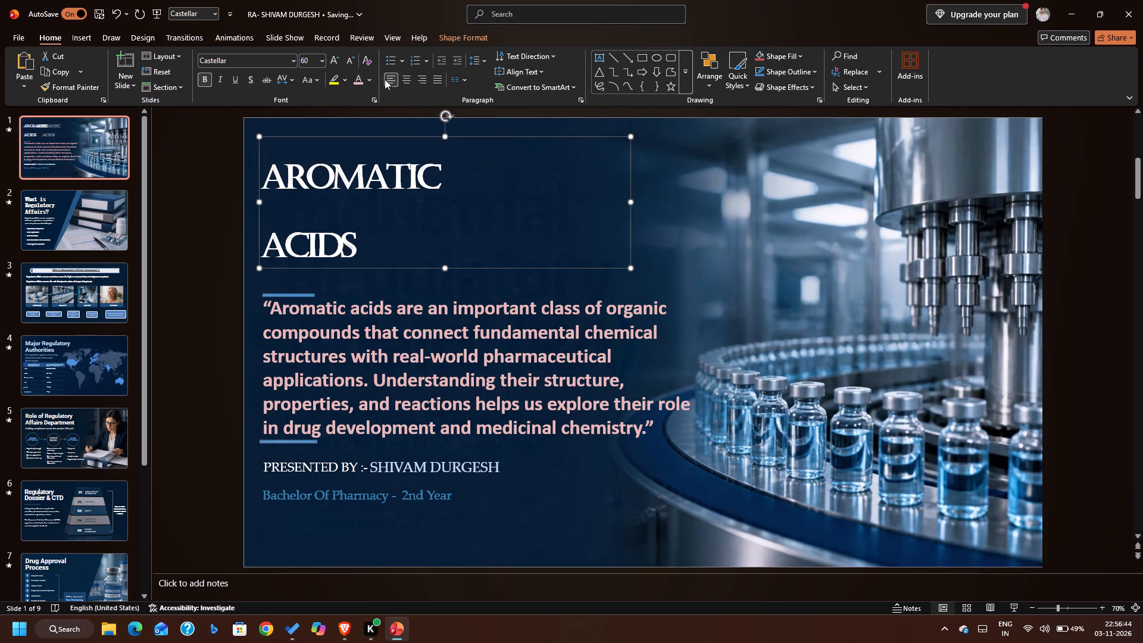
Join "ACIDS" onto the same line as "AROMATIC" in the title.
click(264, 244)
key(BackSpace)
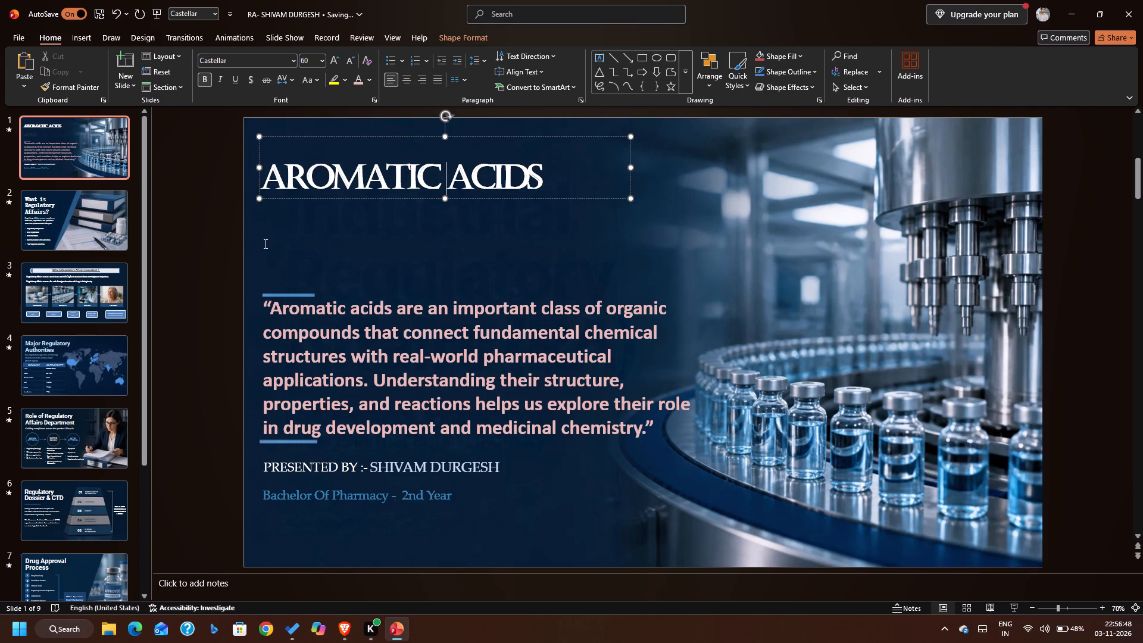
click(185, 241)
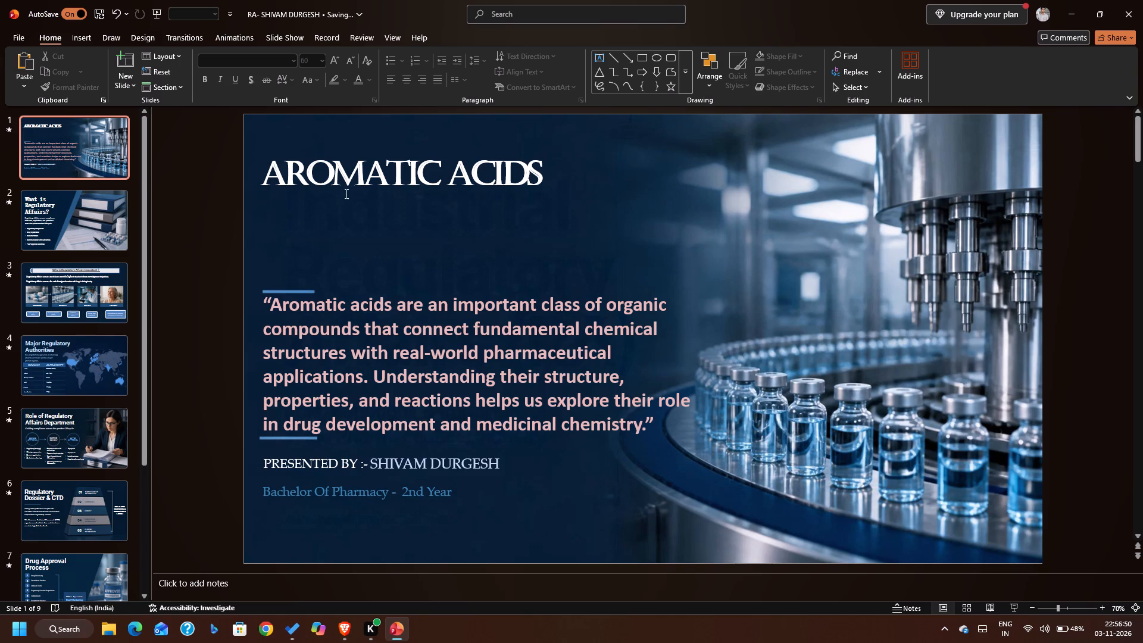
Preview alternative fonts on the whole "AROMATIC ACIDS" title and keep Castellar.
click(358, 183)
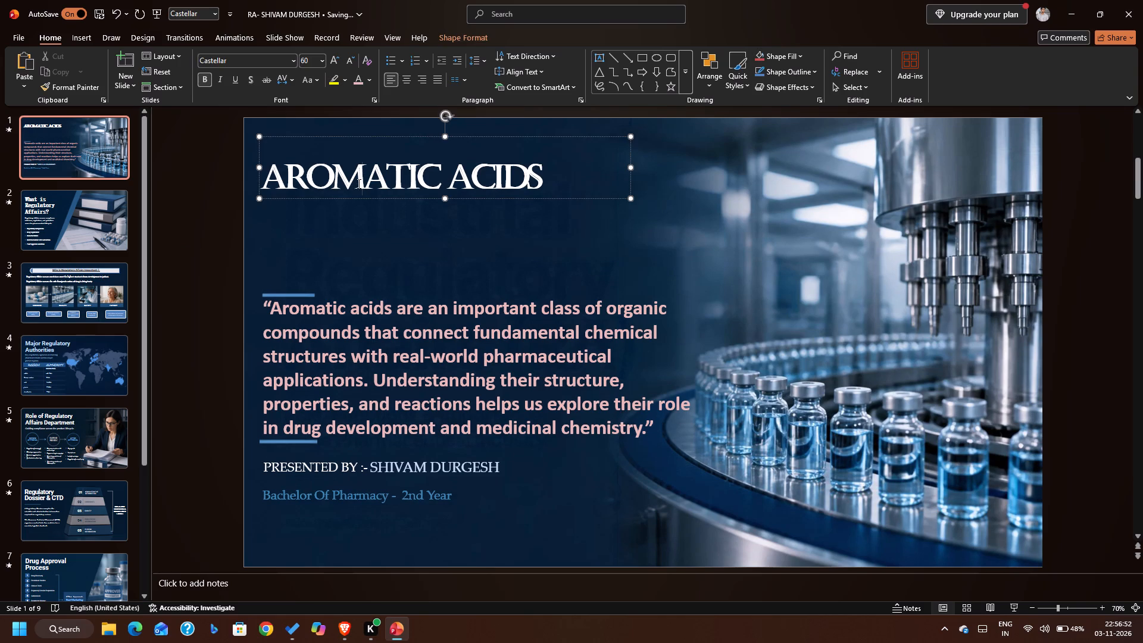
key(ctrl+a)
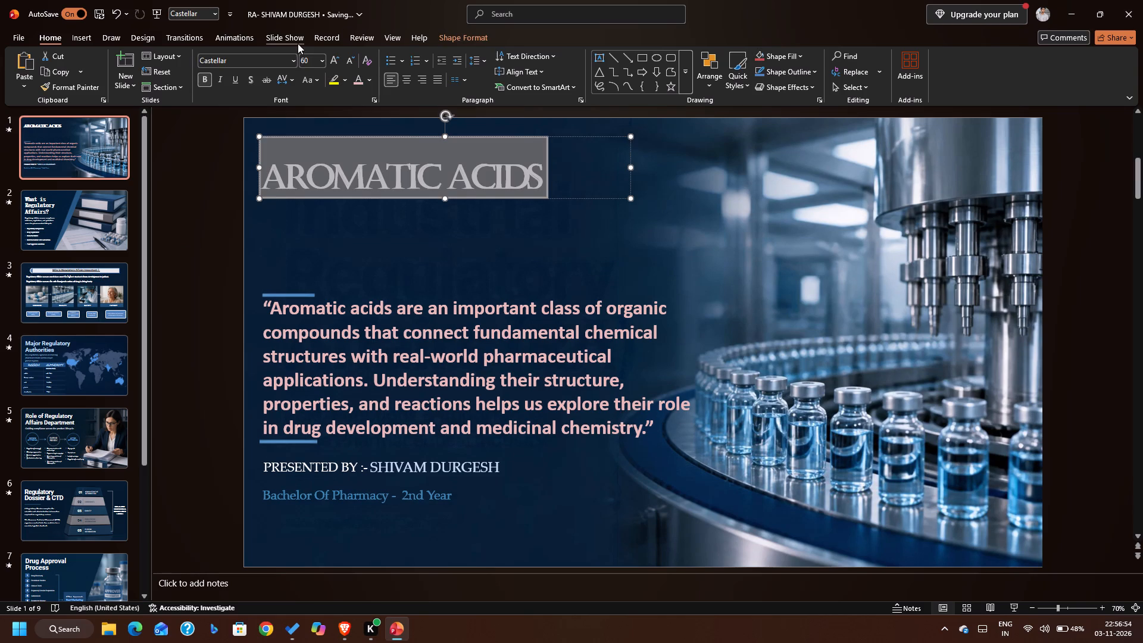
click(291, 60)
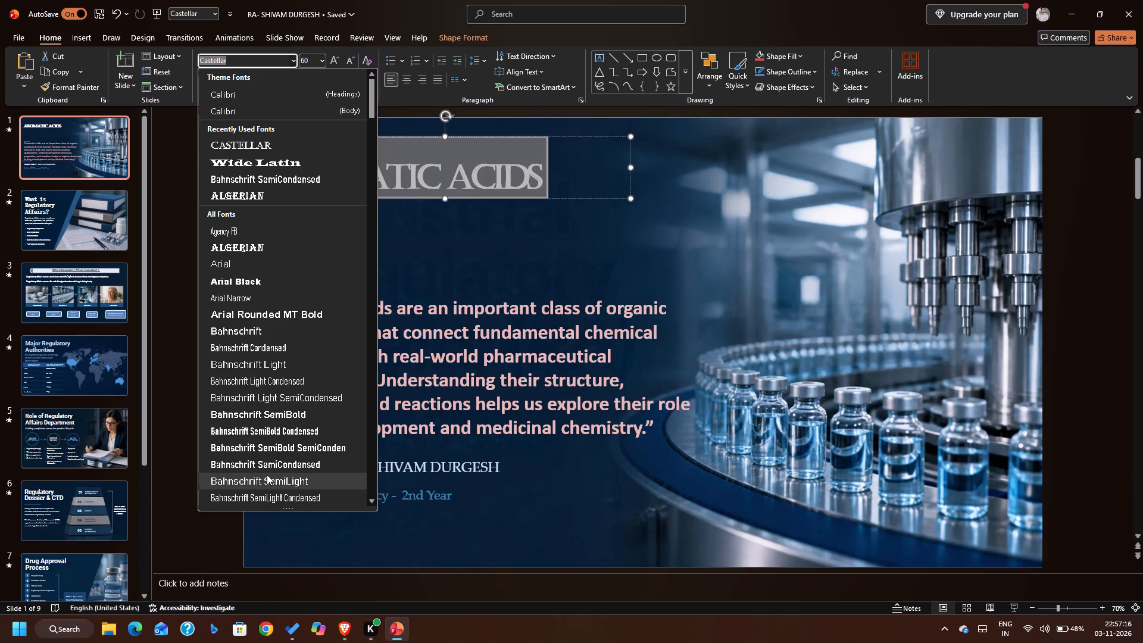
scroll(268, 485, down, 1)
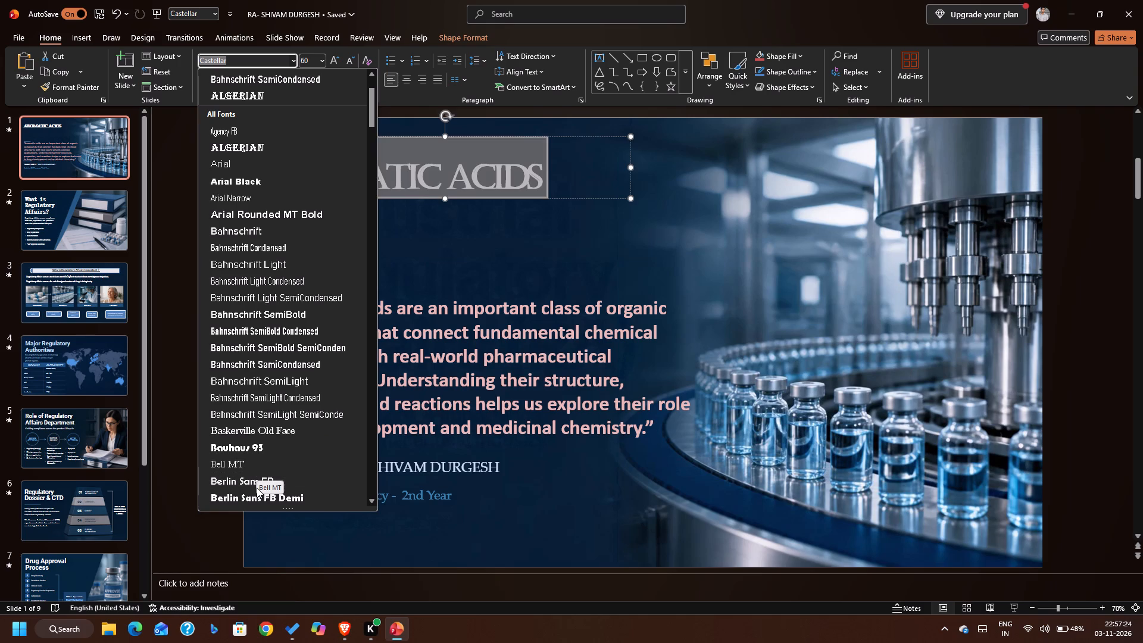
scroll(257, 490, down, 1)
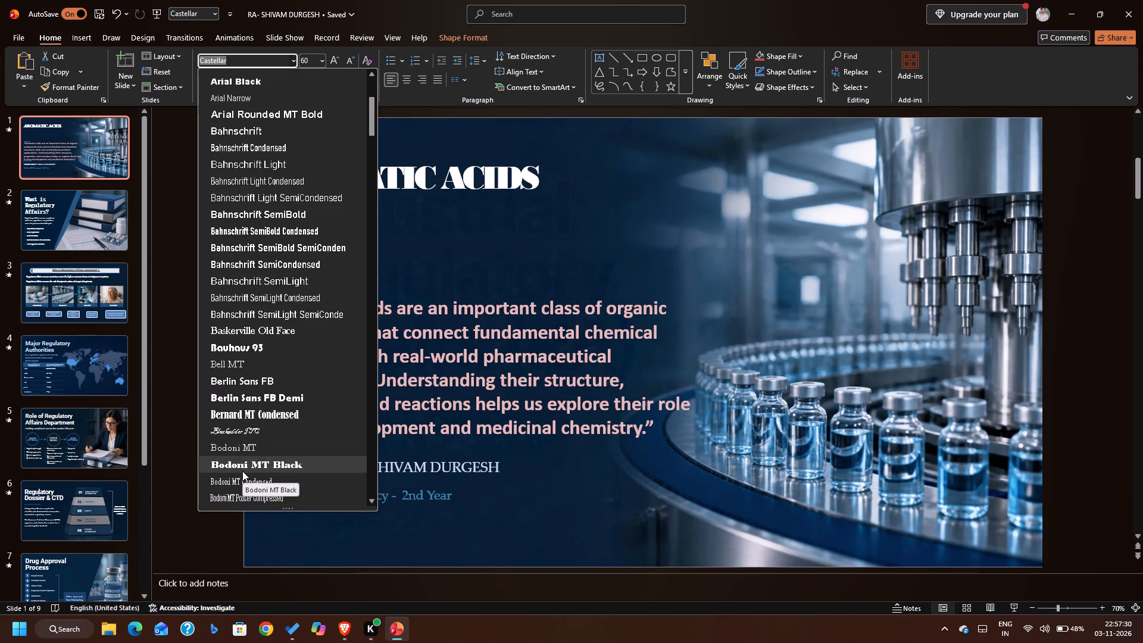
scroll(242, 471, down, 1)
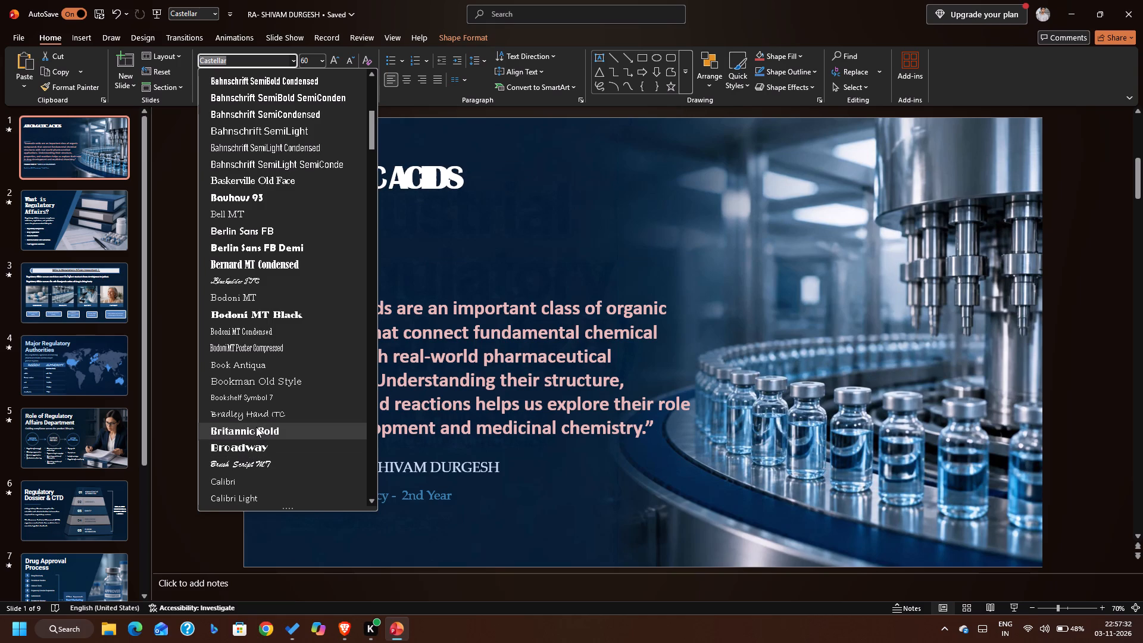
scroll(256, 427, down, 1)
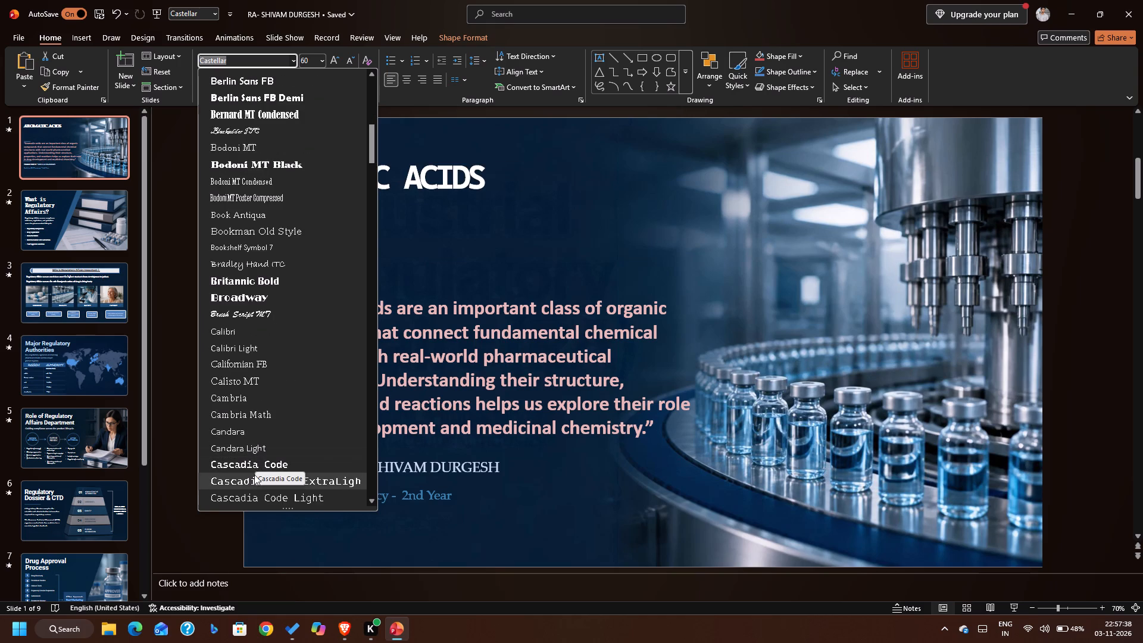
scroll(289, 345, down, 1)
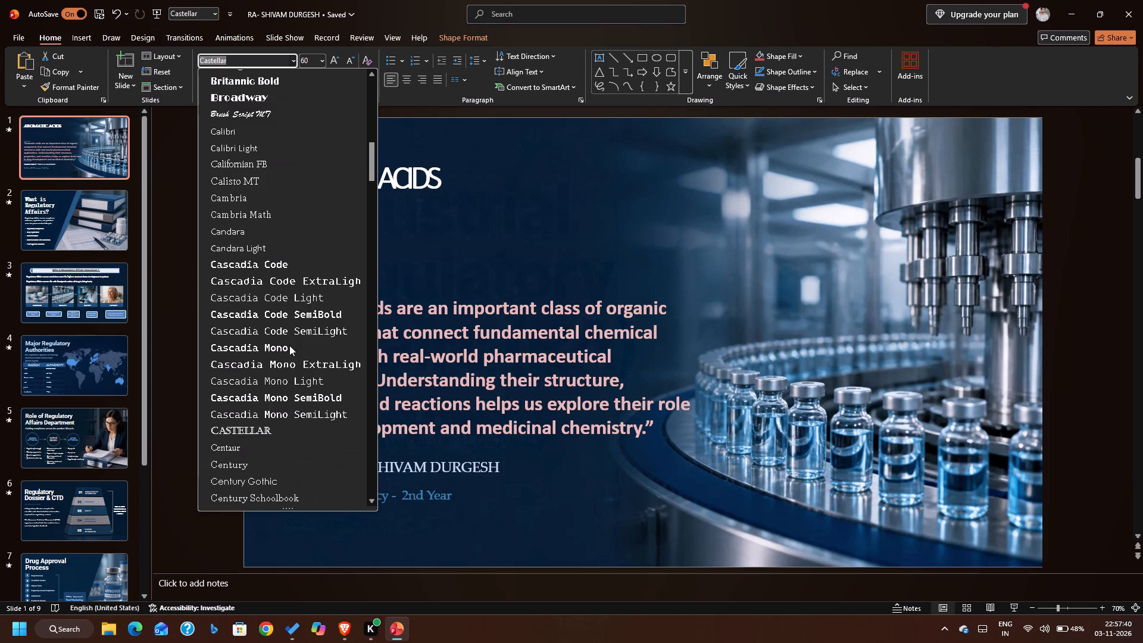
scroll(289, 345, down, 1)
scroll(289, 345, up, 4)
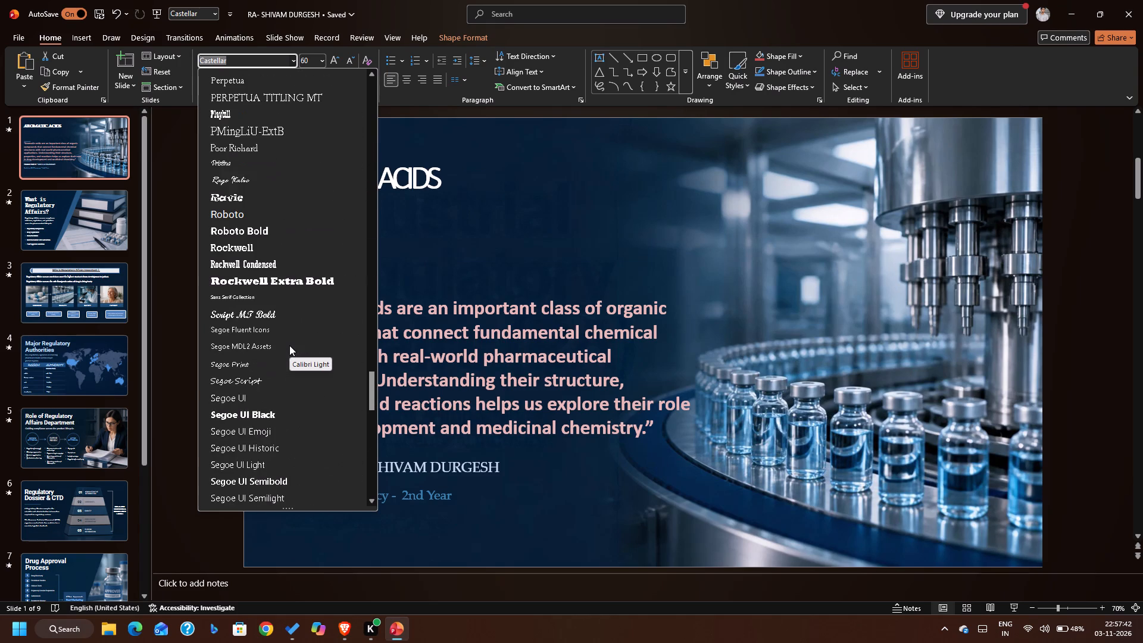
scroll(289, 345, up, 3)
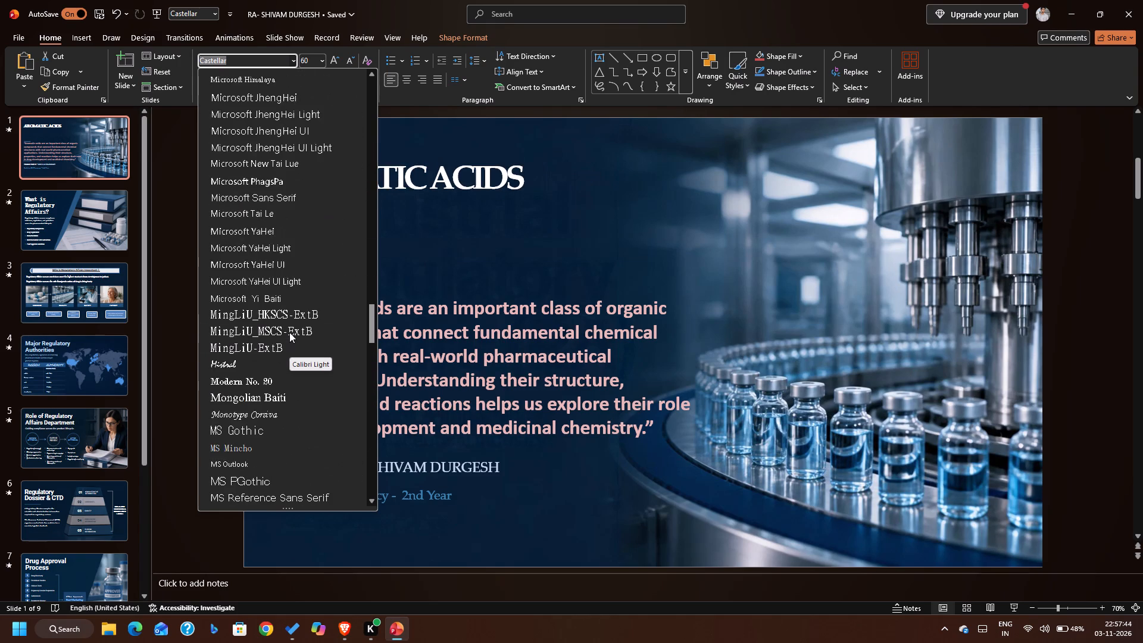
scroll(289, 332, up, 5)
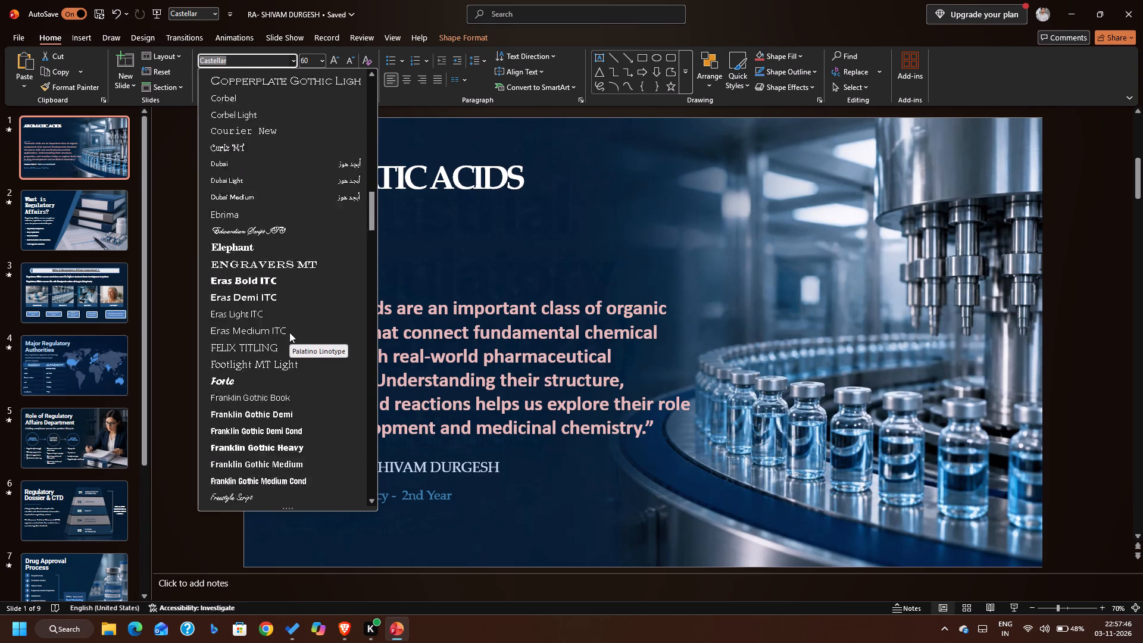
scroll(289, 332, up, 3)
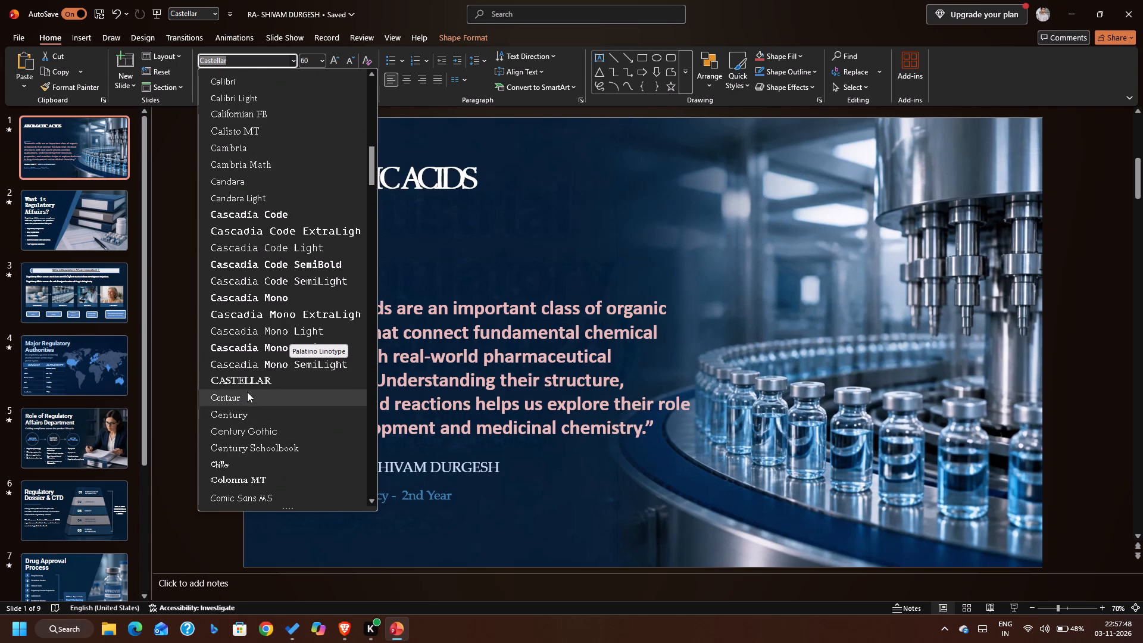
click(247, 380)
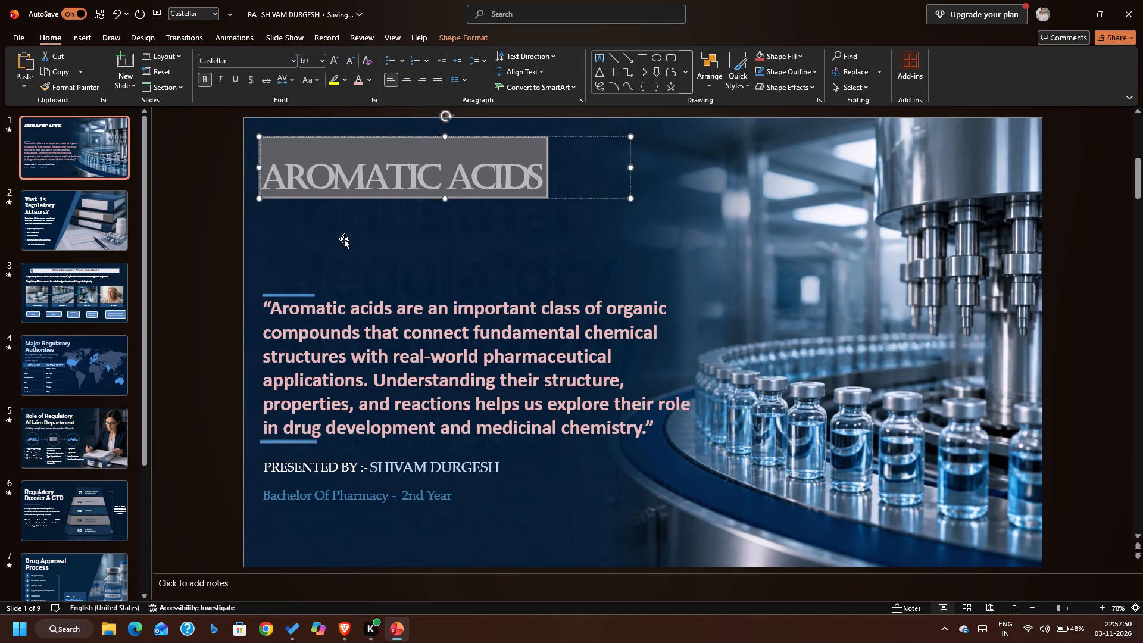
Move the "AROMATIC ACIDS" title down to just above the blue line over the quote, aligned with the quote's left edge.
drag(449, 199, 440, 245)
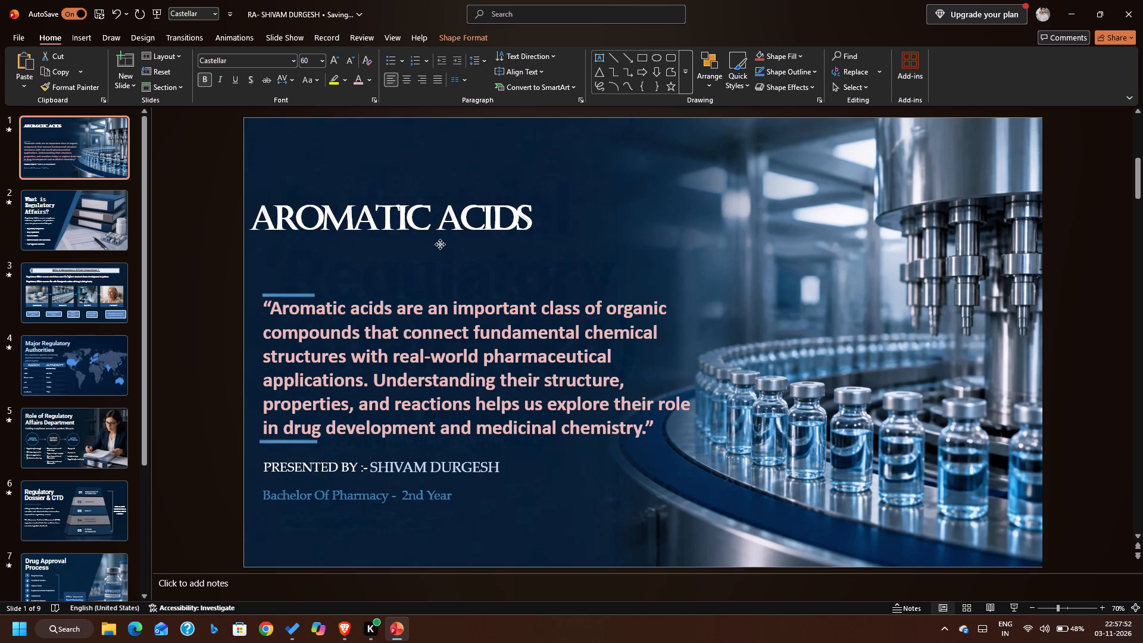
drag(440, 245, 451, 270)
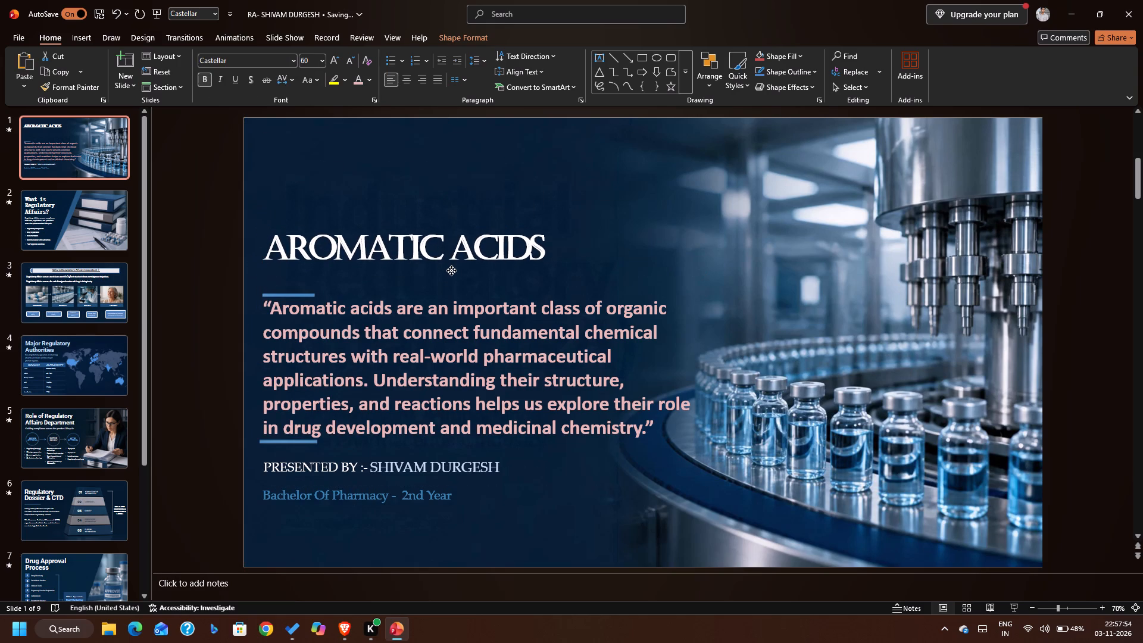
drag(451, 270, 449, 271)
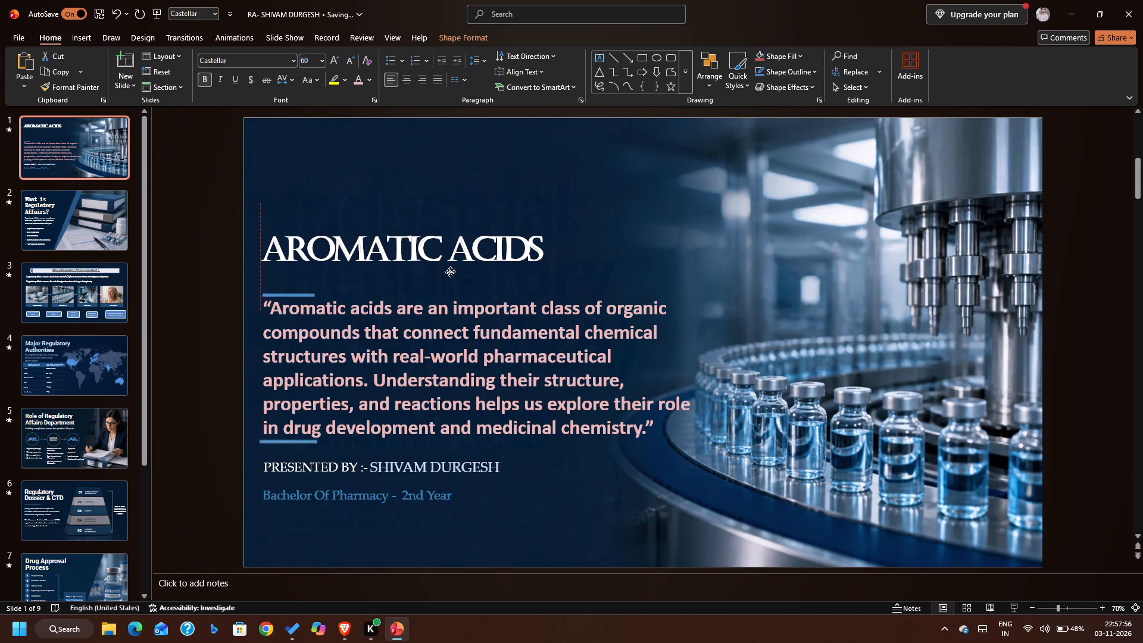
drag(449, 271, 451, 272)
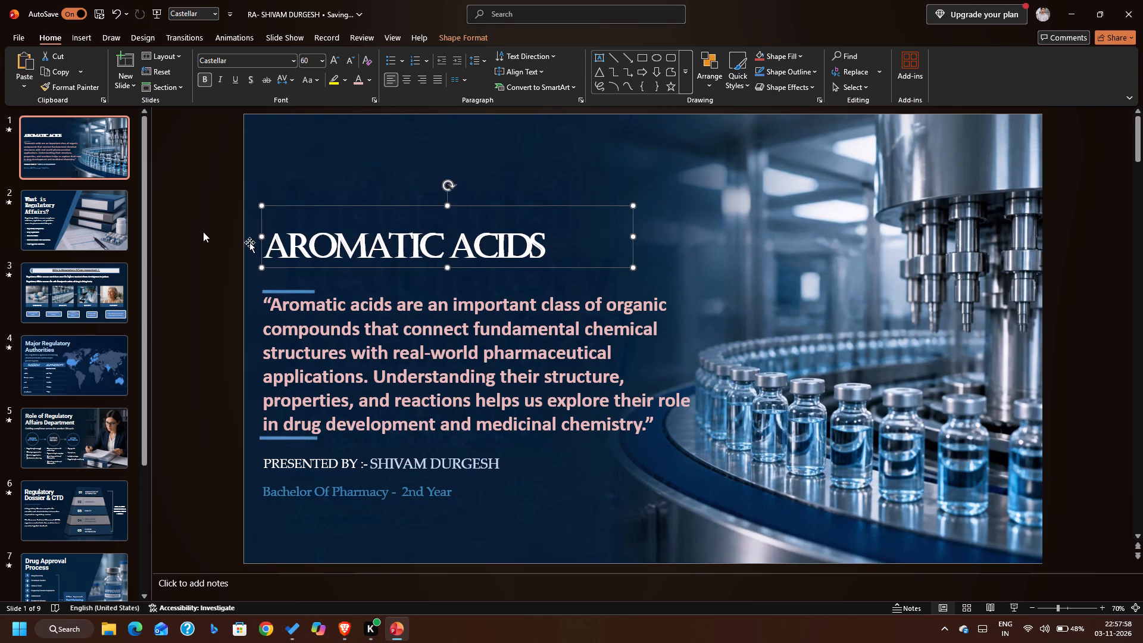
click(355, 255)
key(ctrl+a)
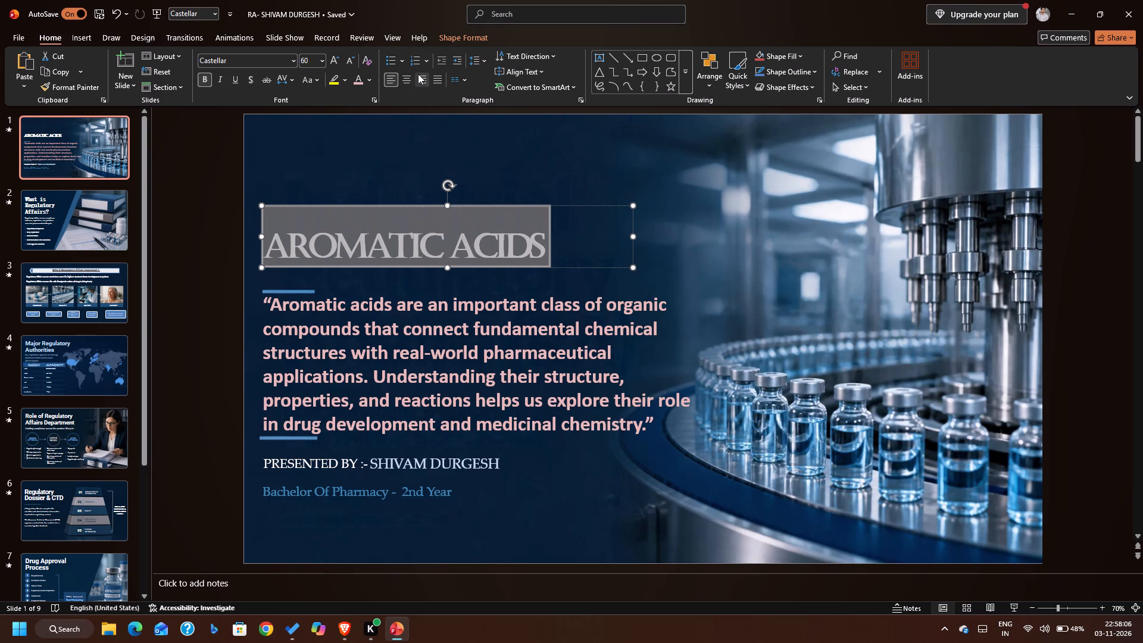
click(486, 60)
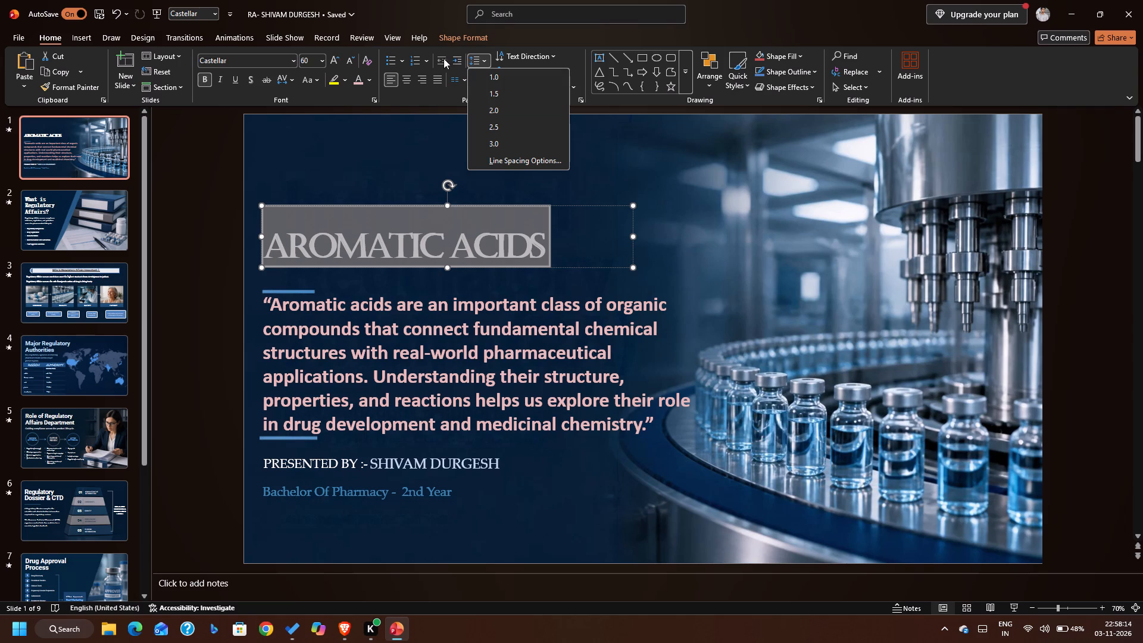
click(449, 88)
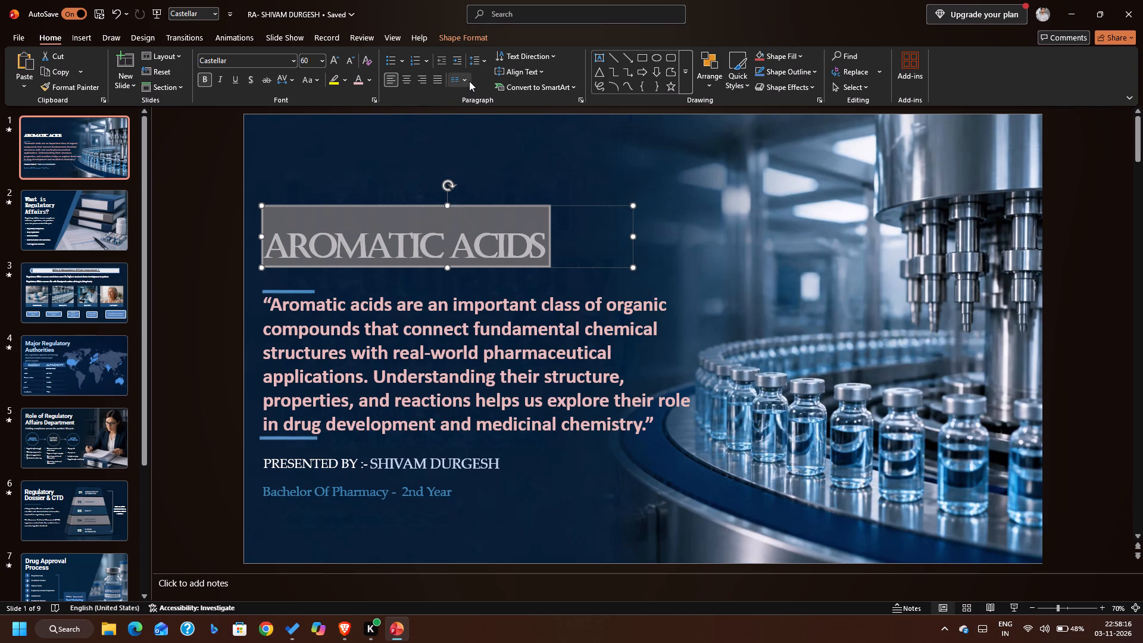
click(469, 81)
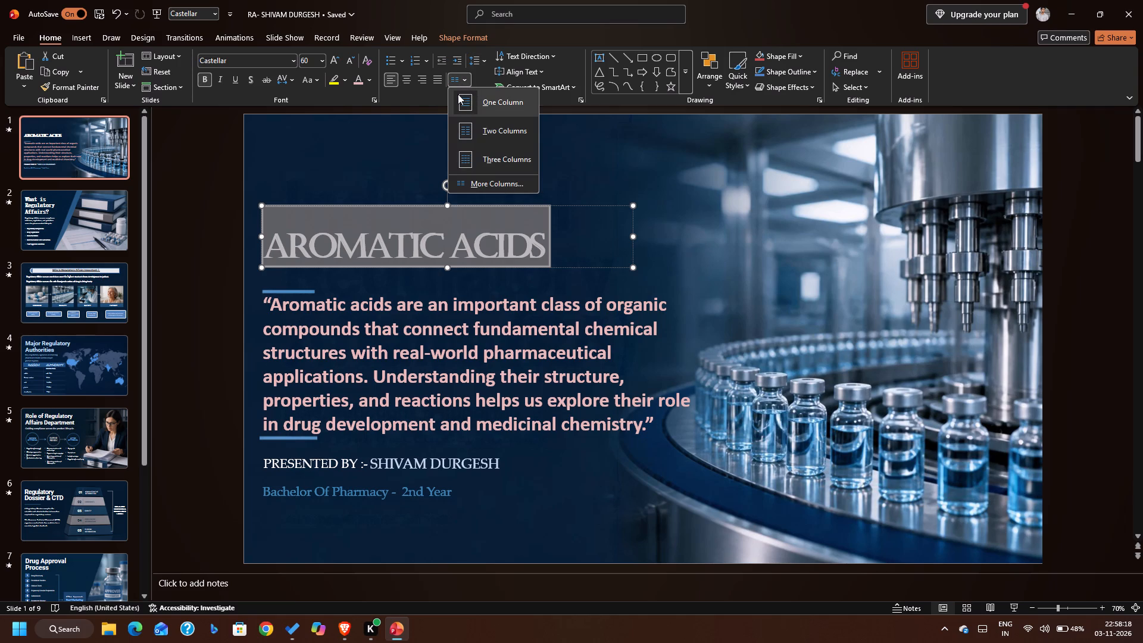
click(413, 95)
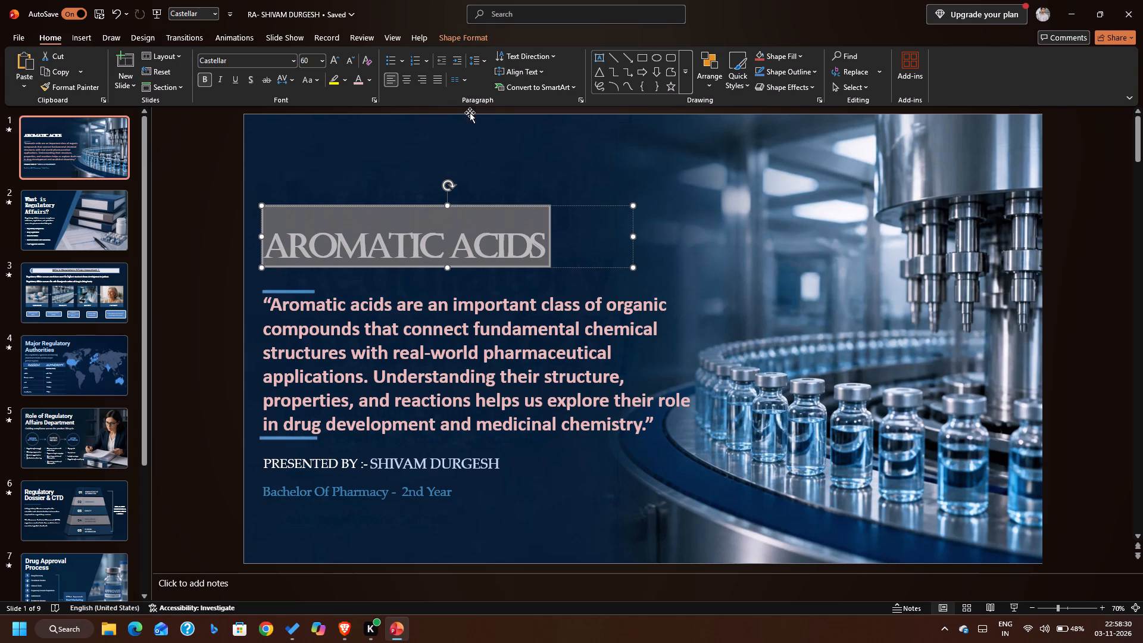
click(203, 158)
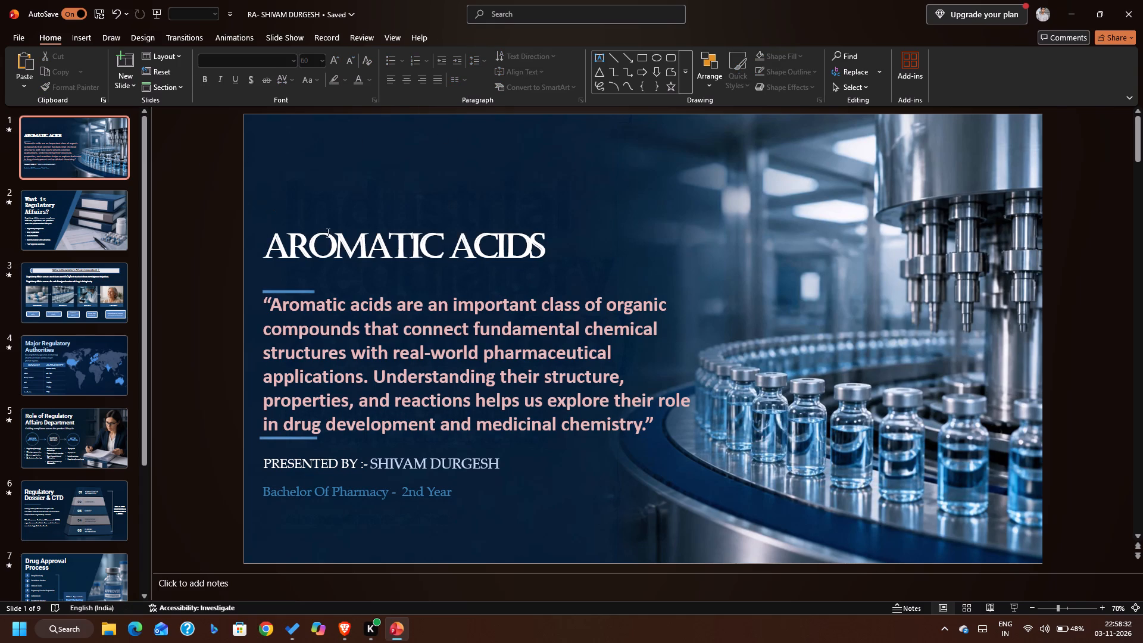
Change the font of the whole "AROMATIC ACIDS" title to Goudy Stout.
click(413, 252)
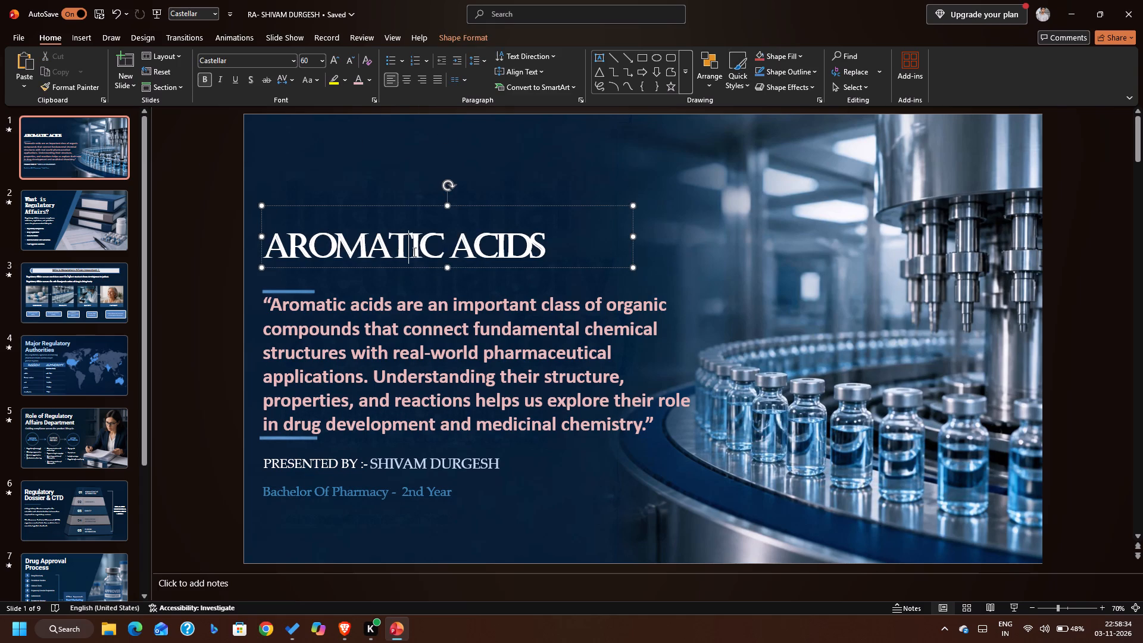
key(ctrl+a)
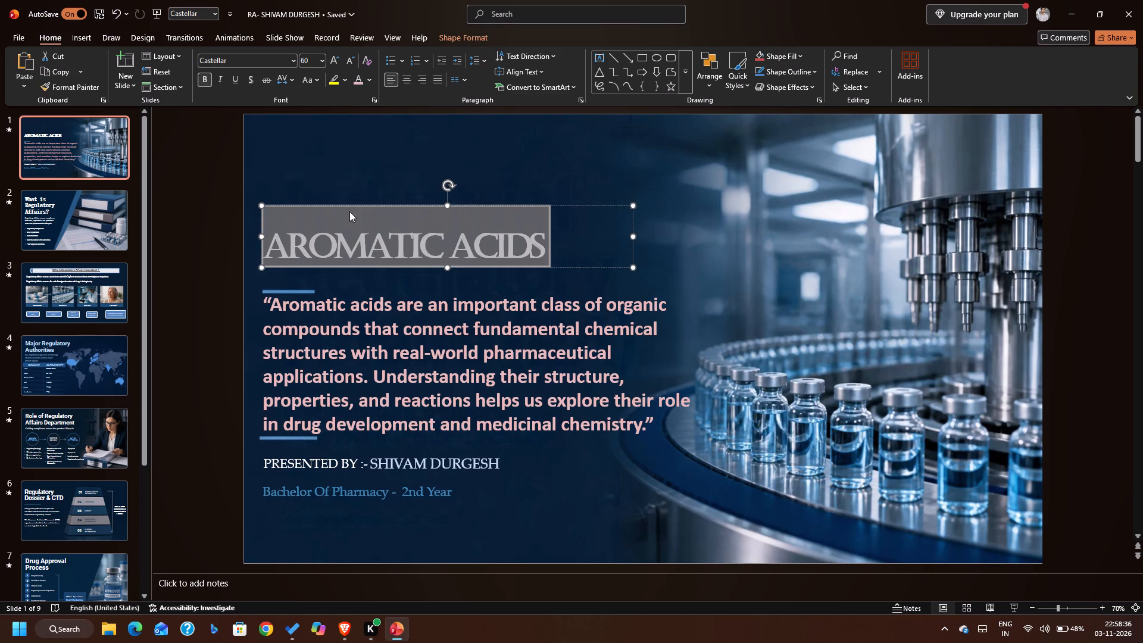
click(321, 63)
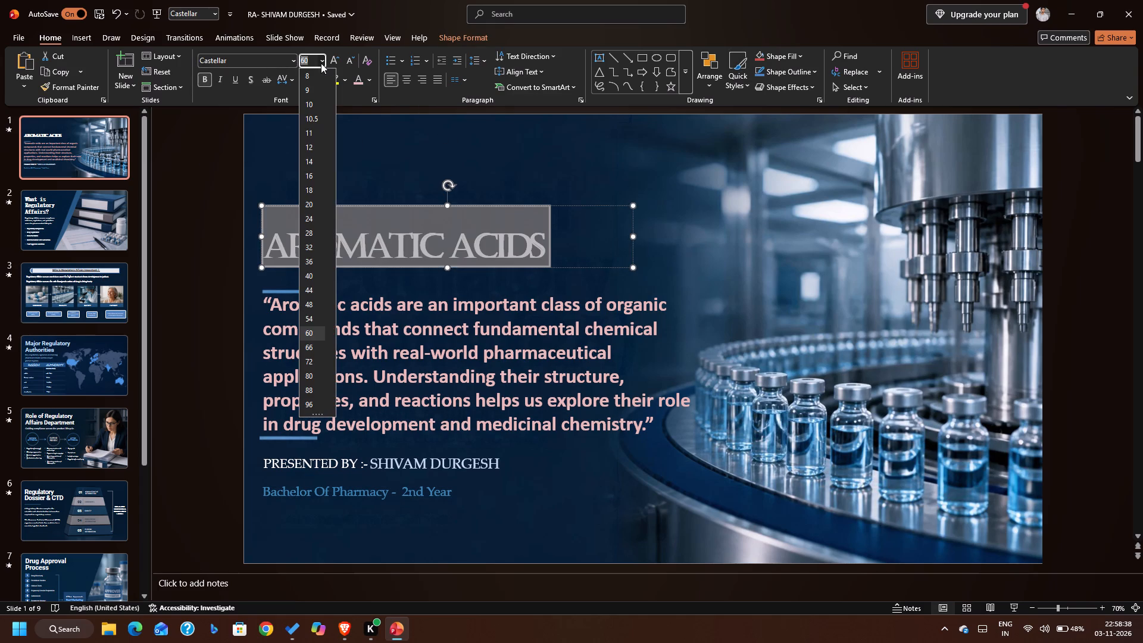
click(276, 55)
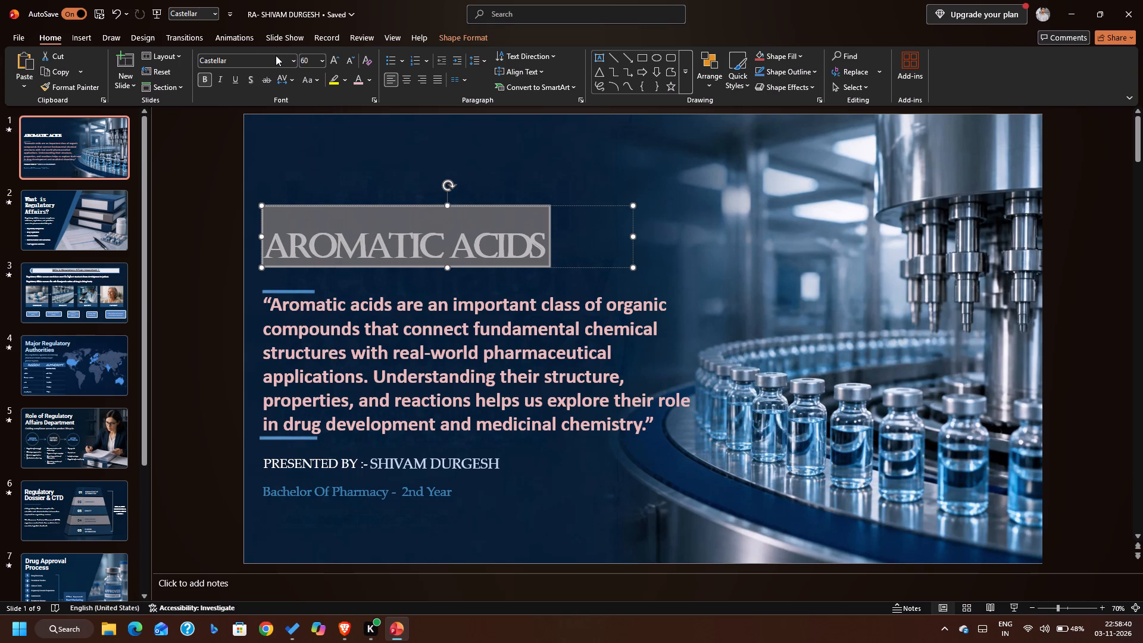
click(297, 55)
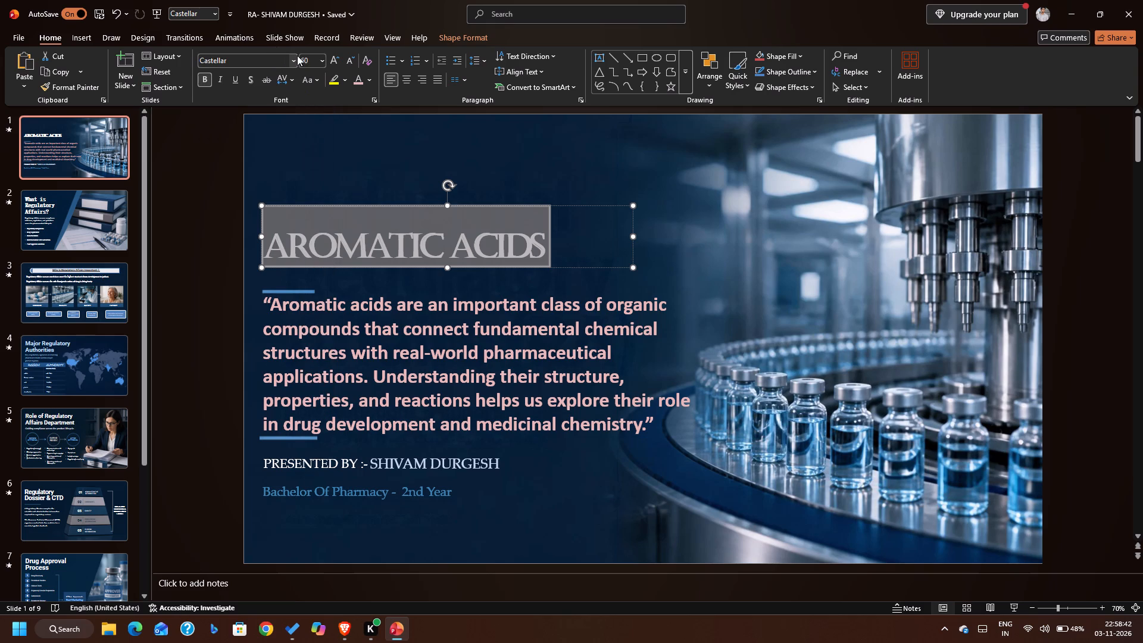
click(293, 57)
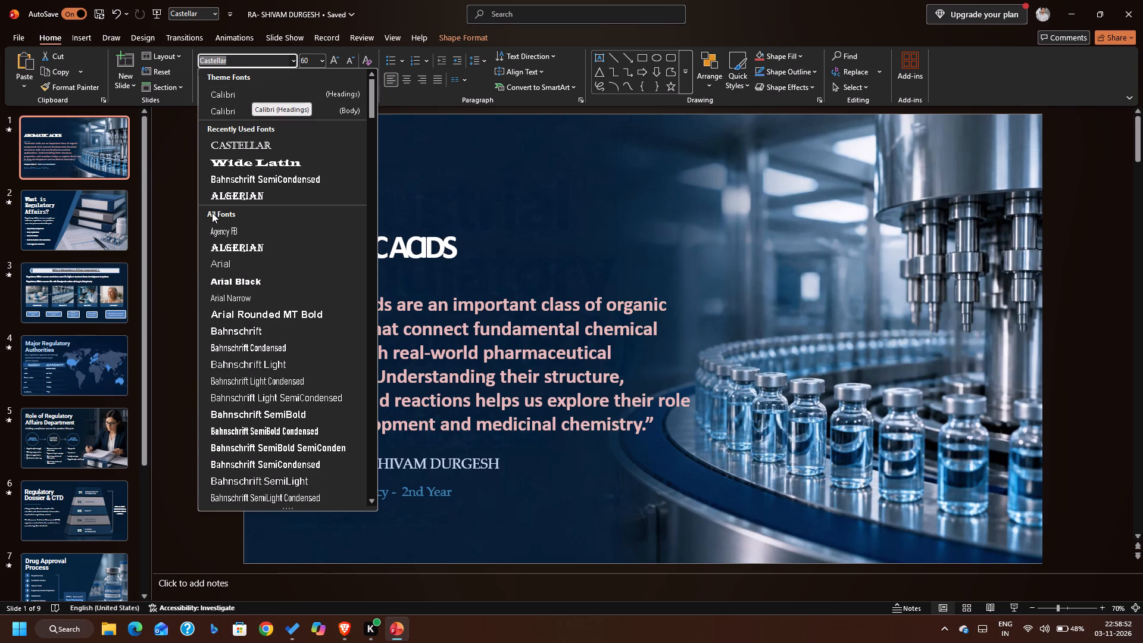
scroll(212, 213, down, 3)
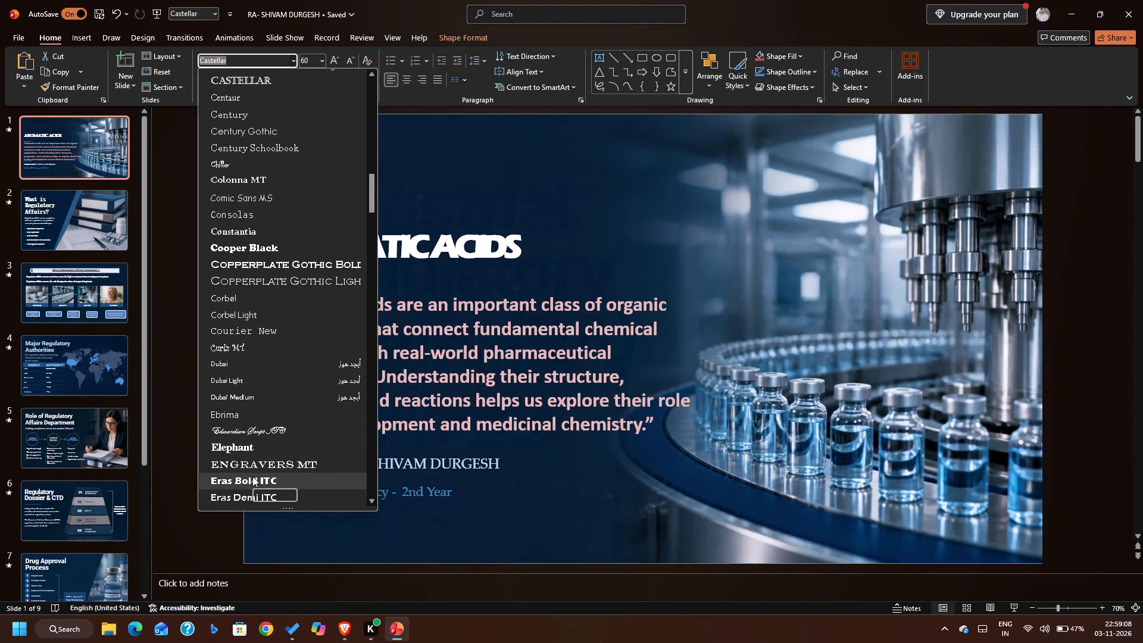
scroll(252, 476, down, 1)
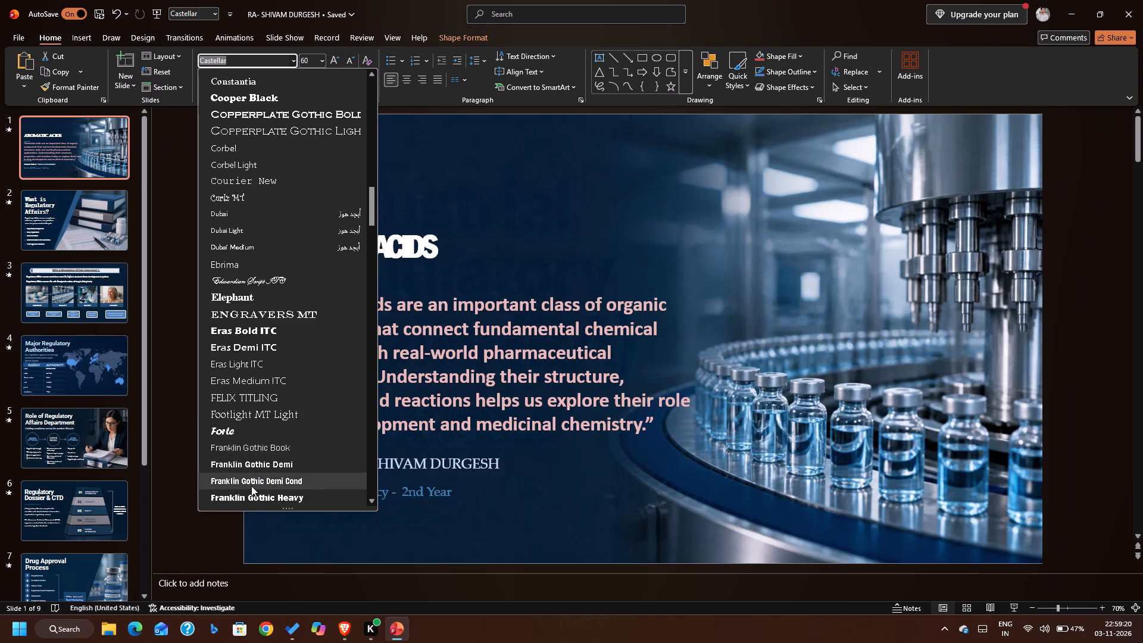
scroll(251, 486, up, 1)
scroll(251, 486, down, 1)
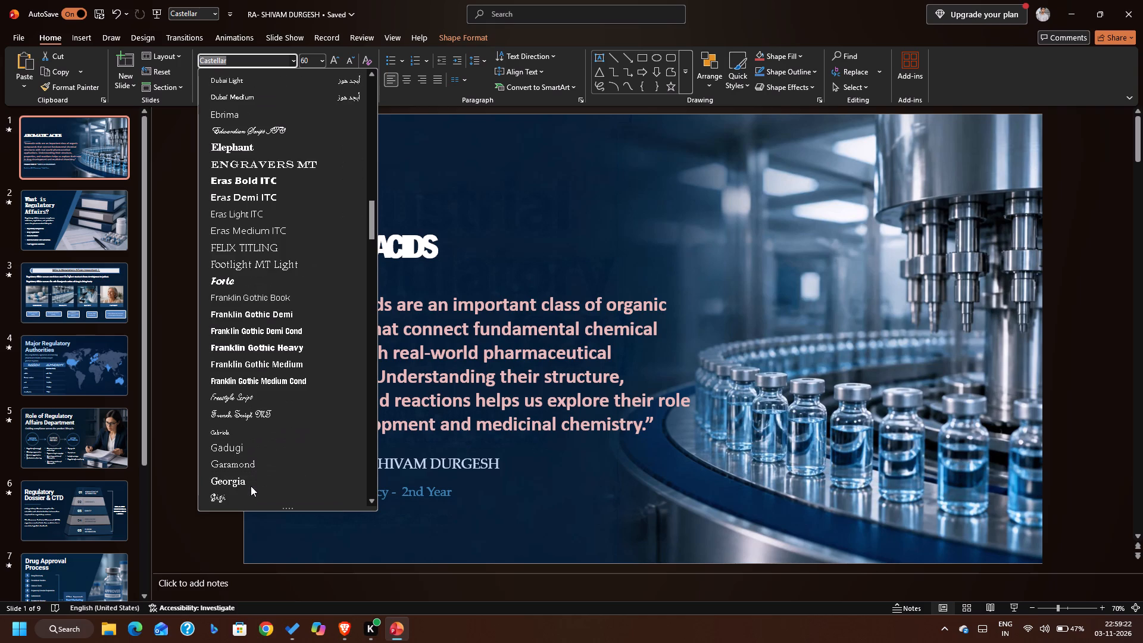
scroll(251, 486, down, 4)
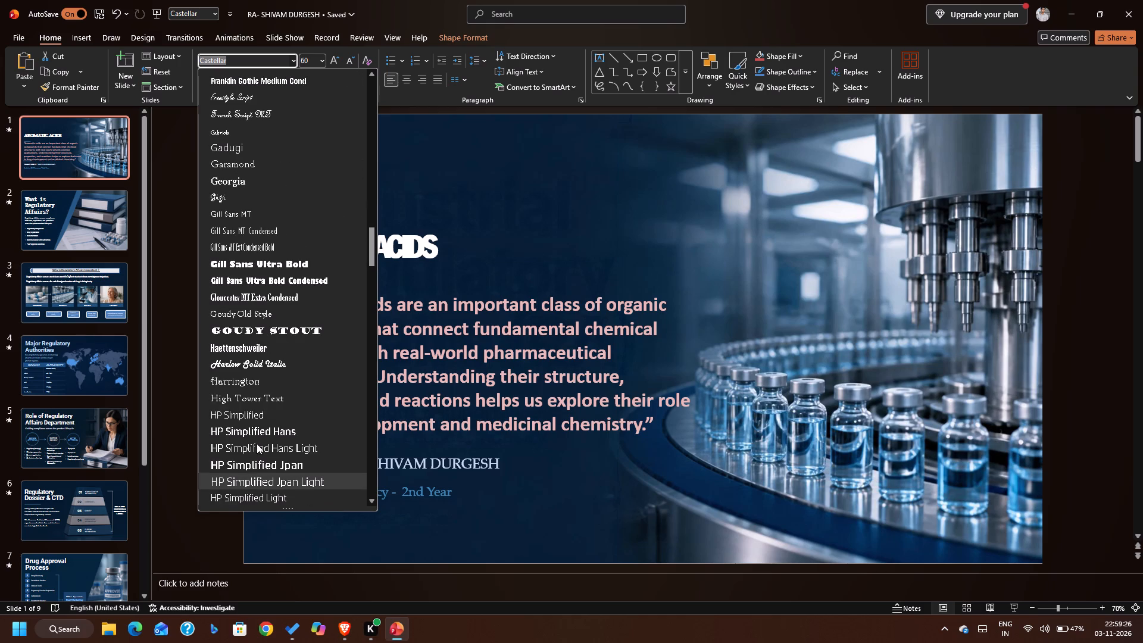
click(301, 329)
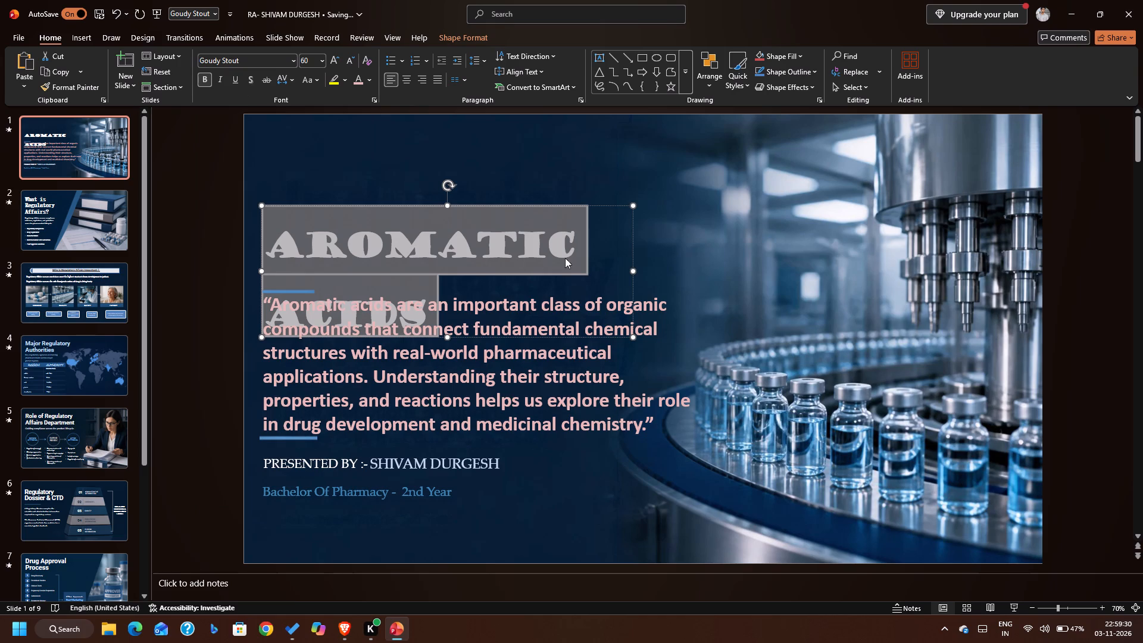
Widen the title's text box to the right until "AROMATIC ACIDS" fits on one line.
drag(634, 271, 704, 262)
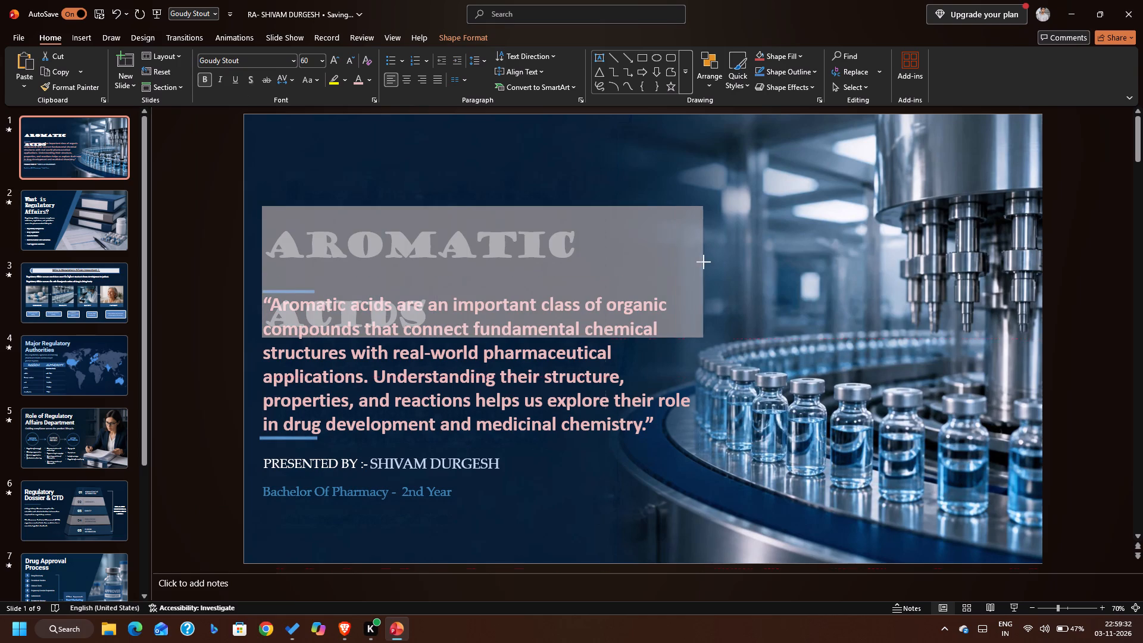
drag(704, 262, 771, 257)
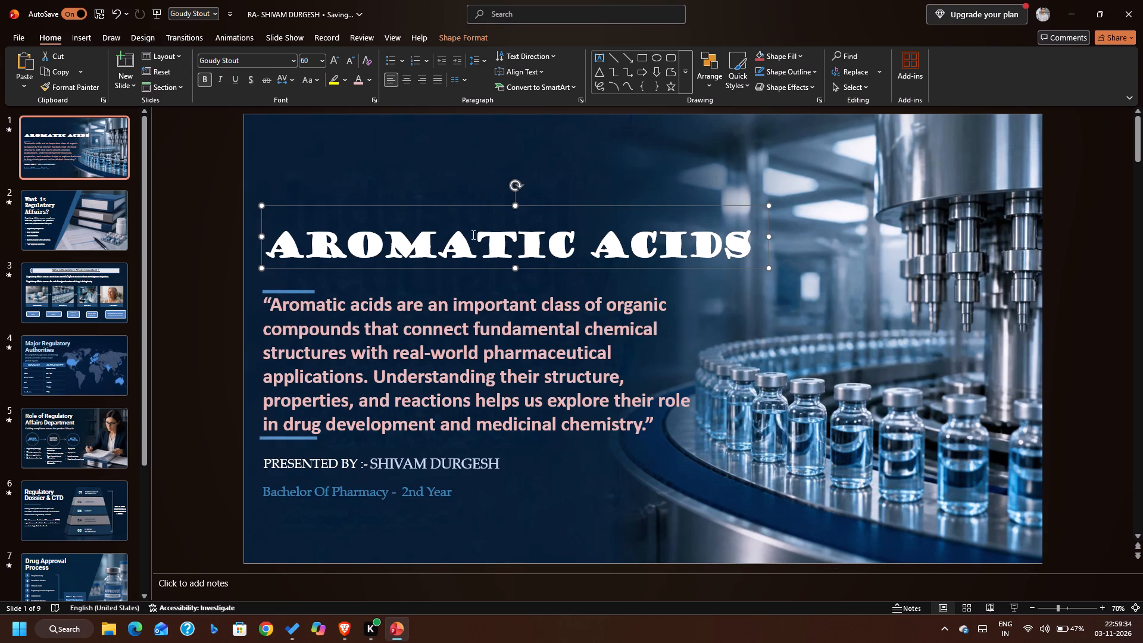
Set the font size of the whole "AROMATIC ACIDS" title to 54.
click(468, 241)
key(ctrl+a)
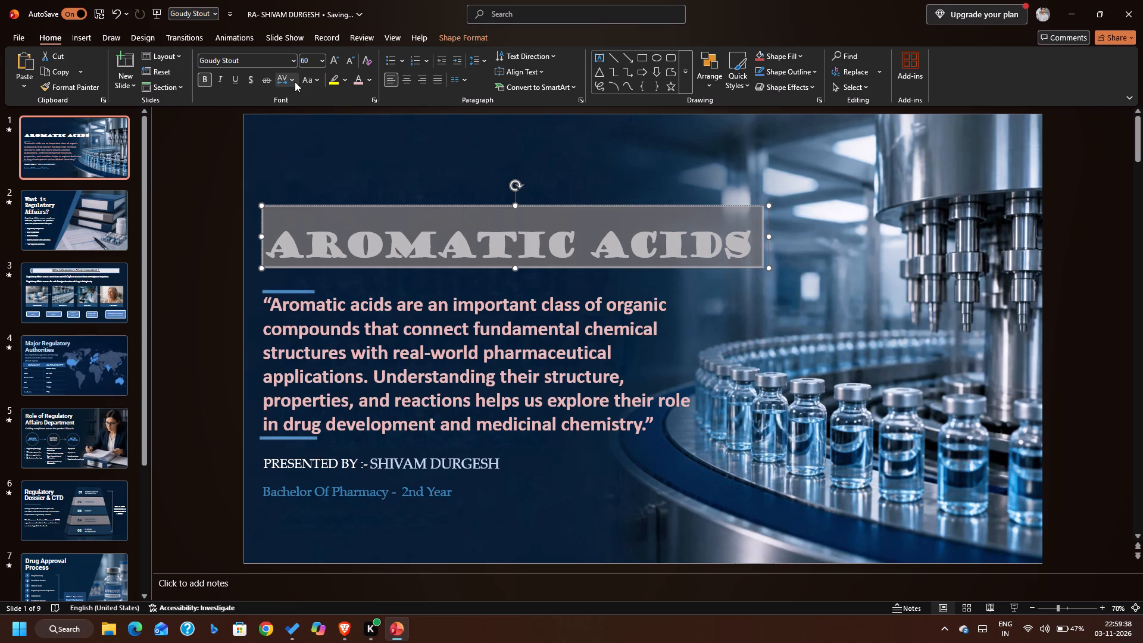
click(323, 63)
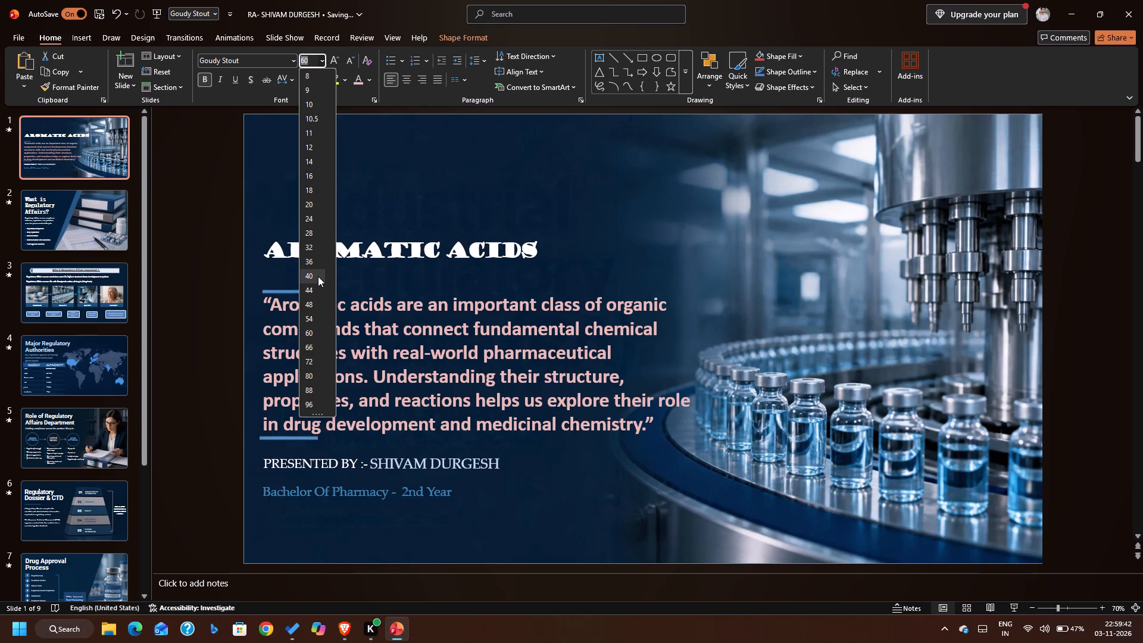
click(311, 313)
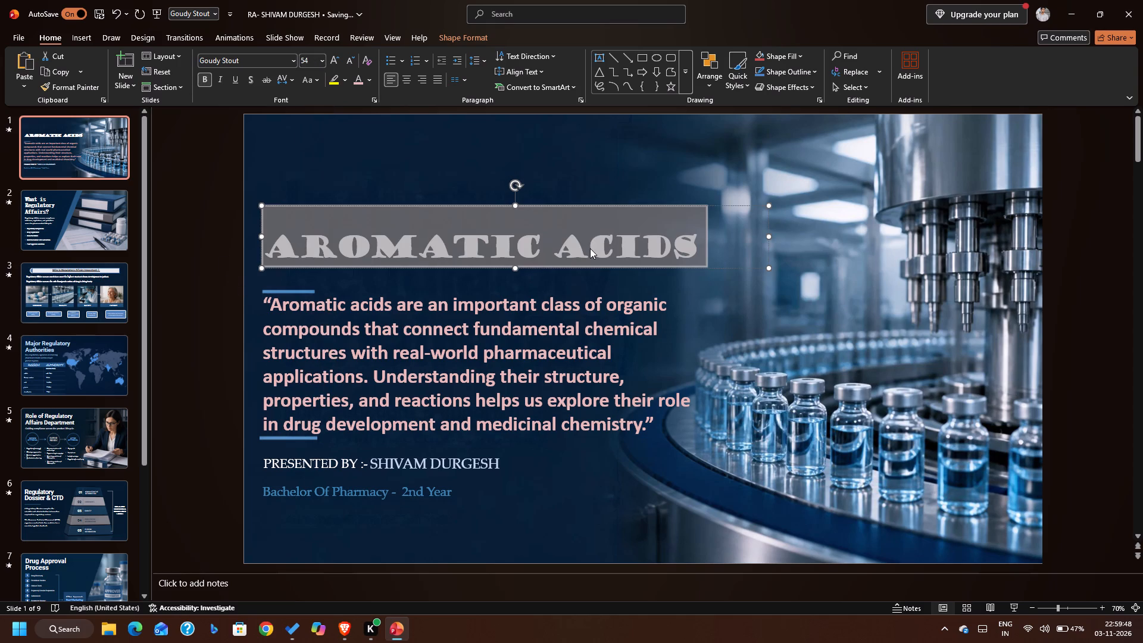
Narrow the title's text box from its right edge to fit closely around "AROMATIC ACIDS".
drag(770, 238, 736, 243)
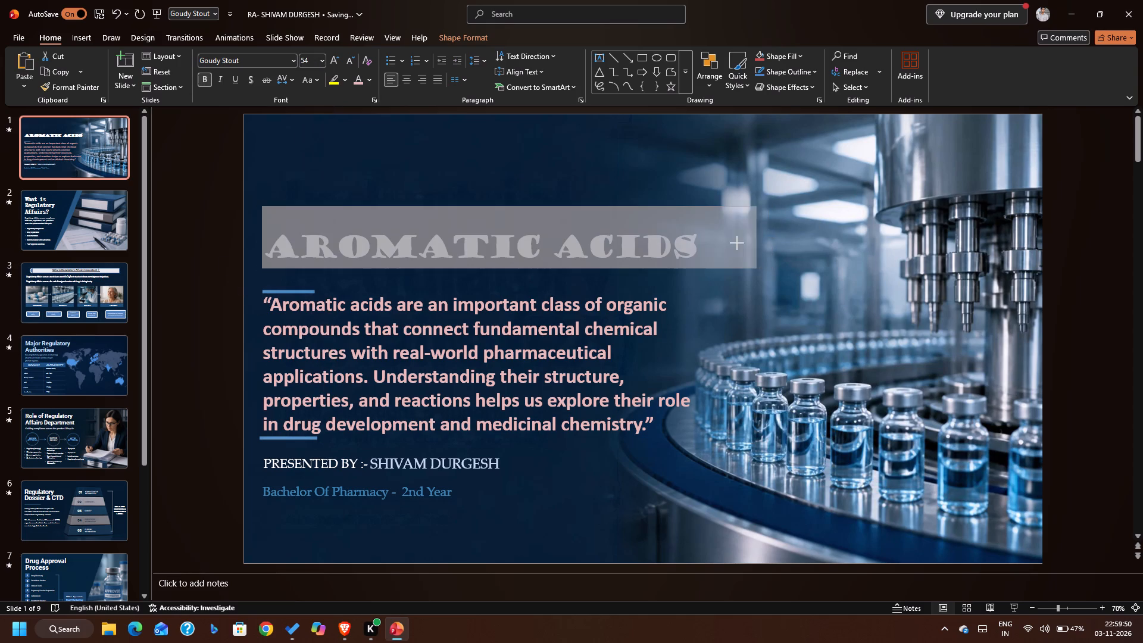
drag(736, 243, 707, 243)
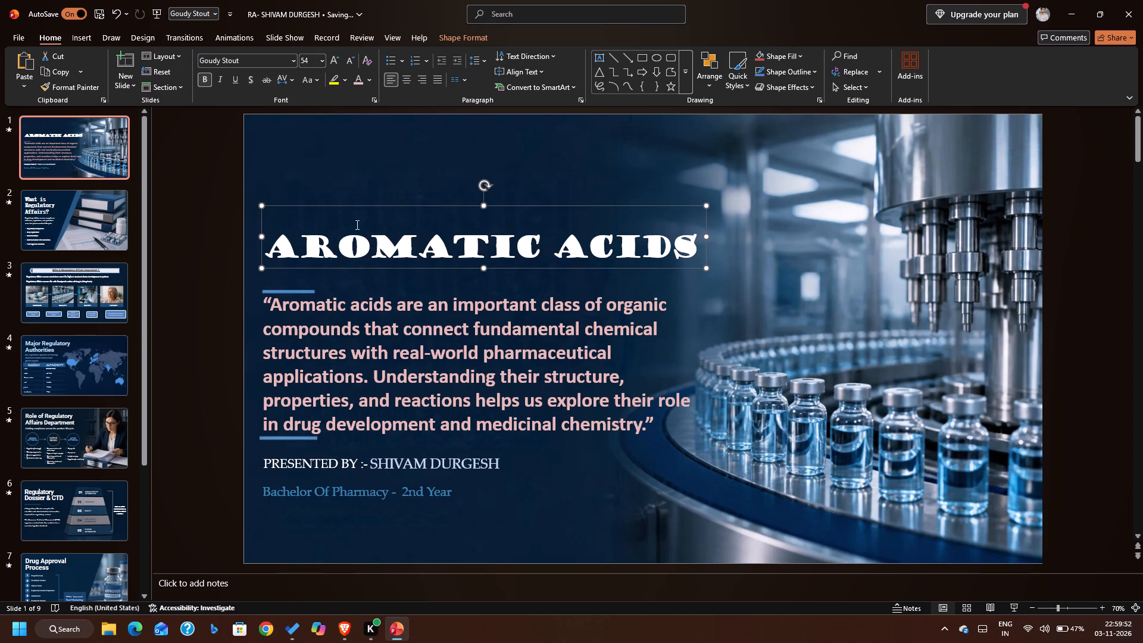
click(220, 221)
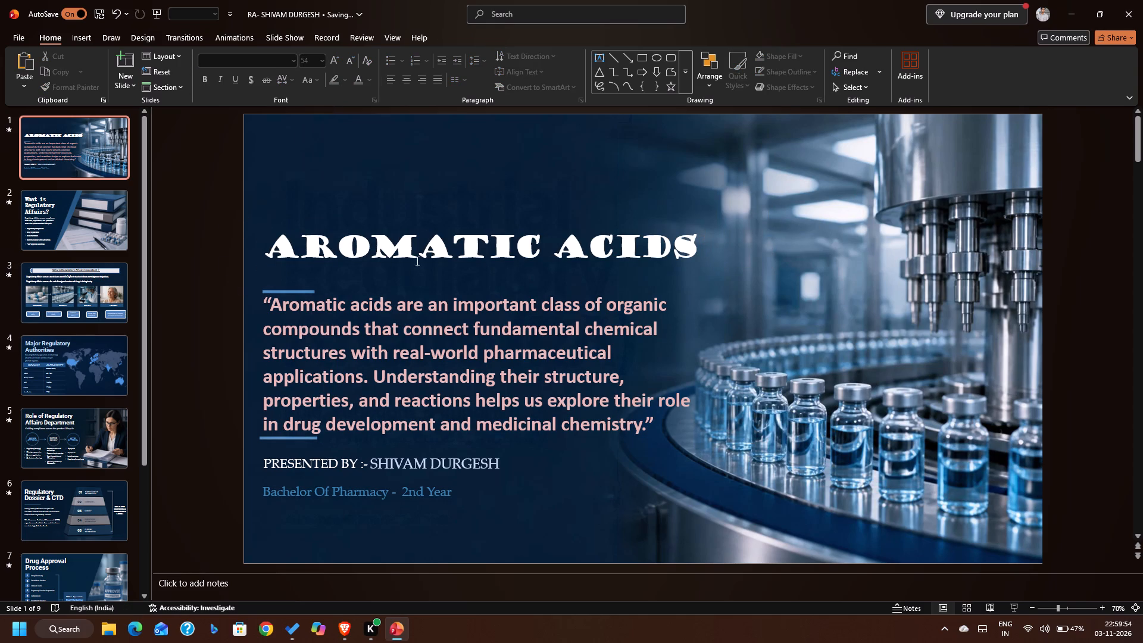
Underline the whole "AROMATIC ACIDS" title and keep it bold.
click(415, 255)
key(ctrl+a)
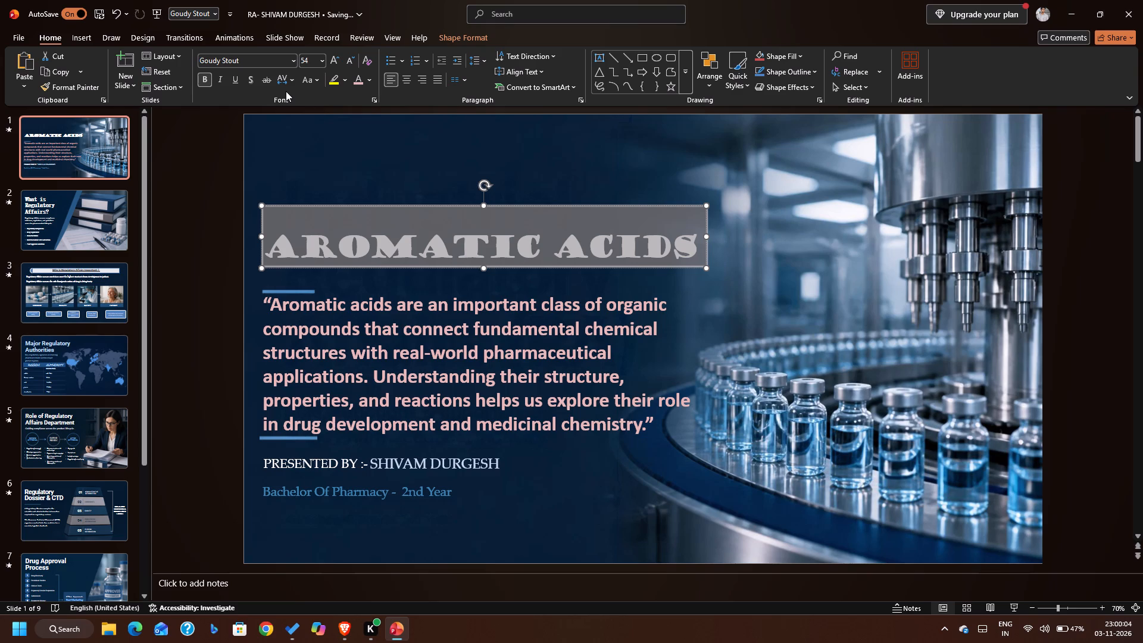
click(232, 82)
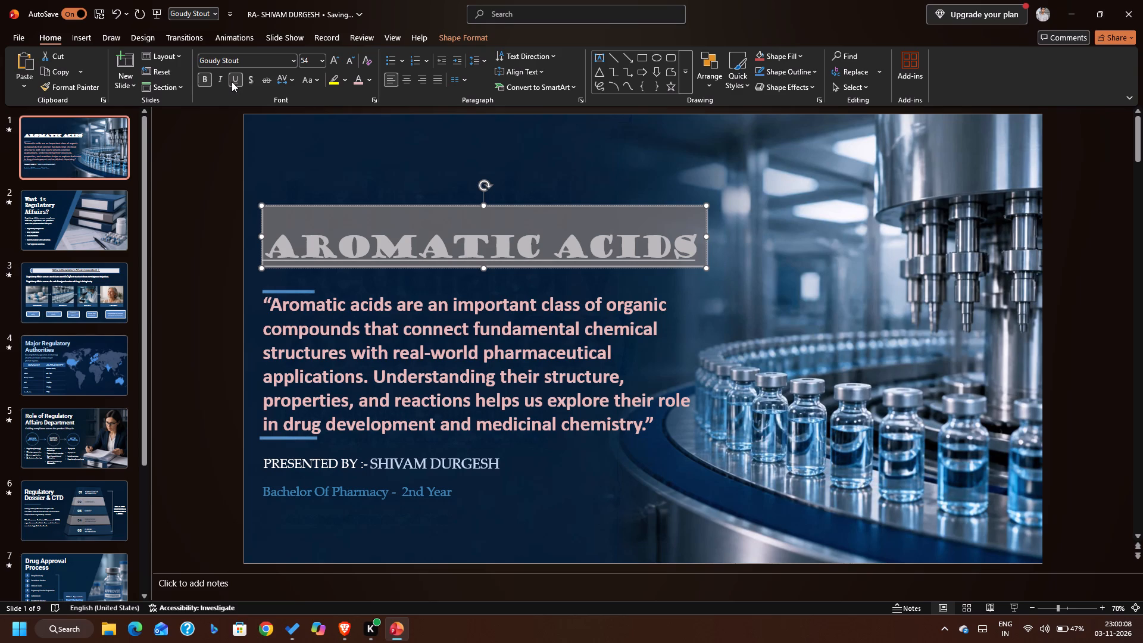
click(201, 80)
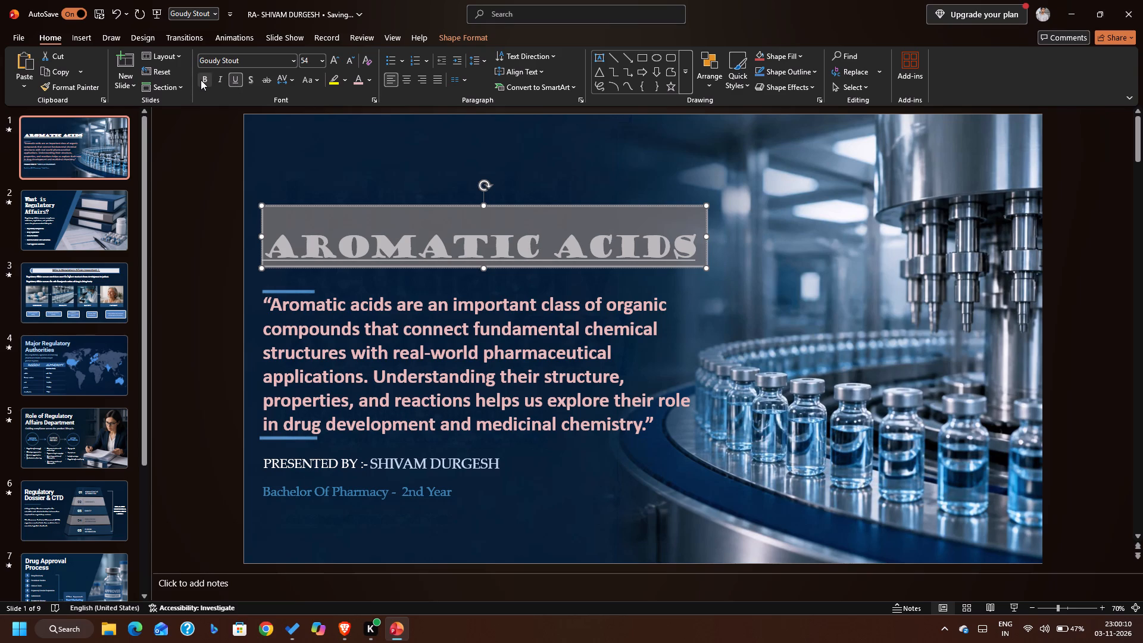
click(201, 80)
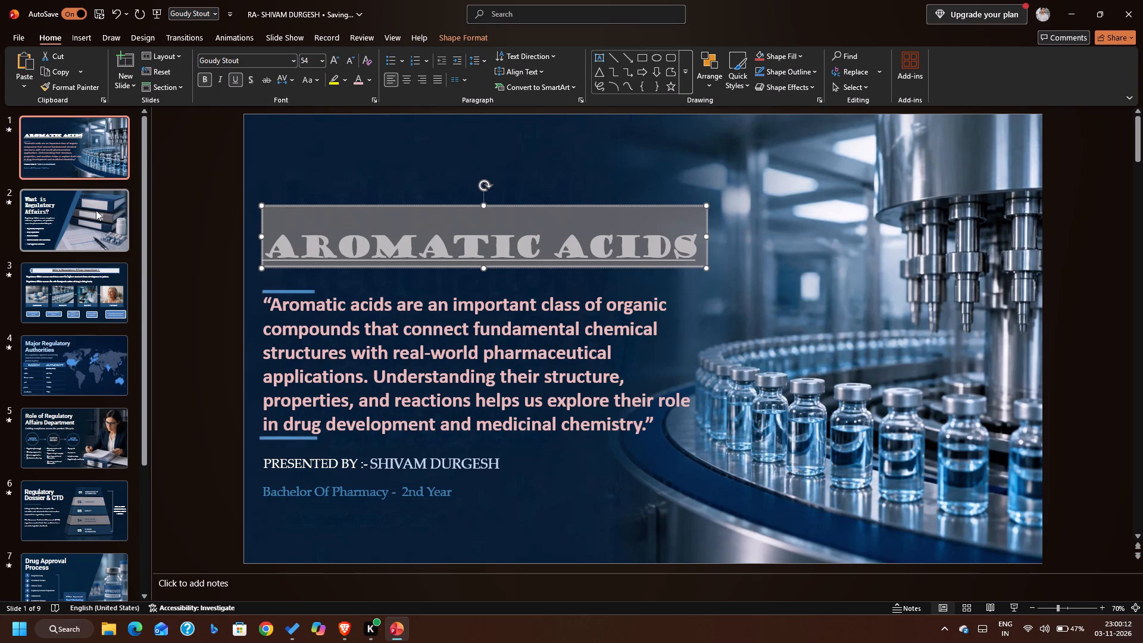
Centre-align the "AROMATIC ACIDS" title within its text box on slide 1.
click(177, 237)
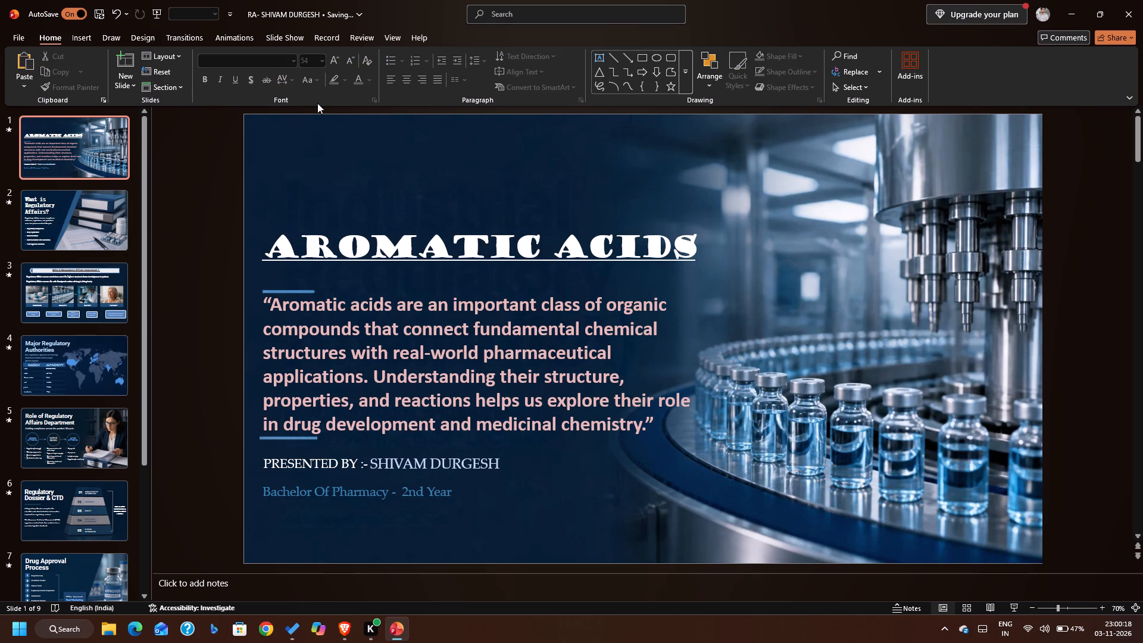
click(320, 179)
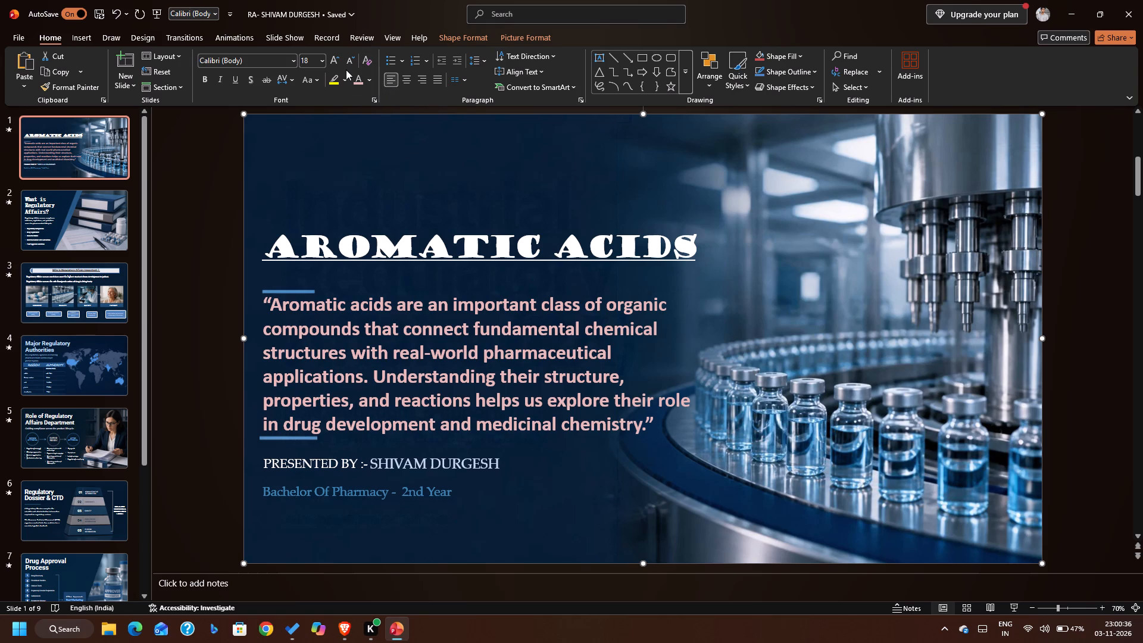
click(426, 242)
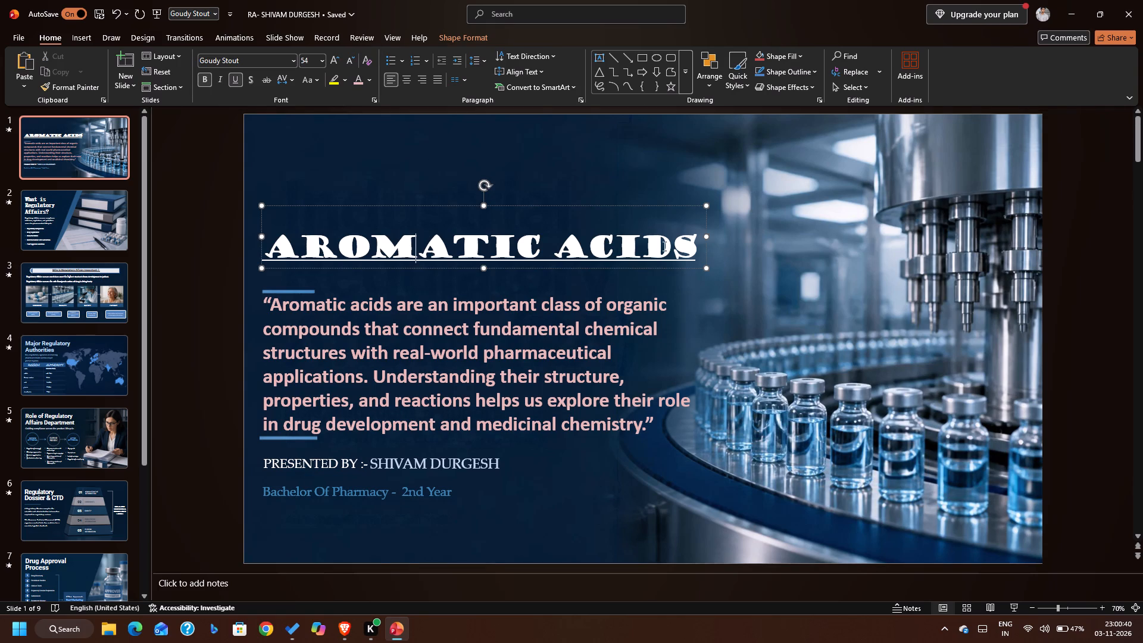
click(404, 79)
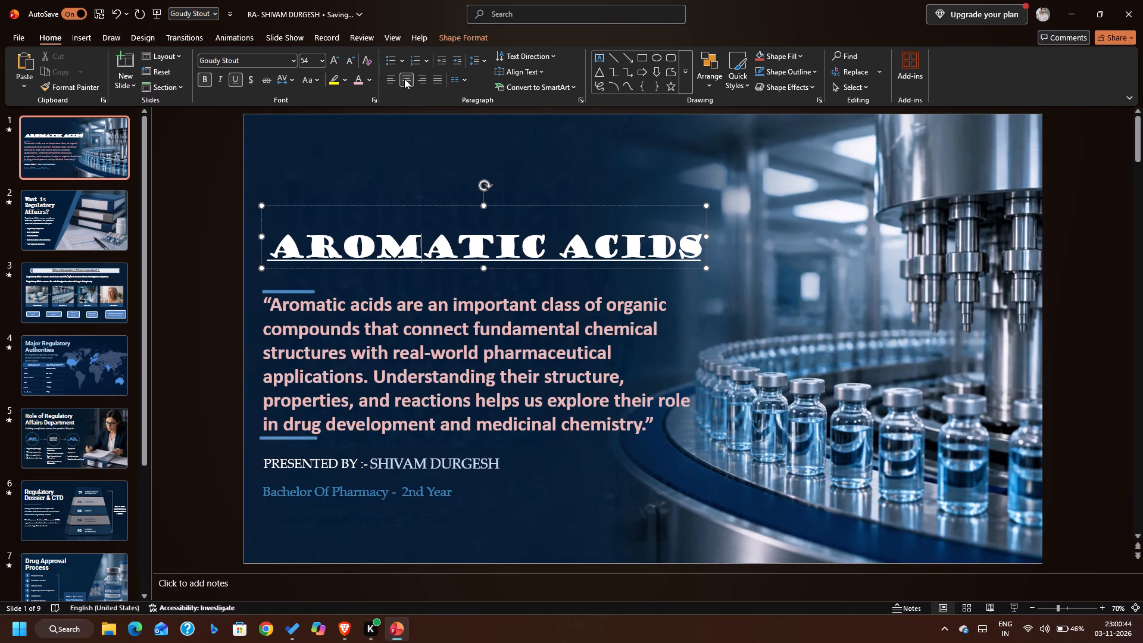
Break the title into two lines, "AROMATIC" and "ACIDS", and move its text box up clear of the quote.
click(554, 254)
key(Return)
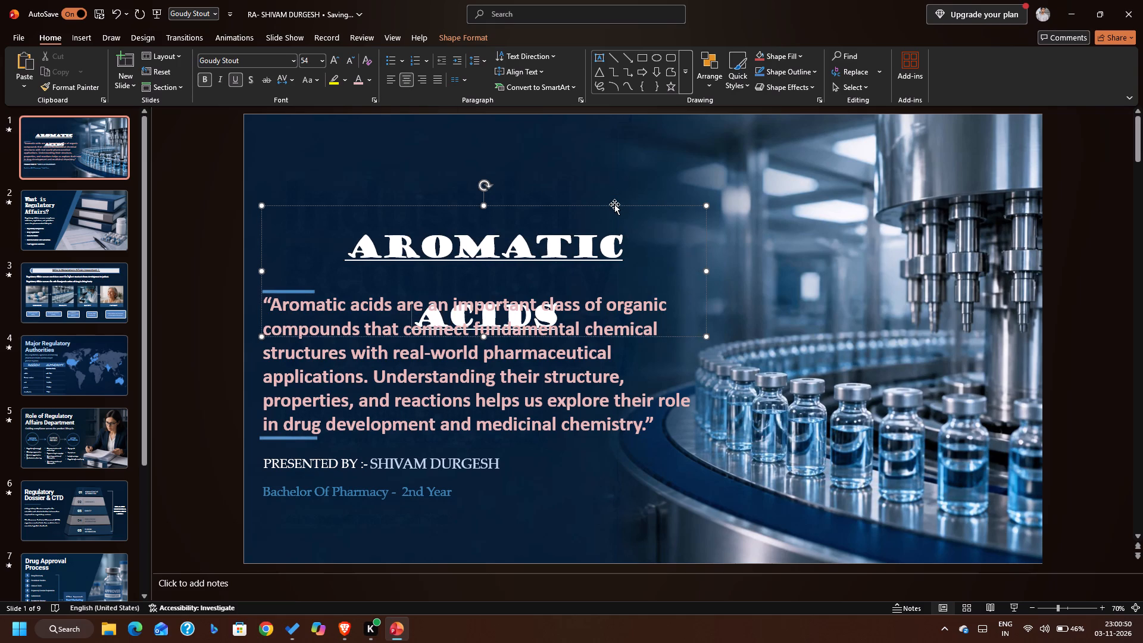
drag(614, 204, 607, 155)
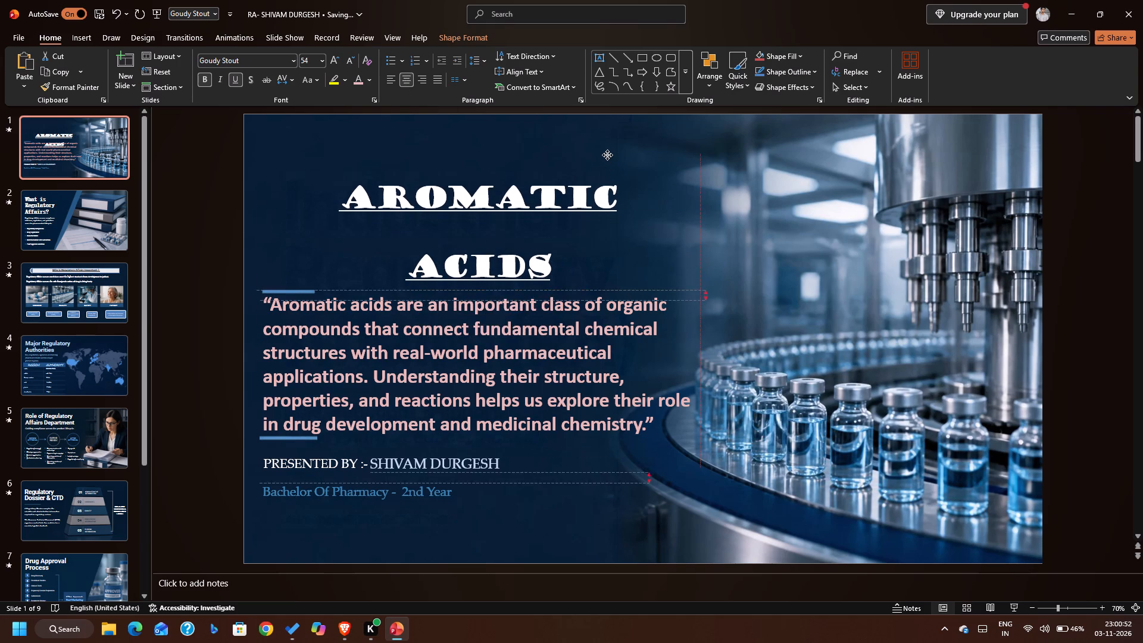
drag(607, 155, 602, 138)
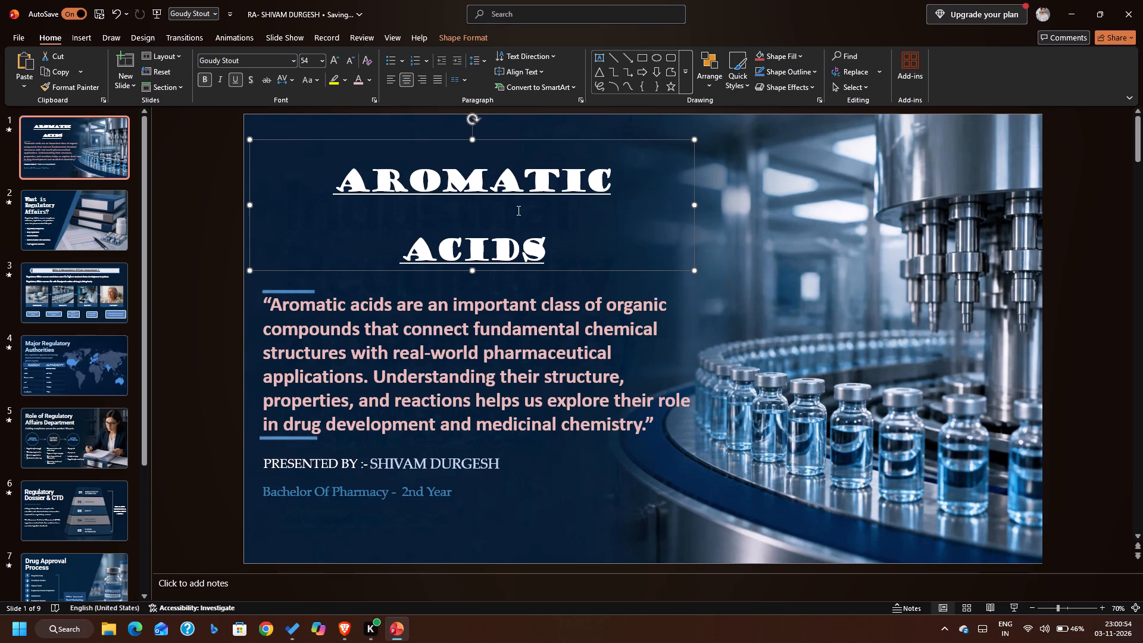
Set the font size of the whole two-line "AROMATIC ACIDS" title to 80.
key(a)
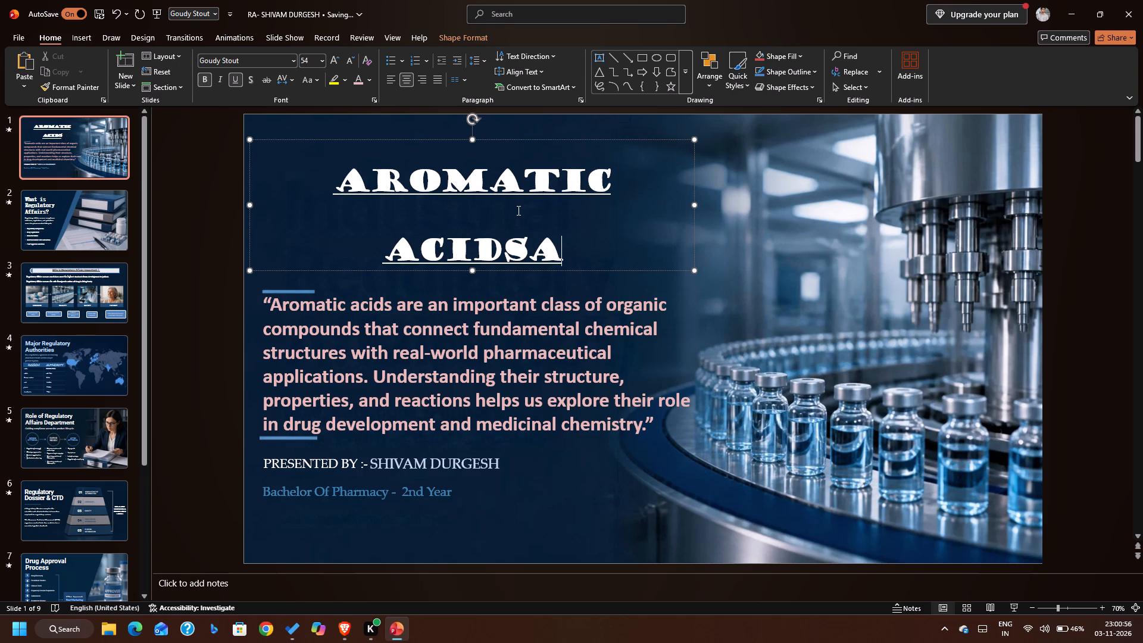
key(BackSpace)
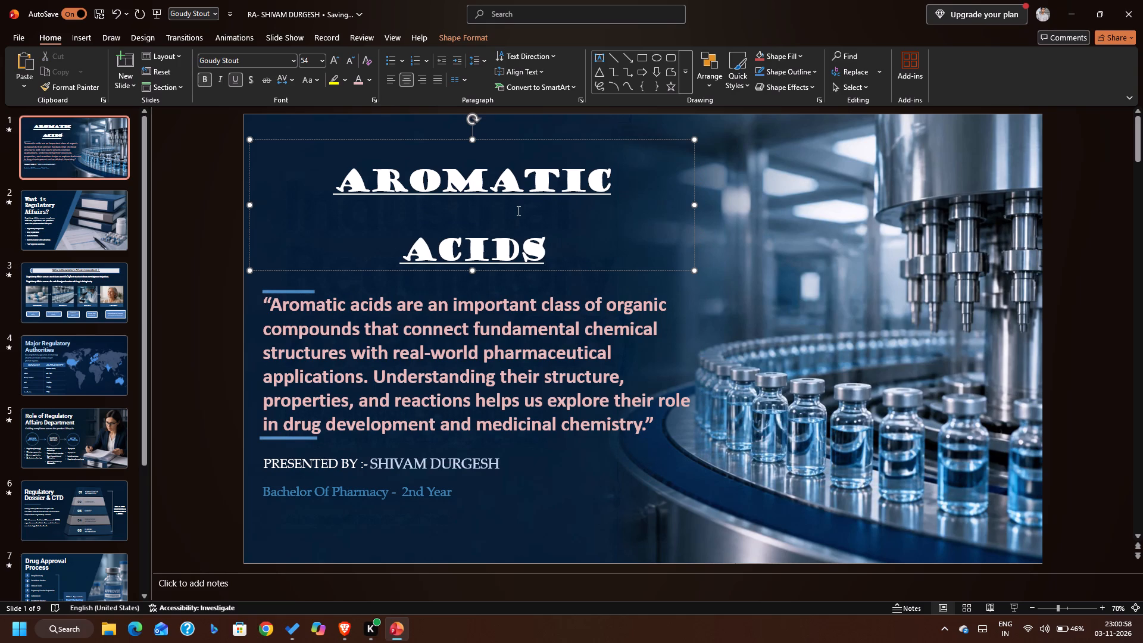
key(ctrl+a)
click(323, 65)
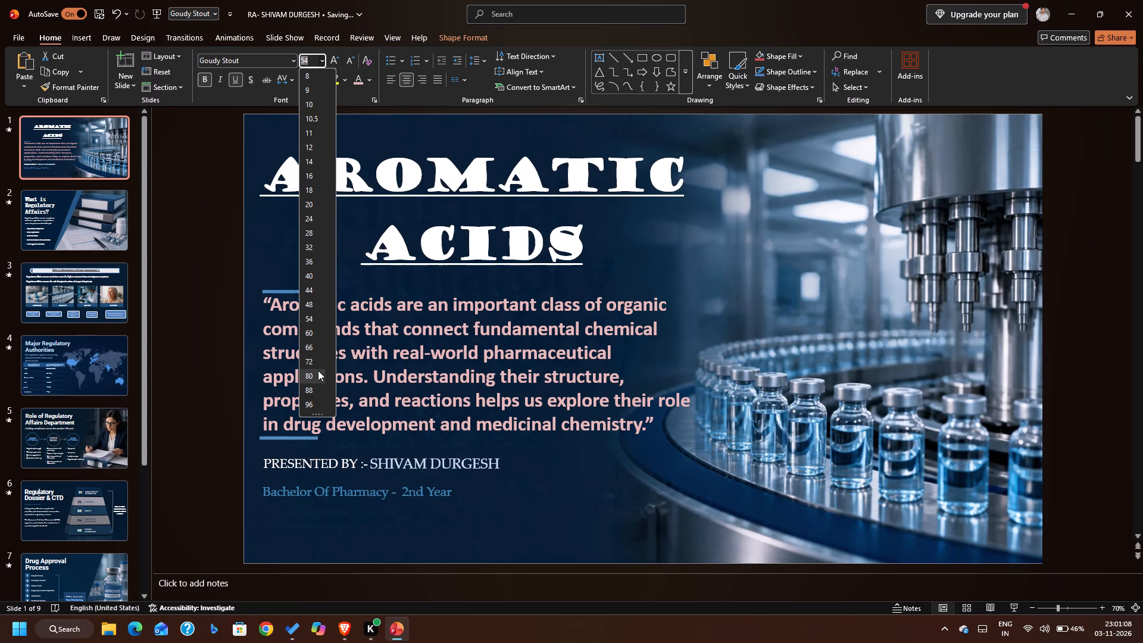
click(318, 370)
click(186, 328)
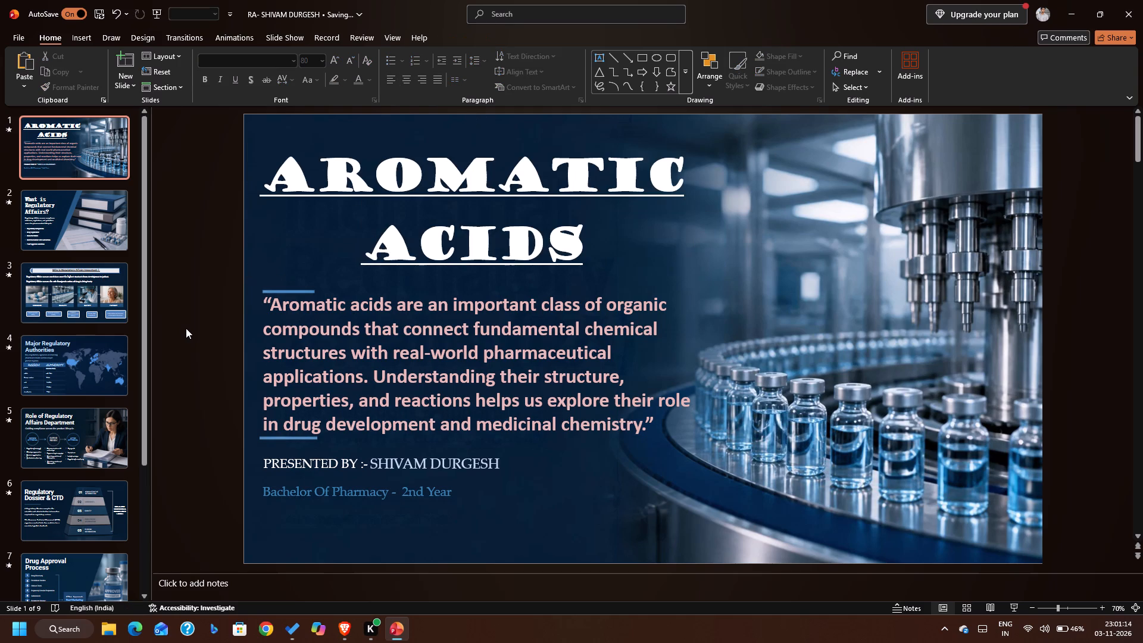
Narrow the presenter name's text box from its right edge to fit closely around the name.
click(416, 464)
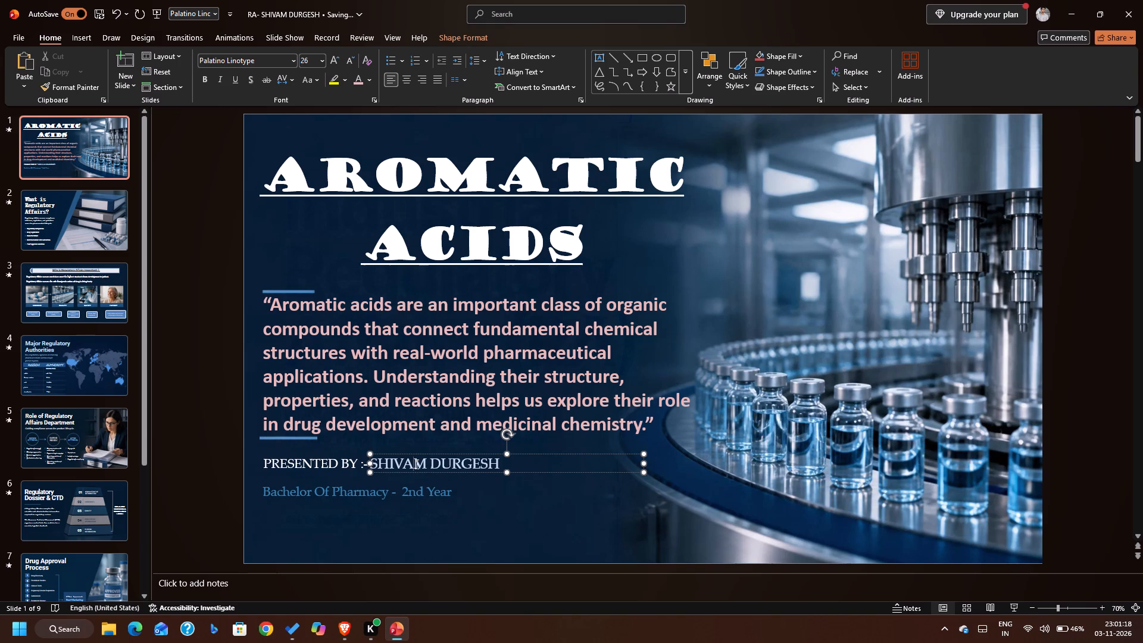
drag(644, 466, 623, 467)
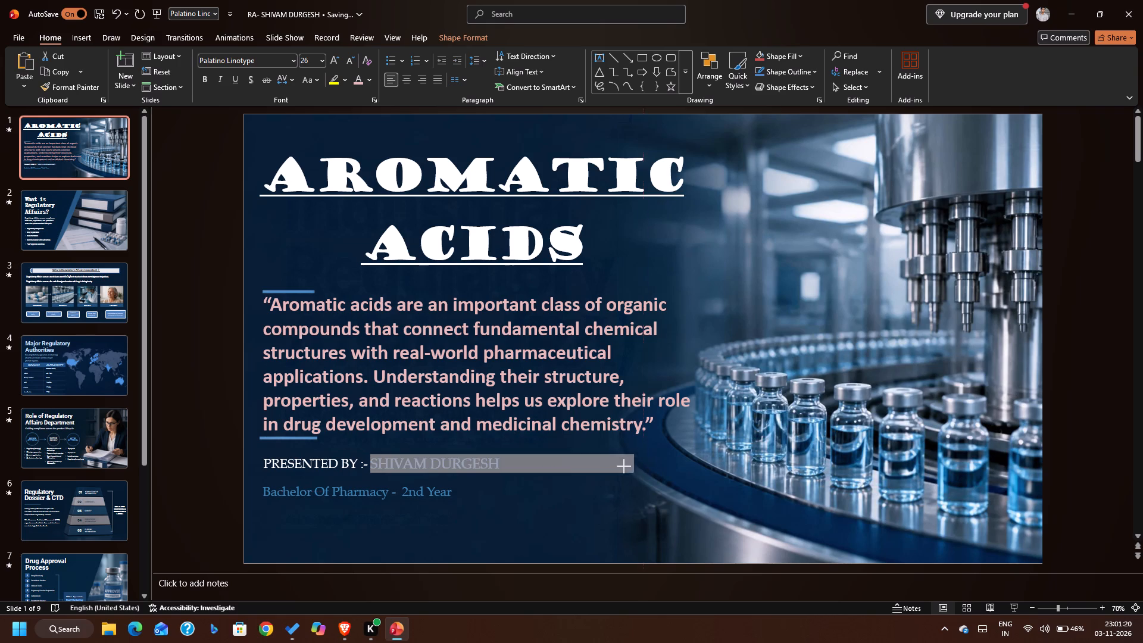
drag(623, 467, 504, 467)
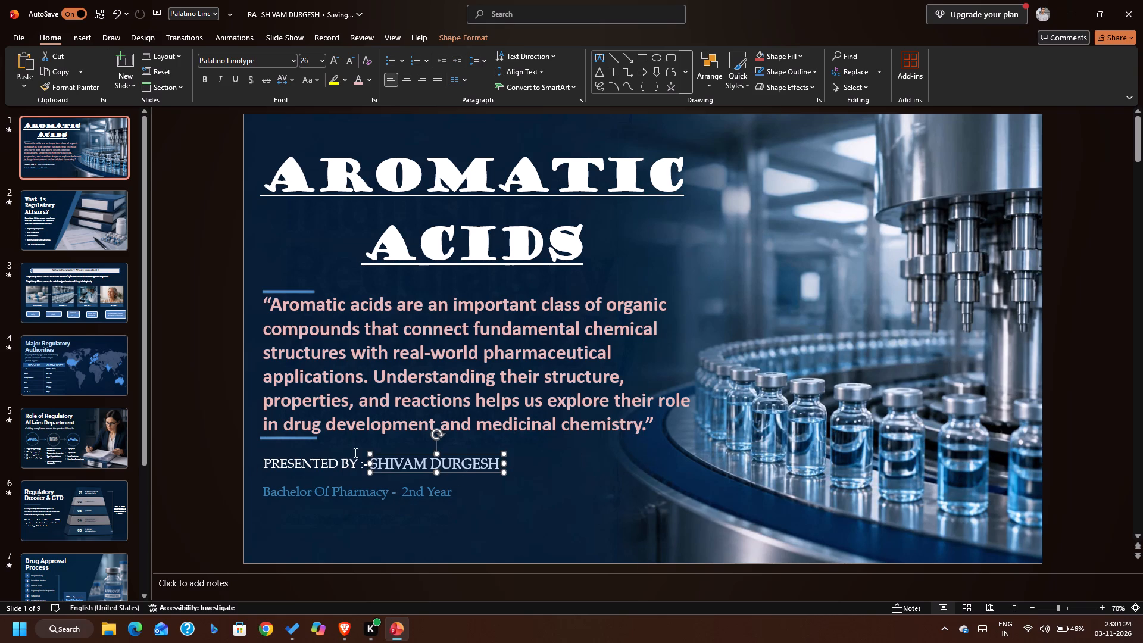
click(202, 426)
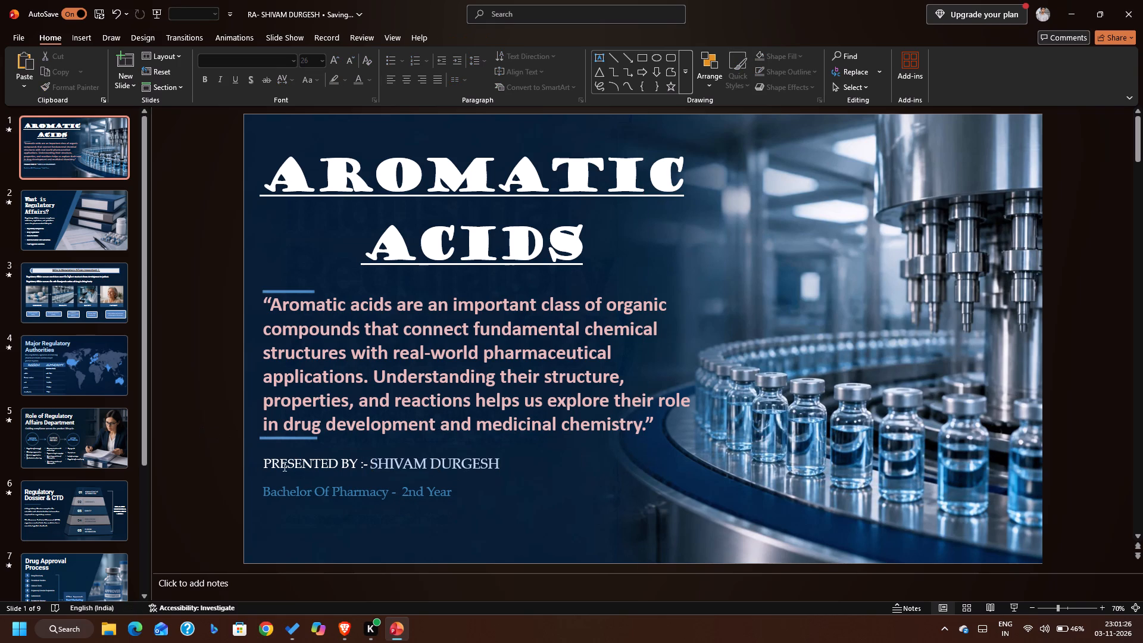
Add a space at the end of the "PRESENTED BY :-" text.
click(367, 463)
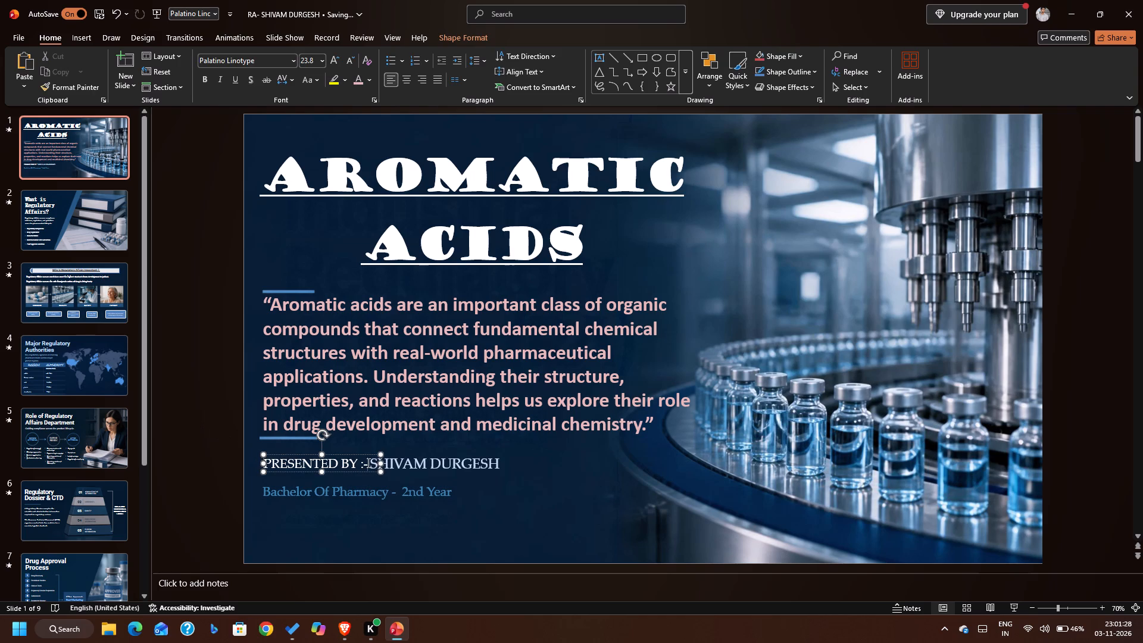
key(space)
click(217, 435)
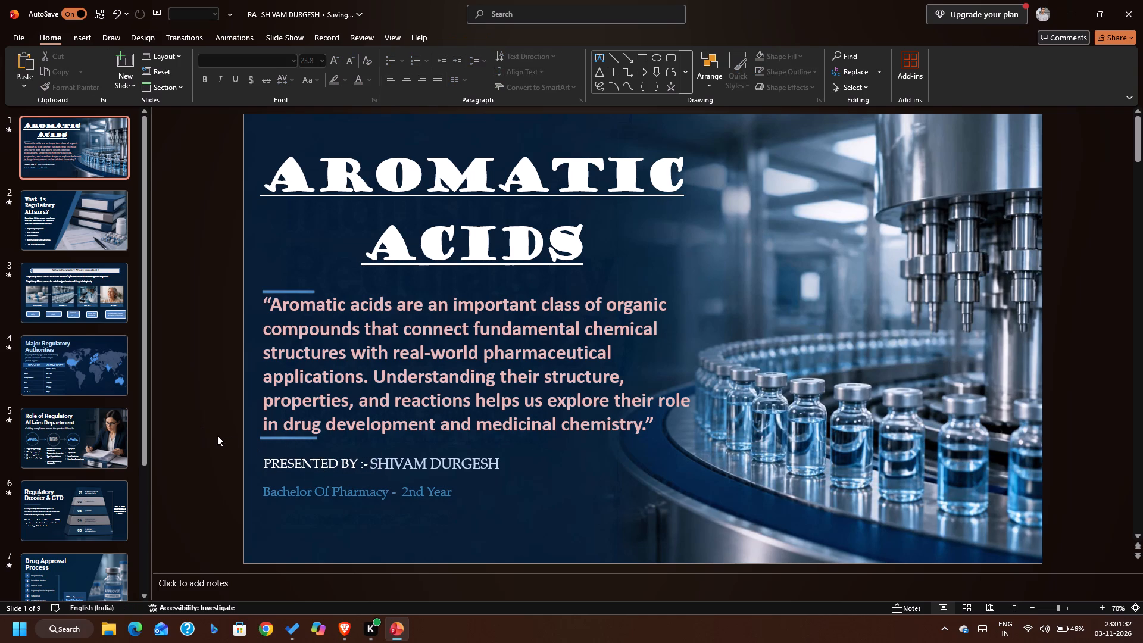
Change the font colour of the whole "Bachelor Of Pharmacy - 2nd Year" line to the theme's light red, like the quote.
click(312, 492)
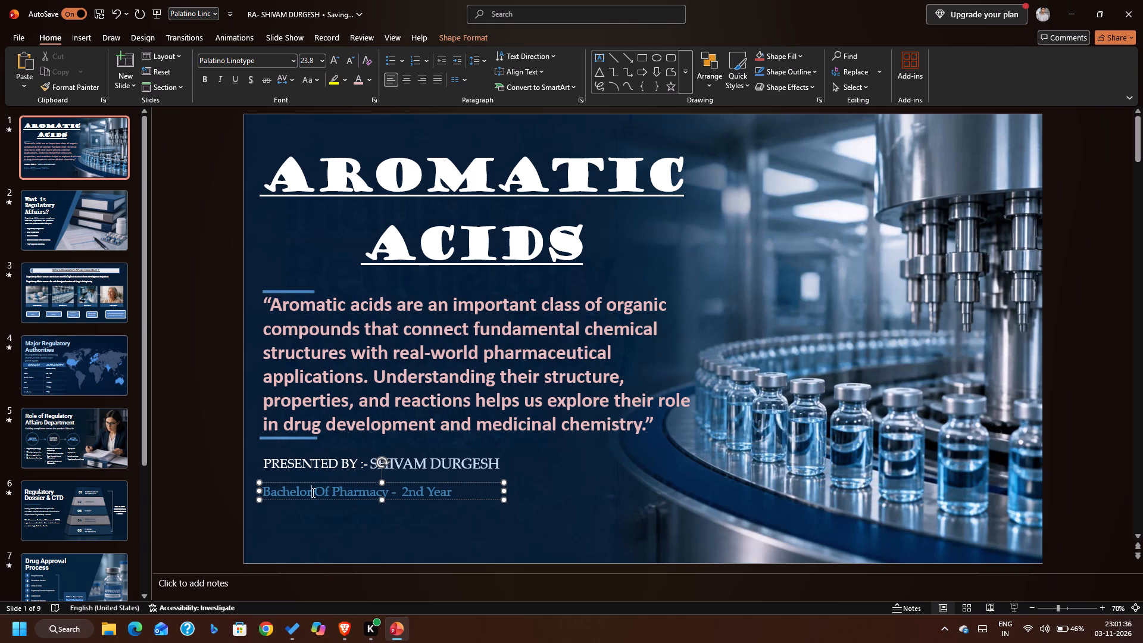
key(ctrl+a)
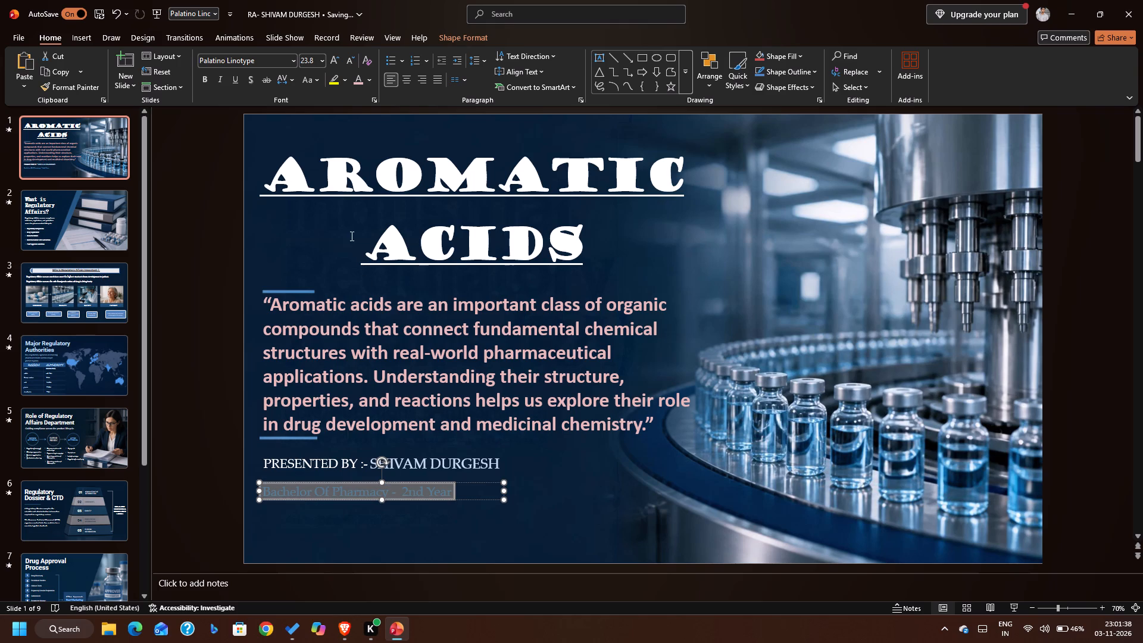
click(371, 86)
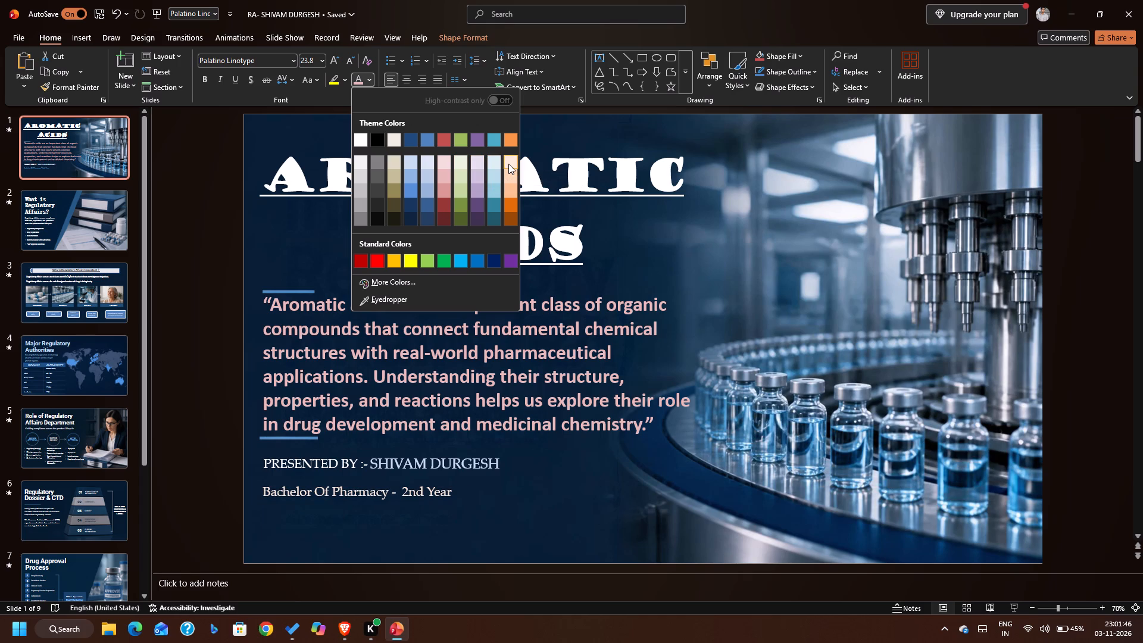
click(444, 191)
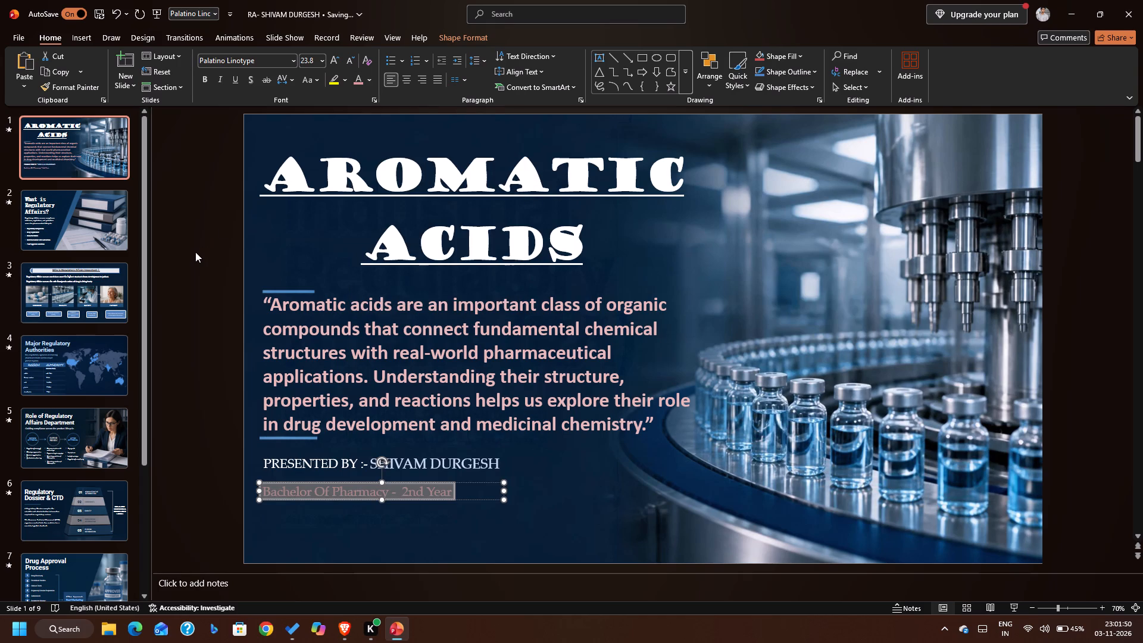
click(195, 252)
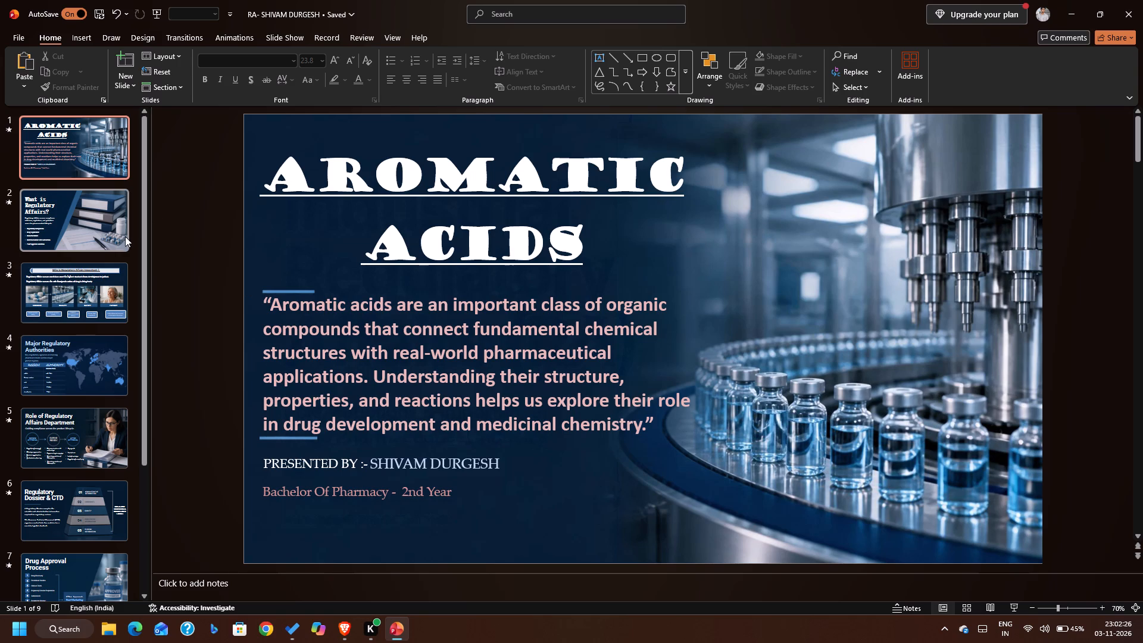
Replace slide 2's heading "What is Regulatory Affairs?" with "WHAT IS AROMATIC ACID".
click(90, 226)
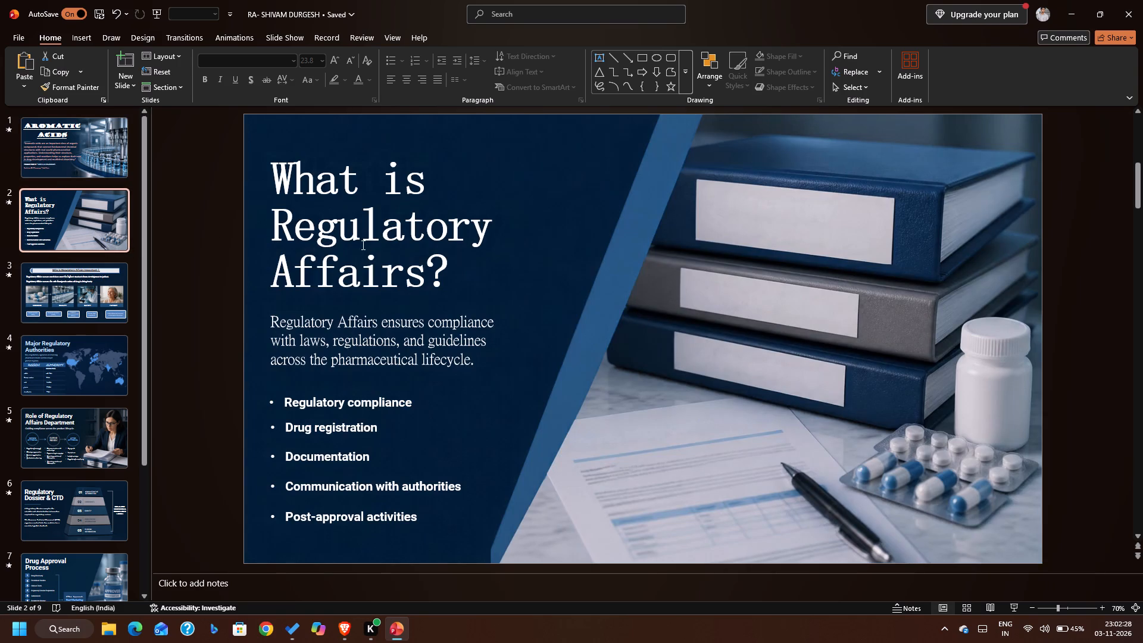
click(362, 245)
click(450, 273)
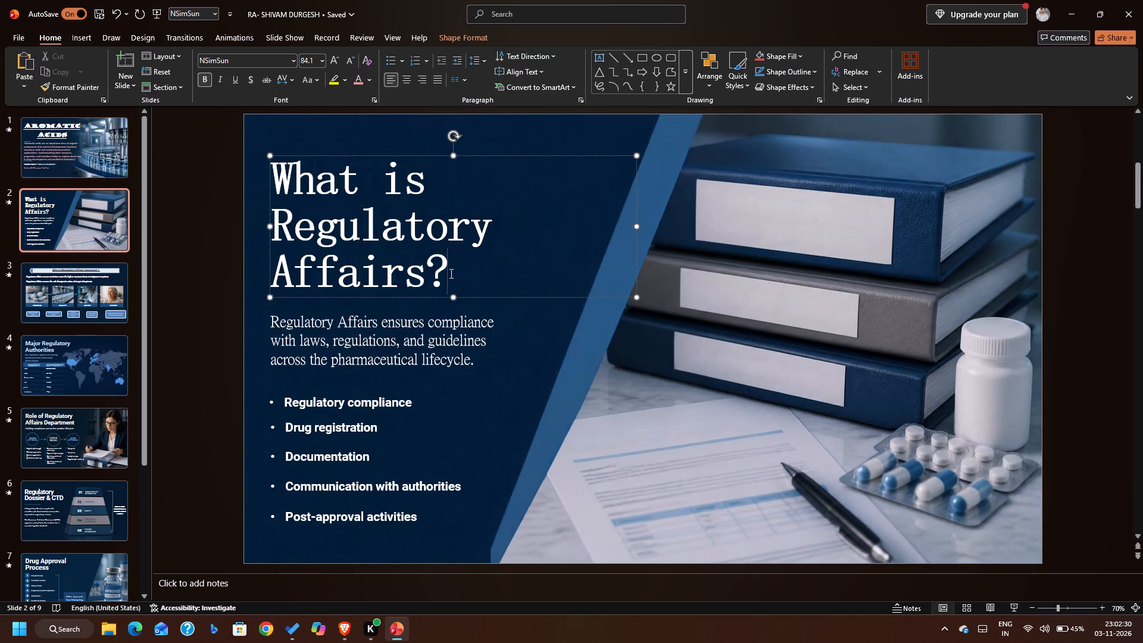
key(BackSpace)
key(BackSpace)
key(BackSpace)
key(BackSpace)
key(BackSpace)
key(BackSpace)
key(BackSpace)
key(BackSpace)
key(BackSpace)
key(BackSpace)
key(BackSpace)
key(BackSpace)
key(BackSpace)
key(BackSpace)
key(BackSpace)
key(BackSpace)
key(BackSpace)
key(BackSpace)
key(BackSpace)
key(BackSpace)
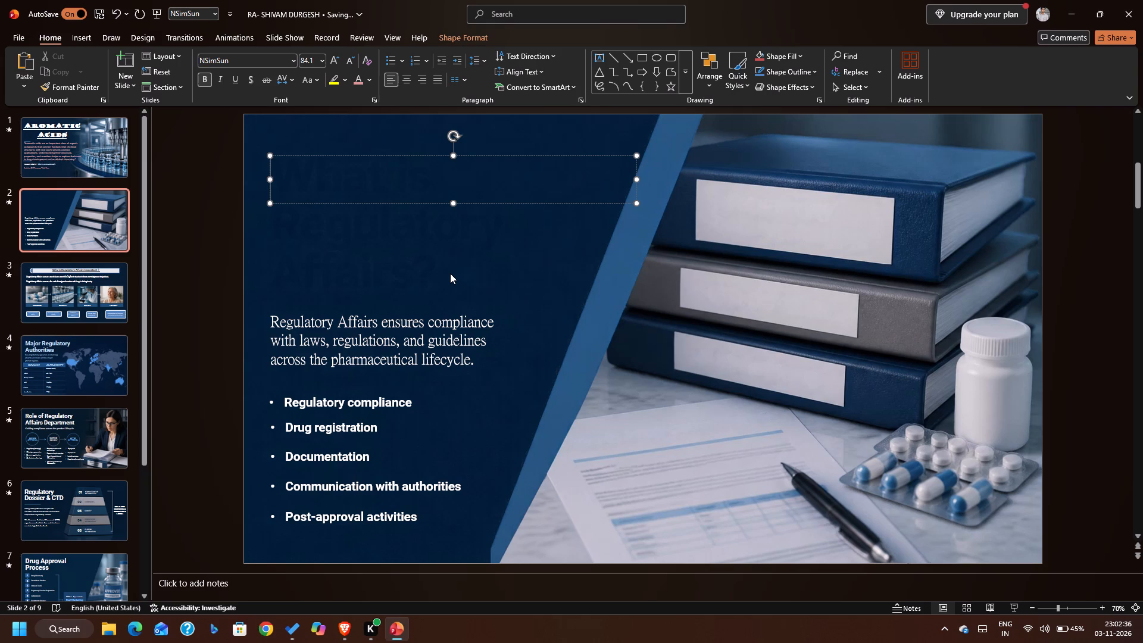
key(w)
text(HAT)
key(space)
text(IS)
key(space)
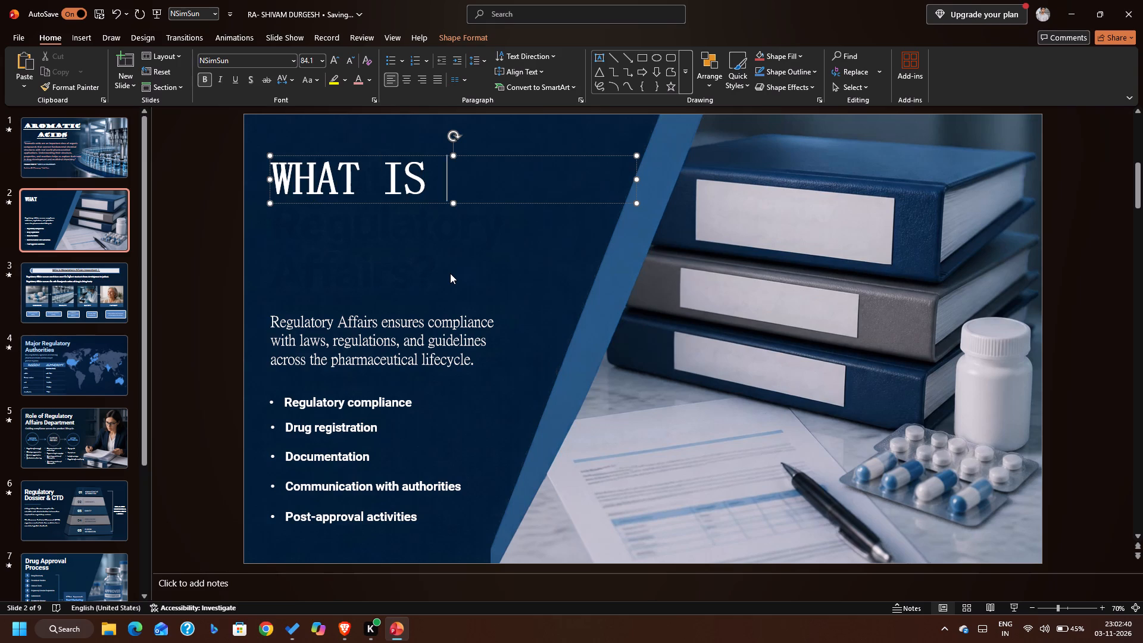
text(AROMATIC ACID)
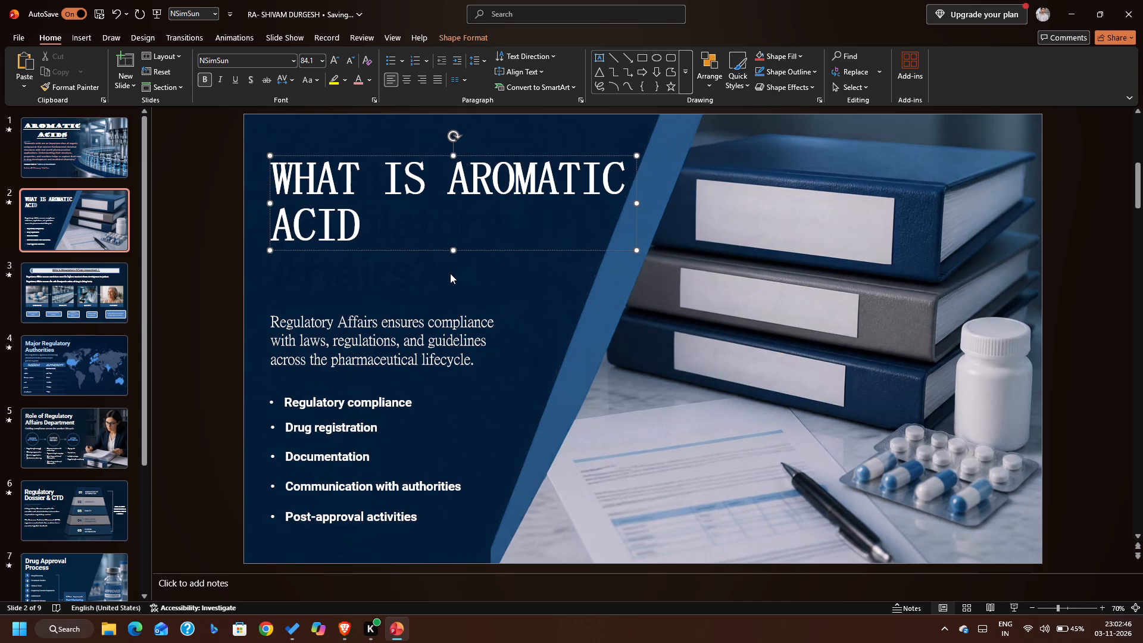
click(386, 192)
key(BackSpace)
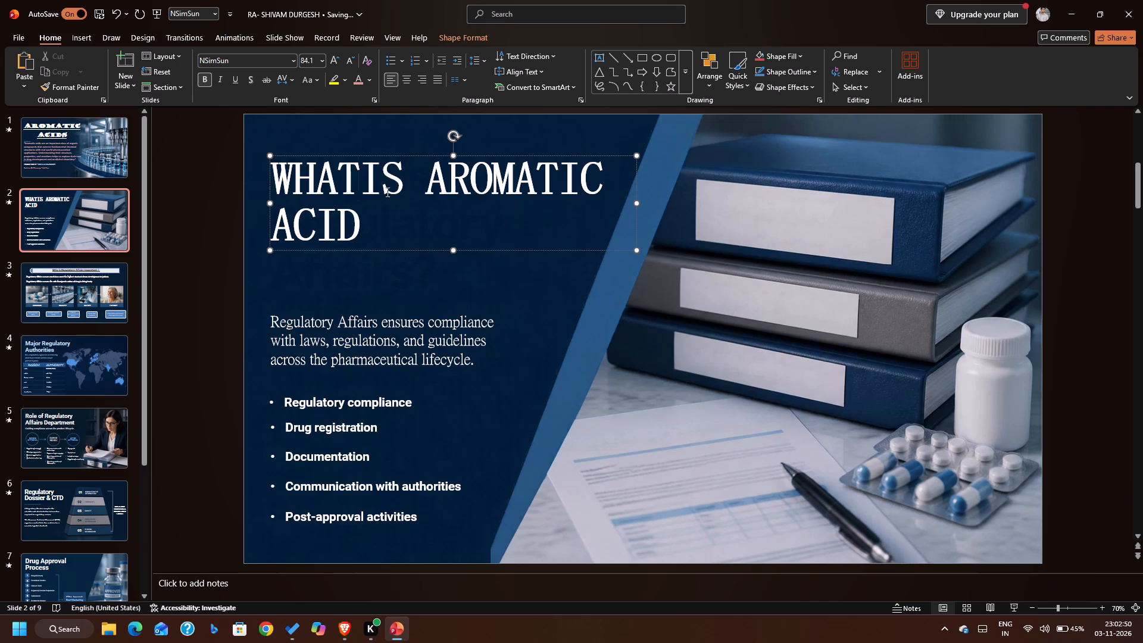
key(space)
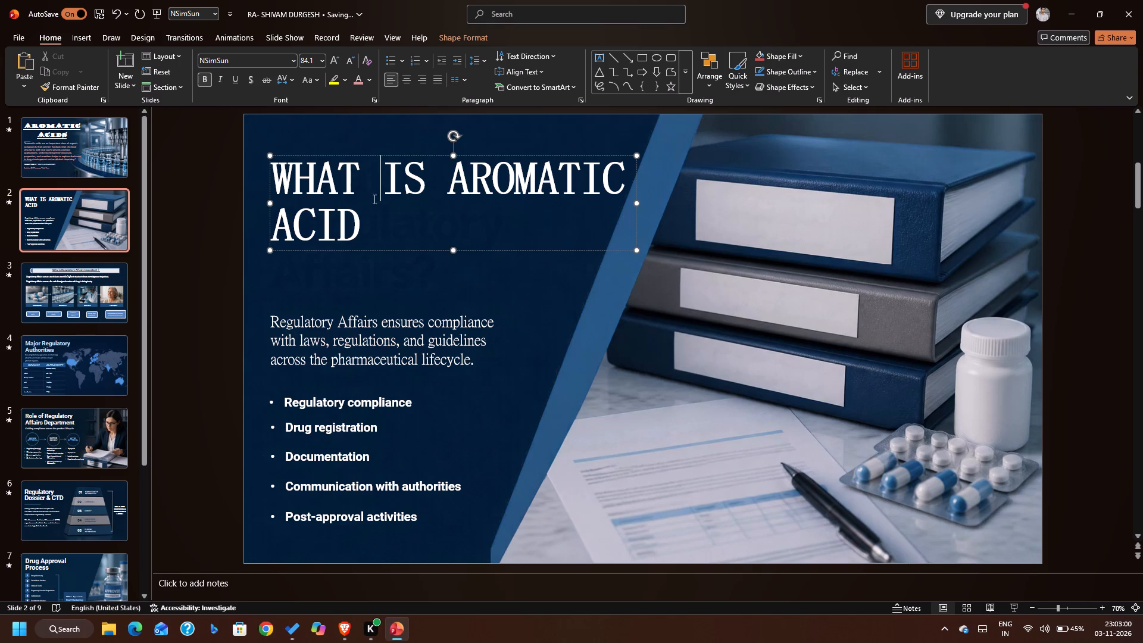
click(377, 216)
Set the font of the whole "WHAT IS AROMATIC ACID" heading to Modern No. 20.
key(ctrl+a)
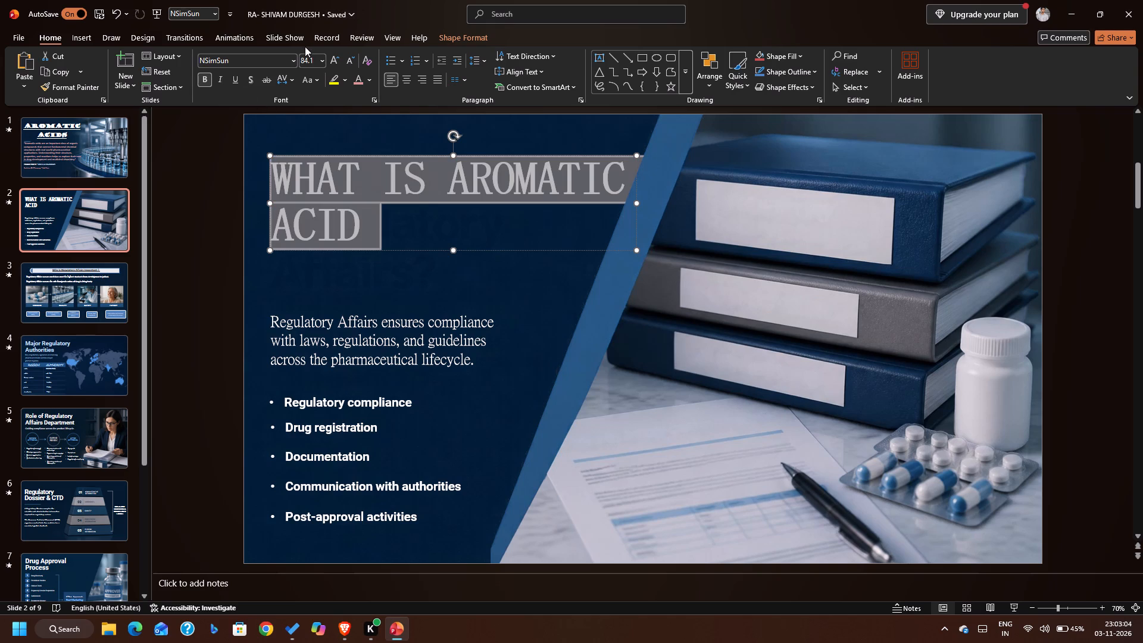
click(296, 58)
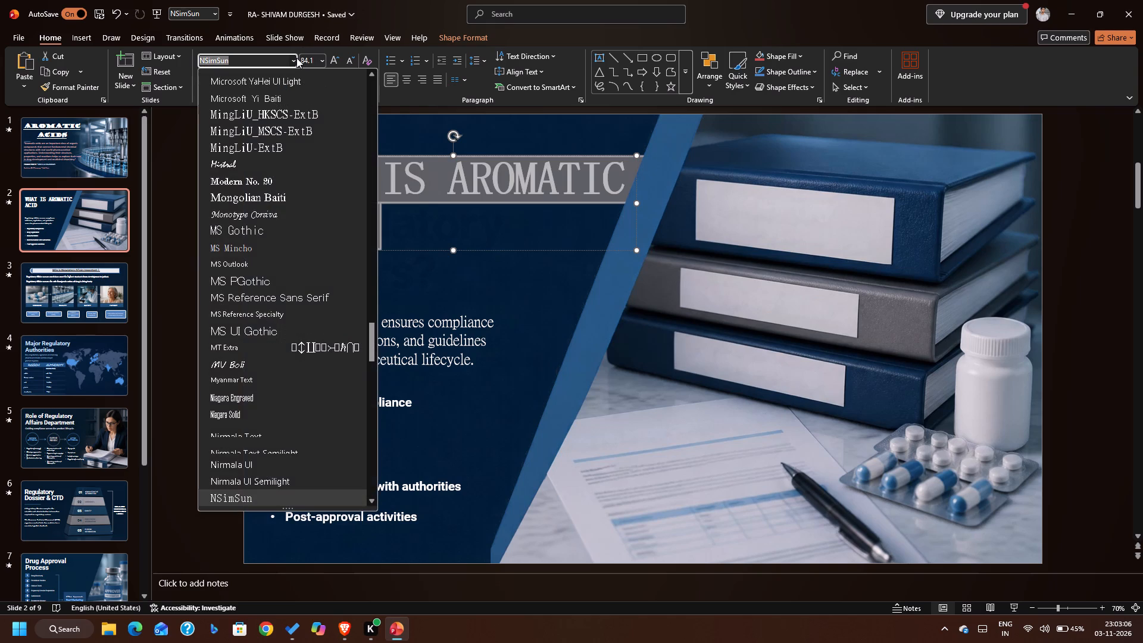
click(258, 174)
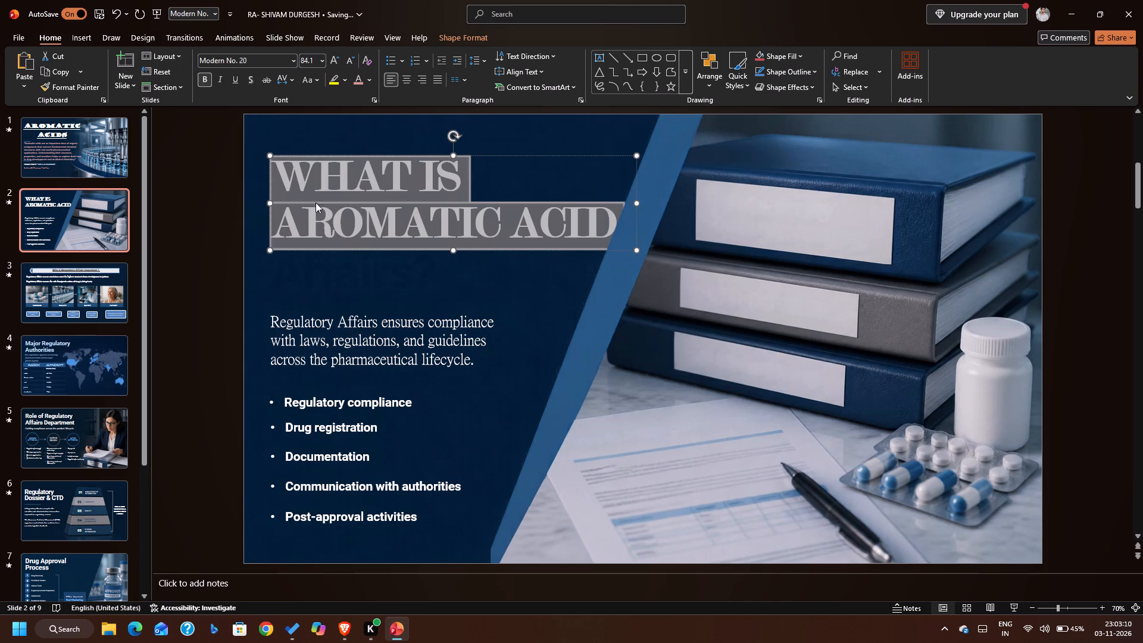
Change the font of slide 2's "WHAT IS AROMATIC ACID" heading to Agency FB.
click(295, 61)
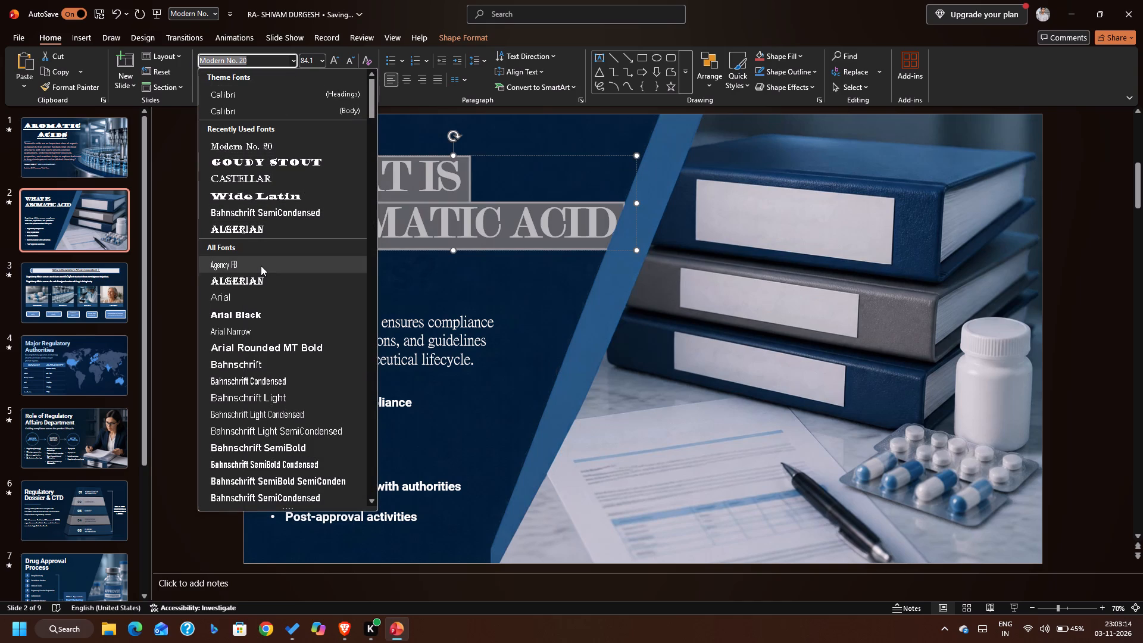
click(261, 266)
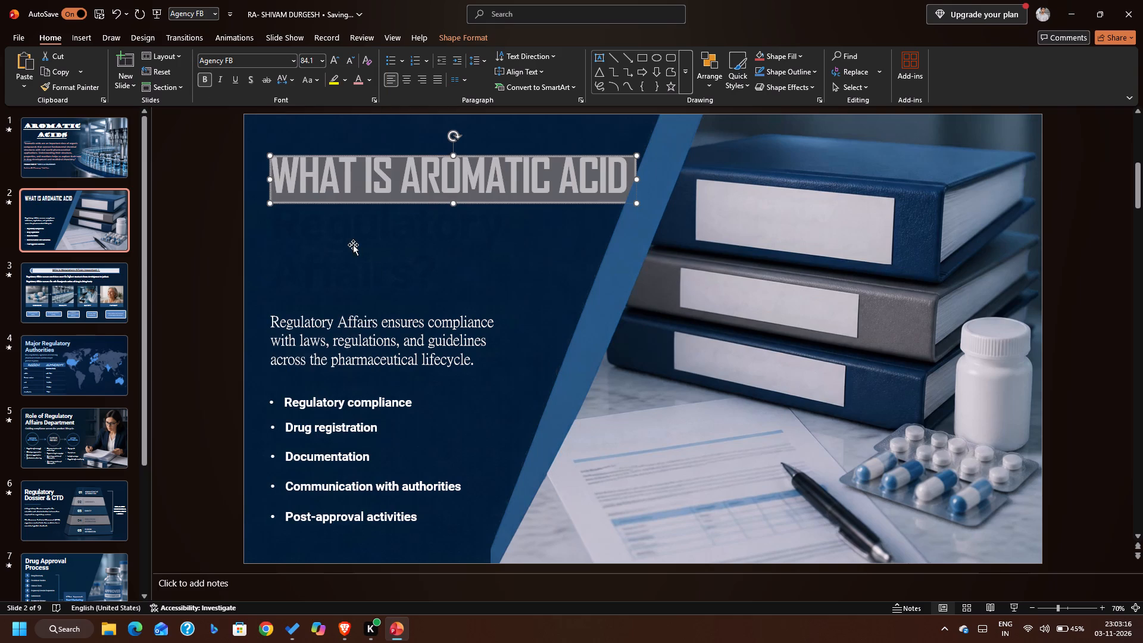
click(358, 246)
click(195, 266)
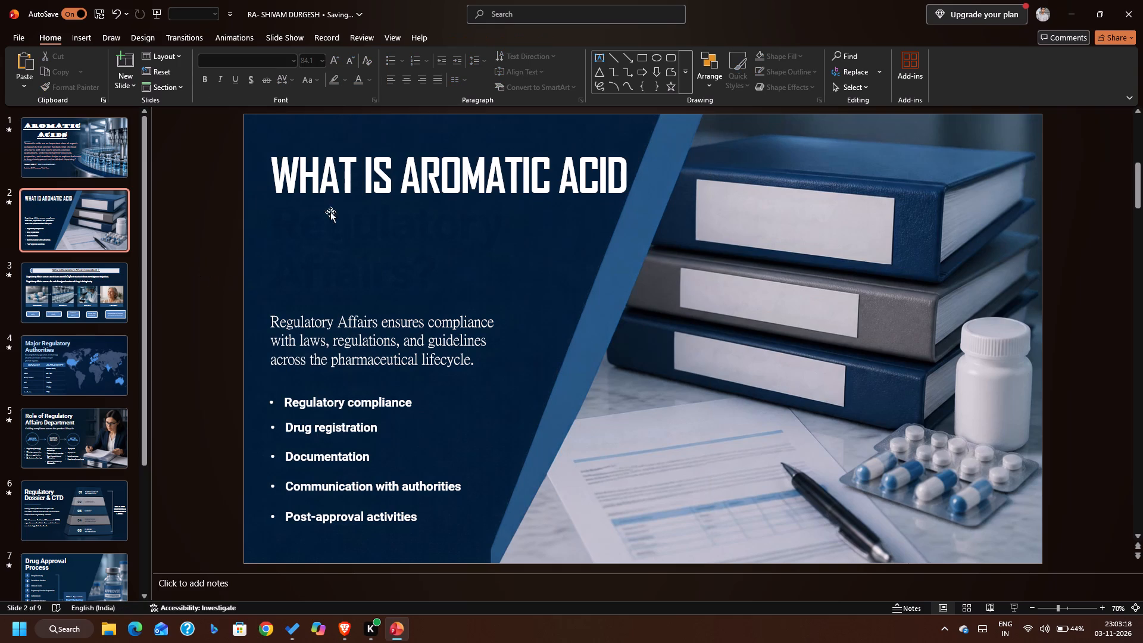
click(391, 181)
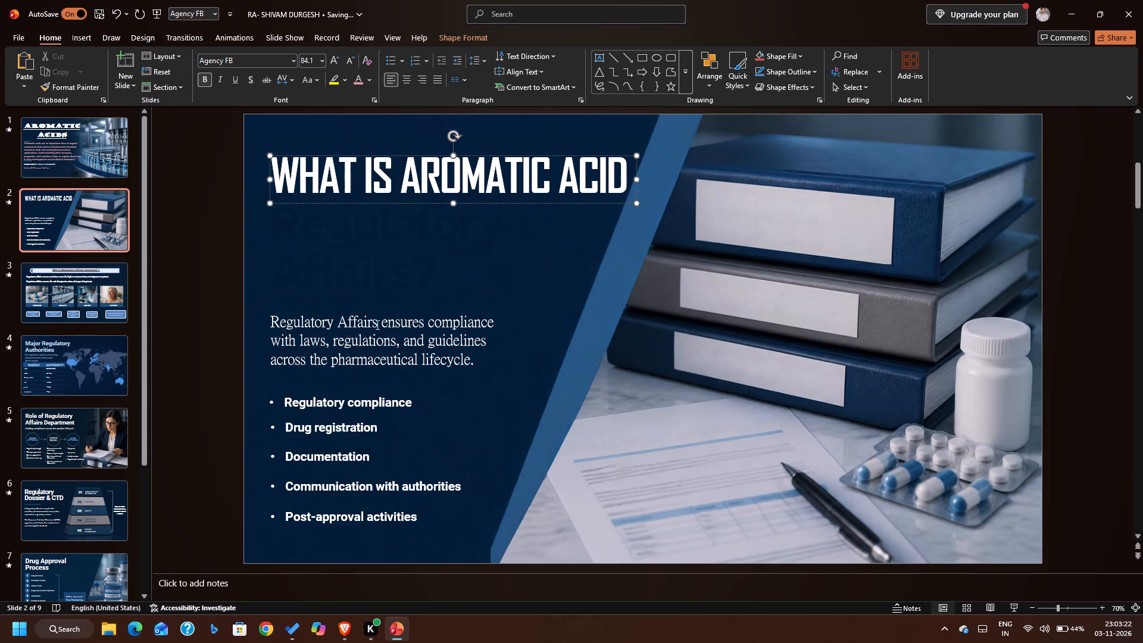
click(197, 231)
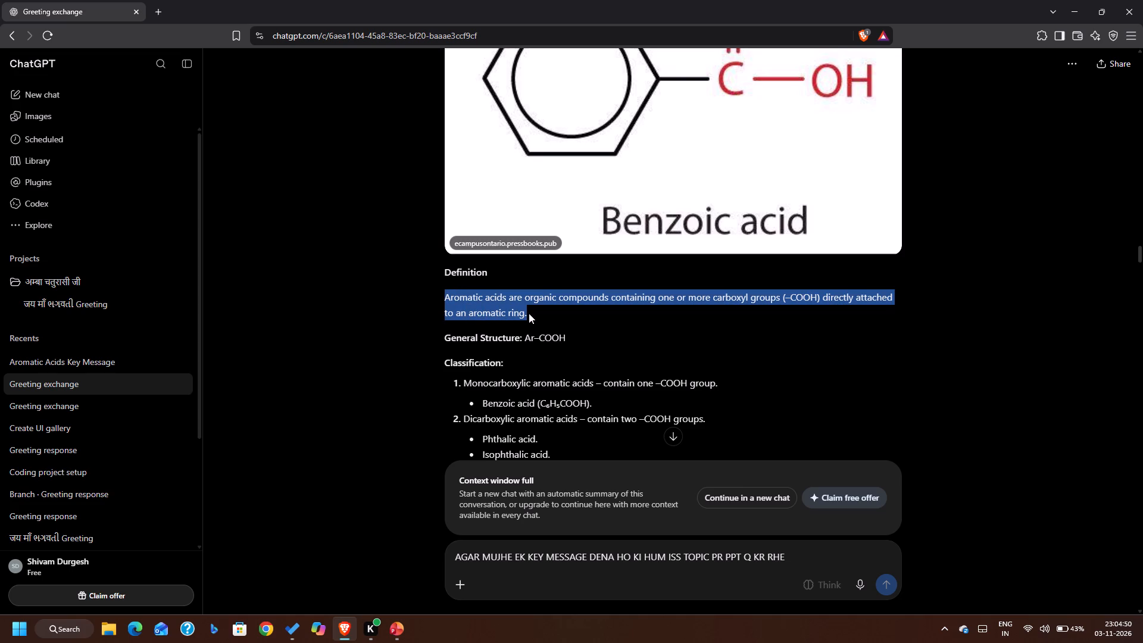
key(ctrl+c)
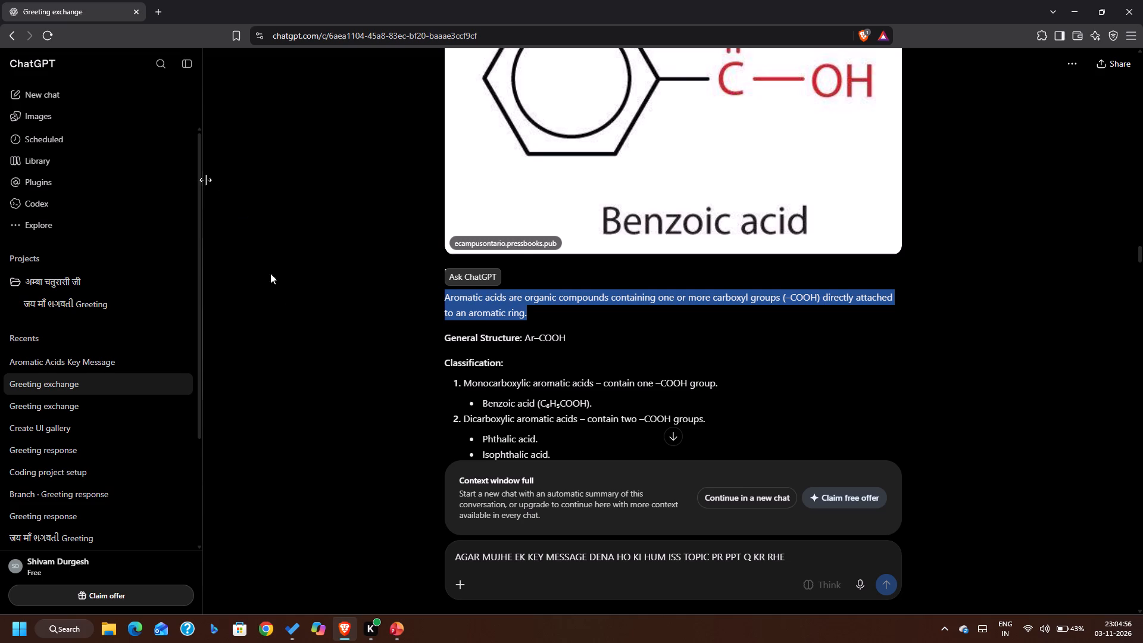
click(396, 631)
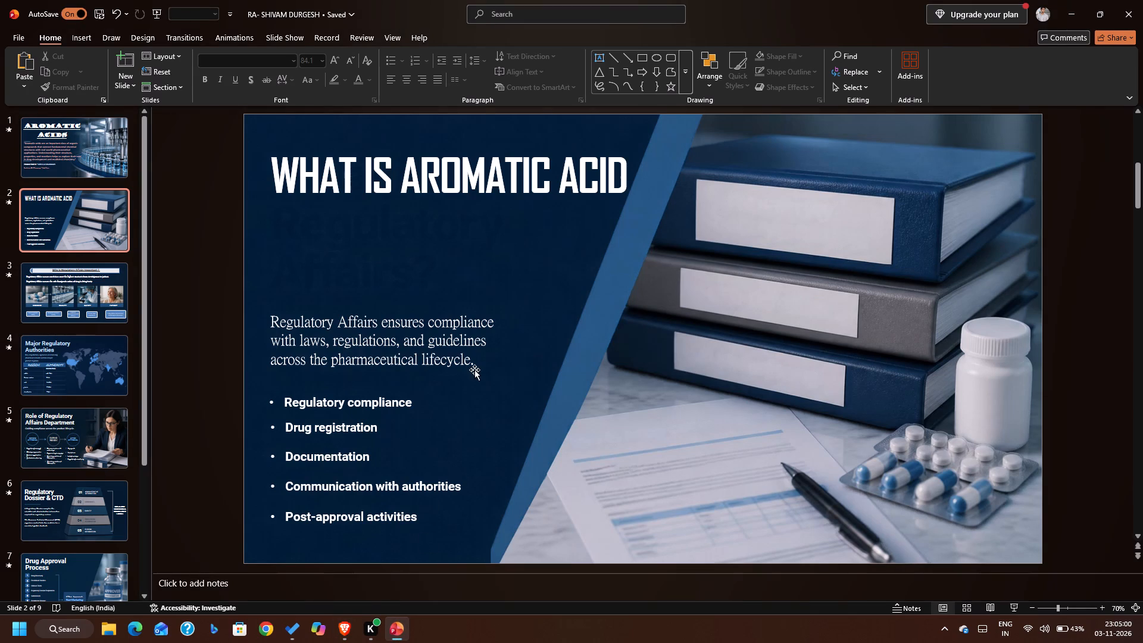
Replace slide 2's "Regulatory Affairs ensures compliance…" paragraph with the copied definition of aromatic acids.
click(475, 367)
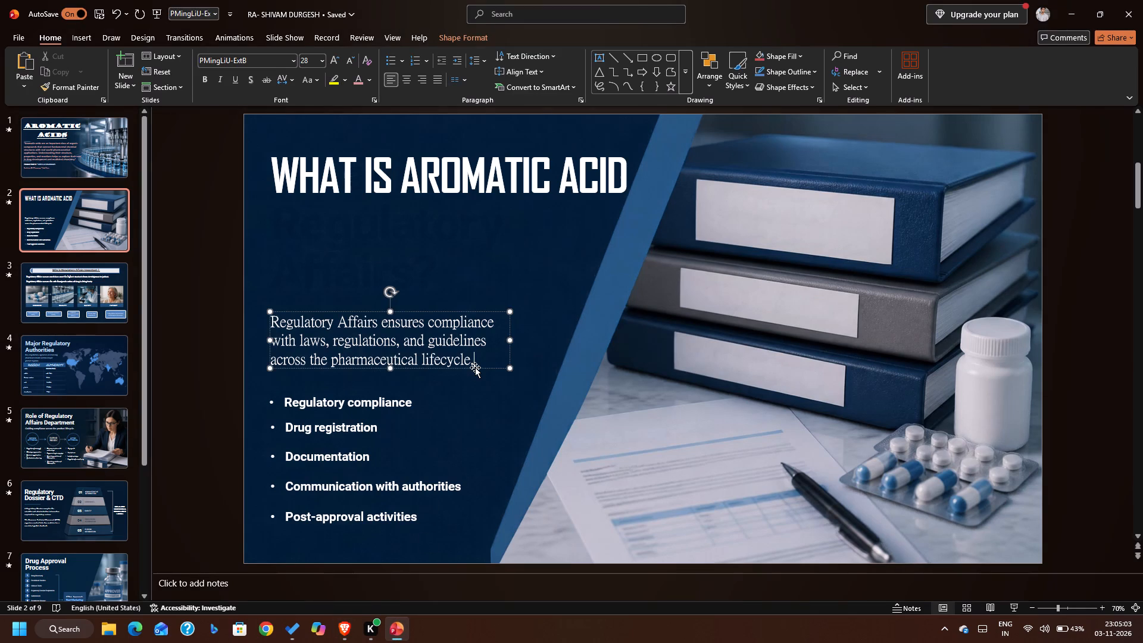
key(BackSpace)
key(BackSpace)
key(BackSpace)
key(BackSpace)
key(BackSpace)
key(BackSpace)
key(BackSpace)
key(BackSpace)
key(BackSpace)
key(BackSpace)
key(BackSpace)
key(BackSpace)
key(BackSpace)
key(BackSpace)
key(BackSpace)
key(BackSpace)
key(BackSpace)
key(BackSpace)
key(BackSpace)
key(BackSpace)
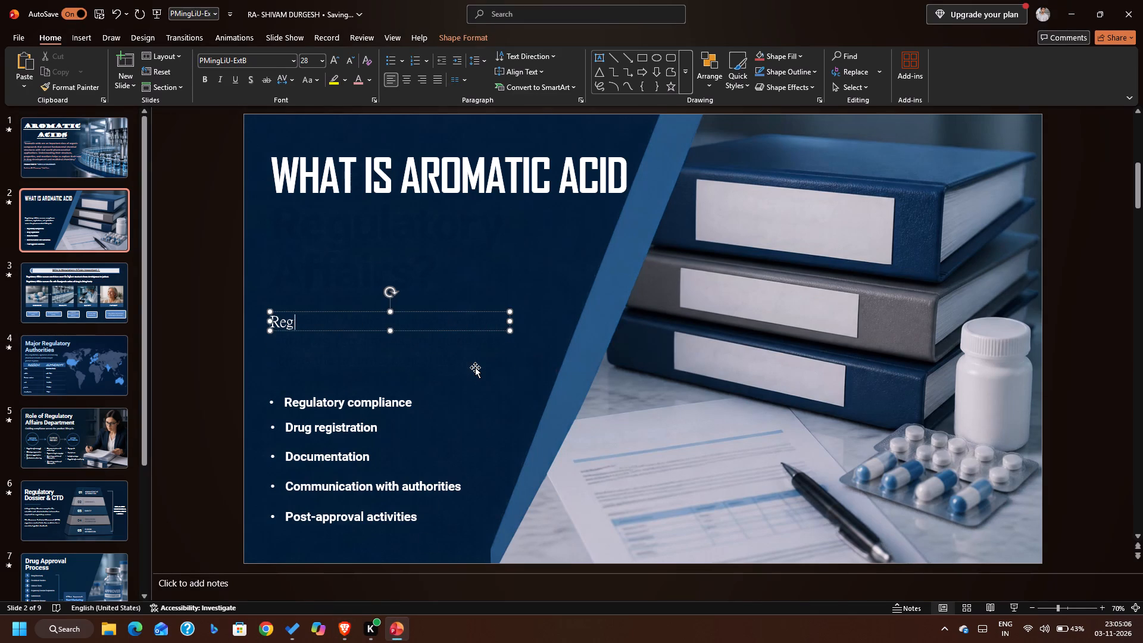
key(ctrl+v)
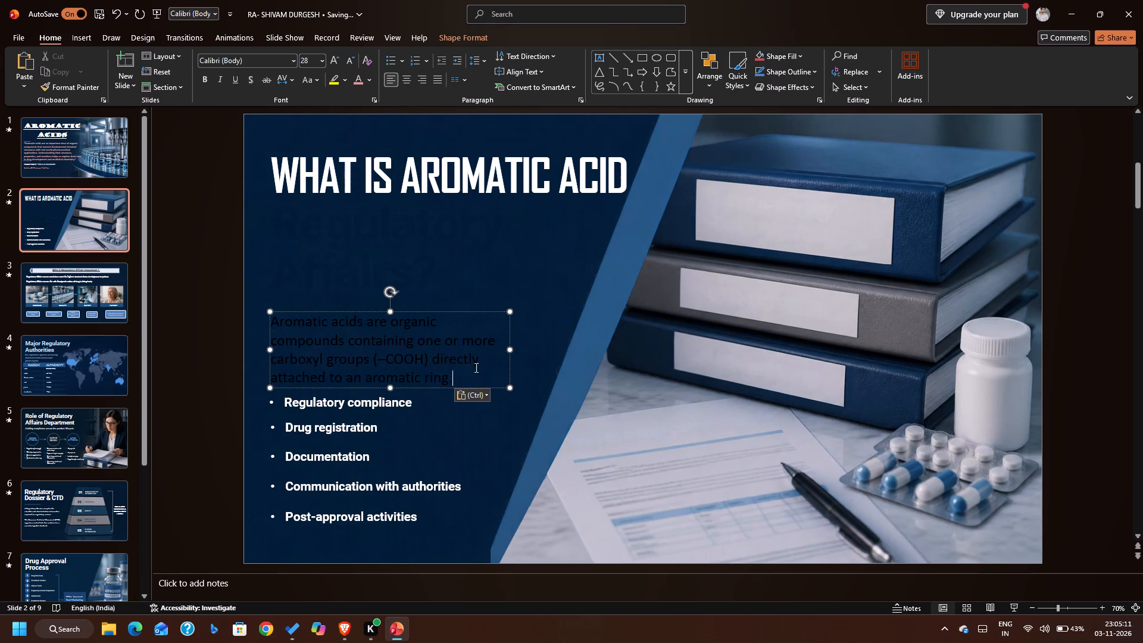
Recolour the whole aromatic acids definition on slide 2 to a tan theme colour.
click(431, 354)
key(ctrl+a)
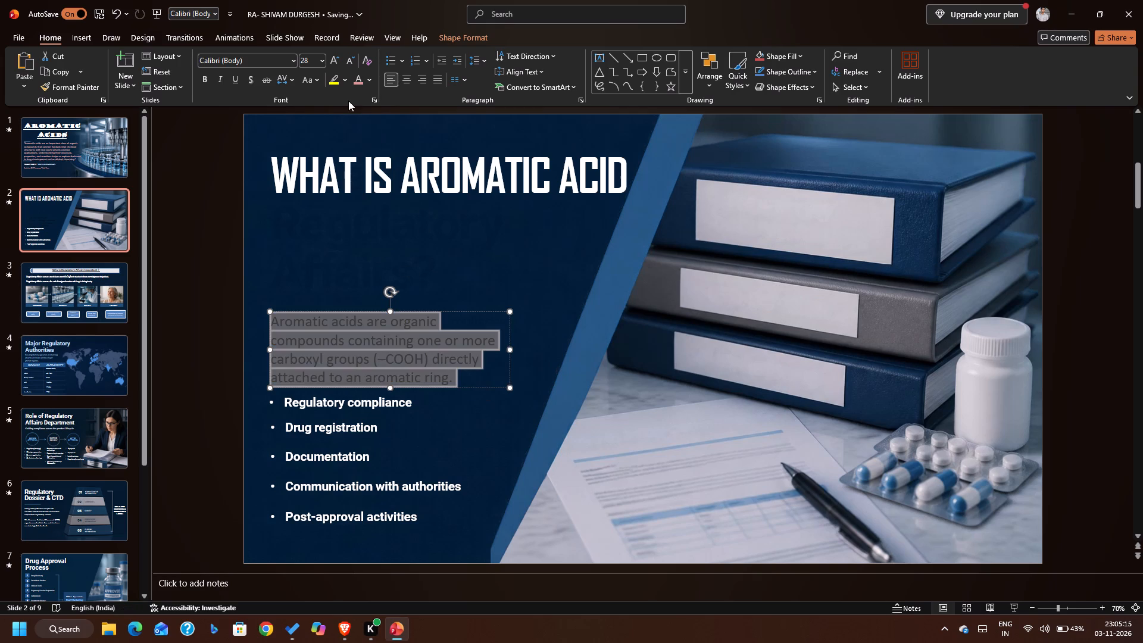
click(372, 80)
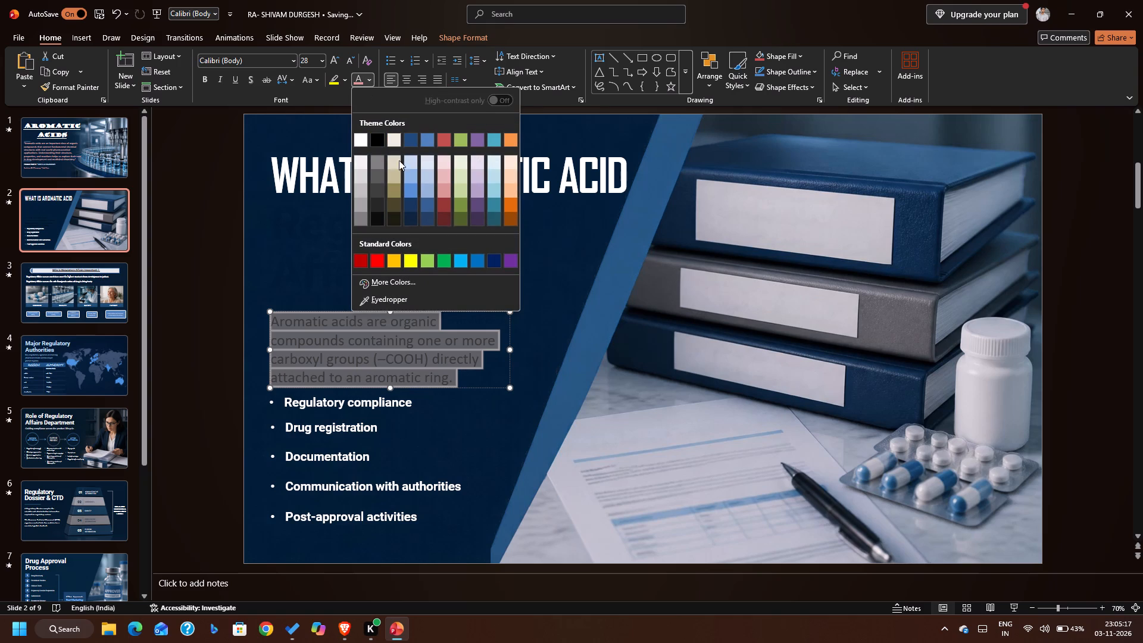
click(401, 175)
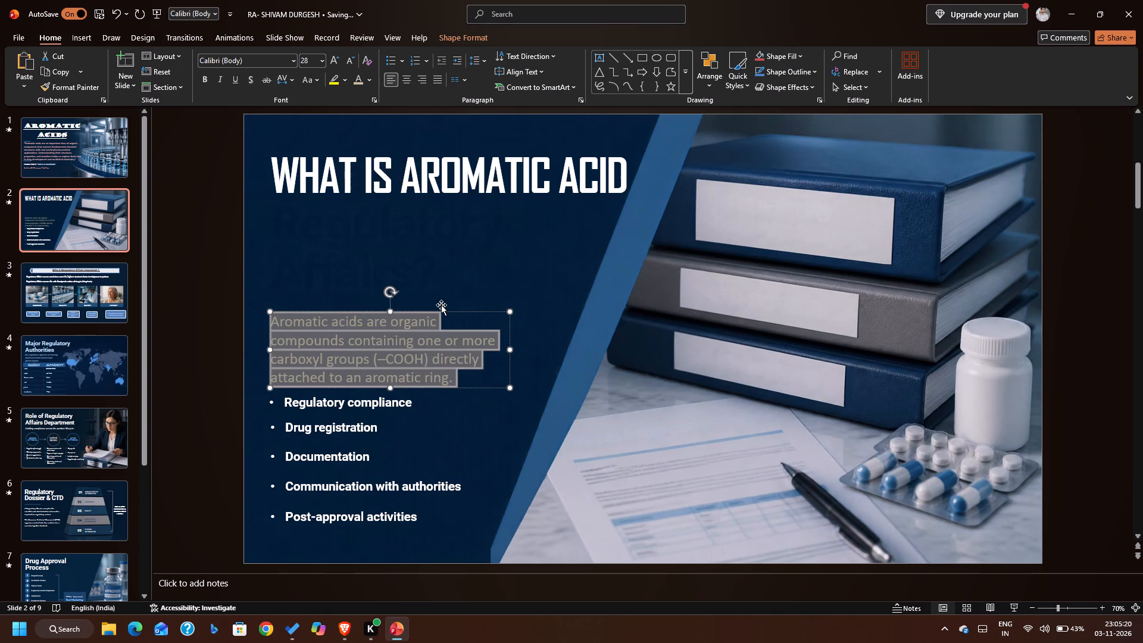
Move the definition text box up to sit directly beneath the "WHAT IS AROMATIC ACID" heading, aligned with the heading's left edge.
drag(463, 312, 463, 308)
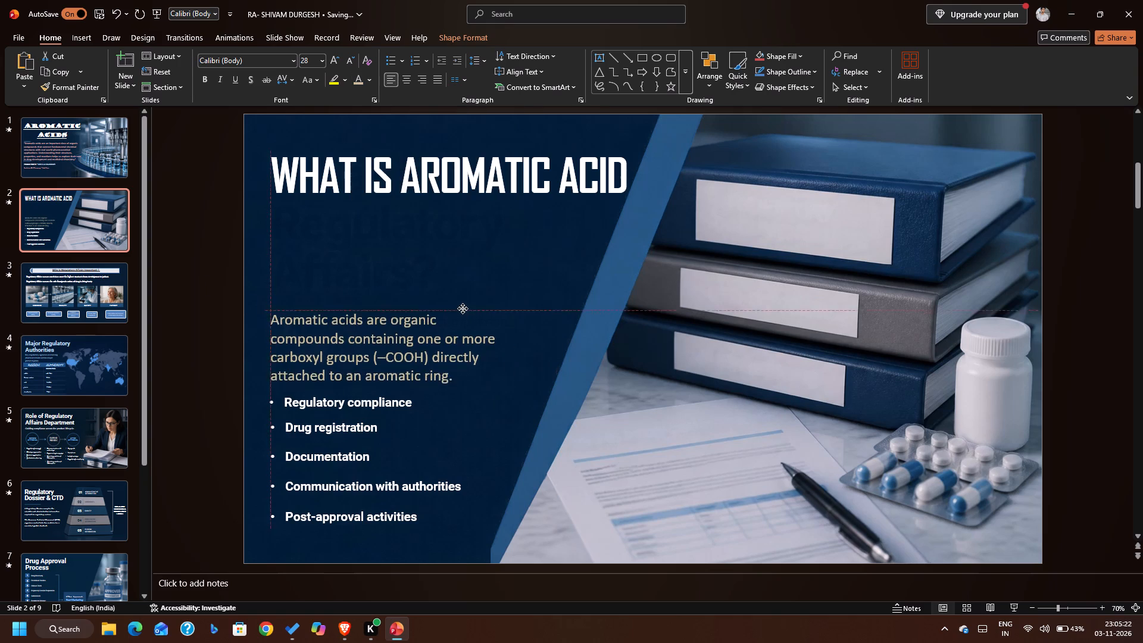
drag(463, 308, 463, 226)
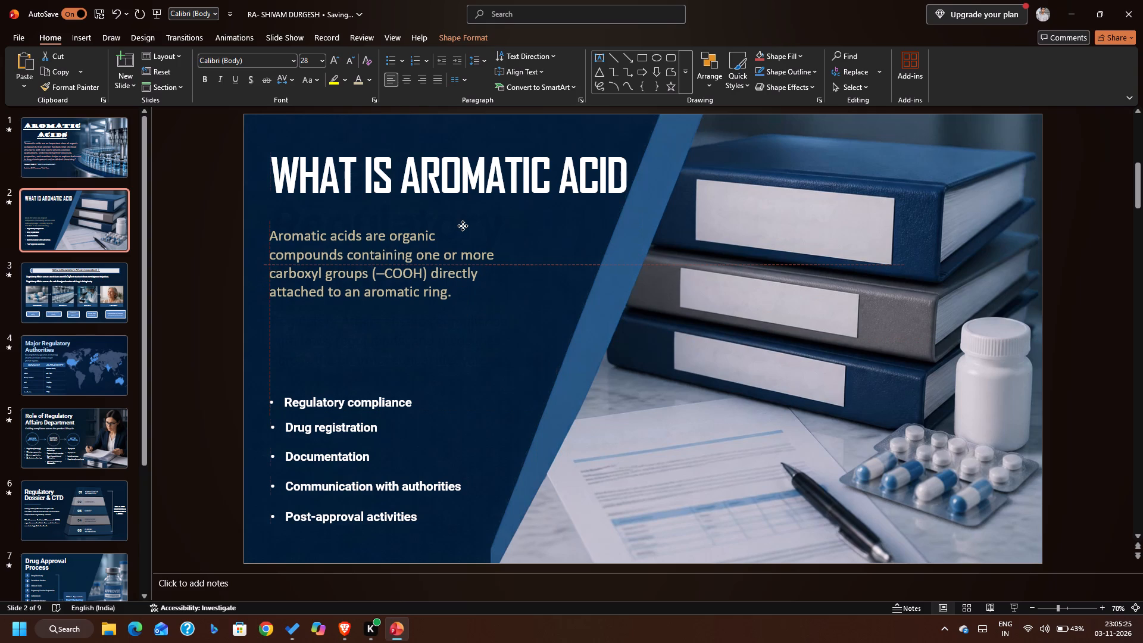
drag(463, 226, 456, 210)
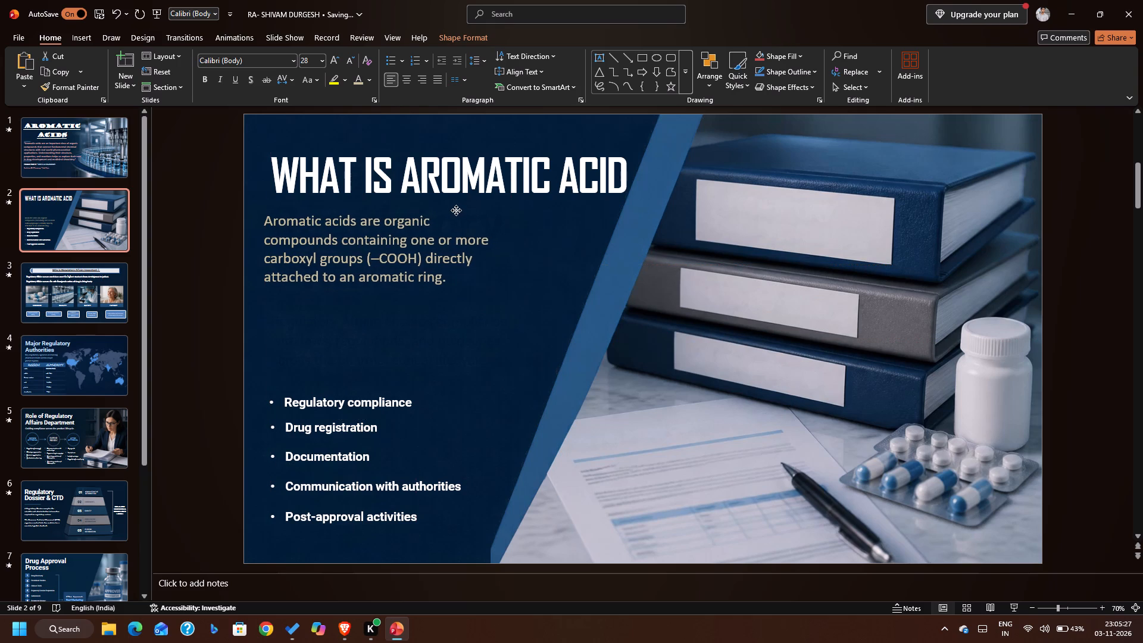
drag(456, 210, 464, 213)
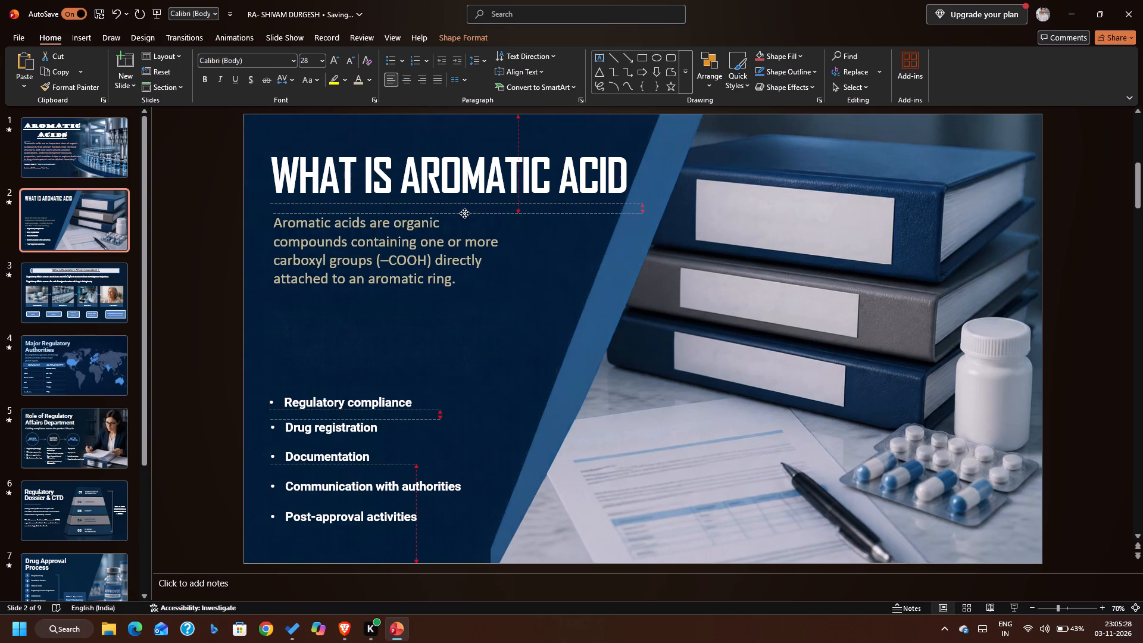
drag(464, 213, 461, 212)
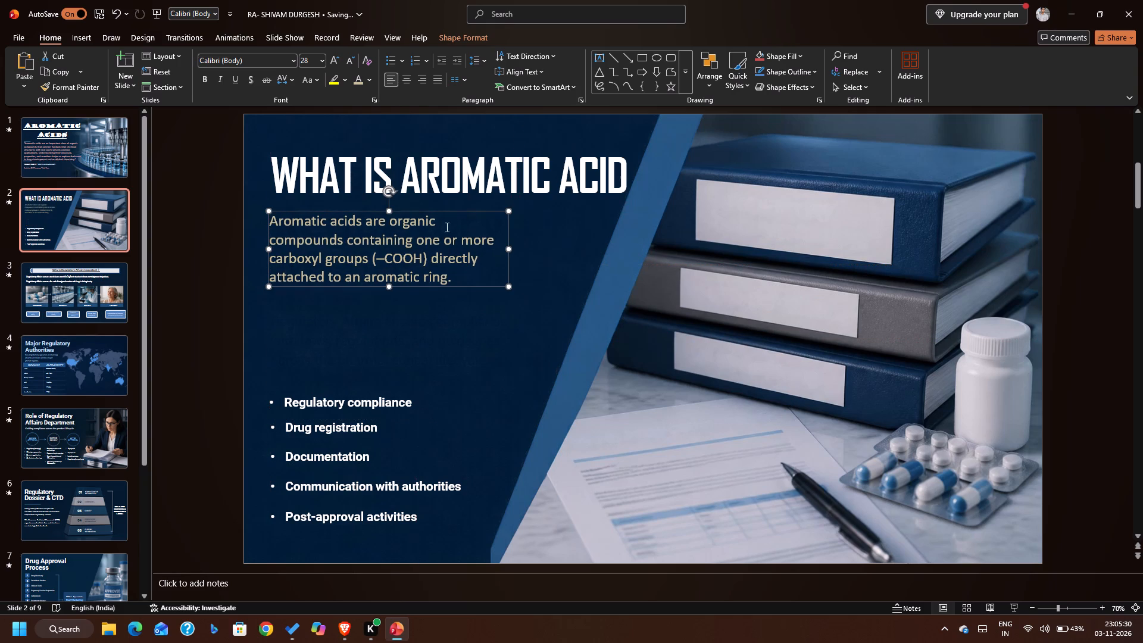
click(396, 261)
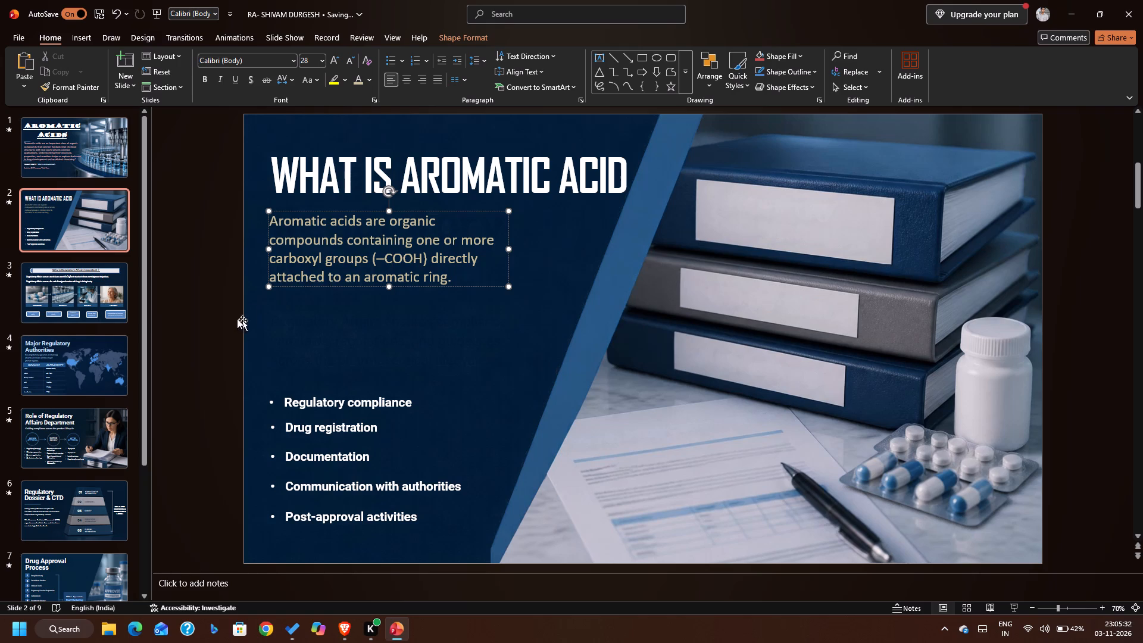
click(228, 312)
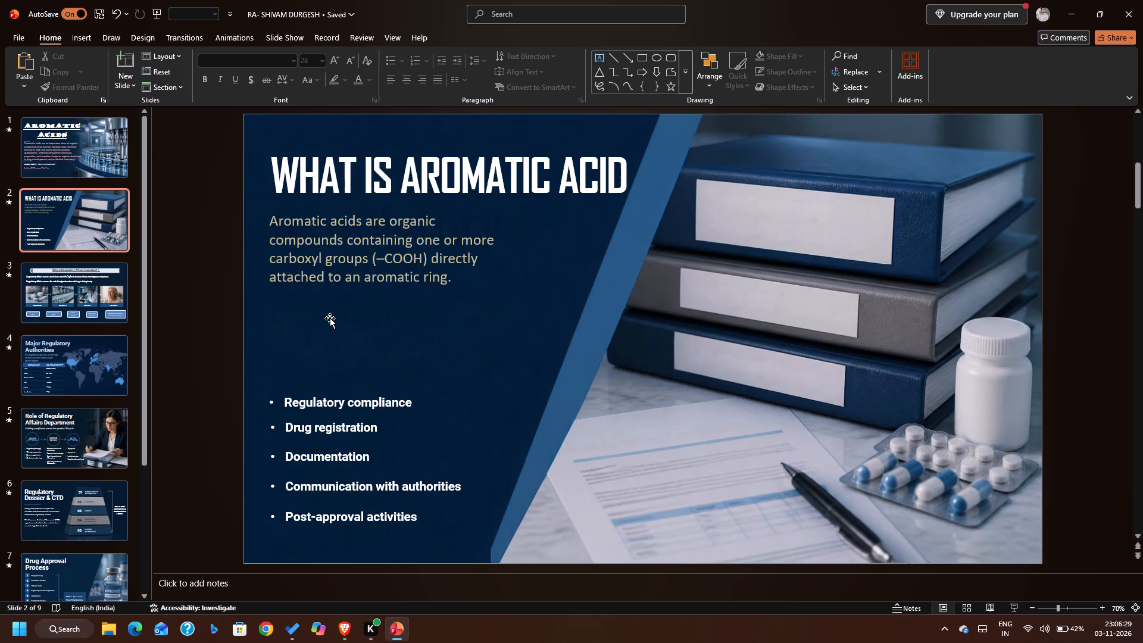
Insert "/ carboxylic acids" after "carboxyl groups" in slide 2's definition.
click(429, 261)
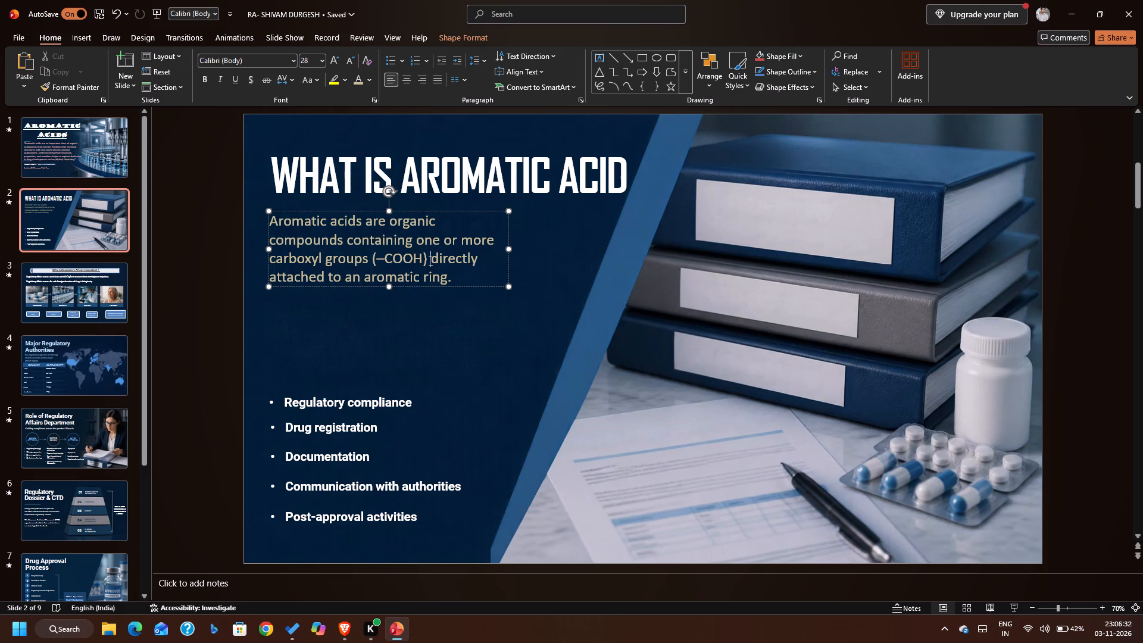
click(367, 261)
key(space)
text(/)
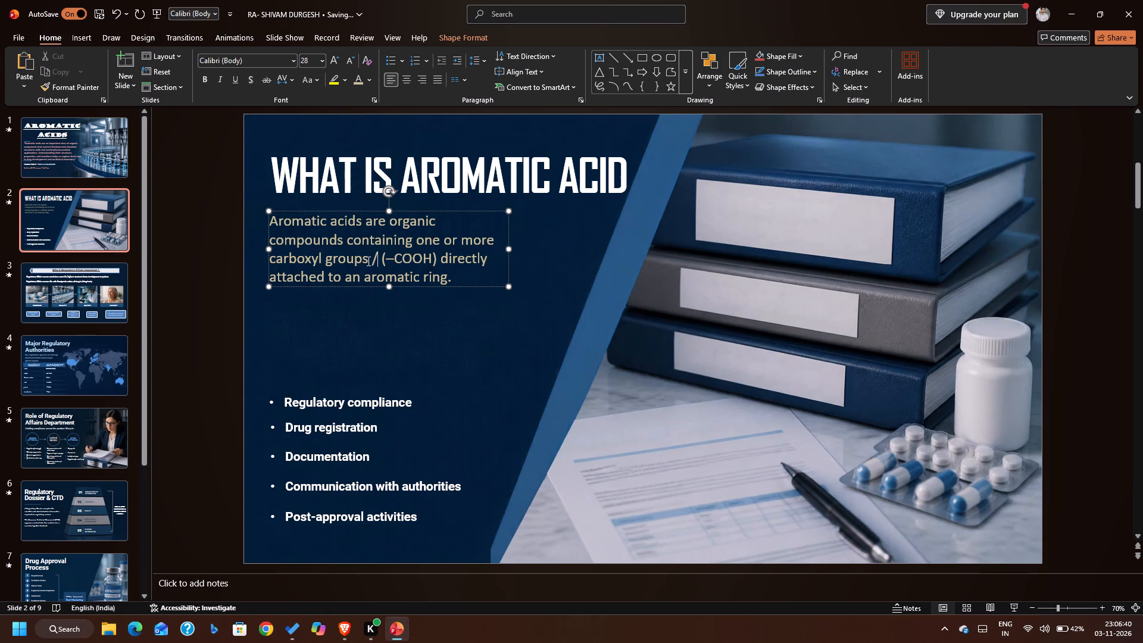
key(space)
key(c)
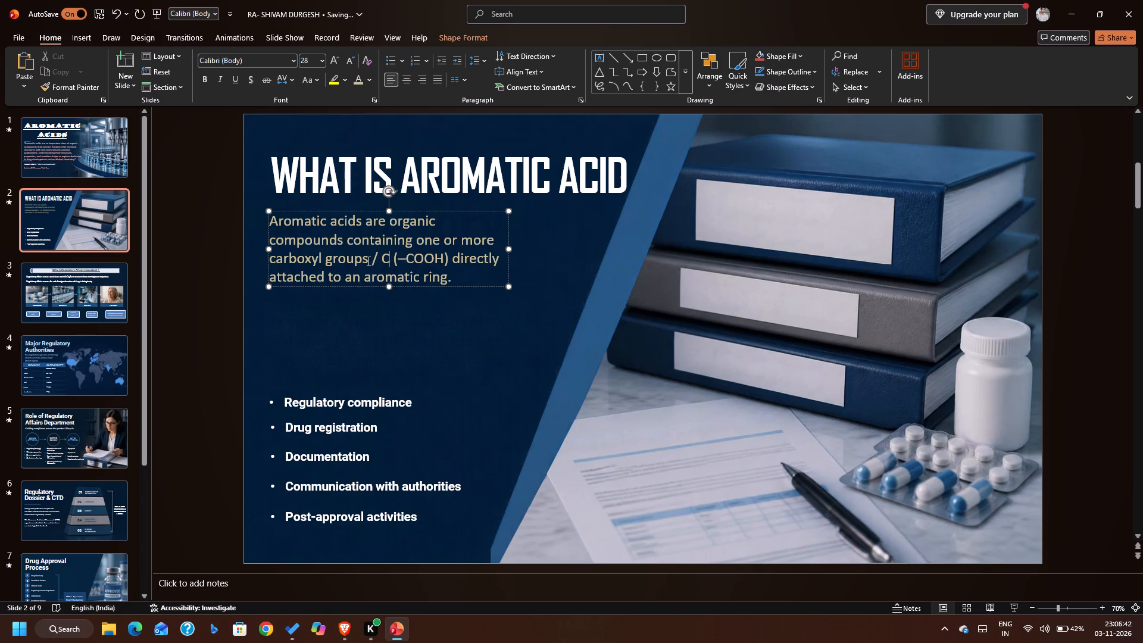
key(BackSpace)
text(carbo)
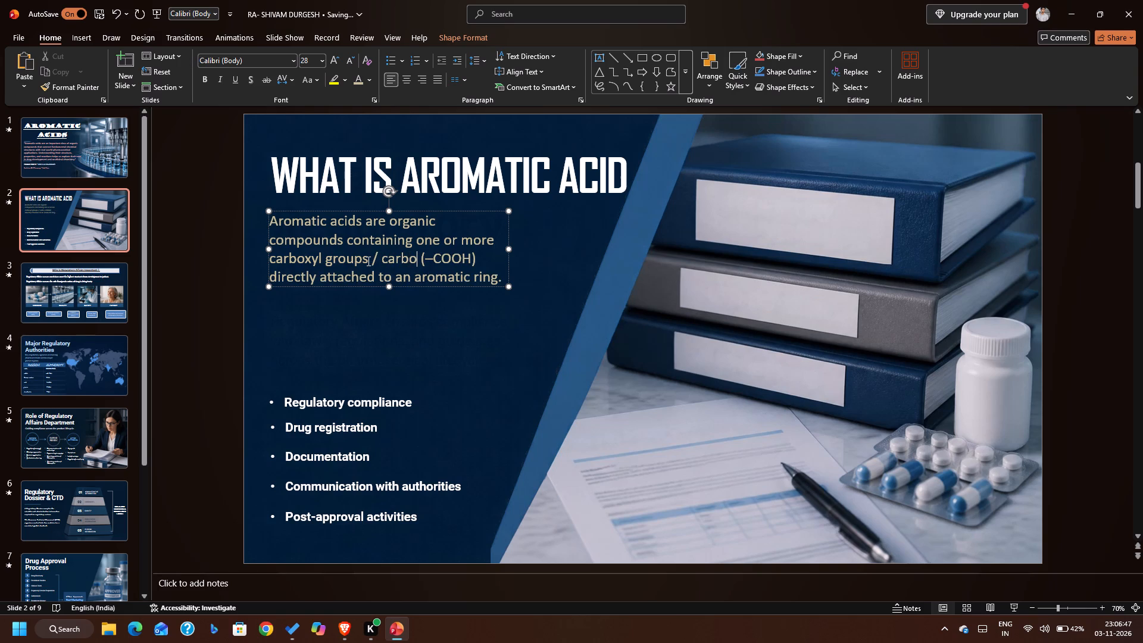
key(x)
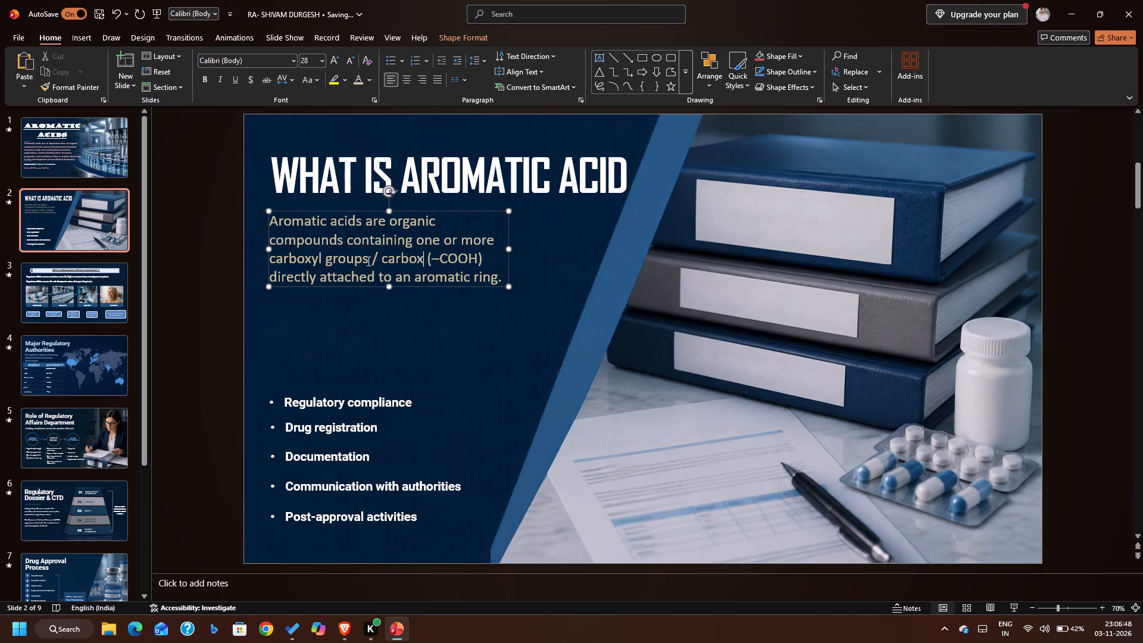
text(ylic)
key(space)
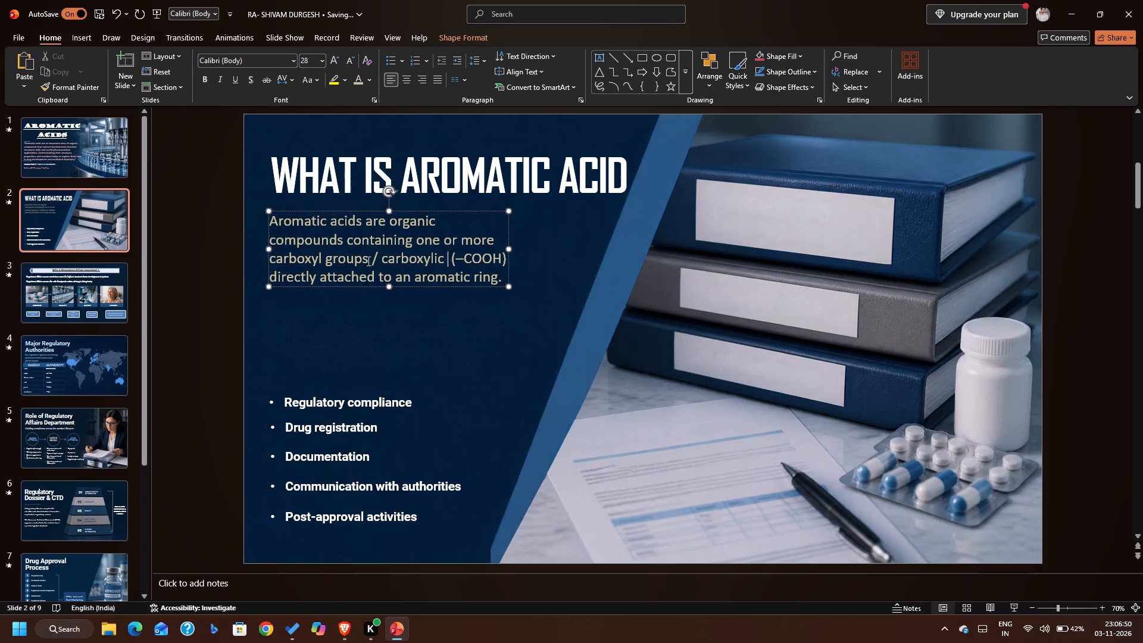
text(acids)
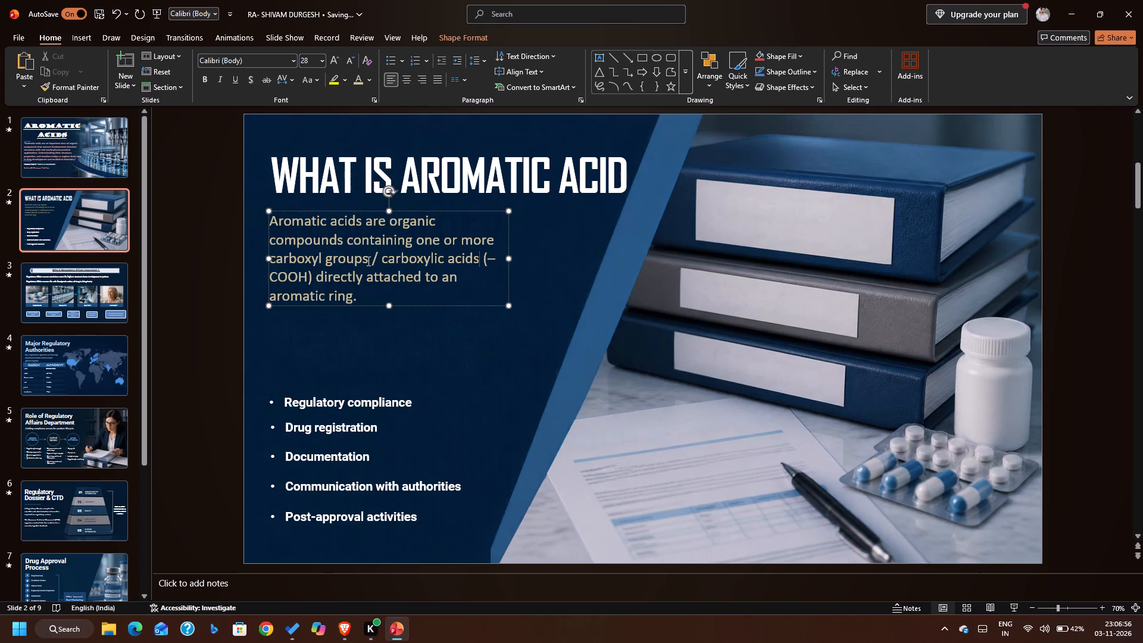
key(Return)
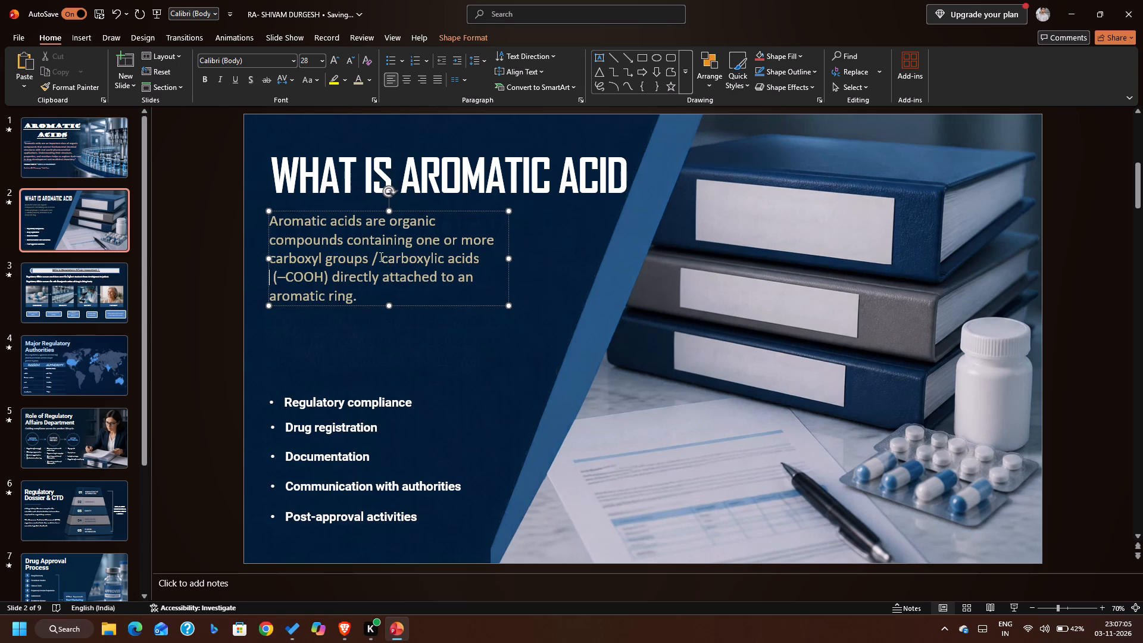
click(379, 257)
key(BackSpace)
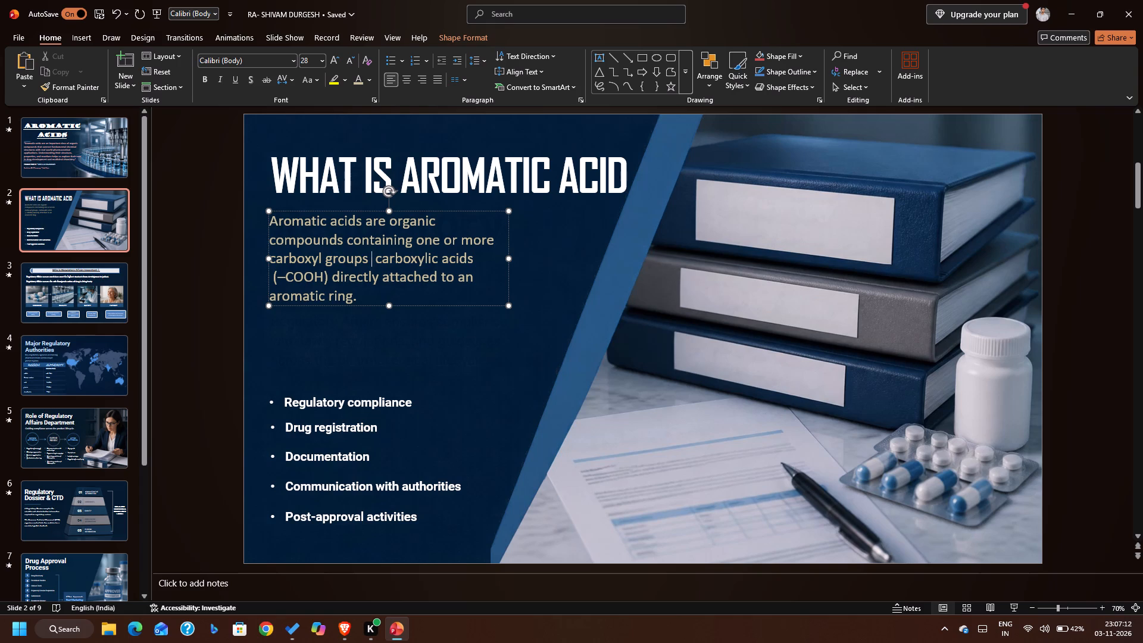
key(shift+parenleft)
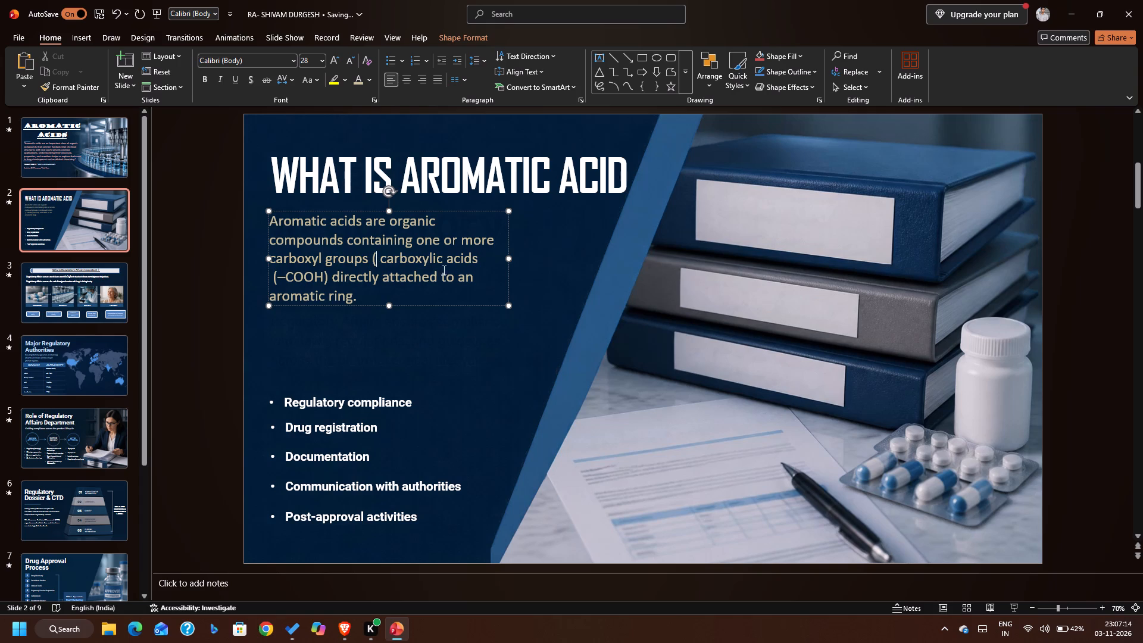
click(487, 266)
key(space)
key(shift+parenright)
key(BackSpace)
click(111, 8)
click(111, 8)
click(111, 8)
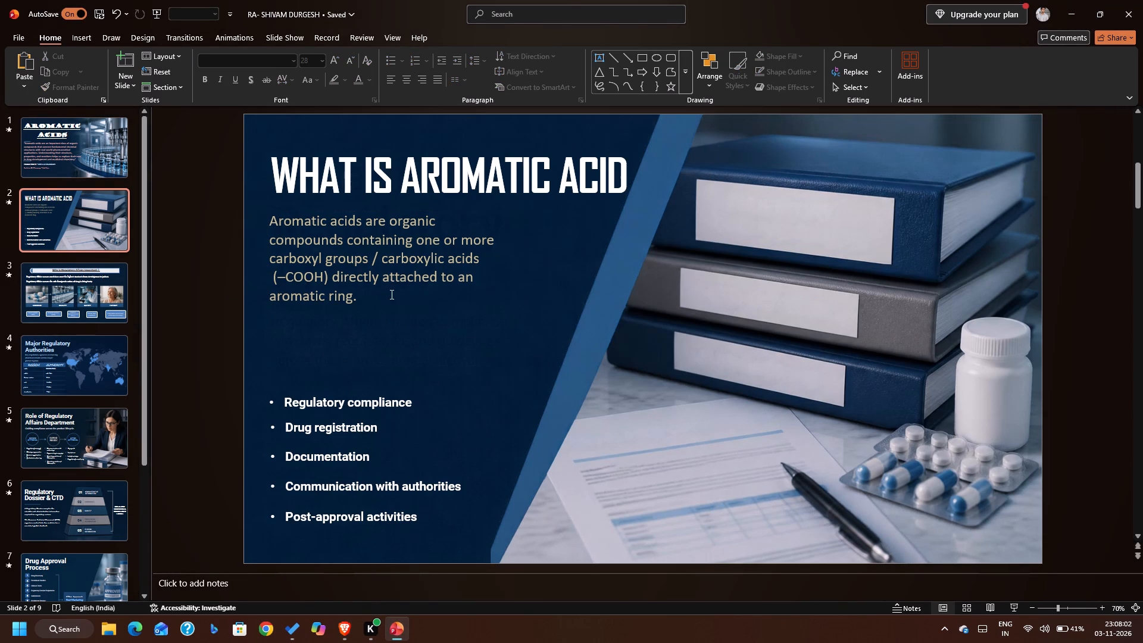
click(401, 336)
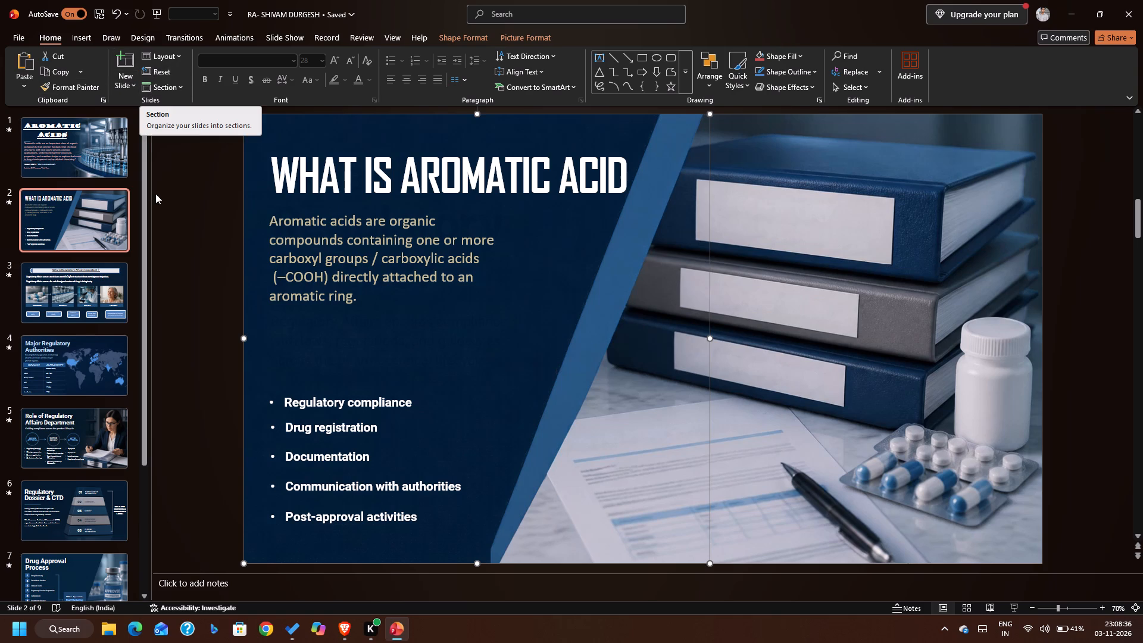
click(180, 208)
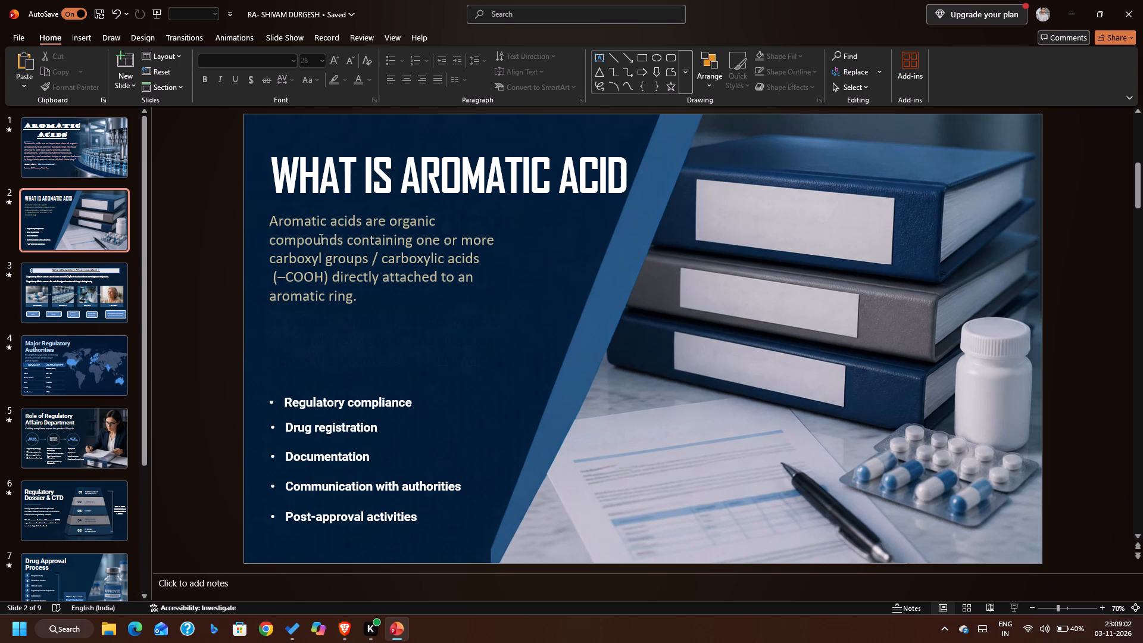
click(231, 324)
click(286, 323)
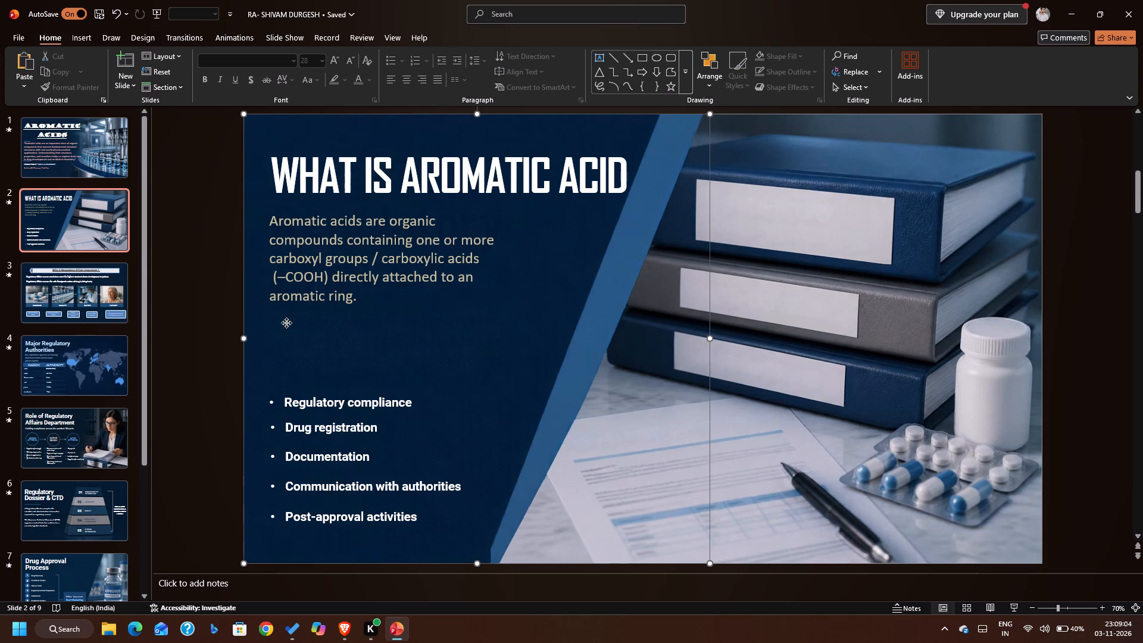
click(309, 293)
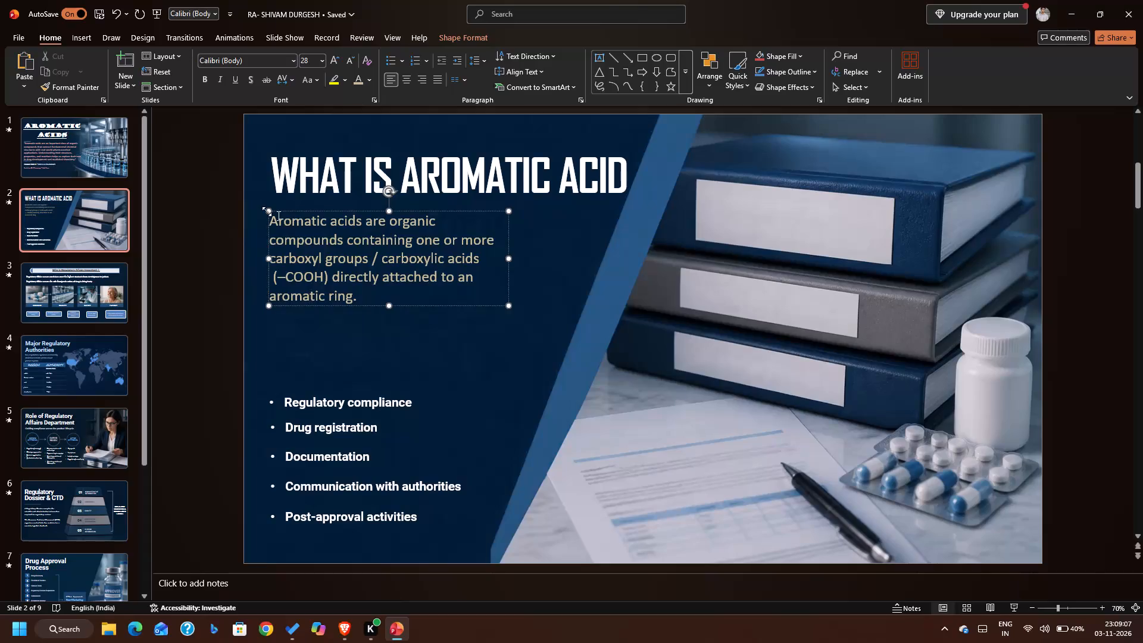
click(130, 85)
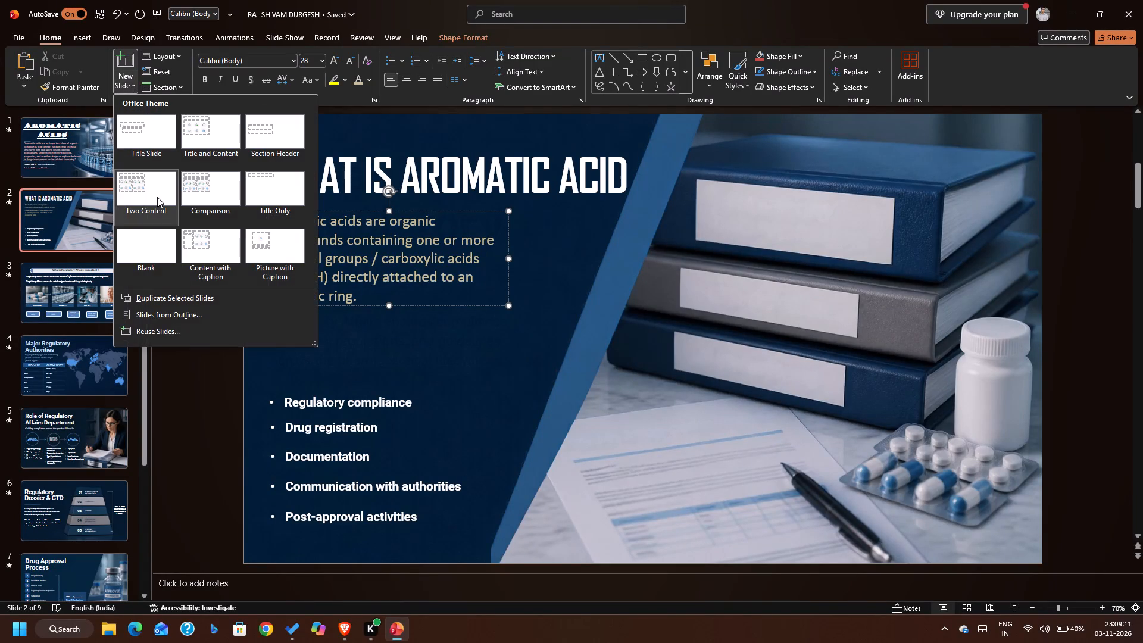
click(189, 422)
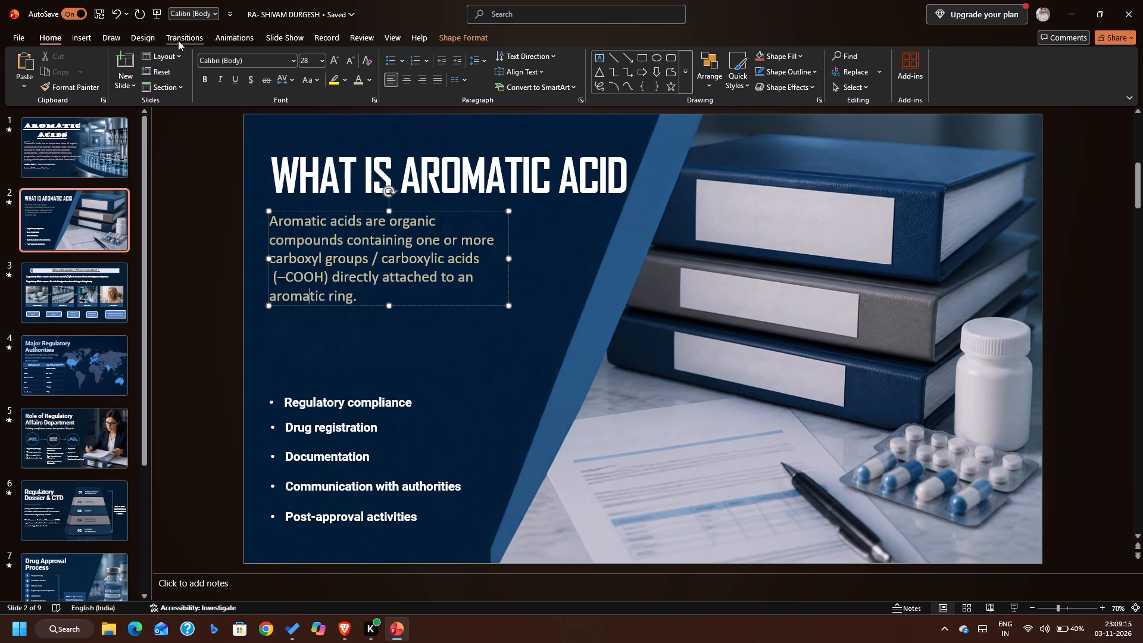
Apply the Title Only layout to slide 2 and move its empty title placeholder into the gap between the definition and the bullets.
click(178, 52)
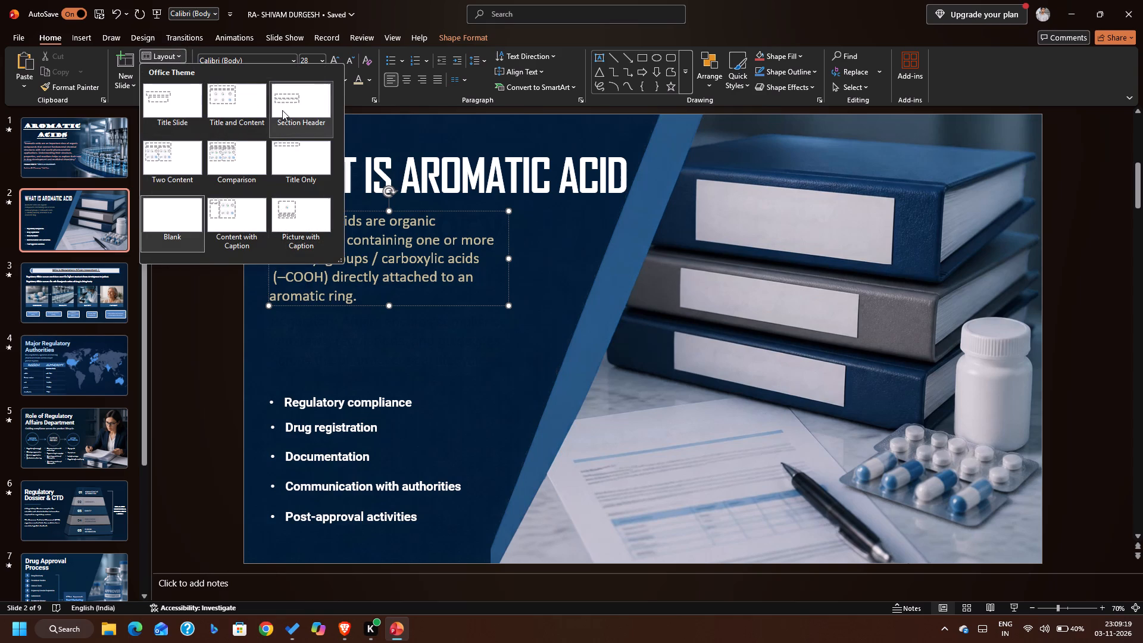
click(295, 166)
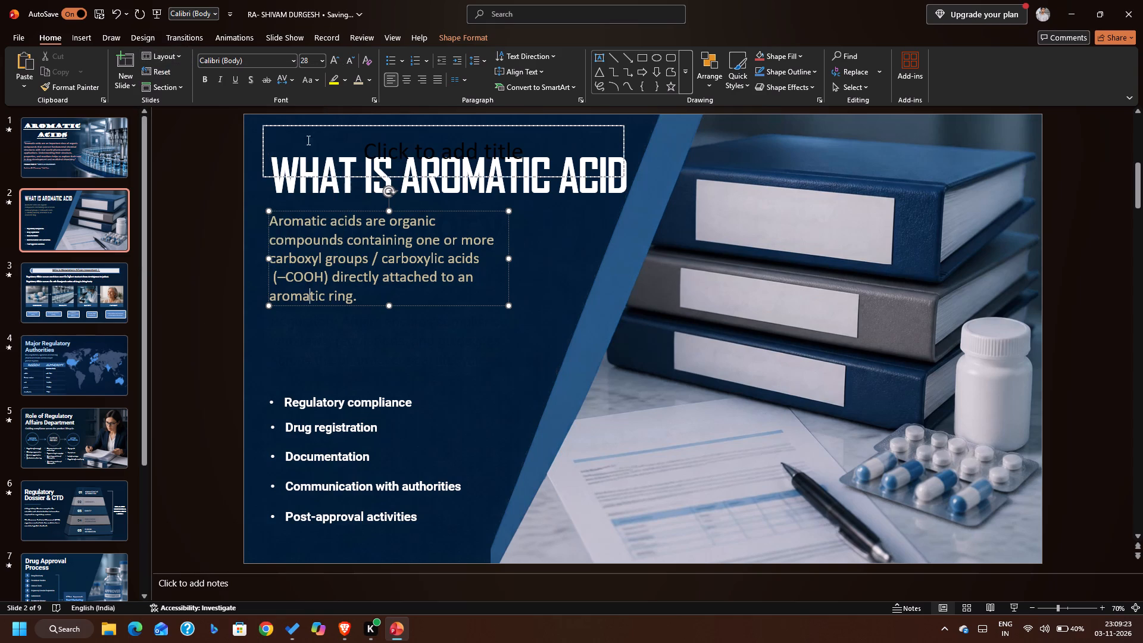
click(299, 123)
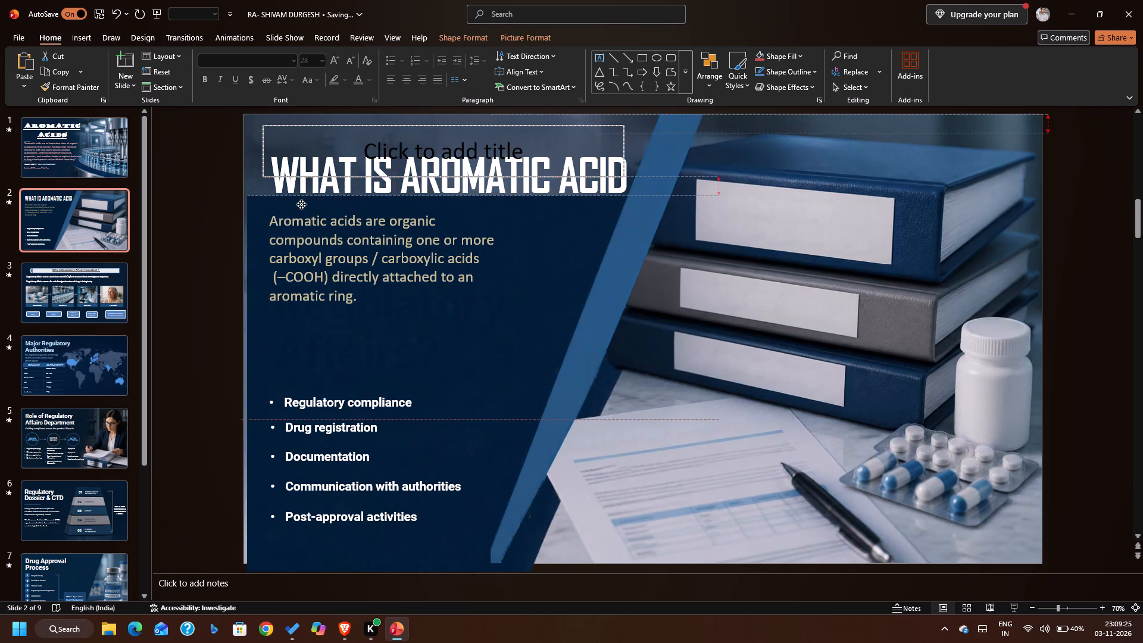
click(296, 134)
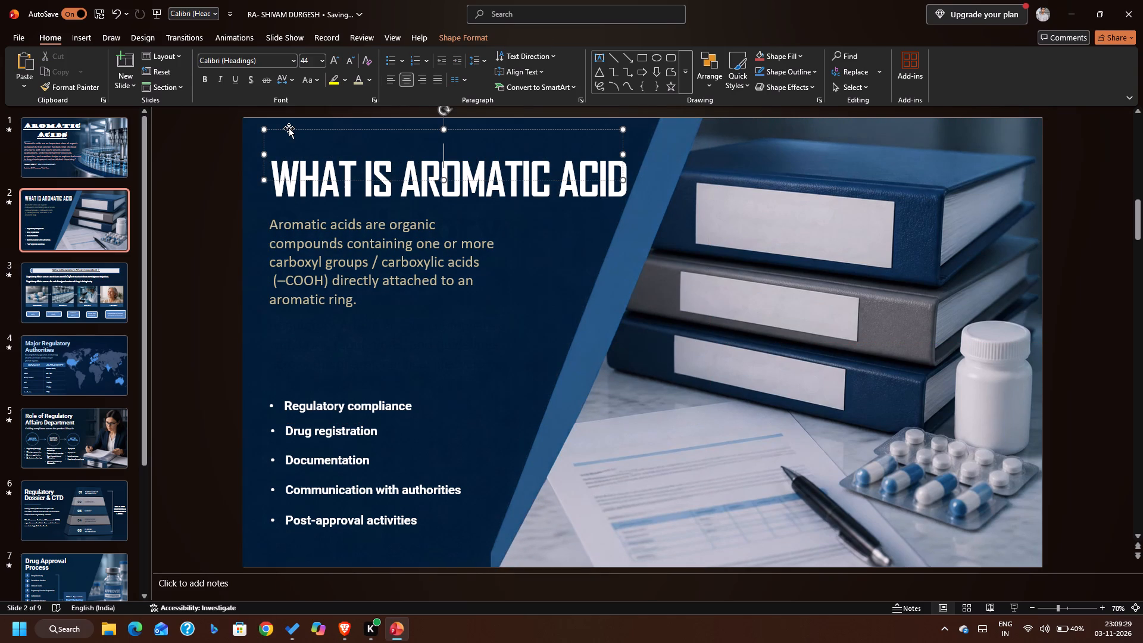
drag(288, 129, 281, 347)
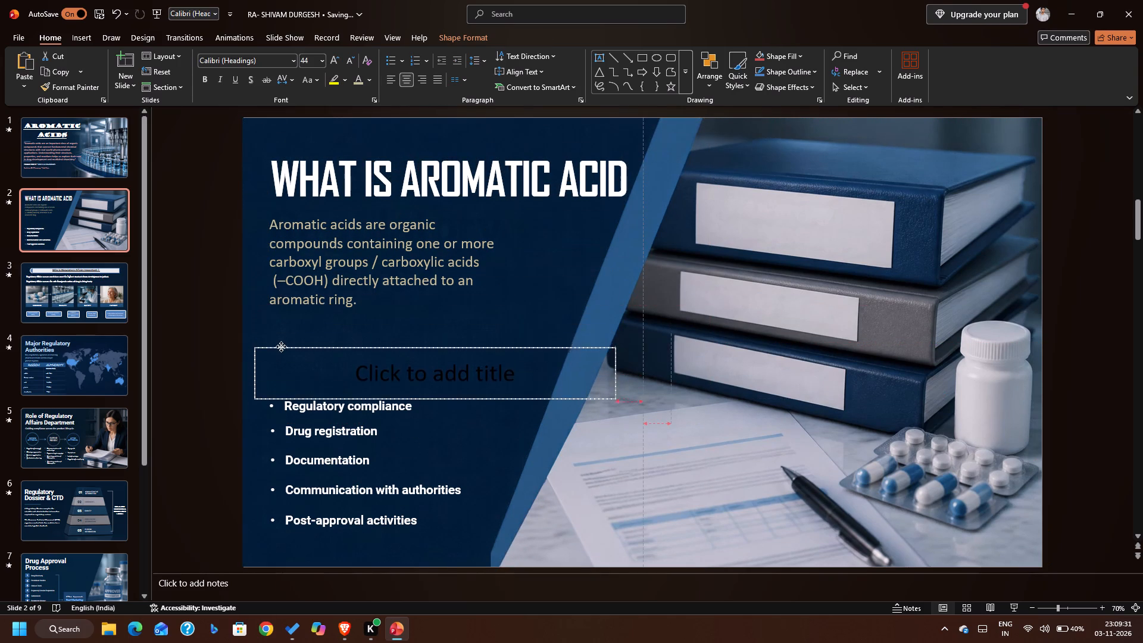
drag(281, 347, 276, 327)
Paste the copied "General Structure: Ar–COOH" line into the empty title placeholder.
click(289, 352)
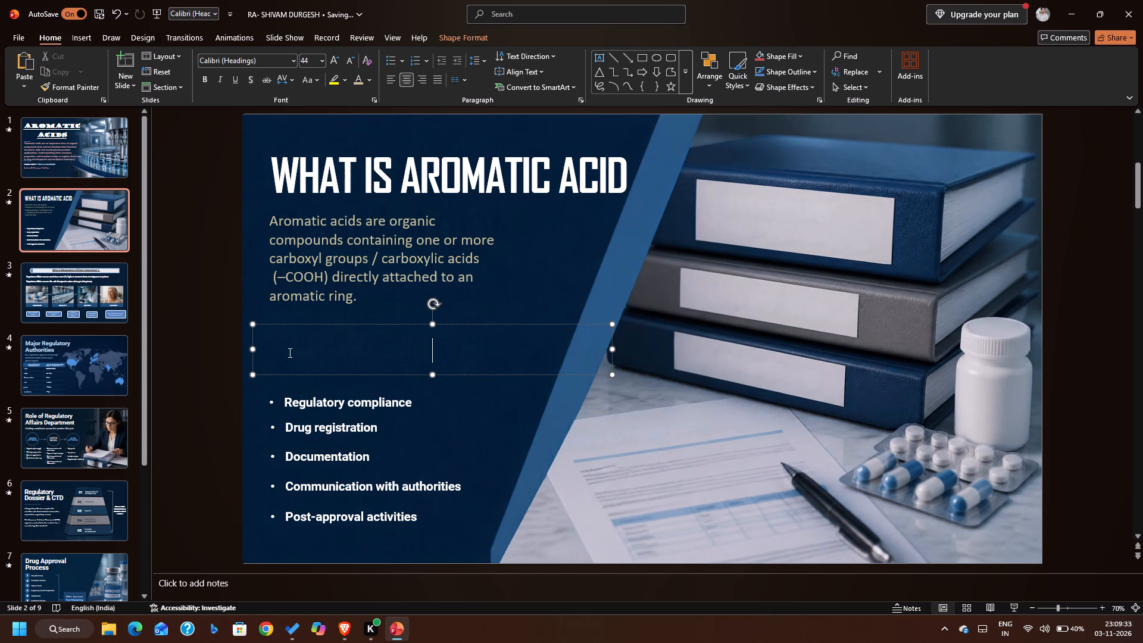
key(ctrl+v)
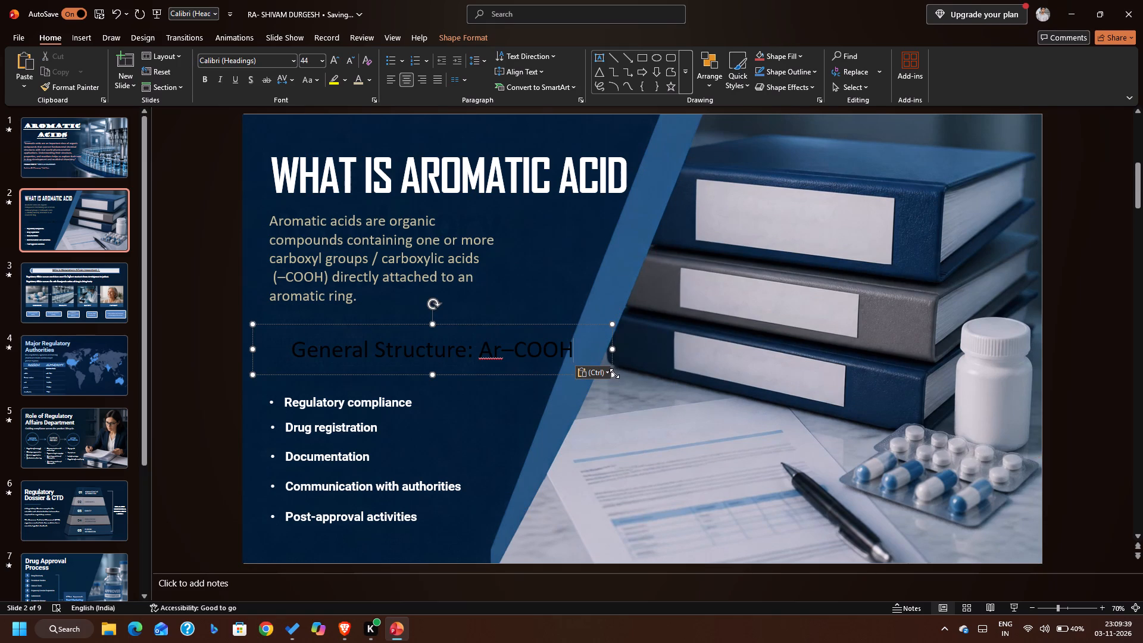
Shrink the "General Structure: Ar–COOH" box to a narrow single-line box and place it directly beneath the definition text.
drag(614, 375, 527, 322)
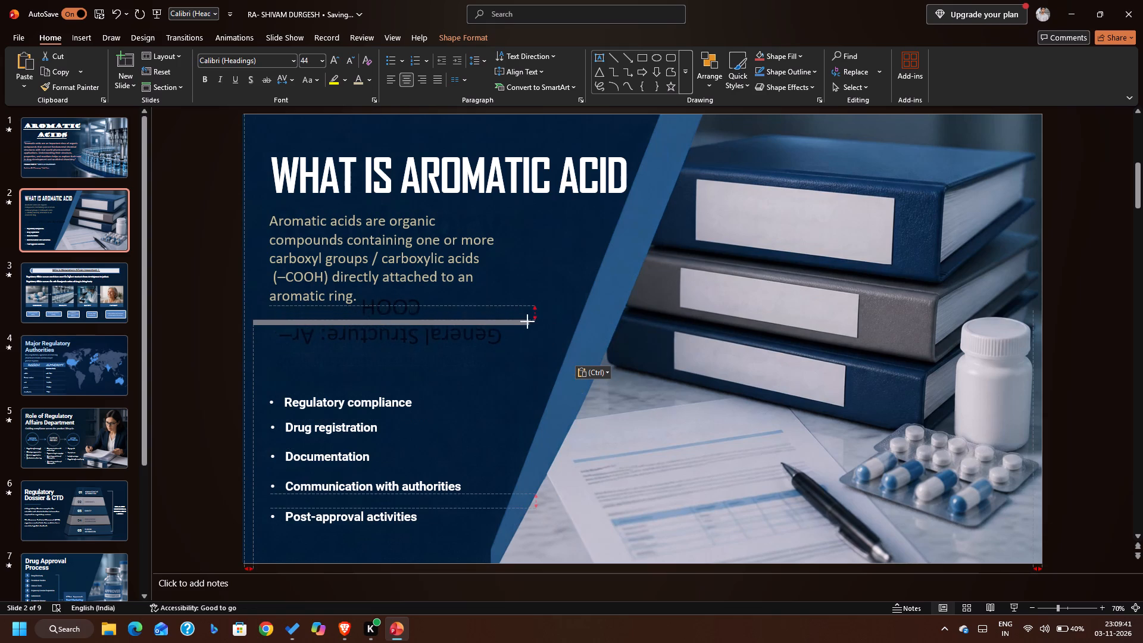
drag(527, 322, 539, 347)
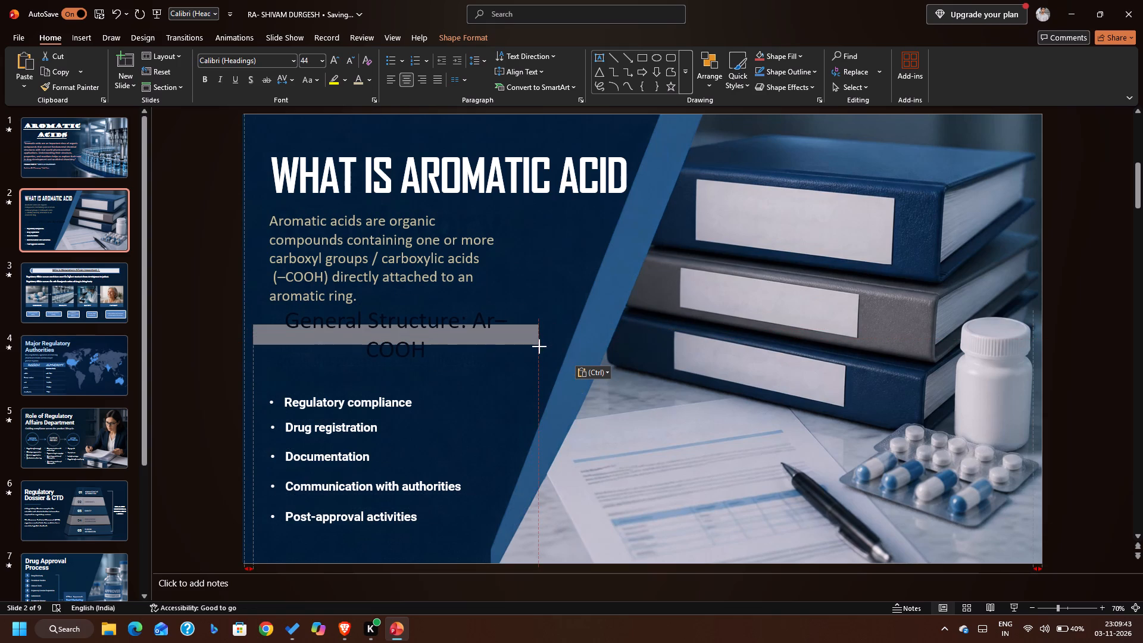
drag(539, 347, 585, 382)
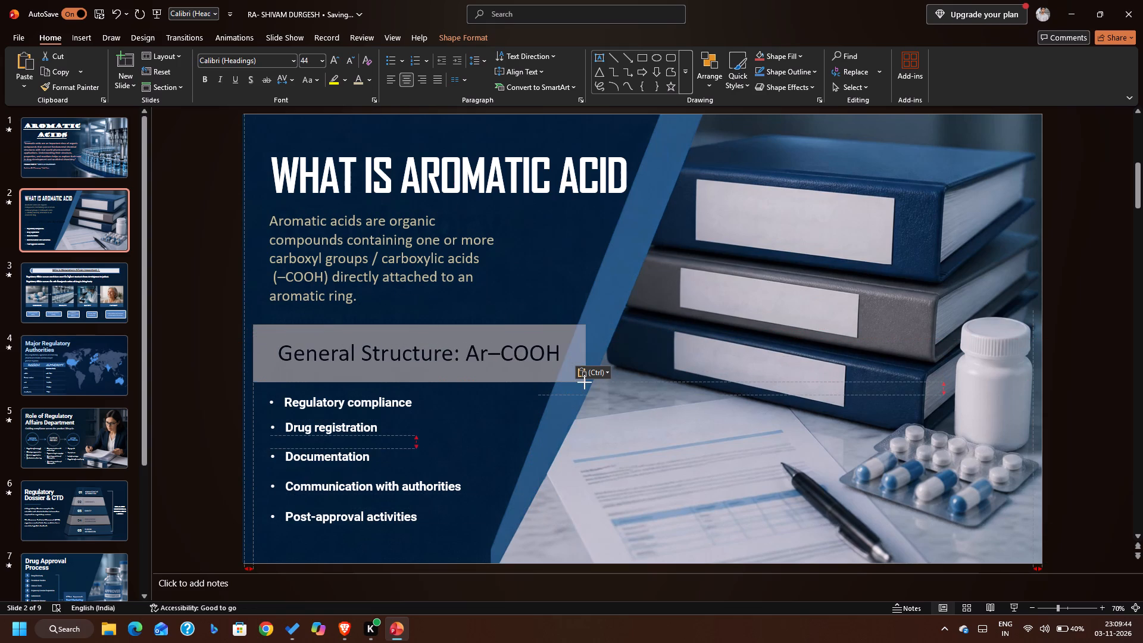
drag(585, 382, 576, 351)
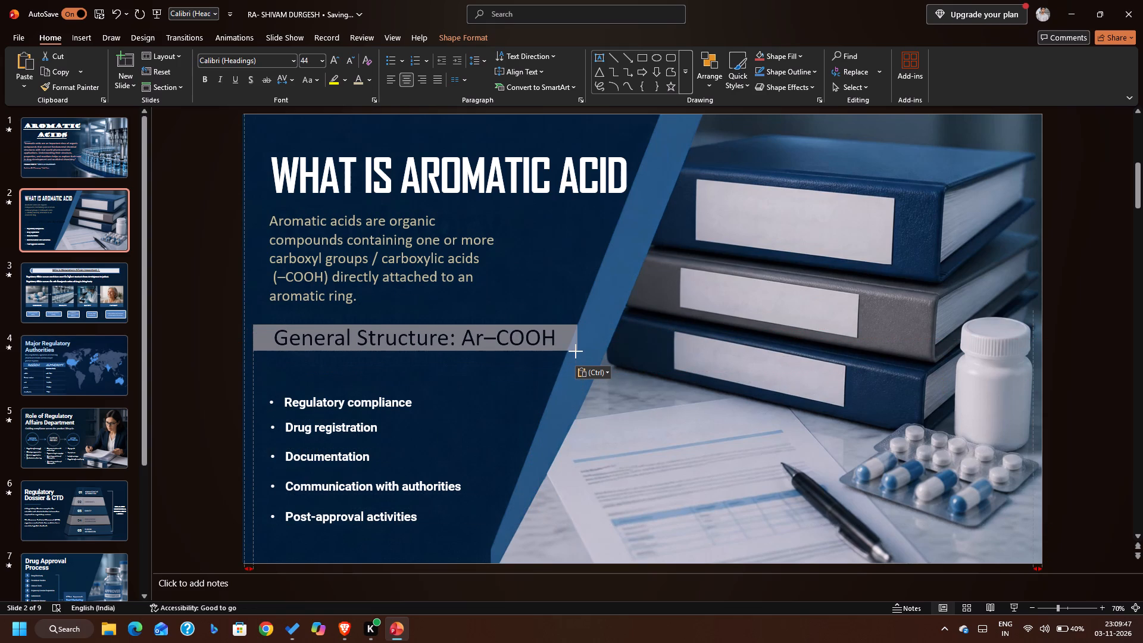
drag(576, 351, 563, 342)
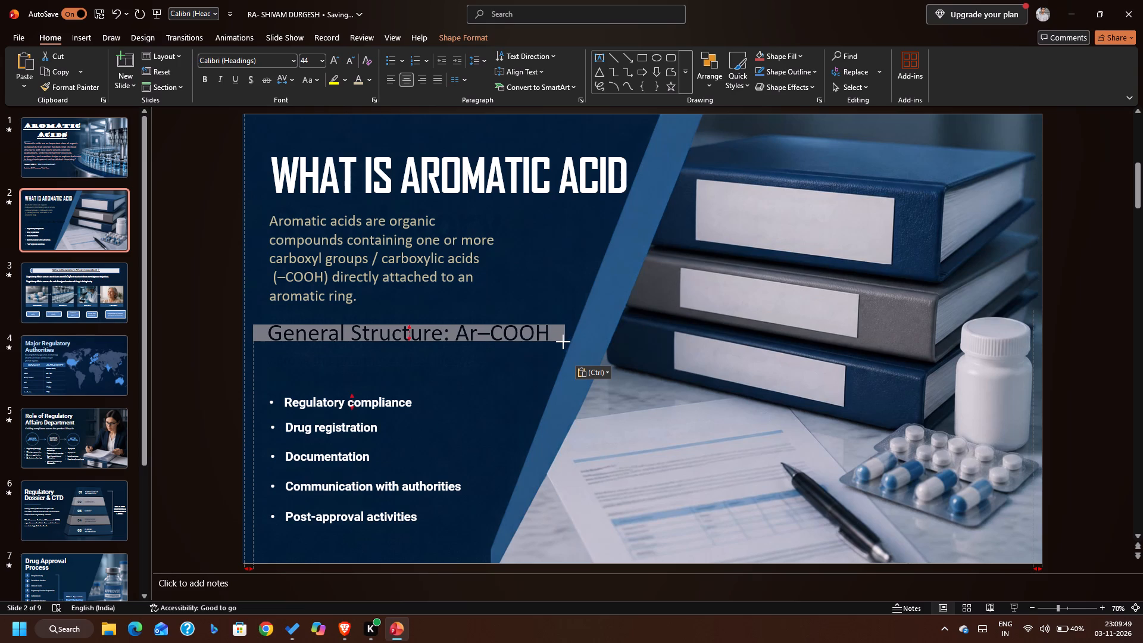
drag(563, 342, 543, 342)
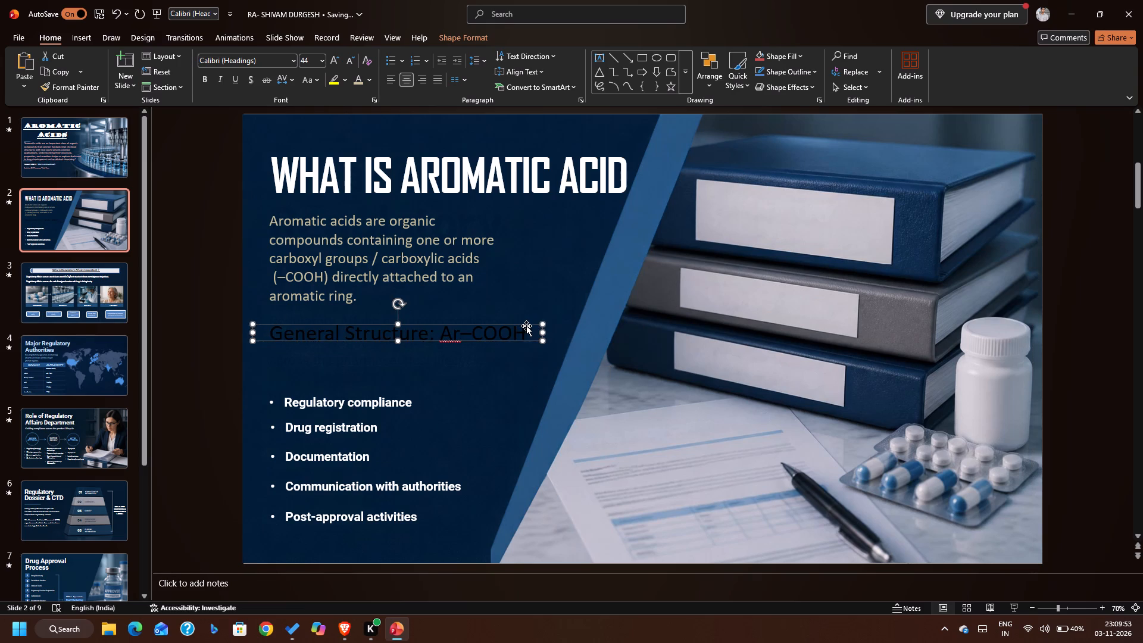
drag(526, 326, 541, 321)
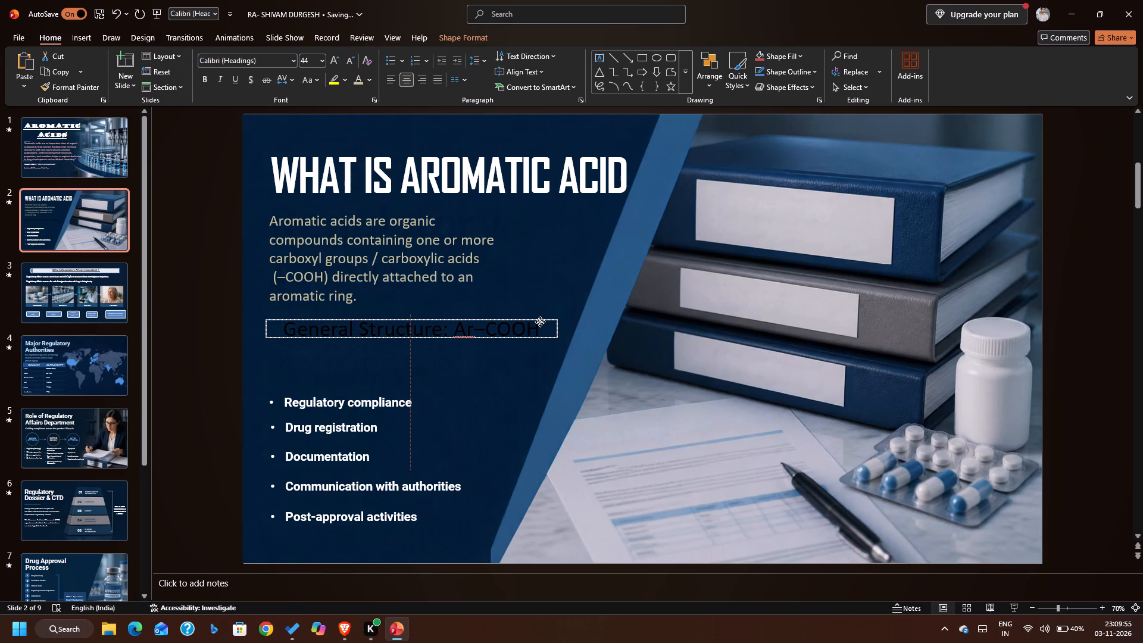
drag(541, 321, 526, 313)
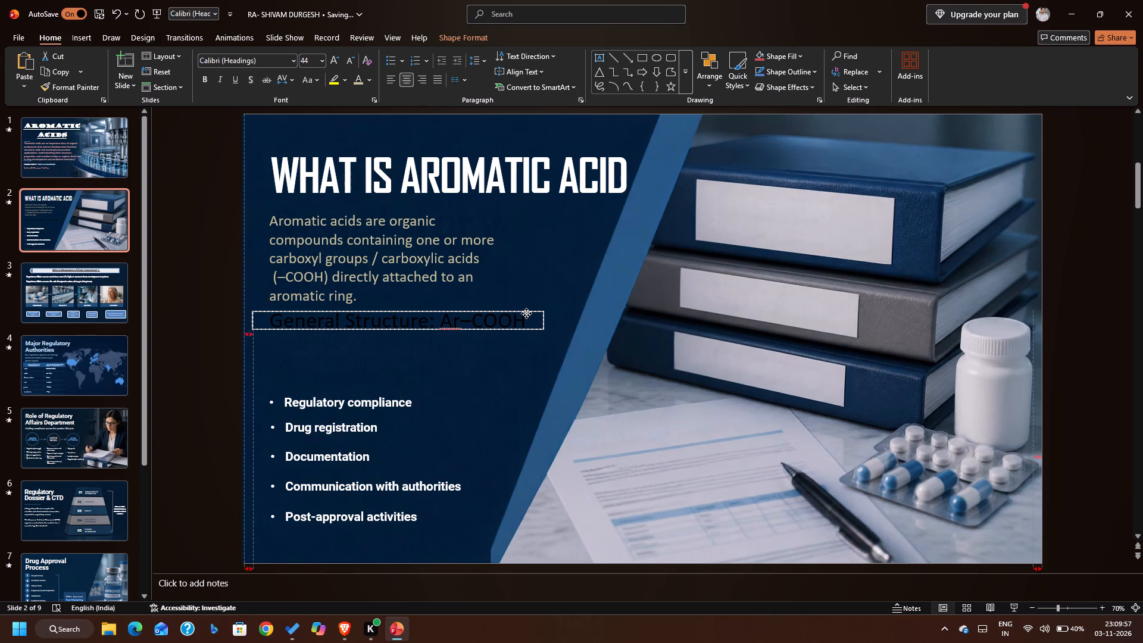
drag(526, 313, 525, 316)
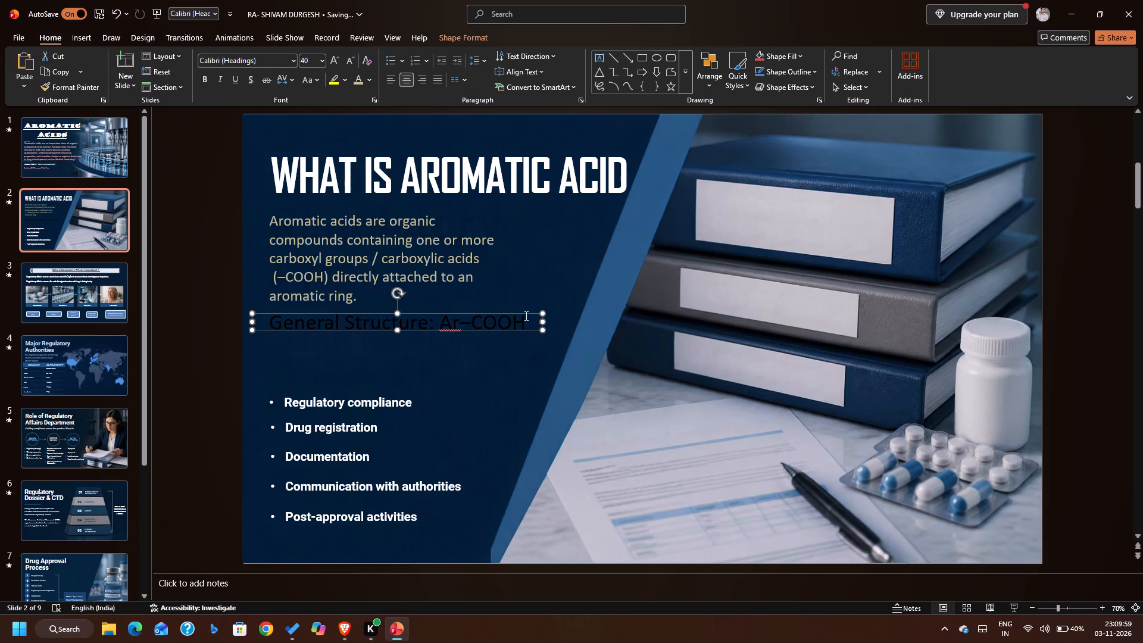
drag(542, 322, 541, 322)
drag(541, 322, 526, 324)
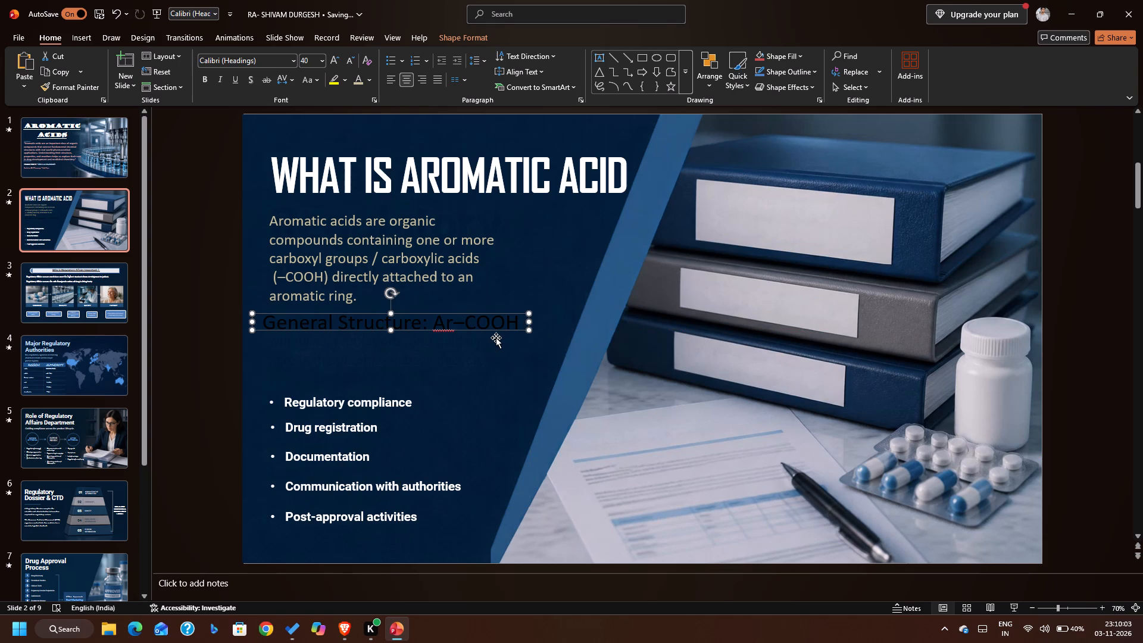
Set the font color of all the "General Structure: Ar–COOH" text to Red, Accent 2, Lighter 40%.
click(501, 323)
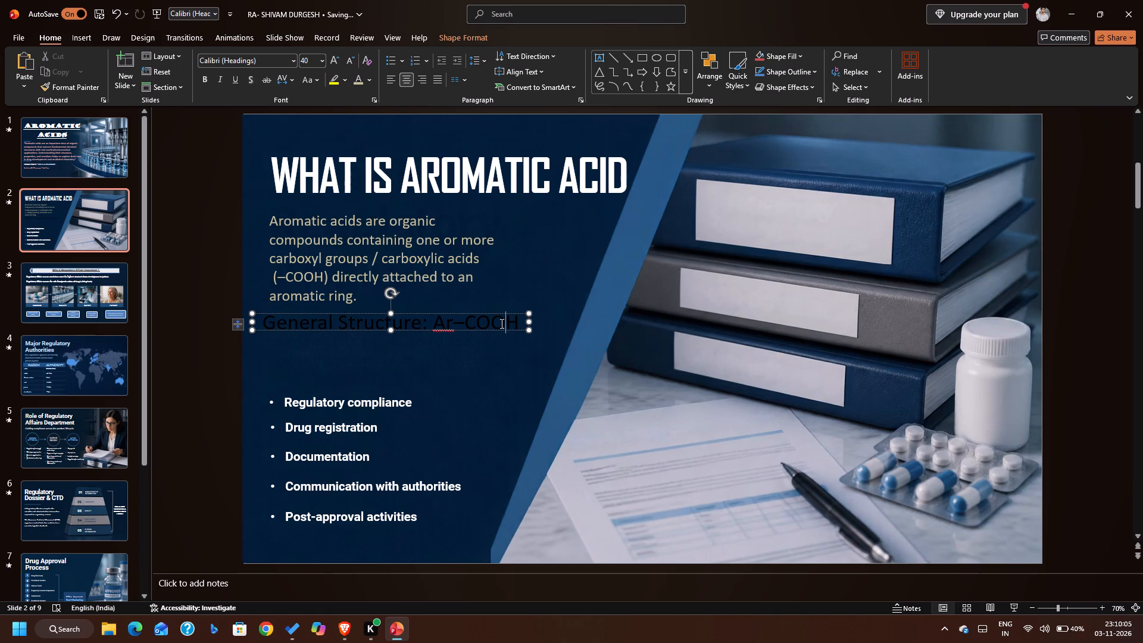
key(ctrl+a)
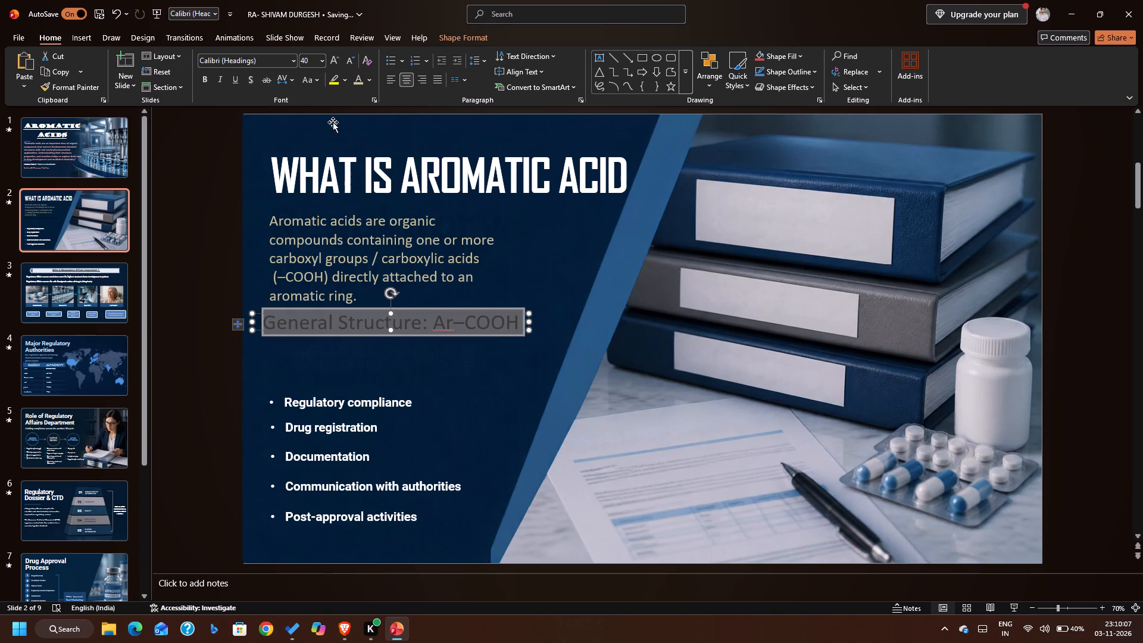
click(366, 76)
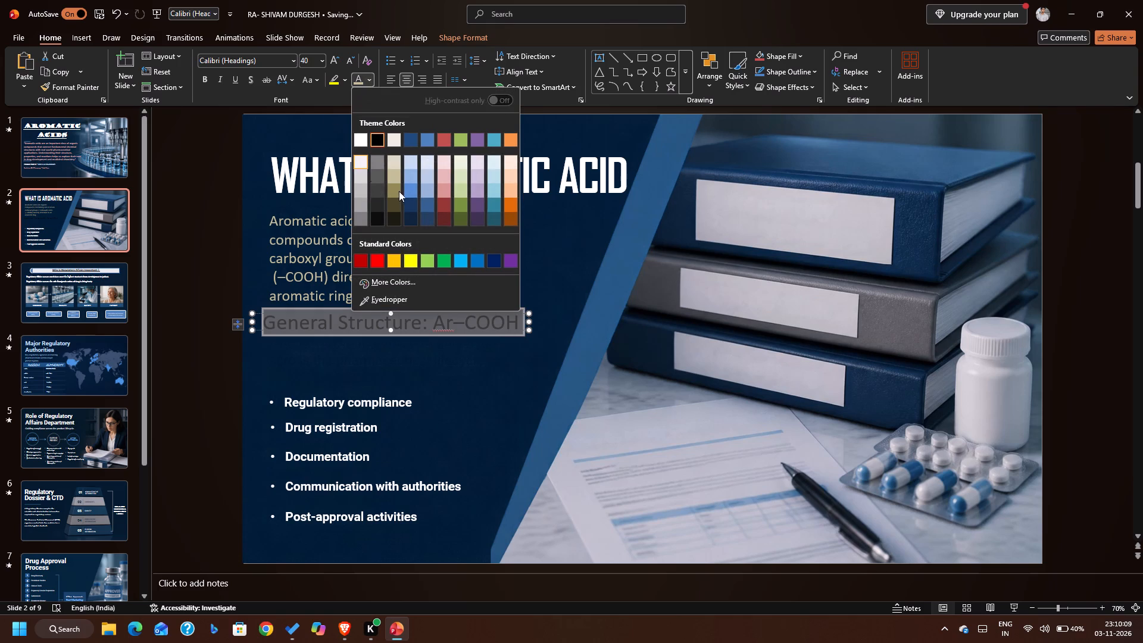
click(440, 189)
click(202, 241)
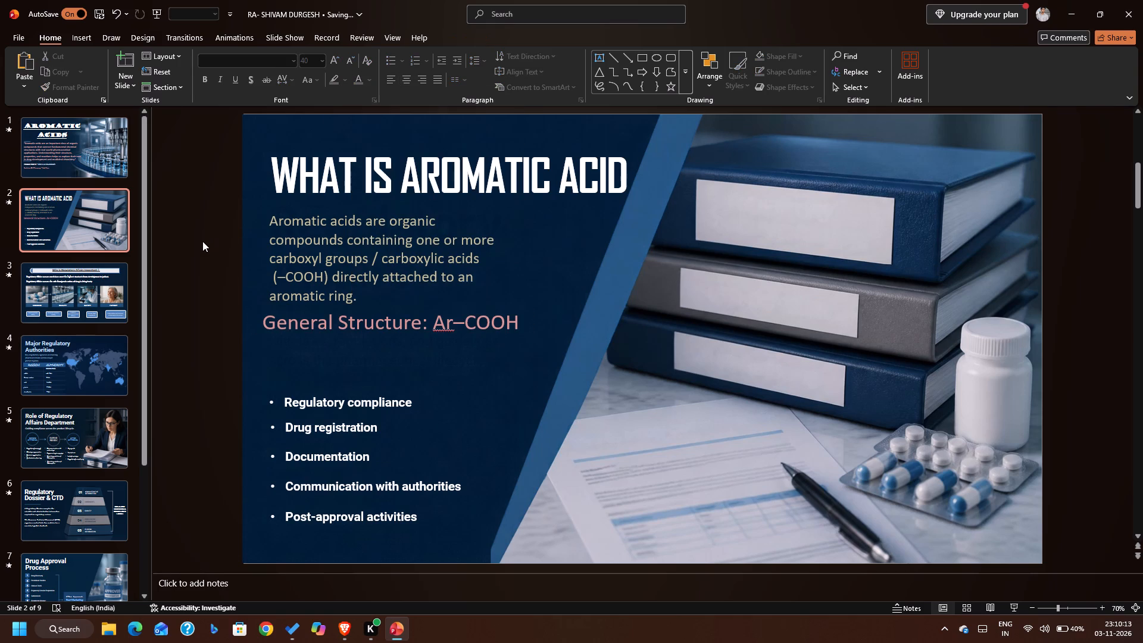
Set the font size of the whole "General Structure: Ar–COOH" line to 28.
click(277, 320)
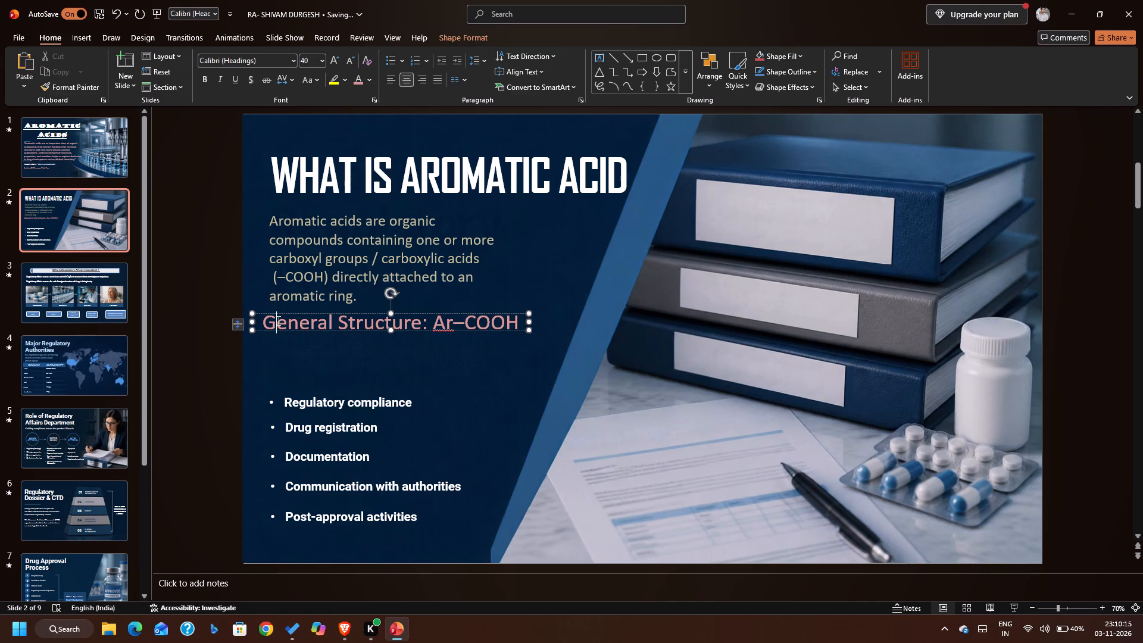
drag(277, 320, 322, 276)
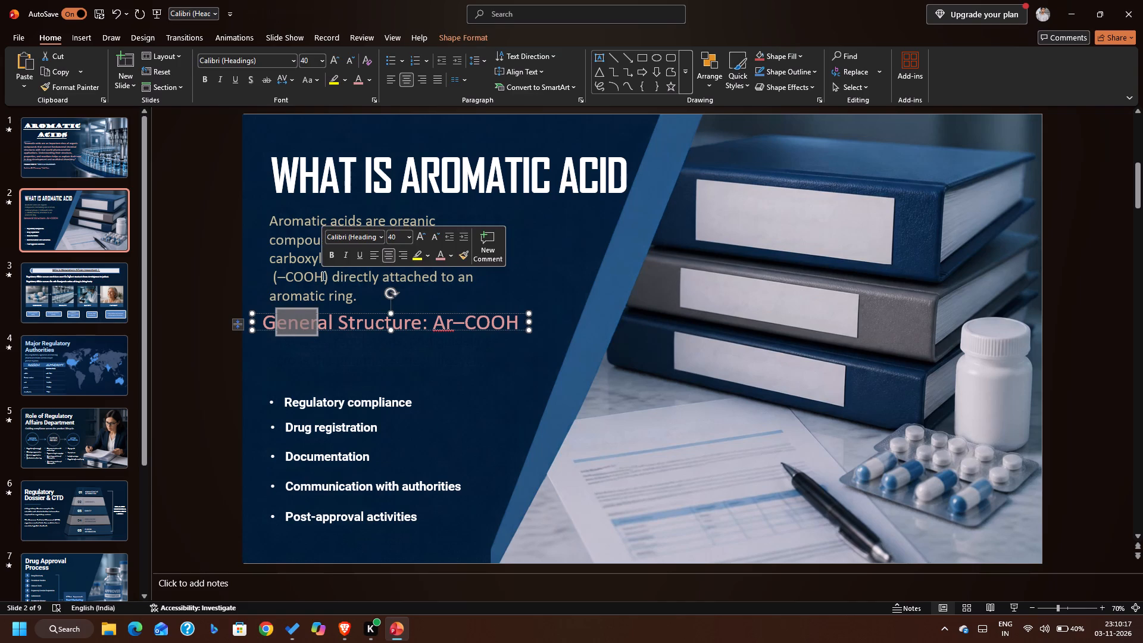
click(160, 255)
click(304, 261)
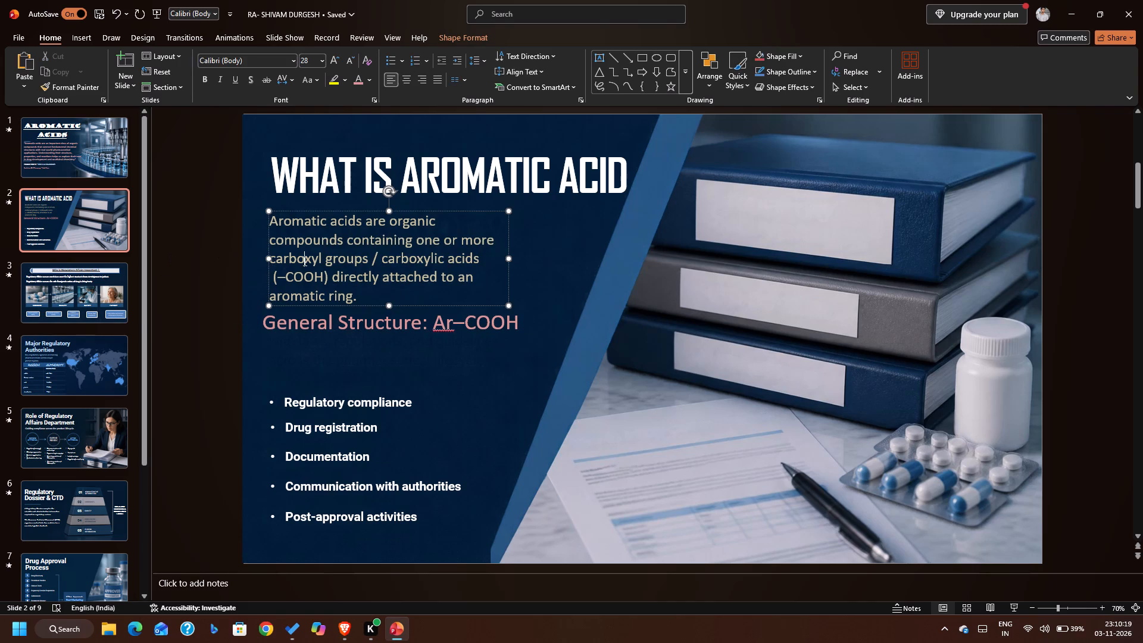
click(341, 314)
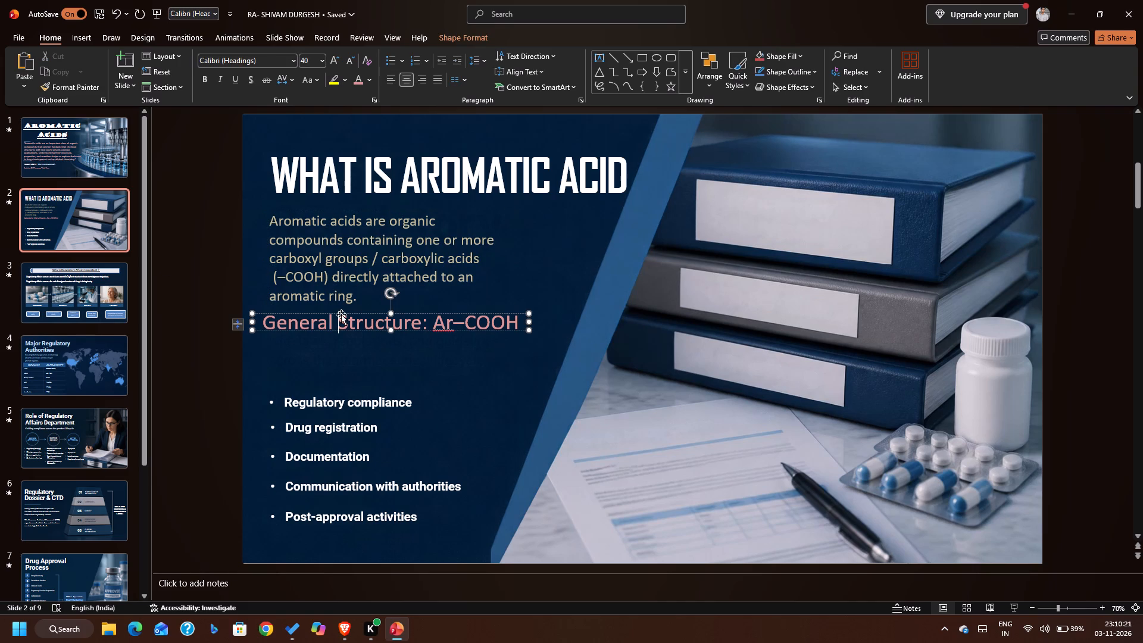
click(322, 61)
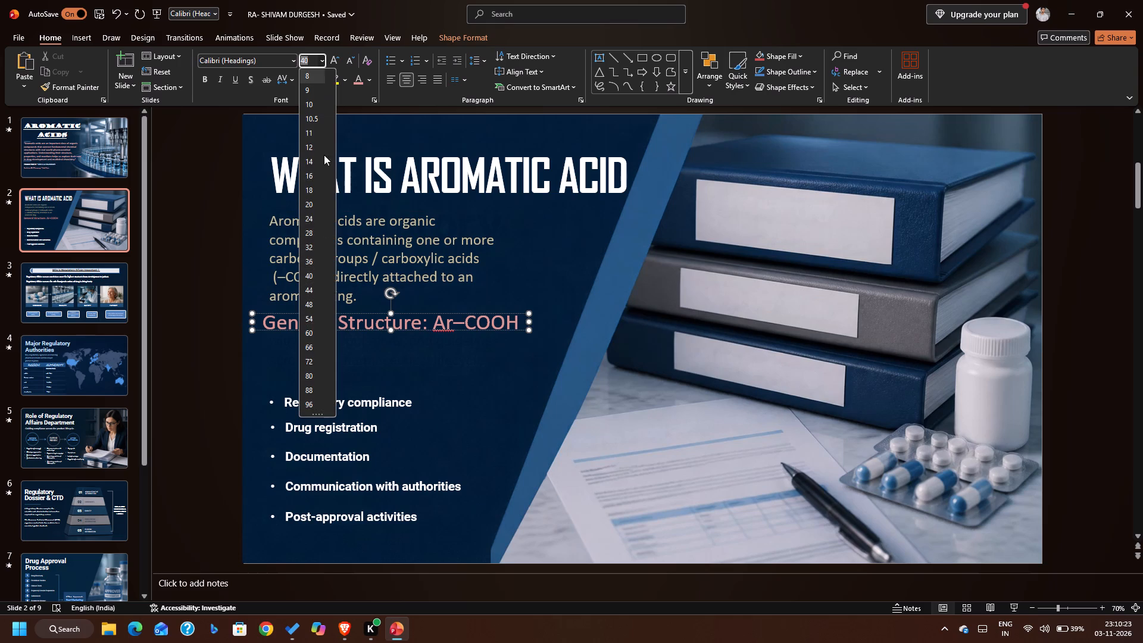
click(311, 238)
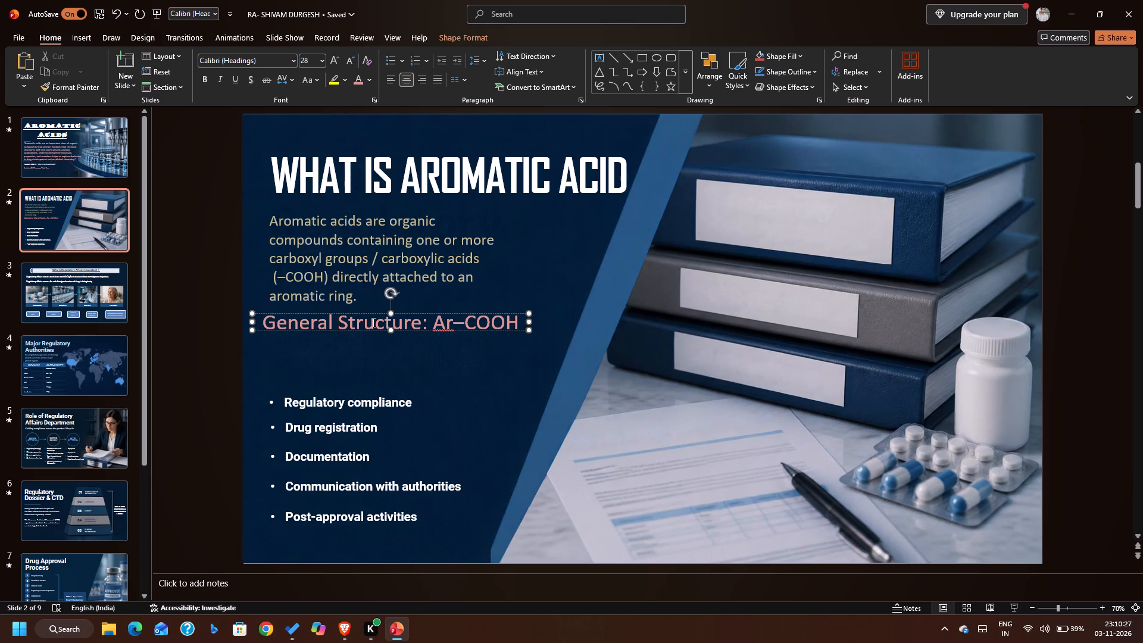
click(372, 323)
key(ctrl+a)
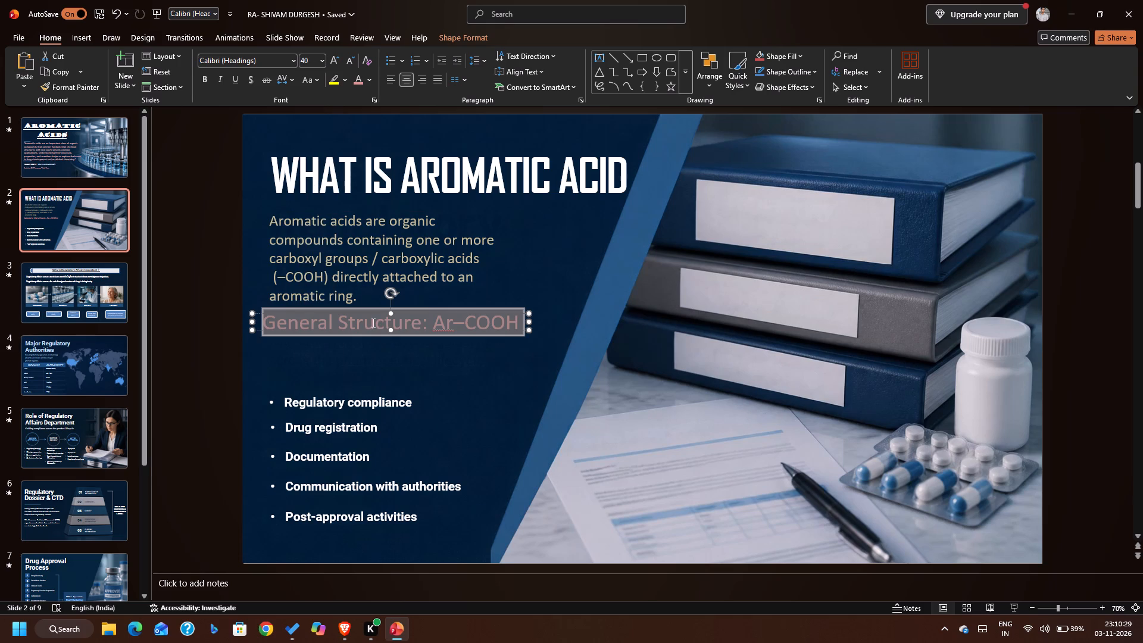
click(316, 65)
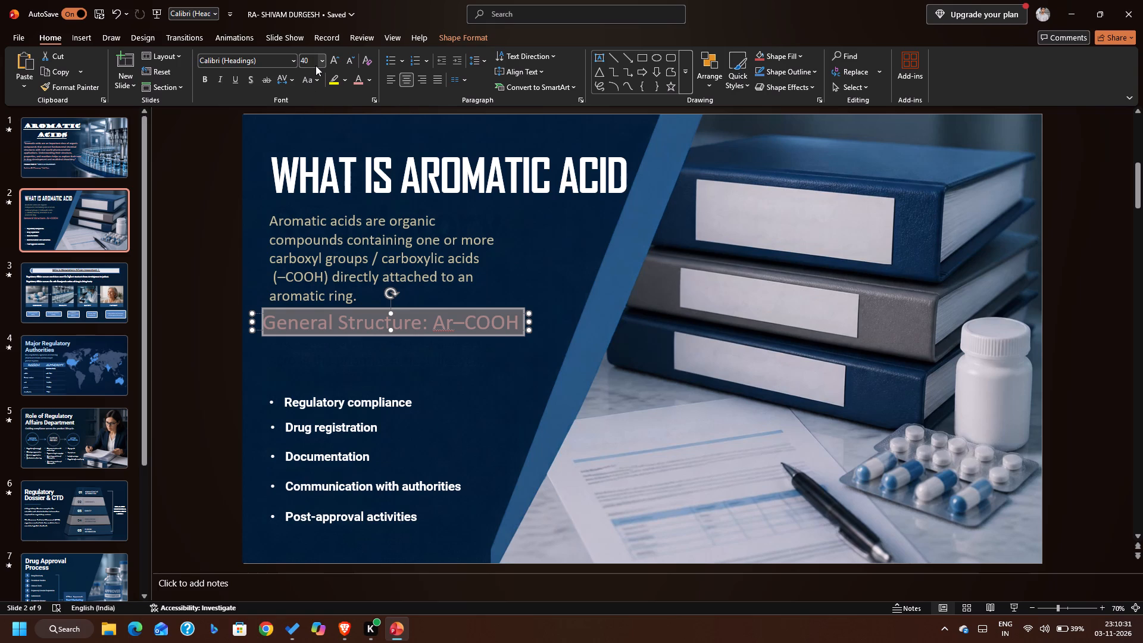
click(325, 58)
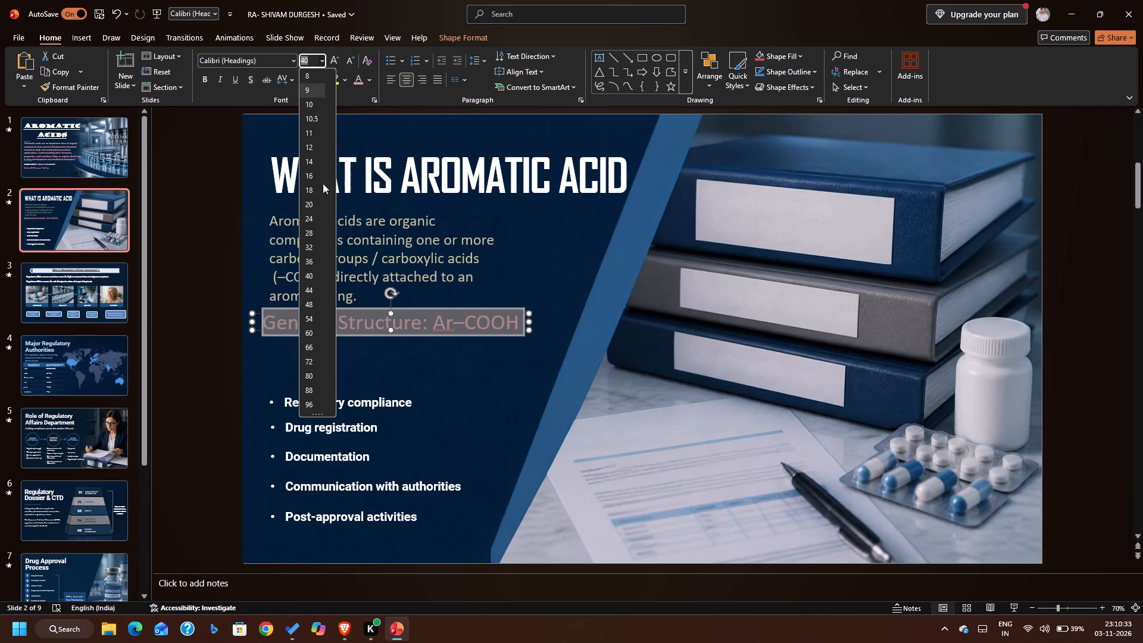
click(316, 230)
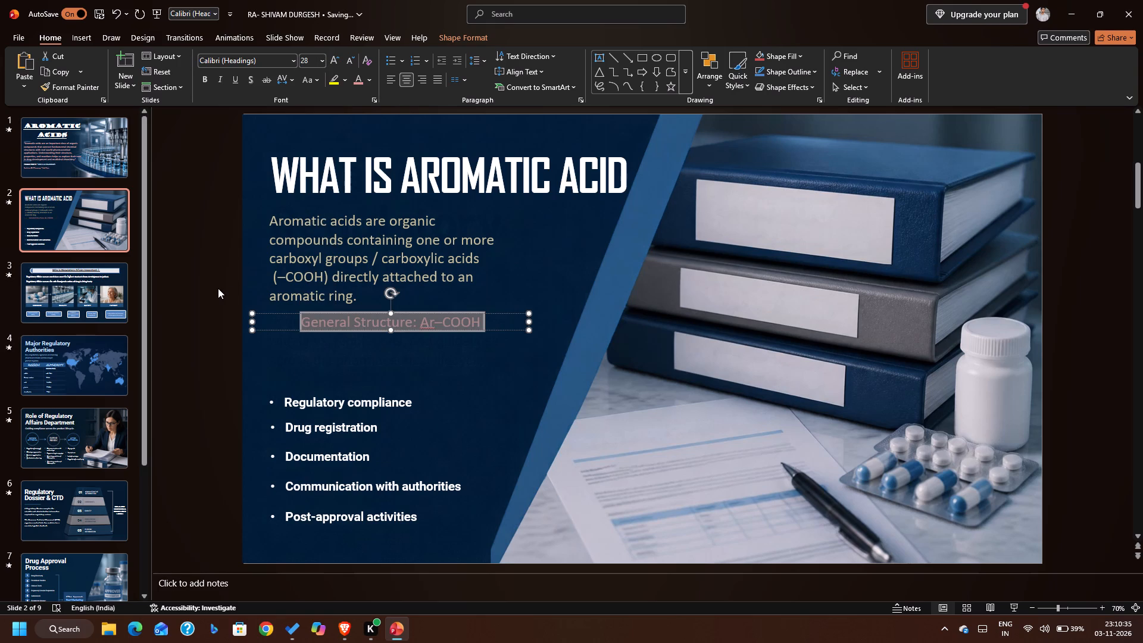
click(216, 288)
Narrow the "General Structure: Ar–COOH" box and shift it so its text lines up beneath the definition paragraph.
click(363, 325)
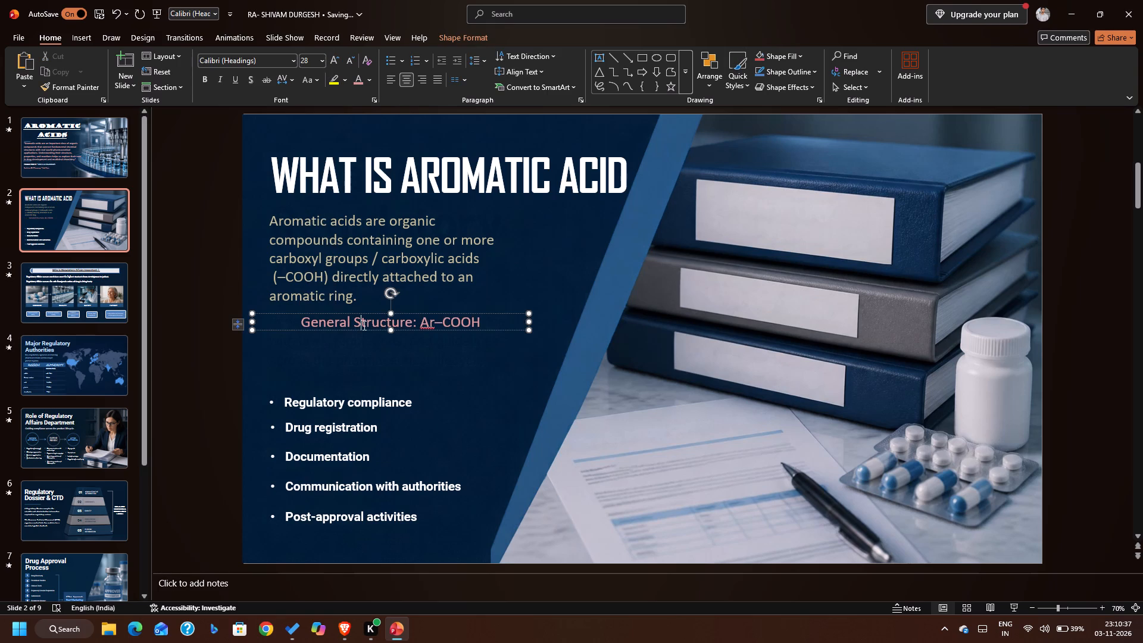
drag(529, 321, 472, 319)
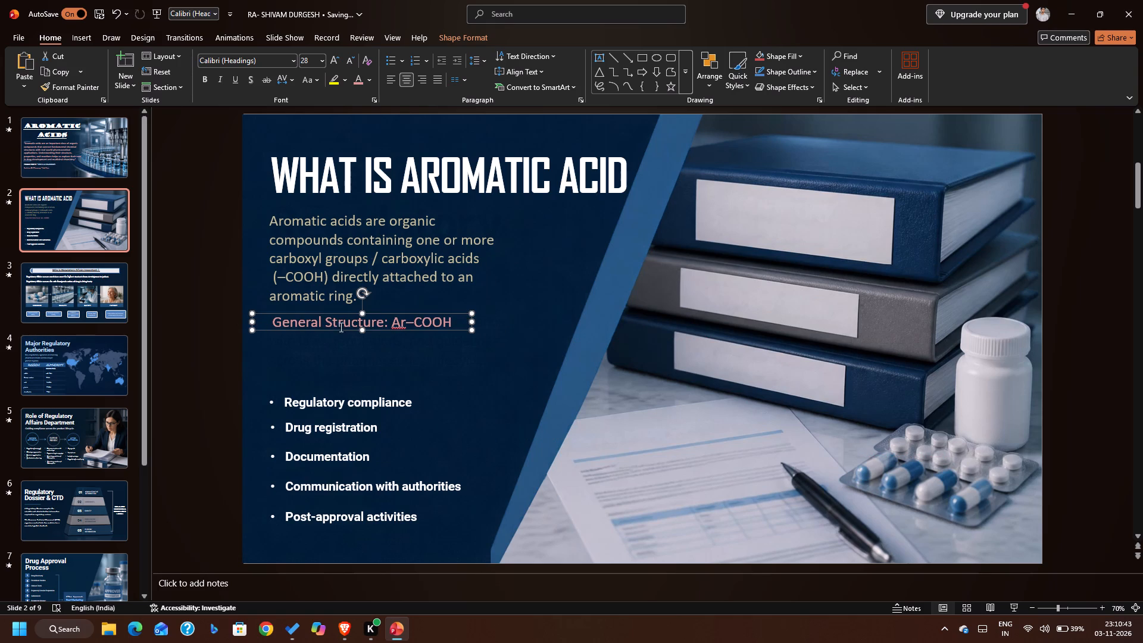
click(332, 314)
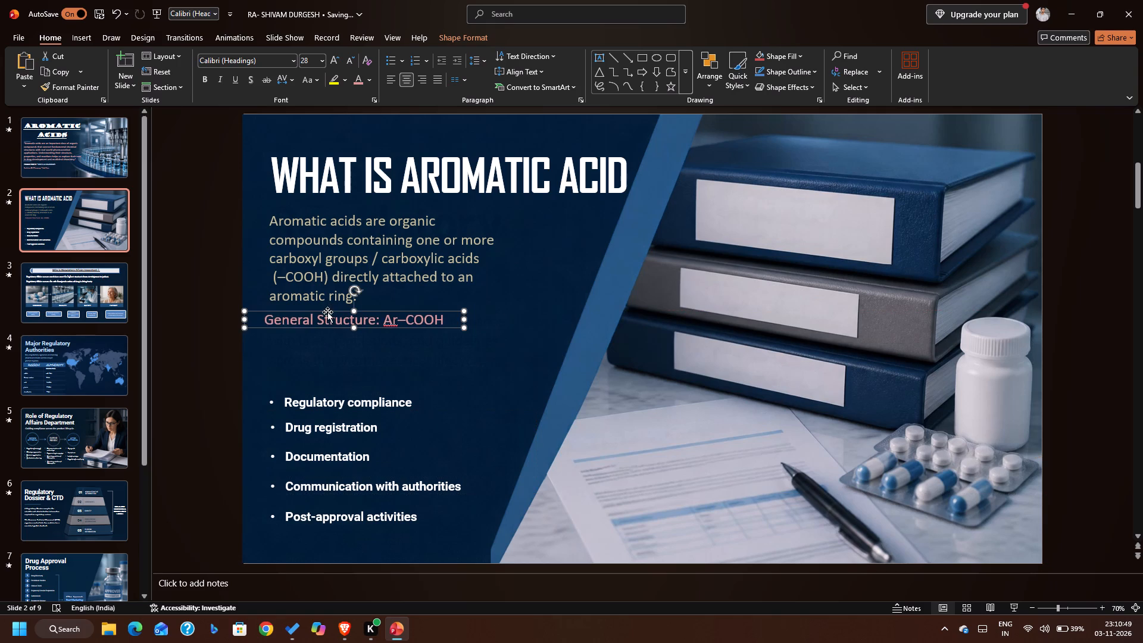
click(223, 313)
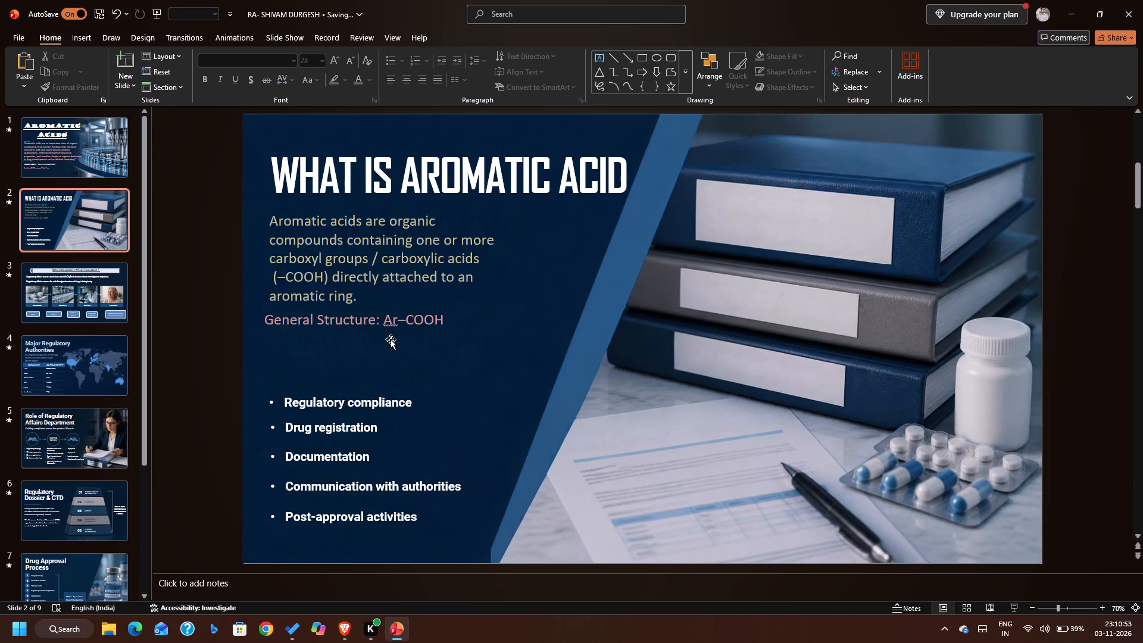
click(343, 631)
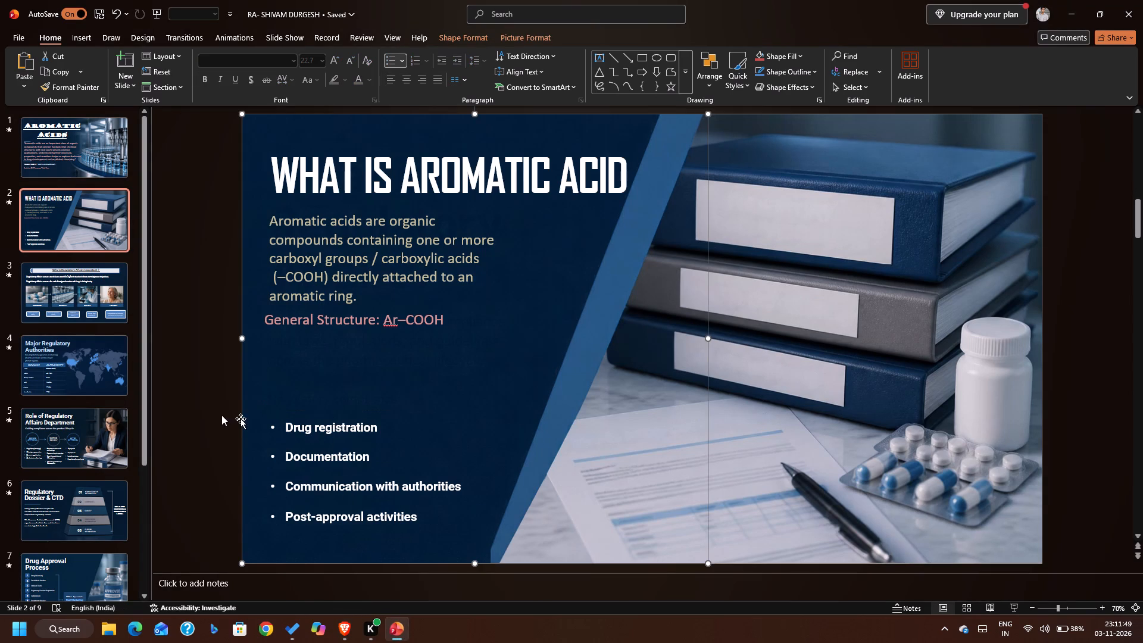
click(221, 415)
click(298, 414)
click(119, 11)
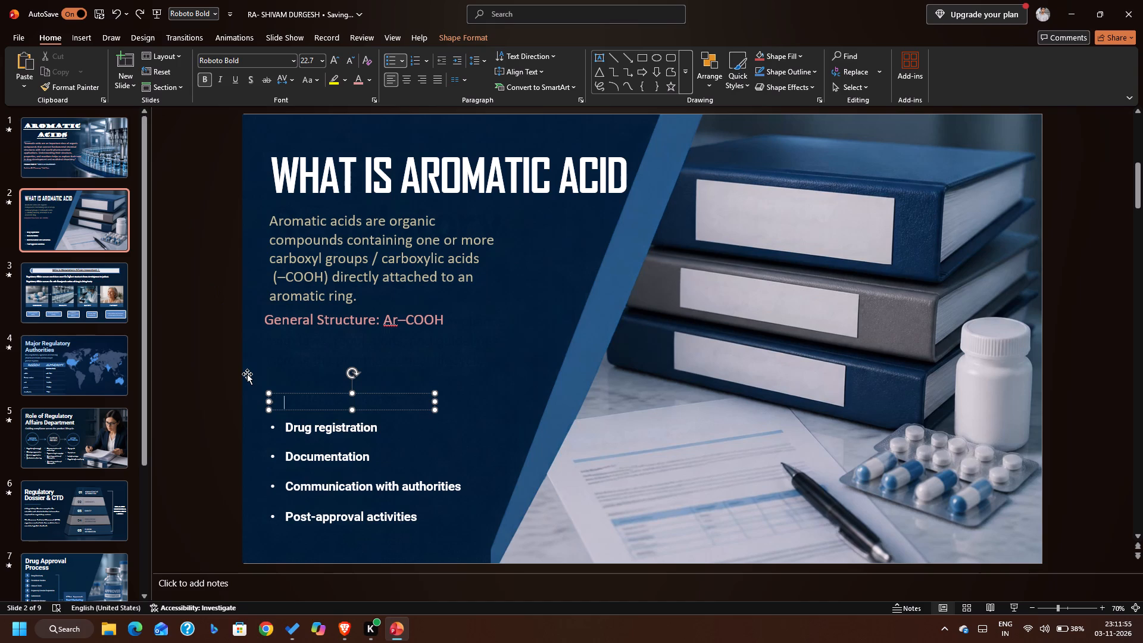
key(ctrl+v)
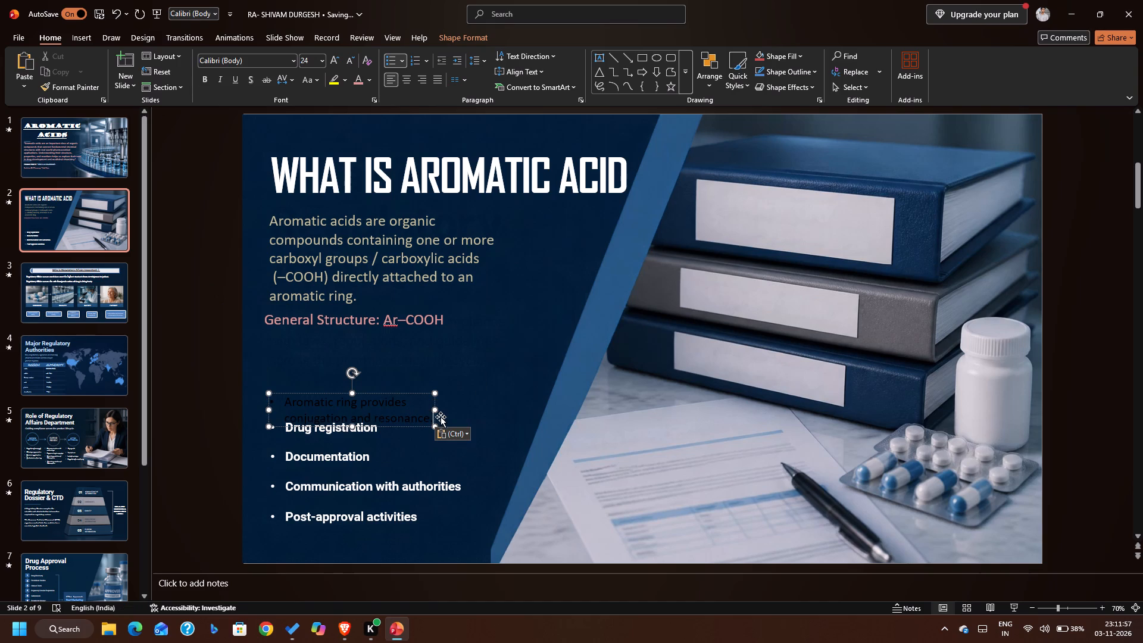
Widen the first bullet's text box on slide 2 so the aromatic ring sentence fits on one line.
drag(433, 411, 504, 399)
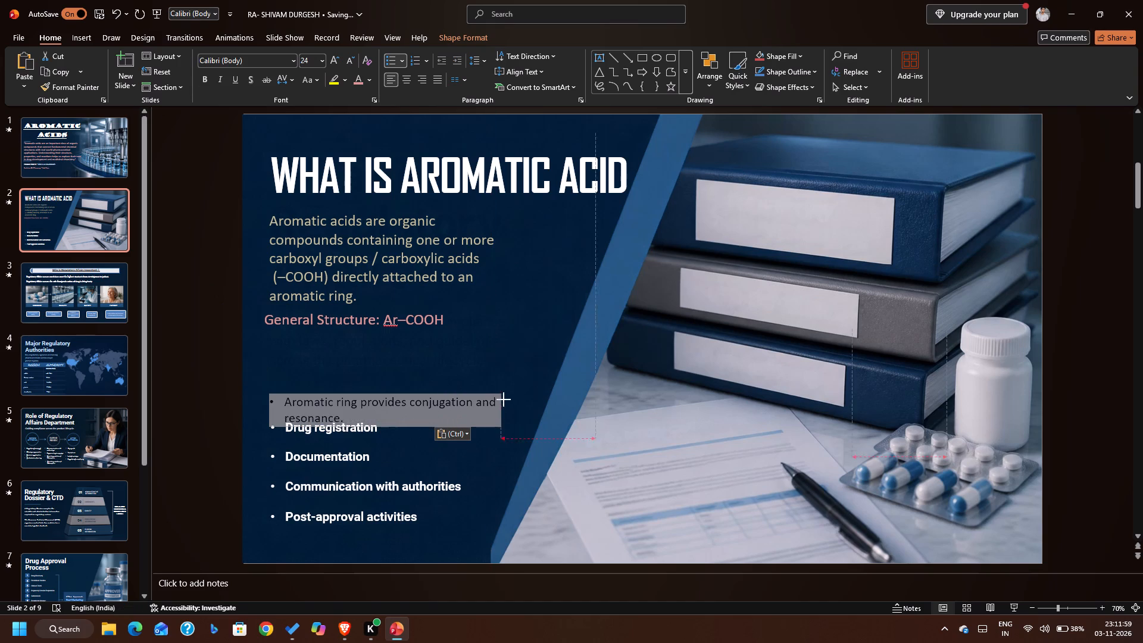
drag(504, 399, 546, 392)
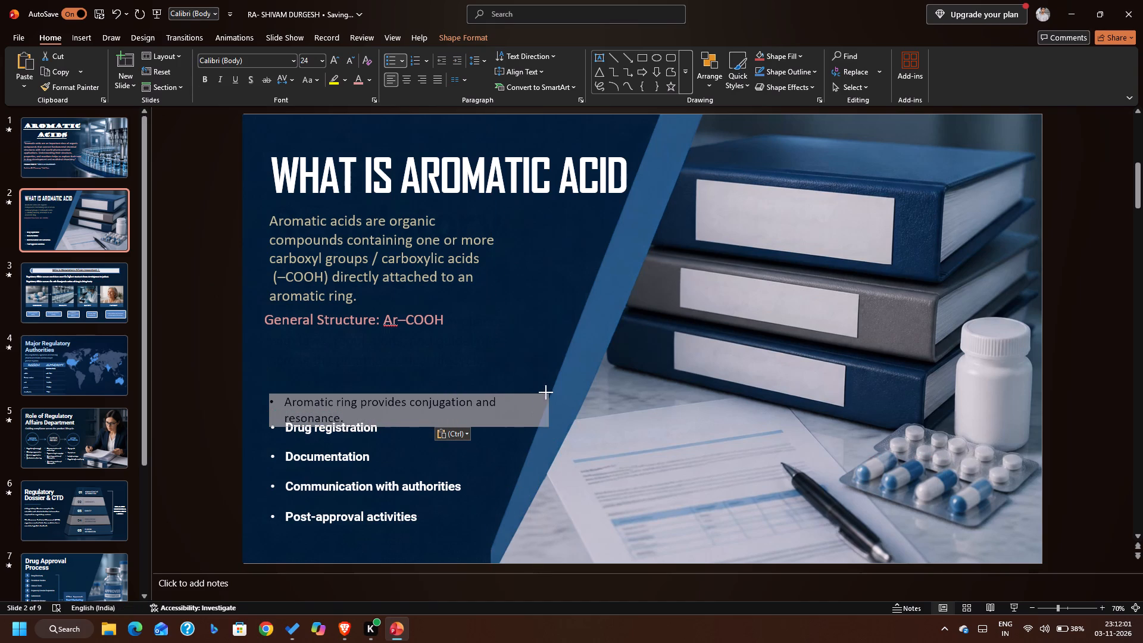
drag(546, 392, 562, 392)
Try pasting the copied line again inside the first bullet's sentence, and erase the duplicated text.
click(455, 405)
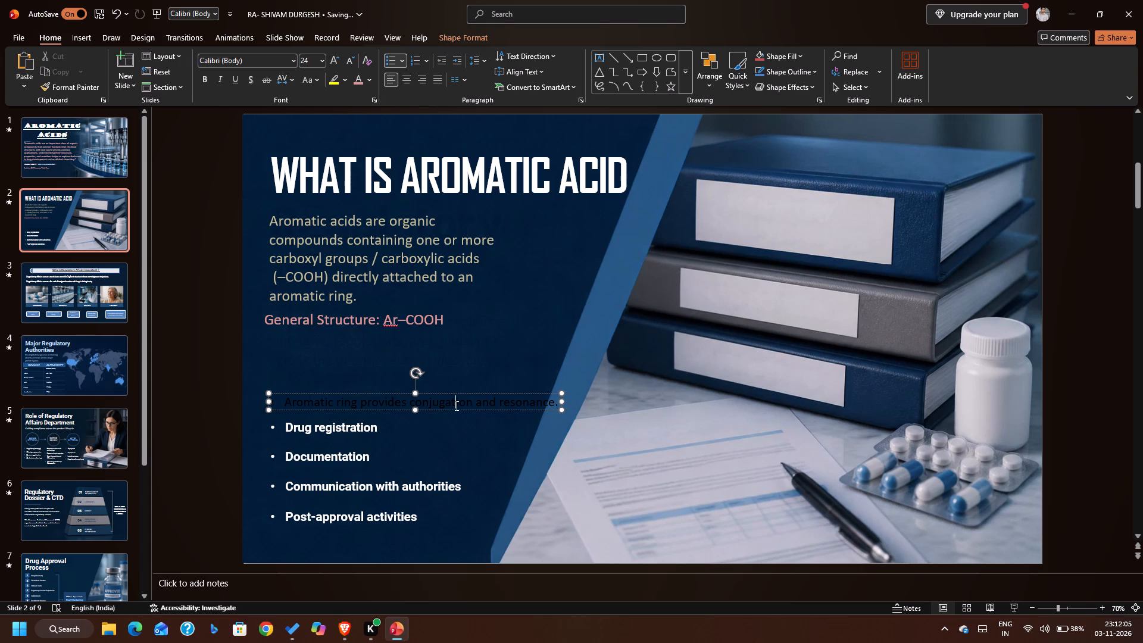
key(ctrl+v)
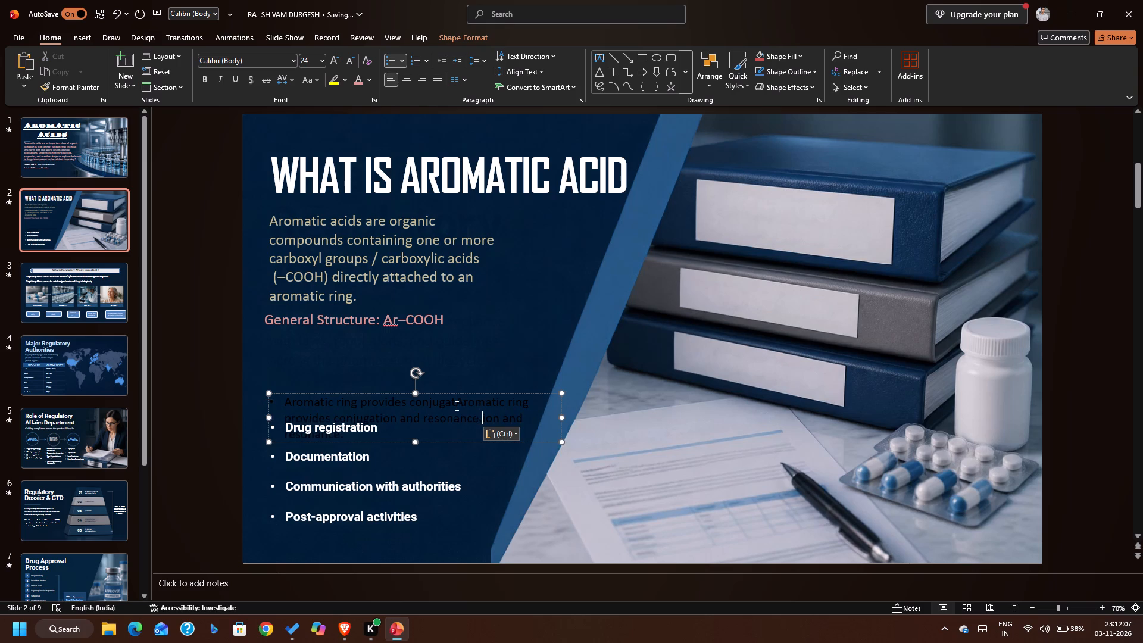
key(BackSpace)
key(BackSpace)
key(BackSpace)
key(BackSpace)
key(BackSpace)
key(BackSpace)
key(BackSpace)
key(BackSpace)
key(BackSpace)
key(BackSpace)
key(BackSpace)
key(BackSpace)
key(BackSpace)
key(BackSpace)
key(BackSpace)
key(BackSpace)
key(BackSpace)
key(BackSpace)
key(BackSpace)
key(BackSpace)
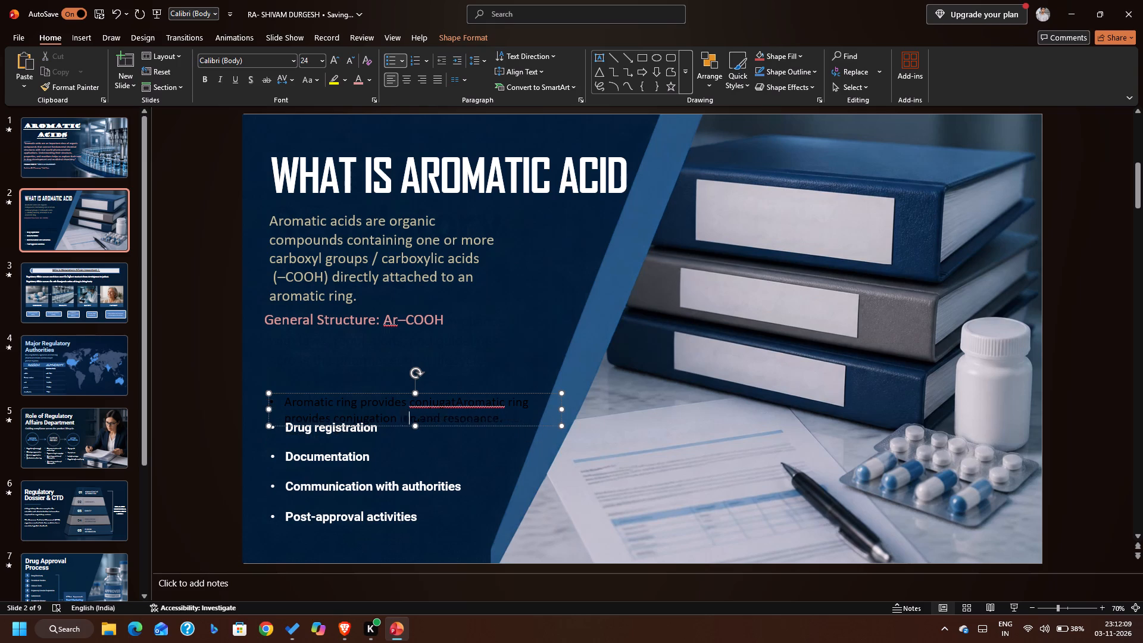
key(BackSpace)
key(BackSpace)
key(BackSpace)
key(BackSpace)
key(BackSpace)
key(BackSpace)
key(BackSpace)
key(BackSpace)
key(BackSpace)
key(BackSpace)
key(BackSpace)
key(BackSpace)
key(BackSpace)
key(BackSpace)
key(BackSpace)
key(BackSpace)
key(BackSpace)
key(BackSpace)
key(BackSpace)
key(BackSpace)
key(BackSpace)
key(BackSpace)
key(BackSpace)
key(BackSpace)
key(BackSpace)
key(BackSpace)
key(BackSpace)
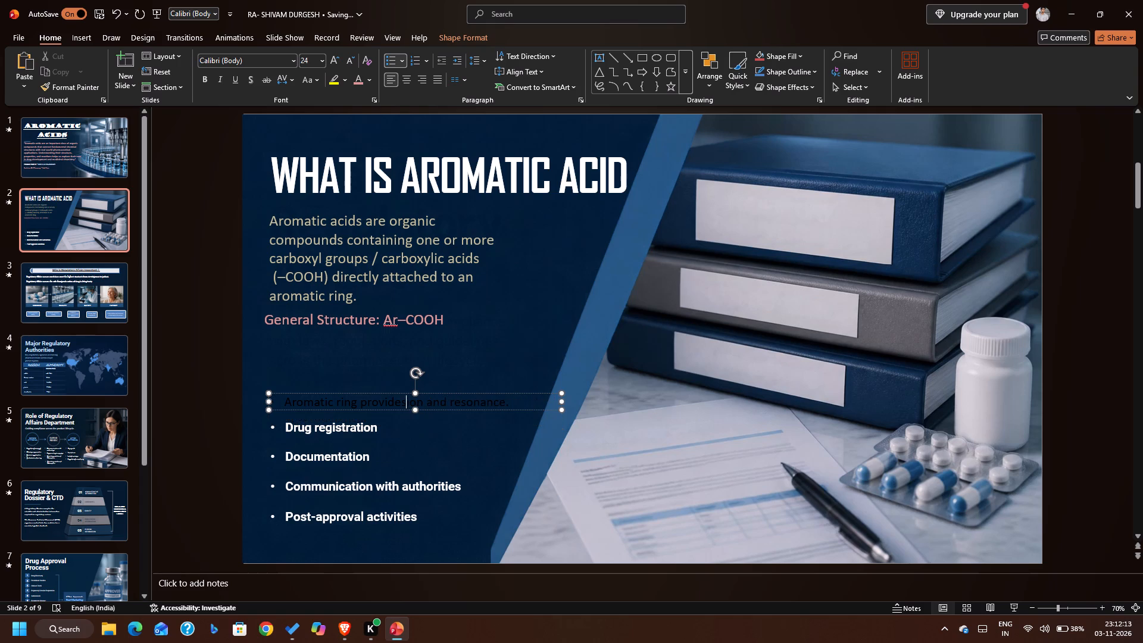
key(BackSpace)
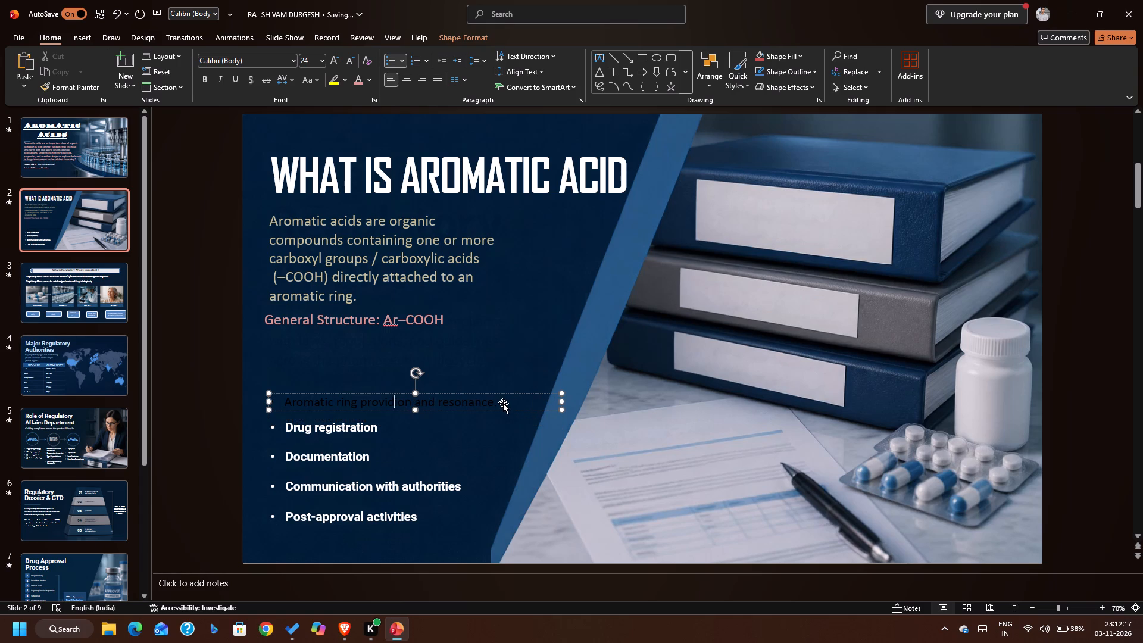
Clear the remaining text from the first bullet and paste "Aromatic ring provides conjugation and resonance." in its place.
click(499, 403)
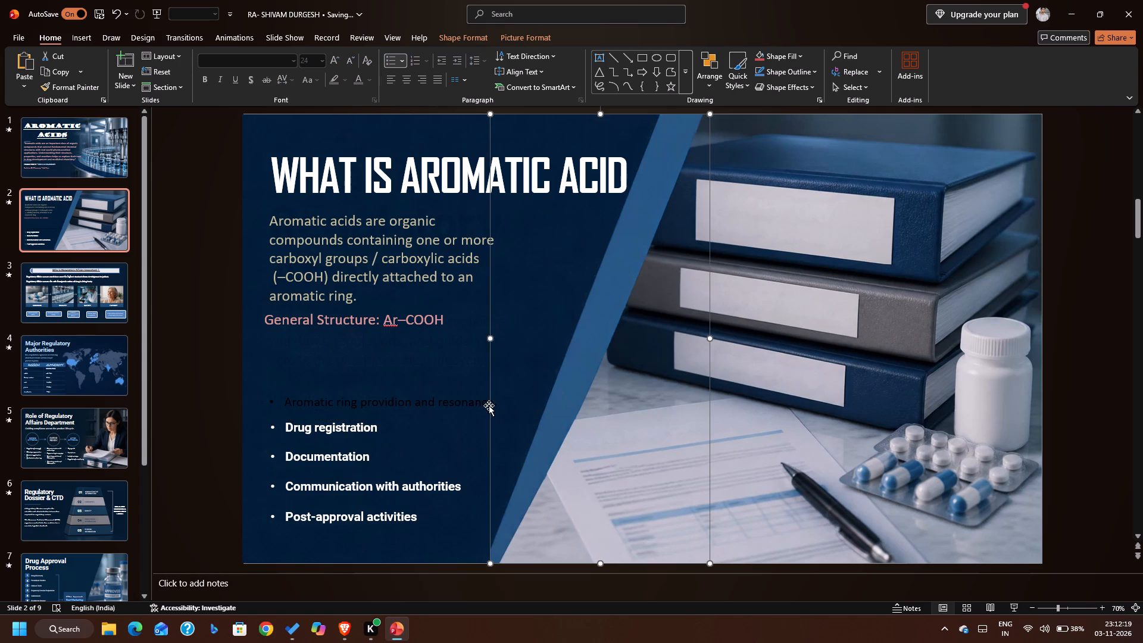
click(482, 407)
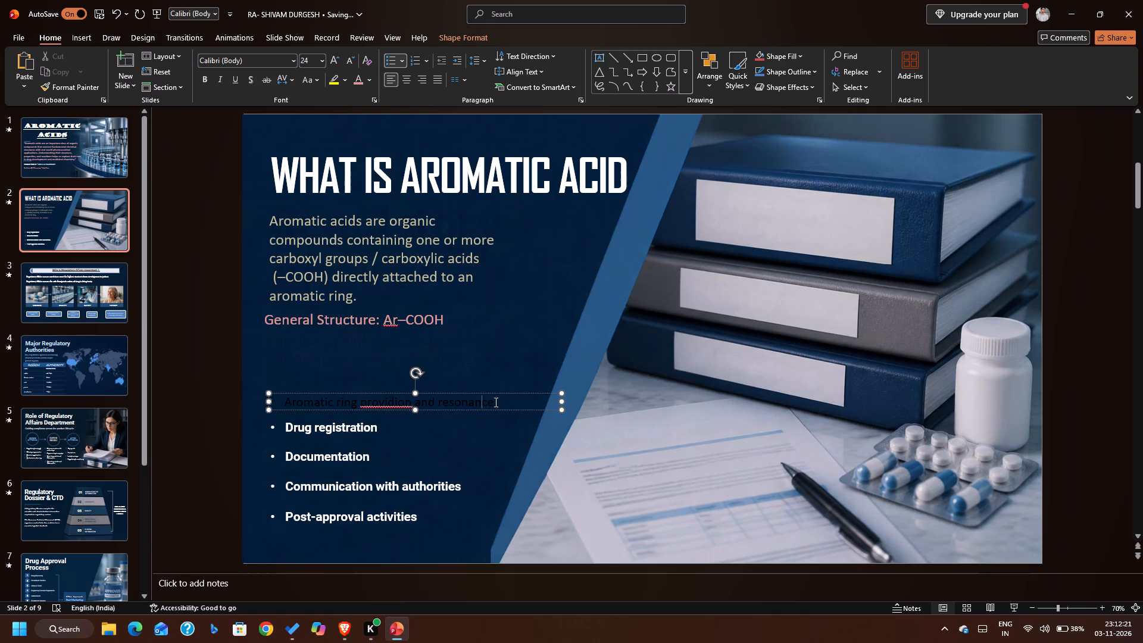
click(495, 402)
key(BackSpace)
key(BackSpace)
key(BackSpace)
key(BackSpace)
key(BackSpace)
key(BackSpace)
key(BackSpace)
key(BackSpace)
key(BackSpace)
key(BackSpace)
key(BackSpace)
key(BackSpace)
key(BackSpace)
key(BackSpace)
key(BackSpace)
key(BackSpace)
key(BackSpace)
key(BackSpace)
key(BackSpace)
key(BackSpace)
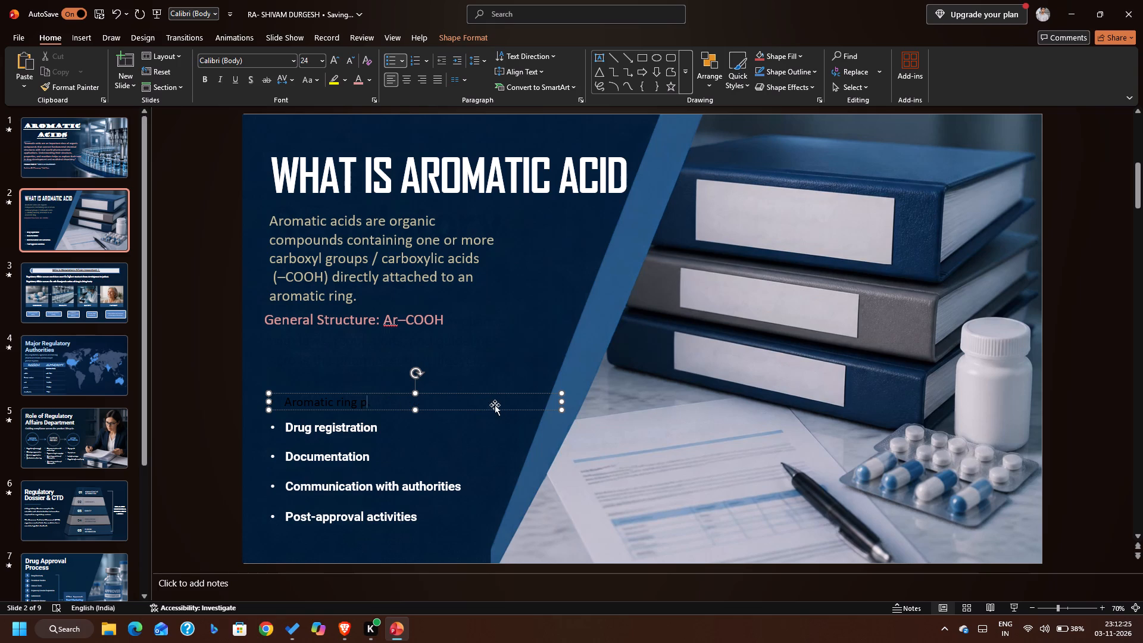
click(371, 404)
click(371, 404)
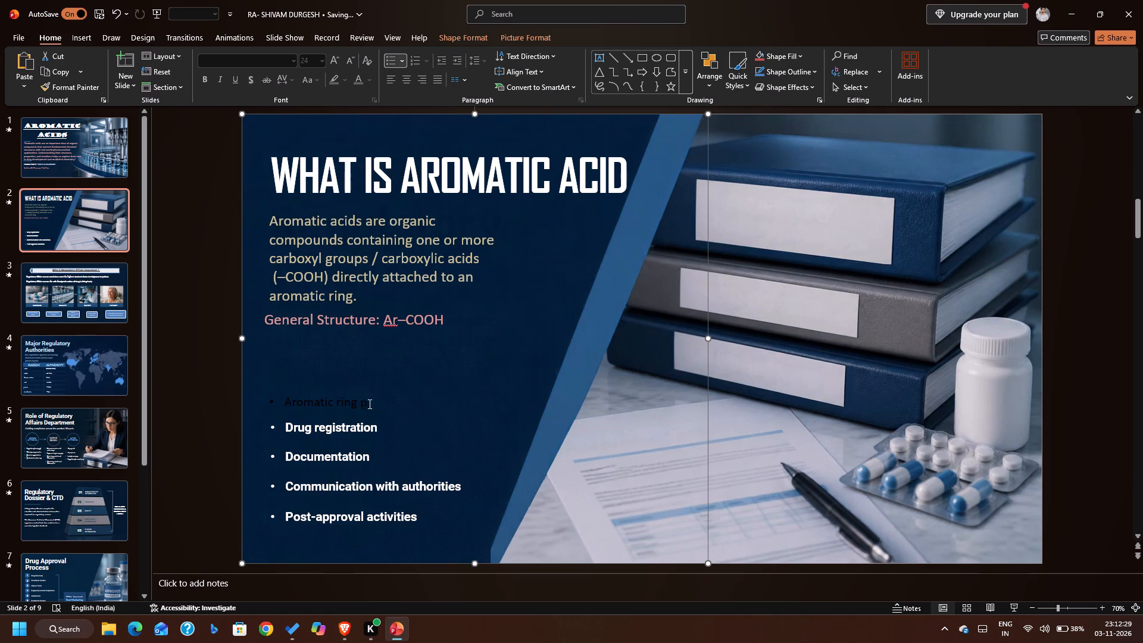
click(360, 409)
click(367, 404)
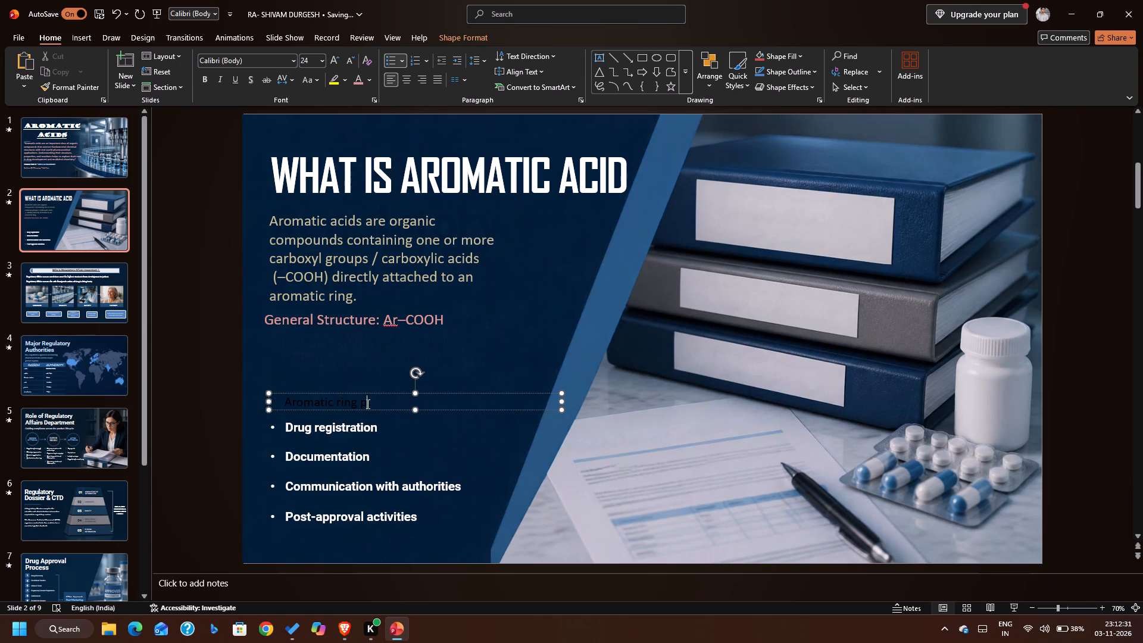
key(BackSpace)
key(BackSpace)
key(BackSpace)
key(BackSpace)
key(BackSpace)
key(BackSpace)
key(BackSpace)
key(BackSpace)
key(BackSpace)
key(BackSpace)
key(BackSpace)
key(BackSpace)
key(BackSpace)
key(BackSpace)
key(BackSpace)
key(ctrl+v)
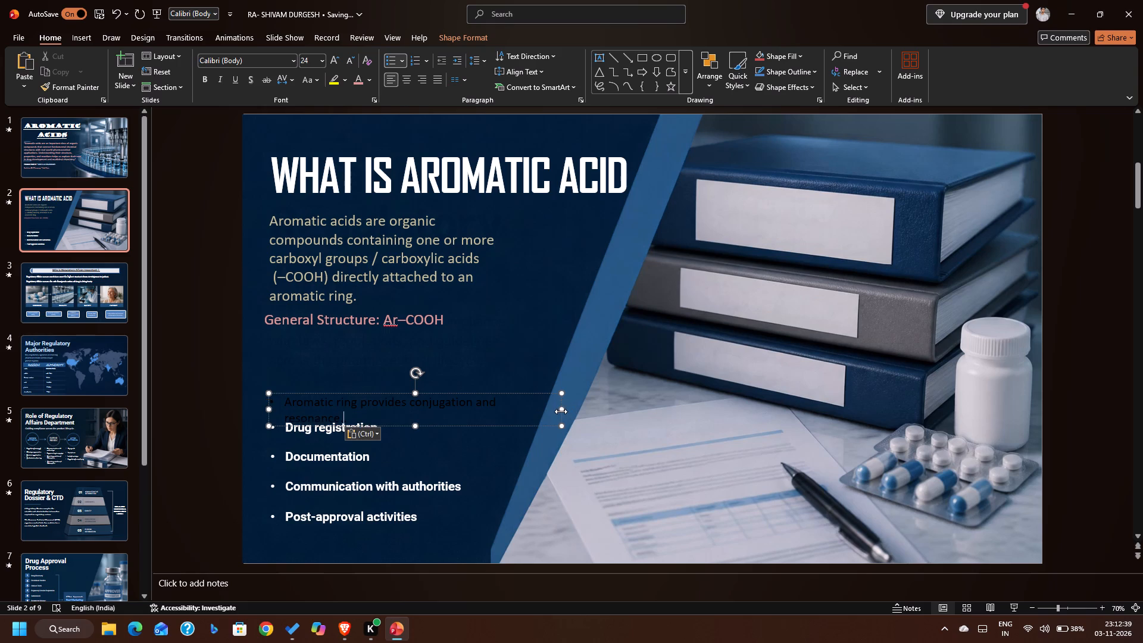
Widen the first bullet's text box slightly more so the pasted sentence fits on one line.
drag(561, 411, 574, 398)
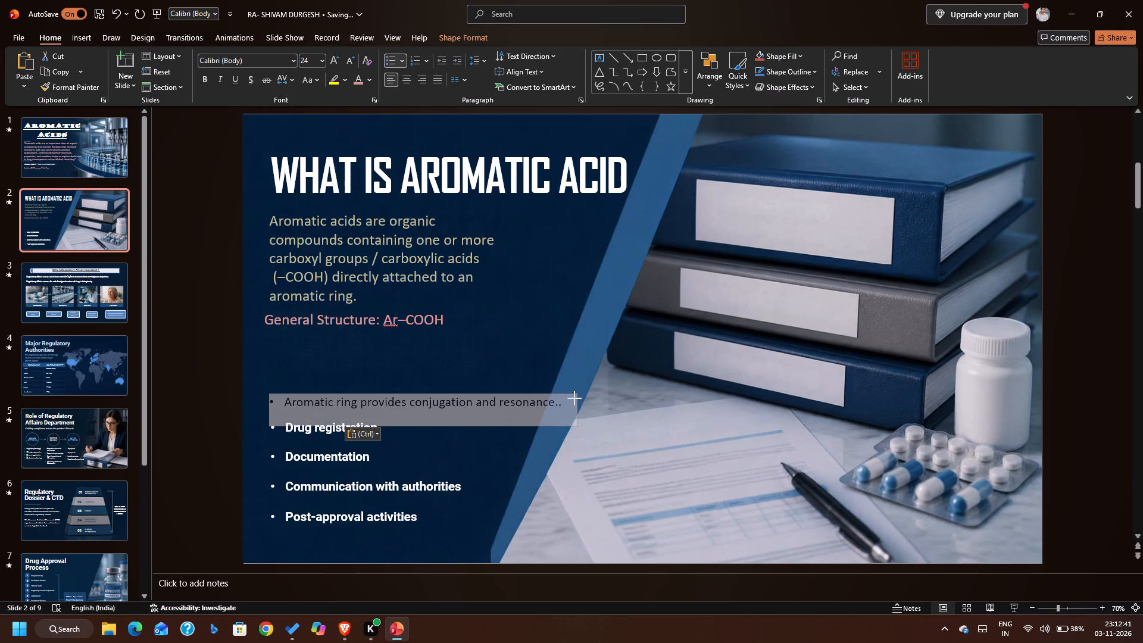
drag(574, 398, 570, 393)
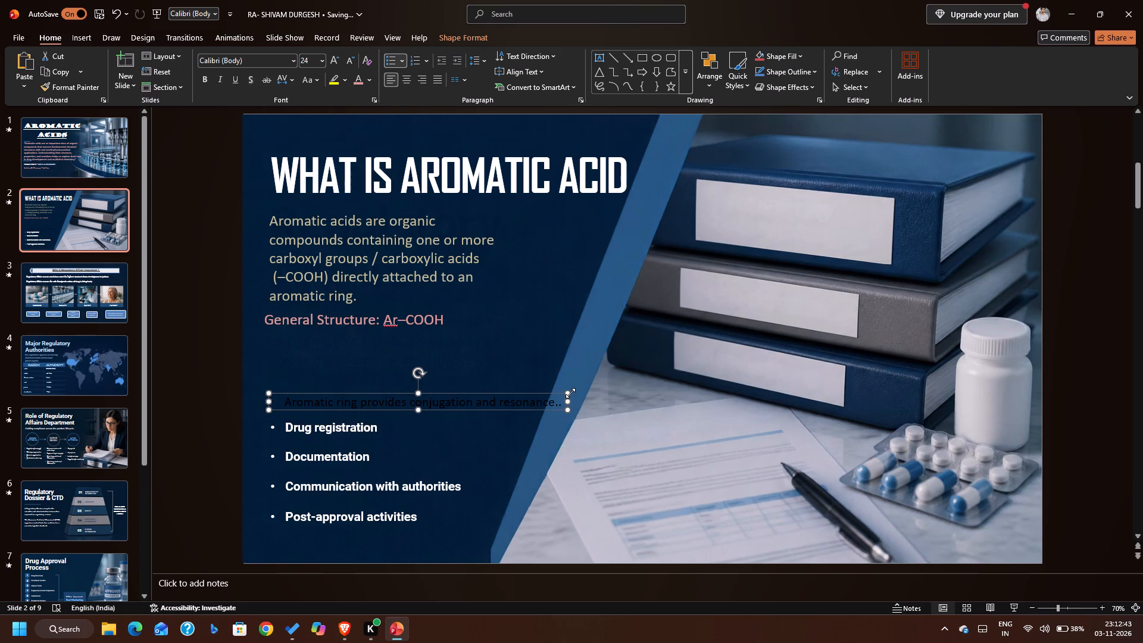
Remove the extra full stop at the end of the first bullet's sentence, restoring the box if it gets deleted.
key(BackSpace)
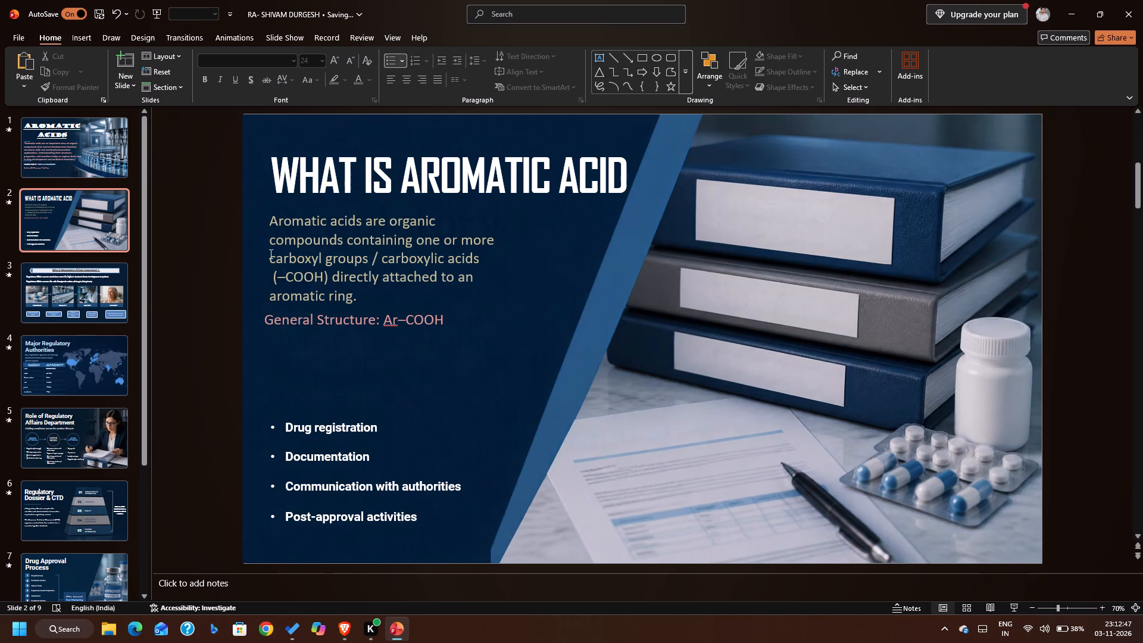
click(116, 15)
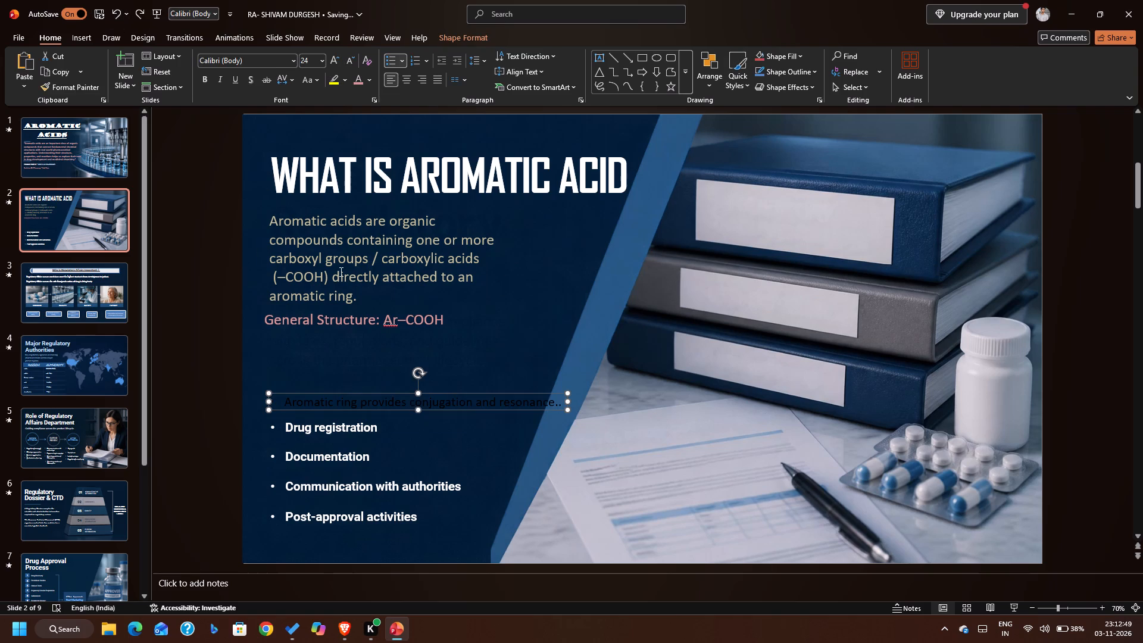
click(558, 403)
key(BackSpace)
Set all the text in the first bullet to the white theme color.
key(ctrl+a)
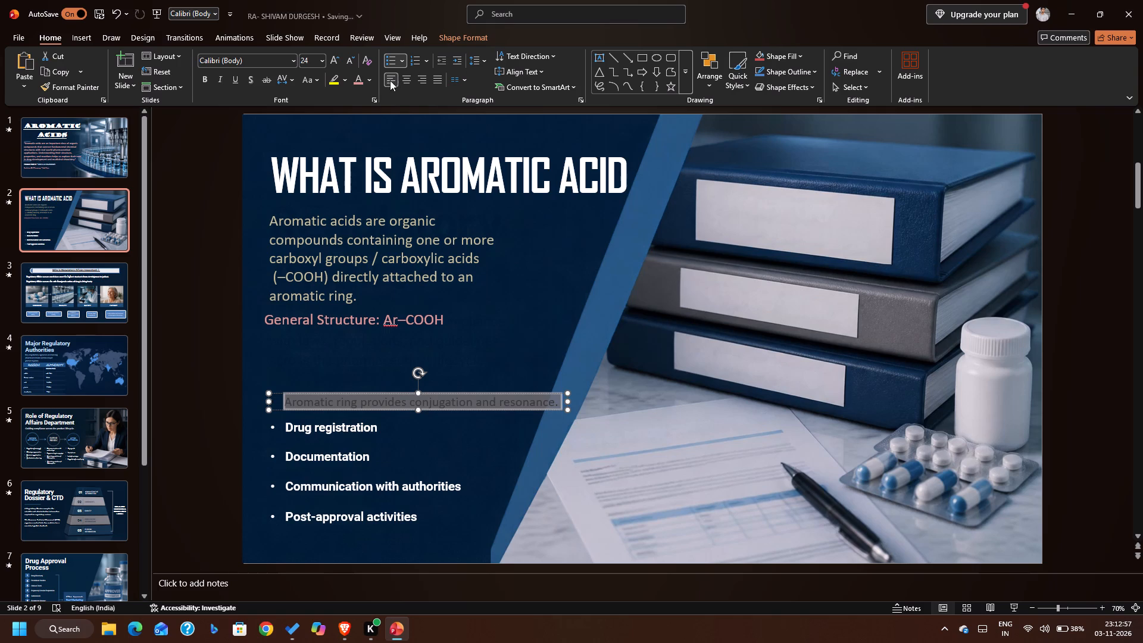
click(367, 80)
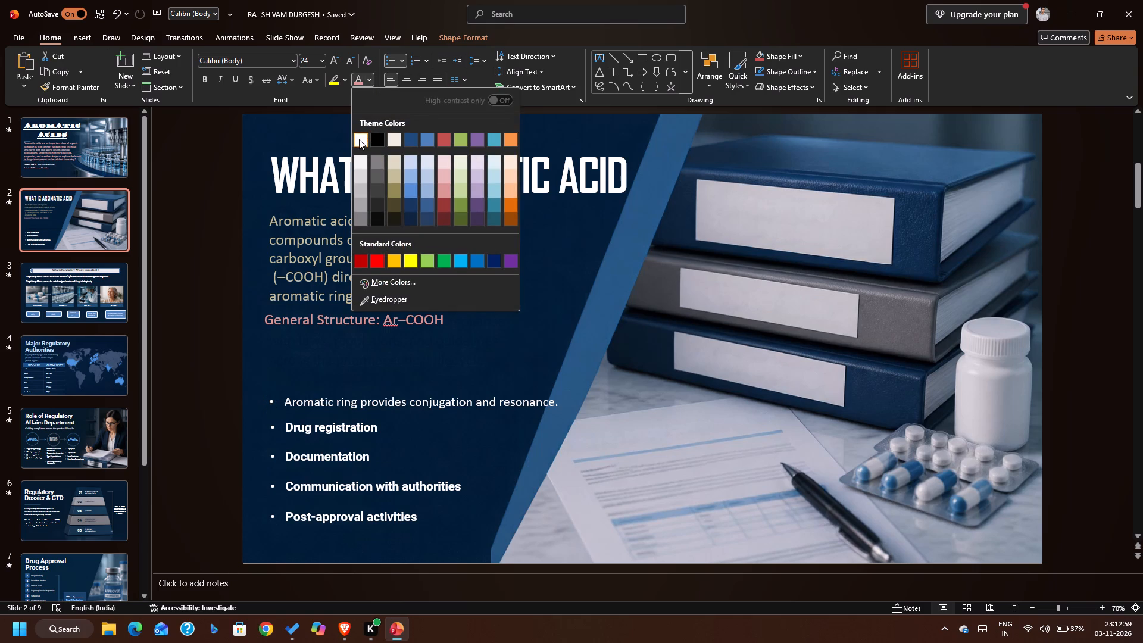
click(359, 139)
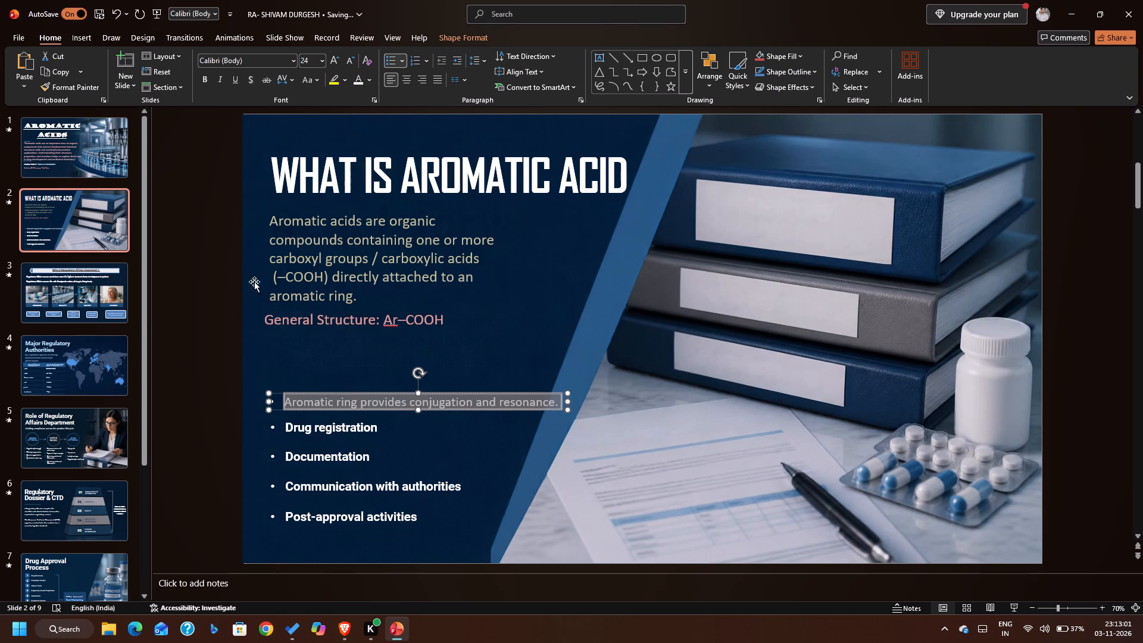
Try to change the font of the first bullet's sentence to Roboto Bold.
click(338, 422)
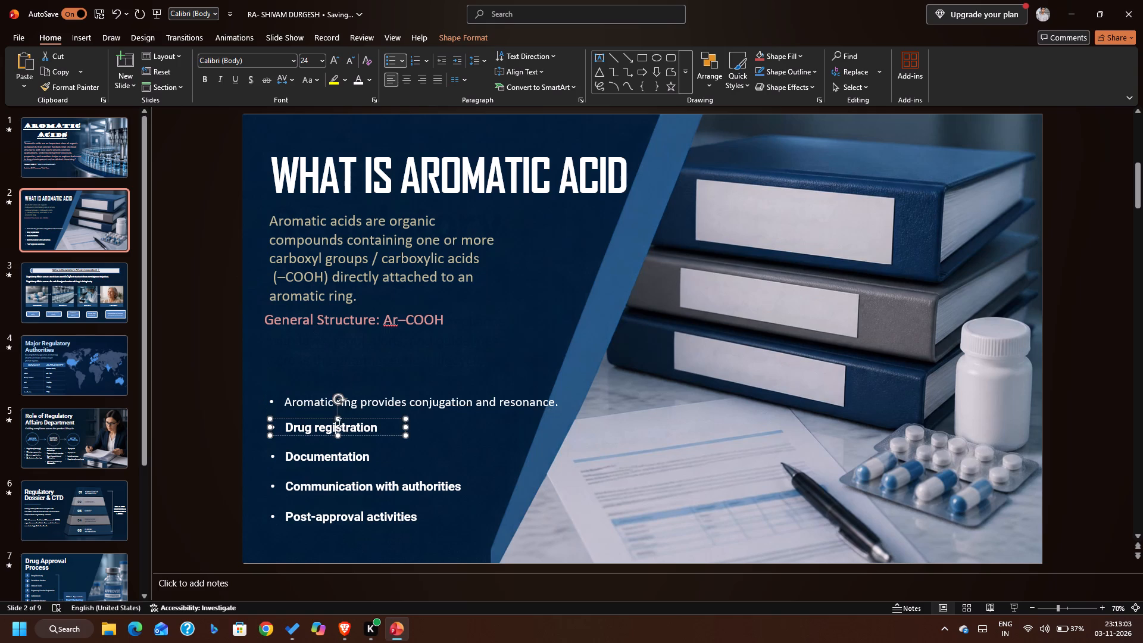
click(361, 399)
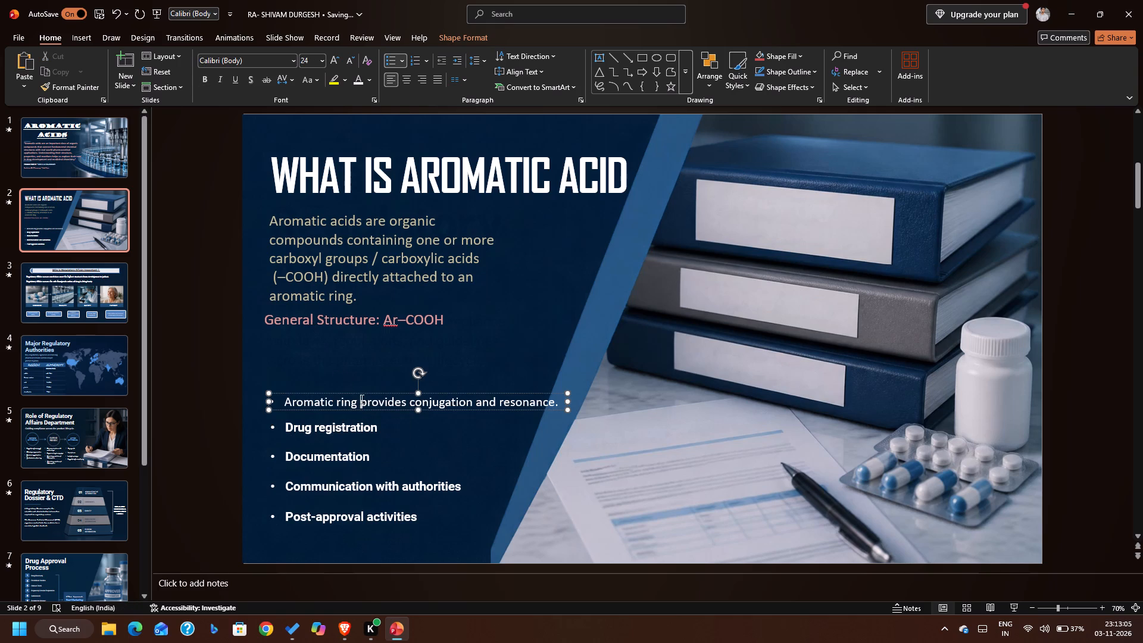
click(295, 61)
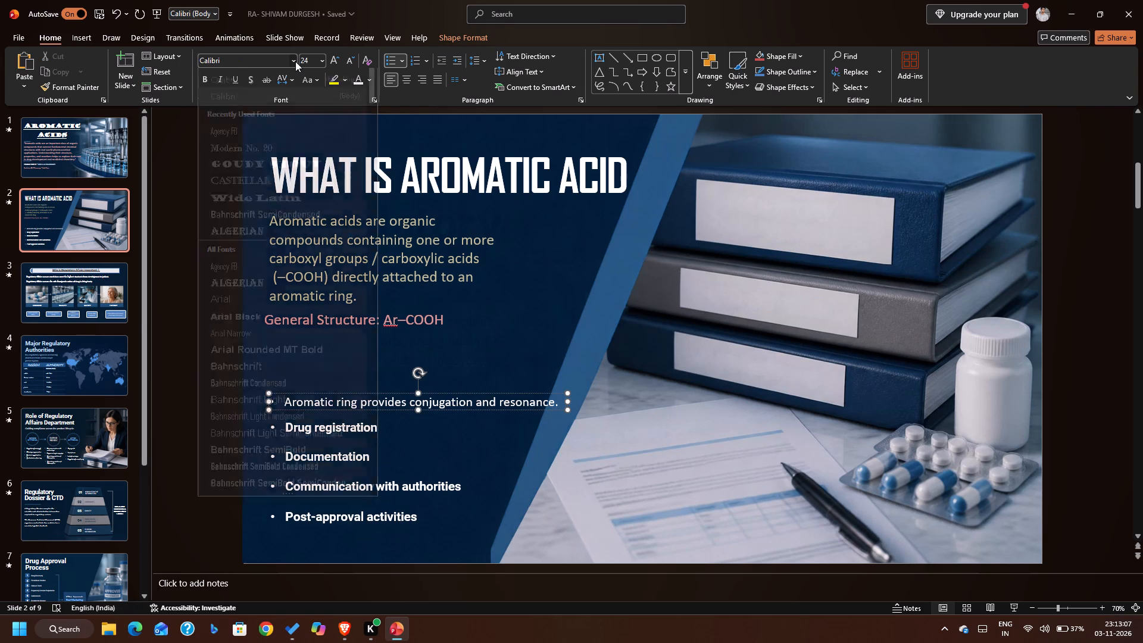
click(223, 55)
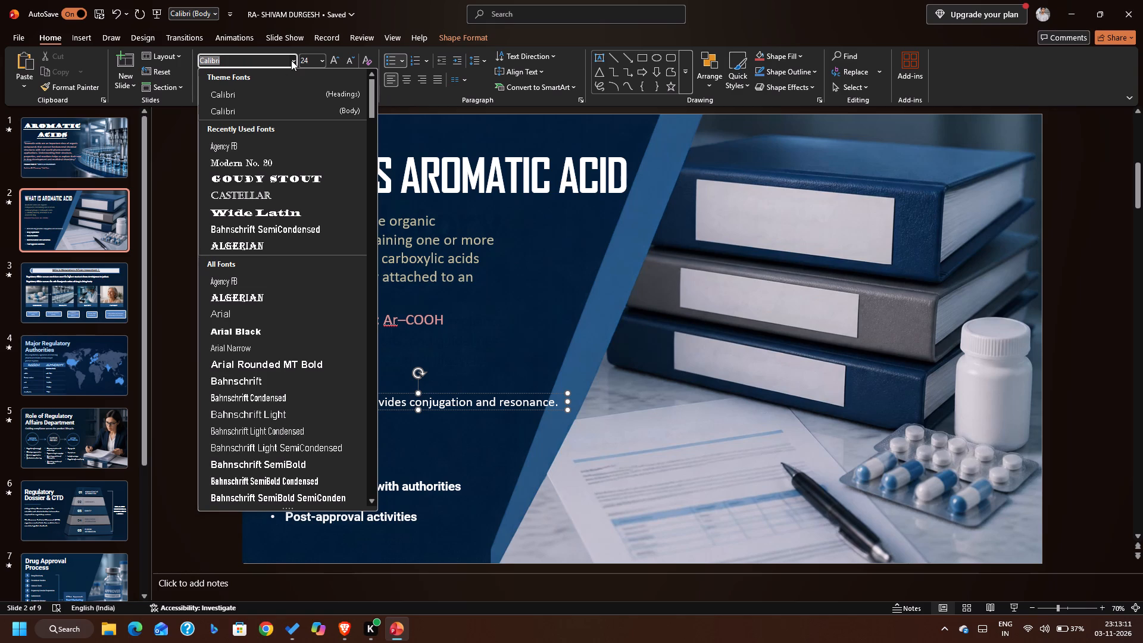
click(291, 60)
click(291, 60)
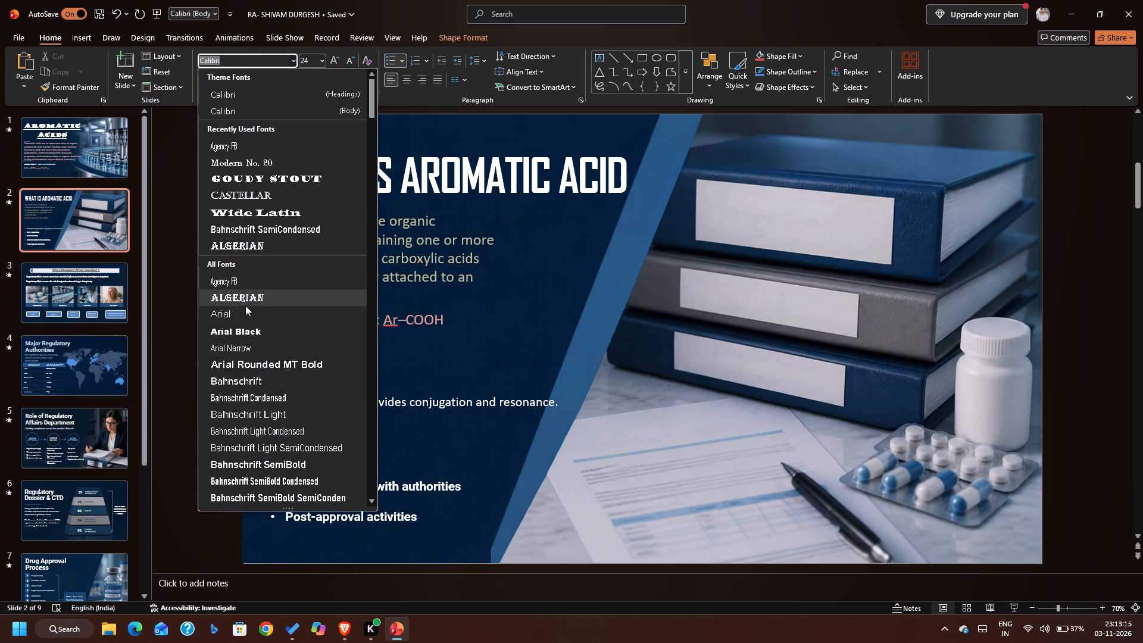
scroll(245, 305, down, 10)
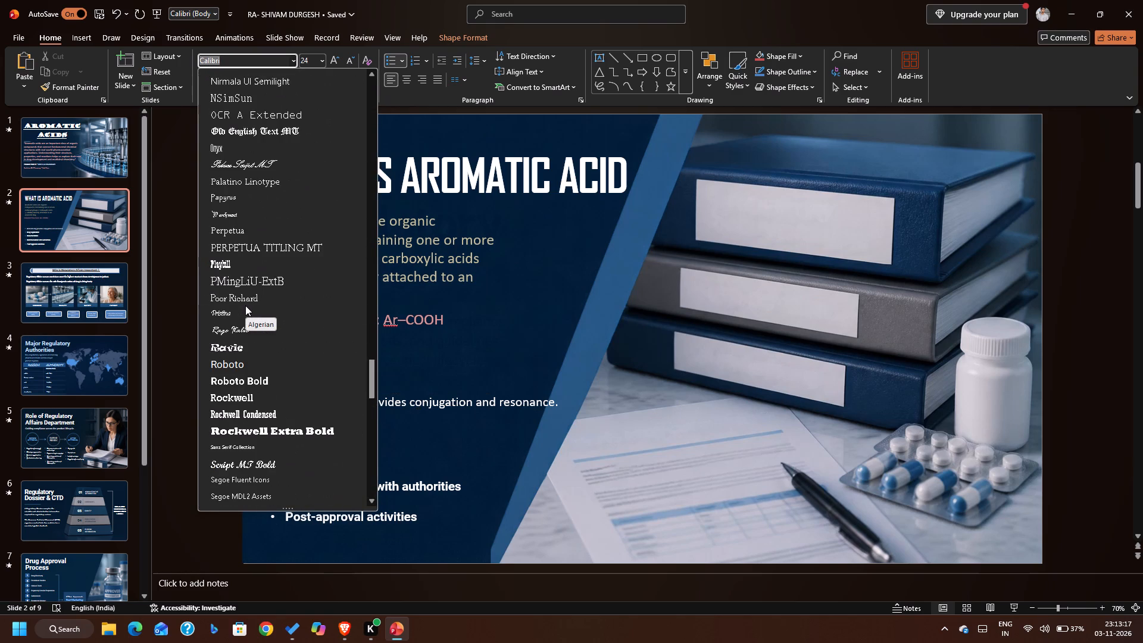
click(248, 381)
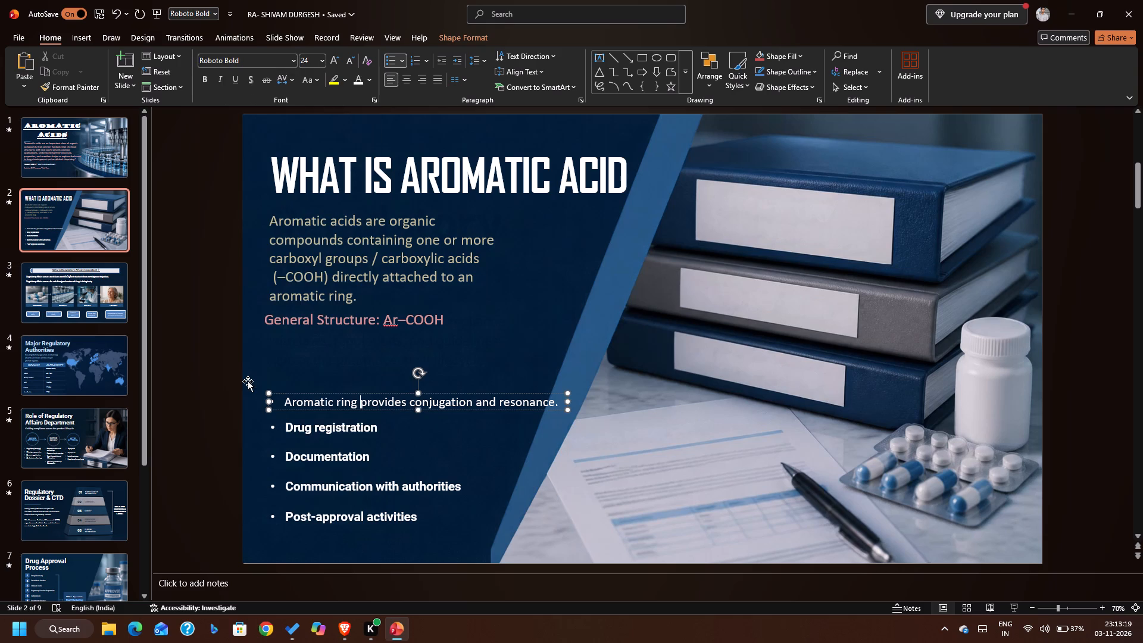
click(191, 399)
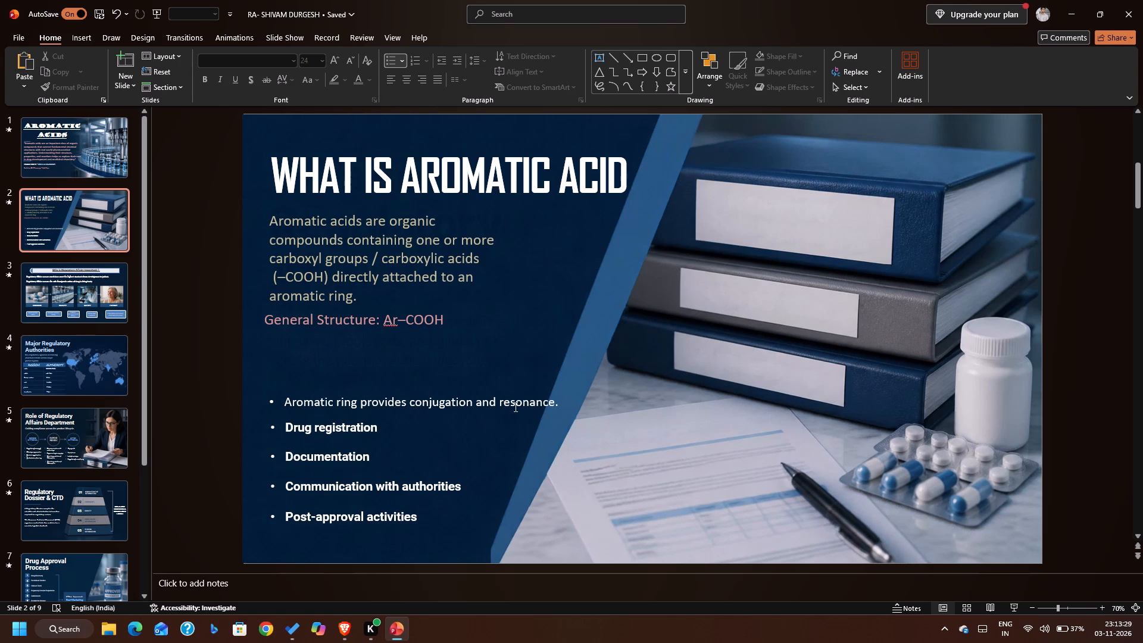
Shorten the first bullet's sentence on slide 2 to "Aromatic ring provides conjugation.".
click(555, 405)
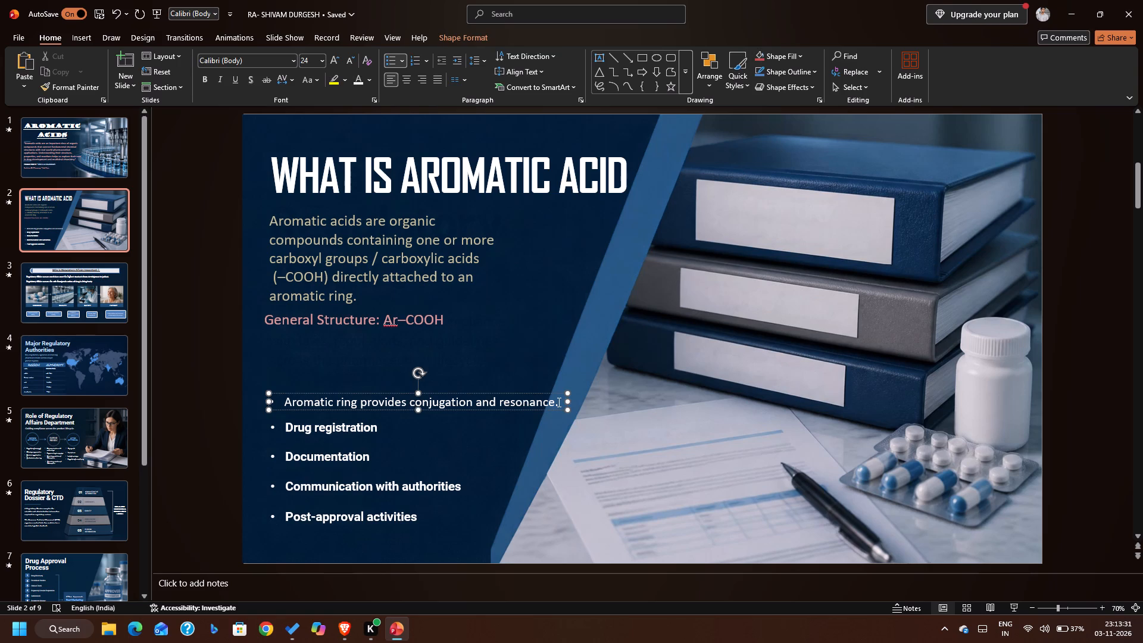
click(557, 402)
key(BackSpace)
key(BackSpace)
key(BackSpace)
key(BackSpace)
key(BackSpace)
key(BackSpace)
key(BackSpace)
key(BackSpace)
key(BackSpace)
key(BackSpace)
key(BackSpace)
key(BackSpace)
key(BackSpace)
key(BackSpace)
key(BackSpace)
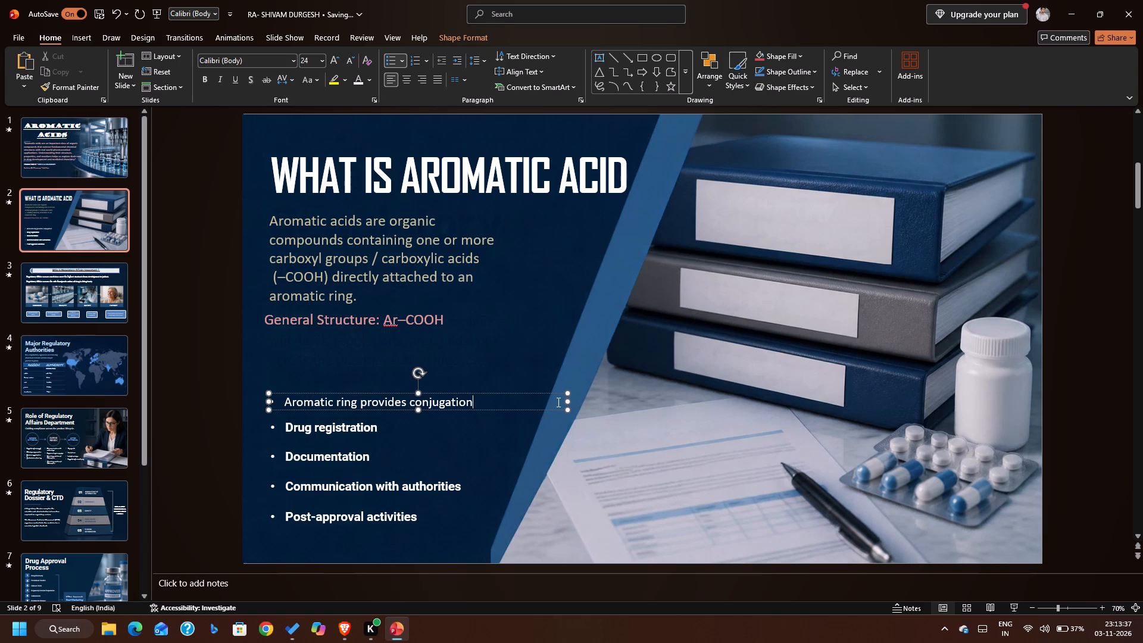
key(period)
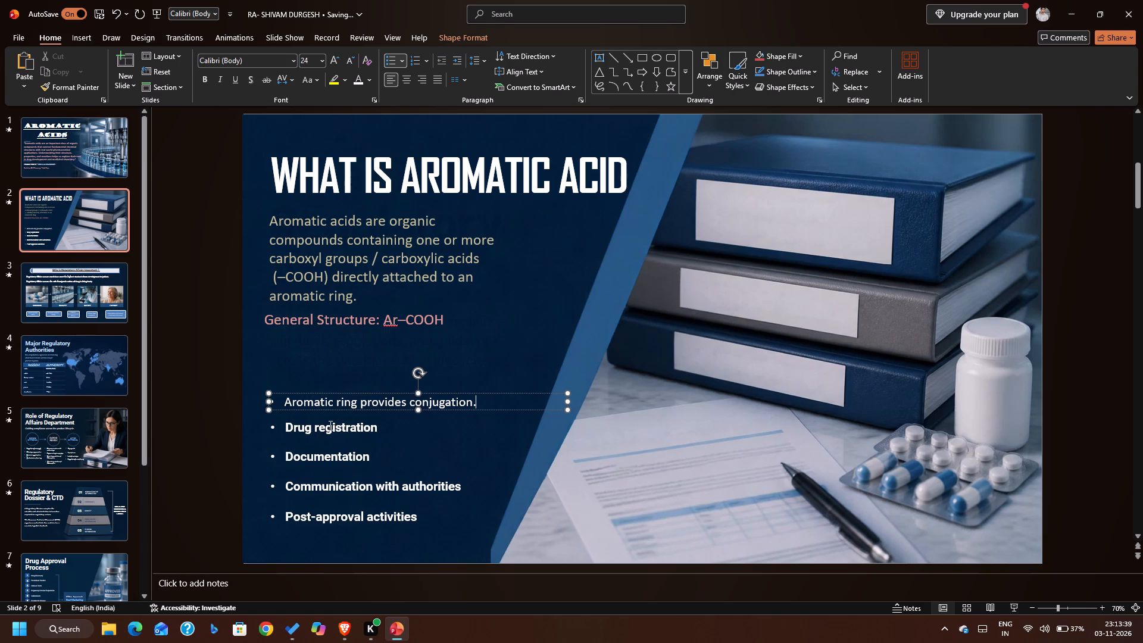
Replace the "Drug registration" bullet text with the copied sentence about conjugation and resonance, and widen its text box.
click(329, 424)
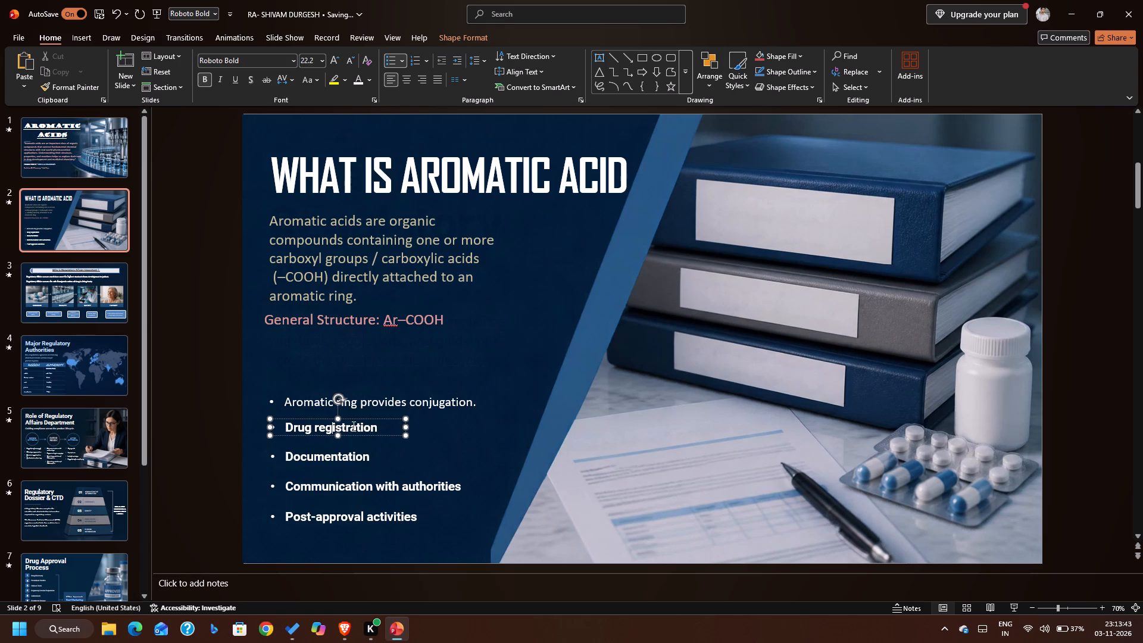
click(377, 427)
key(BackSpace)
key(BackSpace)
key(BackSpace)
key(BackSpace)
key(BackSpace)
key(BackSpace)
key(BackSpace)
key(BackSpace)
key(BackSpace)
key(BackSpace)
key(BackSpace)
key(BackSpace)
key(BackSpace)
key(BackSpace)
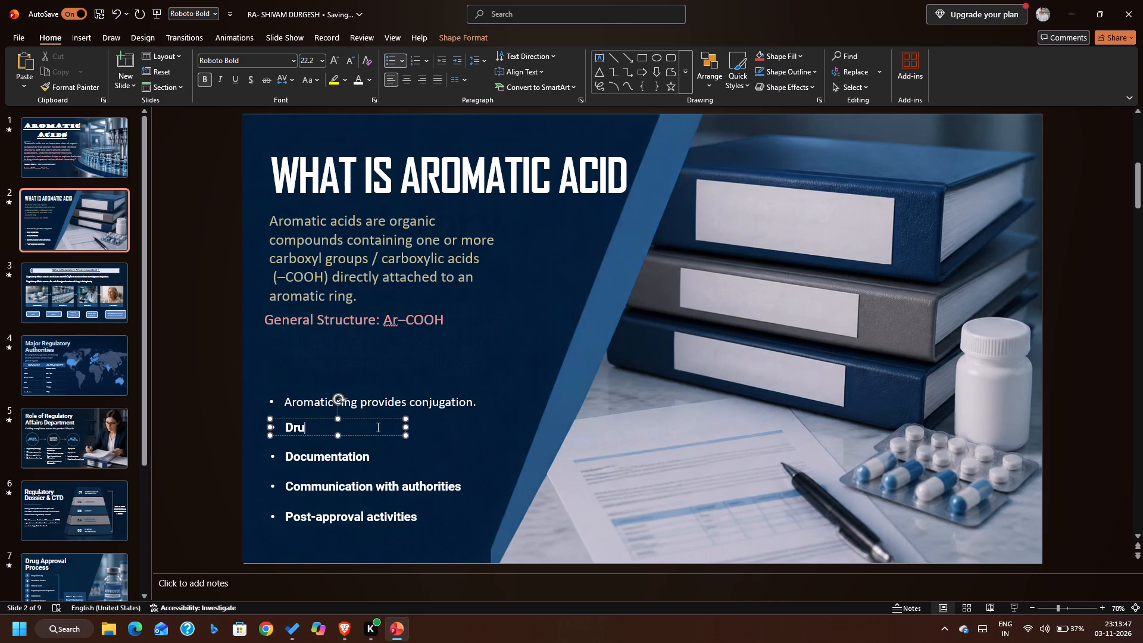
key(BackSpace)
key(BackSpace)
key(BackSpace)
key(ctrl+v)
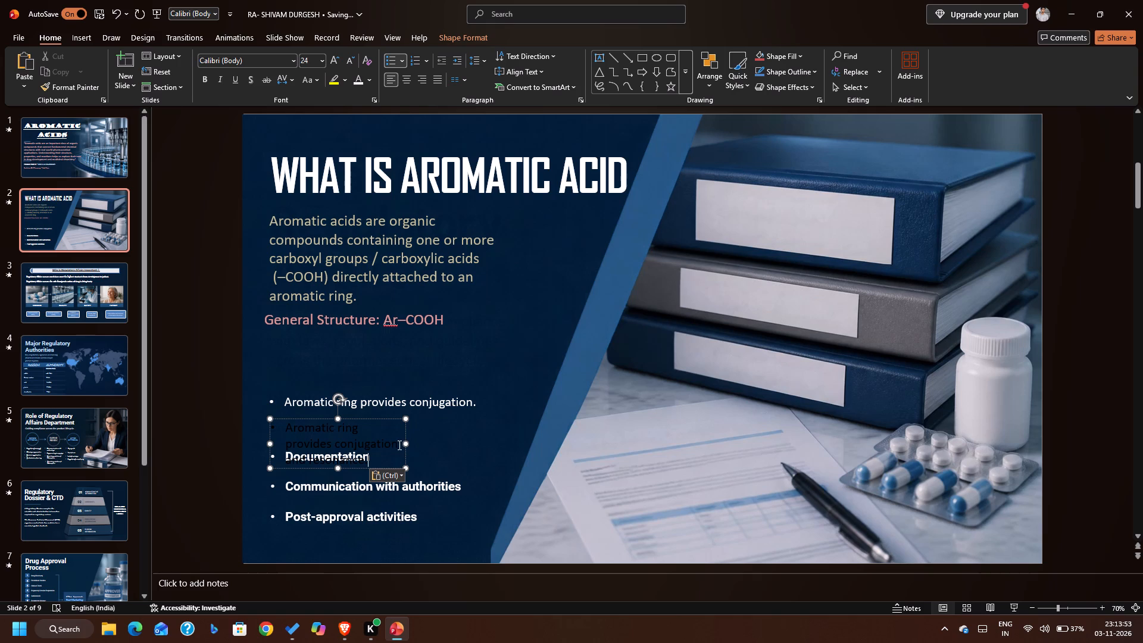
drag(408, 444, 520, 424)
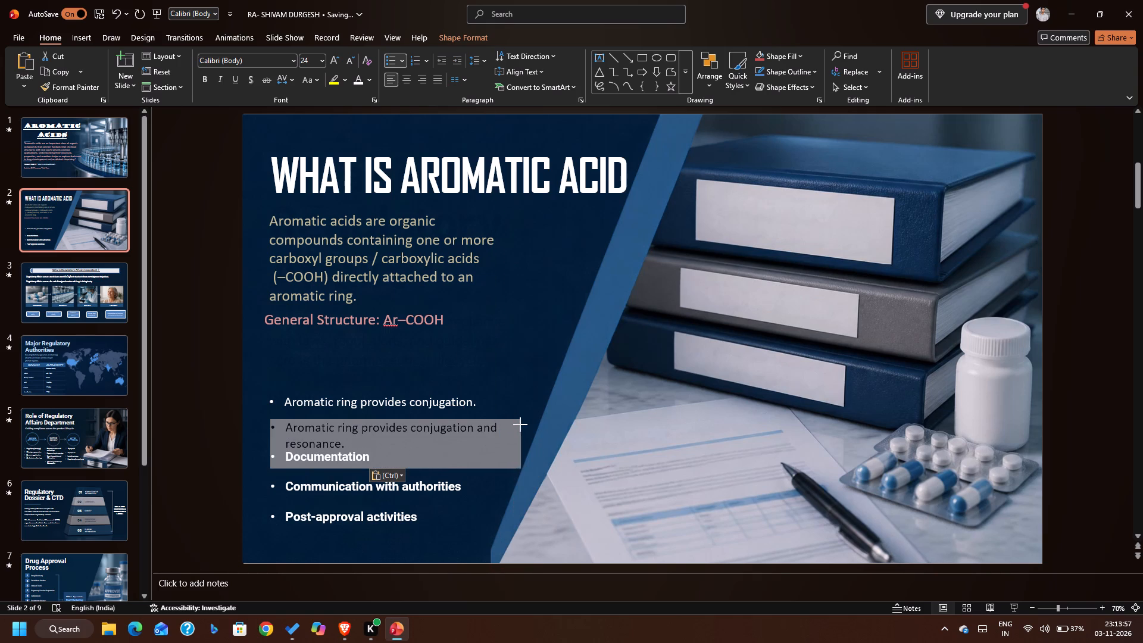
drag(520, 424, 555, 414)
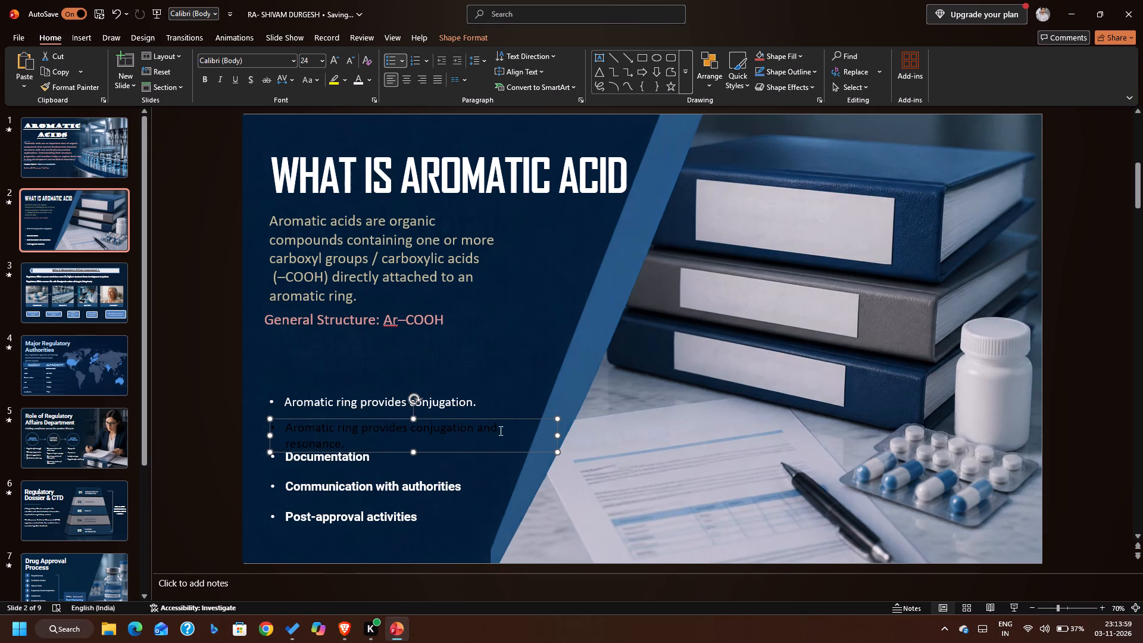
Shorten the second bullet to "Aromatic ring provides resonance." and narrow its text box to fit the sentence.
click(499, 428)
key(BackSpace)
key(BackSpace)
key(BackSpace)
key(BackSpace)
key(BackSpace)
key(BackSpace)
key(BackSpace)
key(BackSpace)
key(BackSpace)
key(BackSpace)
key(BackSpace)
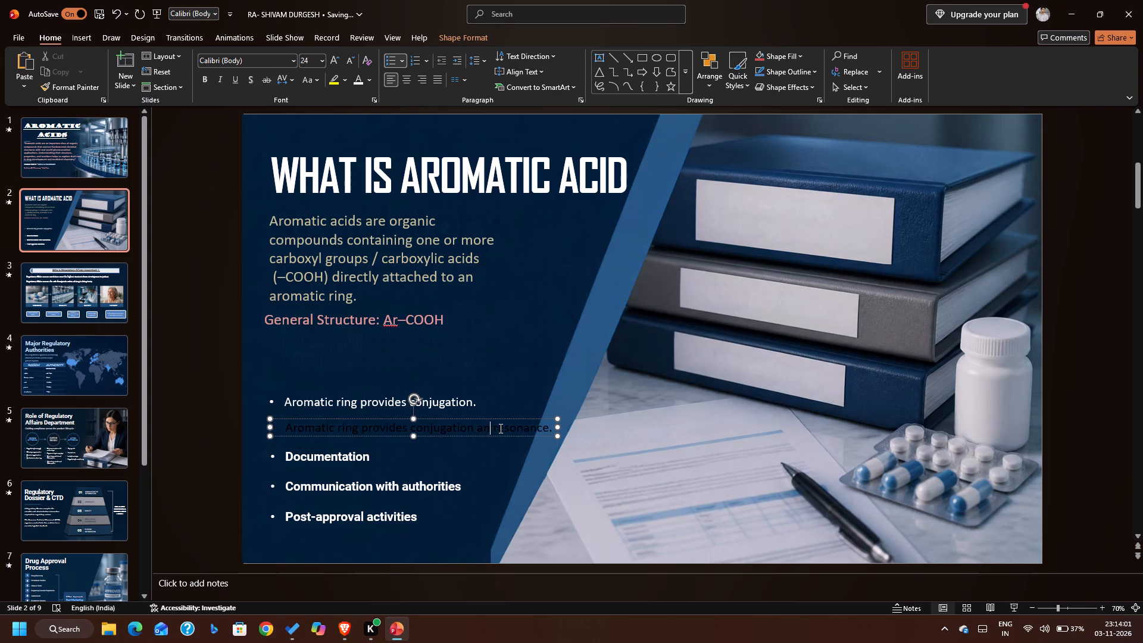
key(BackSpace)
key(BackSpace)
key(BackSpace)
key(BackSpace)
drag(557, 426, 480, 412)
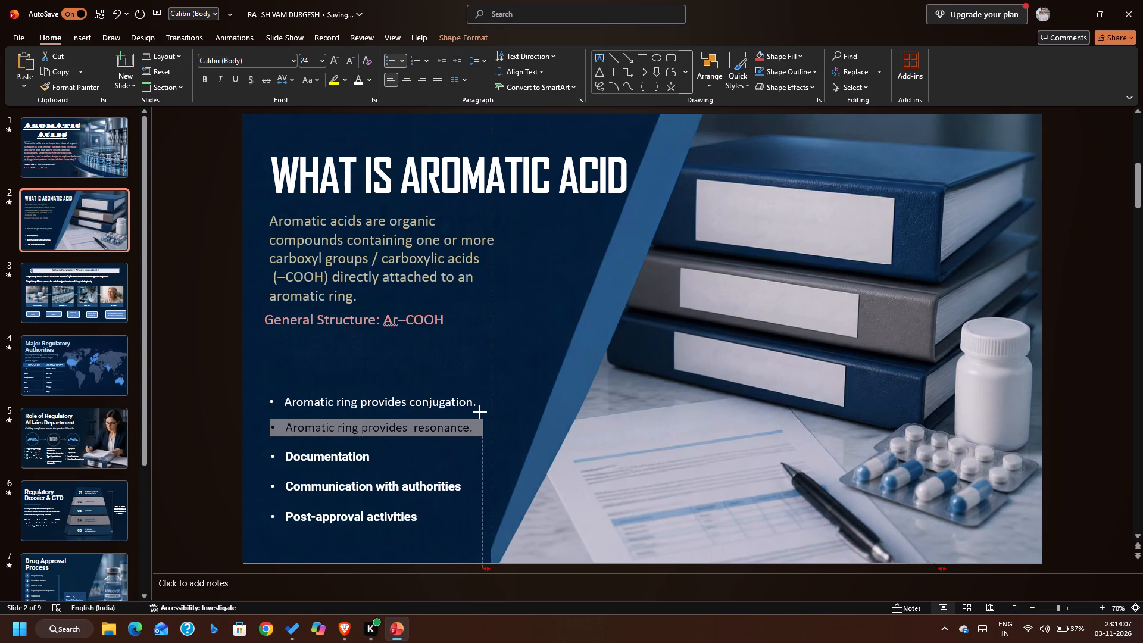
drag(480, 412, 473, 414)
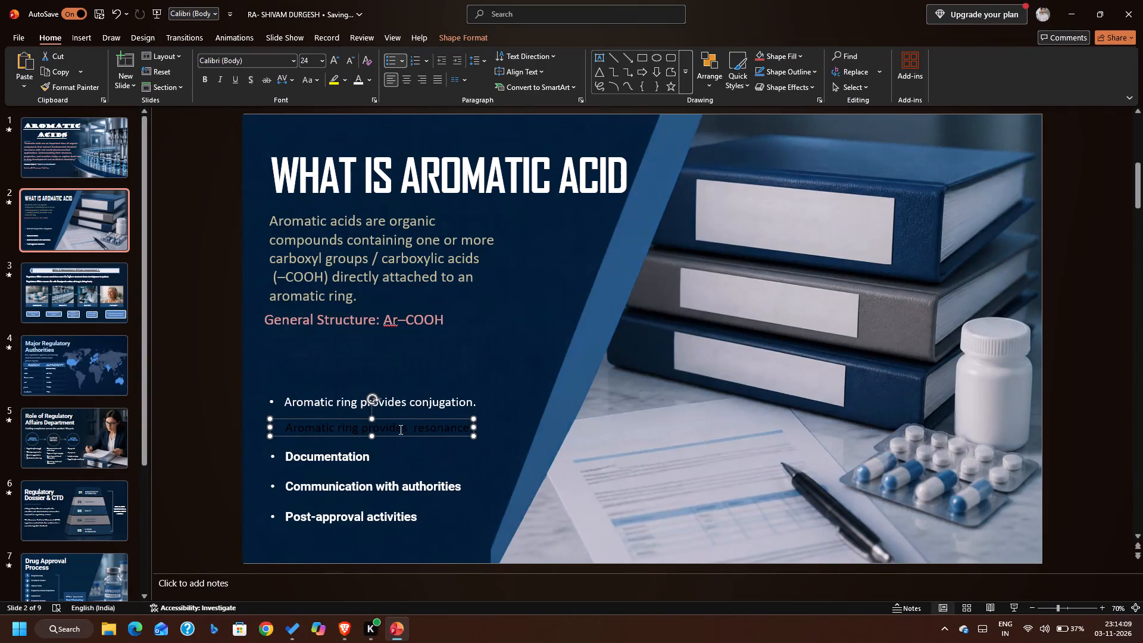
Format all the text in the second bullet as Roboto Bold in the white theme color.
click(399, 429)
key(ctrl+a)
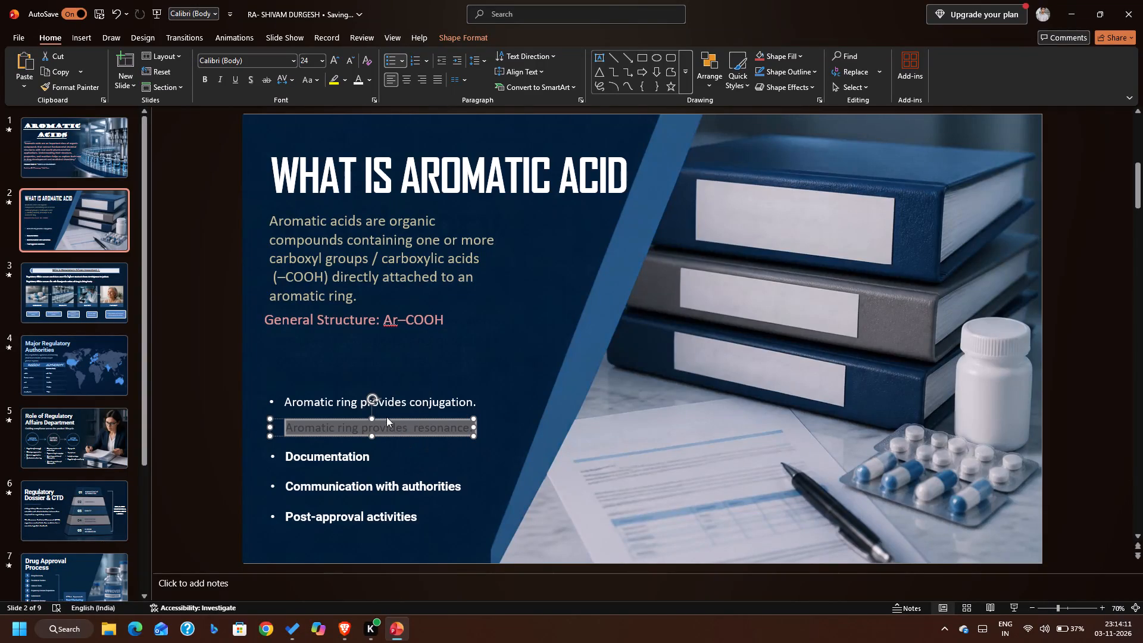
click(296, 62)
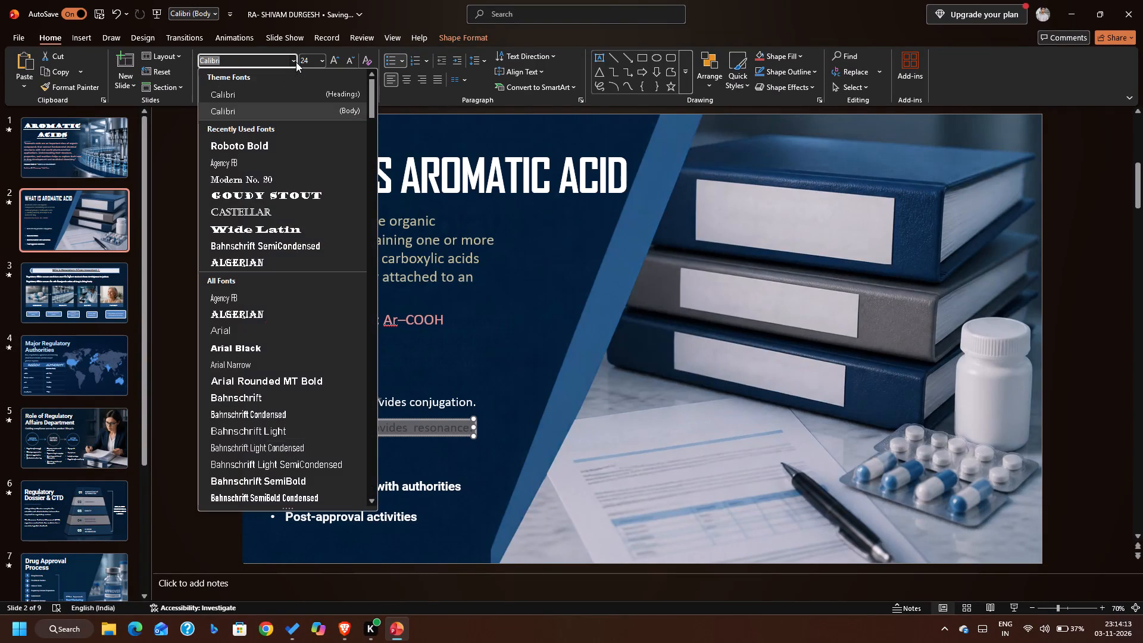
click(238, 144)
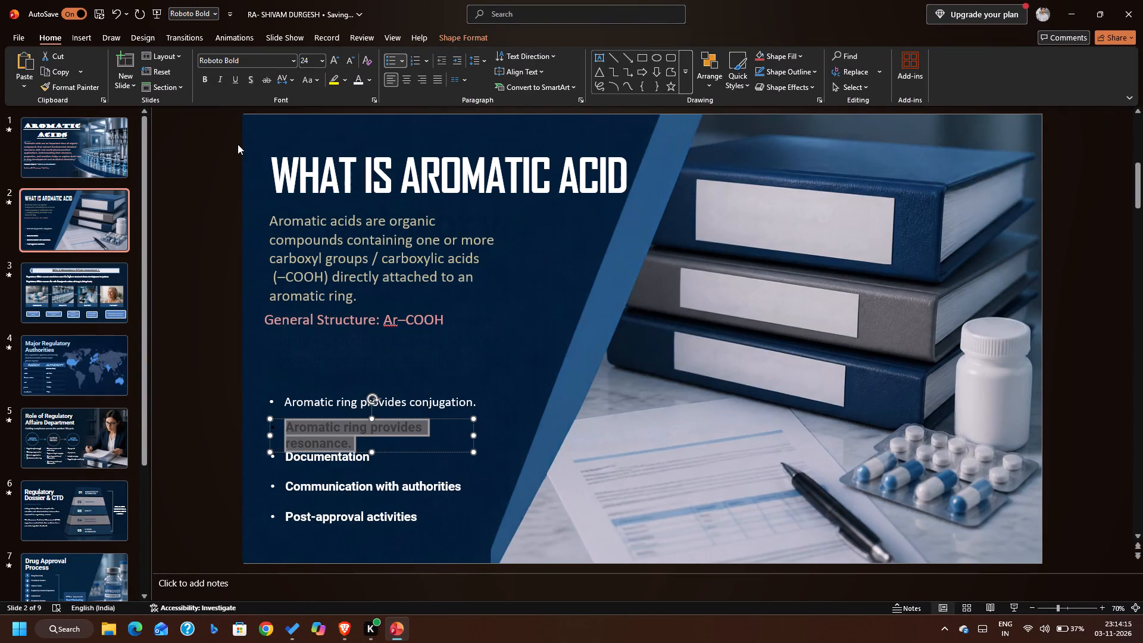
click(370, 77)
click(362, 160)
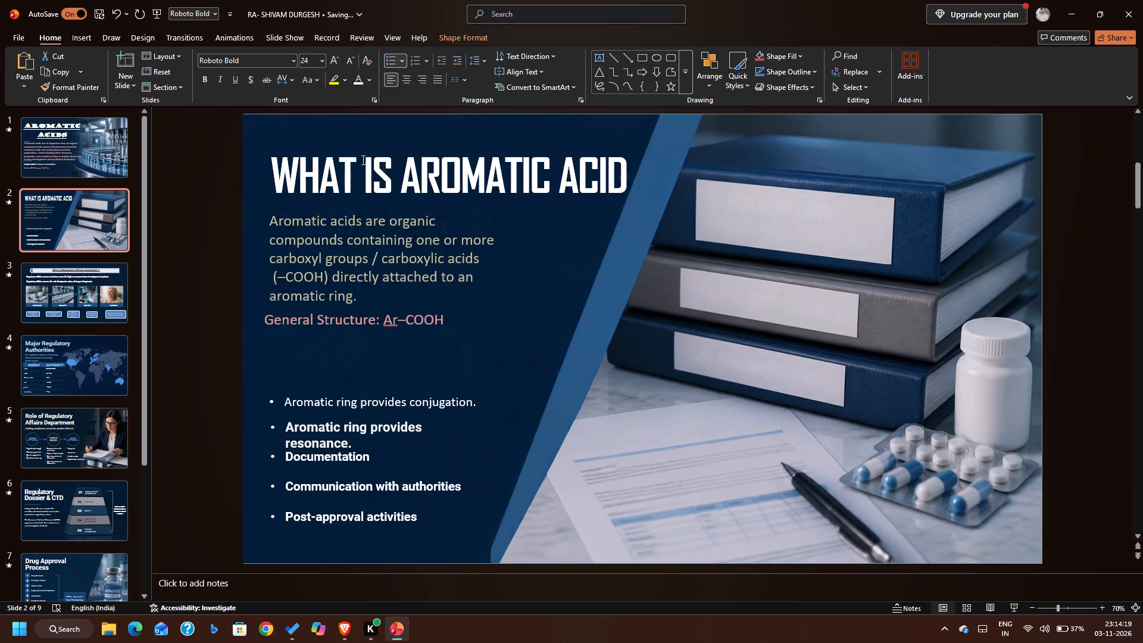
click(187, 260)
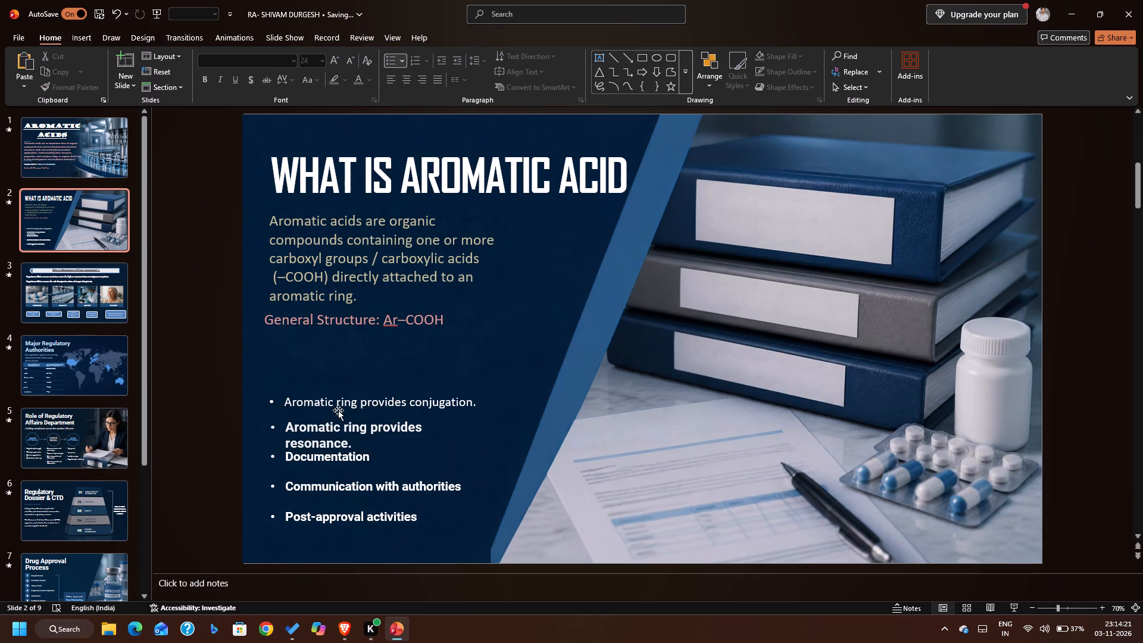
Change the font of the first bullet's whole sentence to Roboto Bold.
click(339, 401)
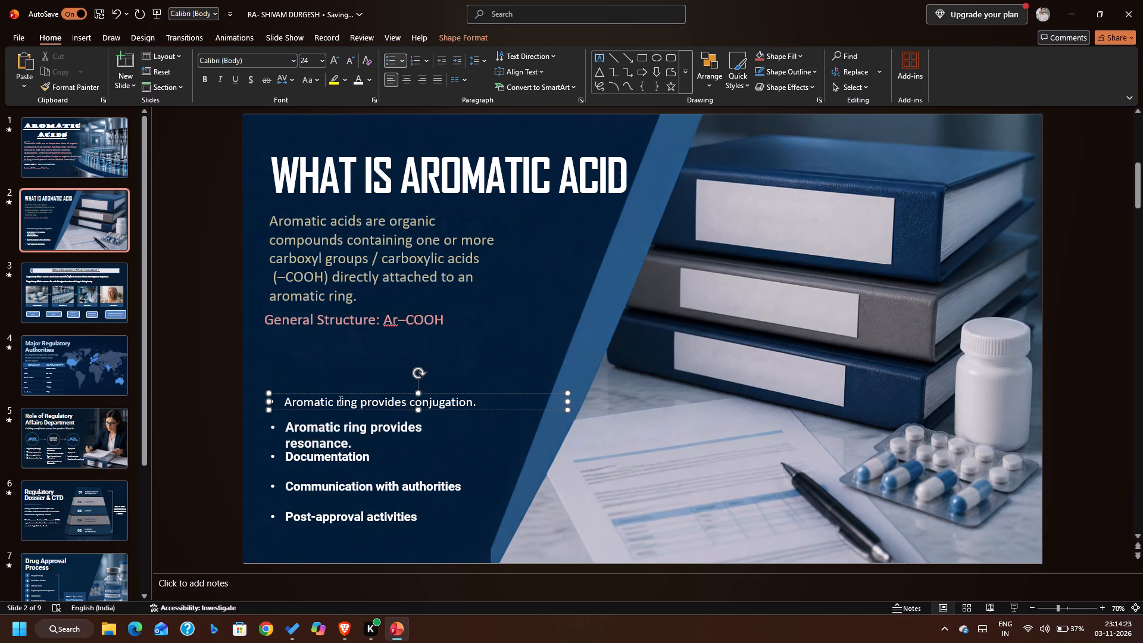
key(ctrl+a)
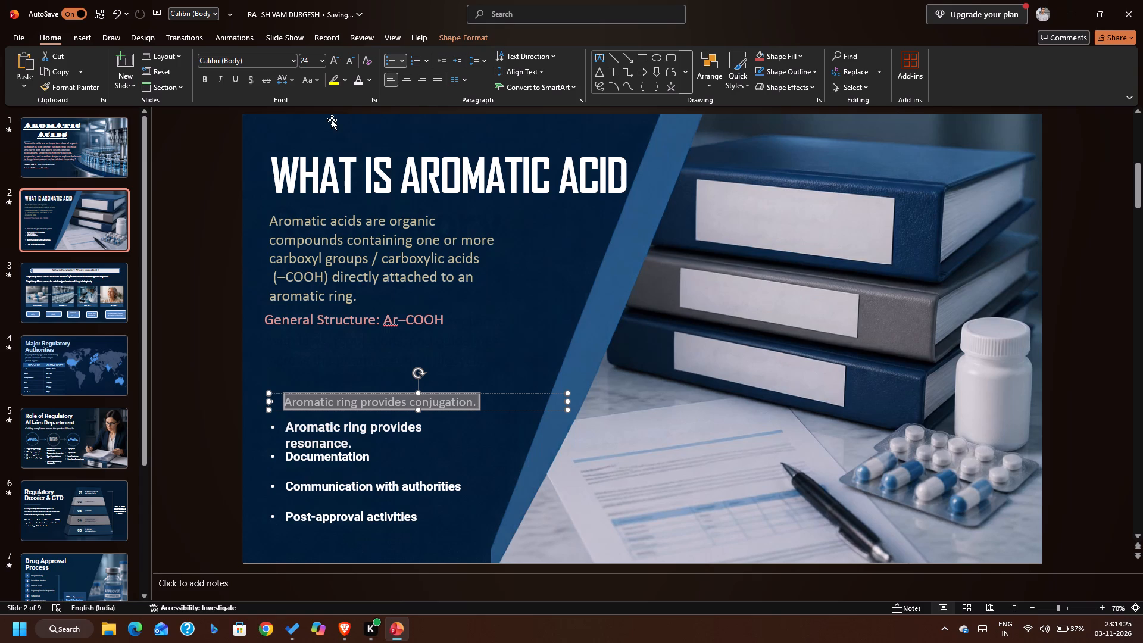
click(293, 59)
click(269, 142)
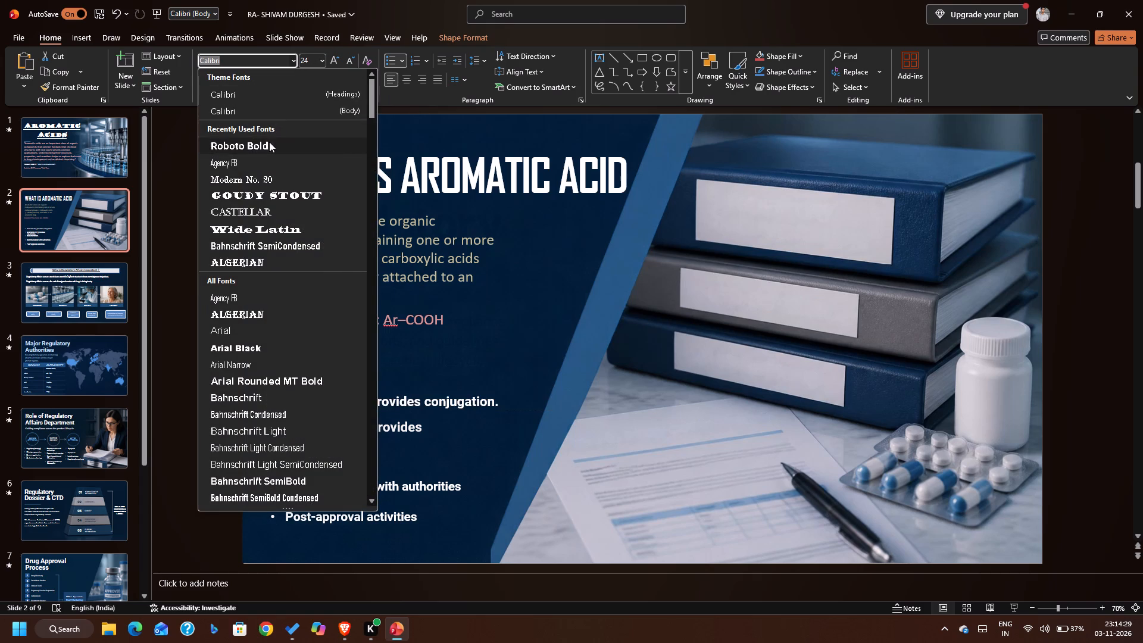
click(199, 248)
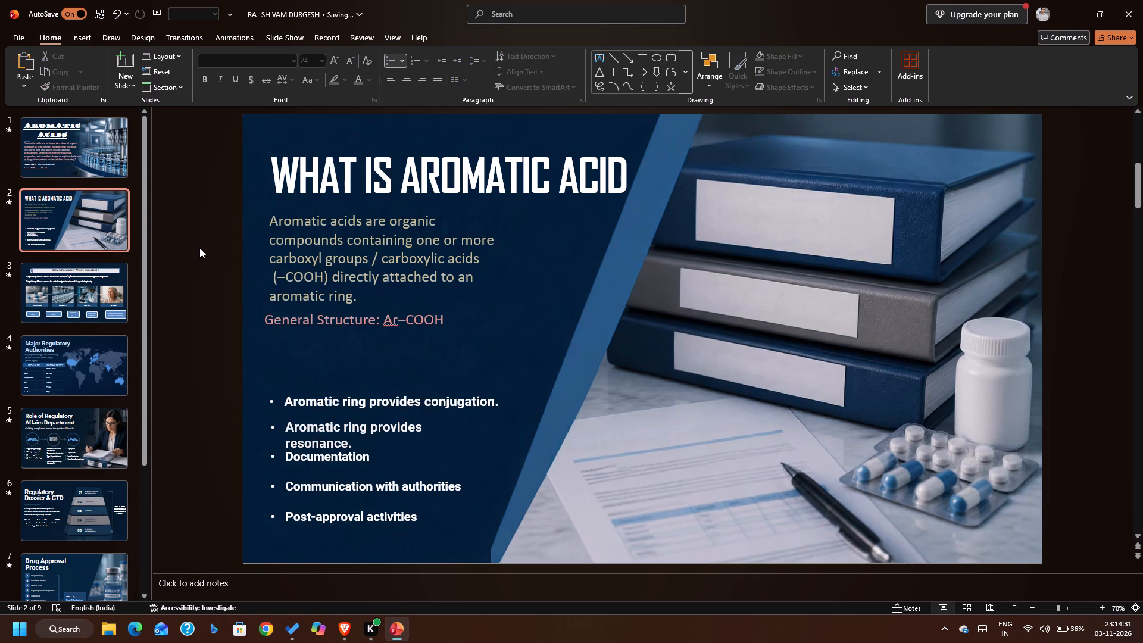
Widen the second bullet's text box so that its sentence fits on one line.
click(341, 430)
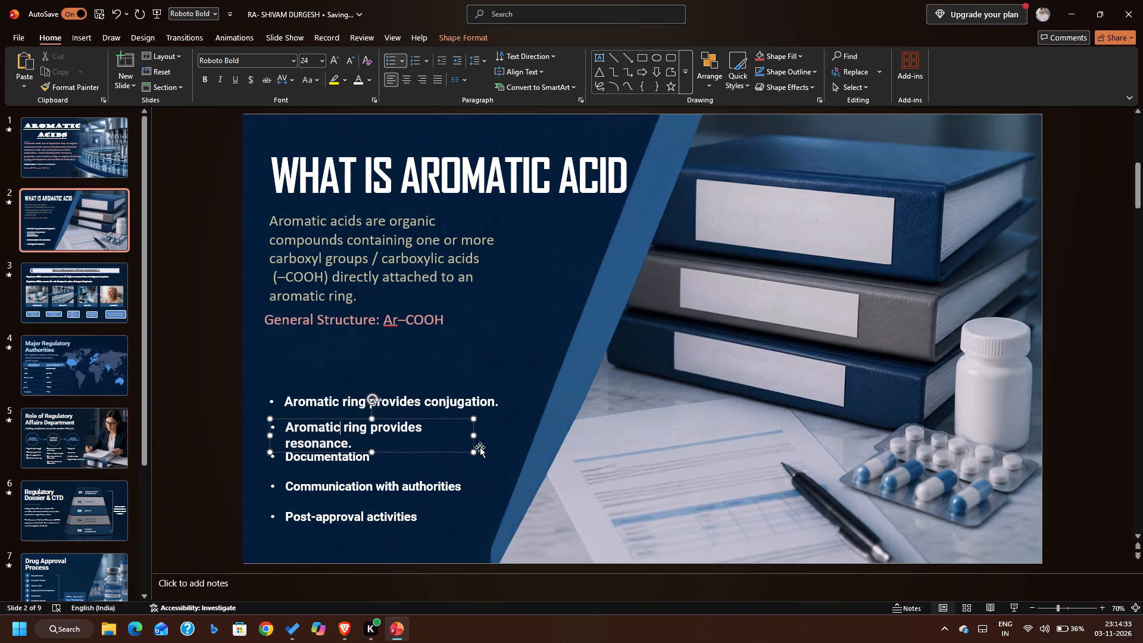
drag(474, 436, 504, 440)
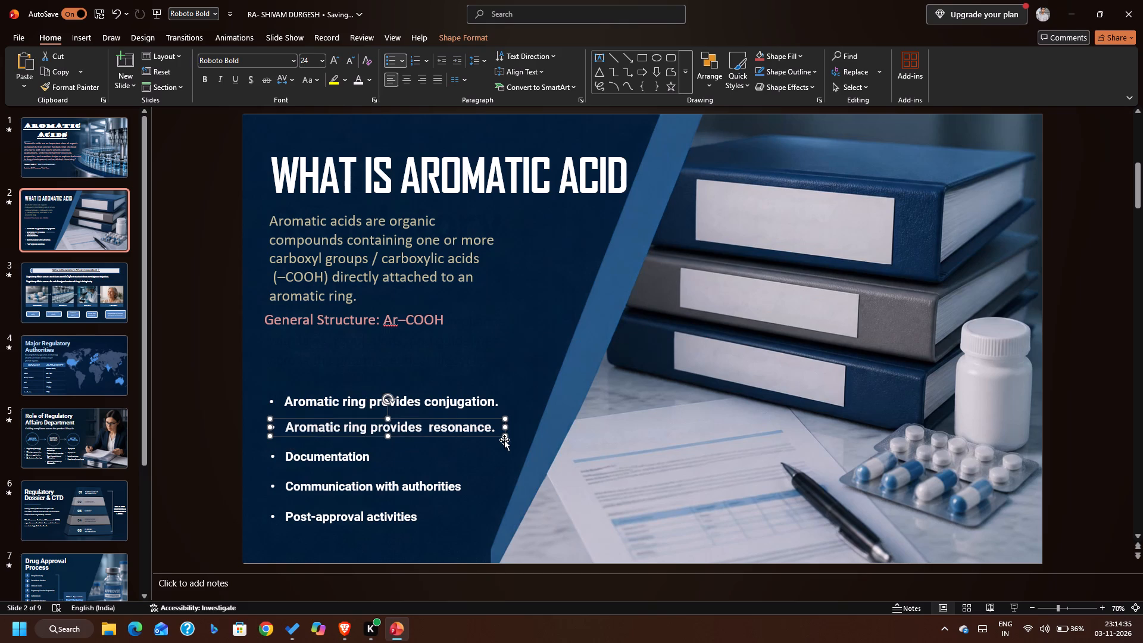
click(229, 357)
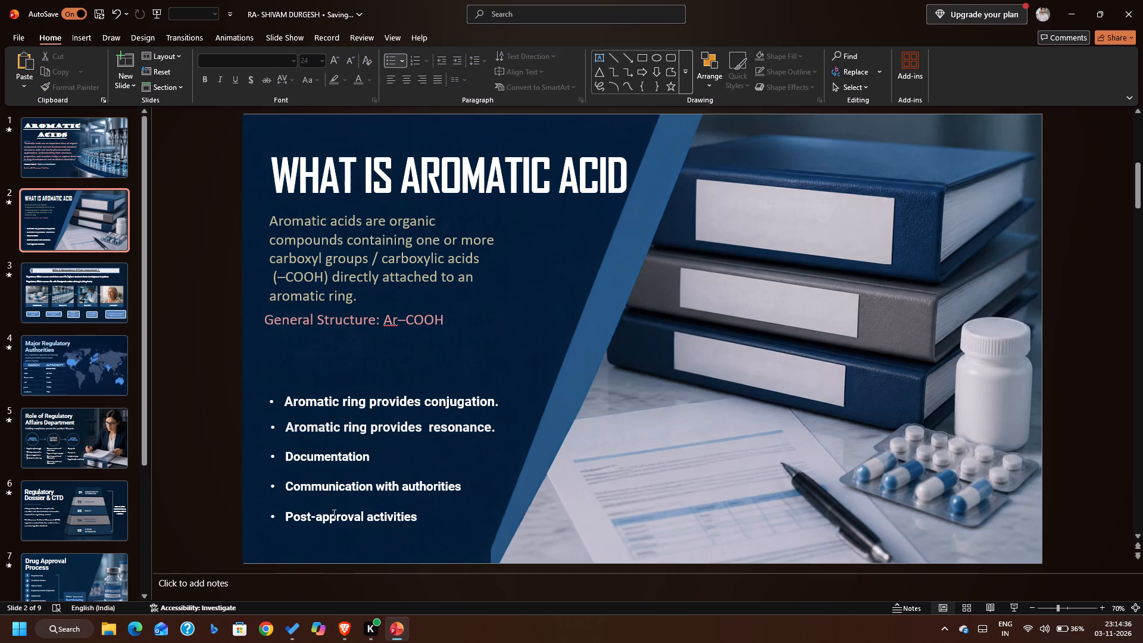
Clear the text "Documentation" from the third bullet, keeping its empty text box.
click(321, 455)
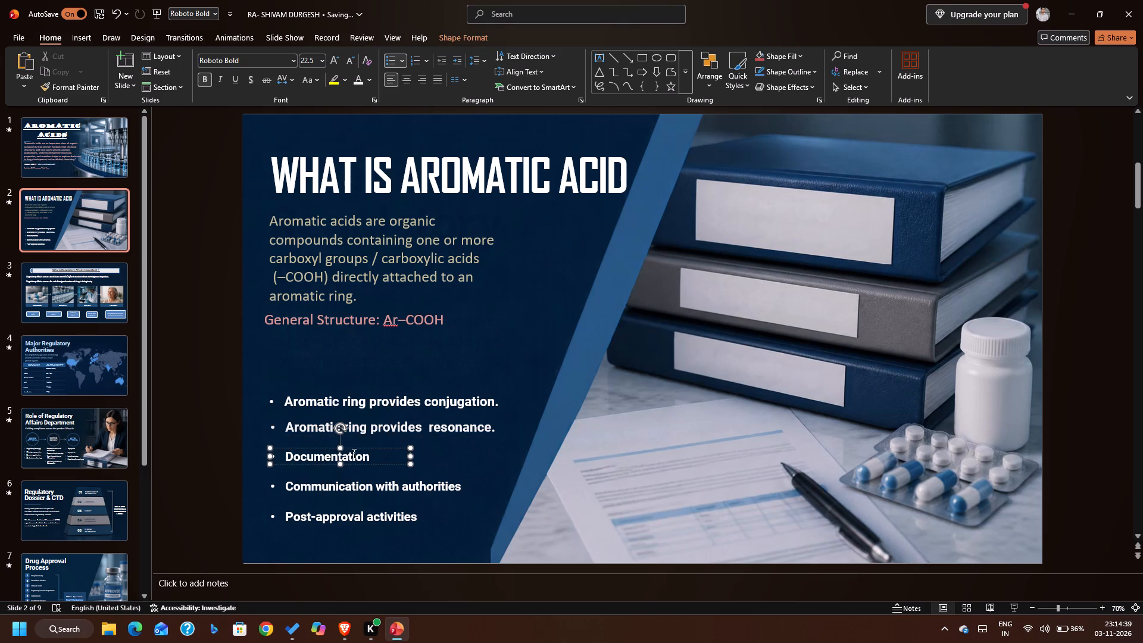
click(370, 458)
click(369, 457)
key(BackSpace)
key(BackSpace)
key(BackSpace)
key(BackSpace)
key(BackSpace)
key(BackSpace)
key(BackSpace)
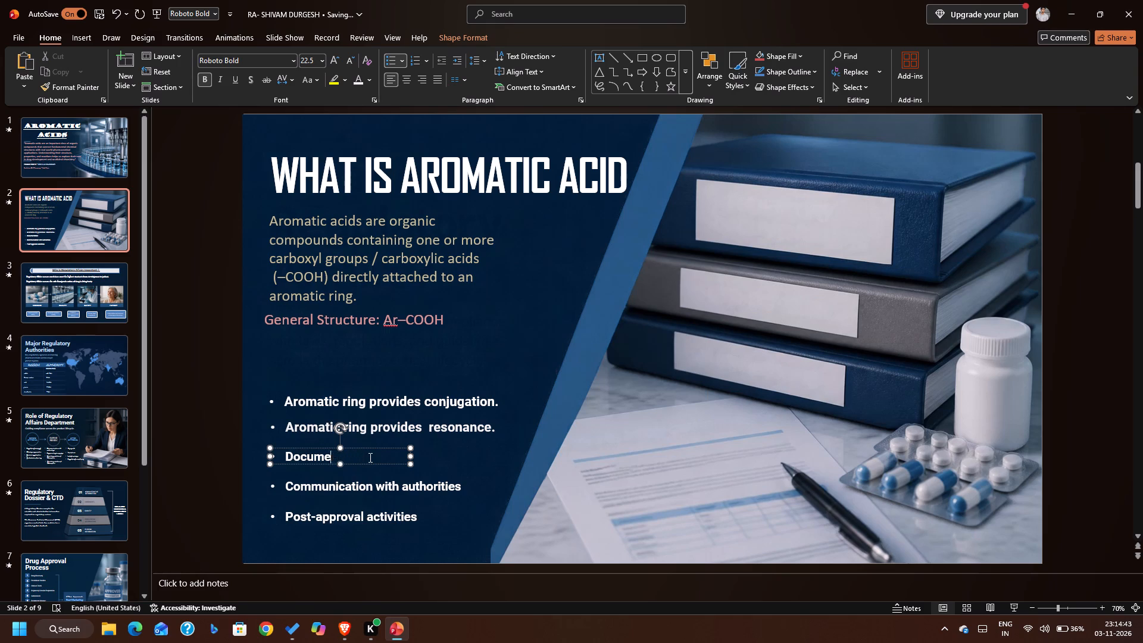
key(BackSpace)
key(BackSpace)
key(BackSpace)
key(BackSpace)
key(BackSpace)
key(BackSpace)
click(336, 632)
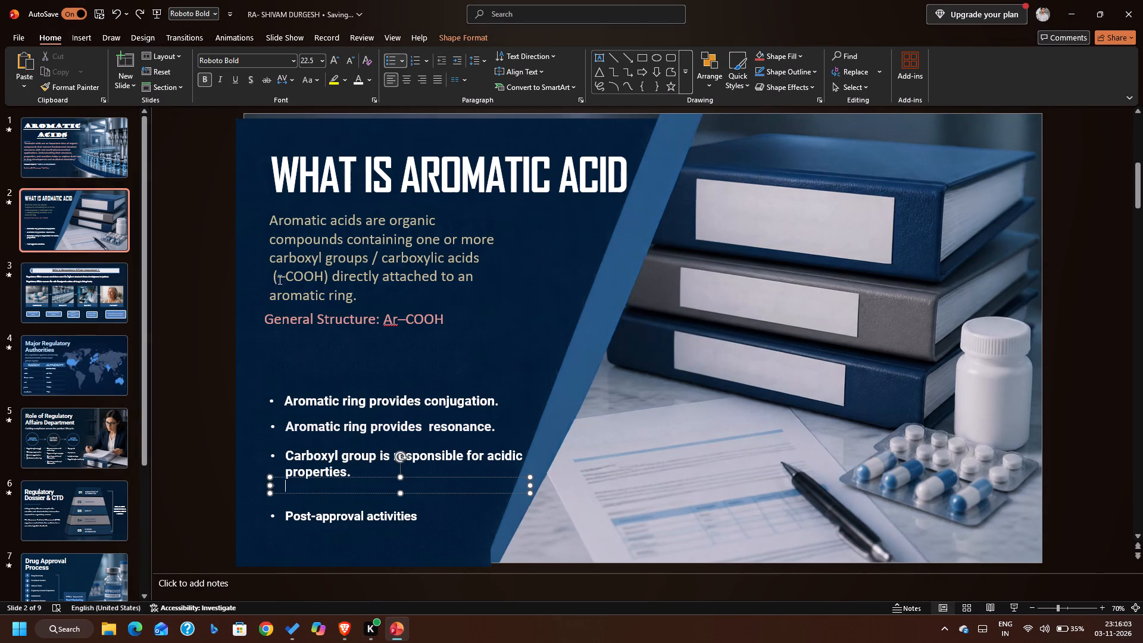
key(ctrl+v)
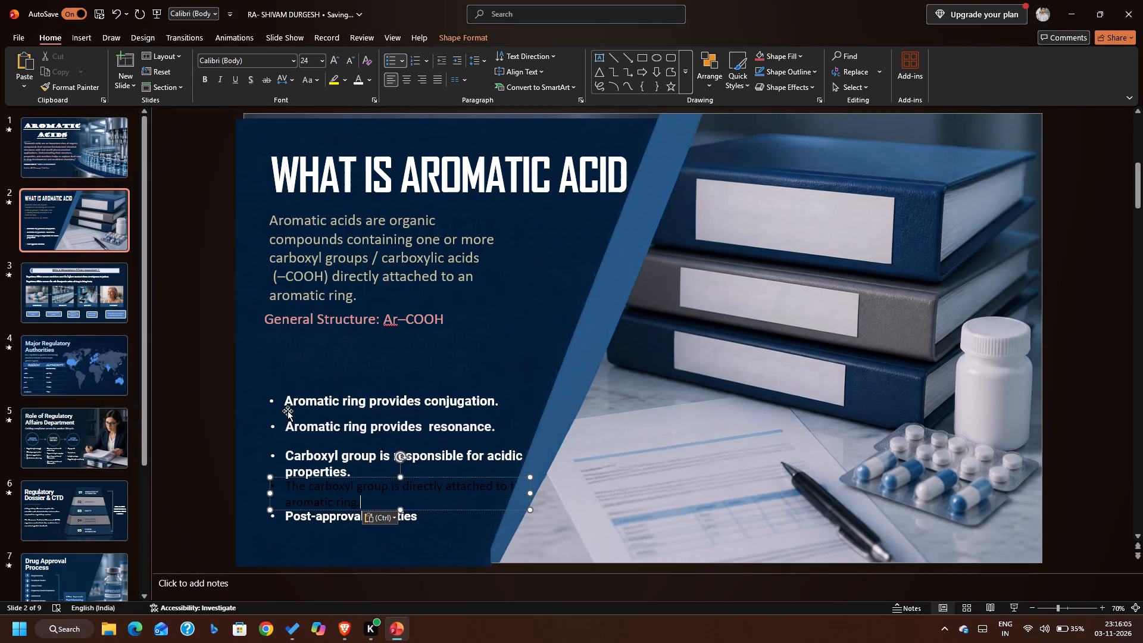
Format the fourth bullet's sentence as Roboto Bold in the white theme color and deselect its text box.
click(298, 61)
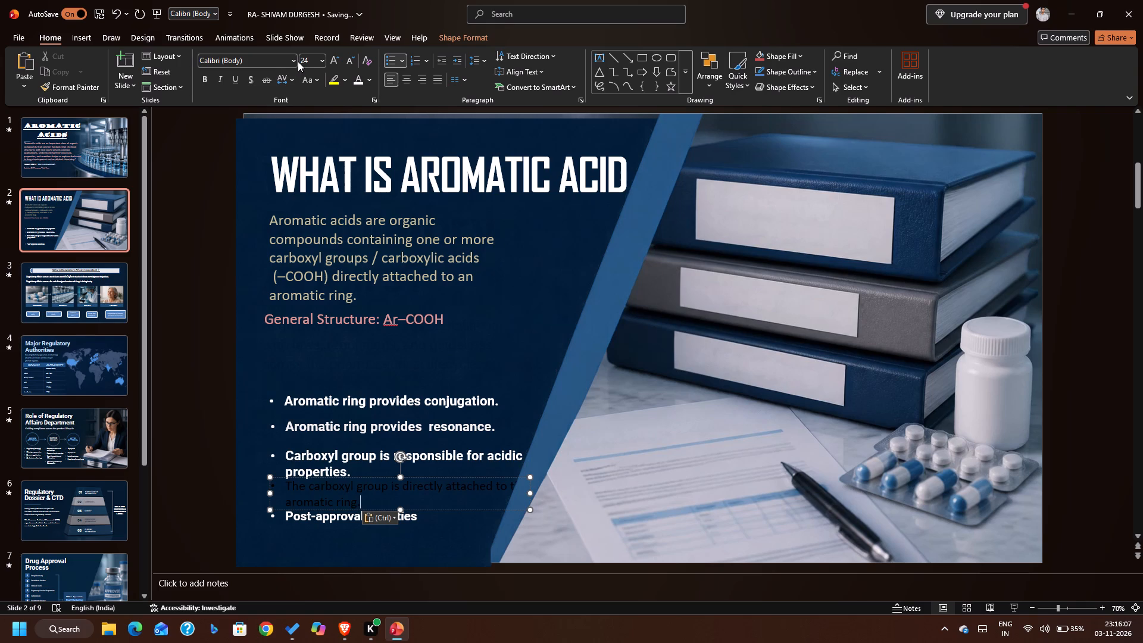
click(295, 60)
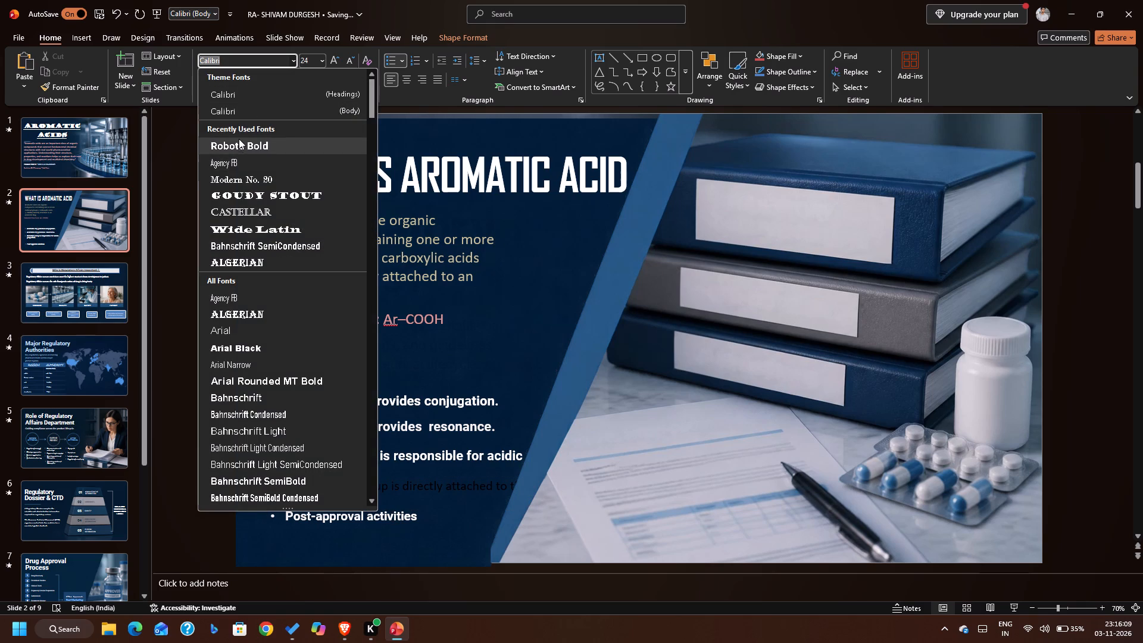
click(239, 138)
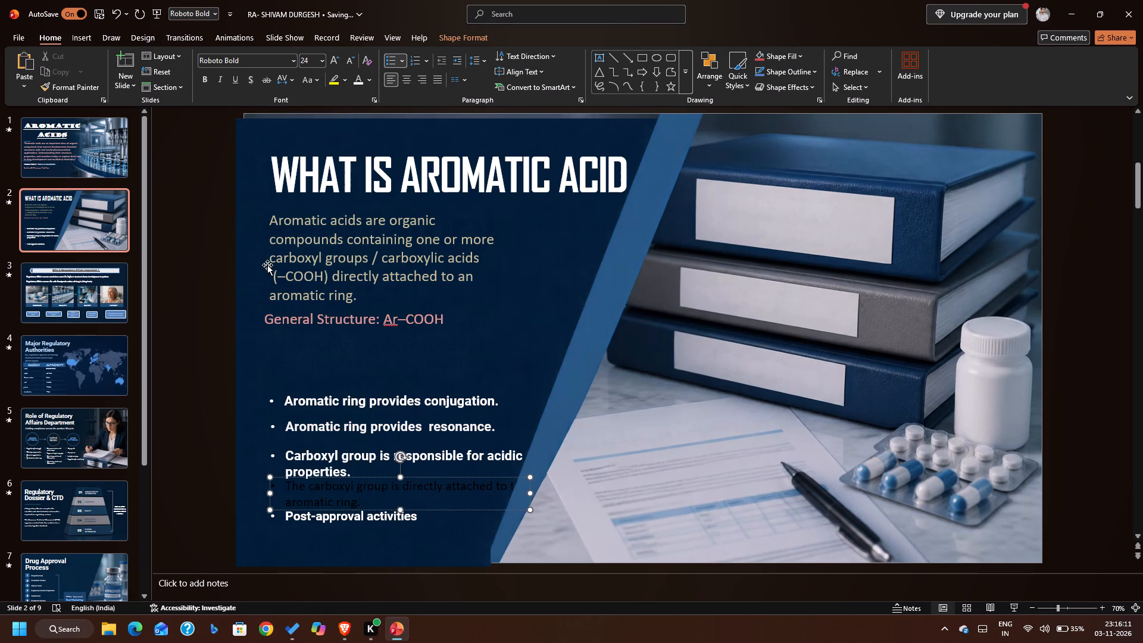
click(295, 60)
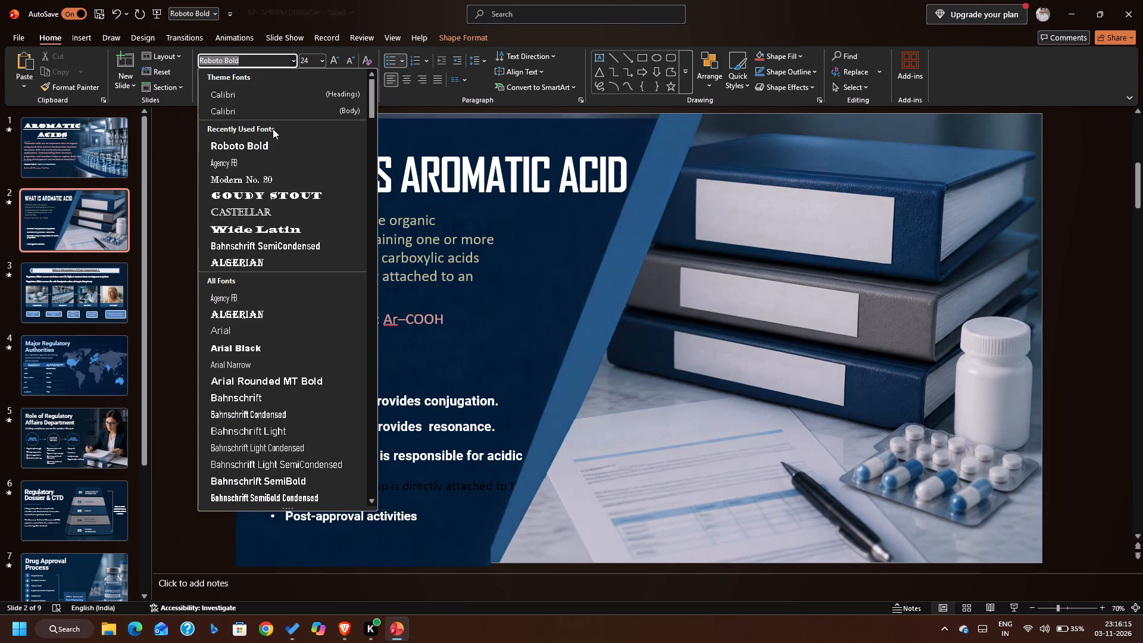
click(273, 142)
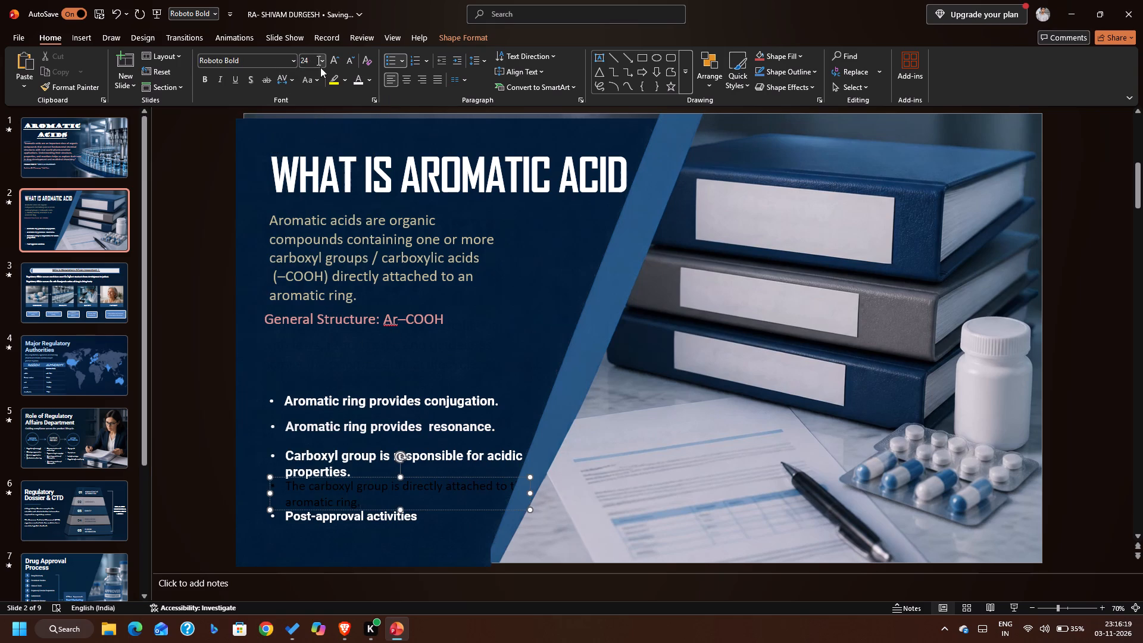
click(369, 83)
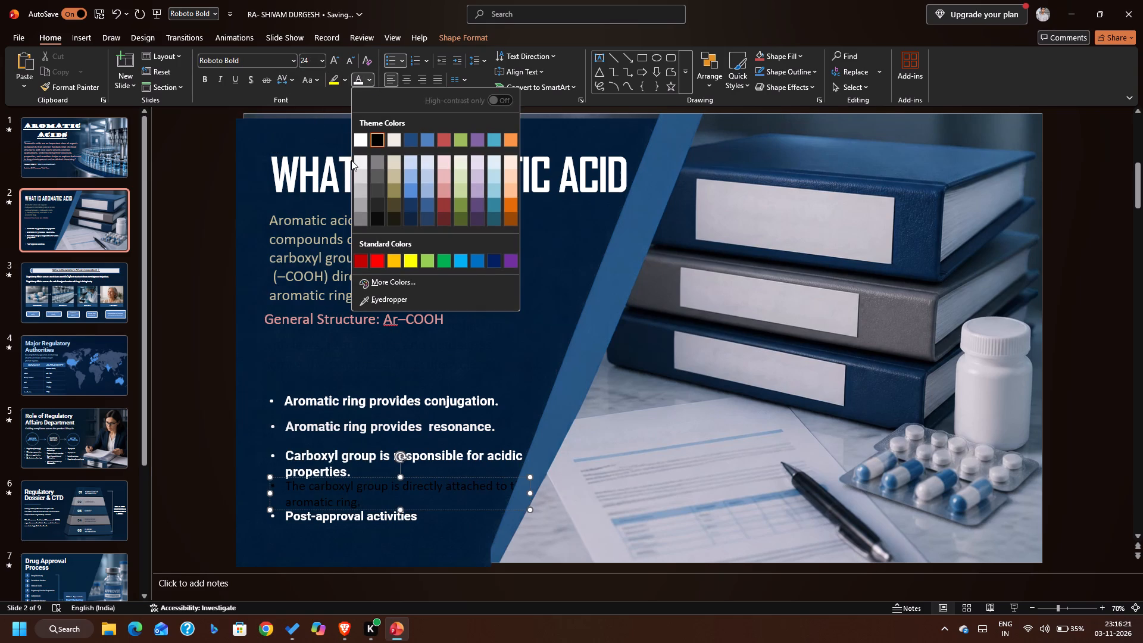
click(355, 138)
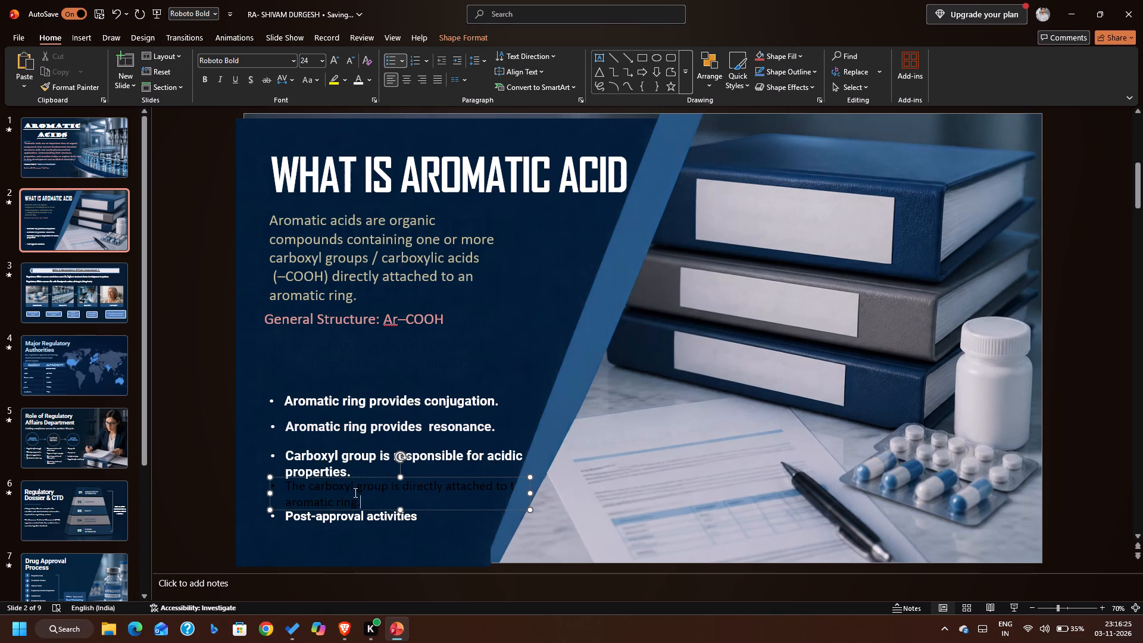
key(ctrl+a)
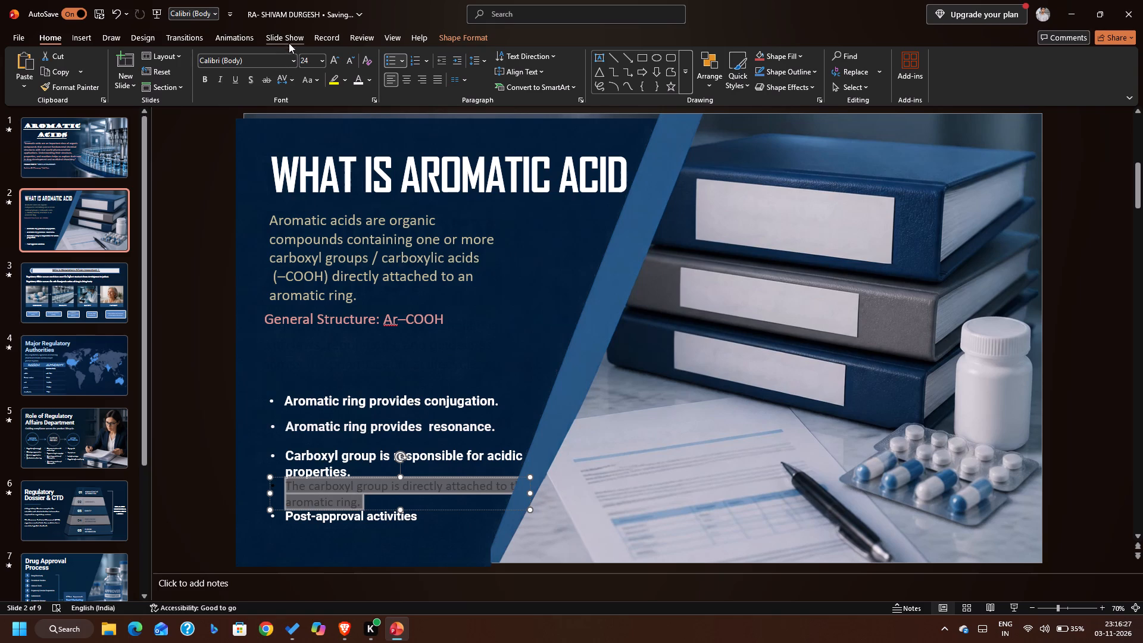
click(296, 61)
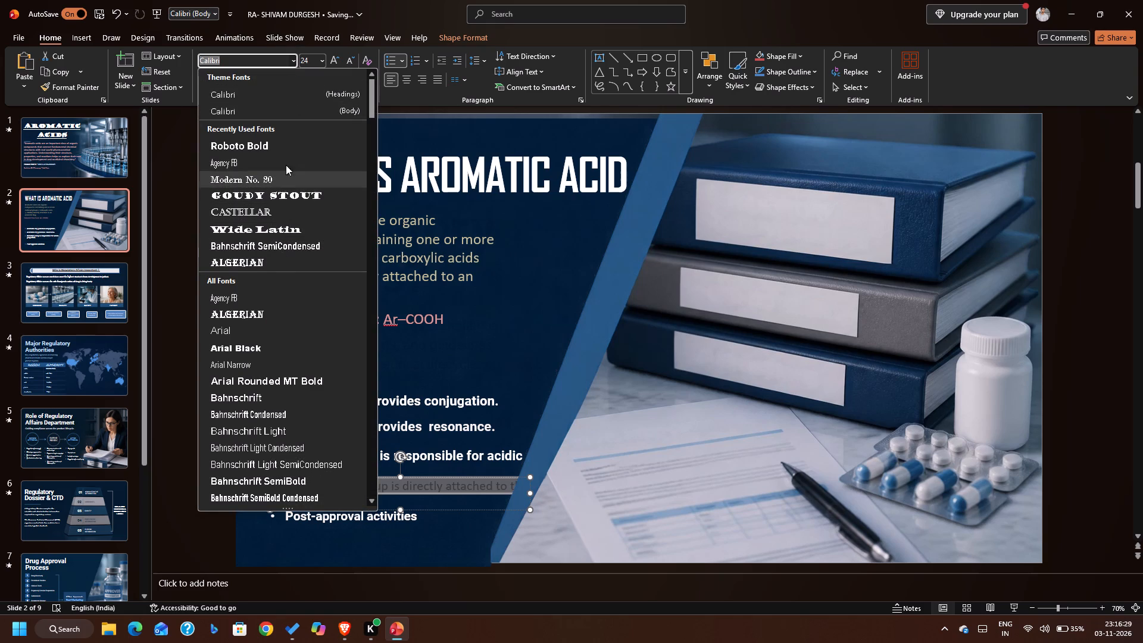
click(286, 148)
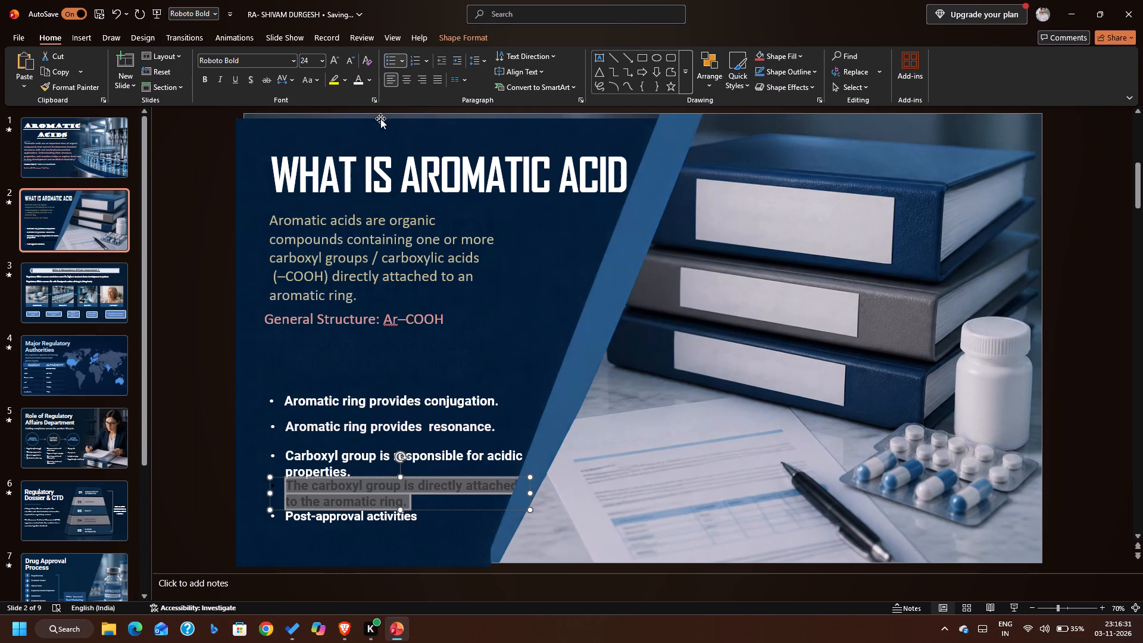
click(369, 78)
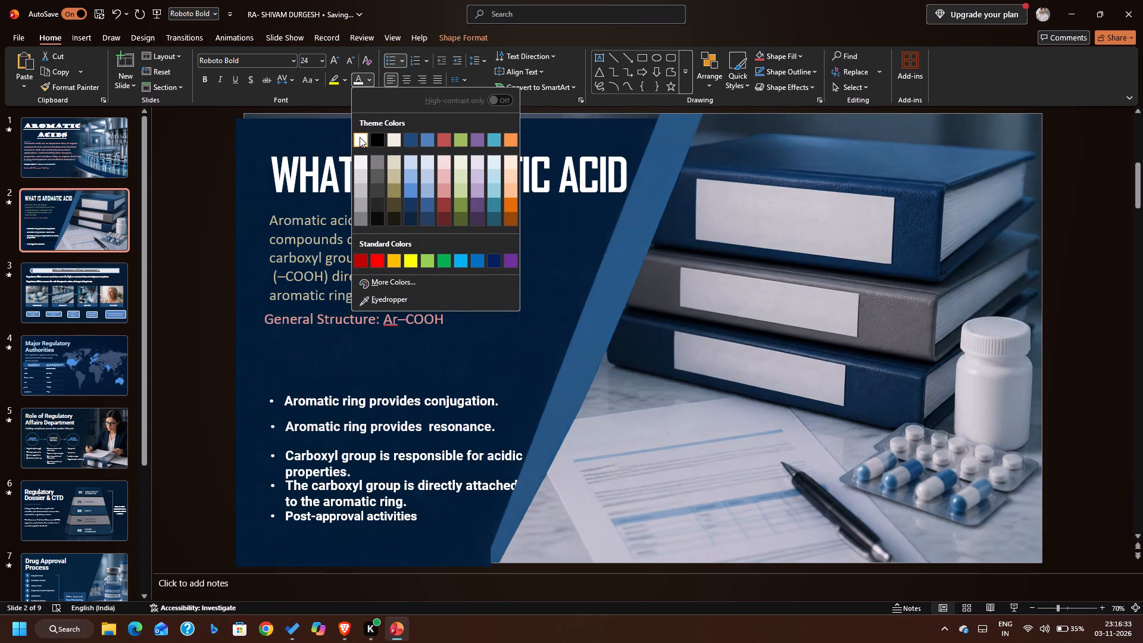
click(360, 137)
click(171, 276)
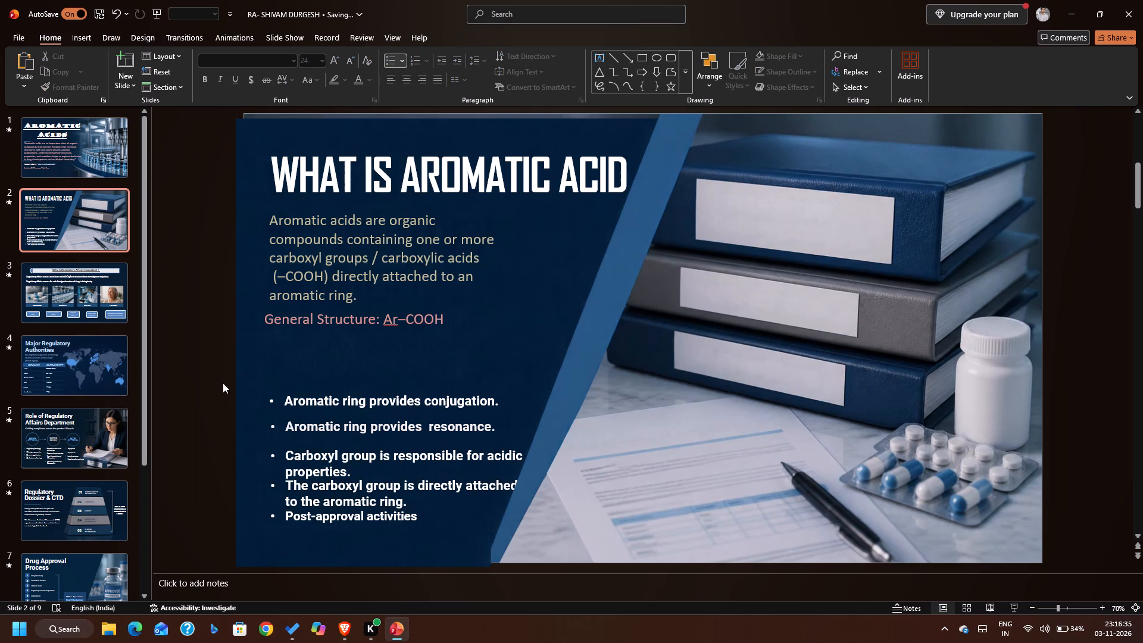
Clear the text "Post-approval activities" from the fifth bullet on slide 2 and deselect its text box.
click(412, 517)
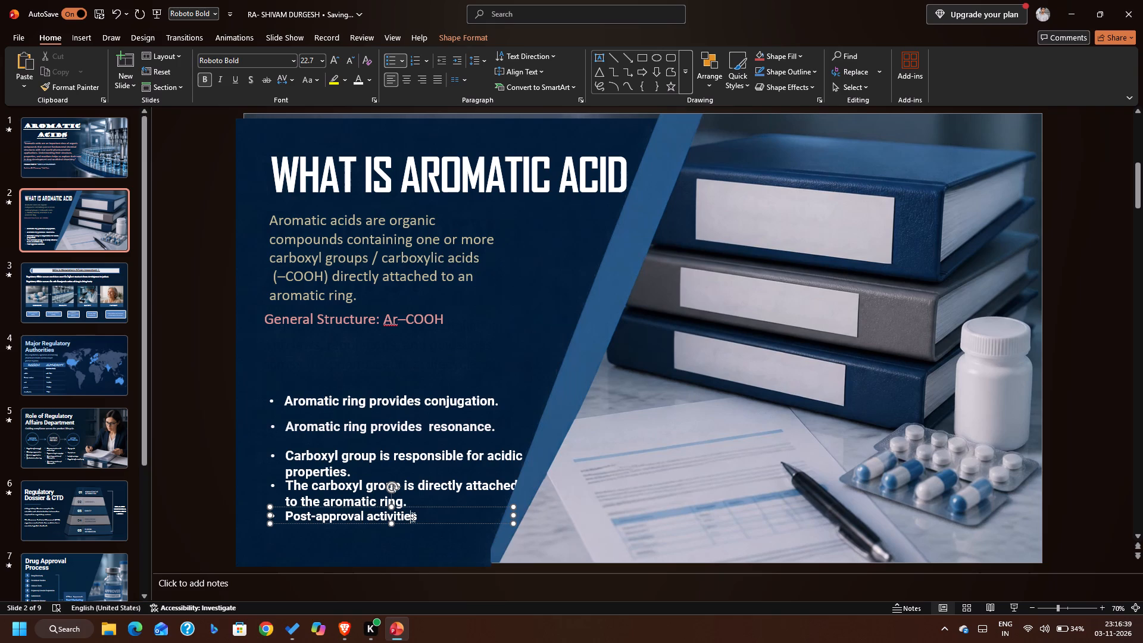
right_click(412, 517)
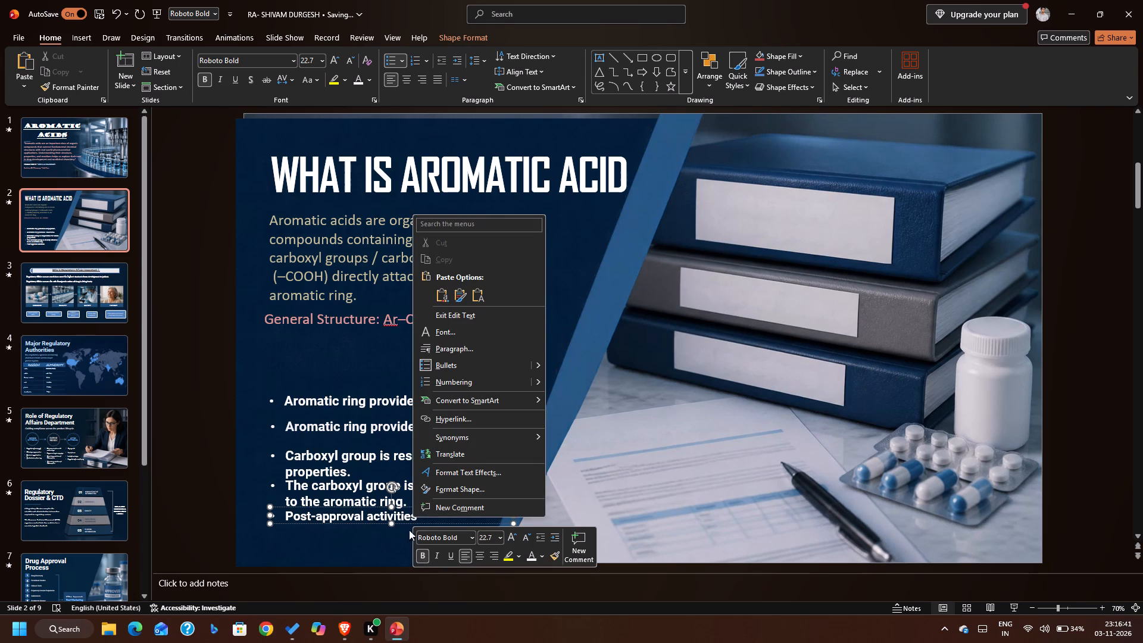
click(208, 422)
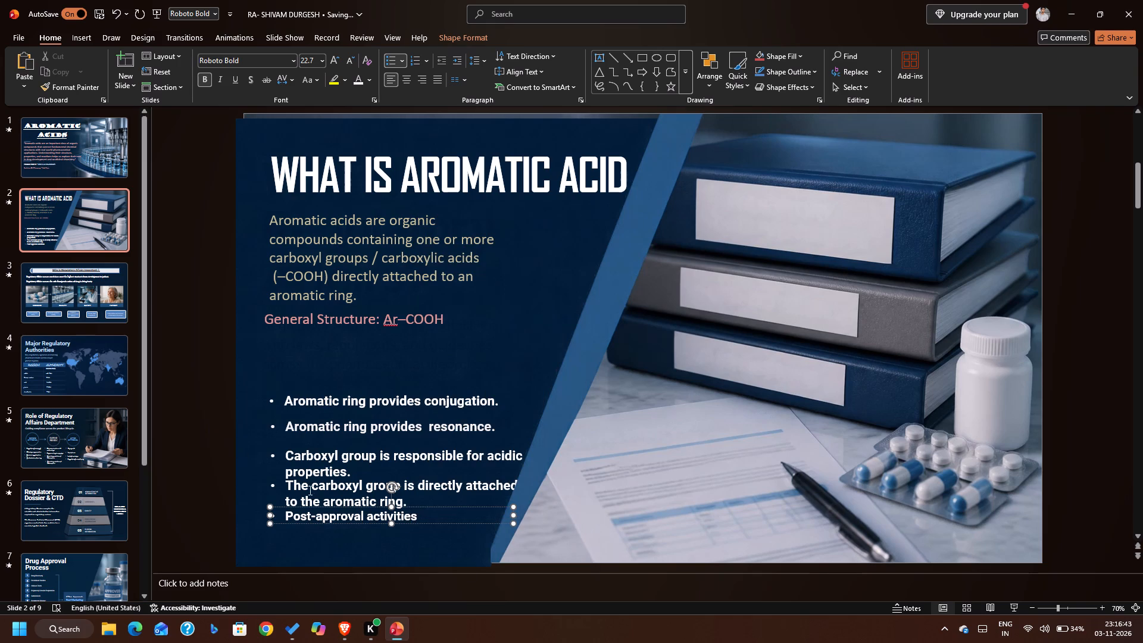
click(416, 515)
key(BackSpace)
key(BackSpace)
key(BackSpace)
key(BackSpace)
key(BackSpace)
key(BackSpace)
key(BackSpace)
key(BackSpace)
key(BackSpace)
key(BackSpace)
key(BackSpace)
key(BackSpace)
key(BackSpace)
key(BackSpace)
key(BackSpace)
key(BackSpace)
key(BackSpace)
key(BackSpace)
key(BackSpace)
key(BackSpace)
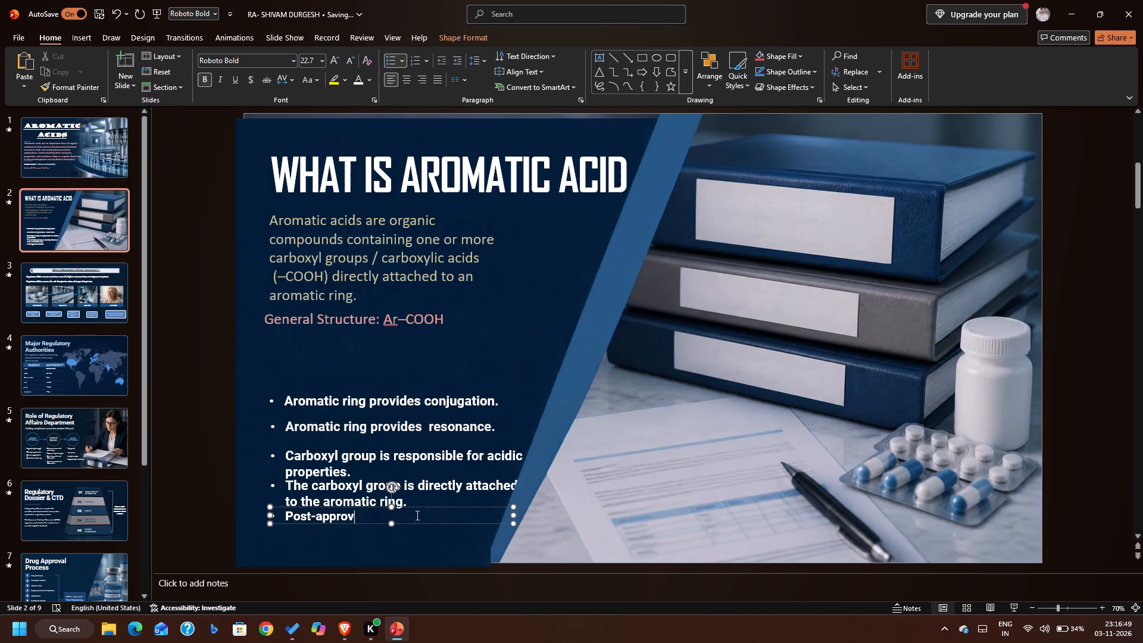
key(BackSpace)
key(BackSpace)
key(BackSpace)
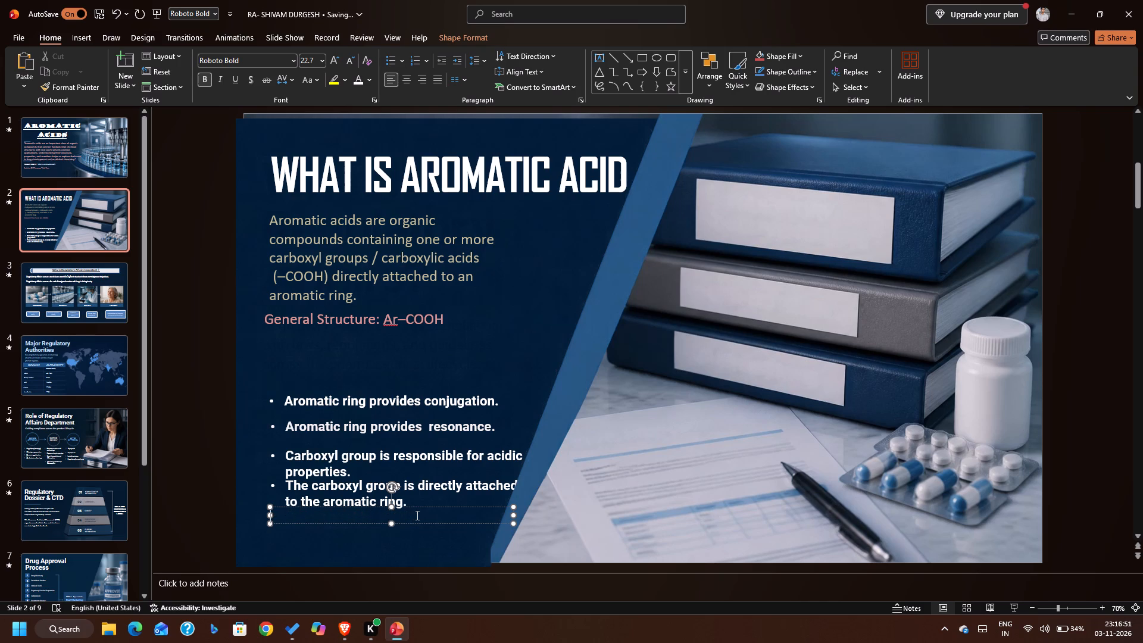
click(222, 449)
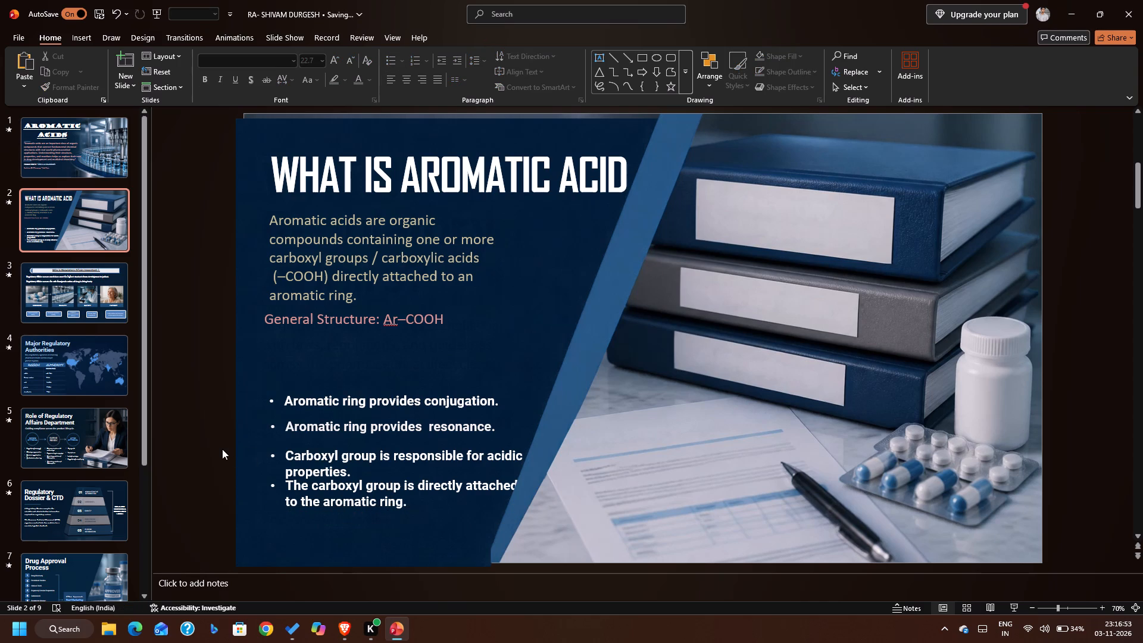
Move the fourth bullet's text box slightly down so it is spaced clear of the third bullet's second line.
click(330, 501)
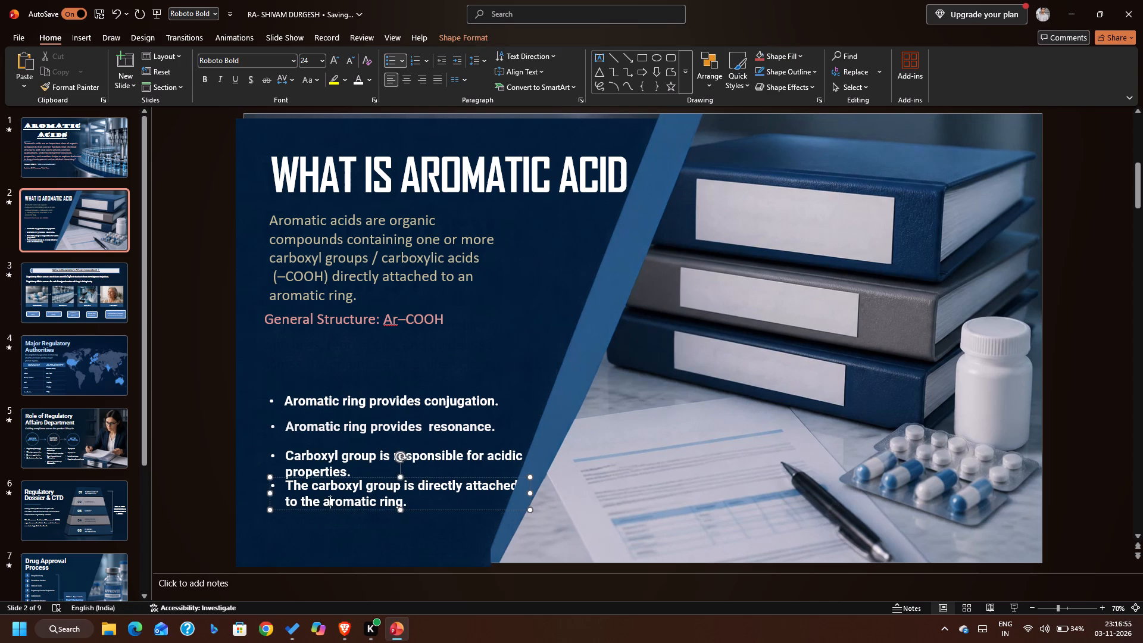
click(280, 479)
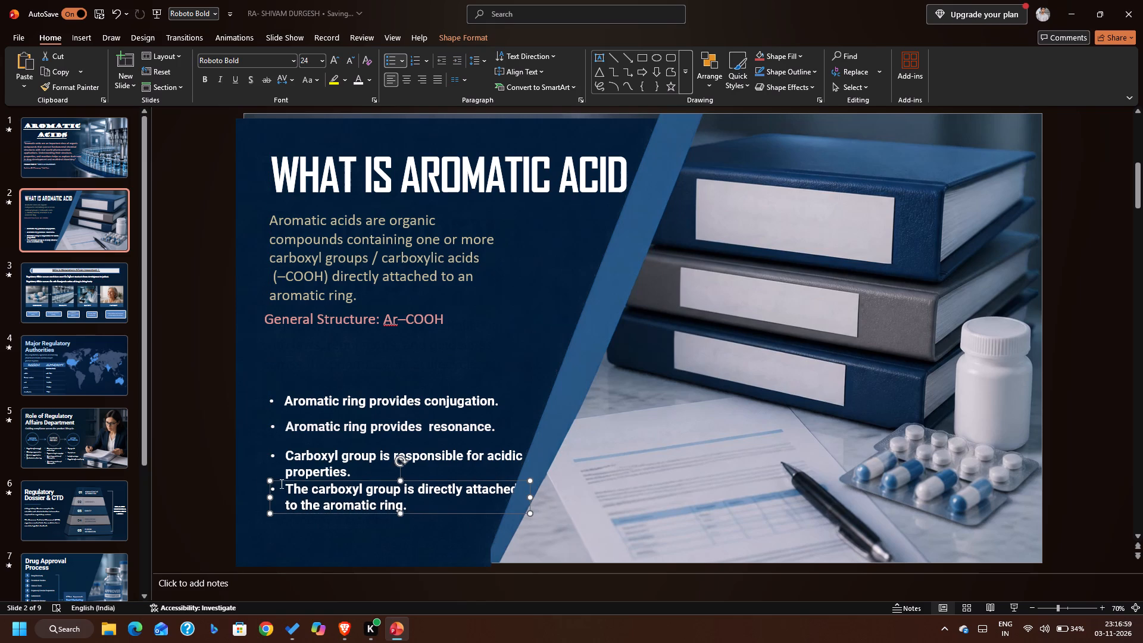
click(215, 452)
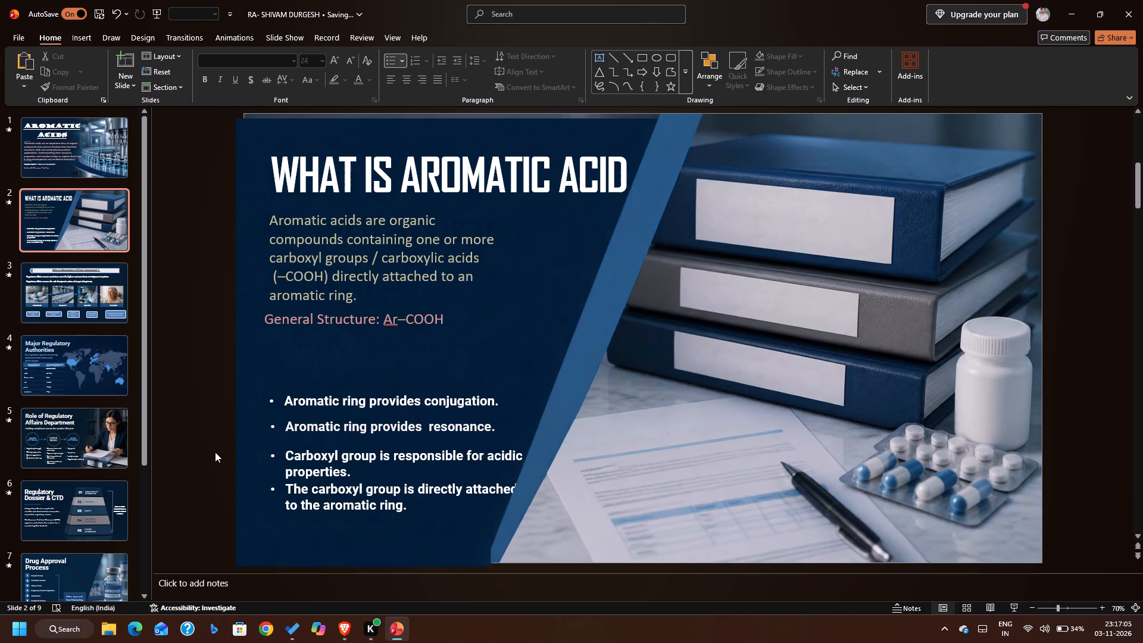
click(380, 458)
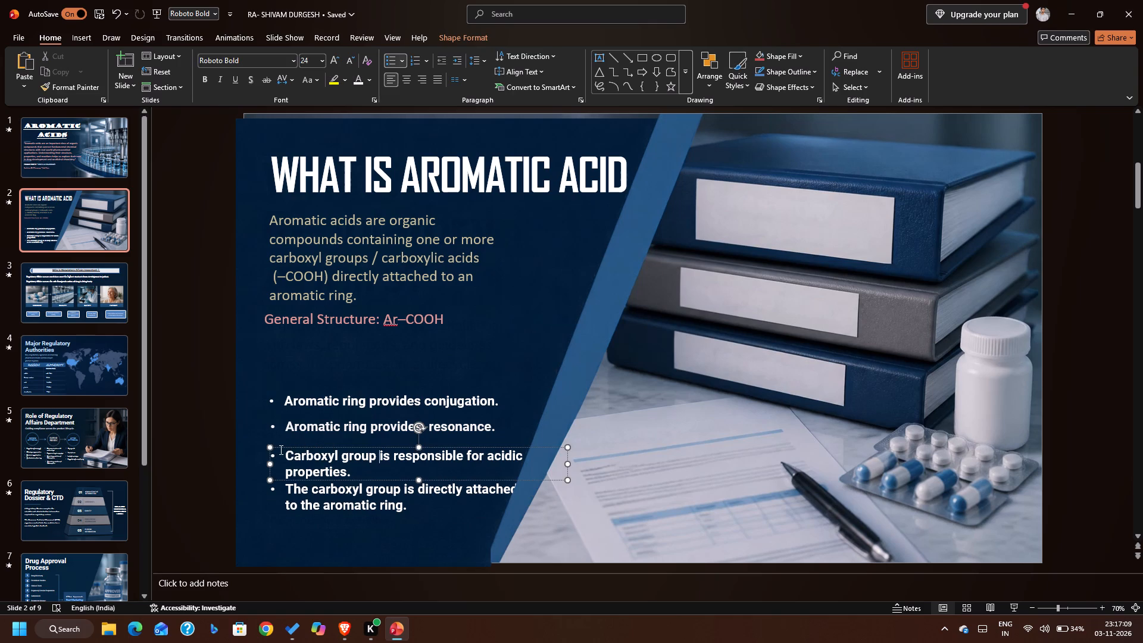
click(323, 505)
drag(280, 480, 280, 486)
click(214, 448)
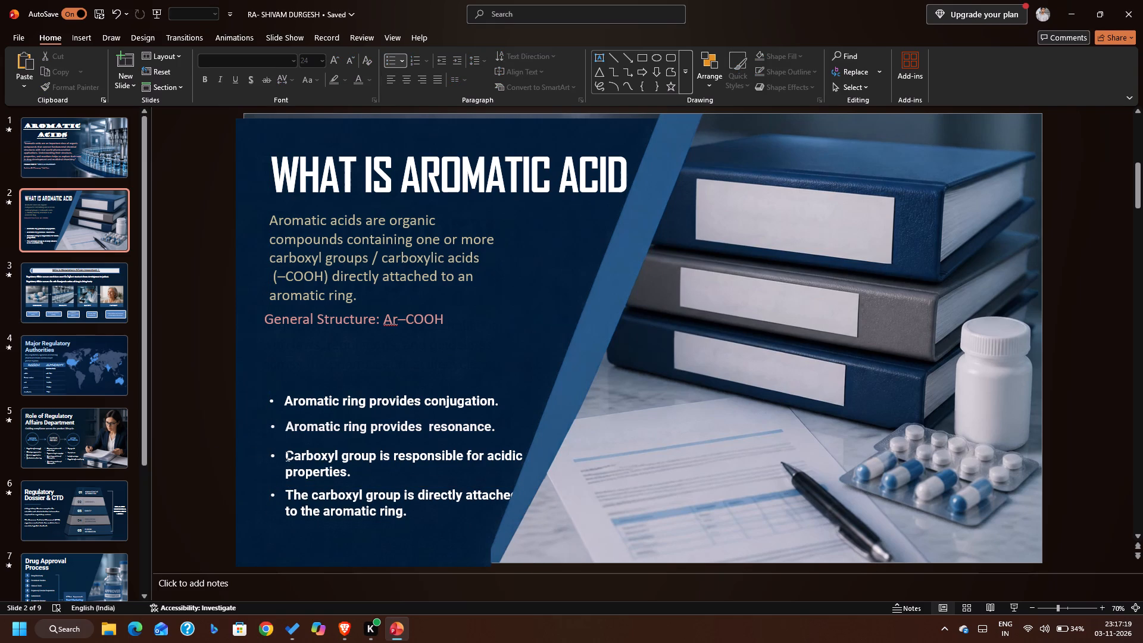
Move the "General Structure: Ar–COOH" line slightly down, leaving a gap below the definition paragraph.
click(327, 324)
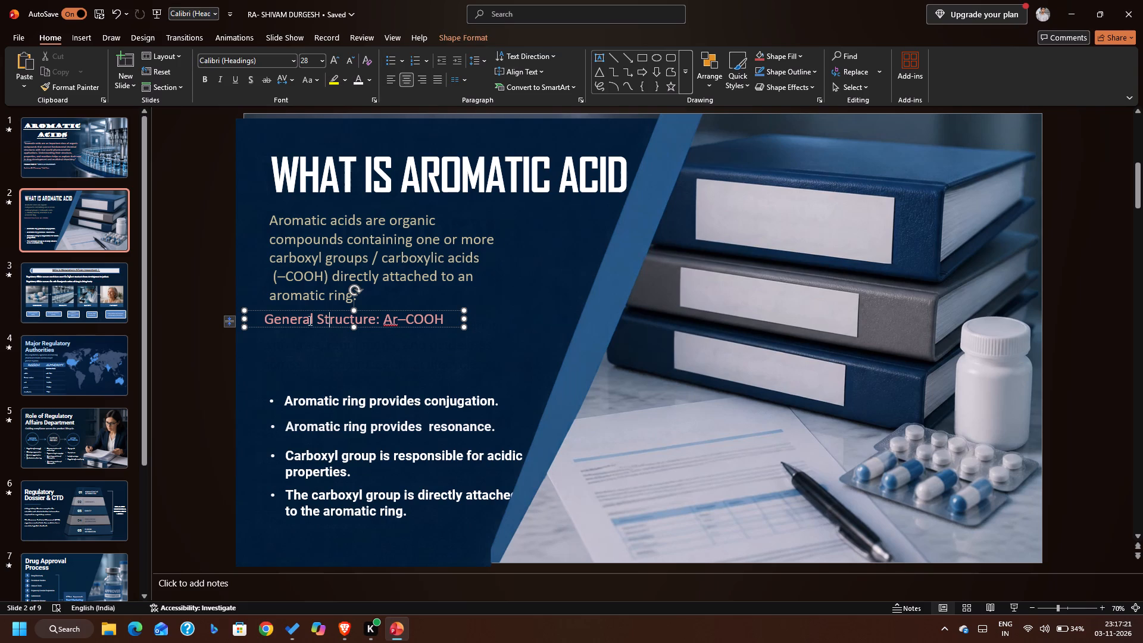
drag(261, 309, 261, 323)
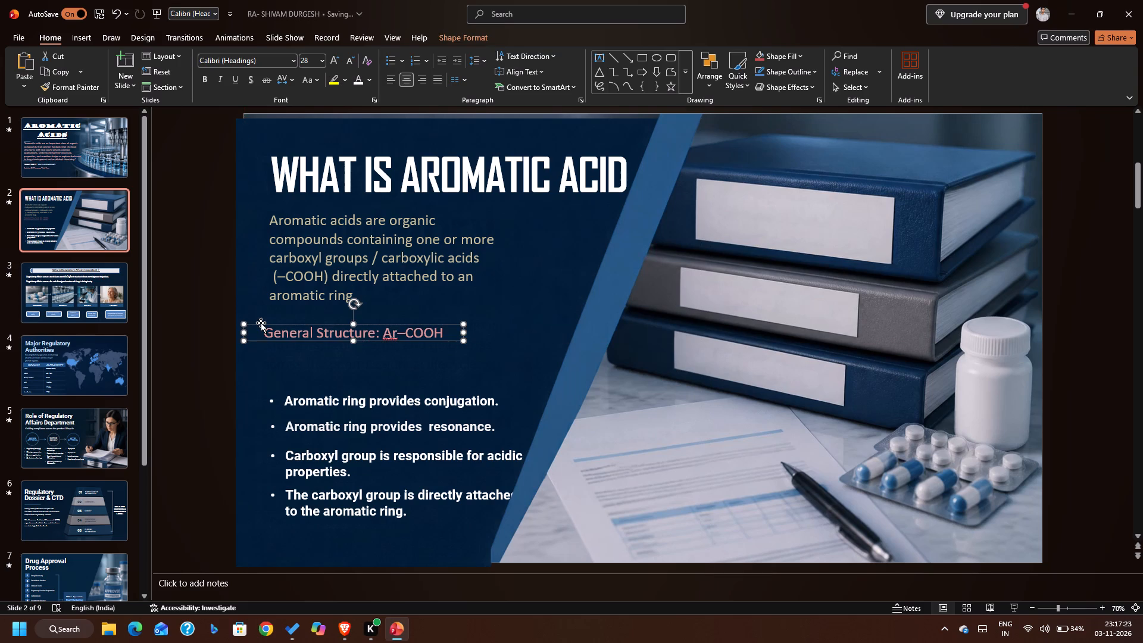
click(195, 296)
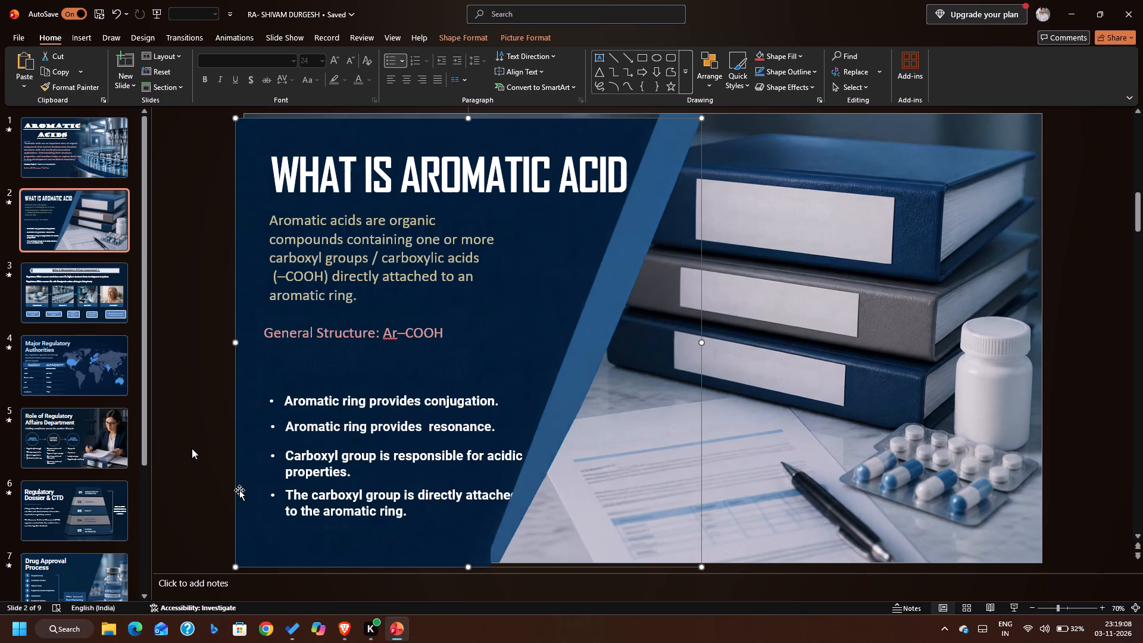
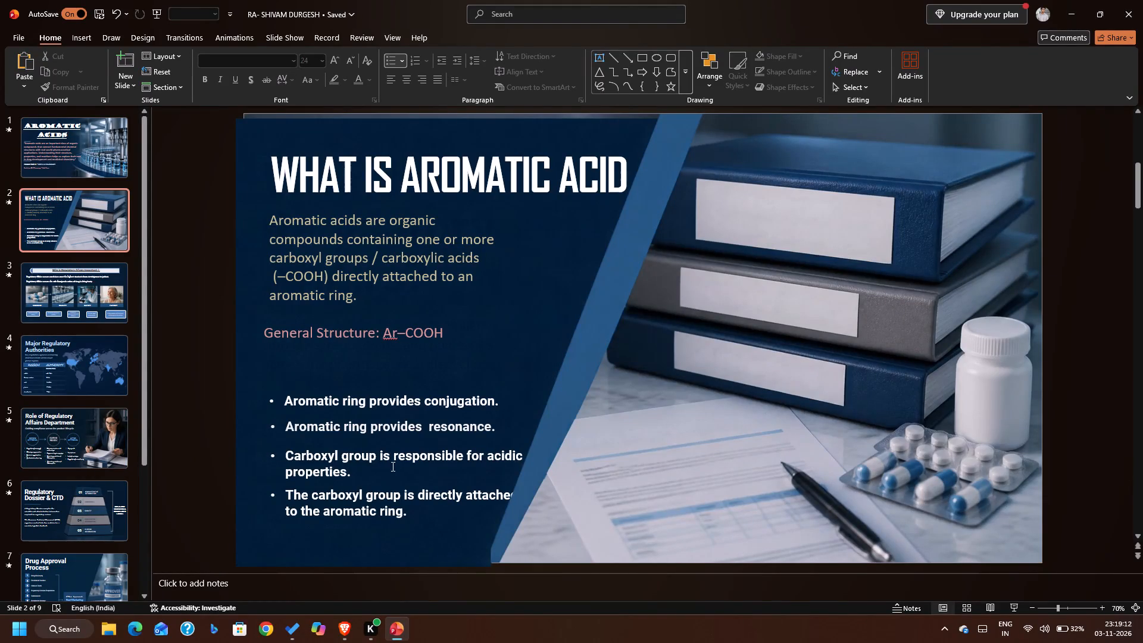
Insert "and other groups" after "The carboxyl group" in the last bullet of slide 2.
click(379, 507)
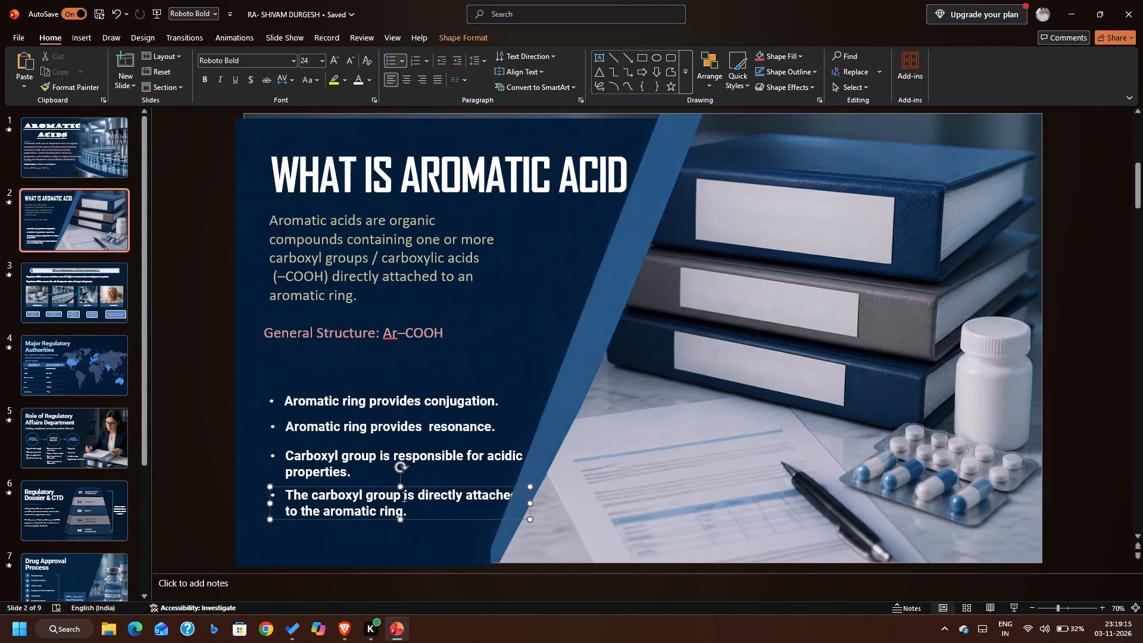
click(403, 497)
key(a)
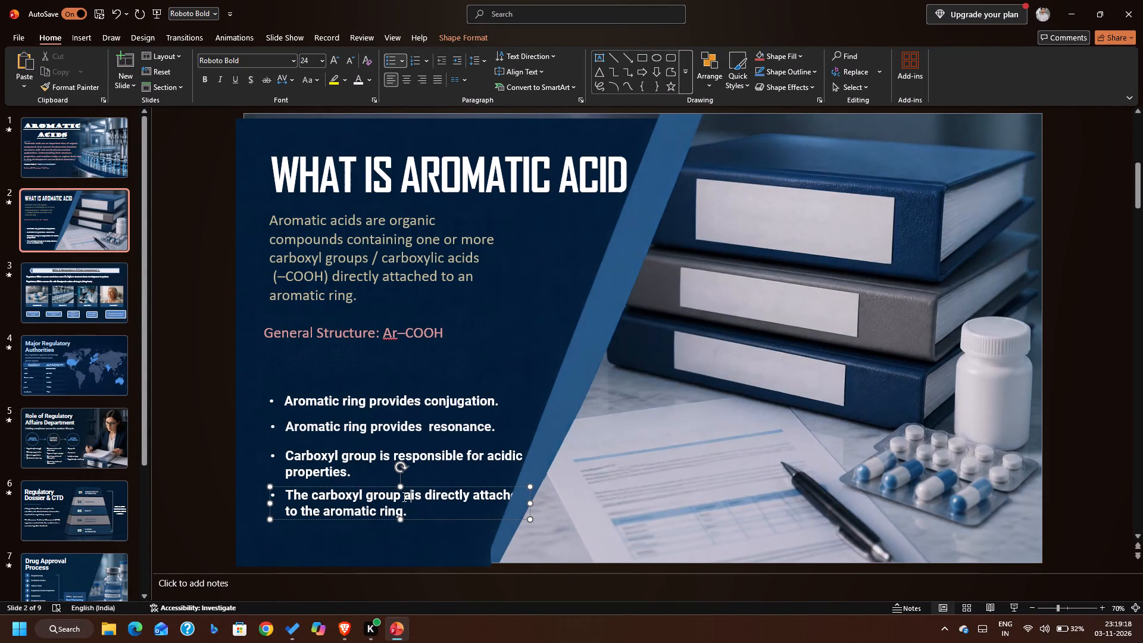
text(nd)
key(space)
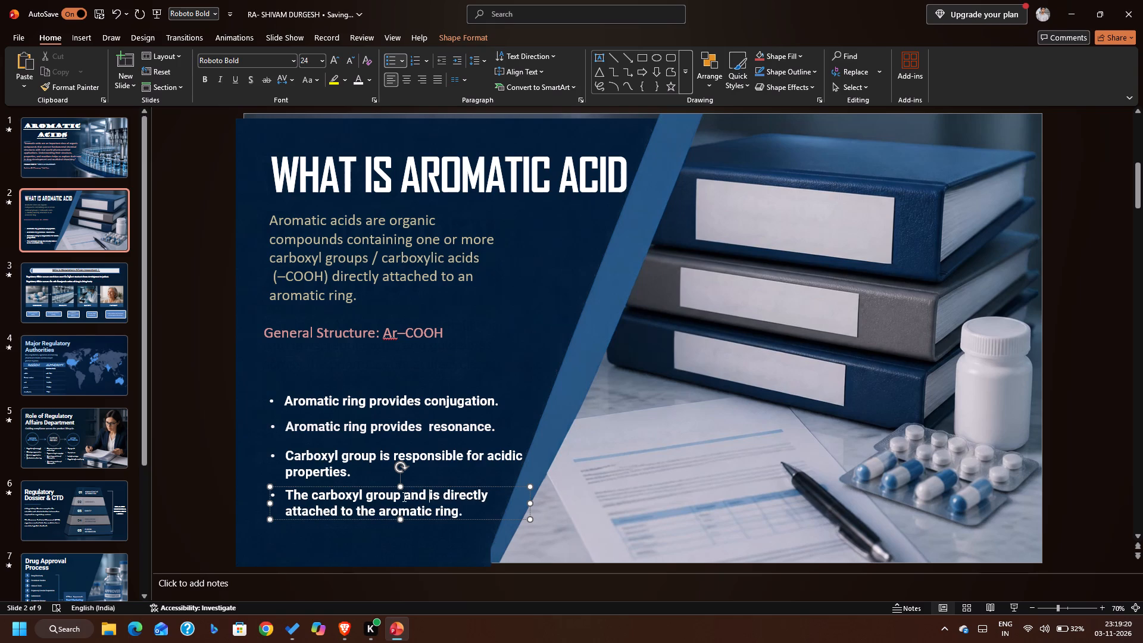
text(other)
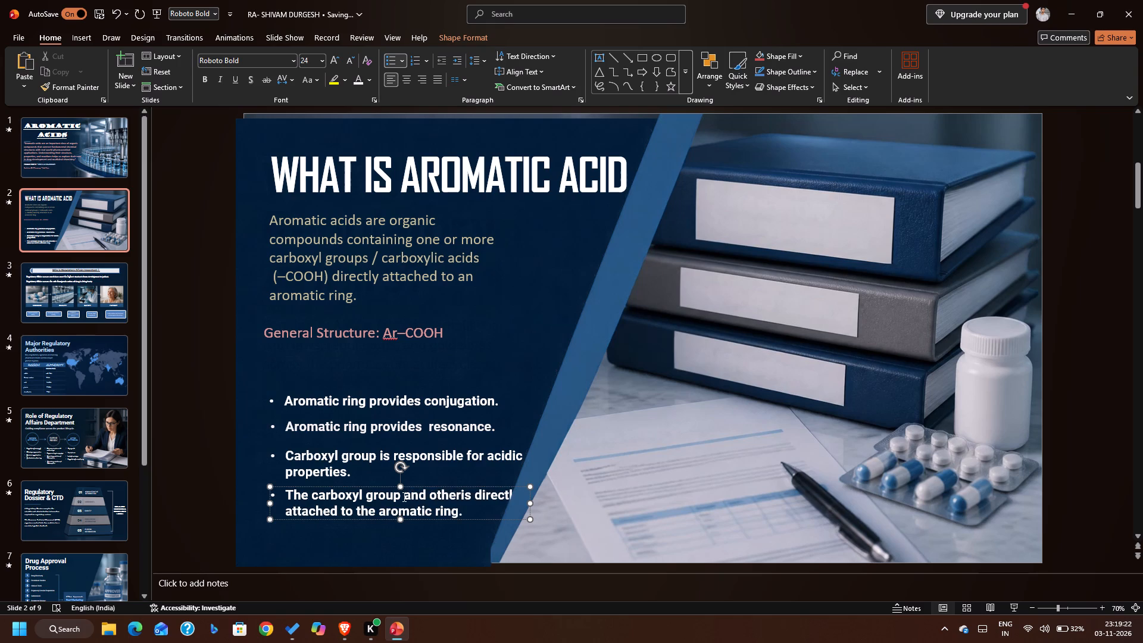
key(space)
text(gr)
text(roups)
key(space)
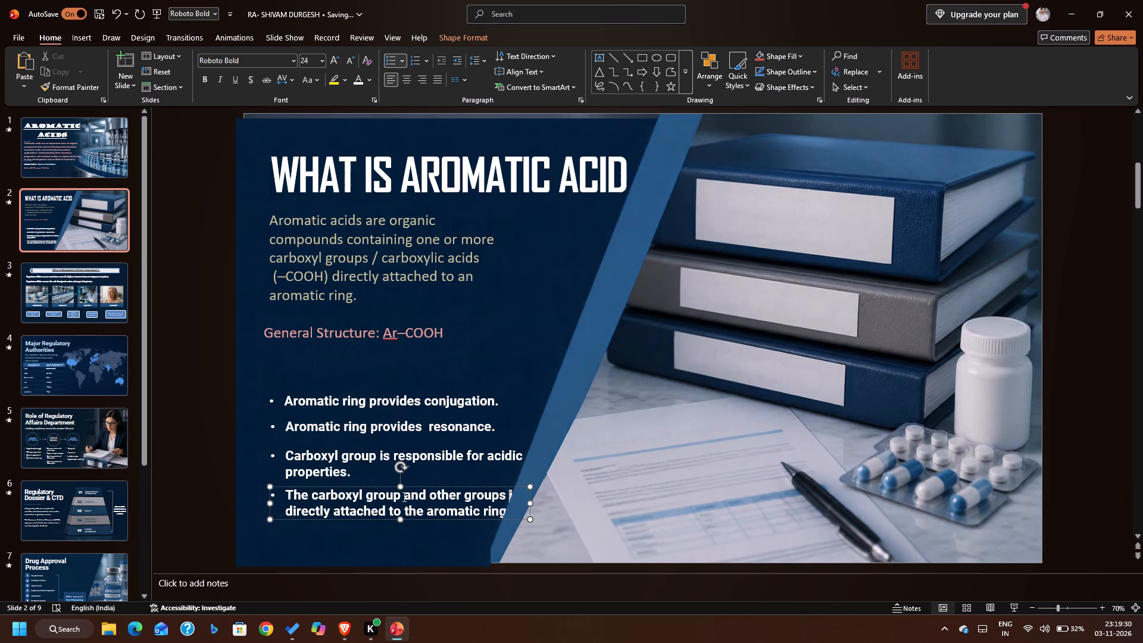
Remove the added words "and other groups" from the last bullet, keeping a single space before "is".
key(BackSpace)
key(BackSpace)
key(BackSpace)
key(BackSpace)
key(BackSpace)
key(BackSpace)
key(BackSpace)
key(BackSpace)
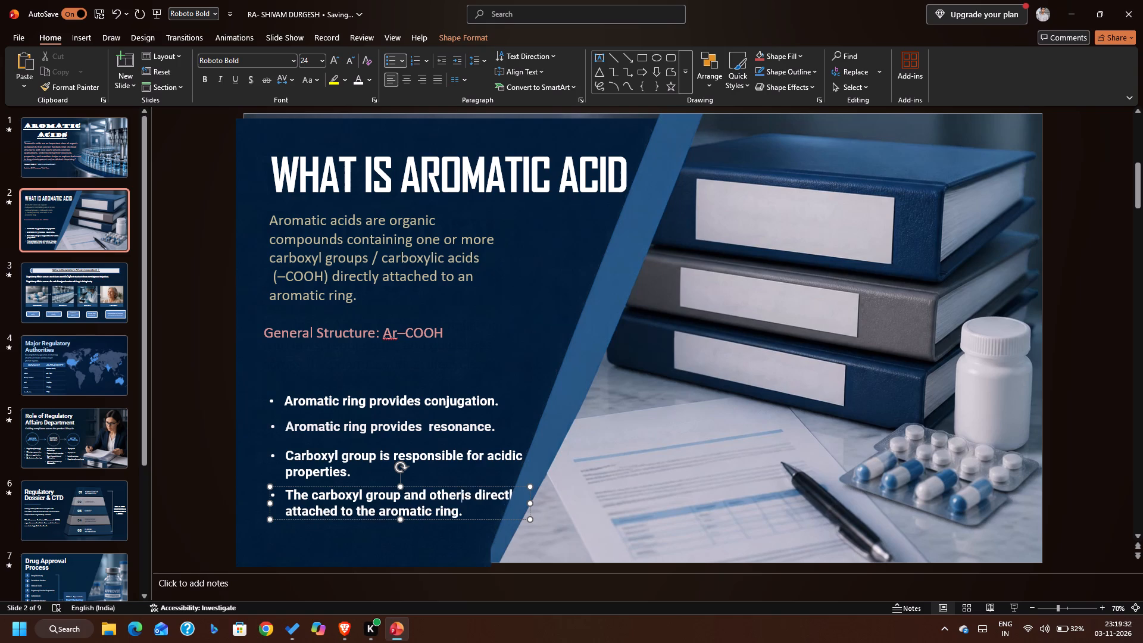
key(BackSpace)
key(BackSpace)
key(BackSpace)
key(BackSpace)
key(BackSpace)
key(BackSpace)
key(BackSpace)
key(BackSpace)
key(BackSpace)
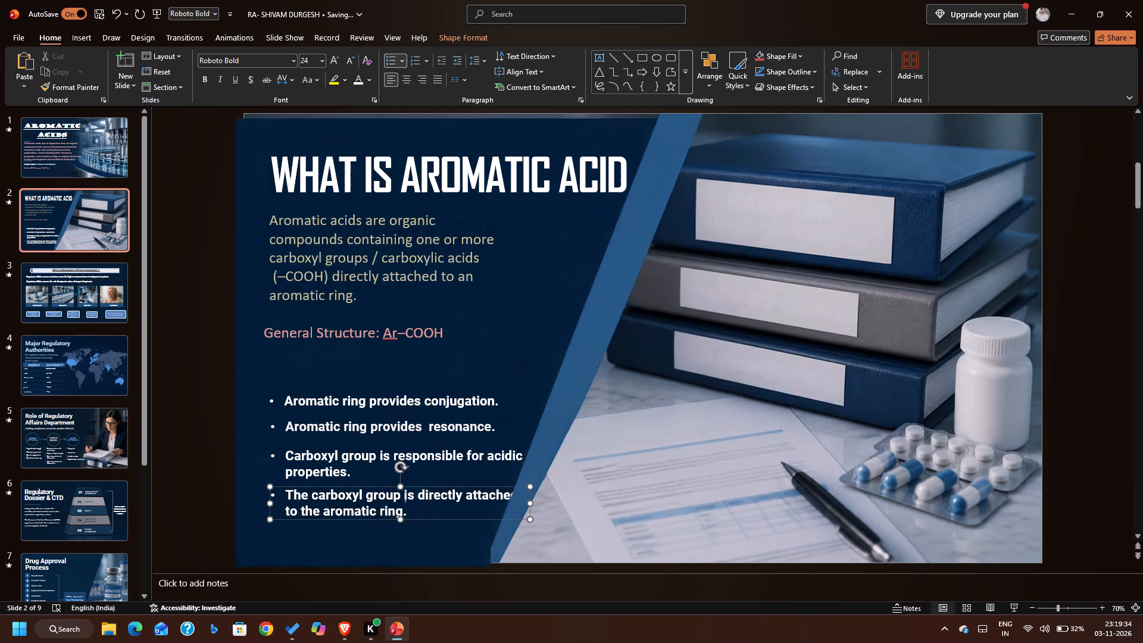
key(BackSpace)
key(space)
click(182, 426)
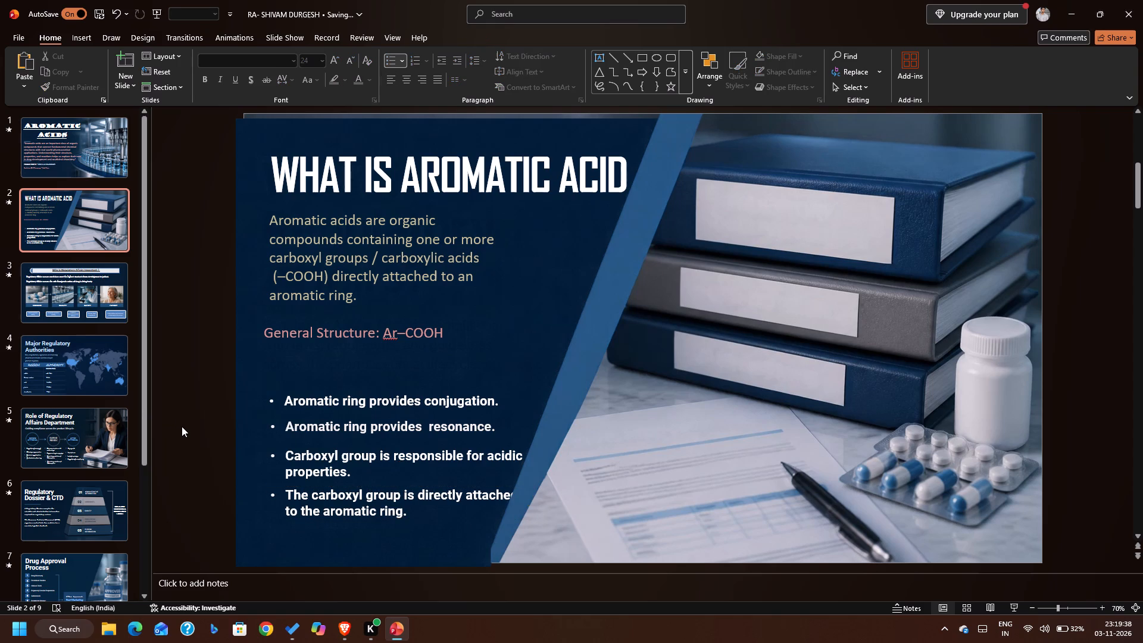
Delete "the" before "aromatic ring" in the last bullet so it ends with "attached to aromatic ring.".
click(580, 395)
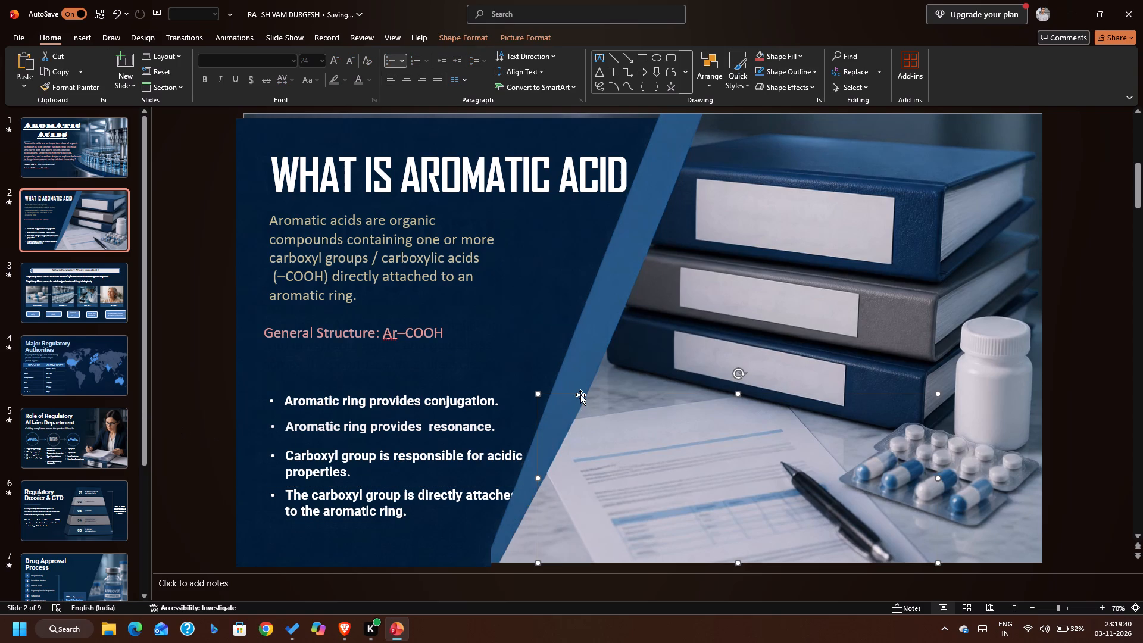
click(586, 357)
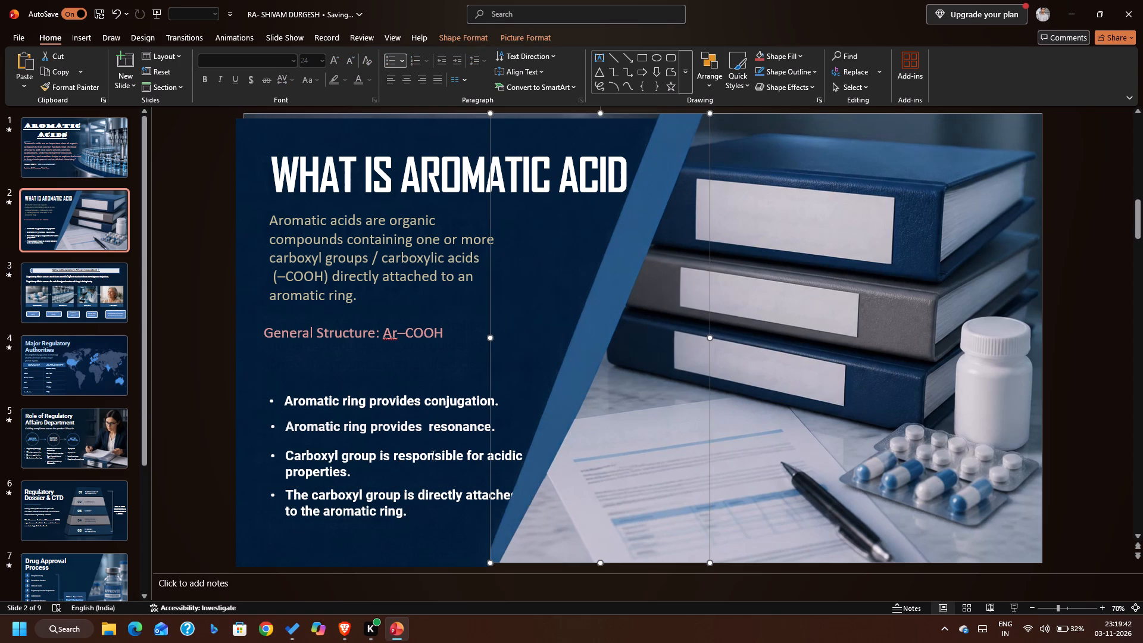
click(416, 455)
click(460, 504)
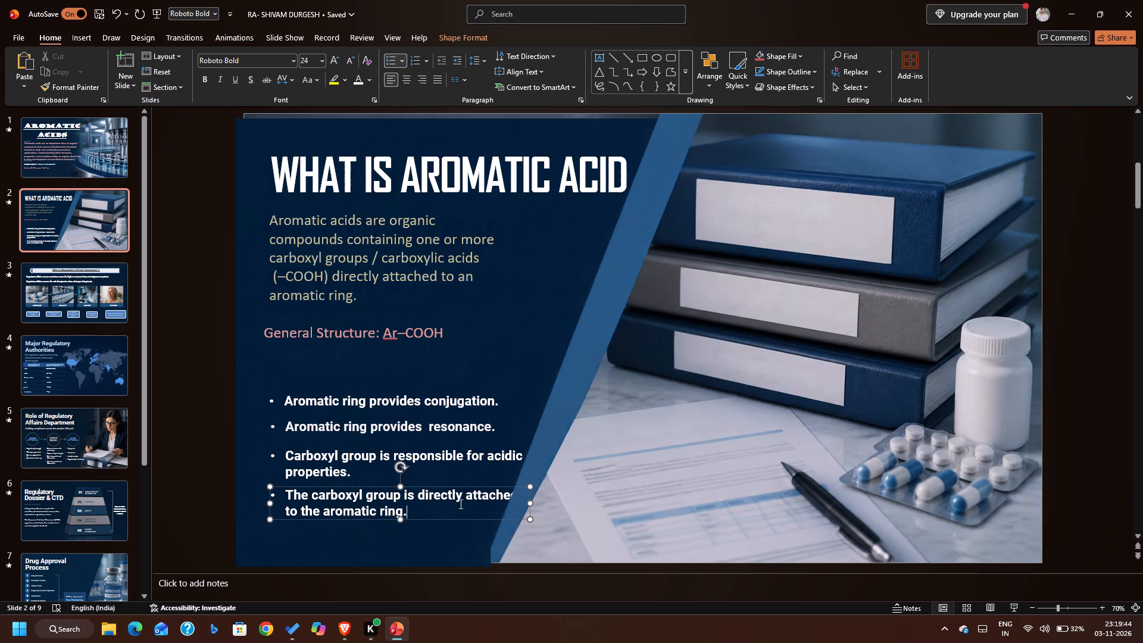
click(322, 511)
key(BackSpace)
key(BackSpace)
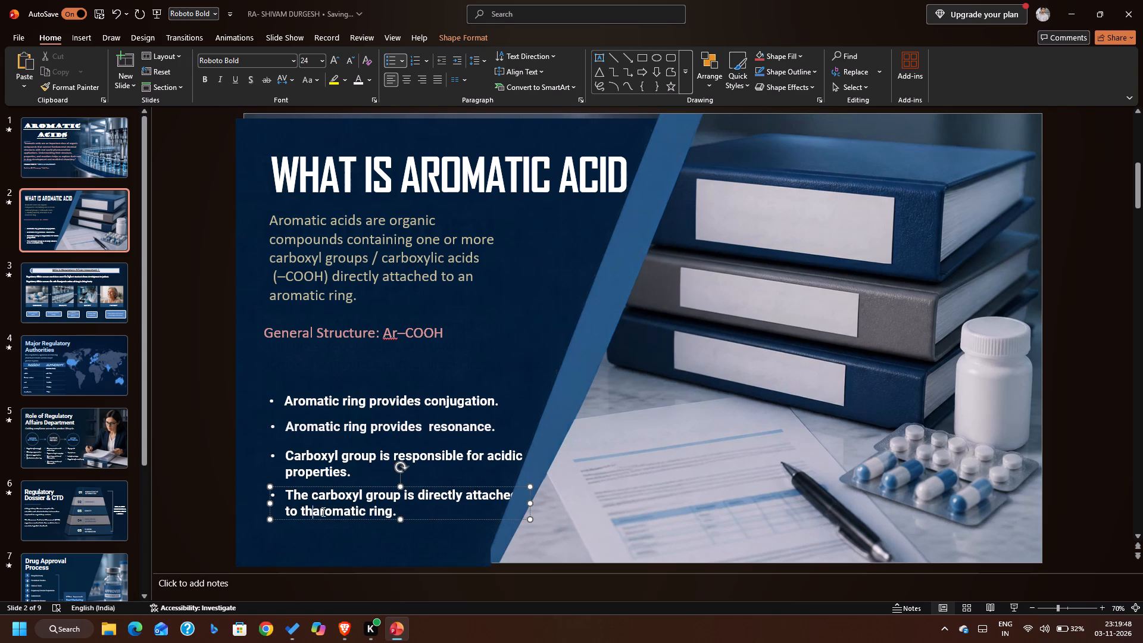
key(BackSpace)
key(BackSpace)
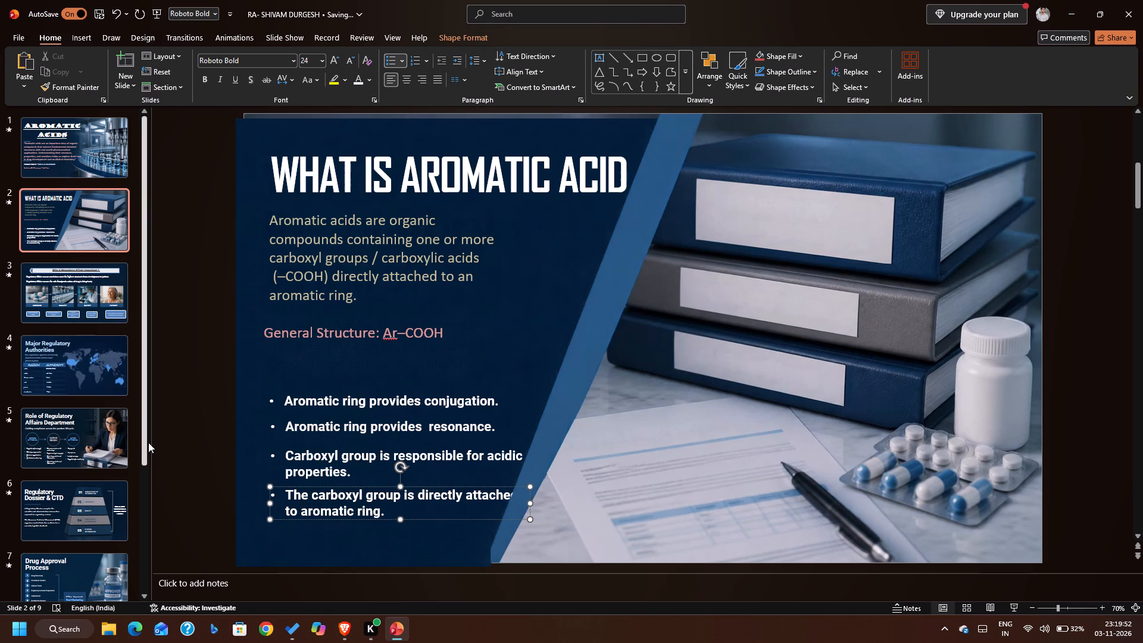
click(193, 447)
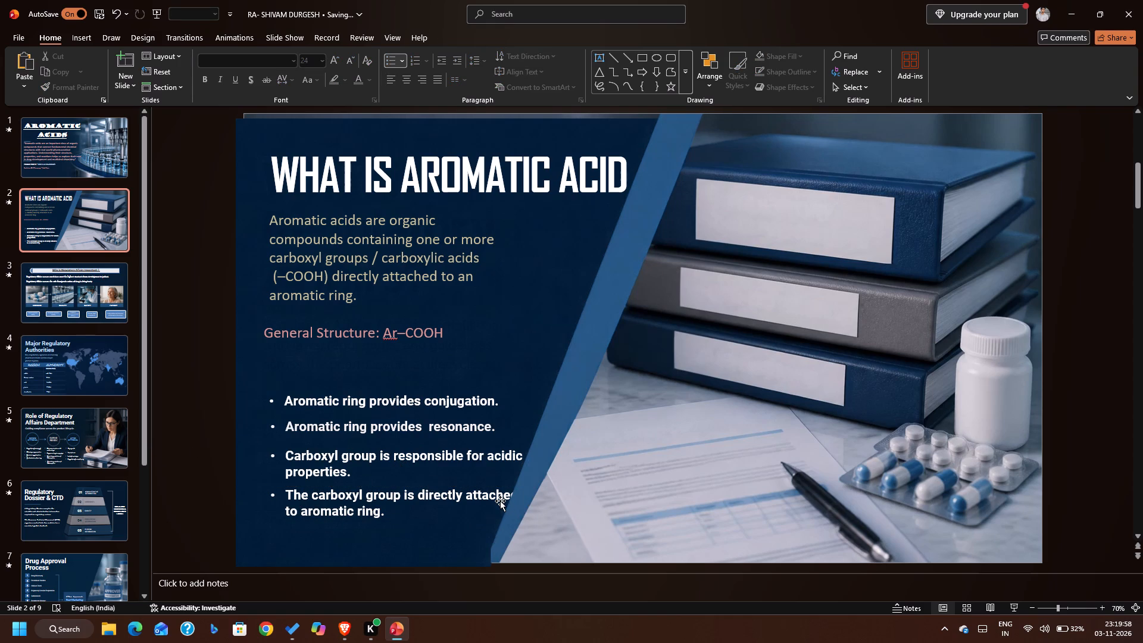
Move the "directly attached to aromatic ring" bullet up between the General Structure line and the conjugation bullet.
click(309, 514)
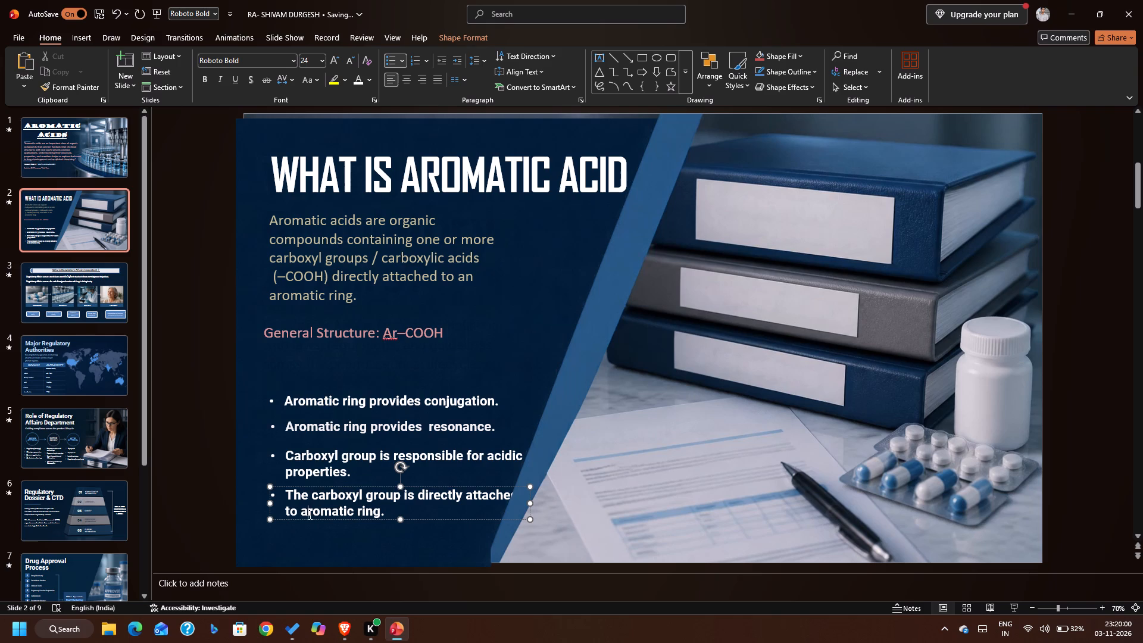
drag(283, 486, 280, 344)
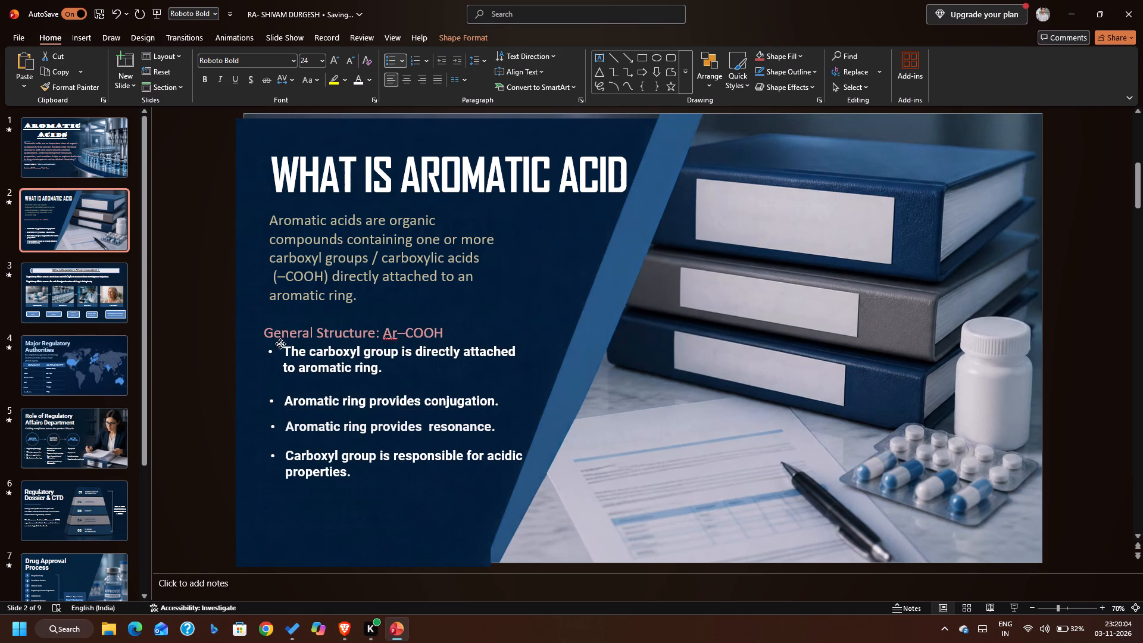
drag(280, 344, 283, 358)
click(180, 366)
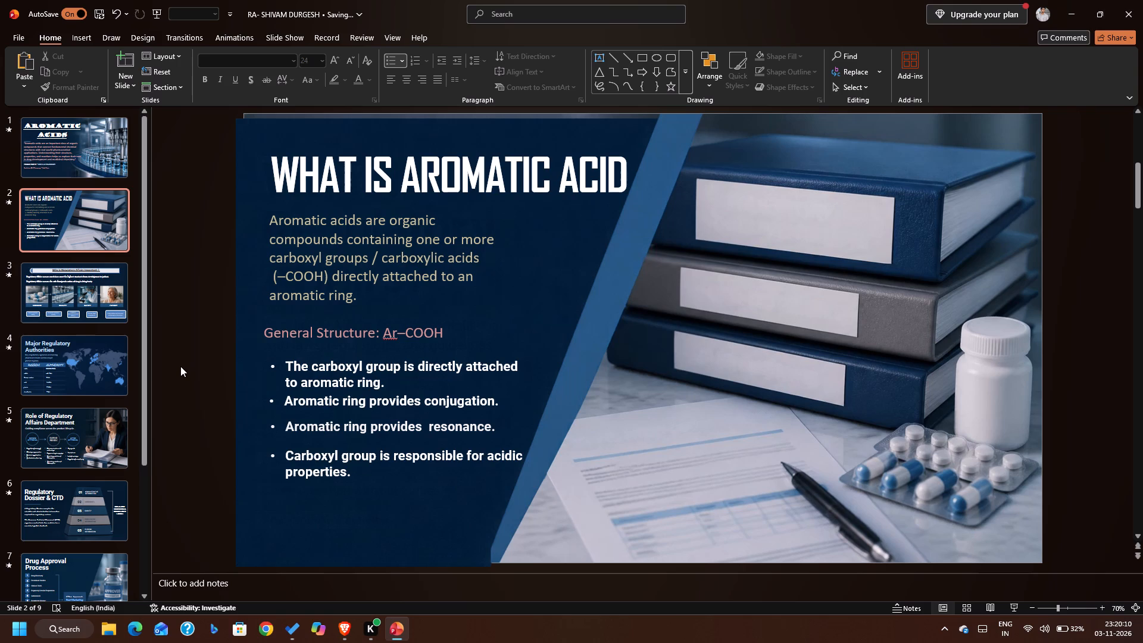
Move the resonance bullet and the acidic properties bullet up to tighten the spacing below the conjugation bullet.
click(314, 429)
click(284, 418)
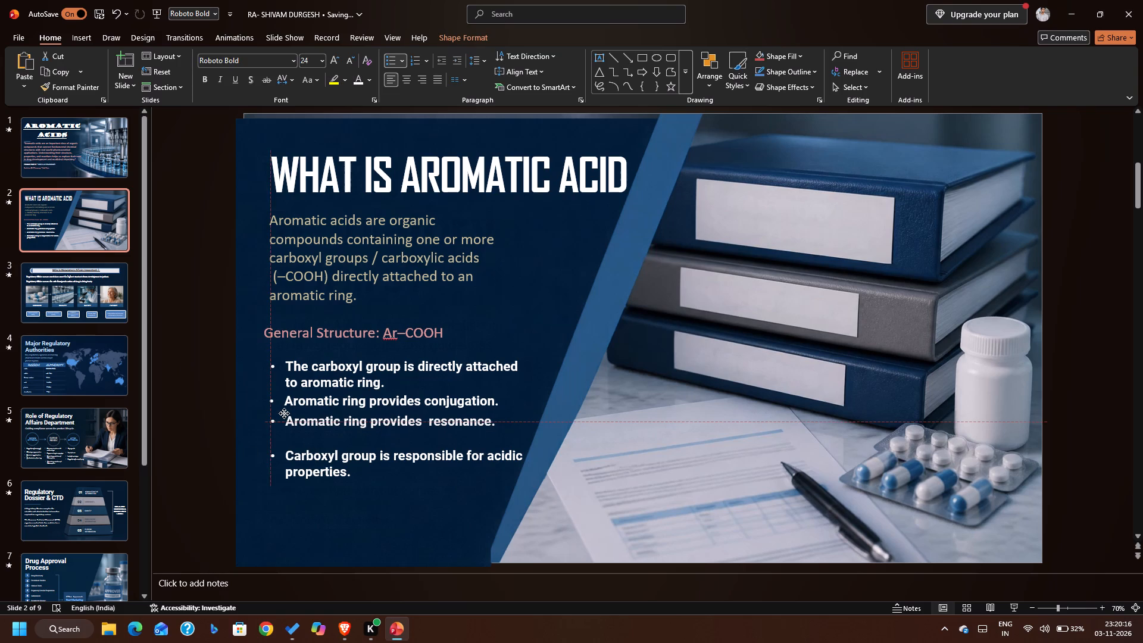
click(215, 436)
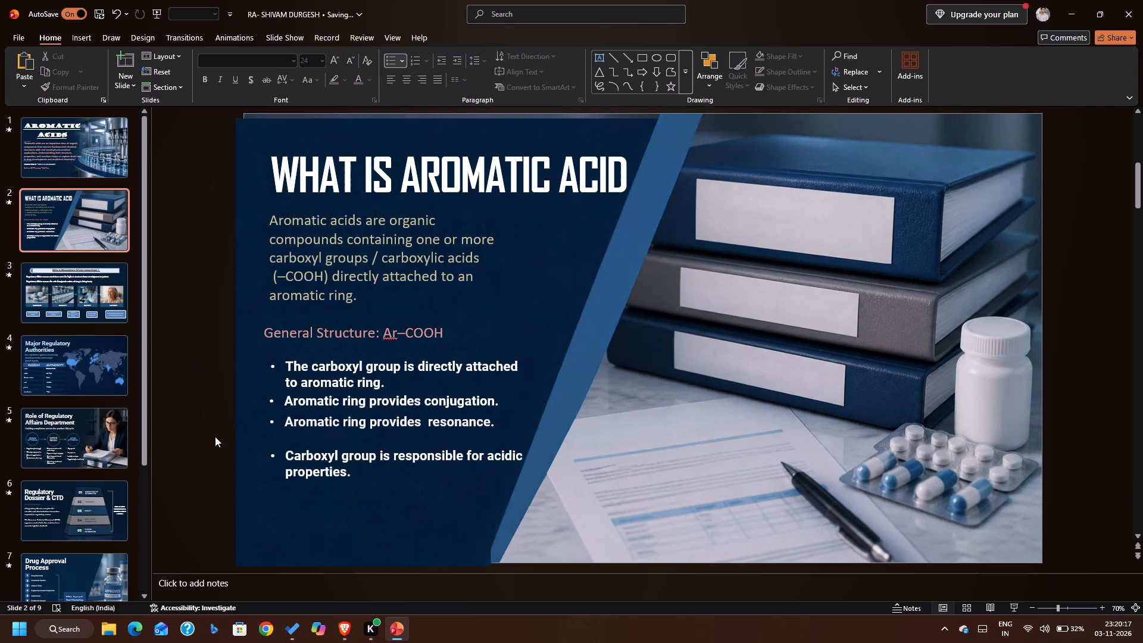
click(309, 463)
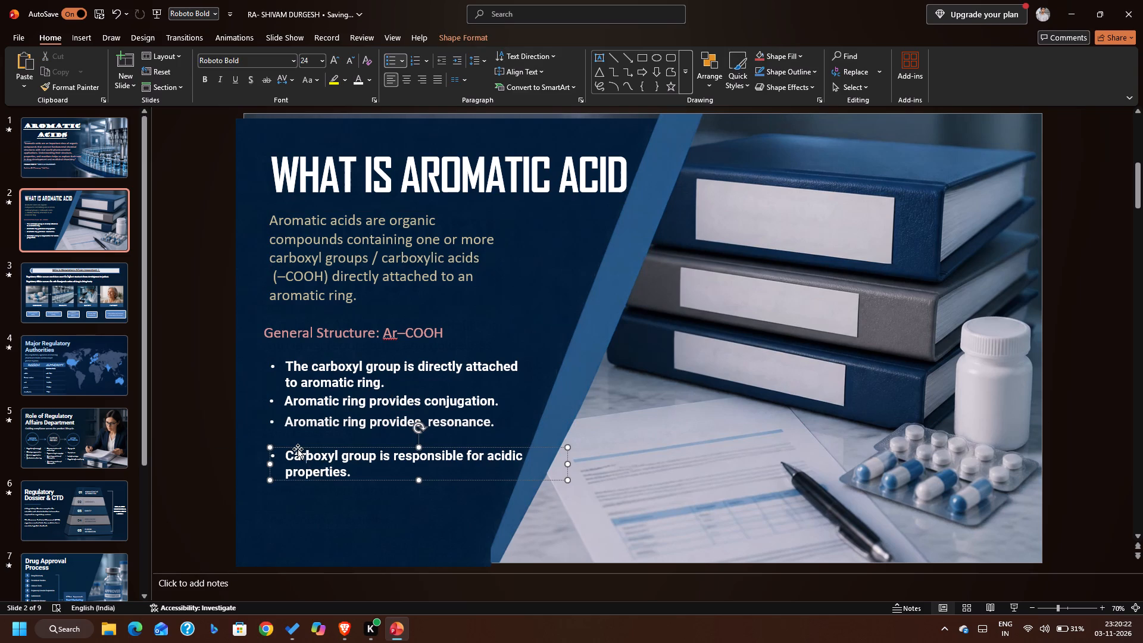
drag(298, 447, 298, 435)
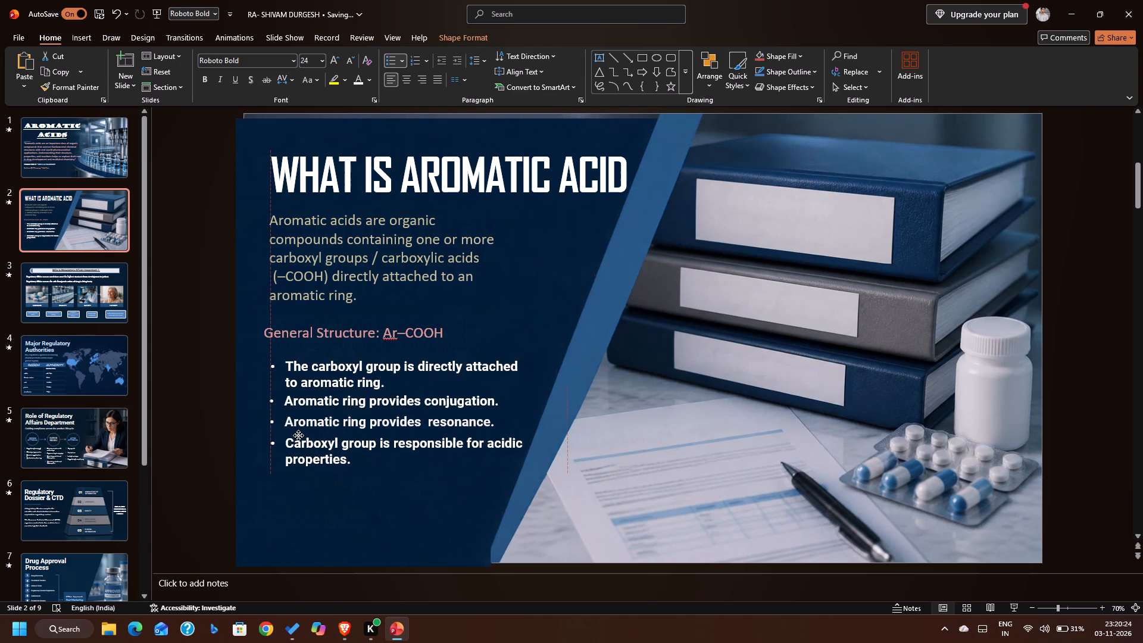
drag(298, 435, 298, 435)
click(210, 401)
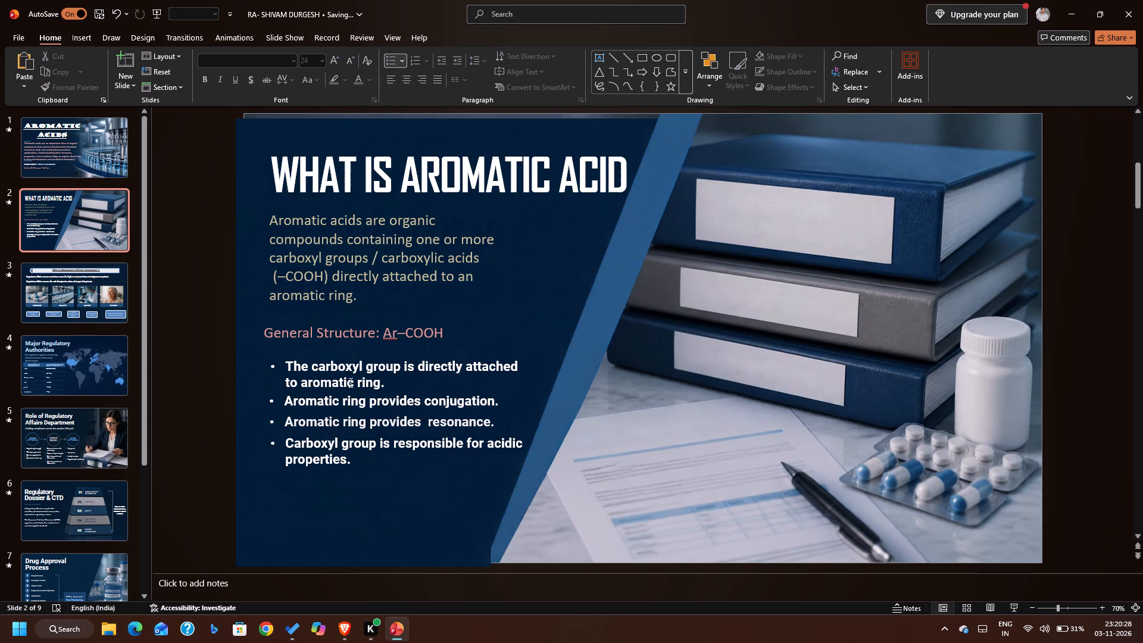
Nudge the conjugation bullet slightly down, away from the bullet above it.
click(320, 399)
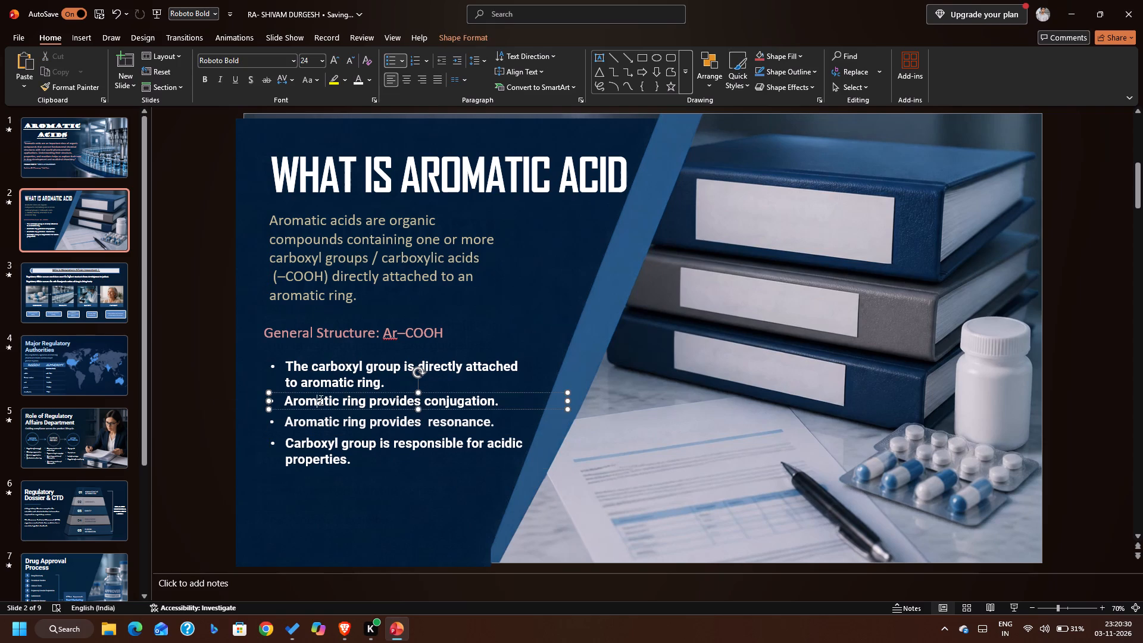
click(289, 394)
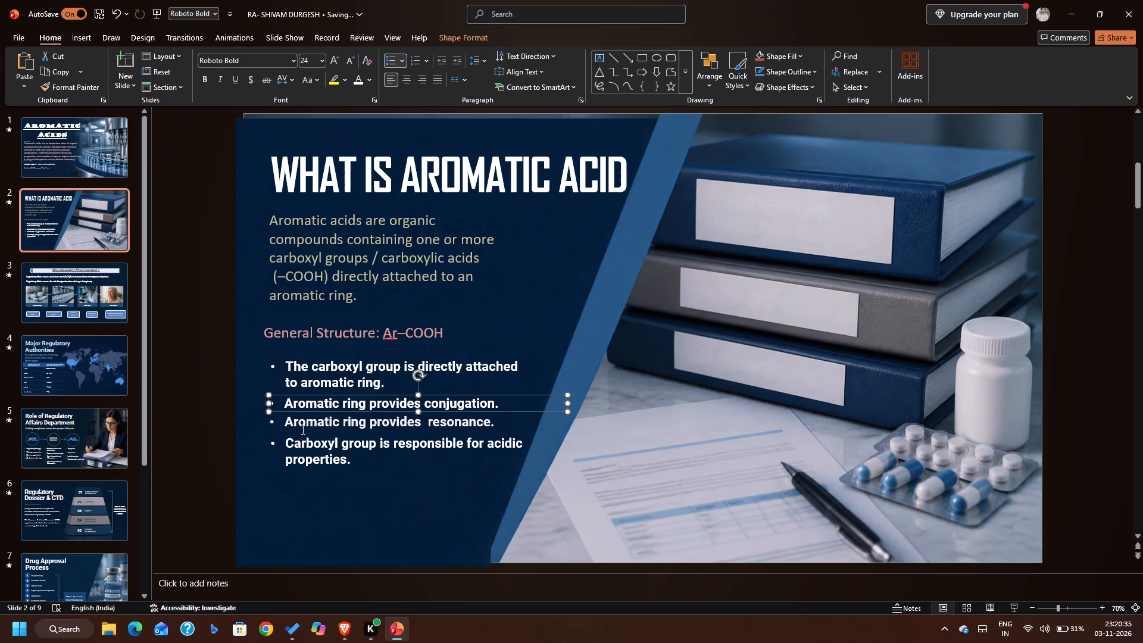
Reorder the bullets by moving resonance to the bottom of the list and acidic properties up directly beneath conjugation.
click(304, 420)
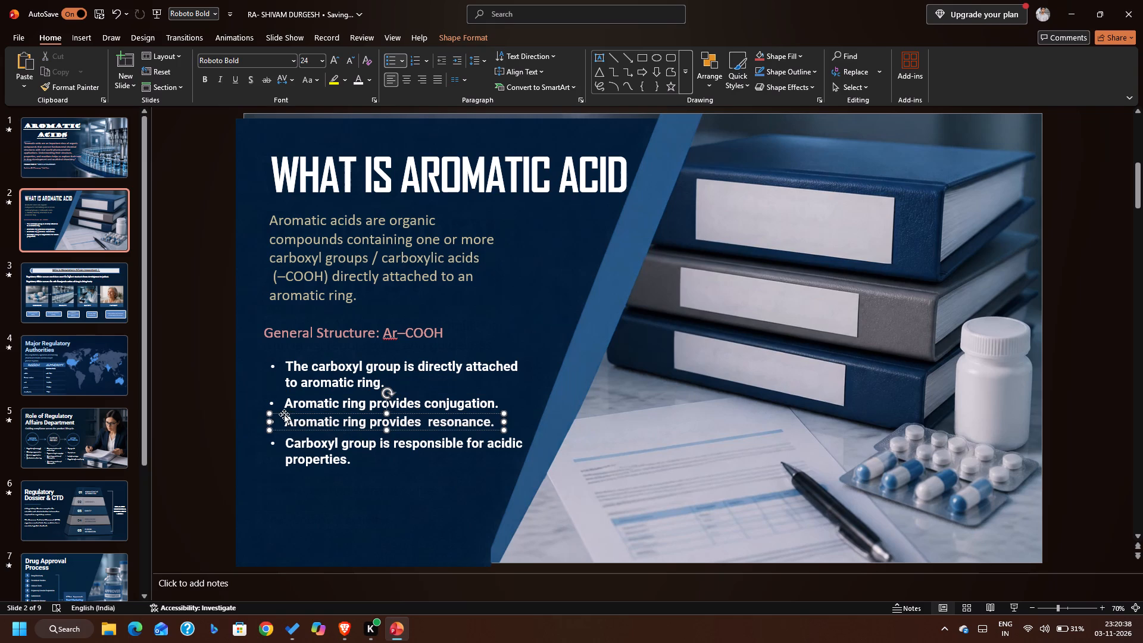
drag(282, 413, 274, 502)
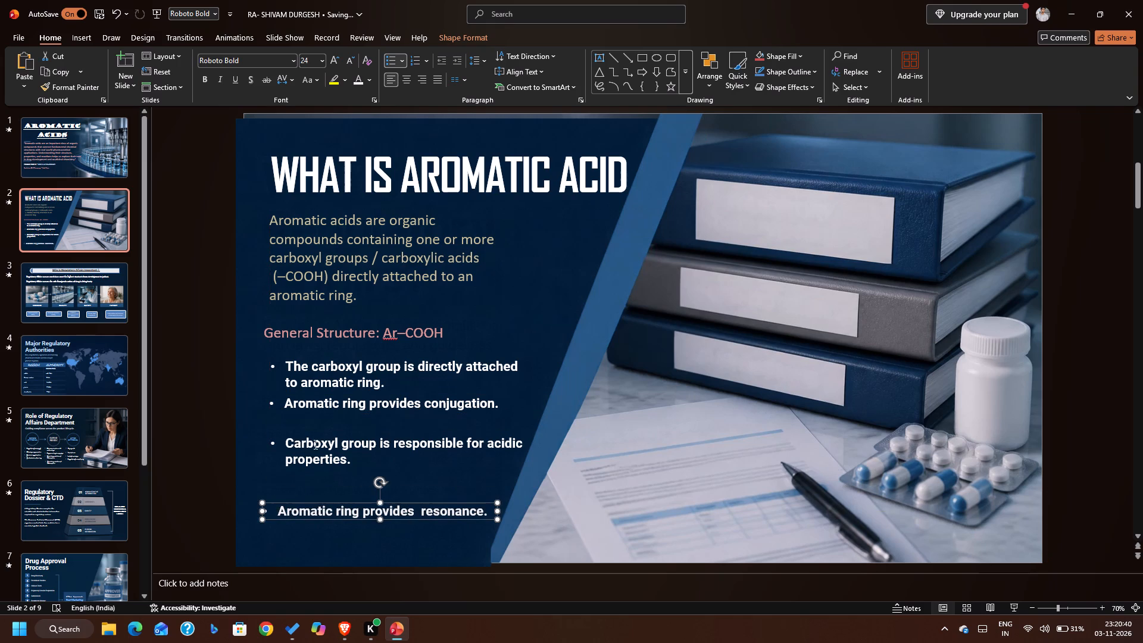
click(314, 442)
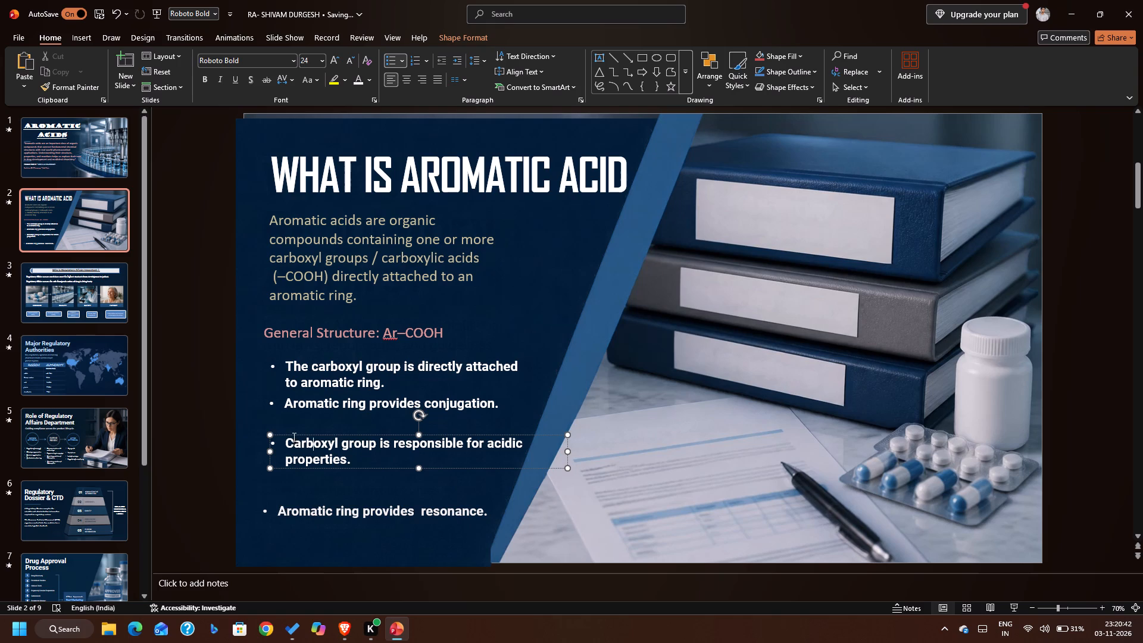
drag(292, 435, 294, 416)
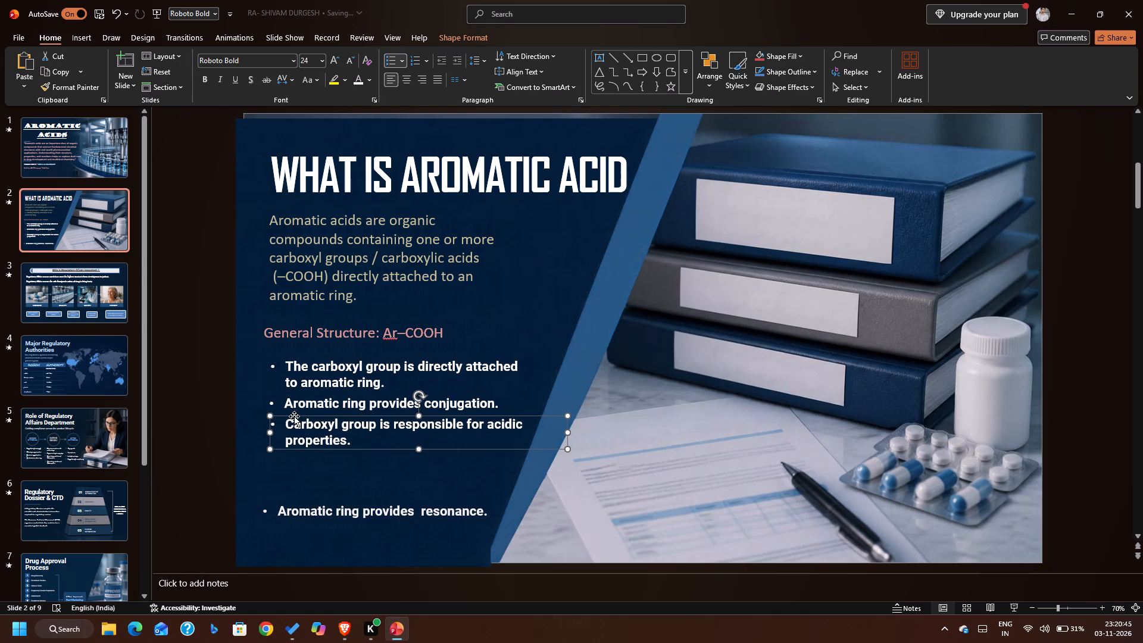
Reposition the dark blue background panel flush with the slide's left, top and bottom edges.
click(310, 506)
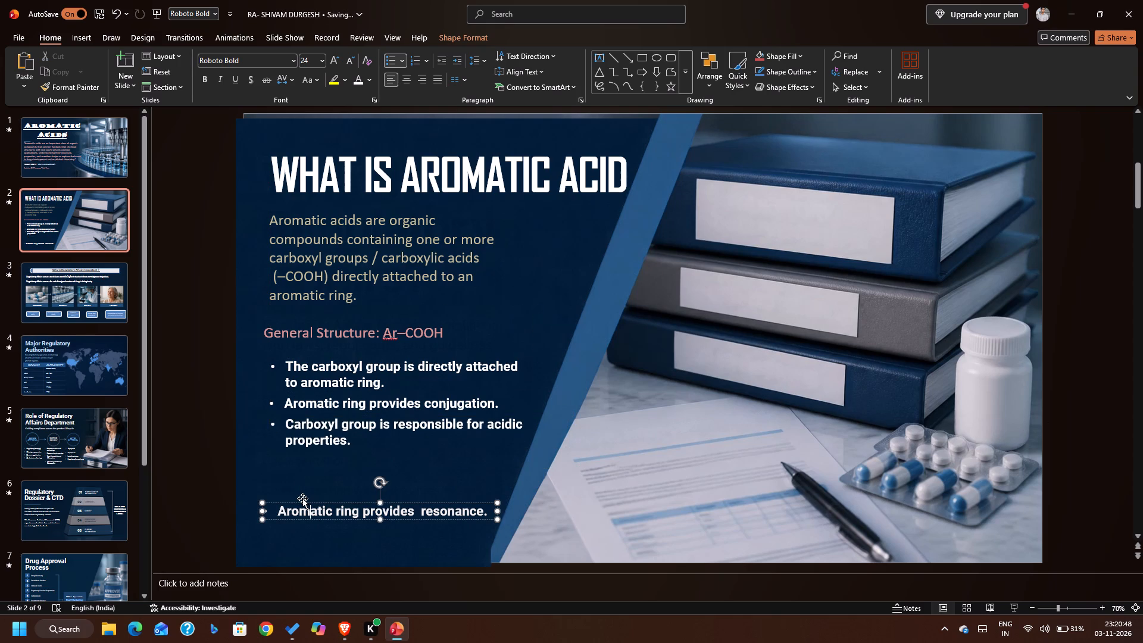
drag(302, 498, 308, 483)
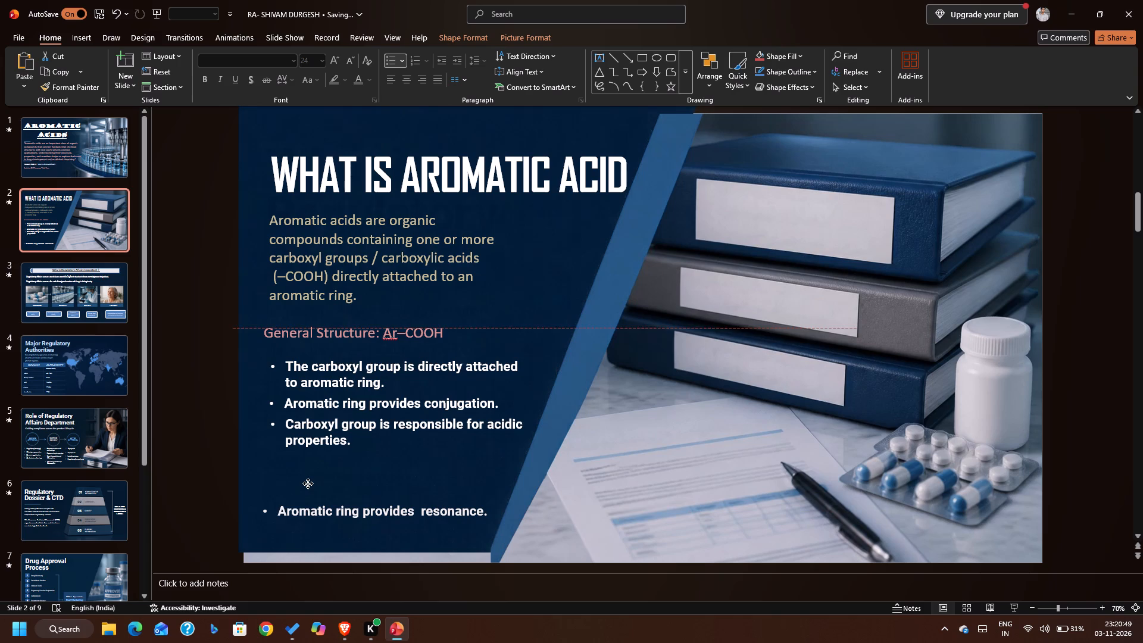
drag(308, 483, 309, 494)
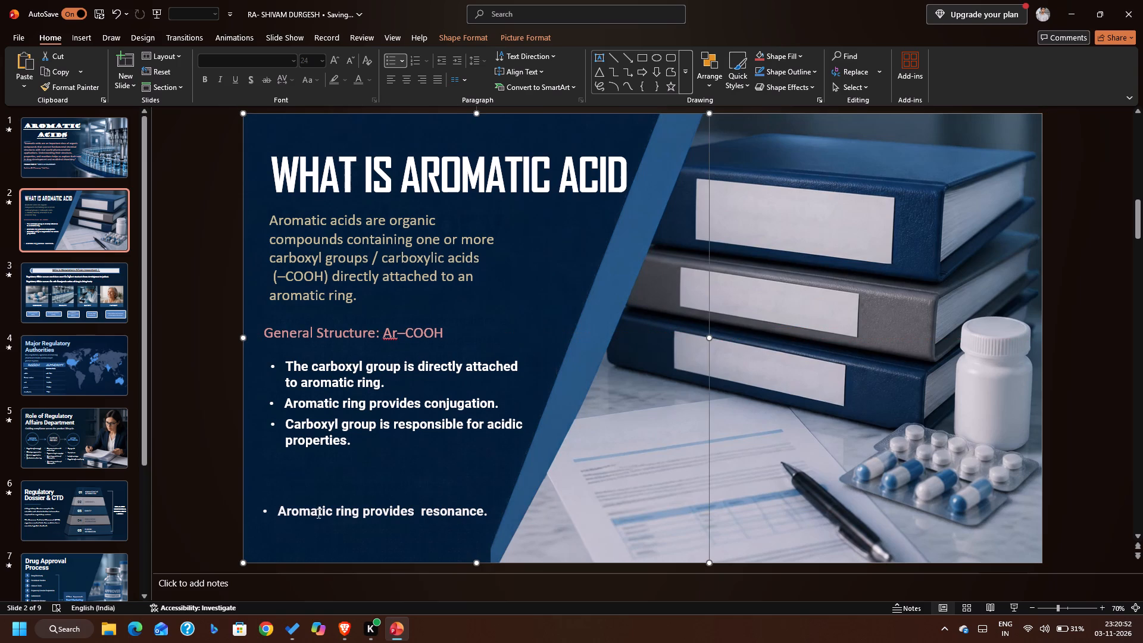
Move the resonance bullet up directly beneath the acidic properties bullet, aligned with the bullets above.
click(317, 513)
drag(318, 504, 317, 452)
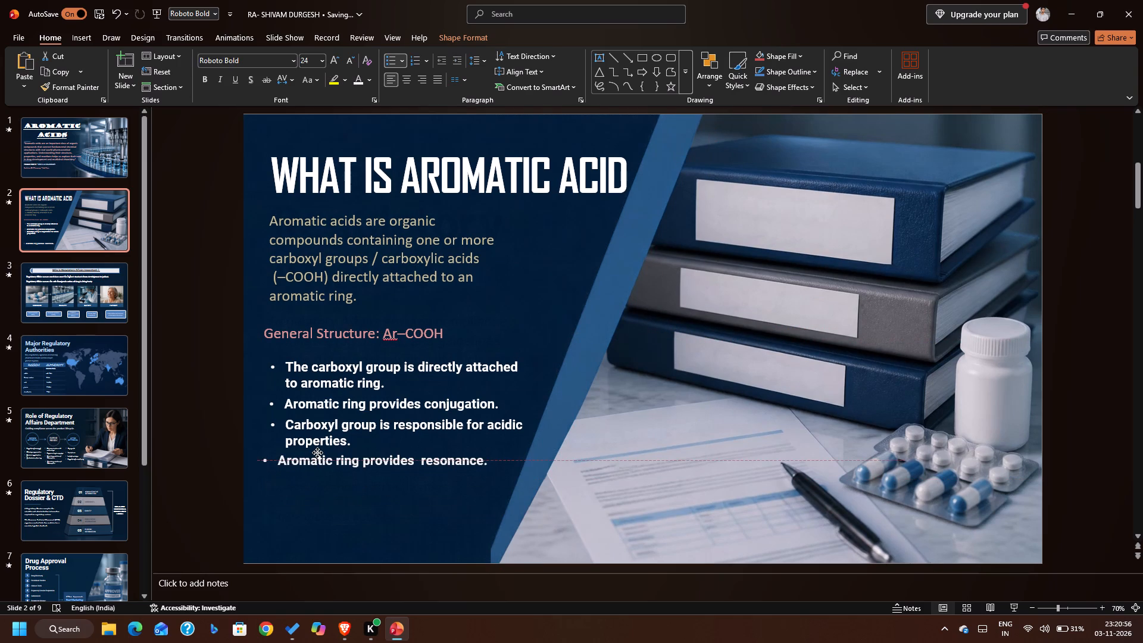
drag(317, 452, 321, 447)
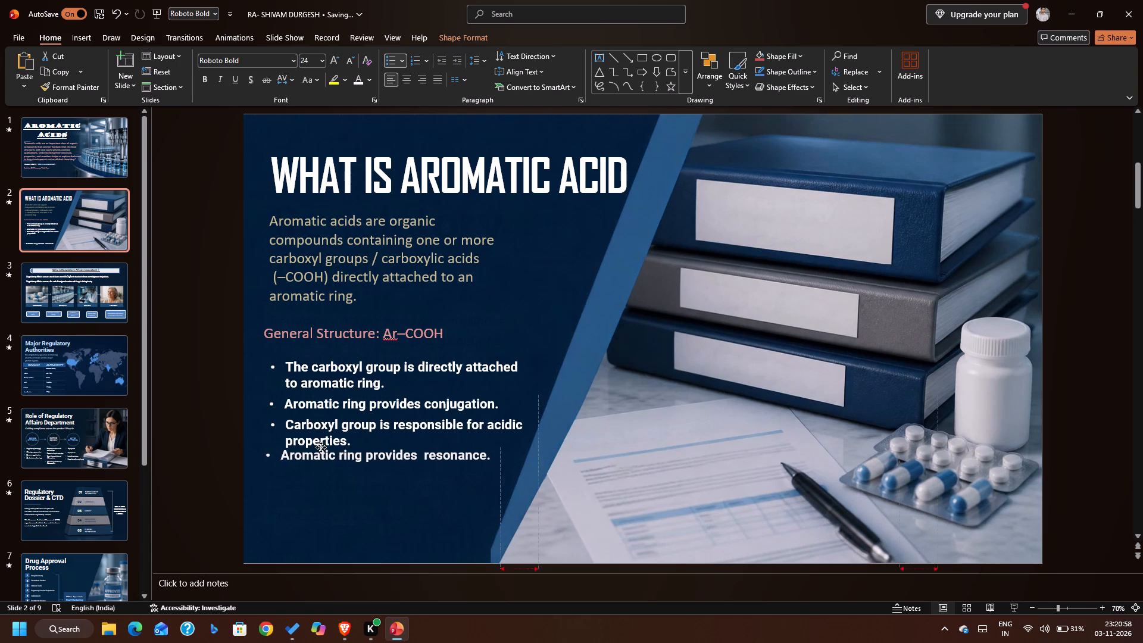
drag(321, 447, 317, 447)
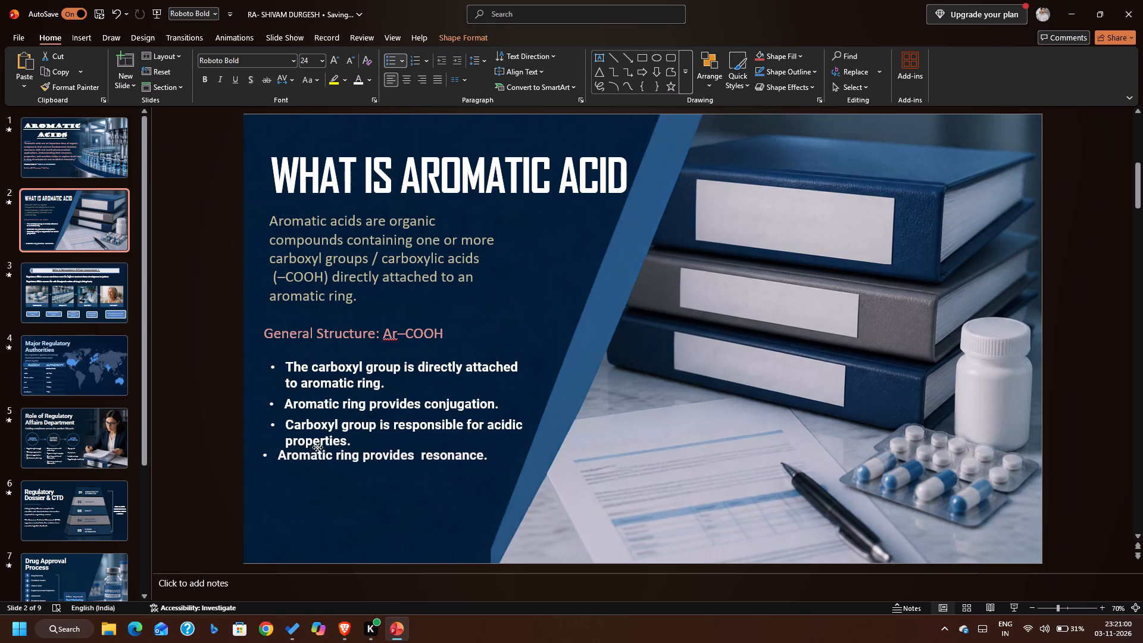
drag(317, 447, 326, 449)
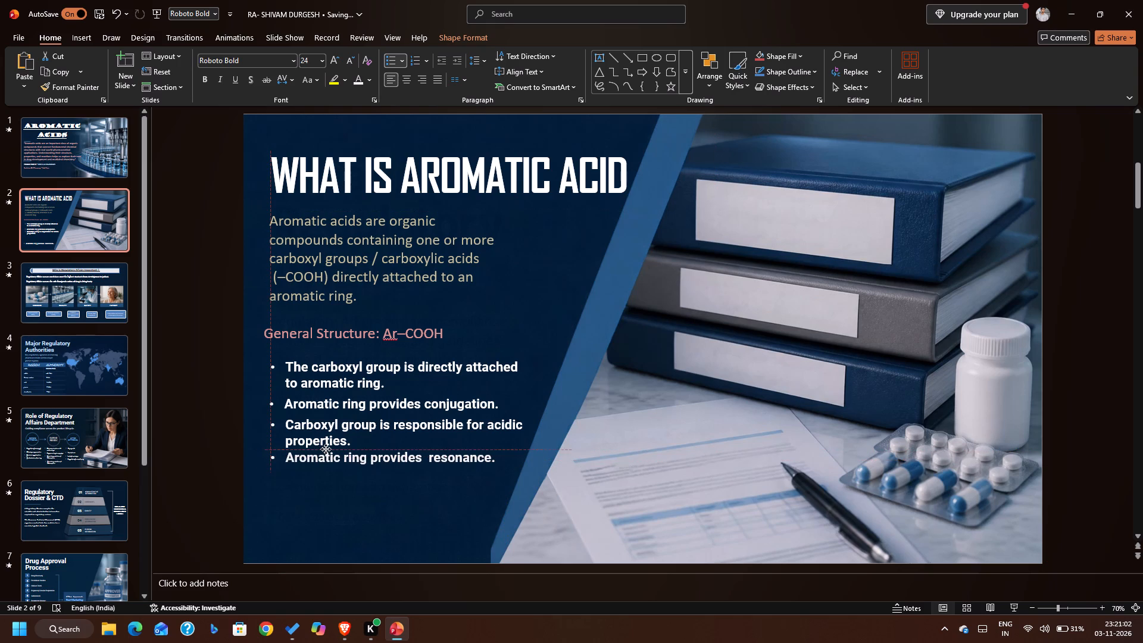
drag(326, 449, 326, 455)
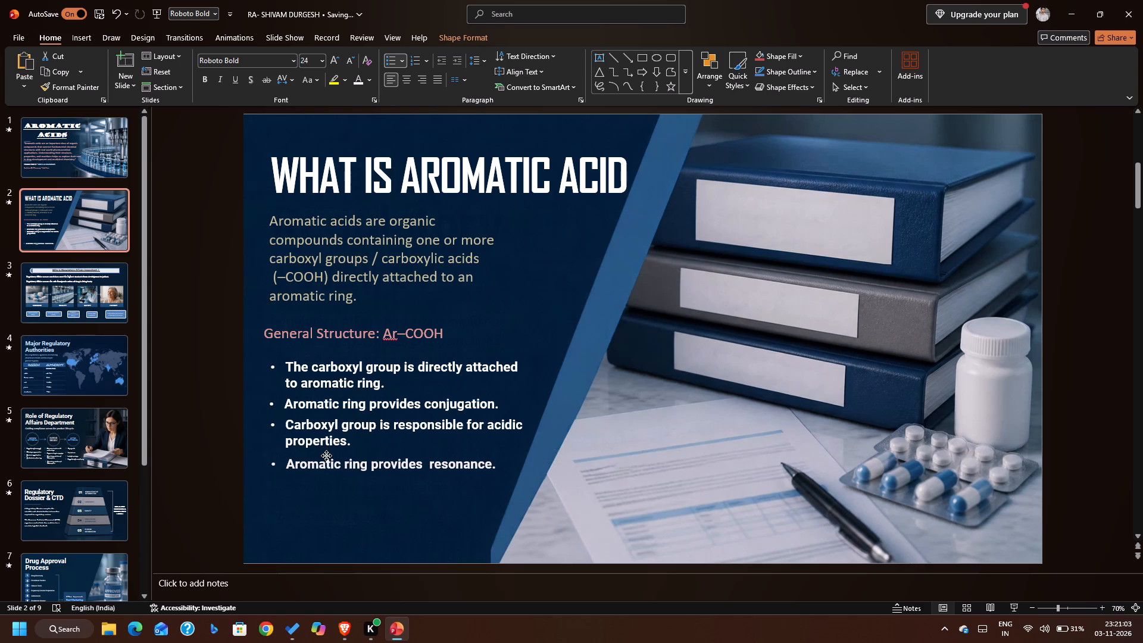
drag(326, 455, 327, 455)
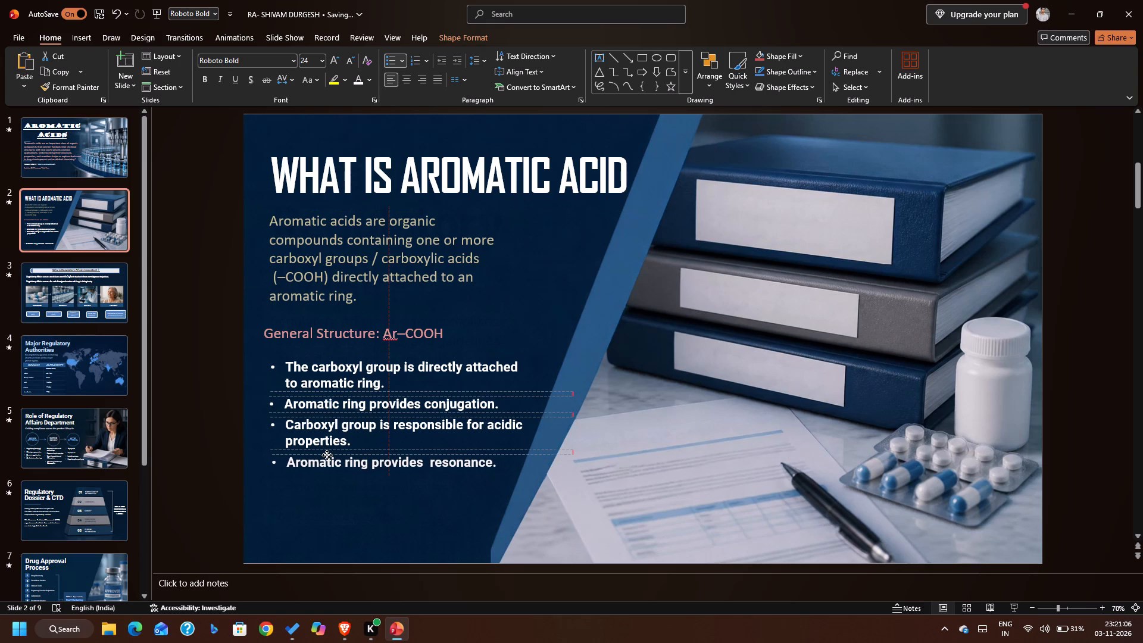
drag(327, 455, 324, 454)
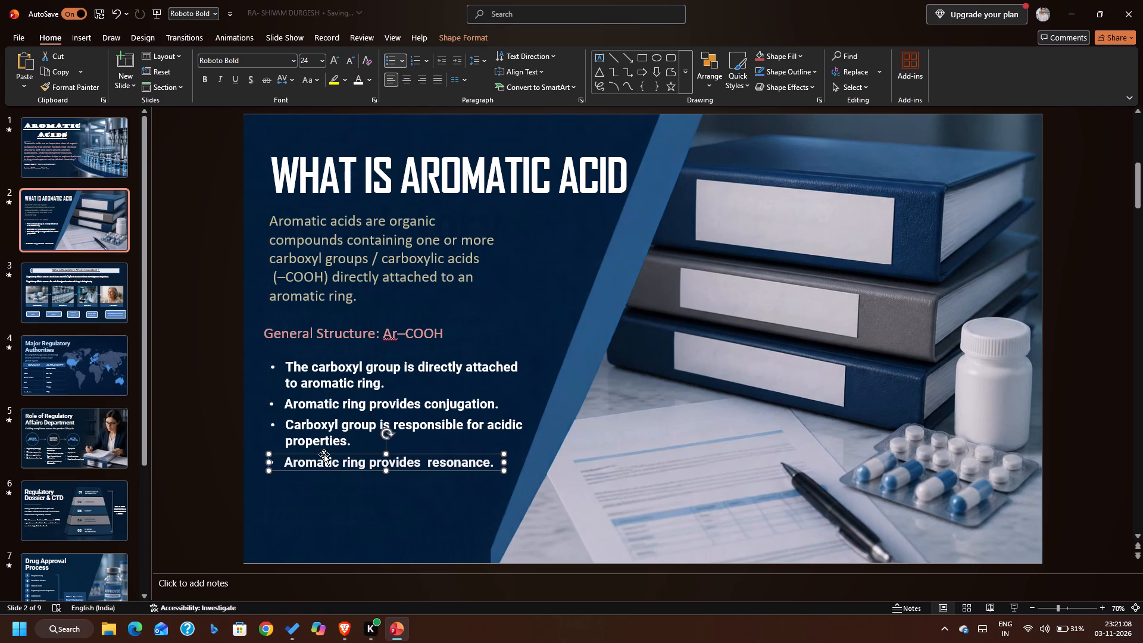
click(214, 430)
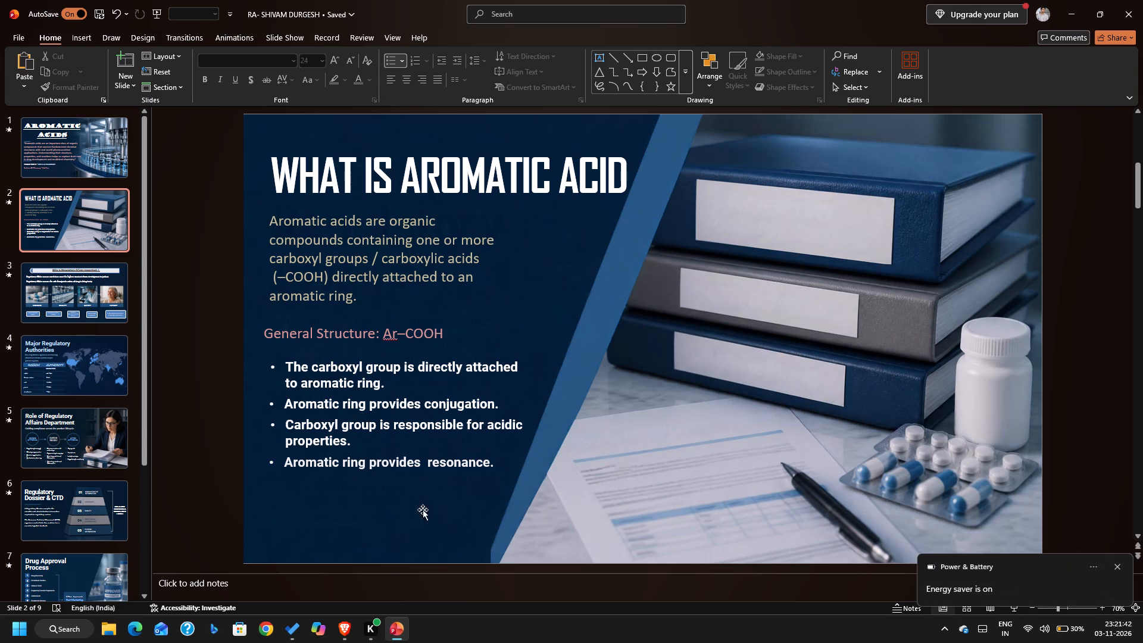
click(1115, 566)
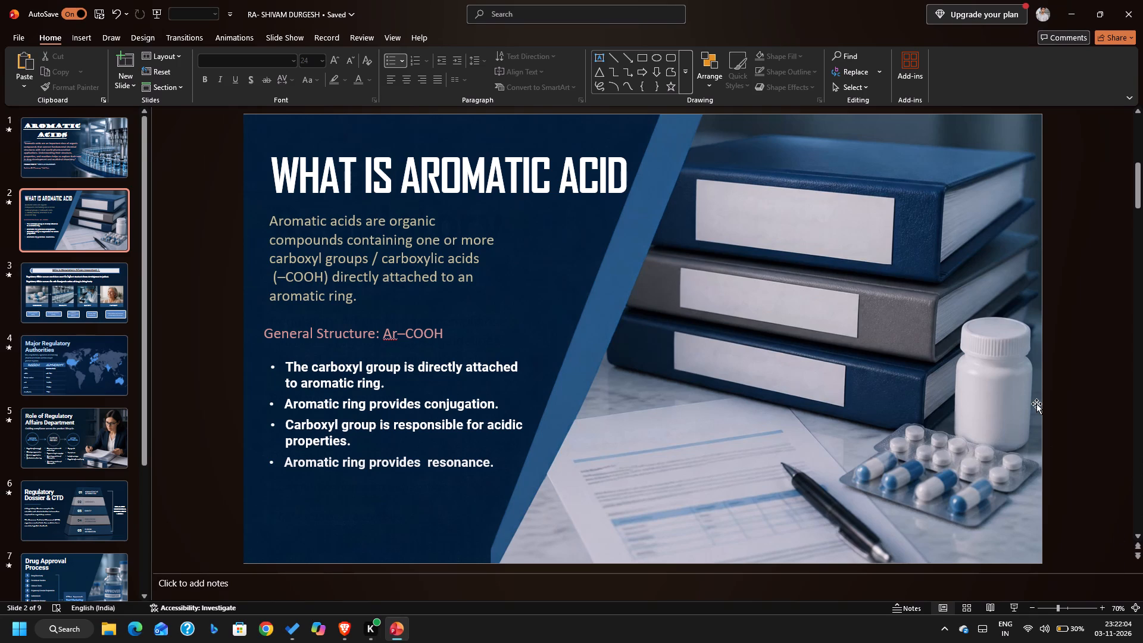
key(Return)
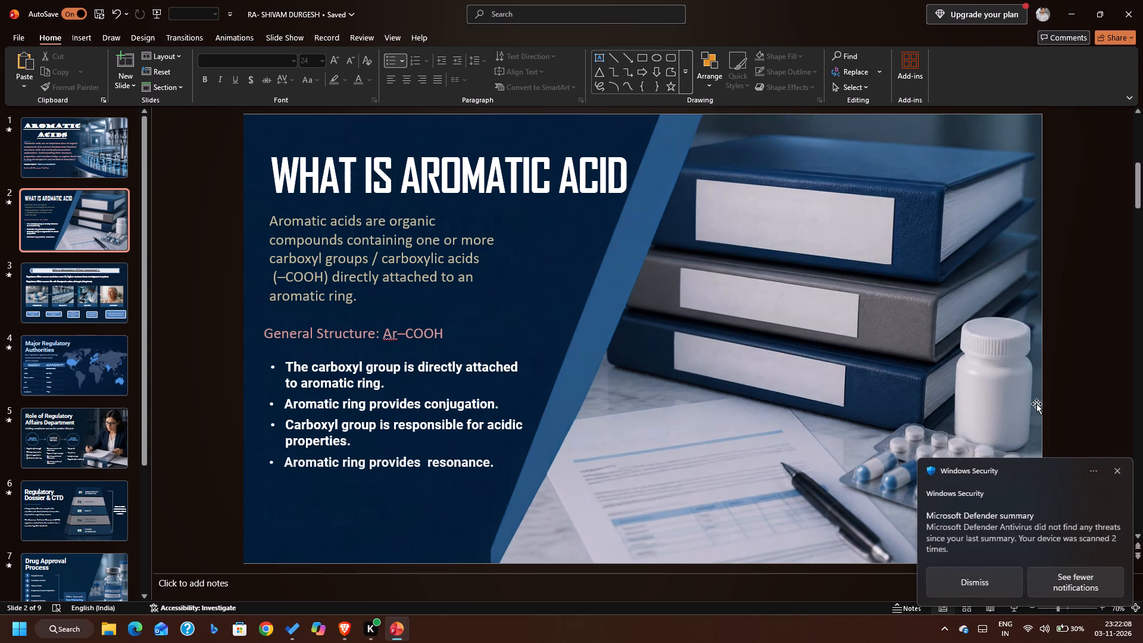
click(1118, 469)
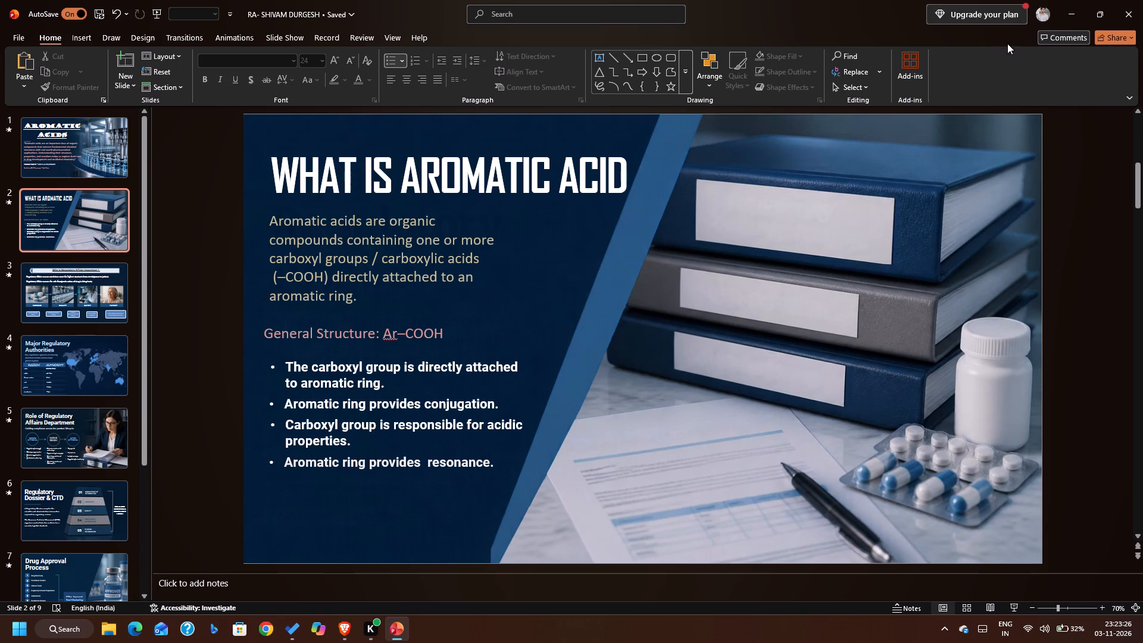
Cut the blank label on the grey middle binder and the picture of the stacked binders from the slide.
click(853, 379)
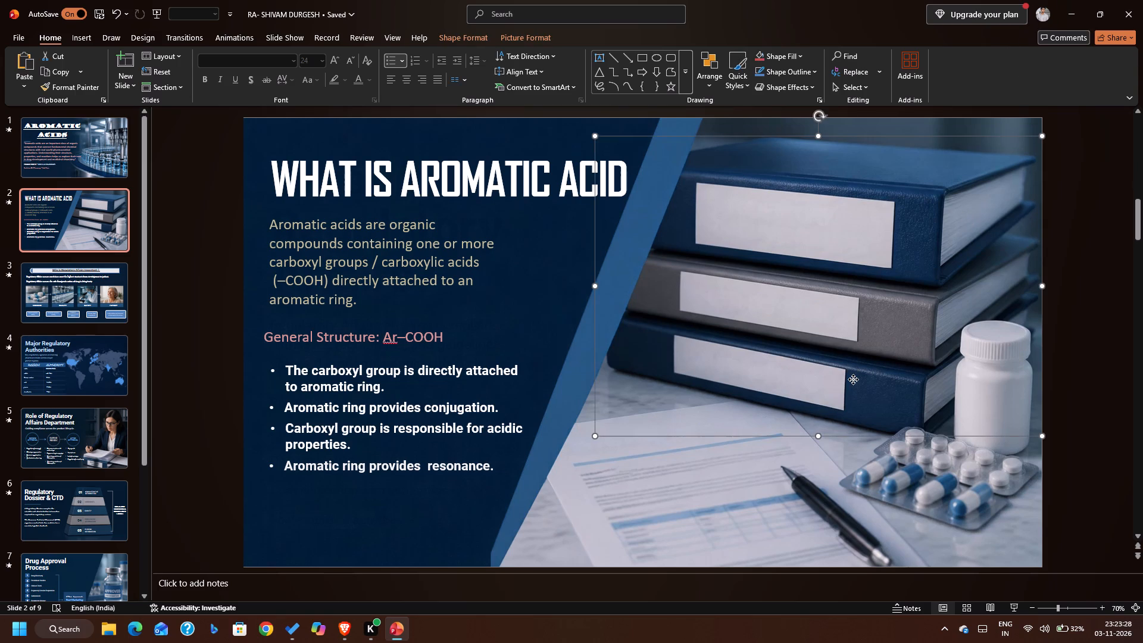
right_click(825, 316)
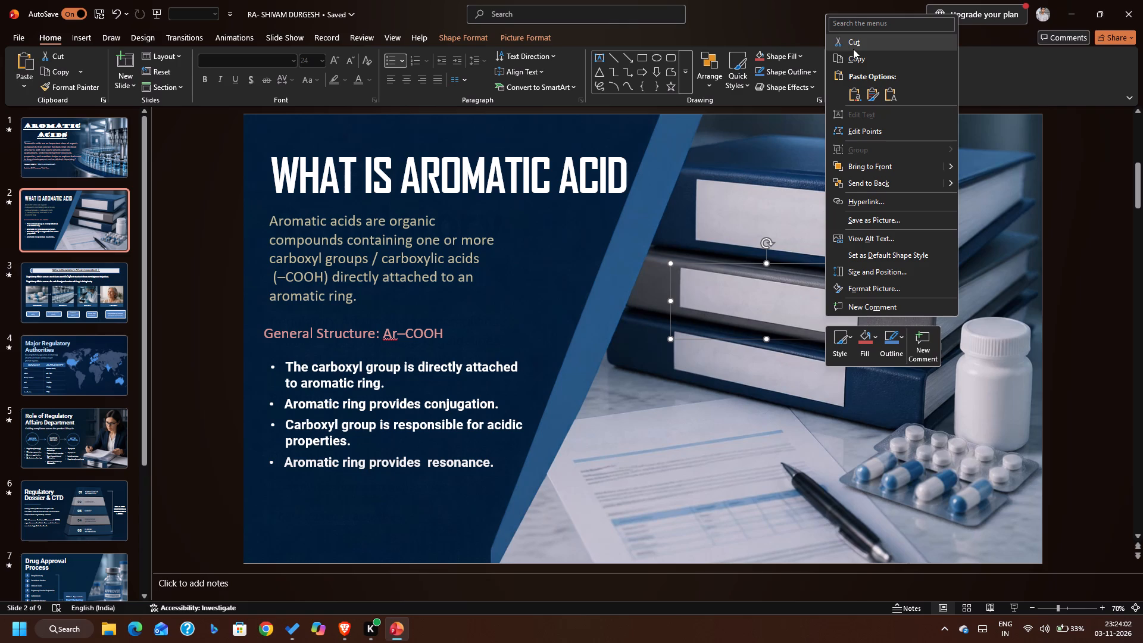
click(867, 46)
click(858, 191)
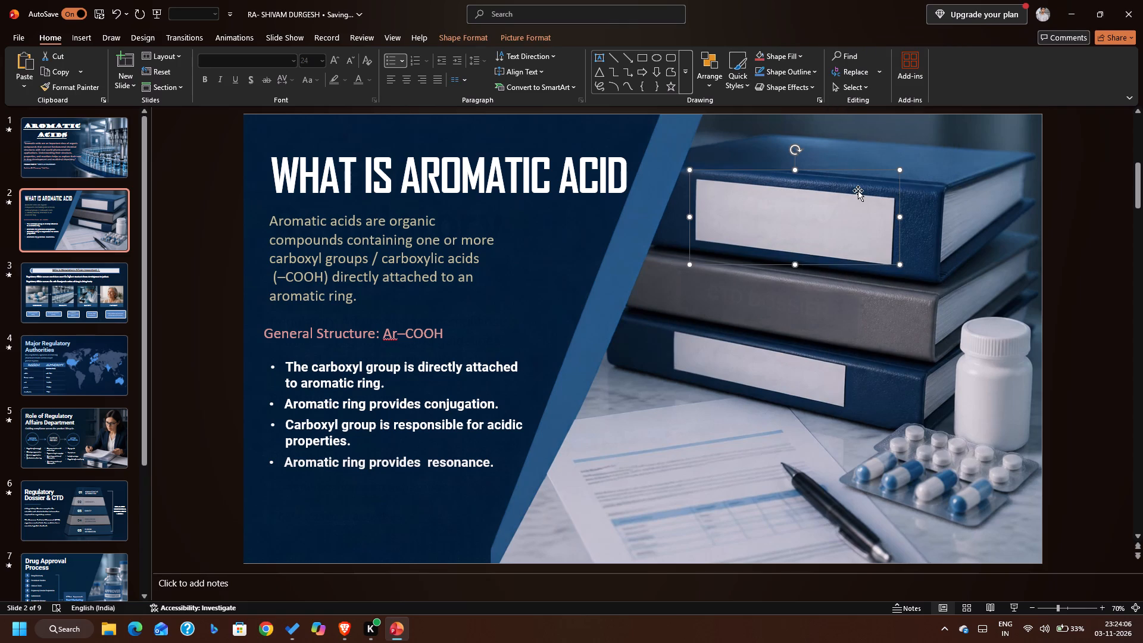
click(923, 206)
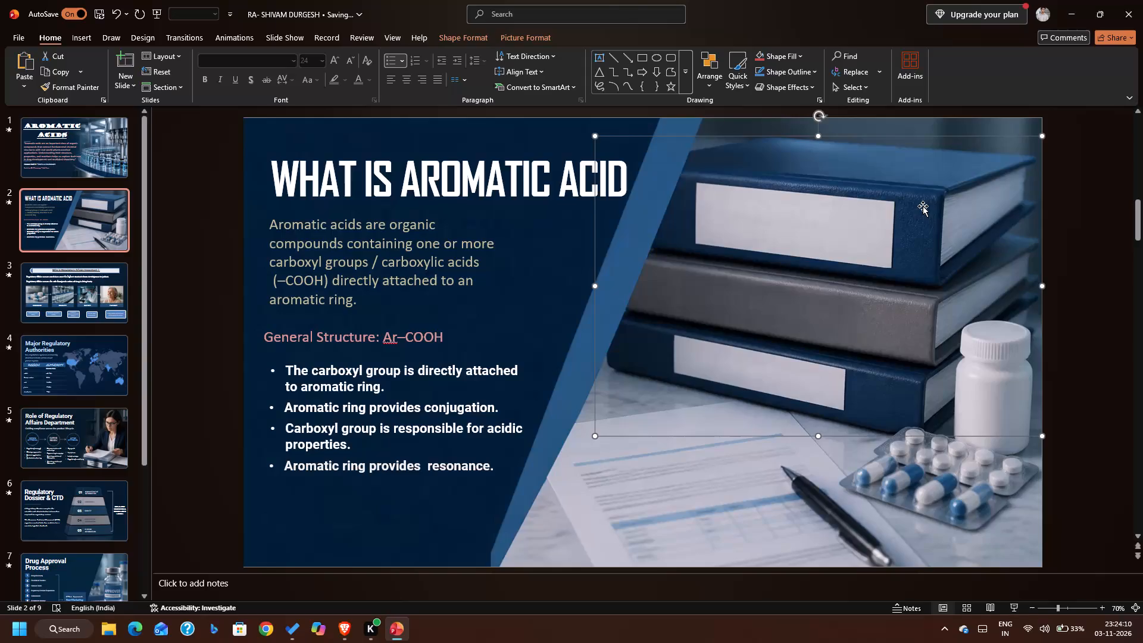
click(958, 214)
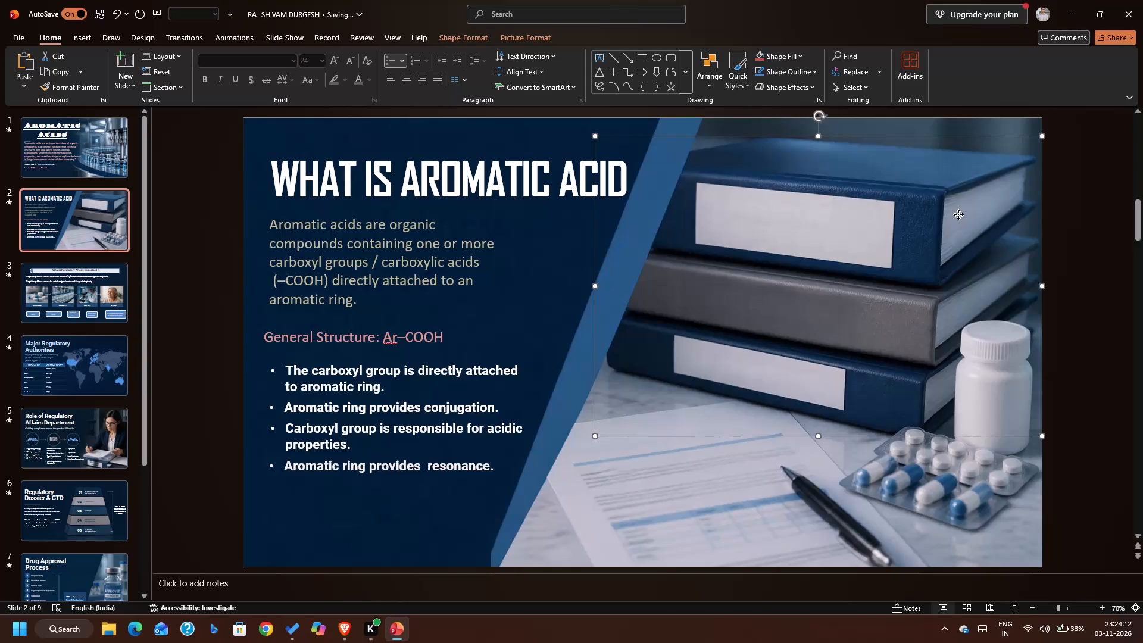
right_click(958, 214)
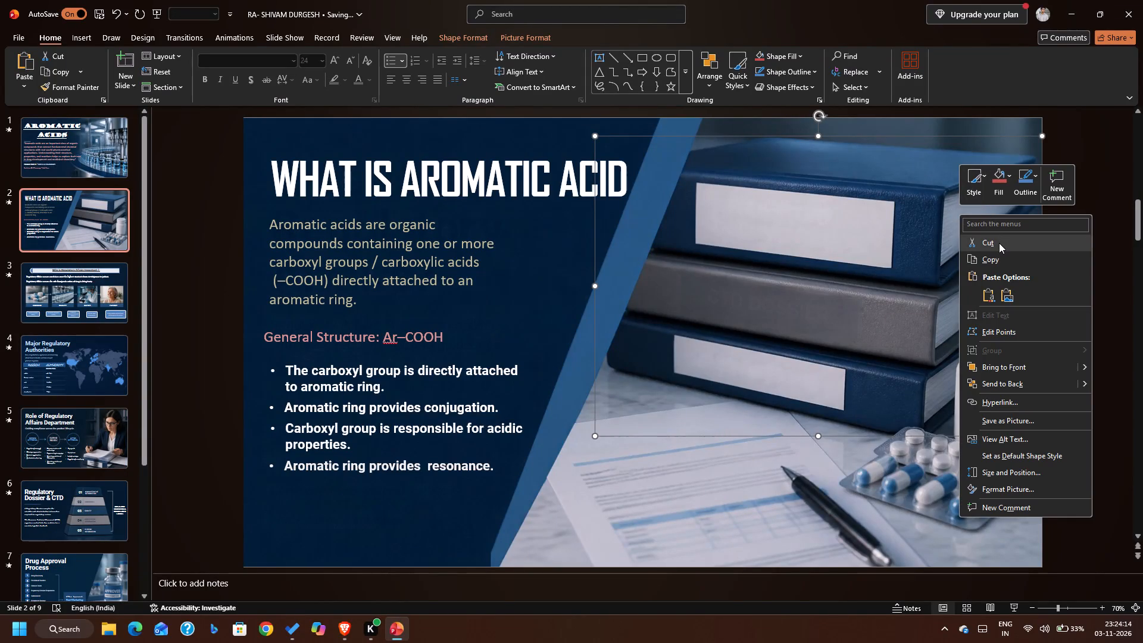
click(999, 243)
Cut the two remaining blank label shapes that belonged to the upper and lower blue binders.
click(872, 227)
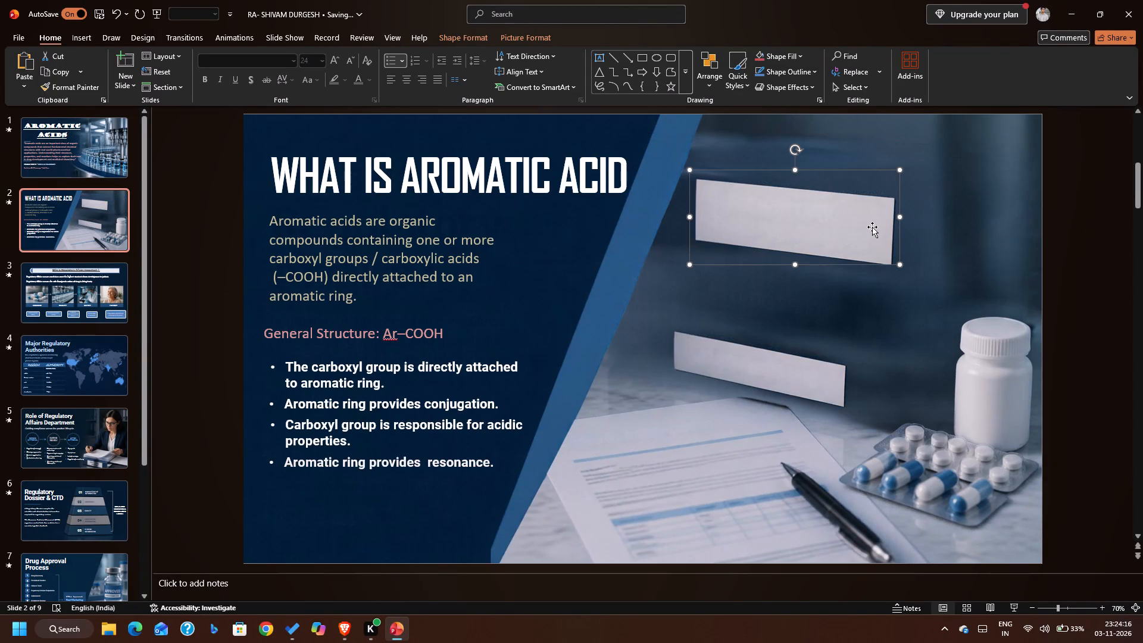
right_click(872, 227)
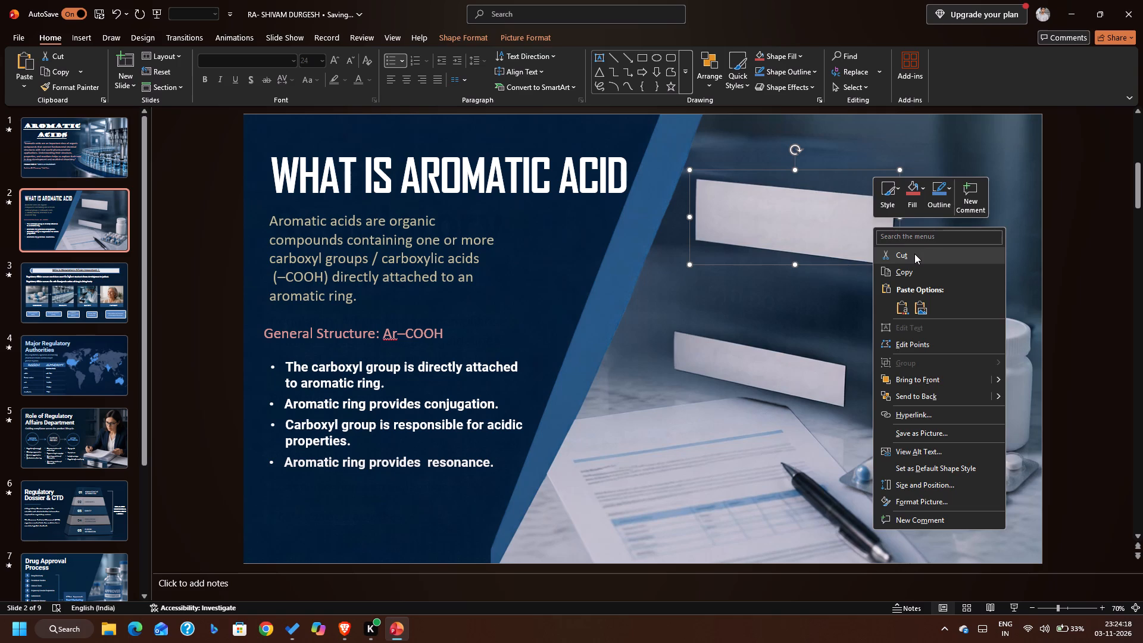
click(914, 254)
click(829, 389)
click(829, 389)
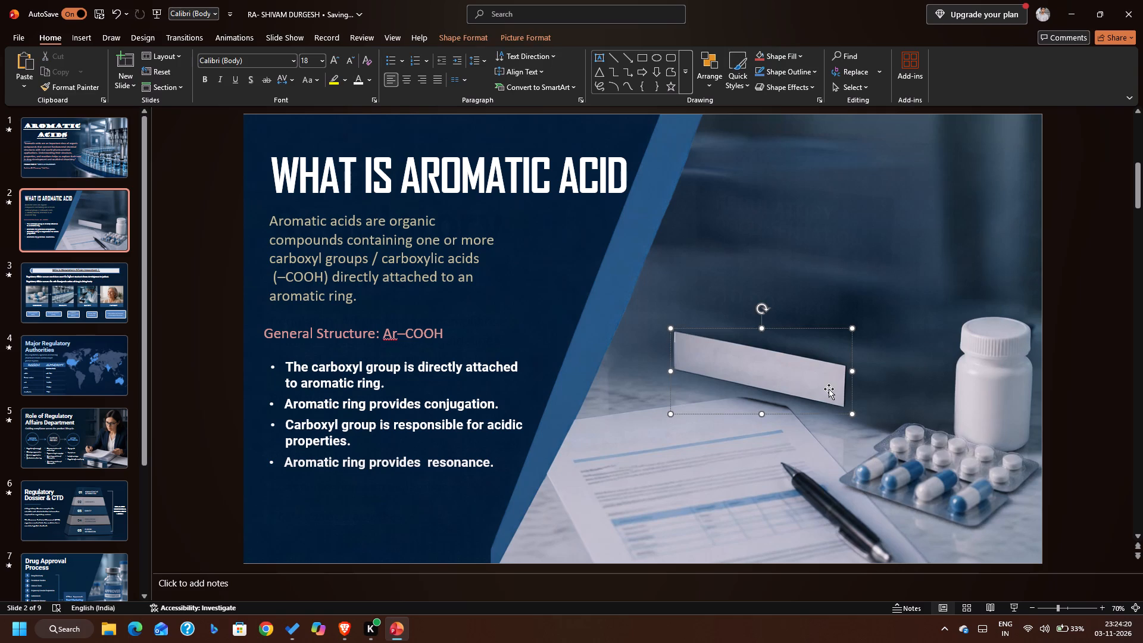
right_click(831, 355)
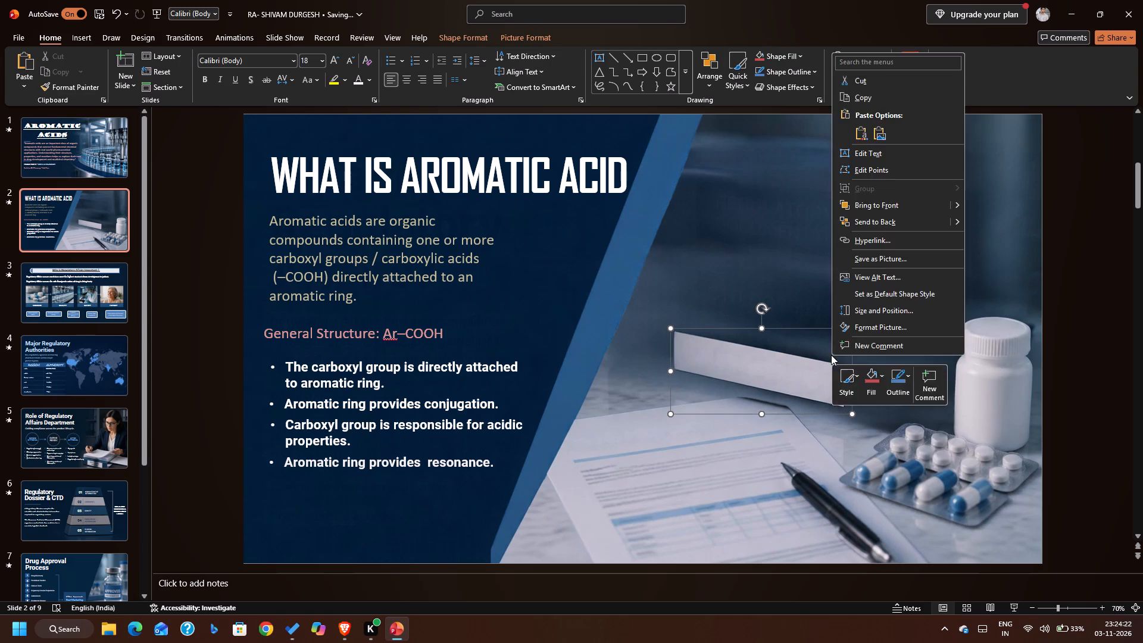
right_click(831, 355)
right_click(831, 355)
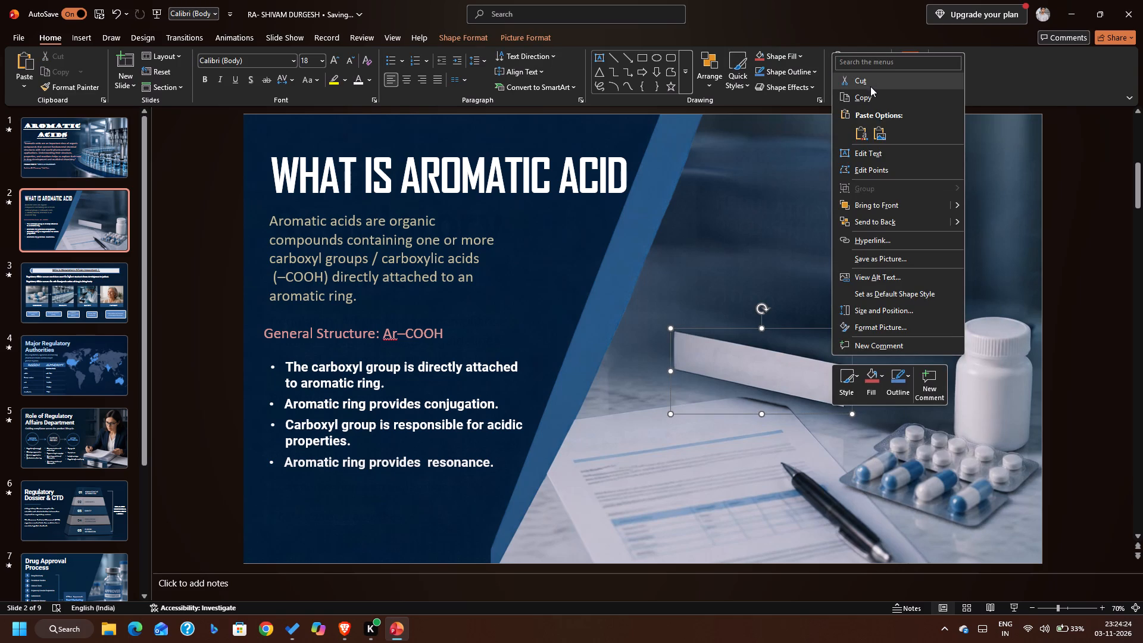
click(870, 86)
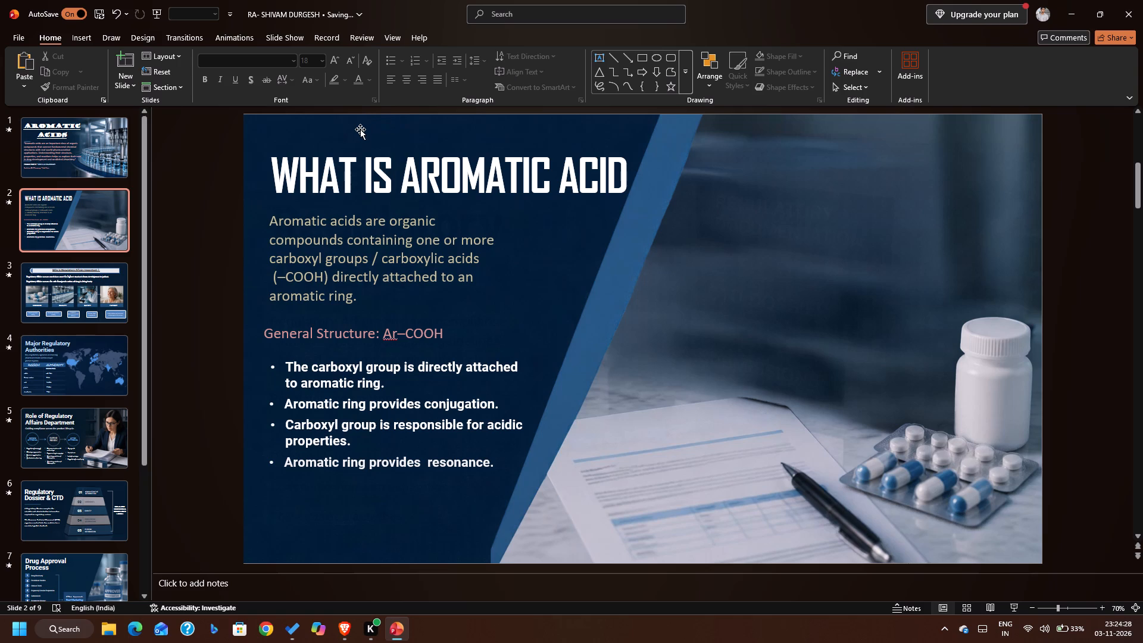
Search online pictures for "aromatic acids" and browse the image results.
click(83, 42)
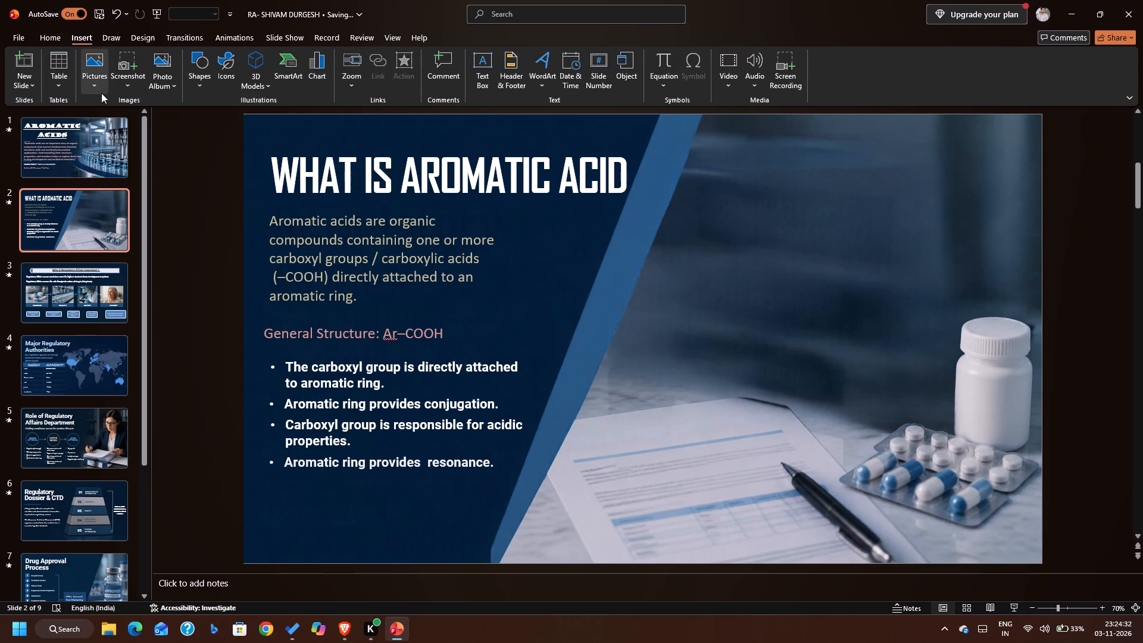
click(101, 93)
click(127, 157)
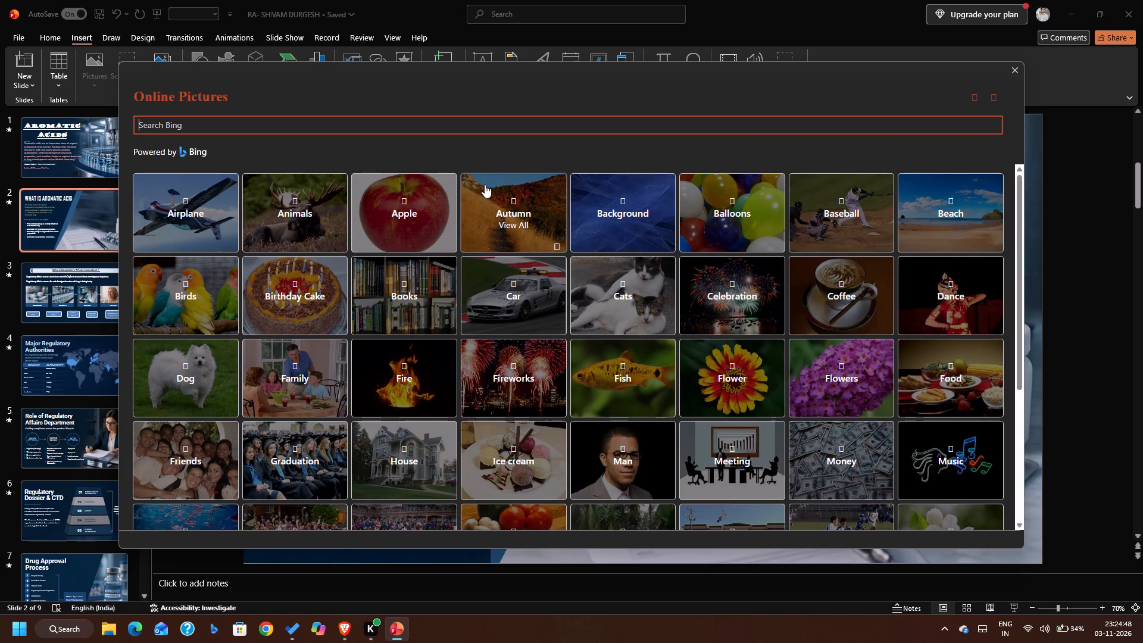
click(438, 119)
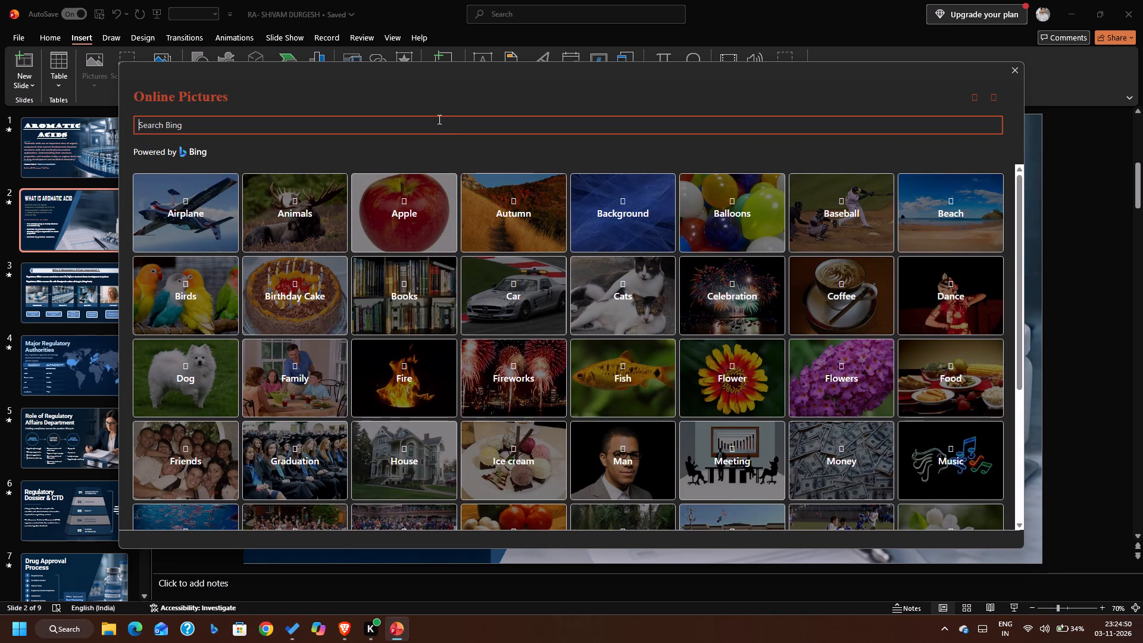
text(aromatic acids)
key(Return)
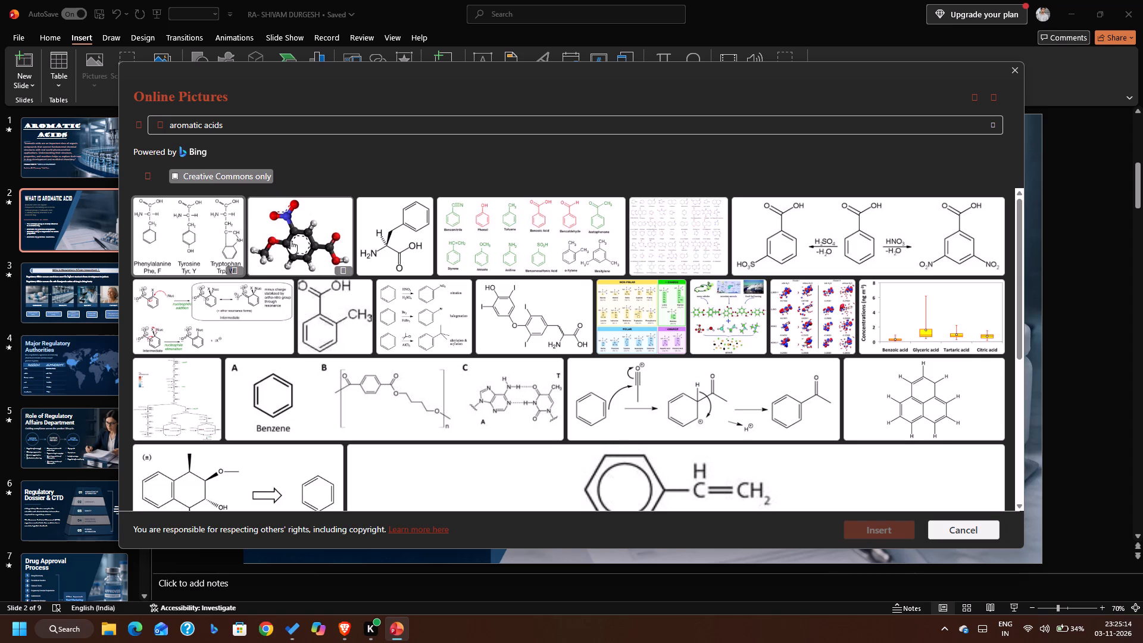
scroll(427, 355, down, 4)
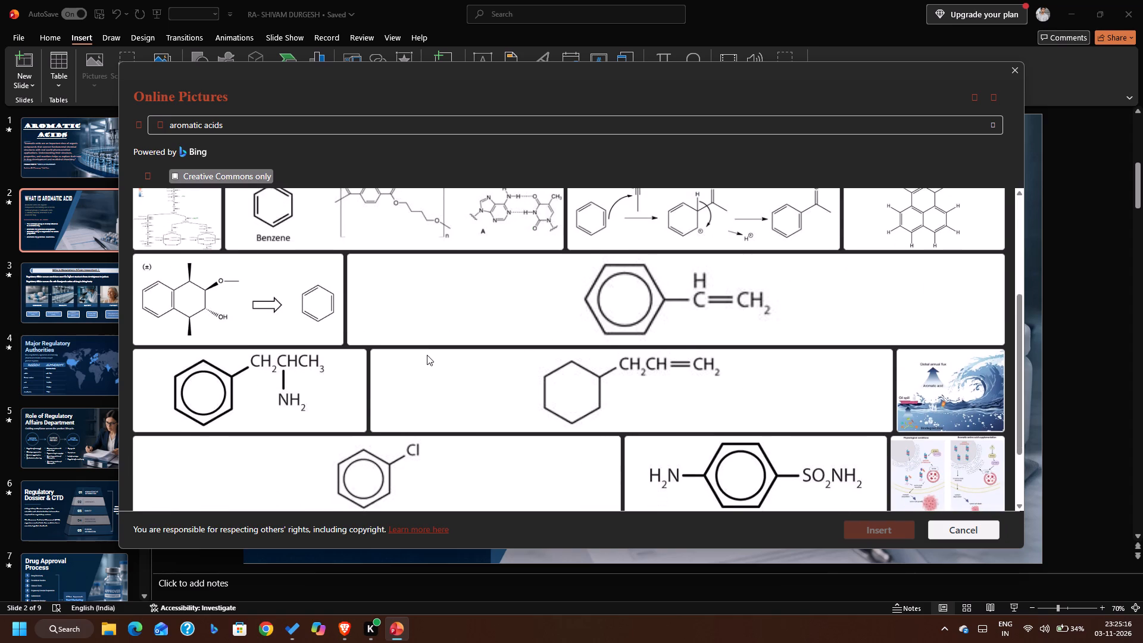
scroll(427, 355, down, 2)
scroll(427, 355, up, 10)
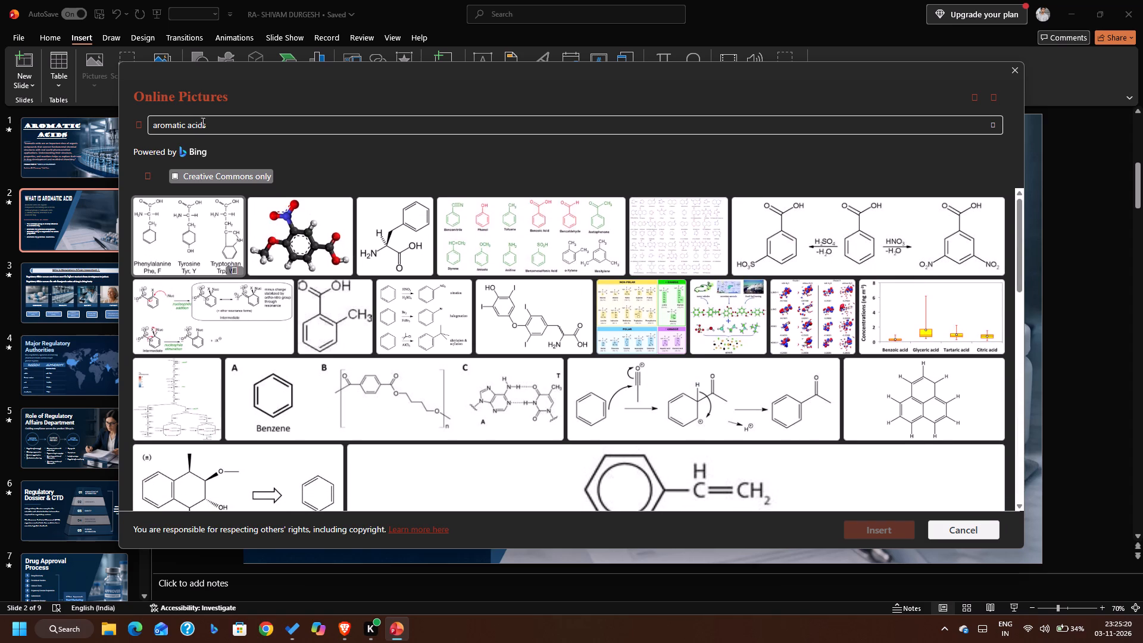
Shorten the online picture search to "acids" and run it.
click(185, 126)
key(BackSpace)
key(BackSpace)
key(BackSpace)
key(BackSpace)
key(BackSpace)
key(BackSpace)
key(BackSpace)
key(BackSpace)
key(BackSpace)
key(BackSpace)
key(BackSpace)
key(BackSpace)
key(BackSpace)
key(BackSpace)
key(BackSpace)
key(BackSpace)
key(BackSpace)
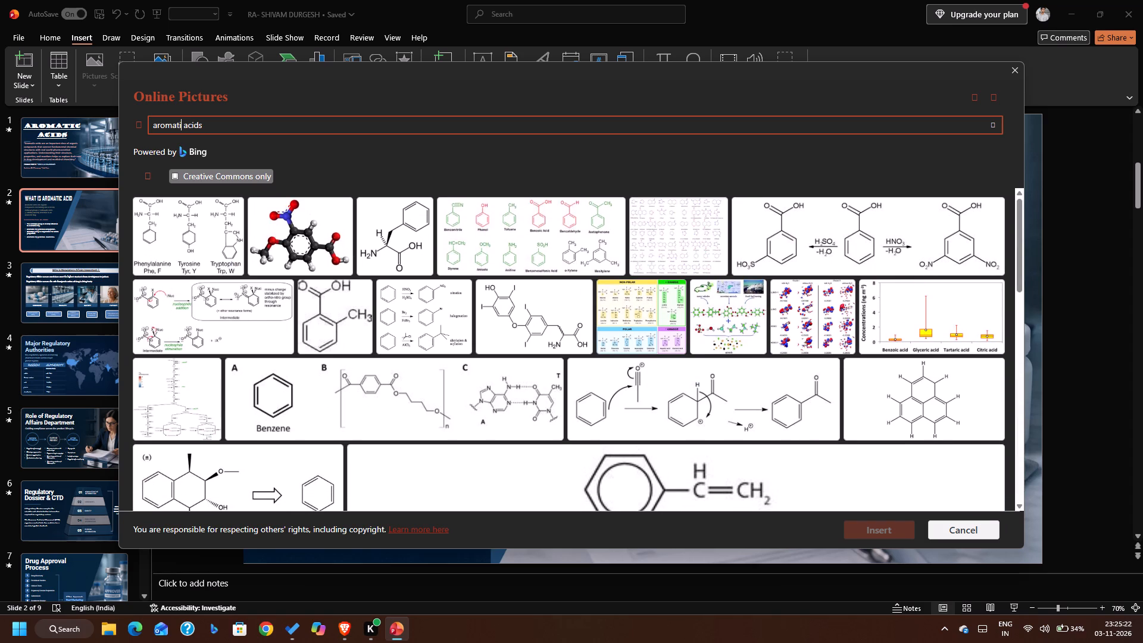
key(Return)
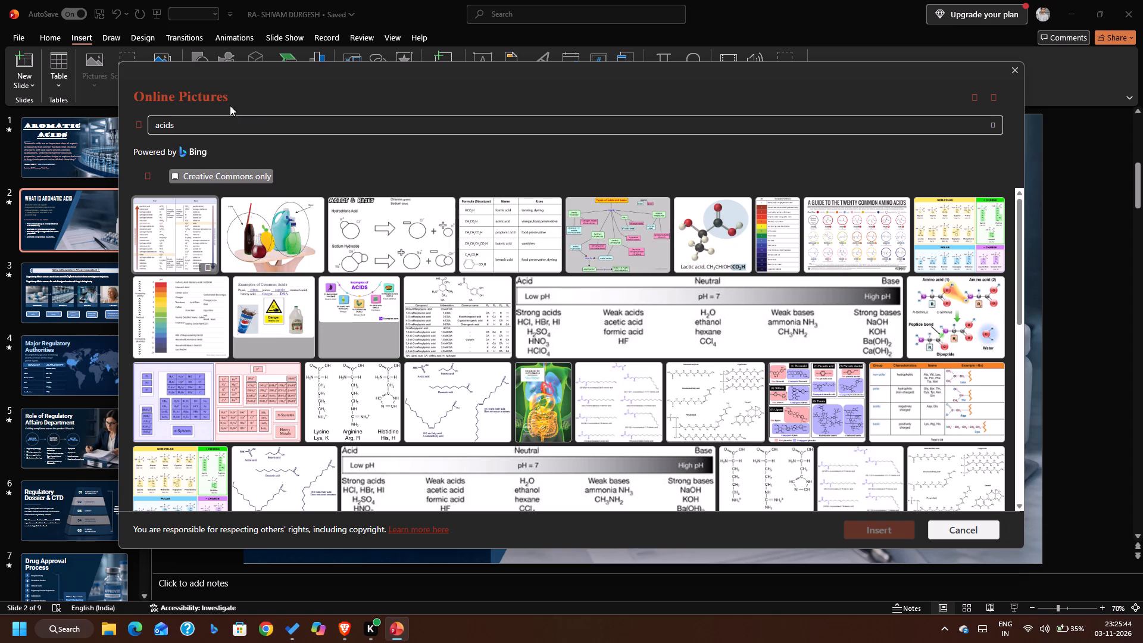
Replace the online picture search text with "aromatic acid" and run the search.
click(189, 126)
key(BackSpace)
key(BackSpace)
key(BackSpace)
key(BackSpace)
key(BackSpace)
key(BackSpace)
key(BackSpace)
key(BackSpace)
key(BackSpace)
key(BackSpace)
key(BackSpace)
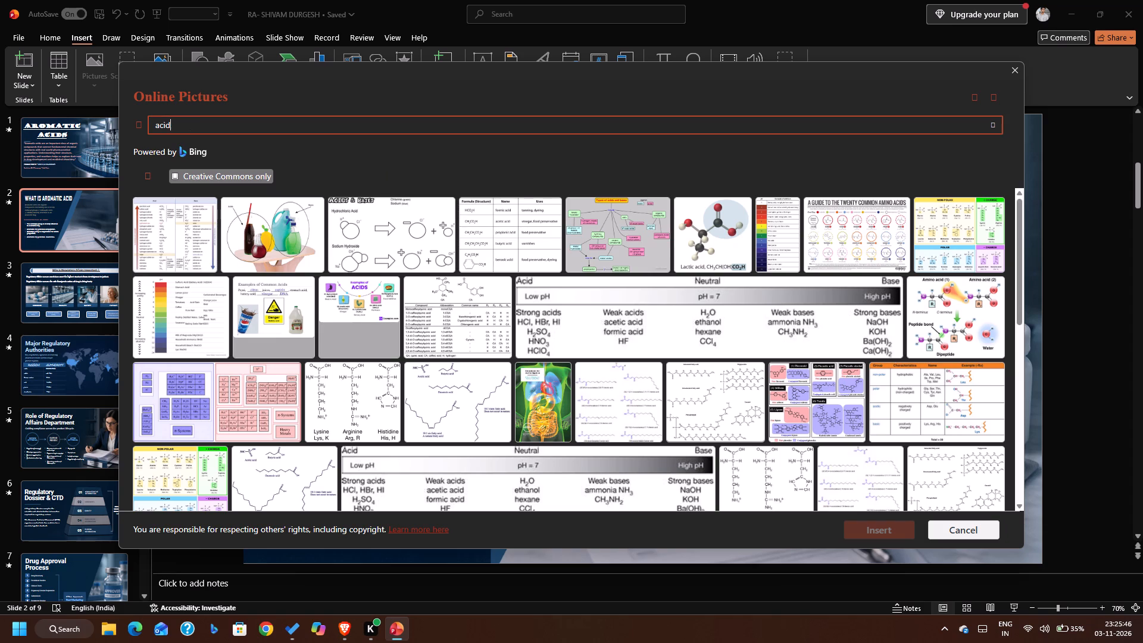
text(arom)
text(ati)
key(c)
key(space)
text(a)
text(cid)
key(space)
key(Return)
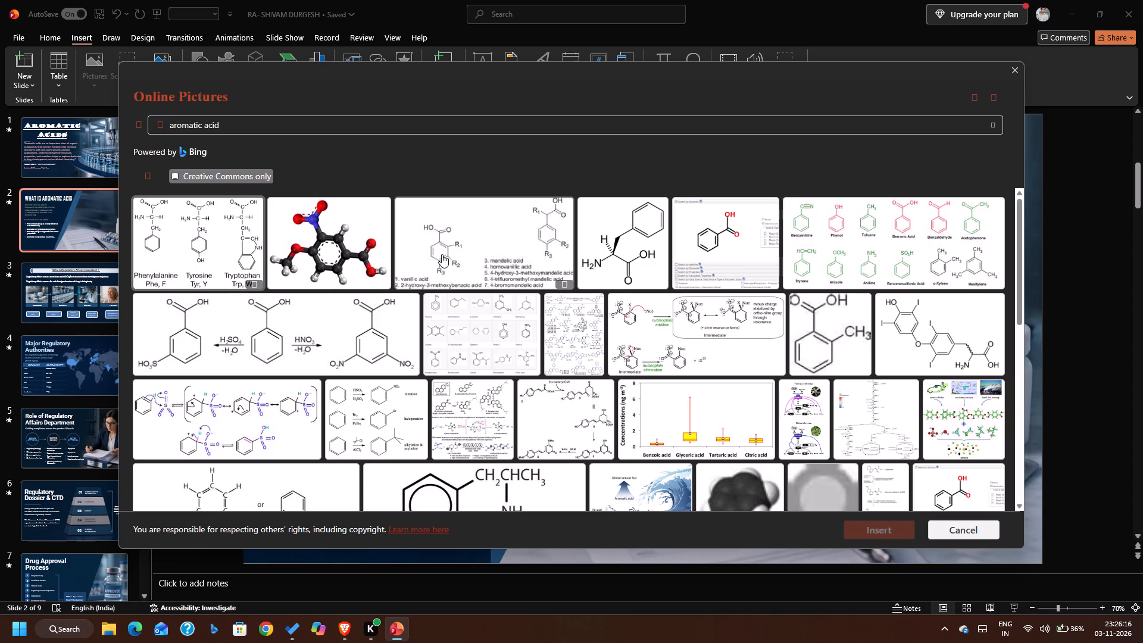
Examine the aromatic acid image results for a suitable picture, clear the search text and close the online picture search.
scroll(405, 296, down, 3)
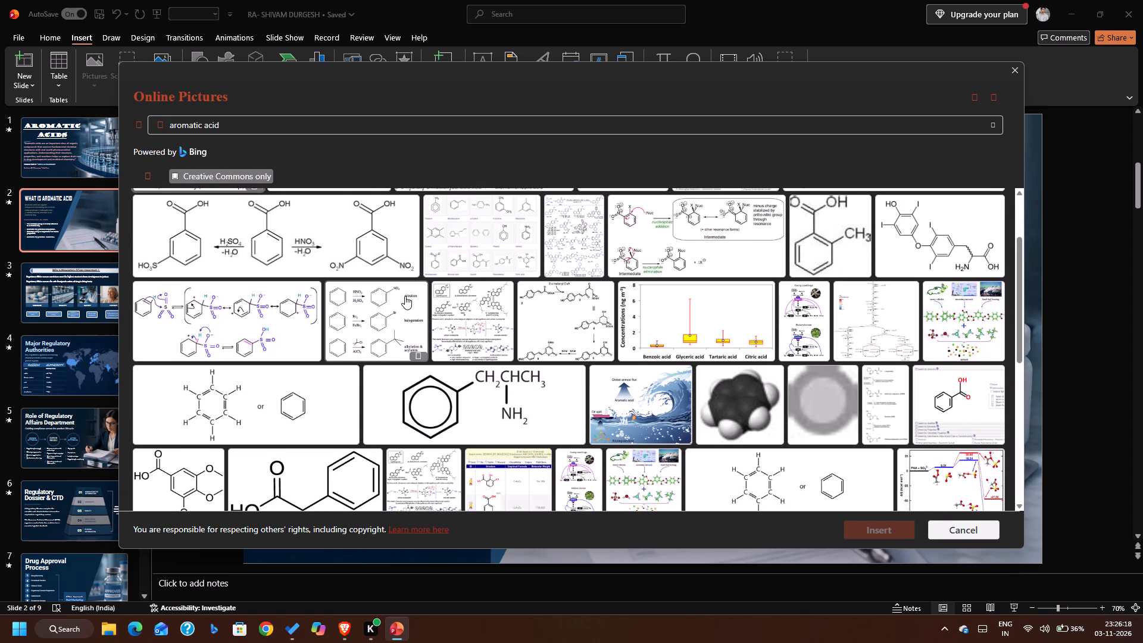
scroll(405, 296, down, 2)
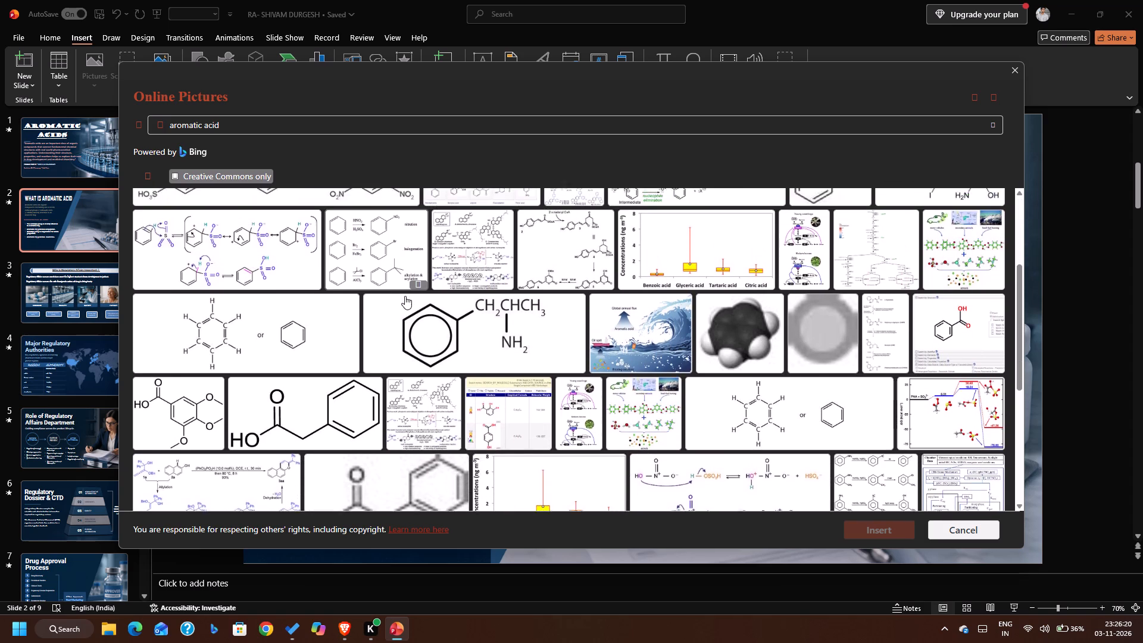
scroll(405, 296, down, 1)
scroll(405, 296, right, 1)
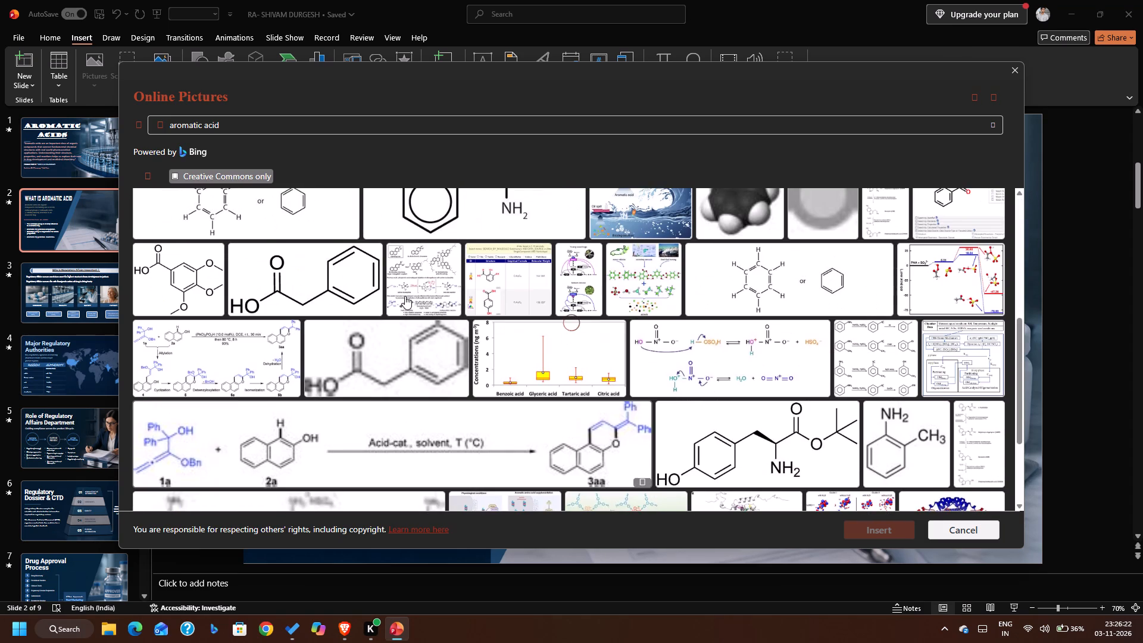
scroll(405, 296, right, 1)
scroll(518, 283, up, 7)
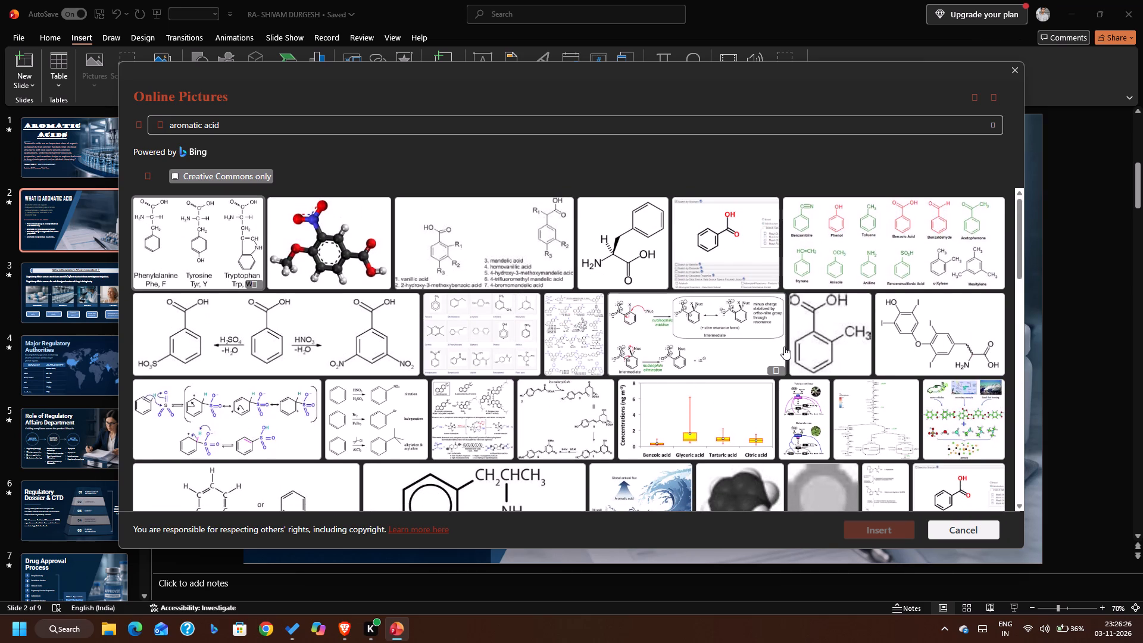
scroll(563, 330, down, 1)
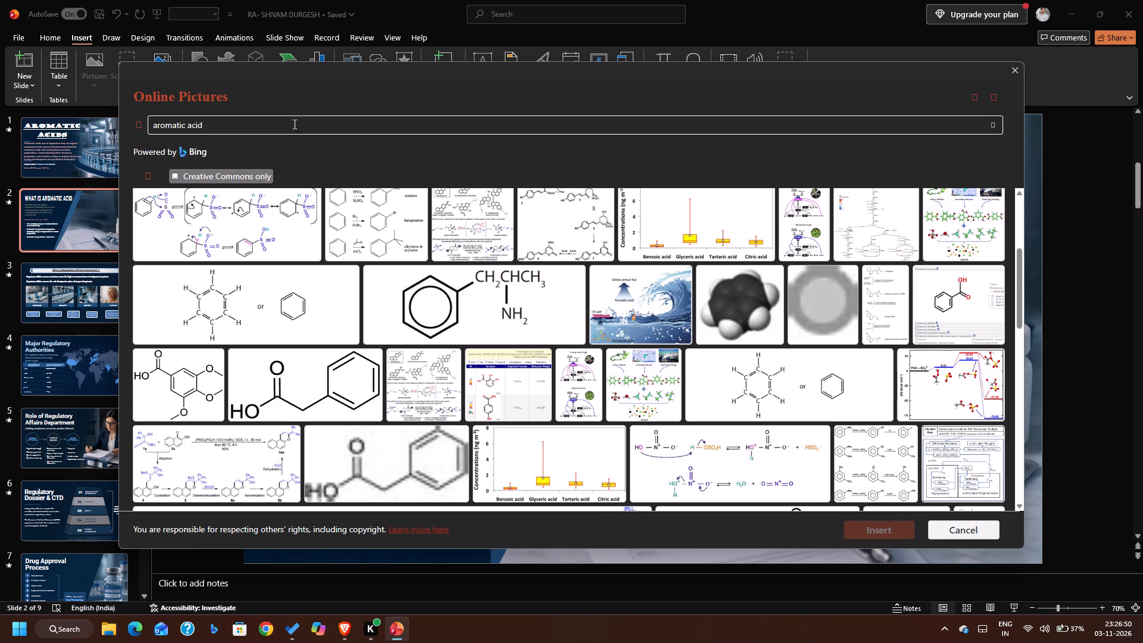
click(250, 124)
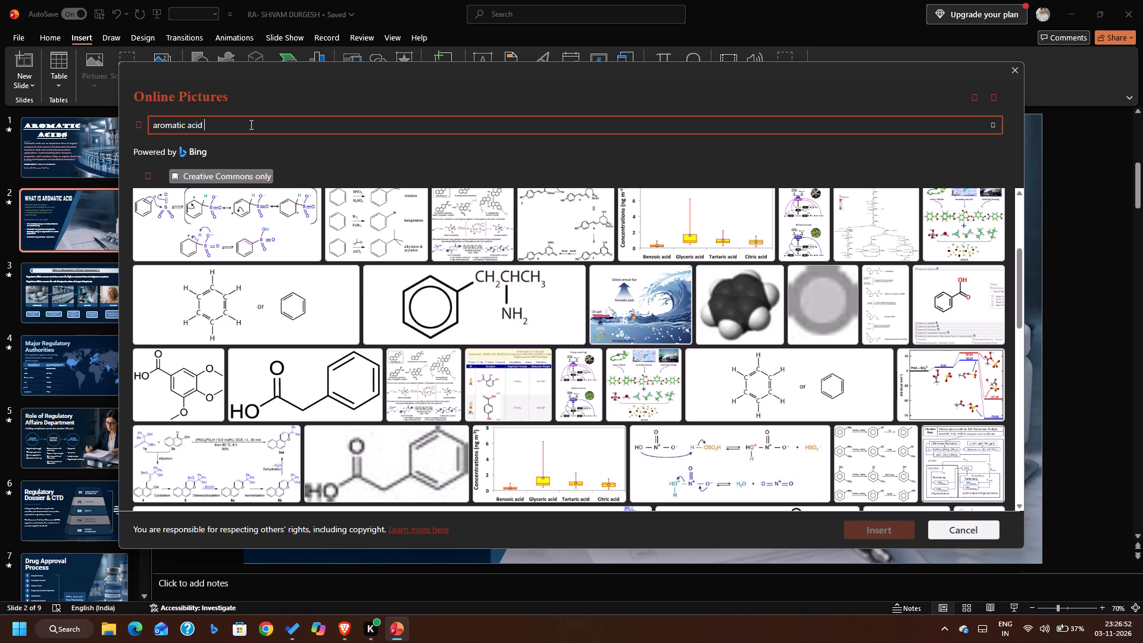
key(BackSpace)
key(BackSpace)
key(BackSpace)
key(BackSpace)
key(BackSpace)
key(BackSpace)
key(BackSpace)
key(BackSpace)
key(BackSpace)
key(BackSpace)
key(BackSpace)
key(BackSpace)
key(BackSpace)
key(BackSpace)
click(1016, 71)
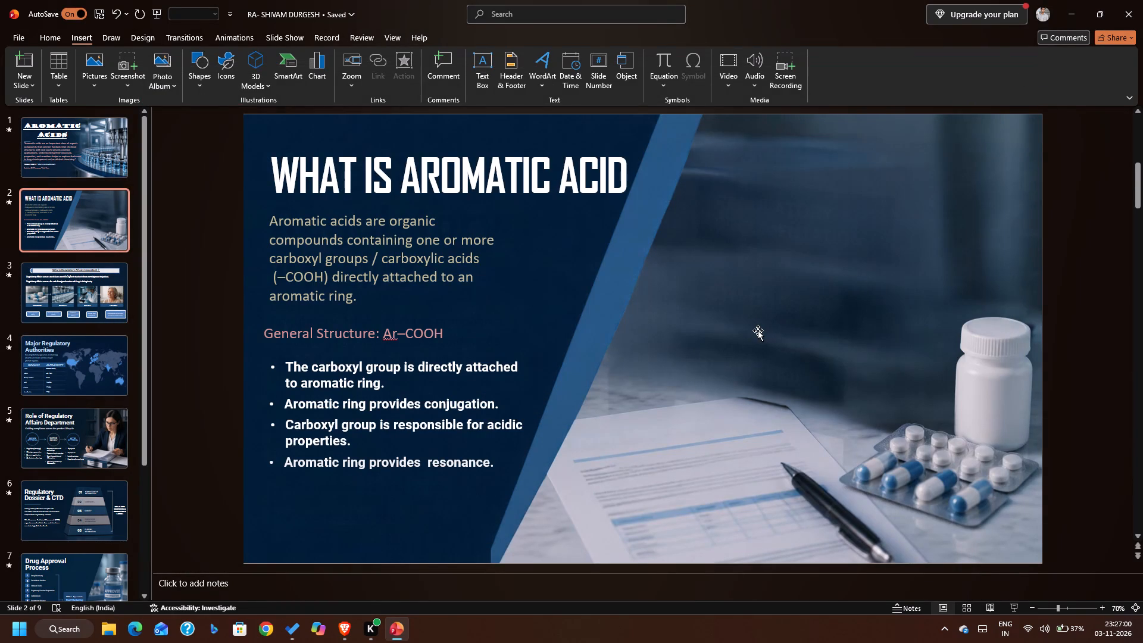
Cut the picture of the paper documents lying on the table from the "What is Aromatic Acid" slide.
click(758, 330)
click(976, 388)
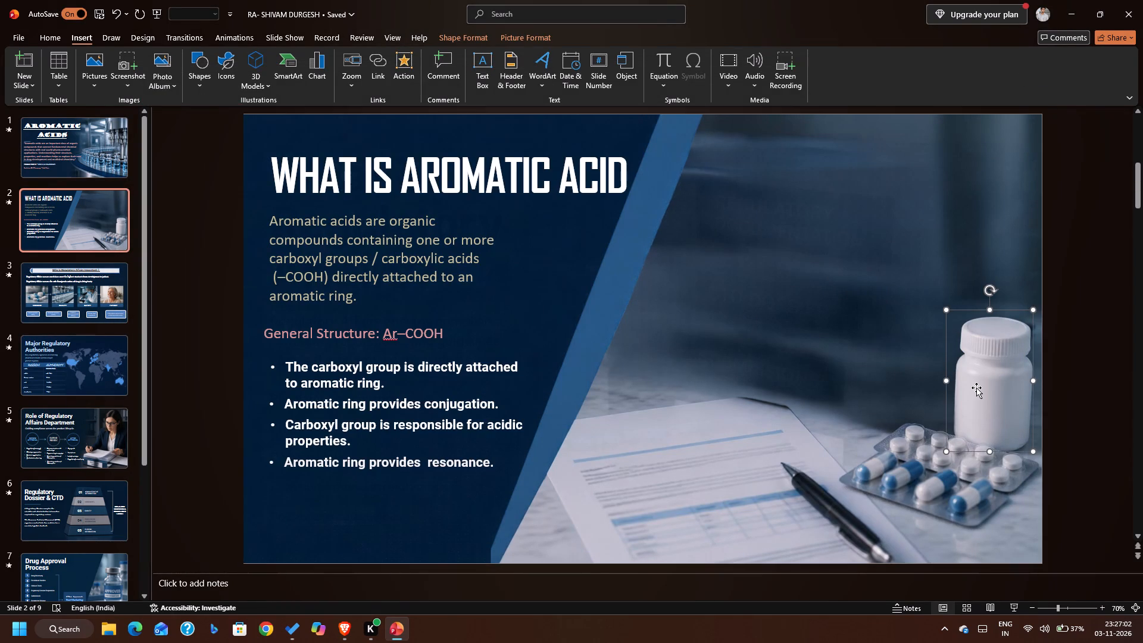
click(957, 451)
click(953, 461)
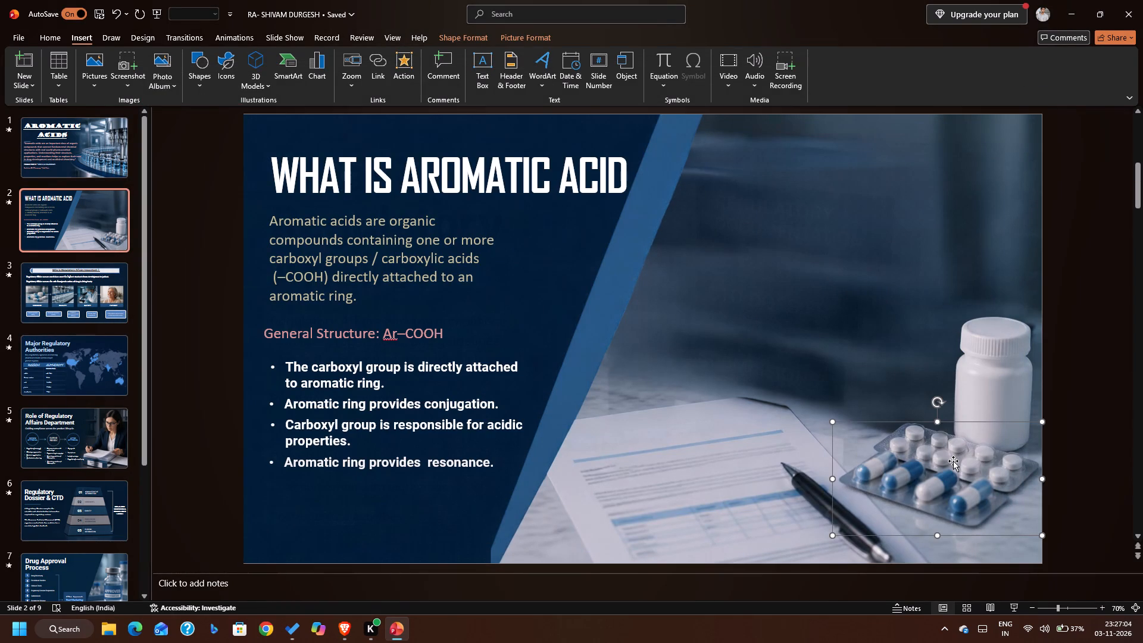
click(785, 501)
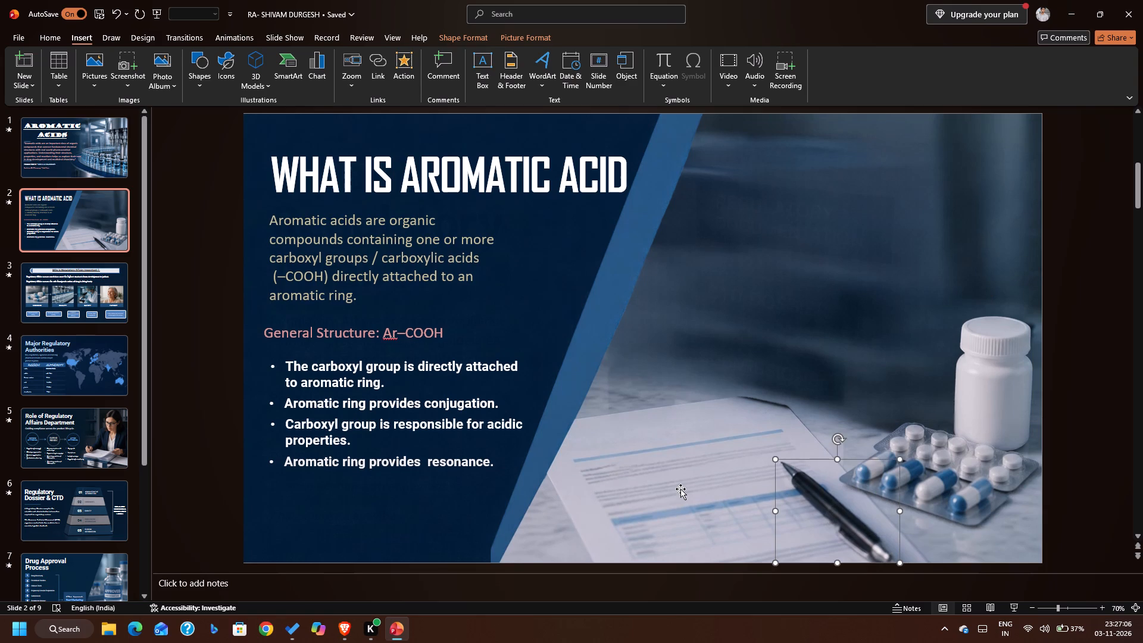
click(680, 489)
right_click(760, 454)
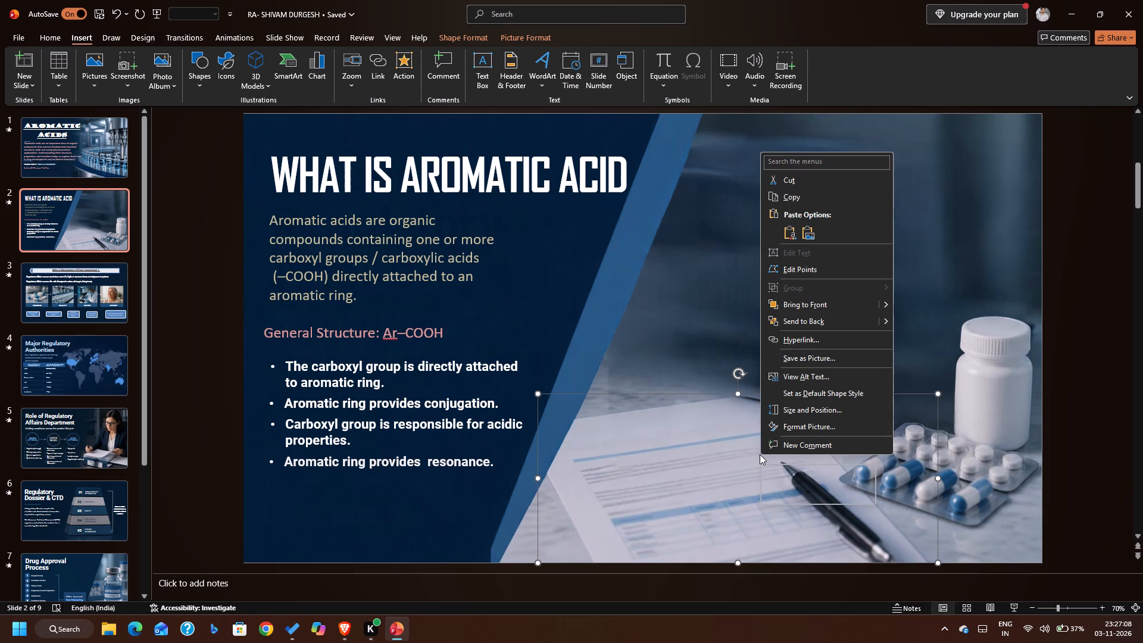
click(791, 181)
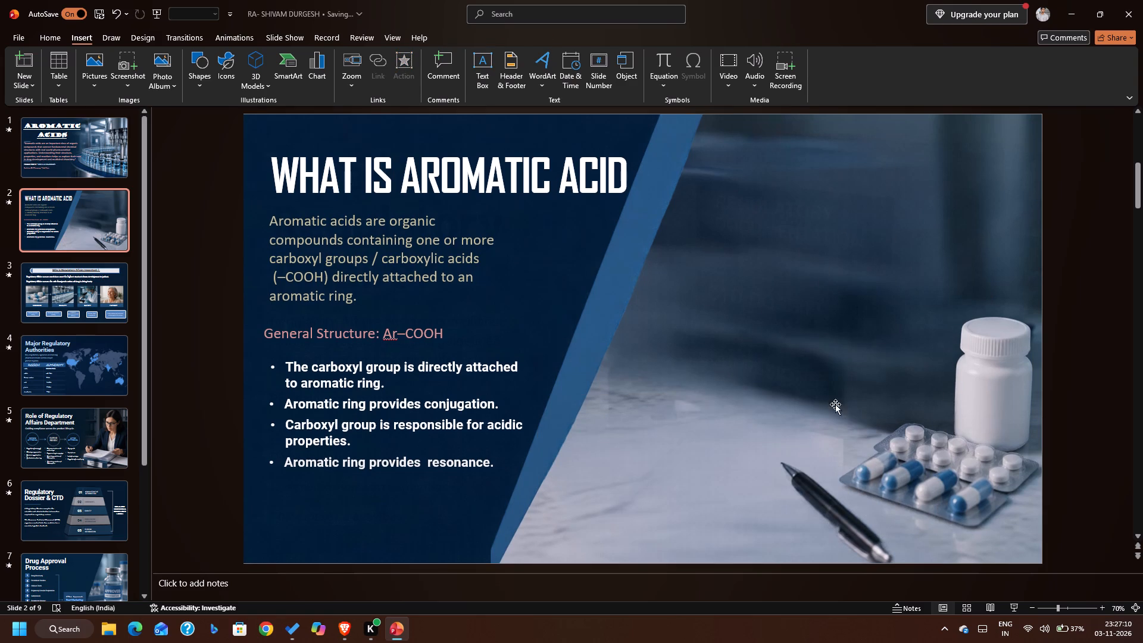
Cut the pictures of the capsule blister pack and the black pen from the slide.
click(835, 501)
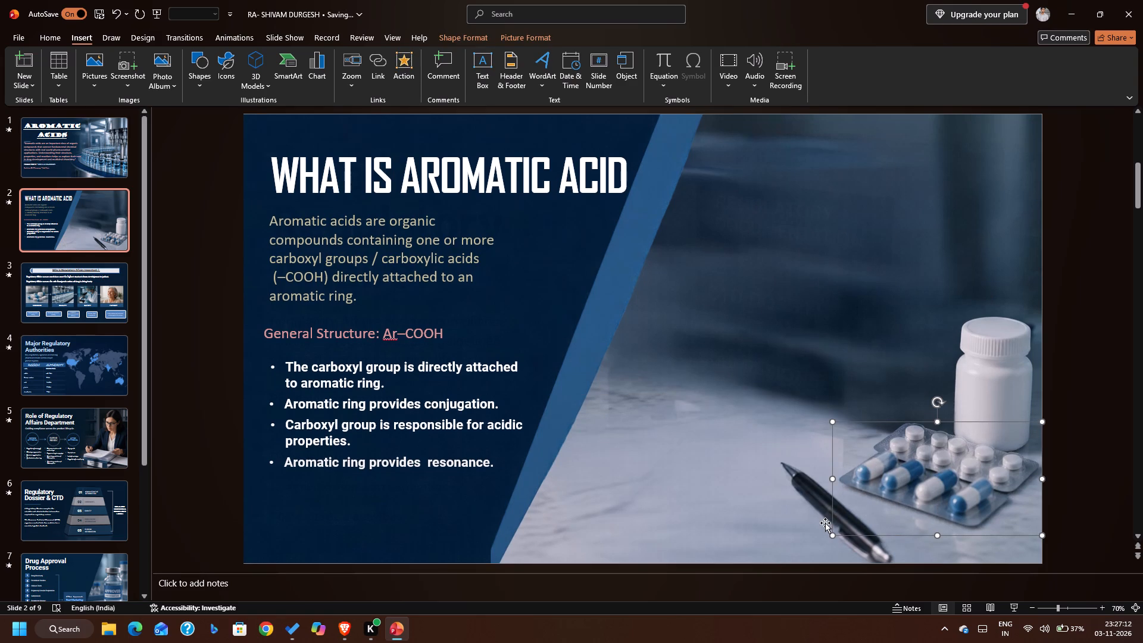
right_click(873, 484)
click(902, 211)
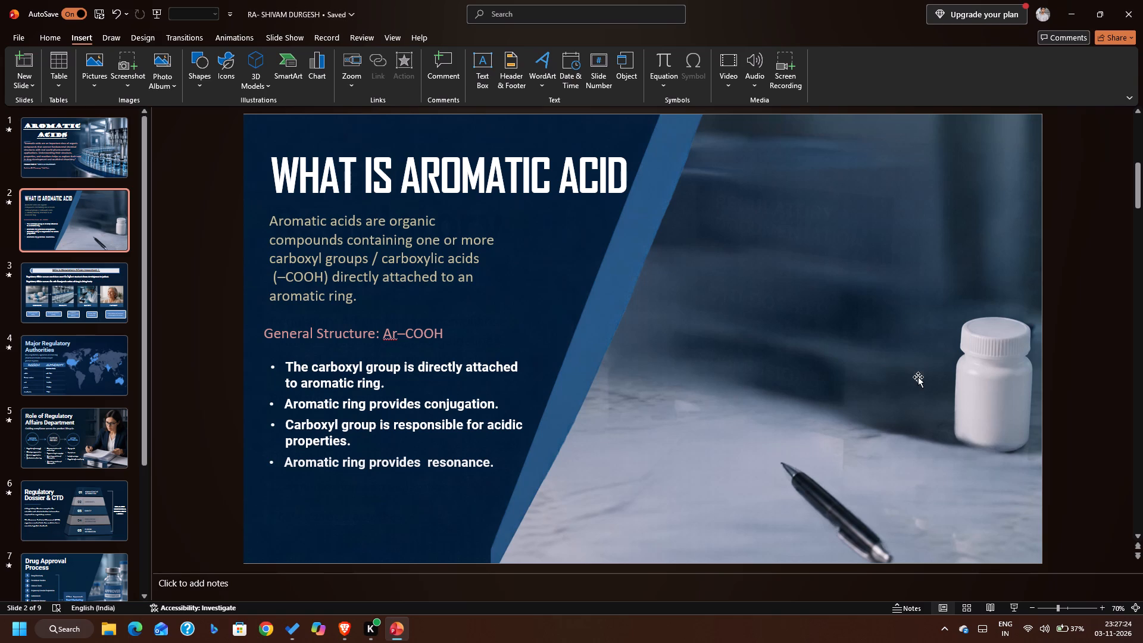
click(845, 526)
right_click(845, 526)
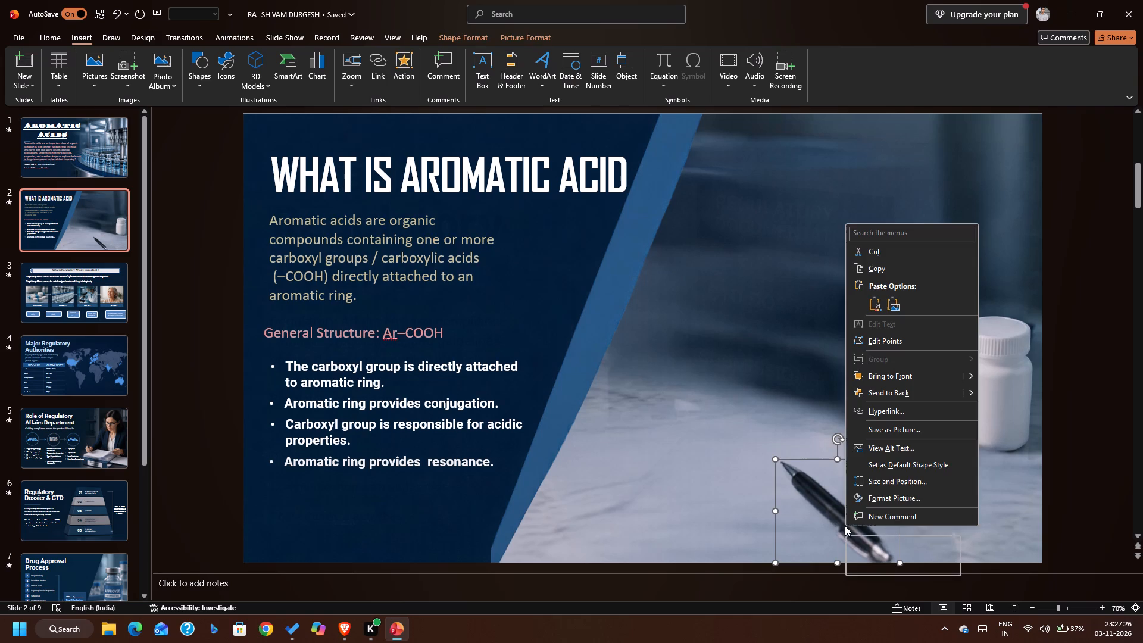
click(863, 255)
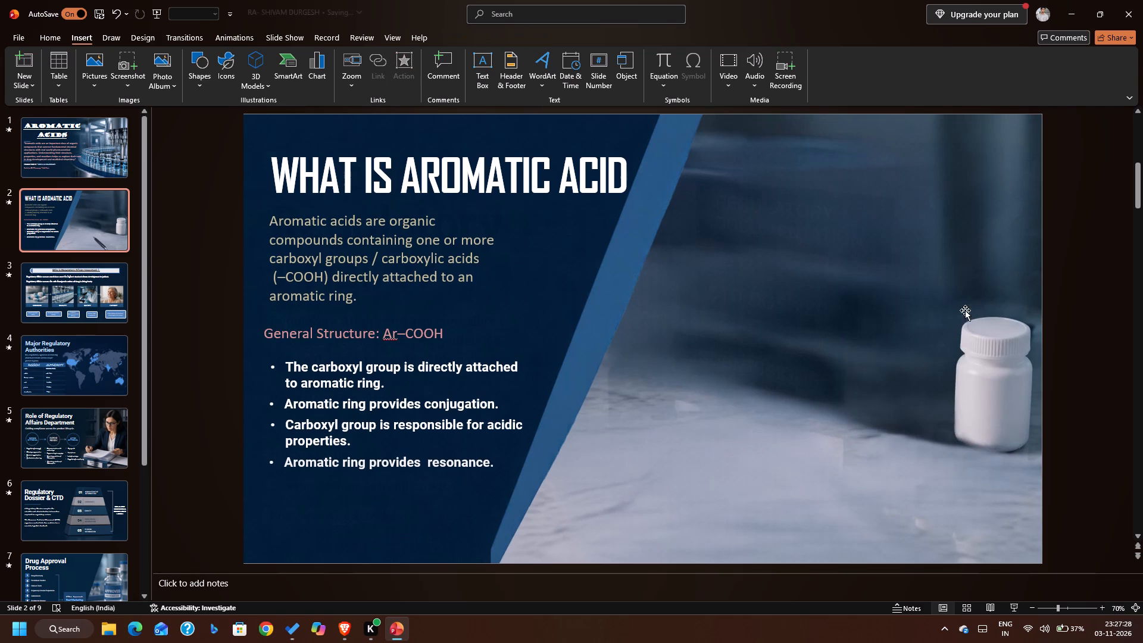
Cut the picture of the white pill bottle from the slide.
click(997, 363)
right_click(997, 363)
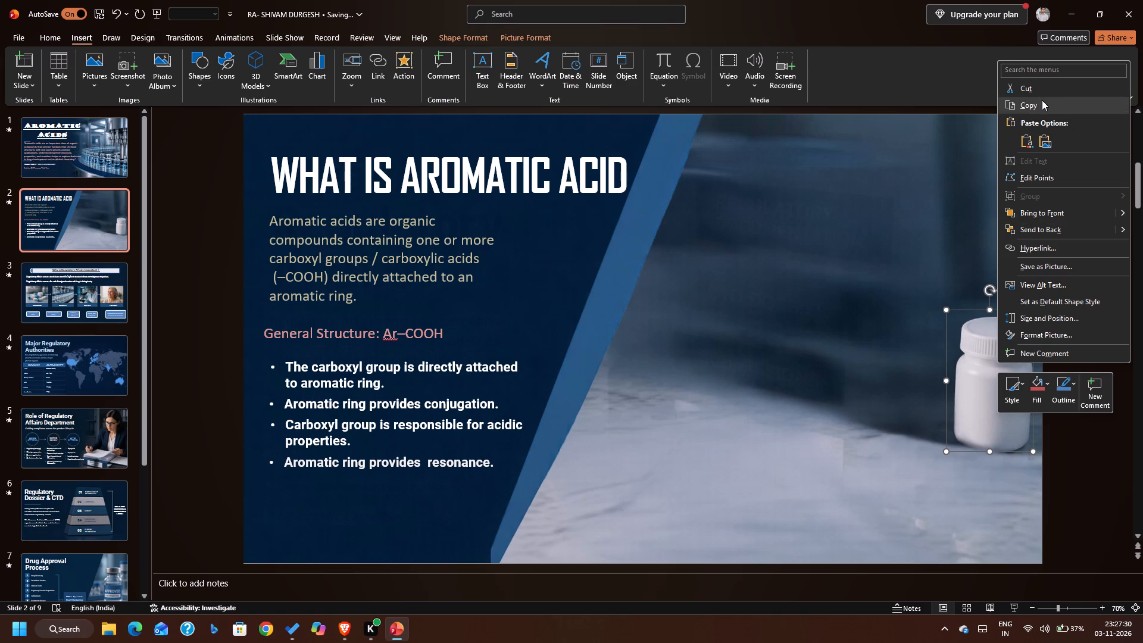
click(1026, 86)
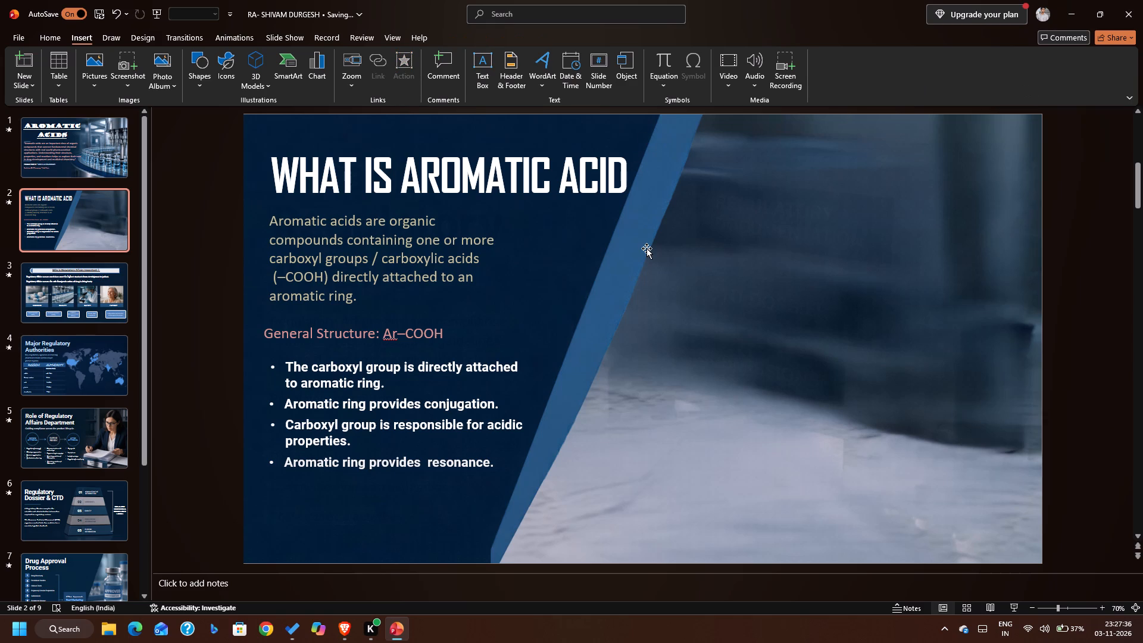
click(345, 631)
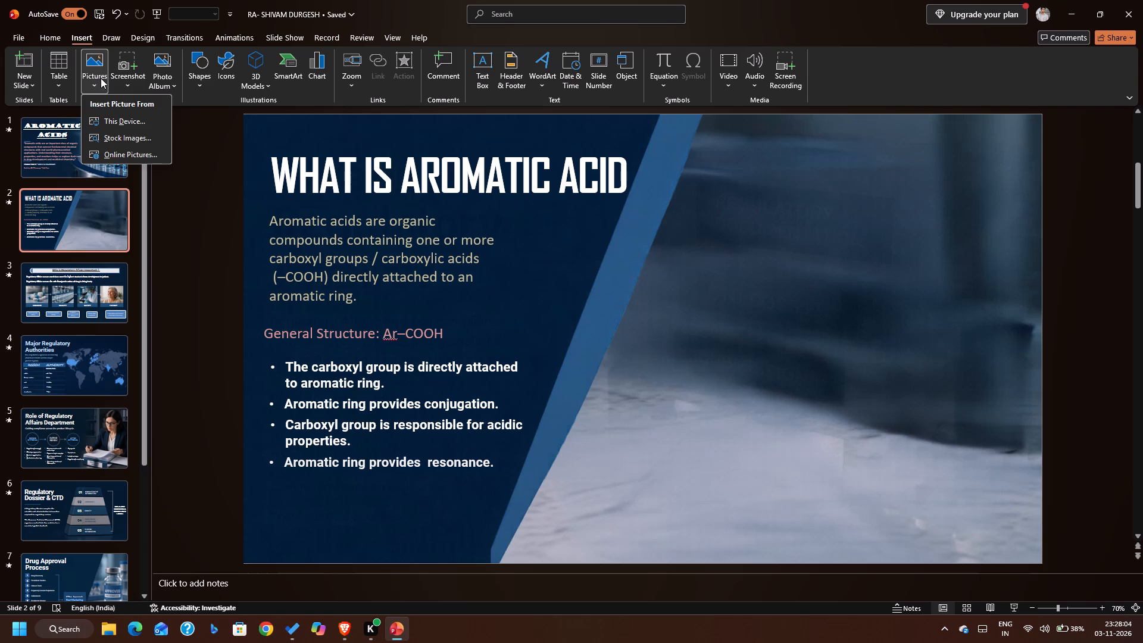
click(147, 155)
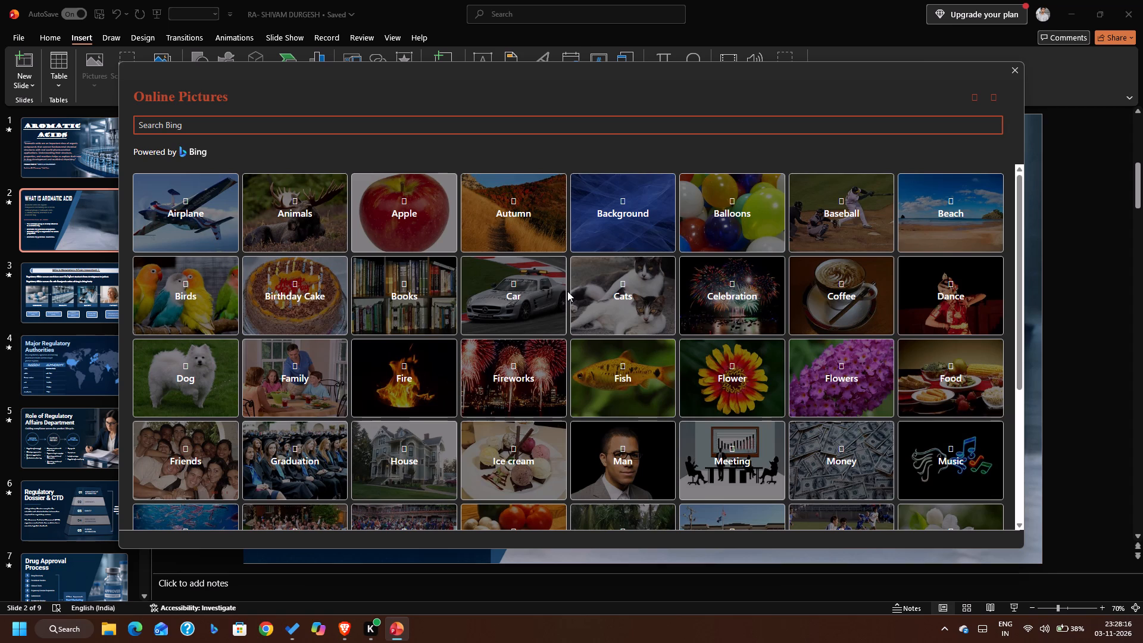
click(329, 122)
text(ben)
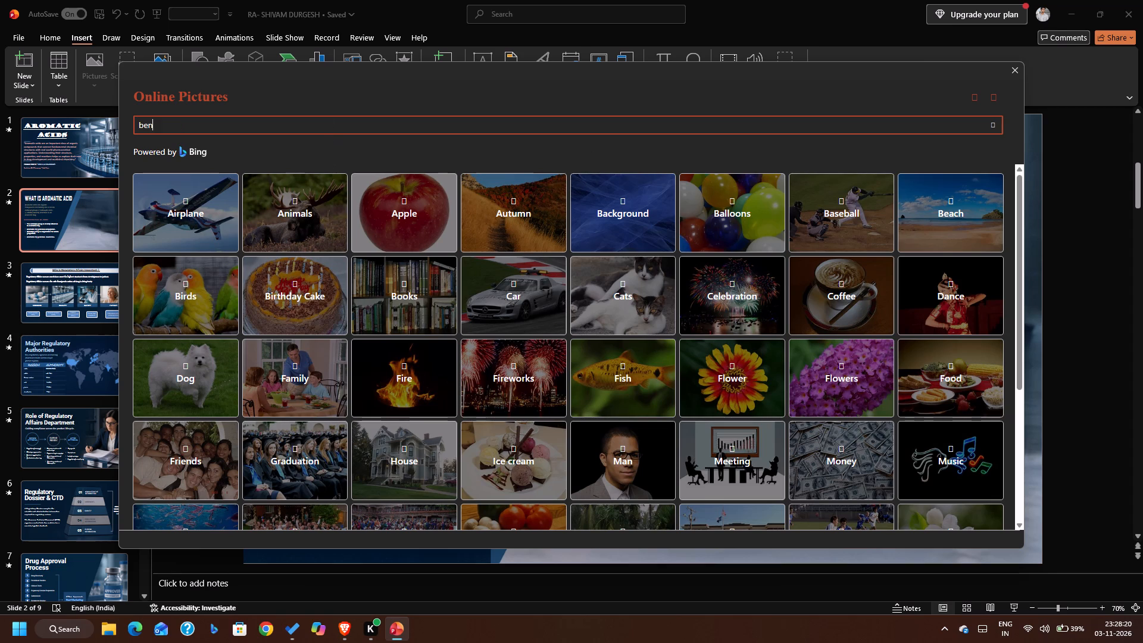
text(zoic acid)
key(space)
key(Return)
key(Return)
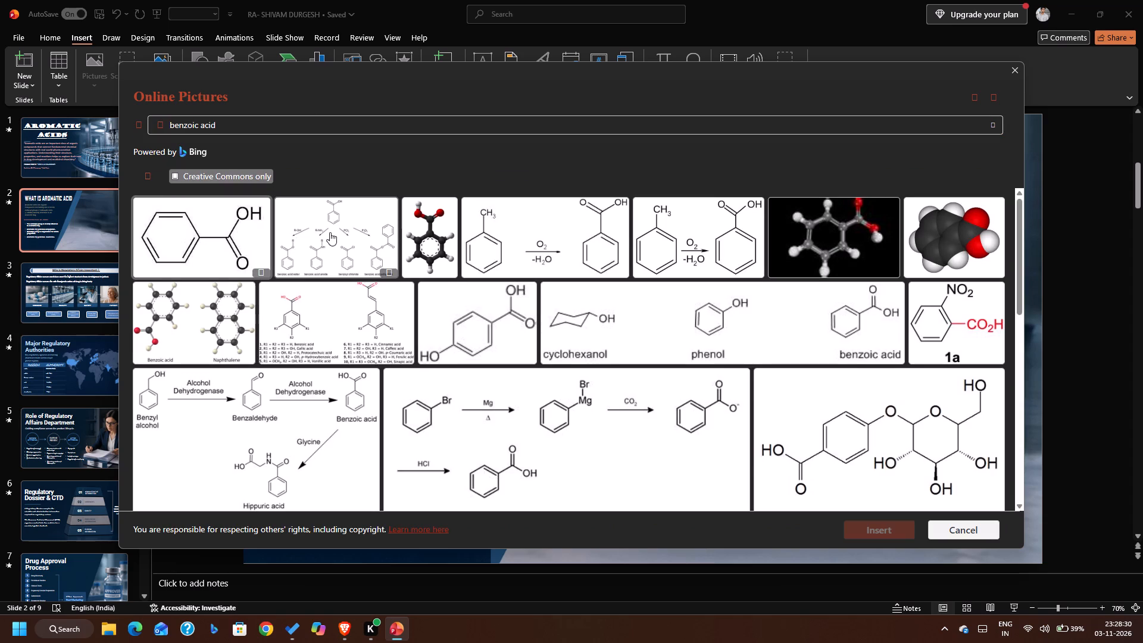
Insert the first benzoic acid structure picture from the results and move it to the slide's upper right, beside the title.
click(242, 232)
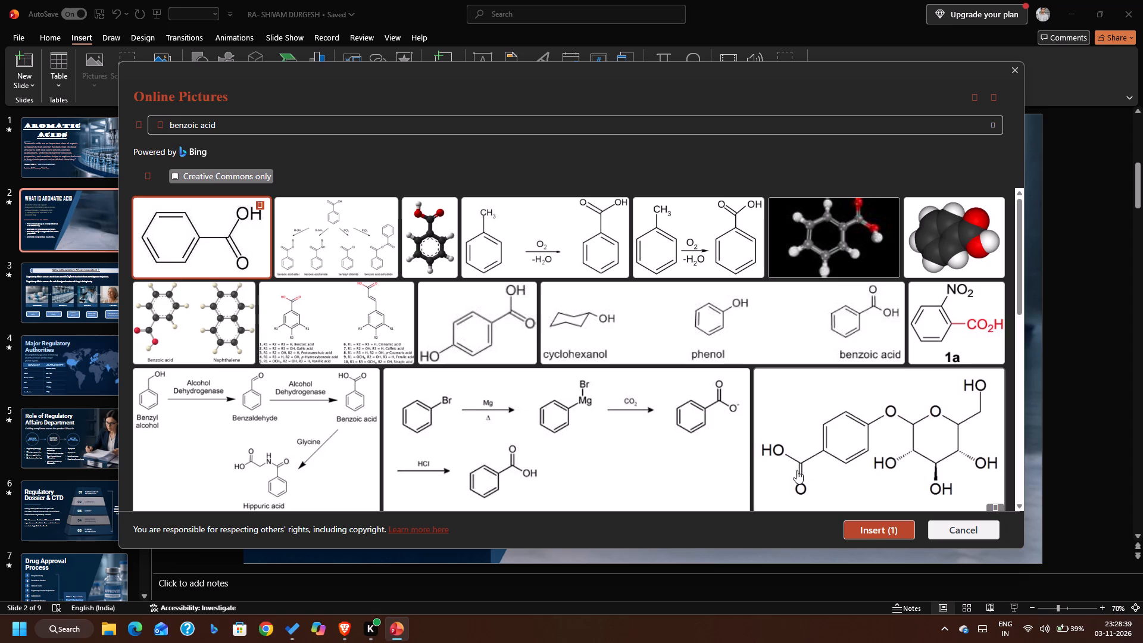
click(875, 530)
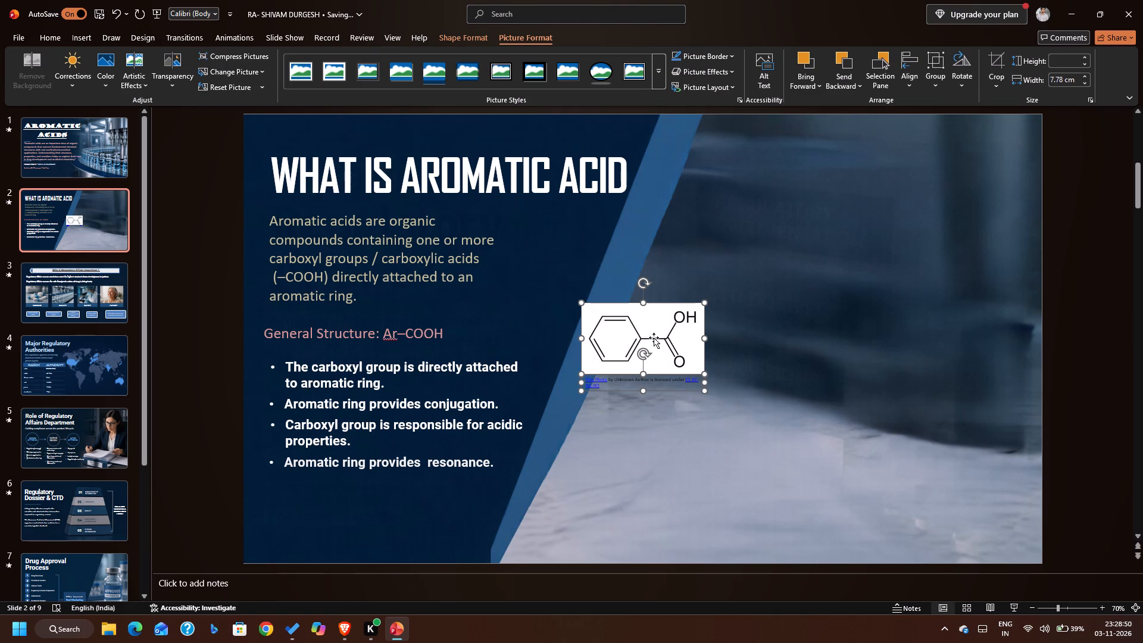
drag(654, 337, 791, 180)
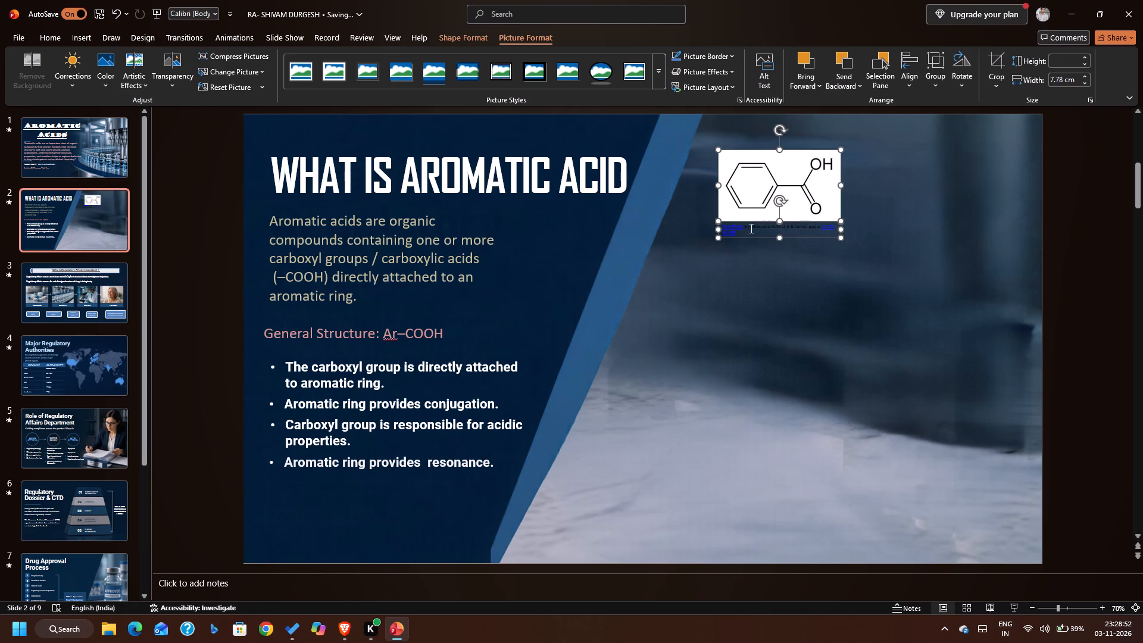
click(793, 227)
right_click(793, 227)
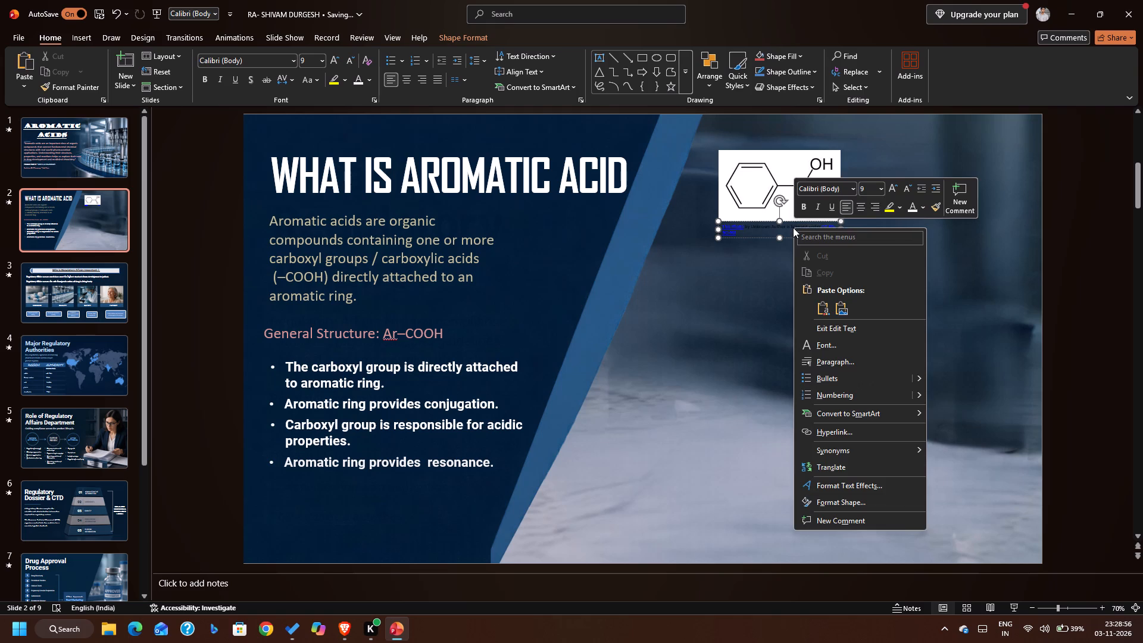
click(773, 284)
Enlarge the benzoic acid picture by widening it to about twice its width and extending it downward.
click(833, 183)
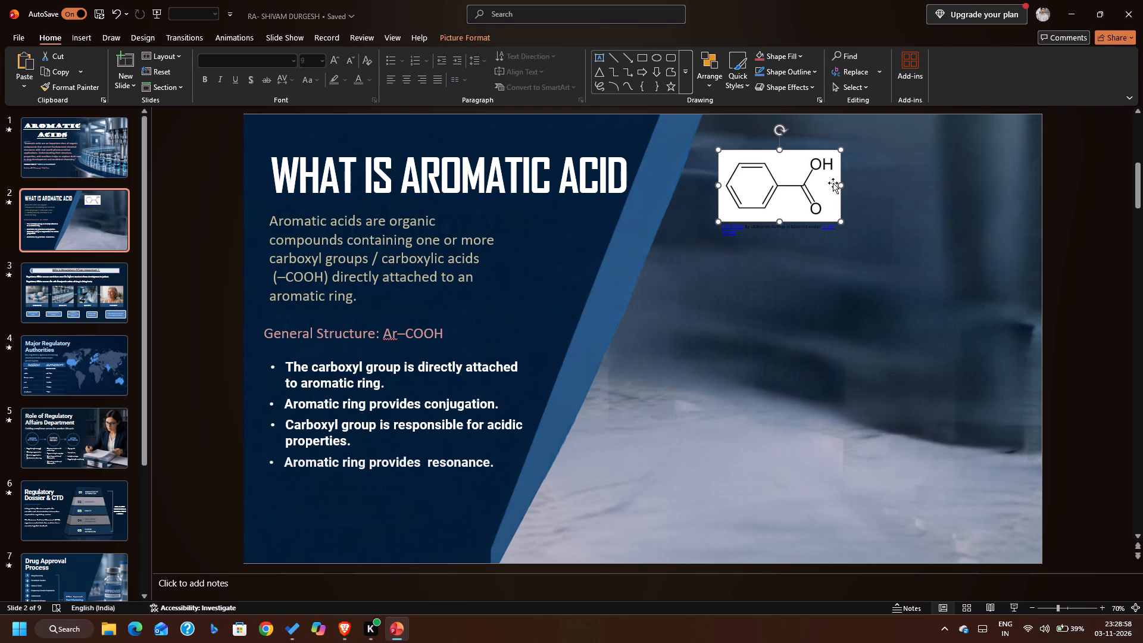
drag(841, 183, 985, 181)
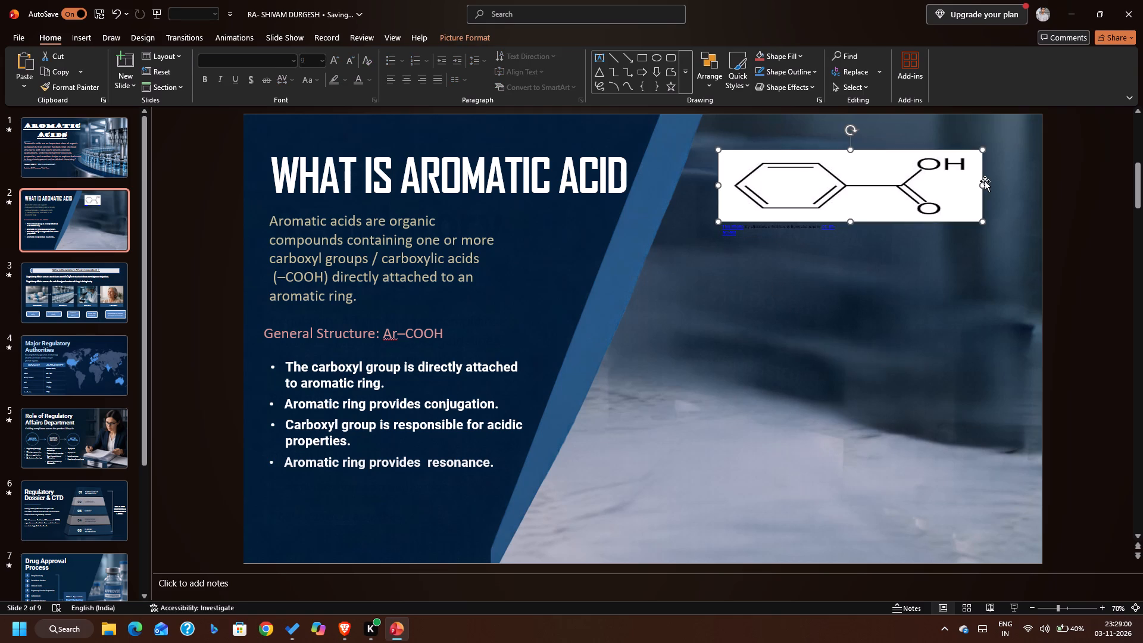
drag(851, 221, 851, 233)
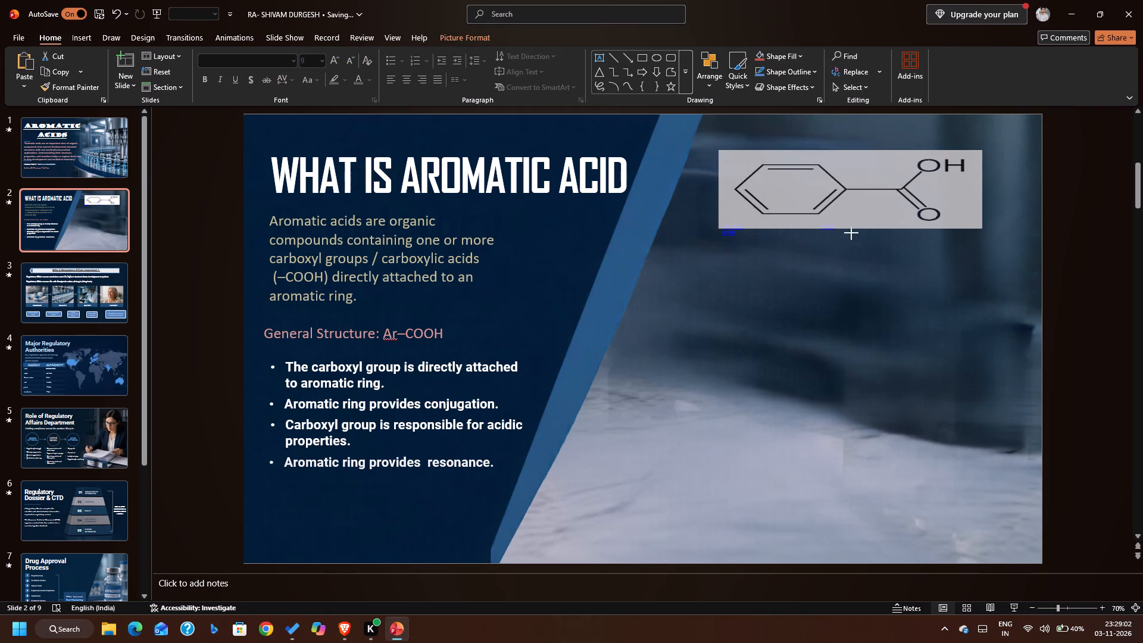
drag(851, 233, 869, 322)
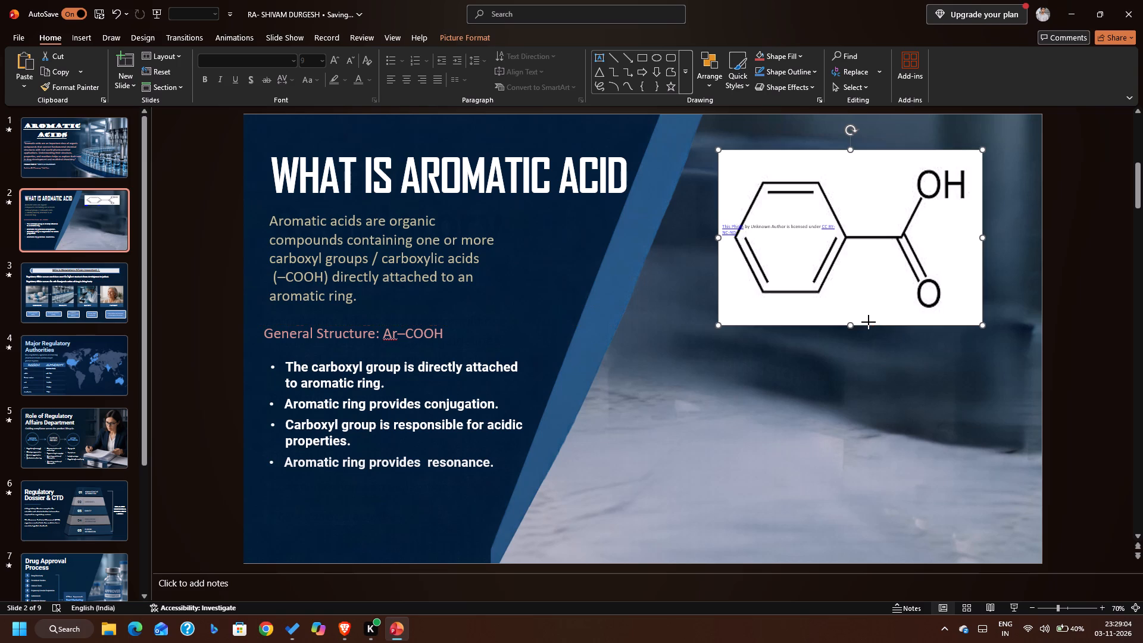
Delete all the attribution caption text overlapping the benzoic acid picture.
click(781, 354)
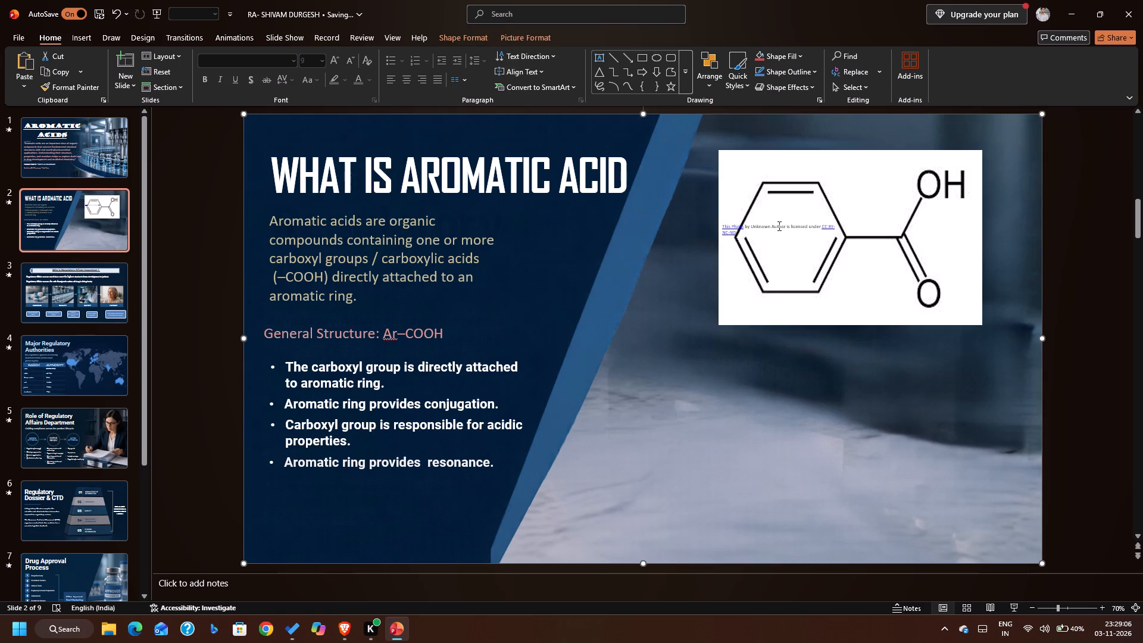
click(778, 225)
right_click(778, 225)
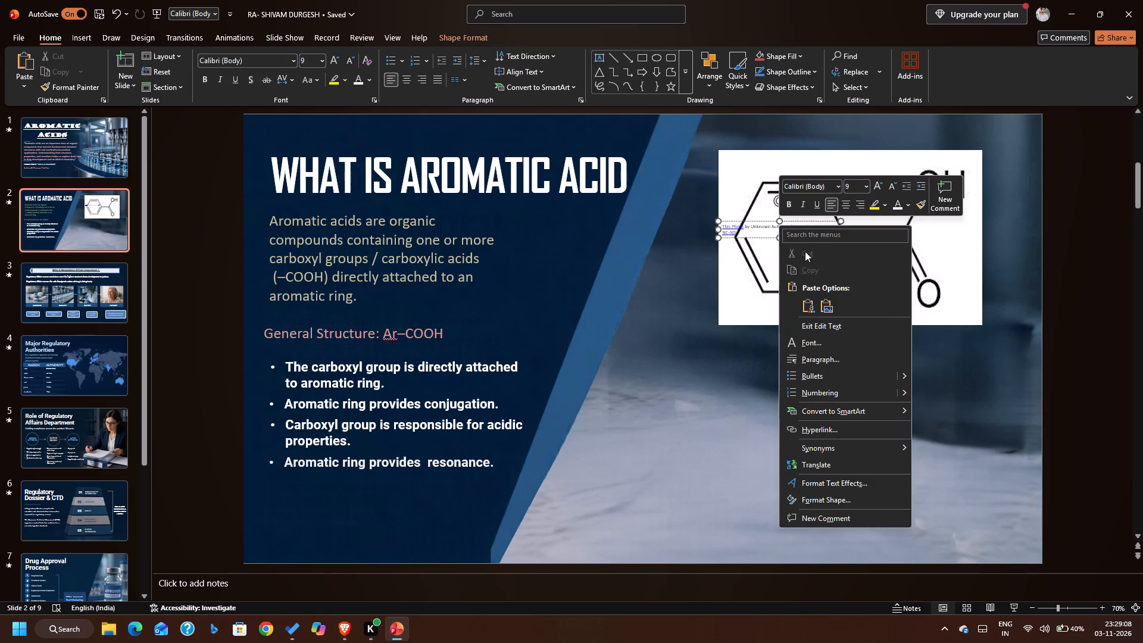
click(749, 226)
click(741, 233)
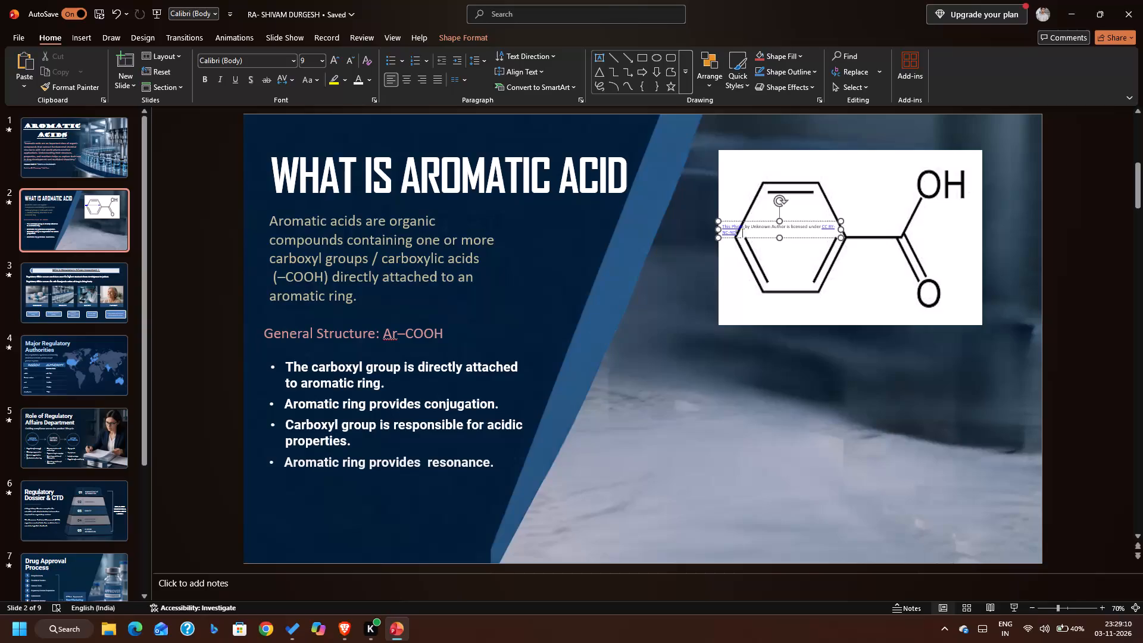
key(BackSpace)
key(BackSpace)
key(BackSpace)
key(BackSpace)
key(BackSpace)
key(BackSpace)
key(BackSpace)
key(BackSpace)
key(BackSpace)
key(BackSpace)
key(BackSpace)
key(BackSpace)
key(BackSpace)
key(BackSpace)
key(BackSpace)
key(BackSpace)
key(BackSpace)
key(BackSpace)
key(BackSpace)
key(BackSpace)
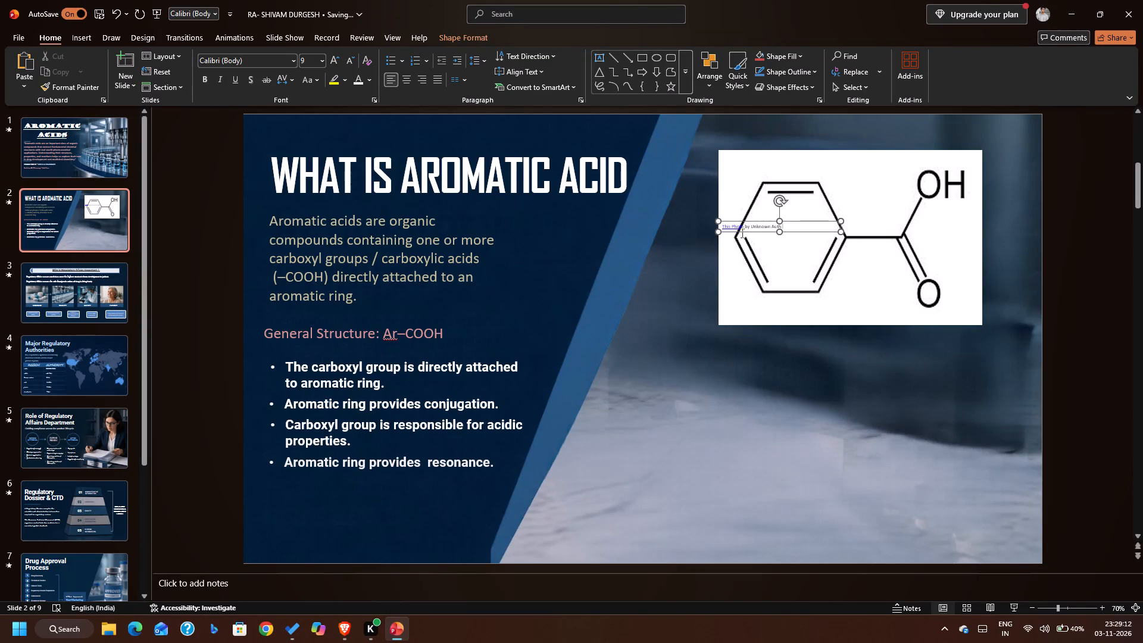
key(BackSpace)
key(BackSpace)
key(BackSpace)
key(BackSpace)
key(BackSpace)
key(BackSpace)
key(BackSpace)
key(BackSpace)
key(BackSpace)
key(BackSpace)
click(692, 151)
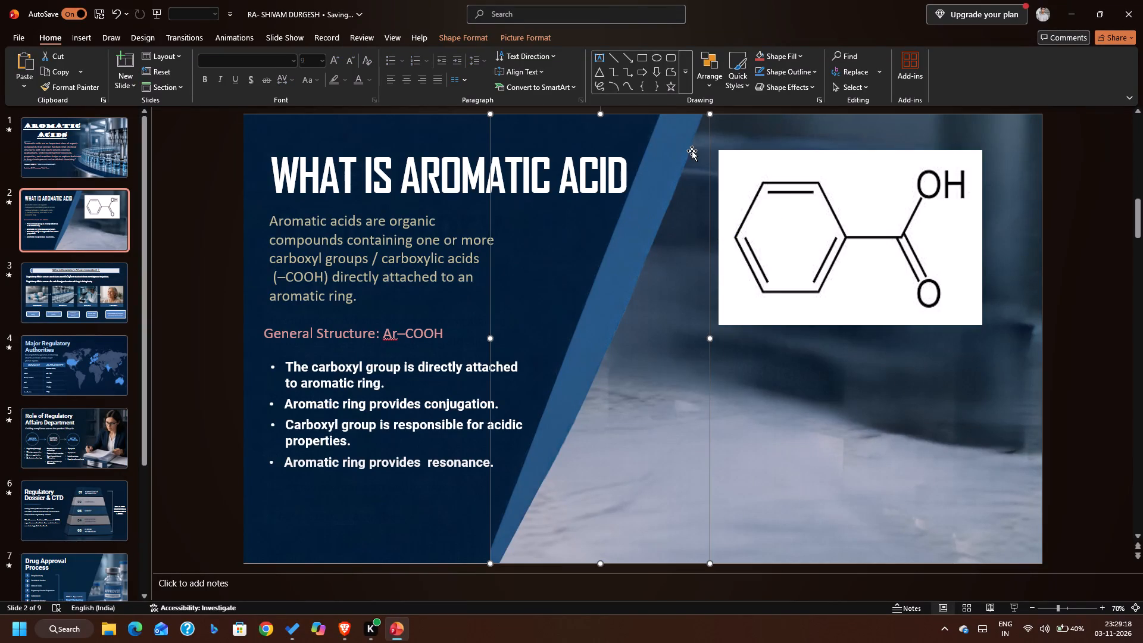
click(220, 181)
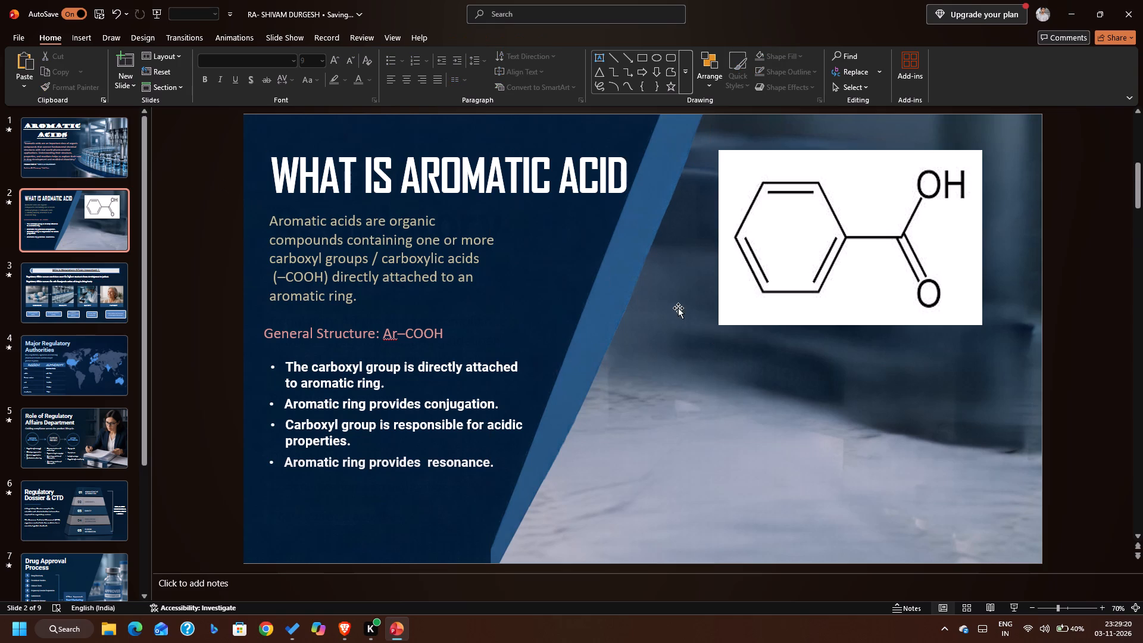
Resize the benzoic acid picture to a wide rectangle, about twice as wide as tall, at the slide's upper right.
click(830, 277)
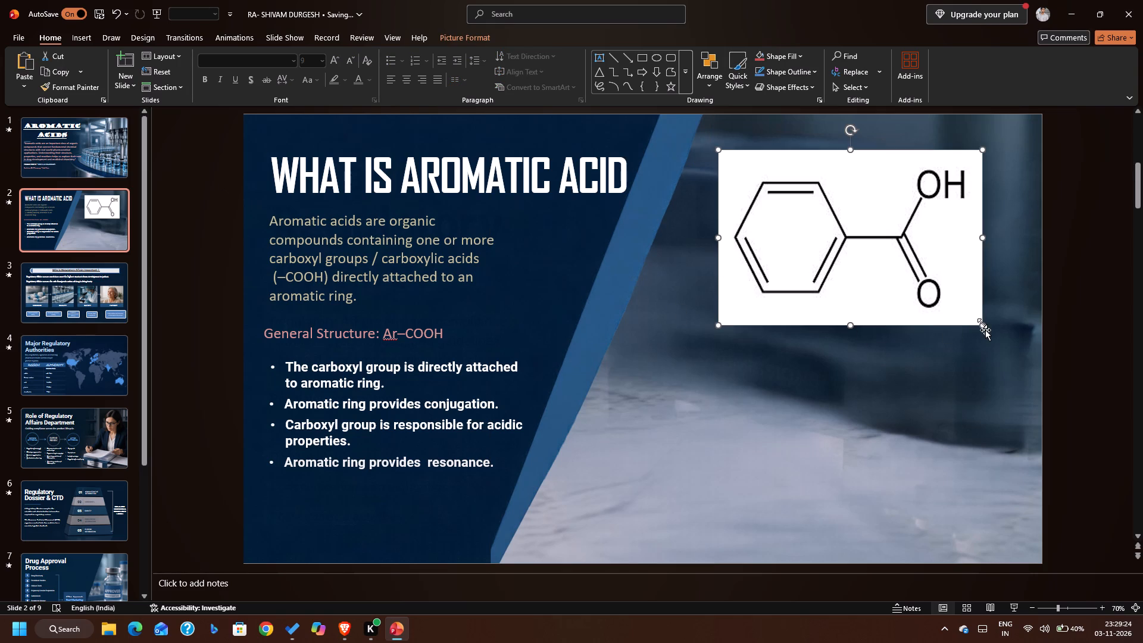
drag(982, 323, 860, 234)
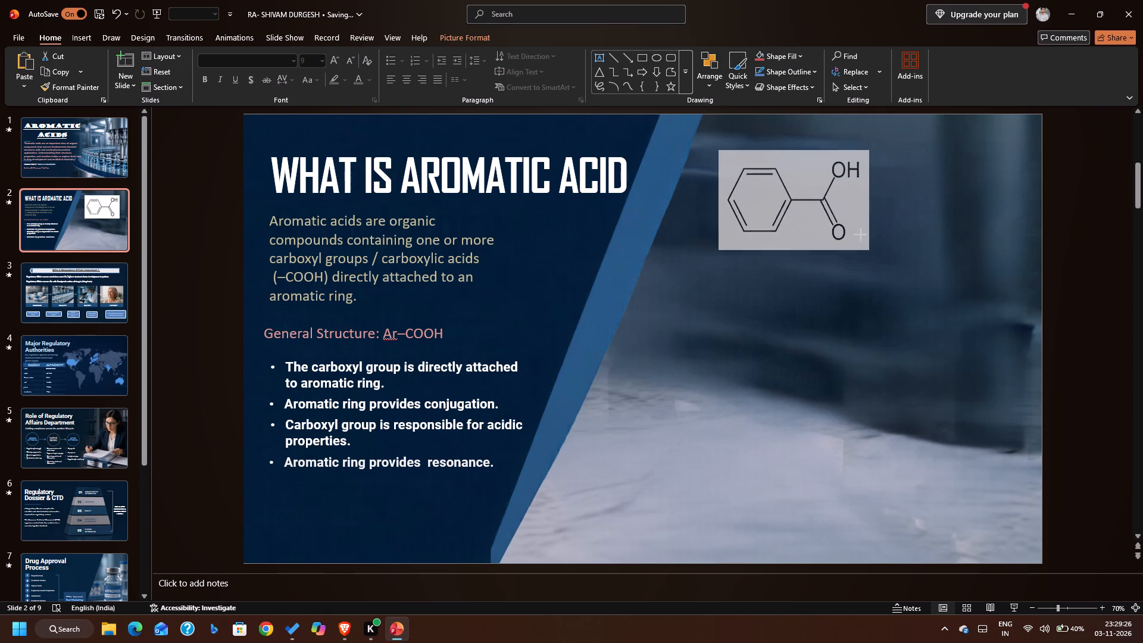
drag(860, 234, 841, 244)
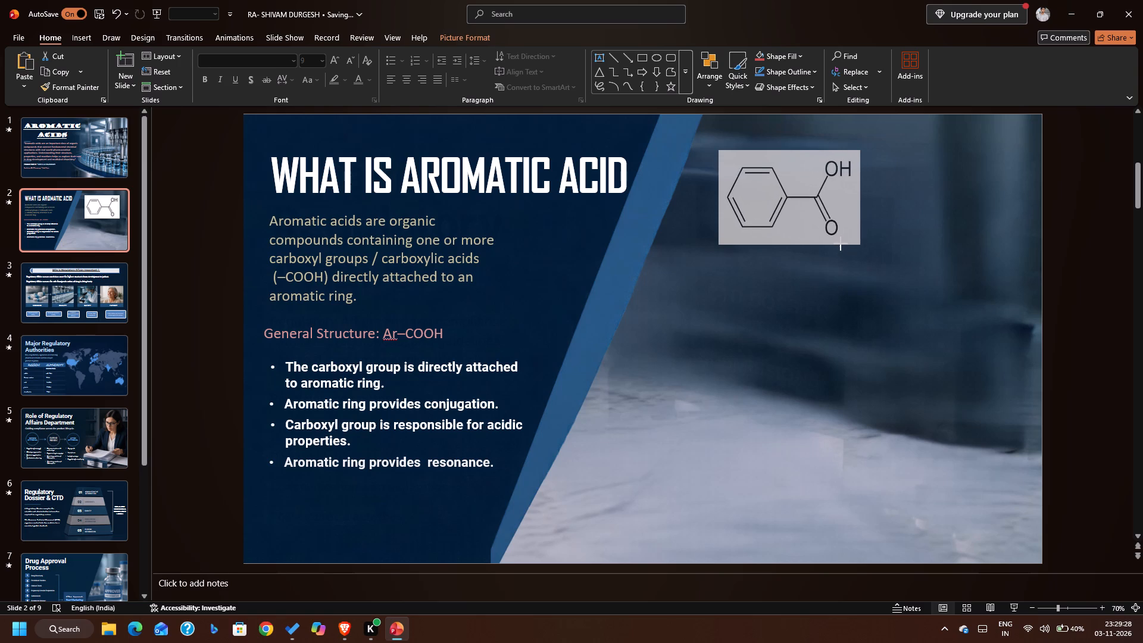
drag(841, 244, 839, 242)
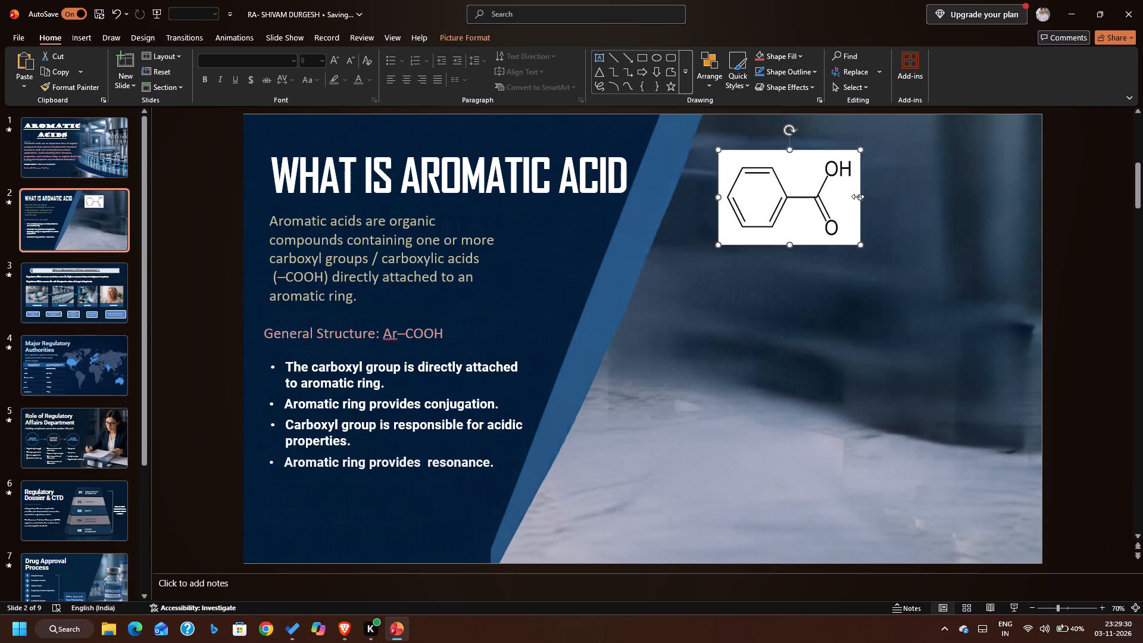
drag(858, 196, 975, 199)
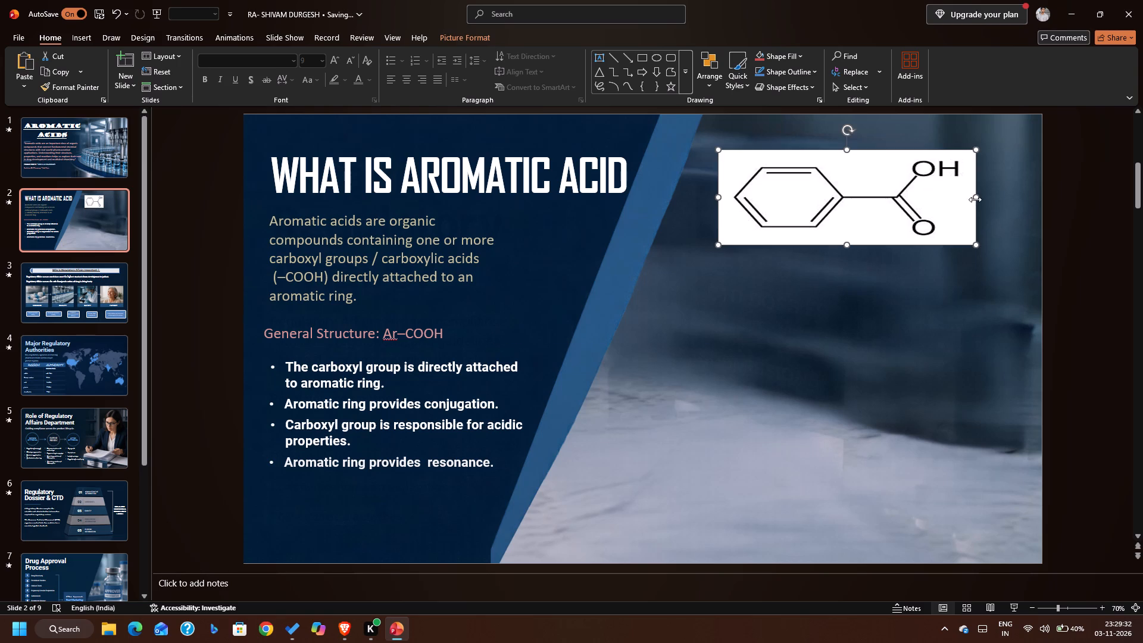
drag(847, 246, 852, 279)
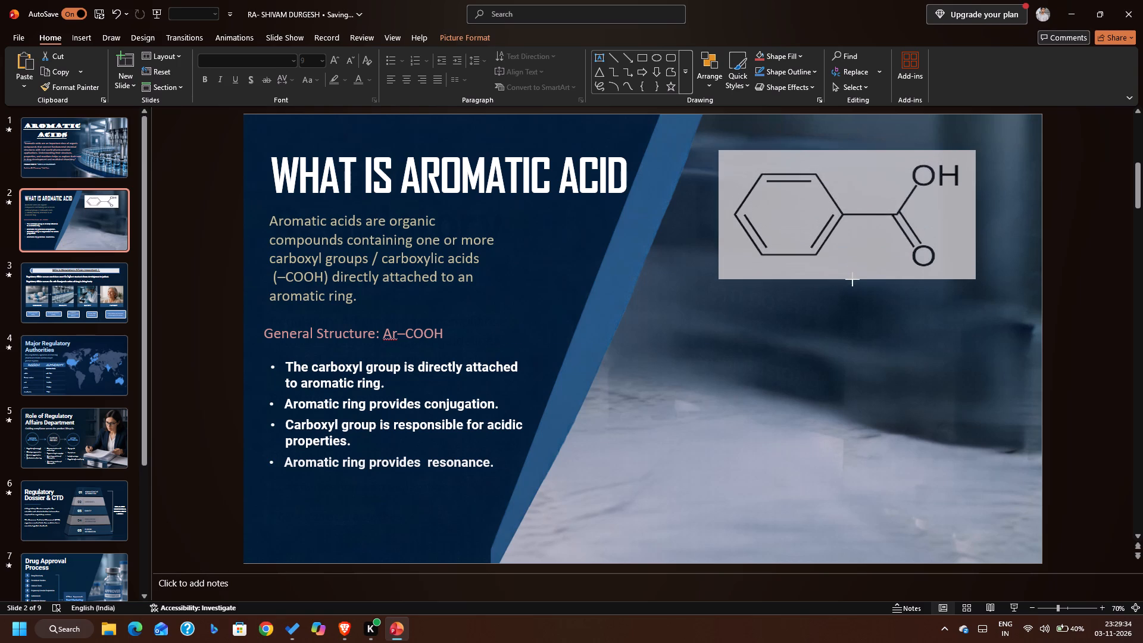
drag(852, 279, 852, 280)
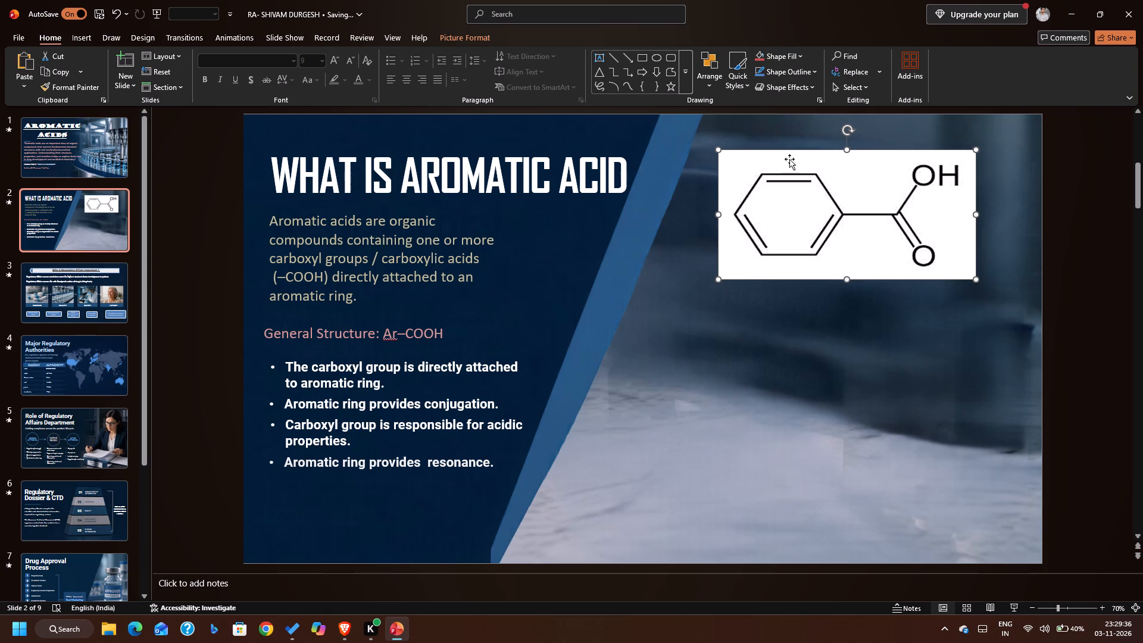
click(223, 246)
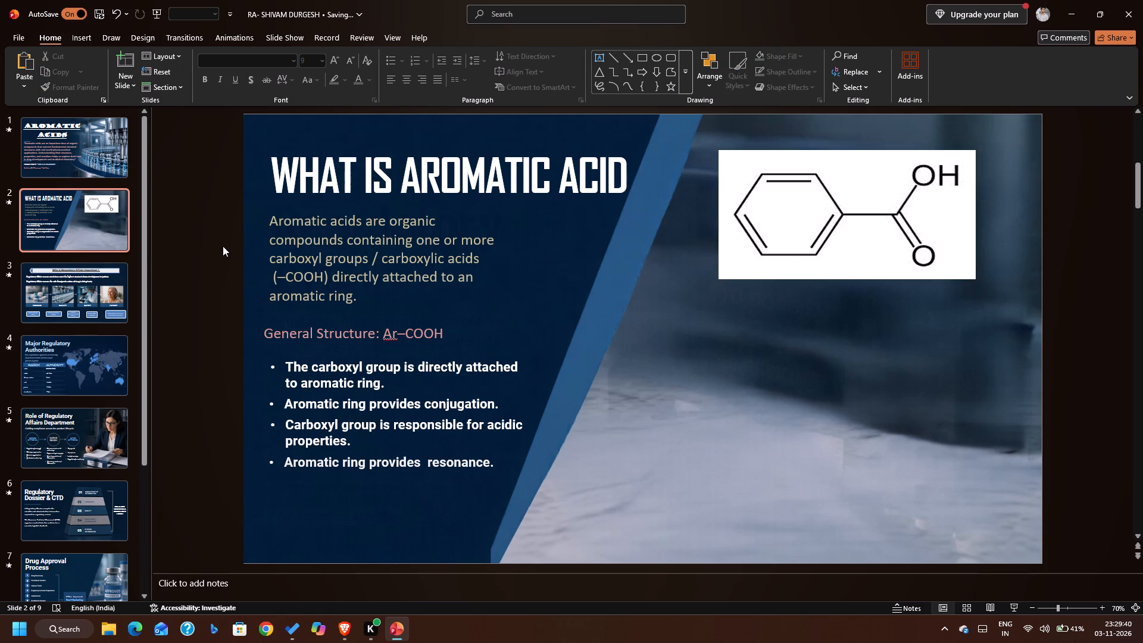
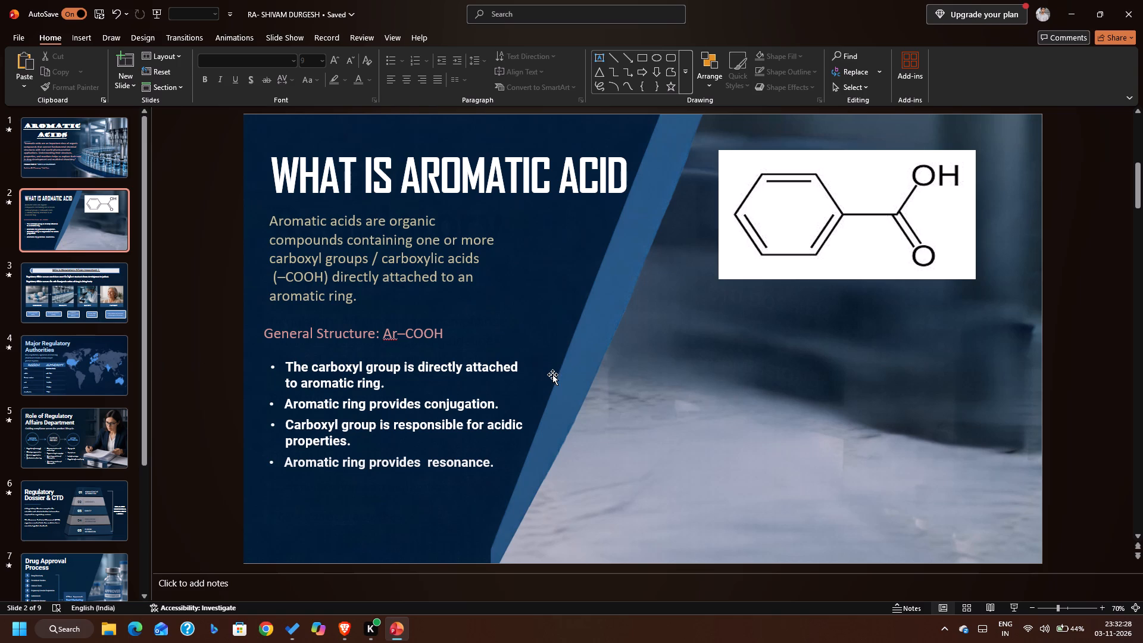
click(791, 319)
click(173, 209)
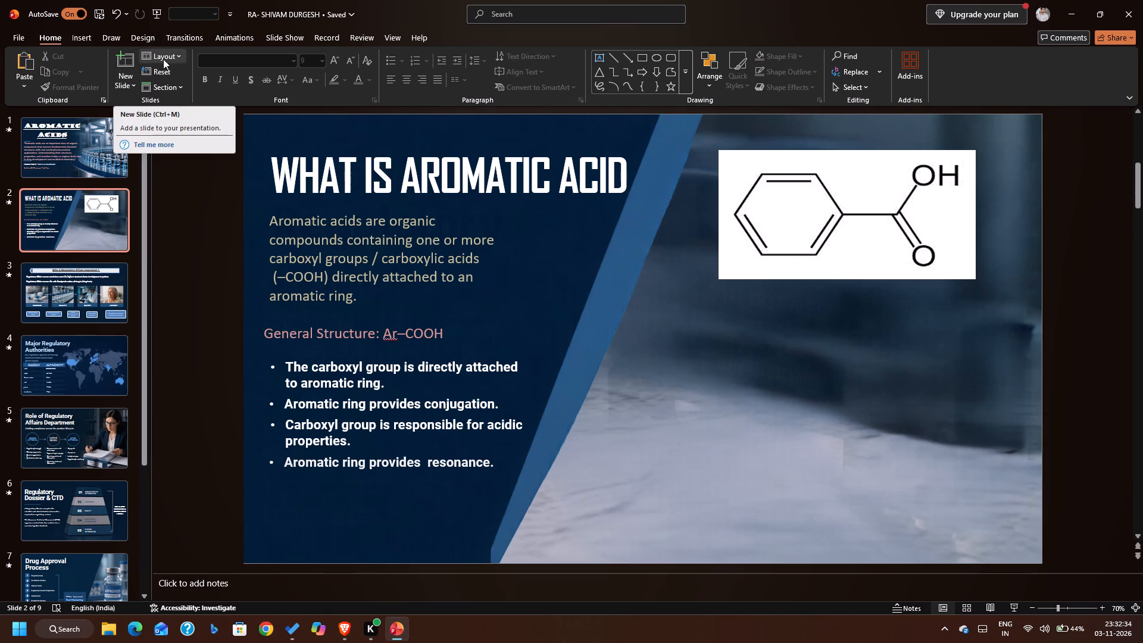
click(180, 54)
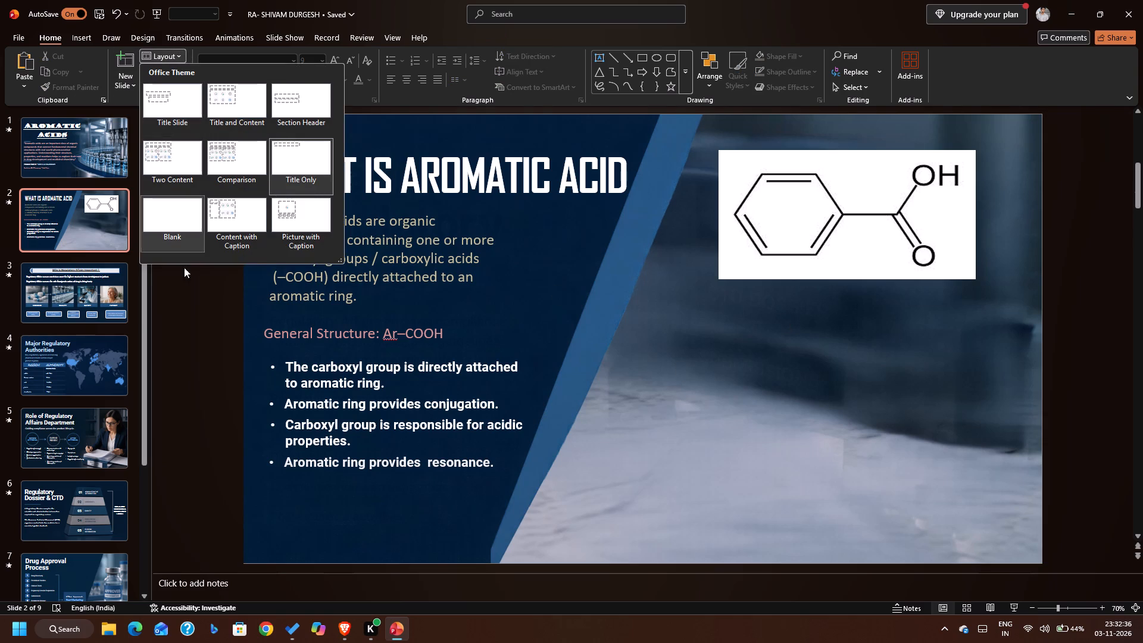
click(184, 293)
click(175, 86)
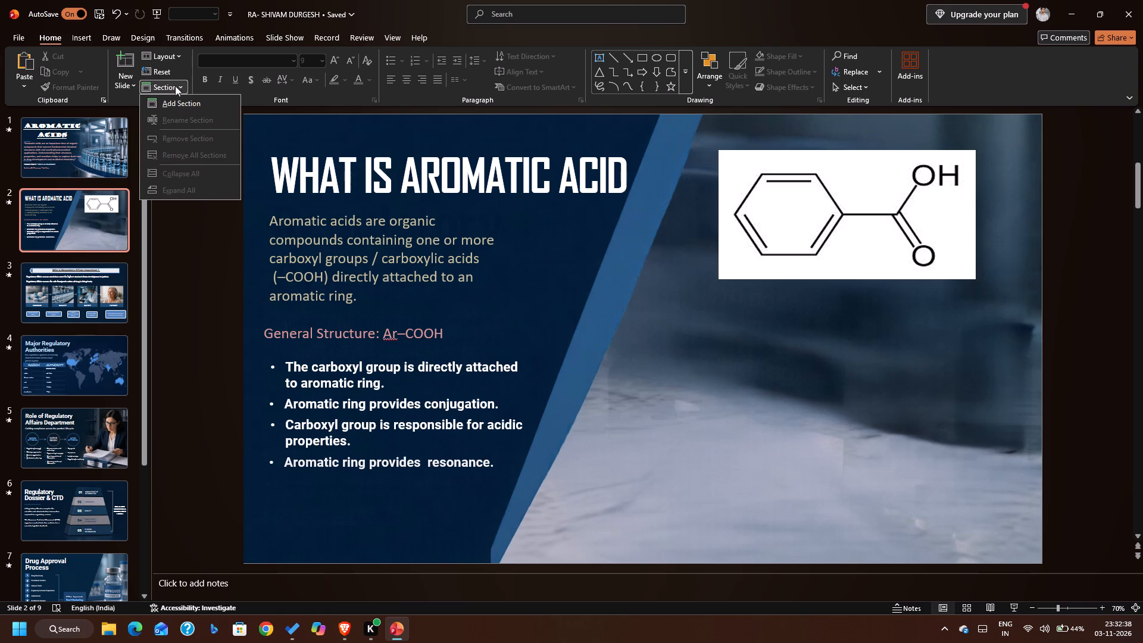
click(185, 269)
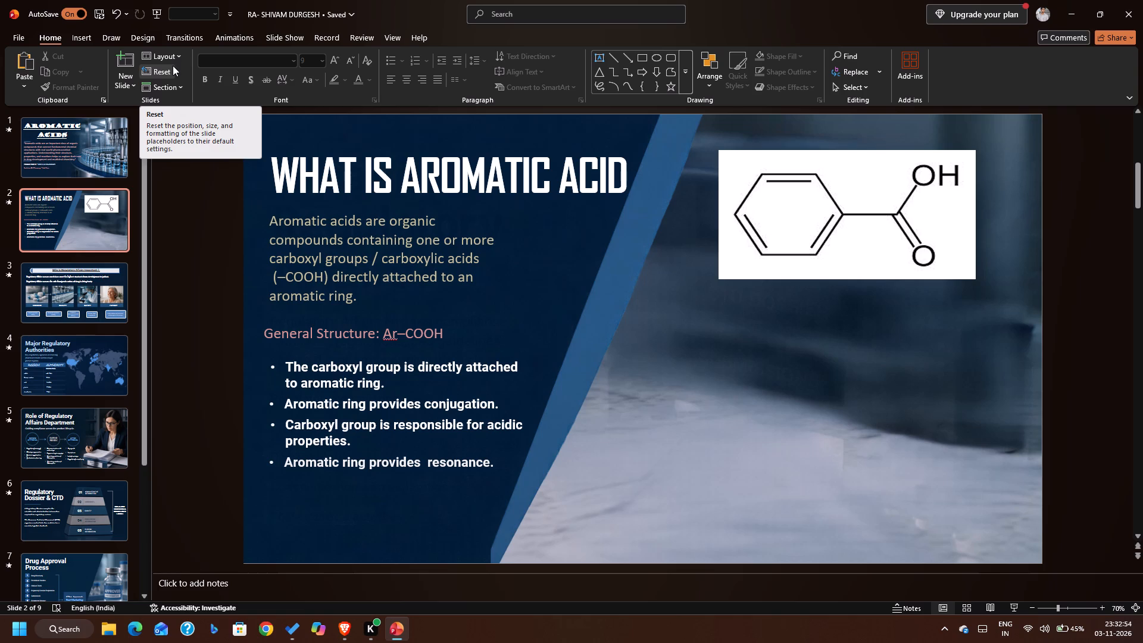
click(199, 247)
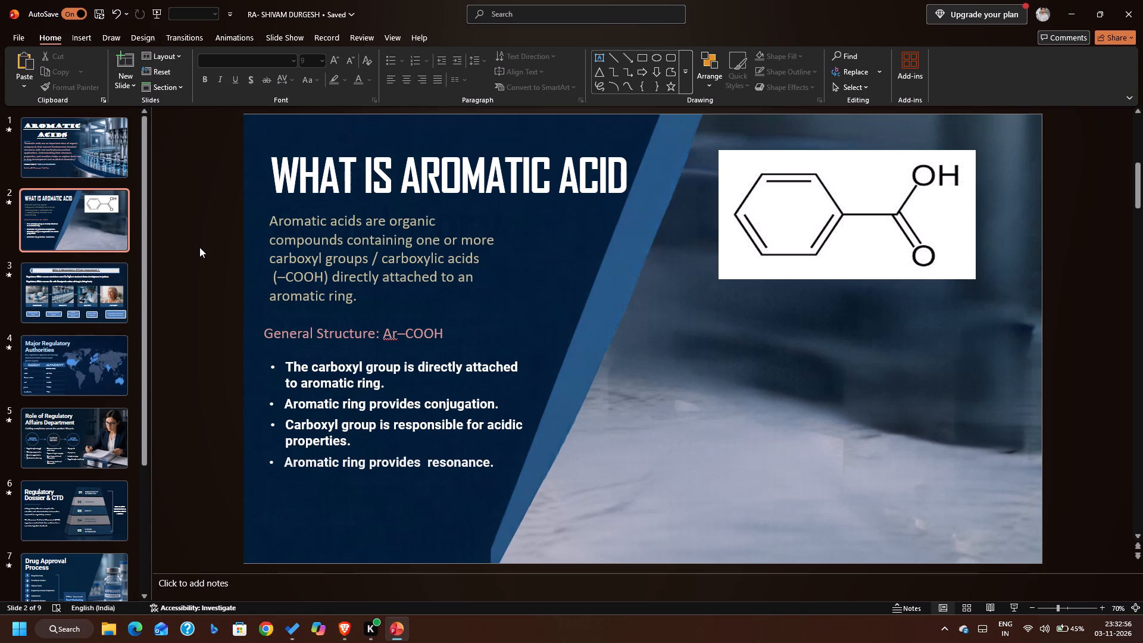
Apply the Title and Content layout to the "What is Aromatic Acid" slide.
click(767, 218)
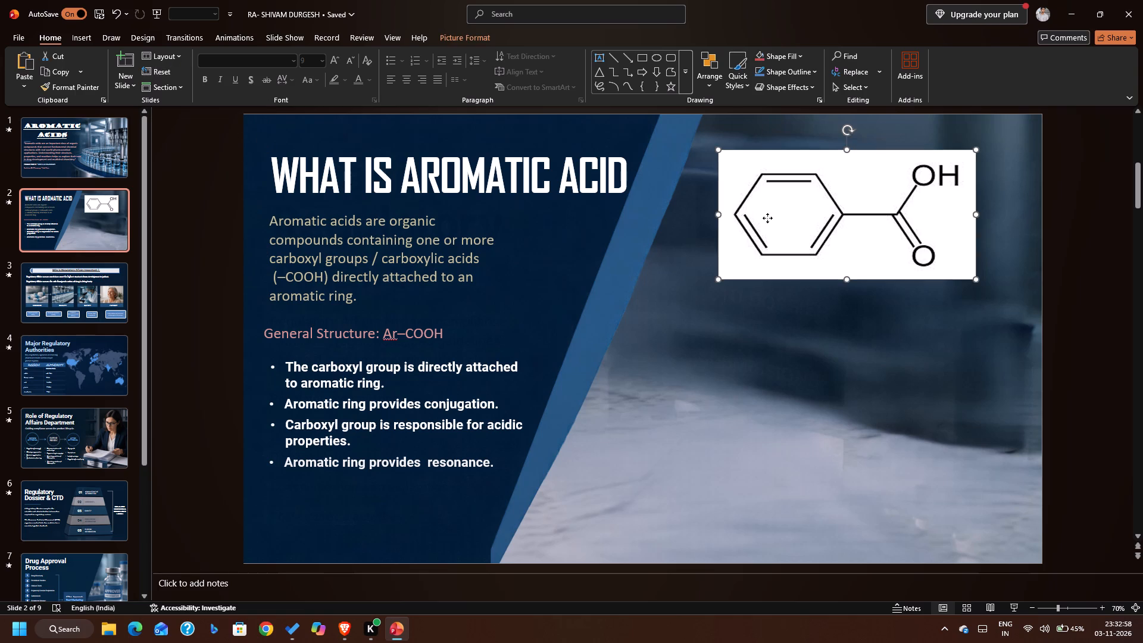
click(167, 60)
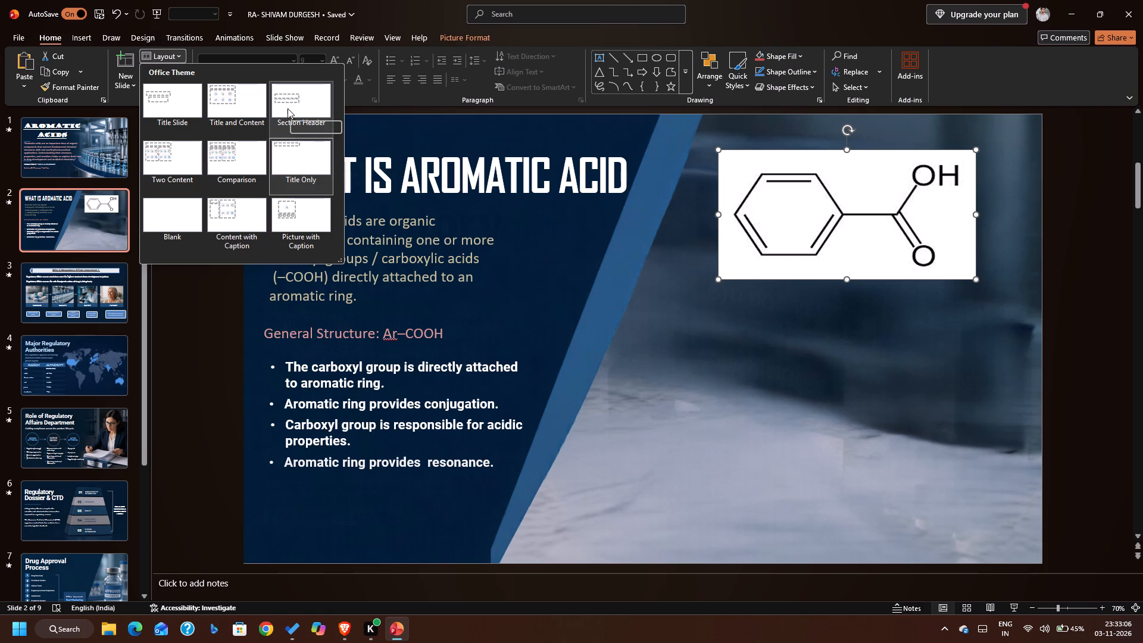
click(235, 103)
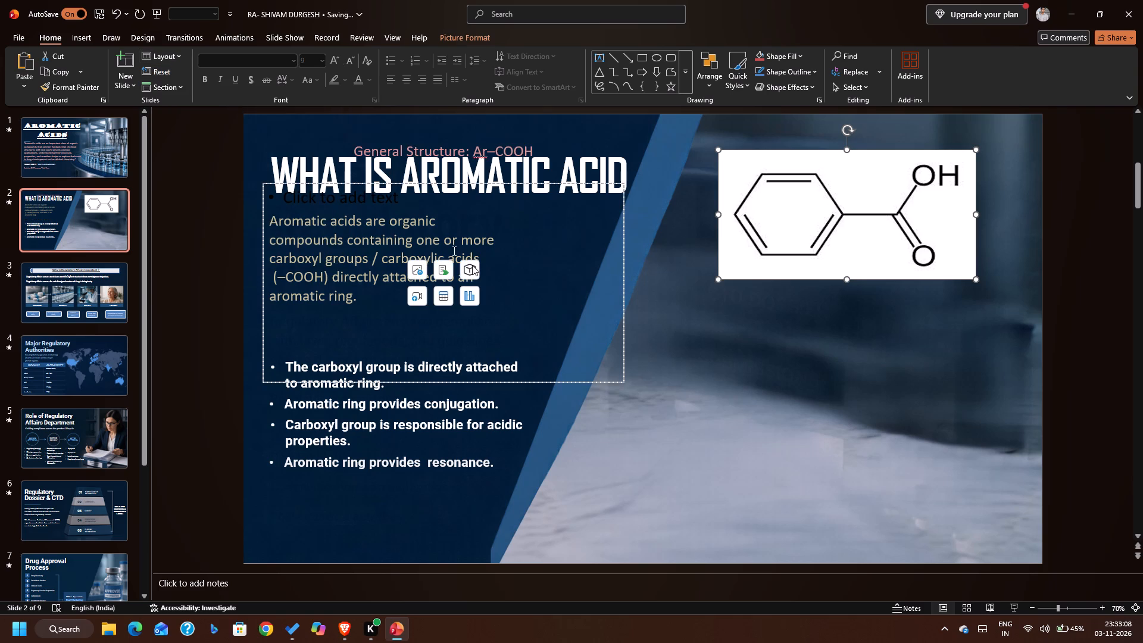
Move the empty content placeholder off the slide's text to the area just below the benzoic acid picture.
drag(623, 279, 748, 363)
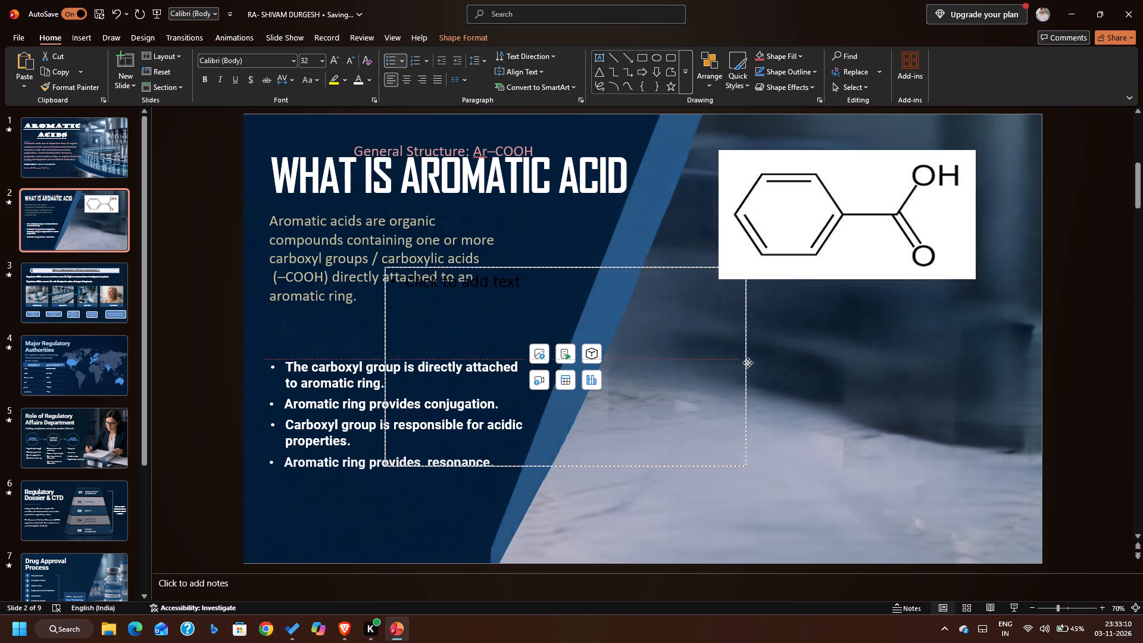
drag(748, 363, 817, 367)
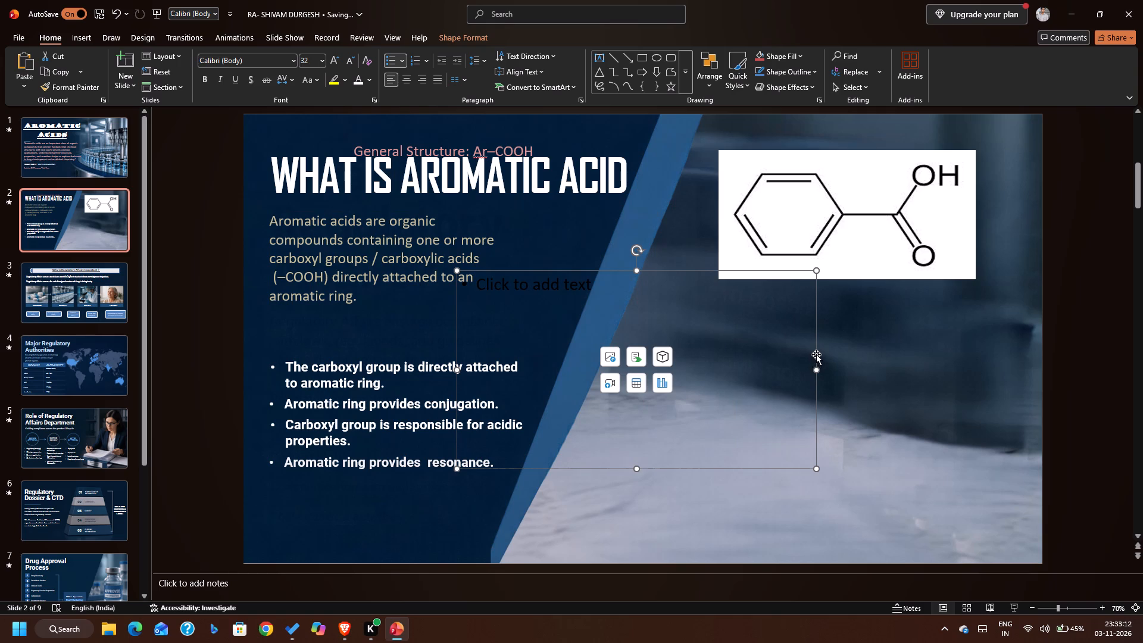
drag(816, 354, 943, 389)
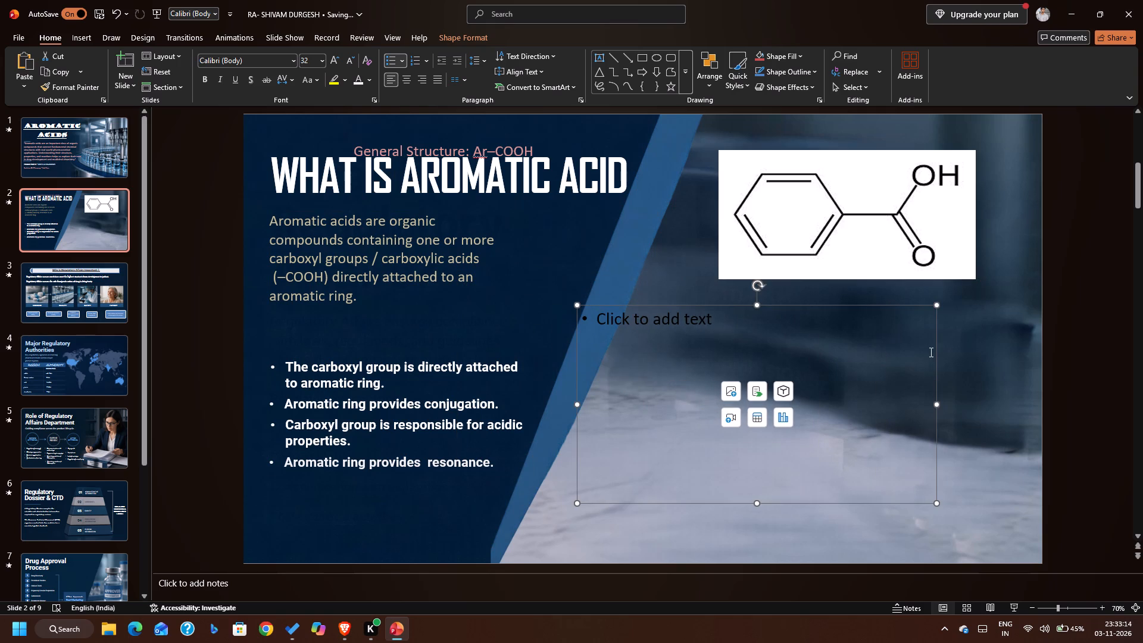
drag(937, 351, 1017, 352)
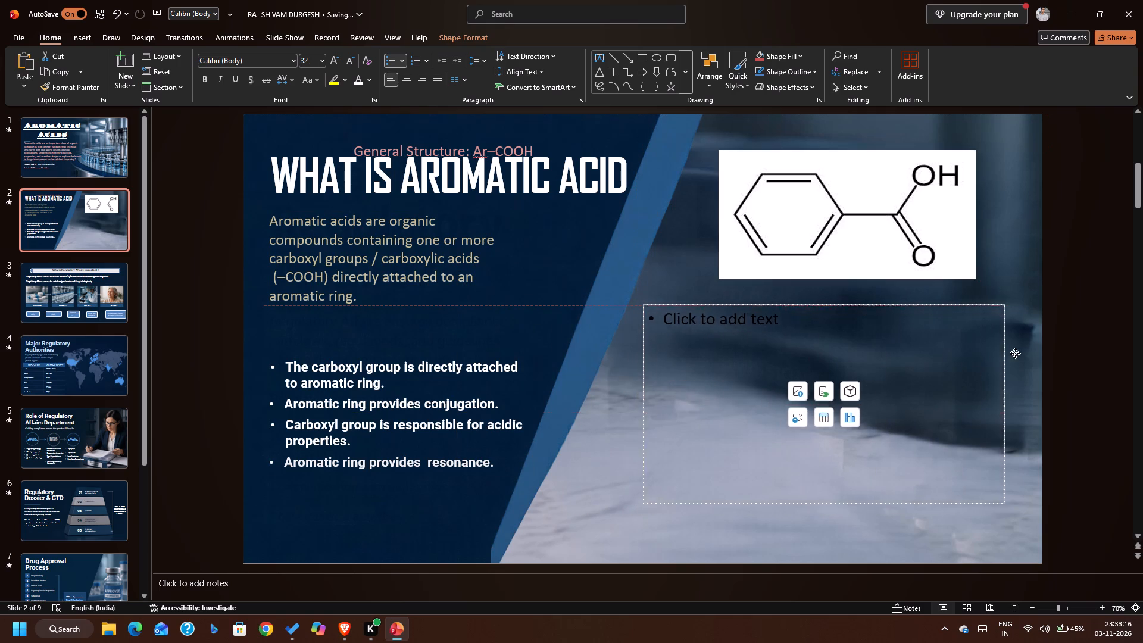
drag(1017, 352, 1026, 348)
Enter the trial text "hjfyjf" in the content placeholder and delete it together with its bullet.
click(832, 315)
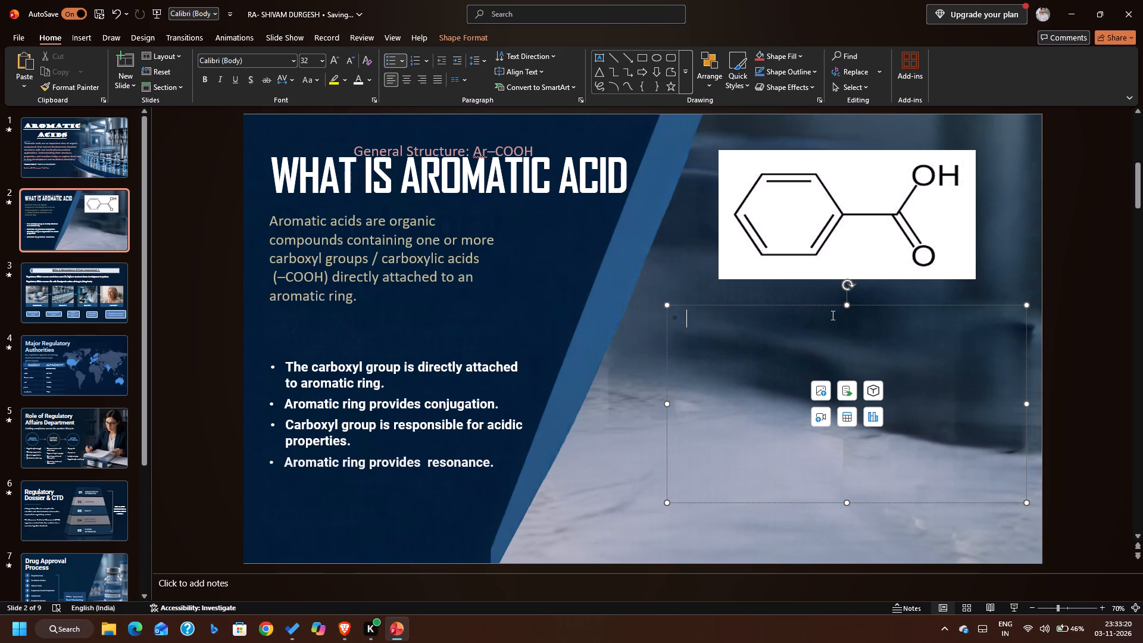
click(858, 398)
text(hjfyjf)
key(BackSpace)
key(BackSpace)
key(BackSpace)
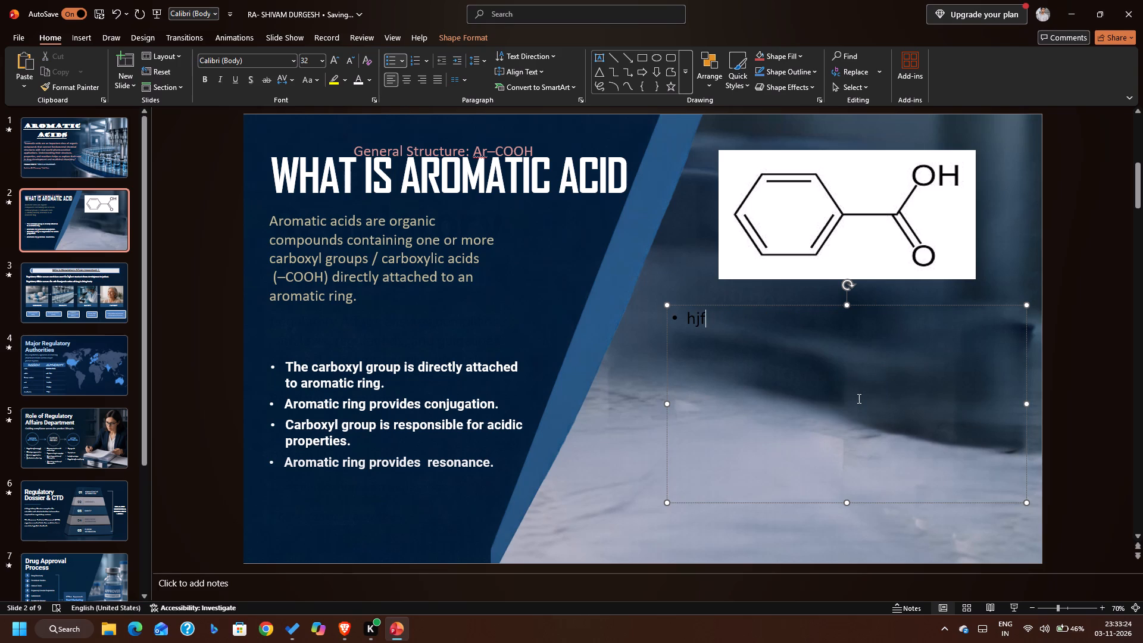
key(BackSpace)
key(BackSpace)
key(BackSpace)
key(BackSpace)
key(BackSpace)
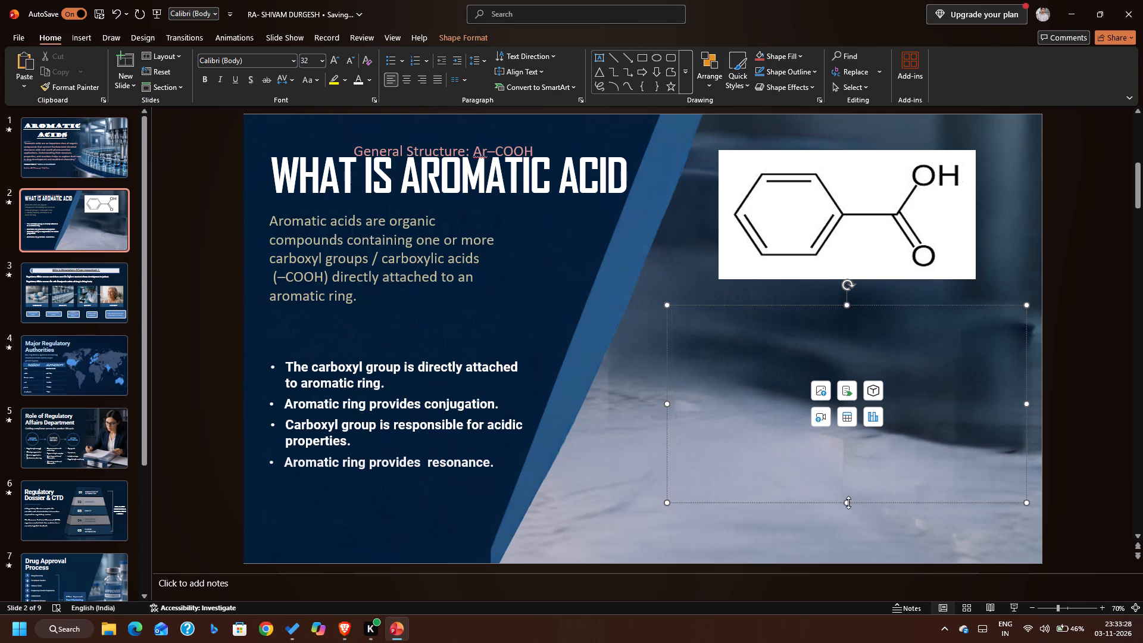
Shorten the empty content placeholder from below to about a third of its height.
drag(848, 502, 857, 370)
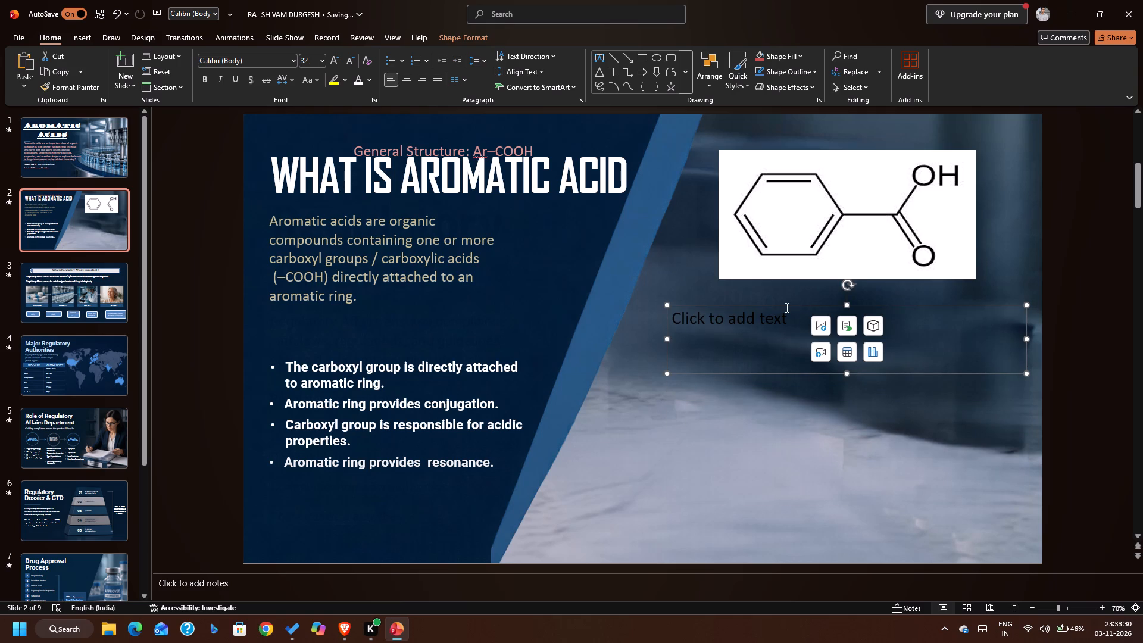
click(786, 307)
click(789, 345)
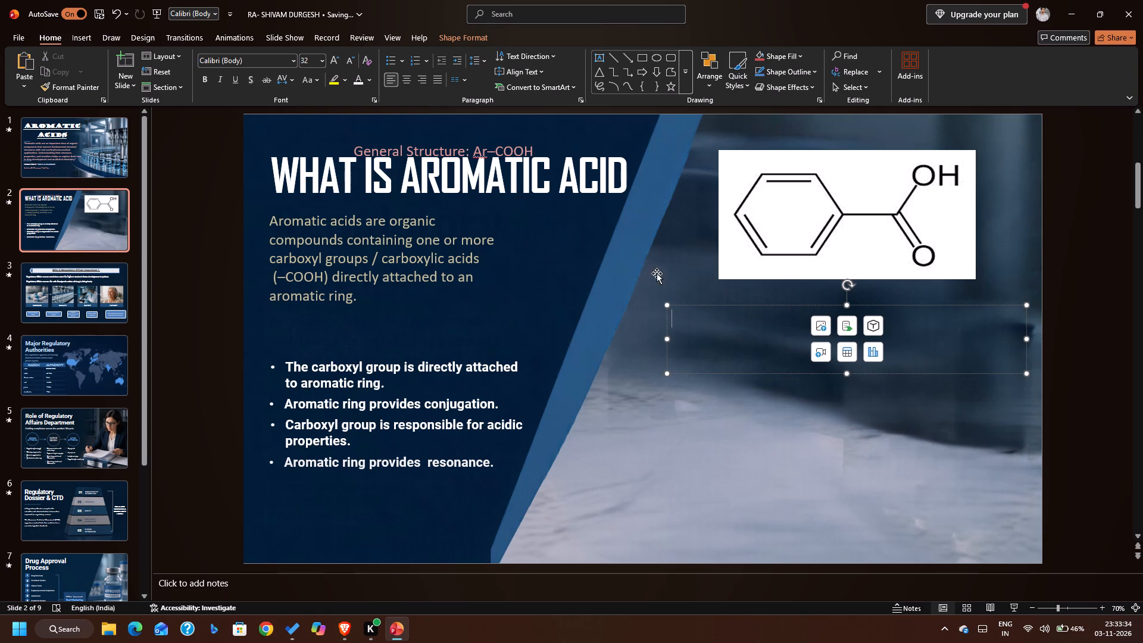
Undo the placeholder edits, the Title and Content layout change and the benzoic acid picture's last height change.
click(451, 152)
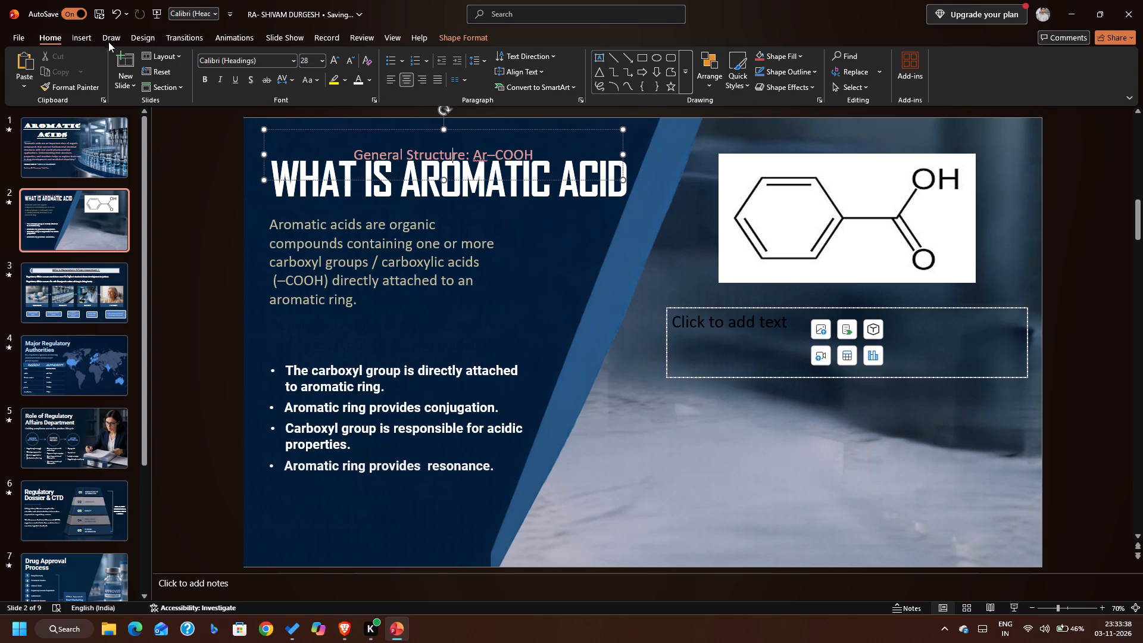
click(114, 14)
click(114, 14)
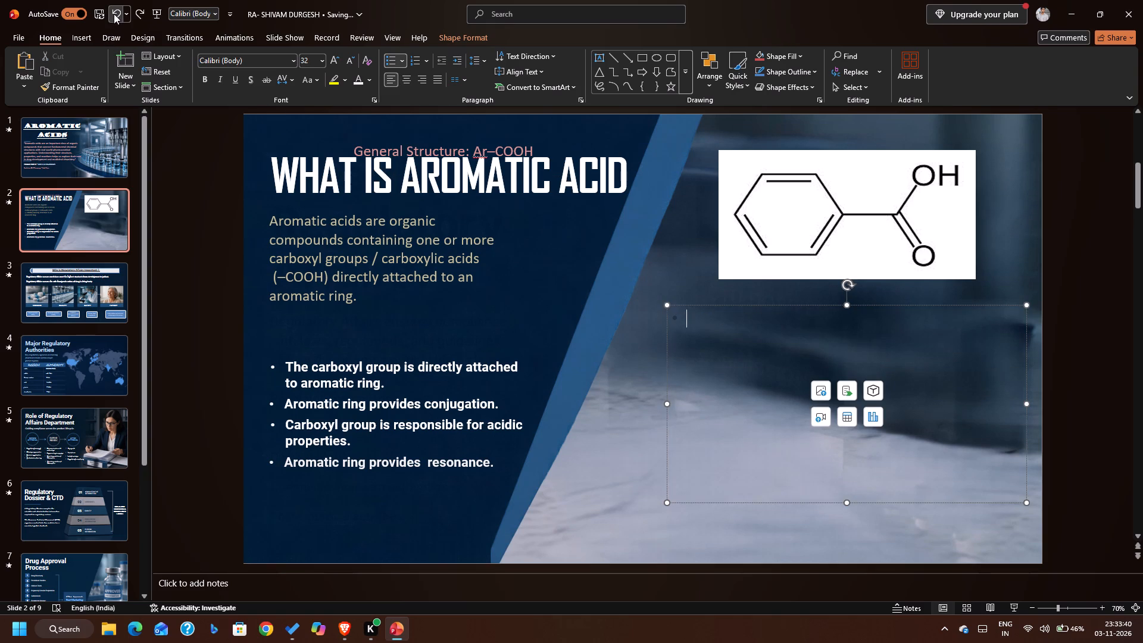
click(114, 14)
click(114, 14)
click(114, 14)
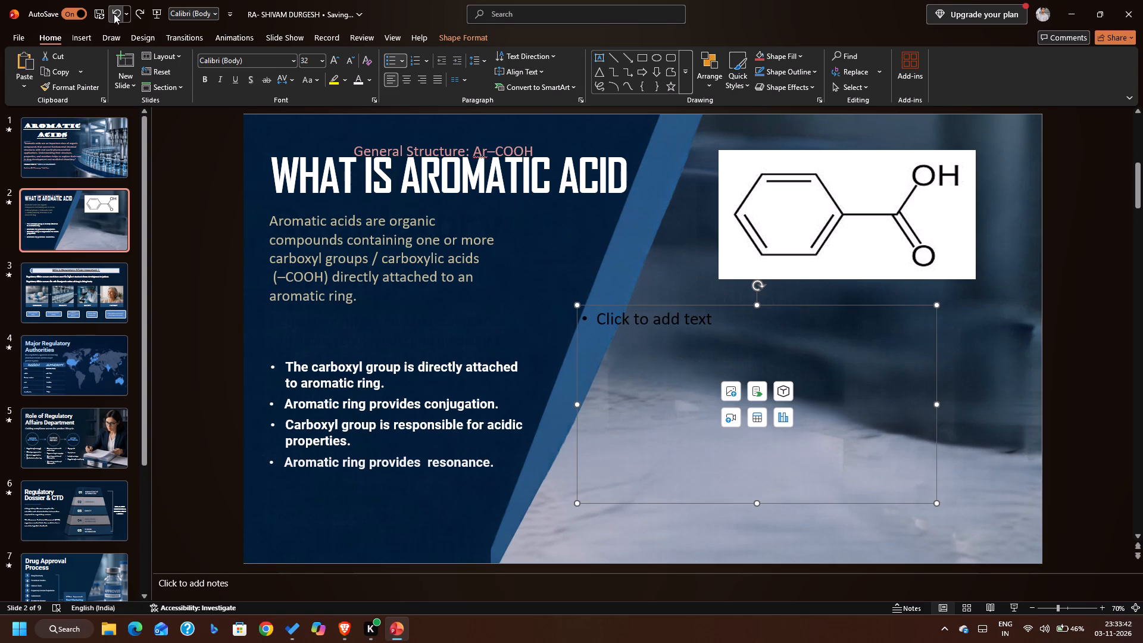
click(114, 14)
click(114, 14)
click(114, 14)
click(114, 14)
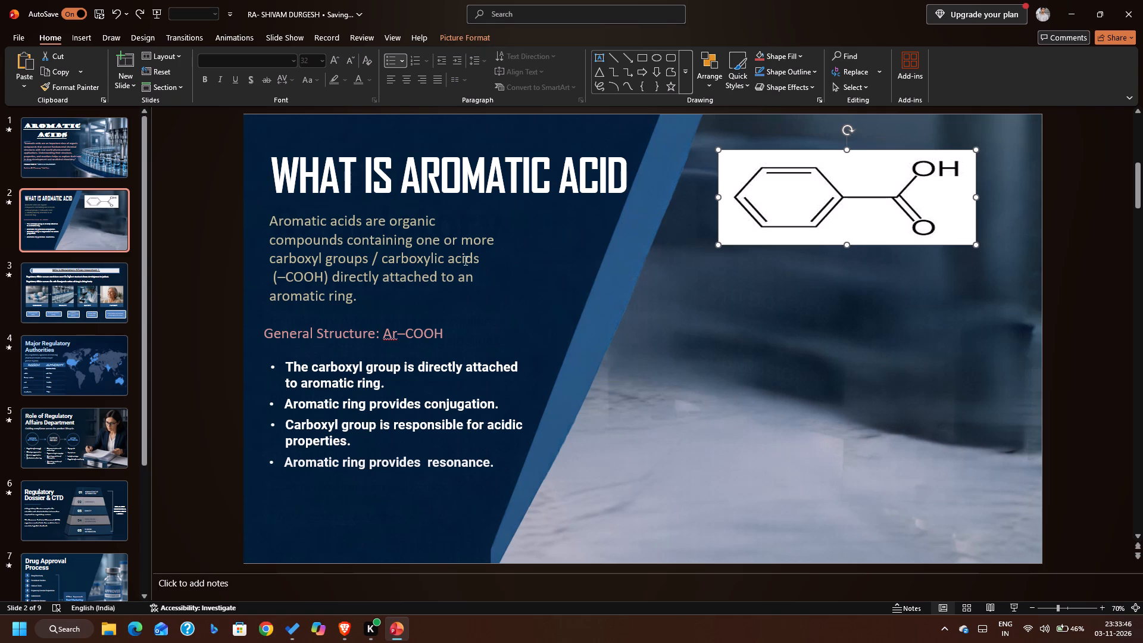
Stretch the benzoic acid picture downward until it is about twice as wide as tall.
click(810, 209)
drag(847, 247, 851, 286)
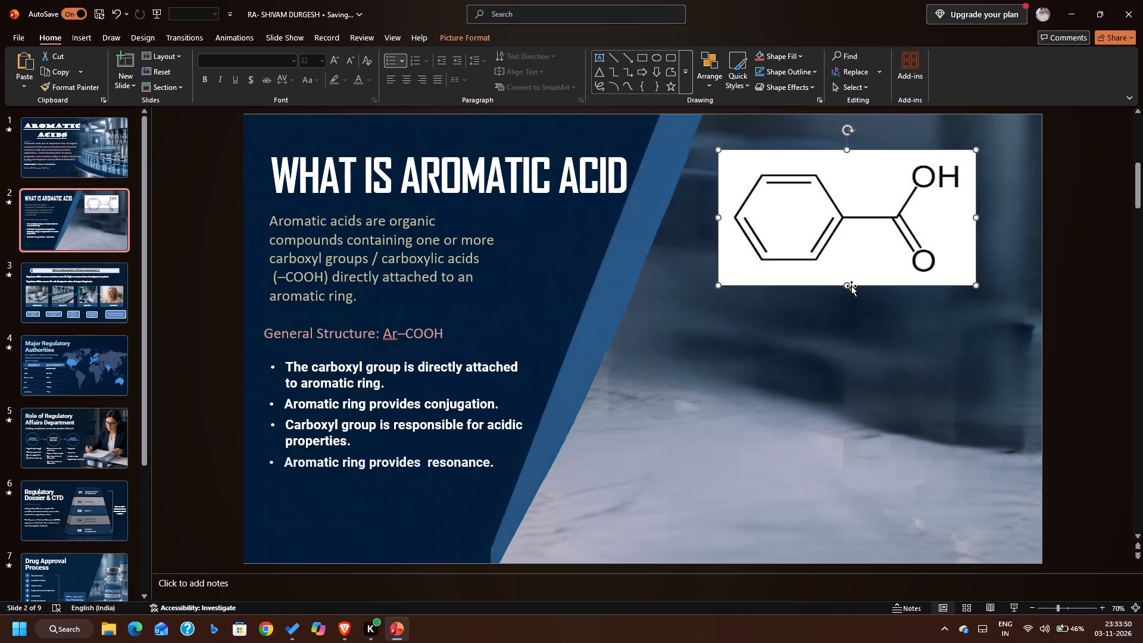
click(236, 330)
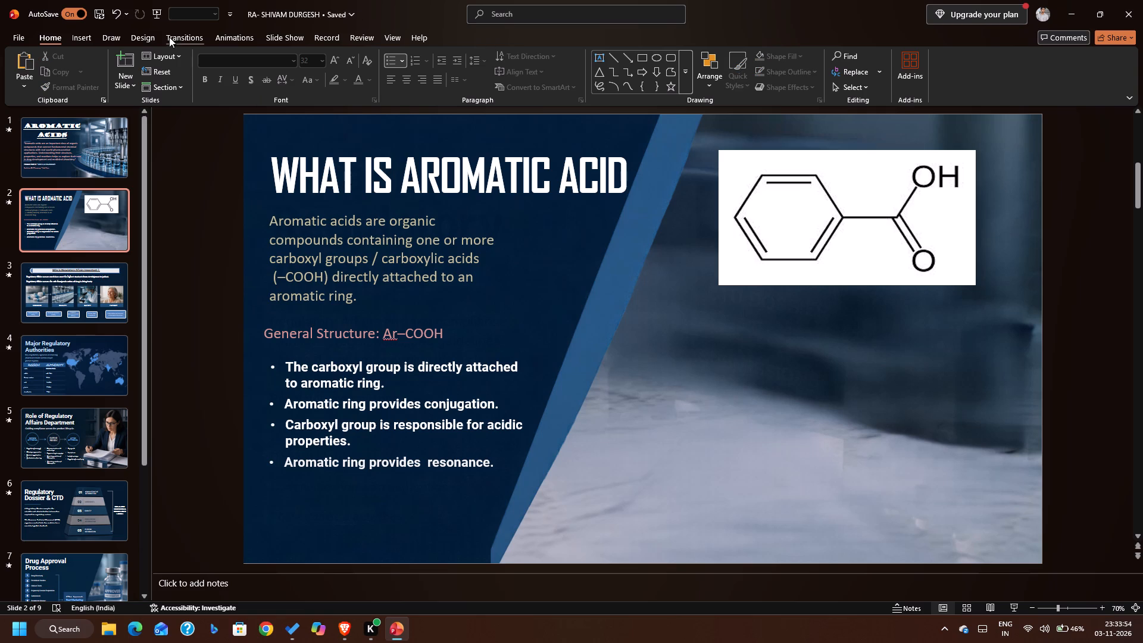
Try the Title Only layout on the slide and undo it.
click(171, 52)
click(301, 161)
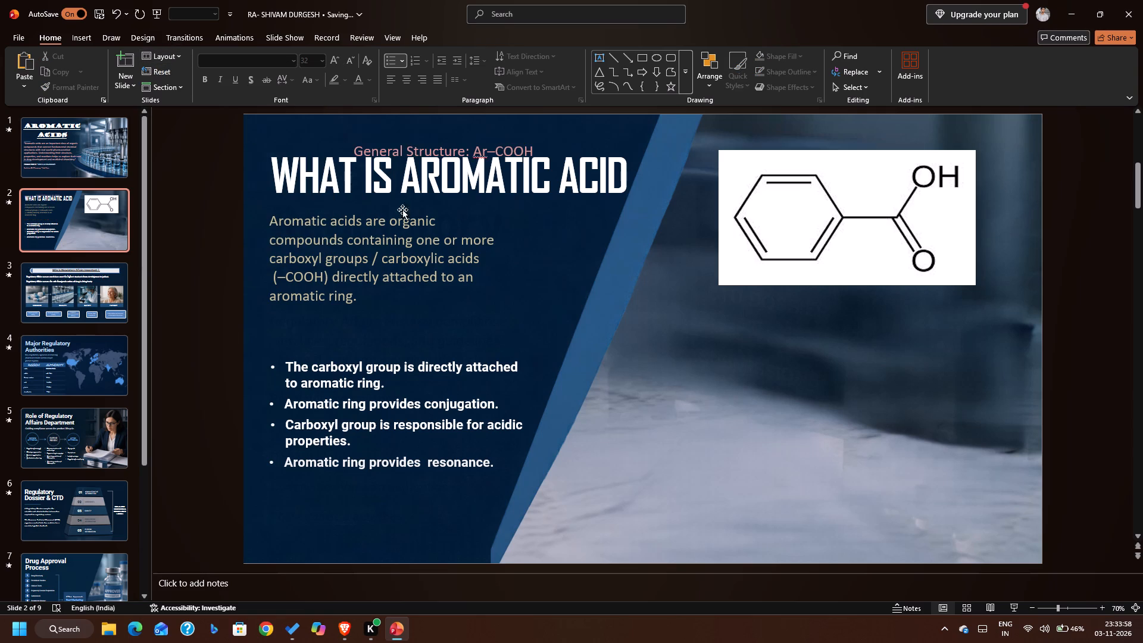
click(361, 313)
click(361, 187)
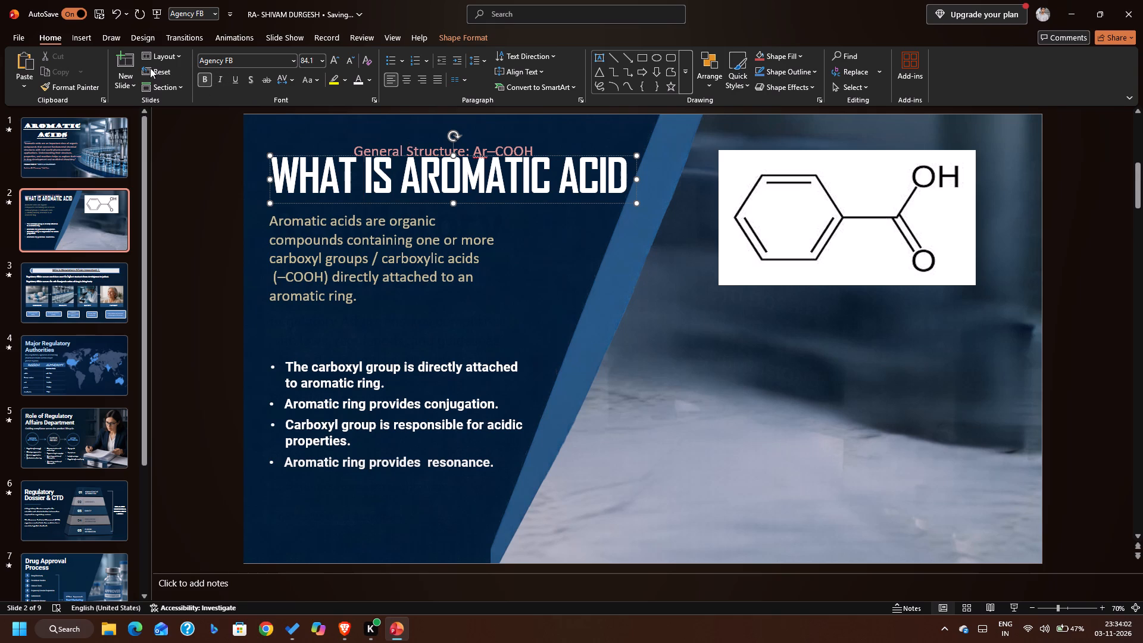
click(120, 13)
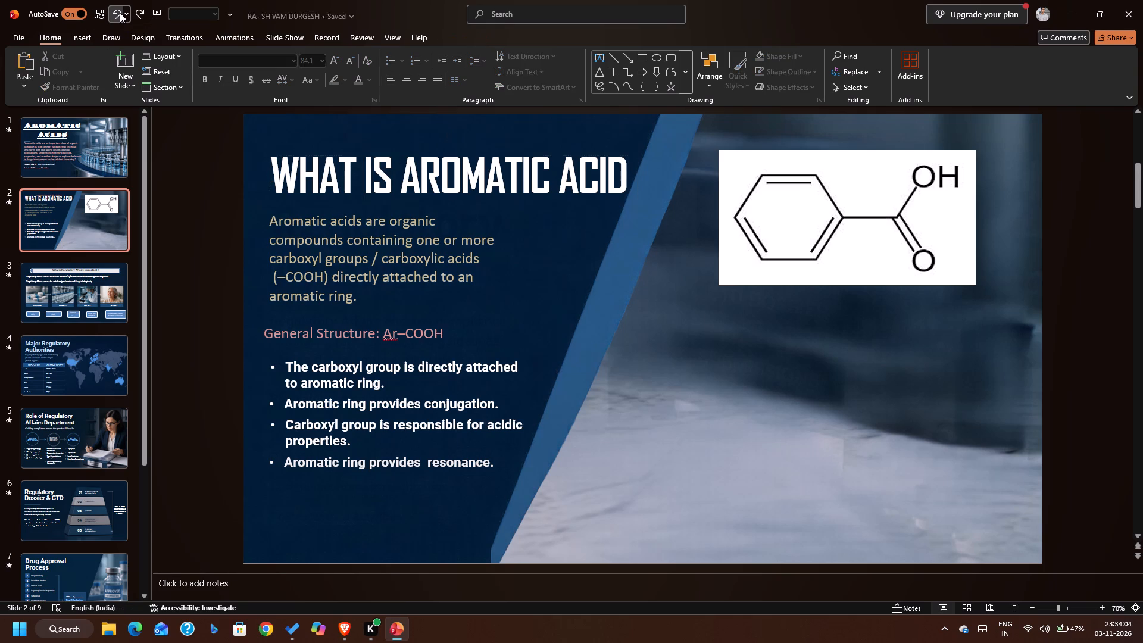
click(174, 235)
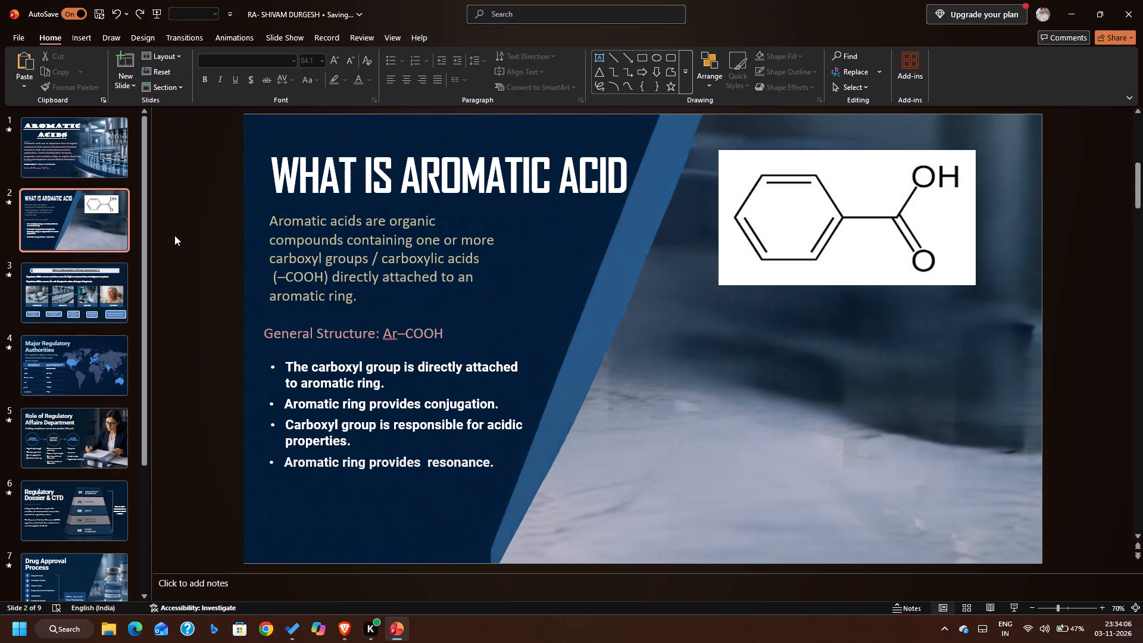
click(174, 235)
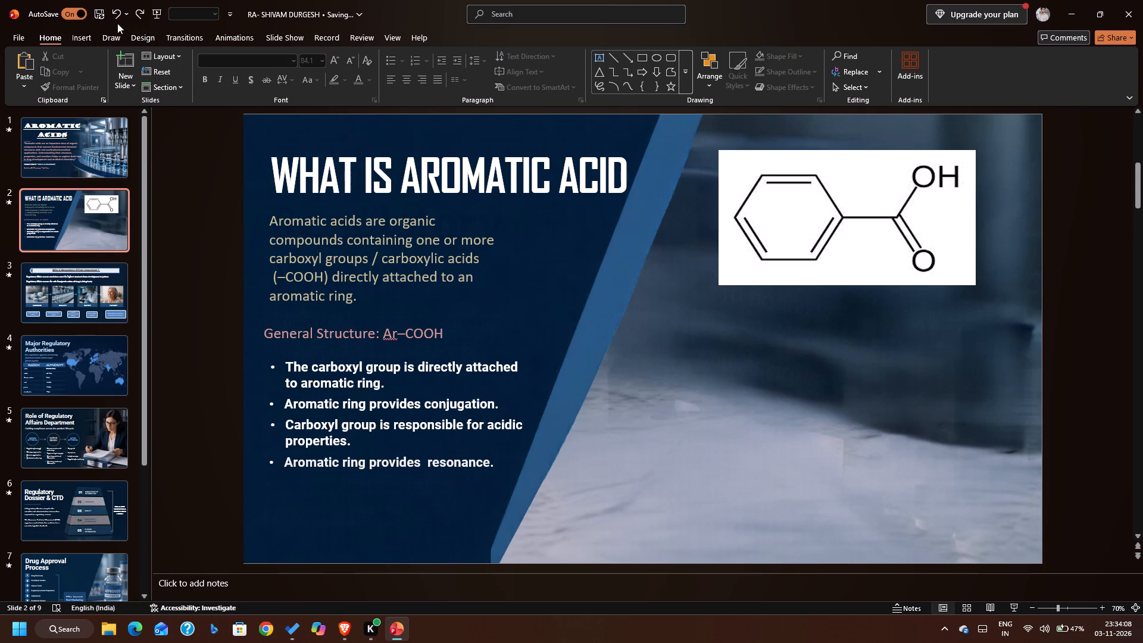
Undo the benzoic acid picture's last downward stretch and deselect it.
click(113, 14)
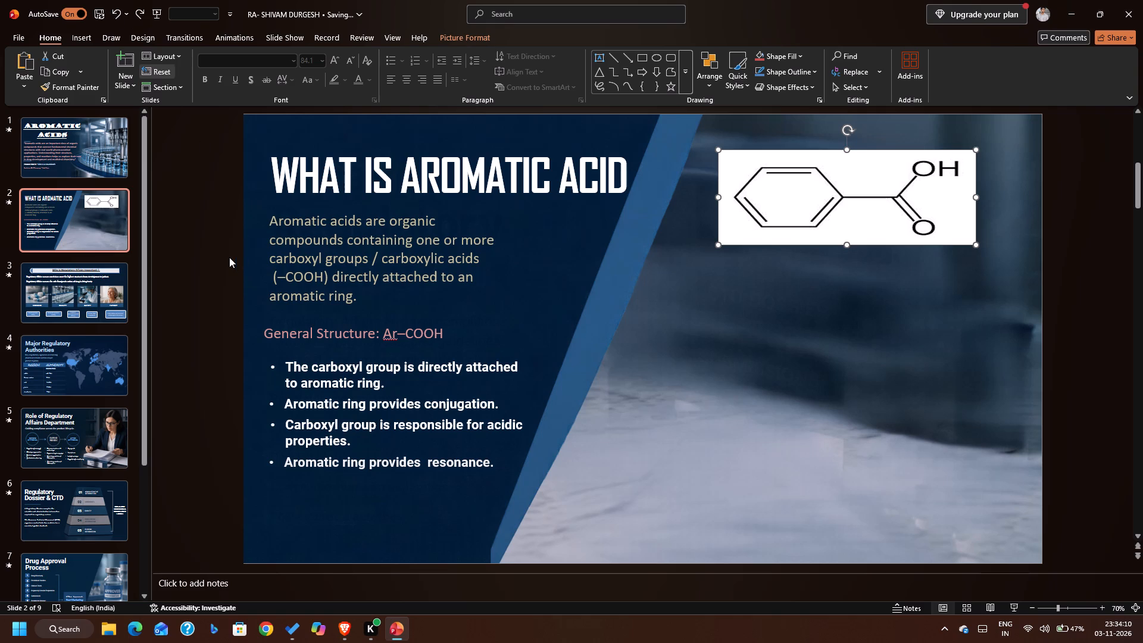
click(229, 257)
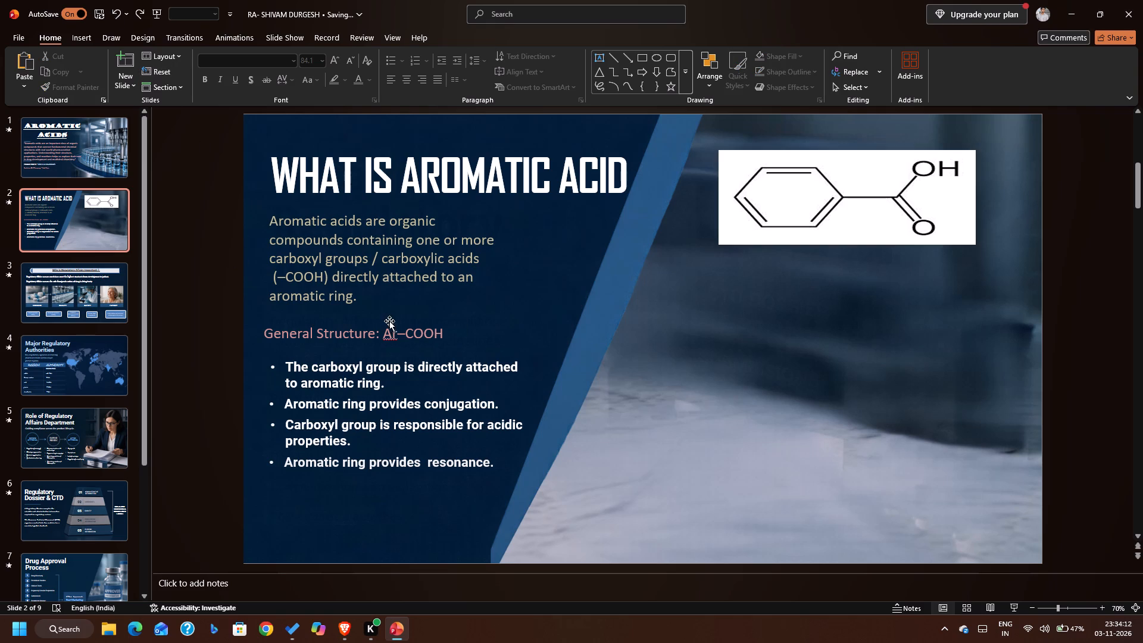
Move the "General Structure: Ar–COOH" text box slightly up and to the right, between the paragraph and the bullet list.
click(389, 329)
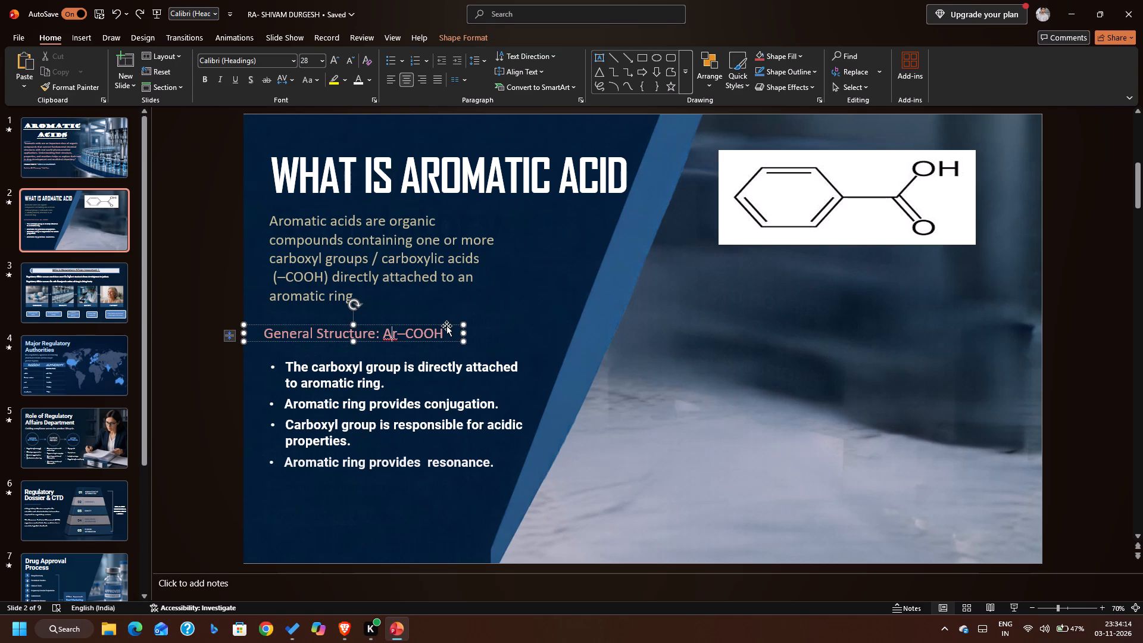
drag(446, 323, 461, 316)
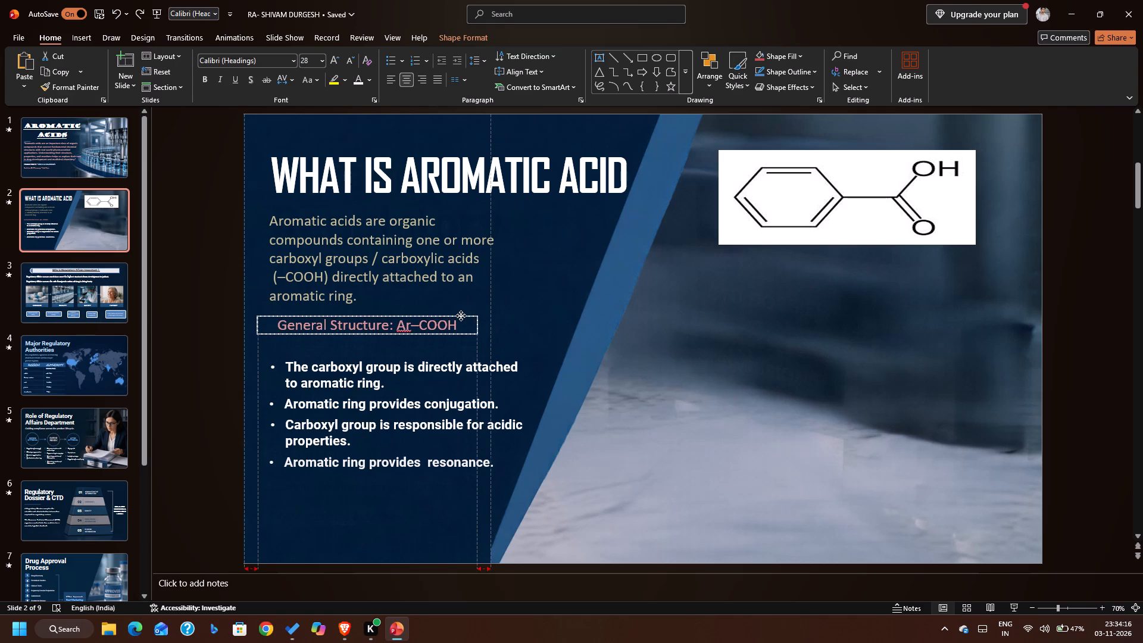
drag(461, 316, 461, 316)
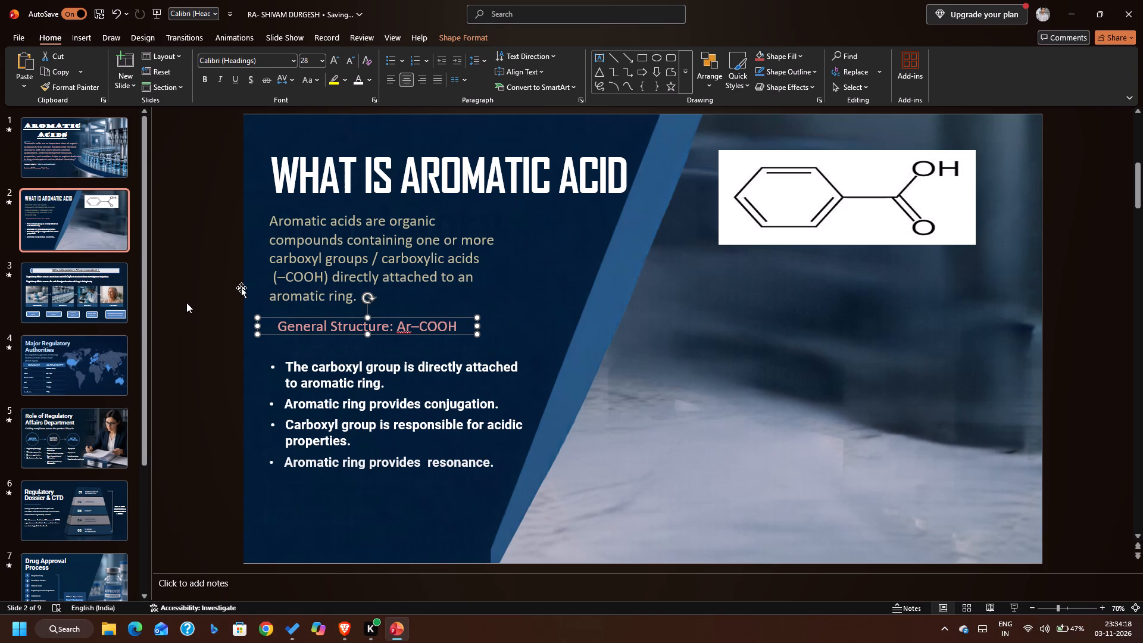
Stretch the benzoic acid picture downward until it is about twice as wide as tall, and deselect it.
click(186, 302)
click(834, 198)
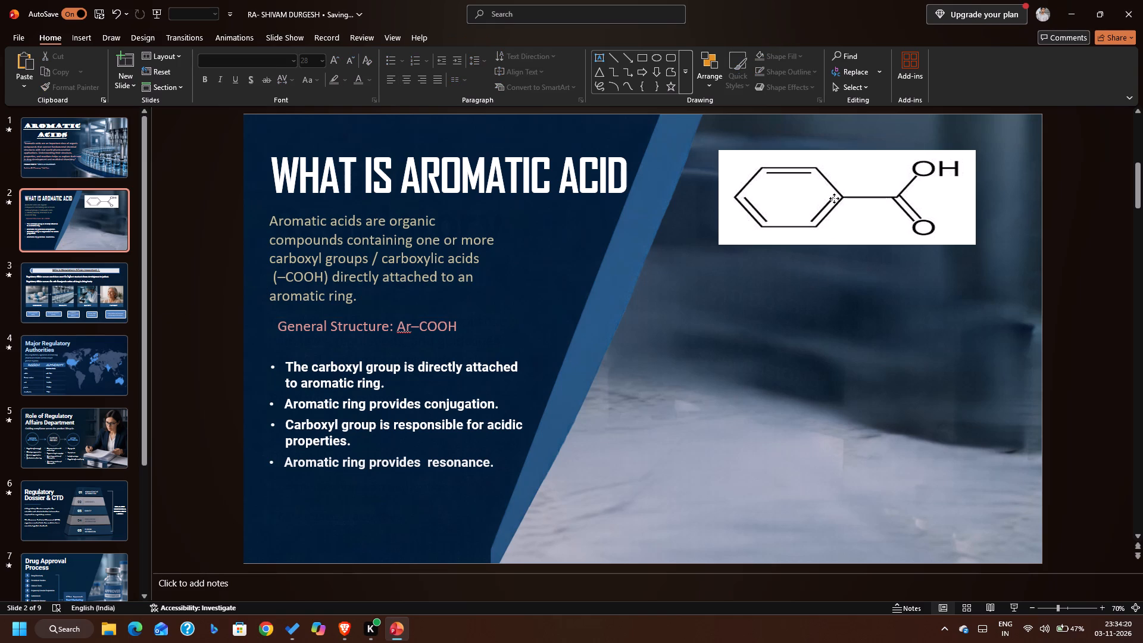
drag(846, 245, 856, 275)
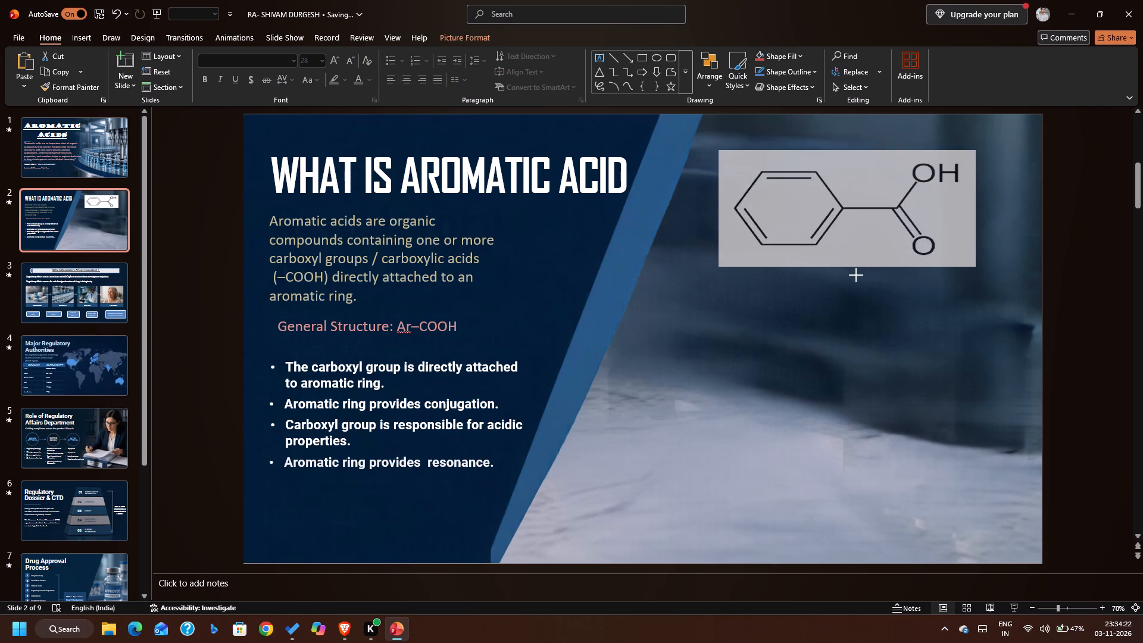
drag(856, 275, 857, 277)
click(790, 343)
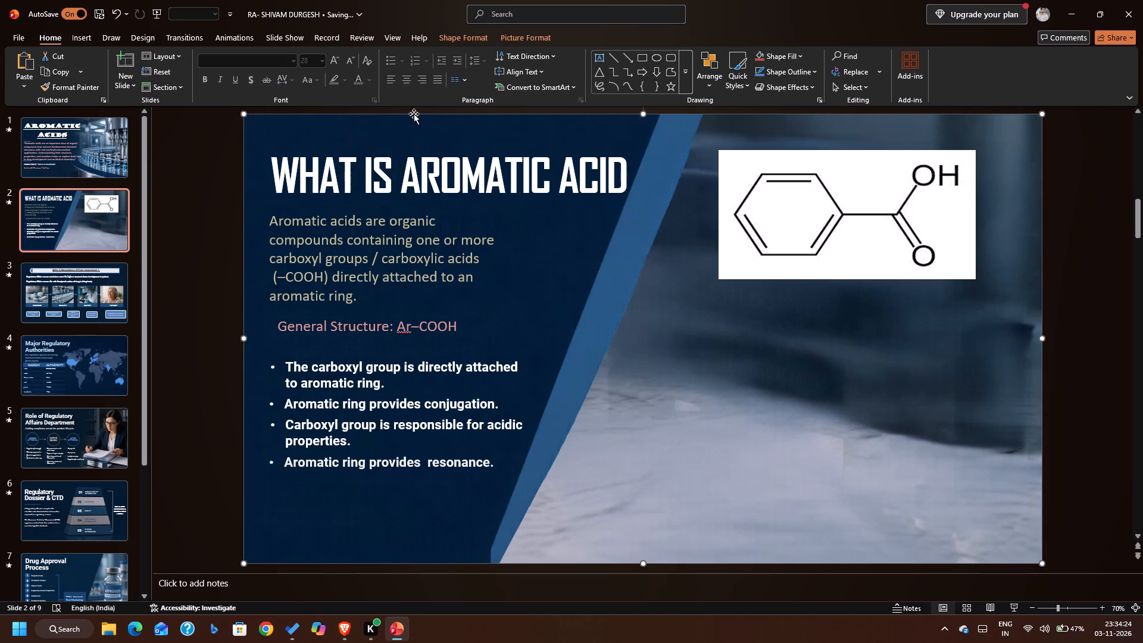
drag(205, 186, 164, 70)
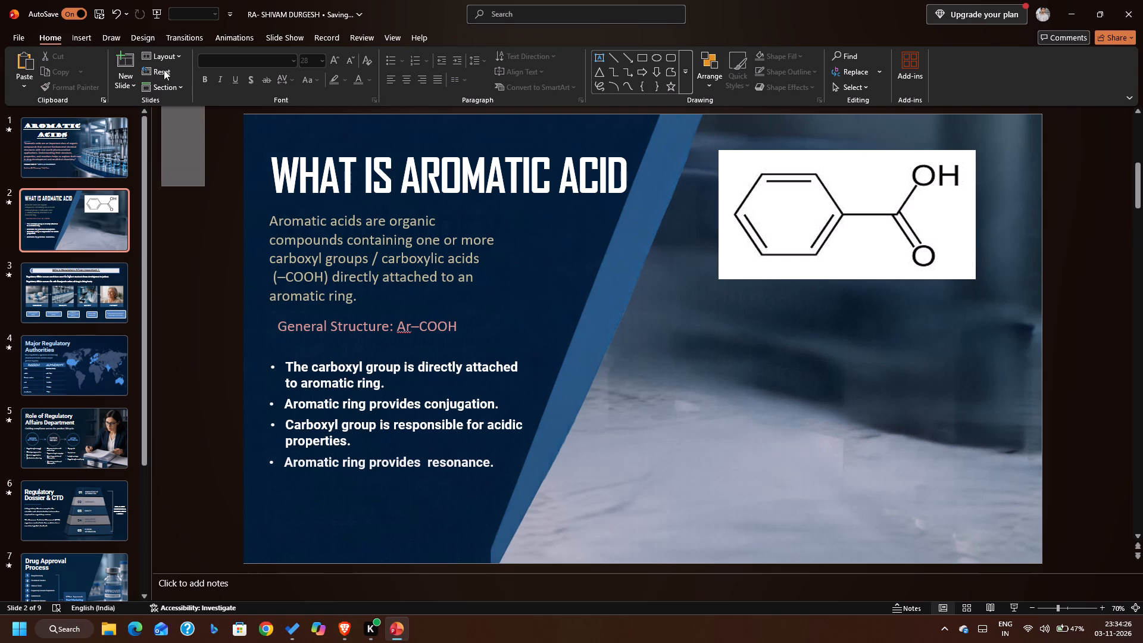
drag(164, 70, 171, 70)
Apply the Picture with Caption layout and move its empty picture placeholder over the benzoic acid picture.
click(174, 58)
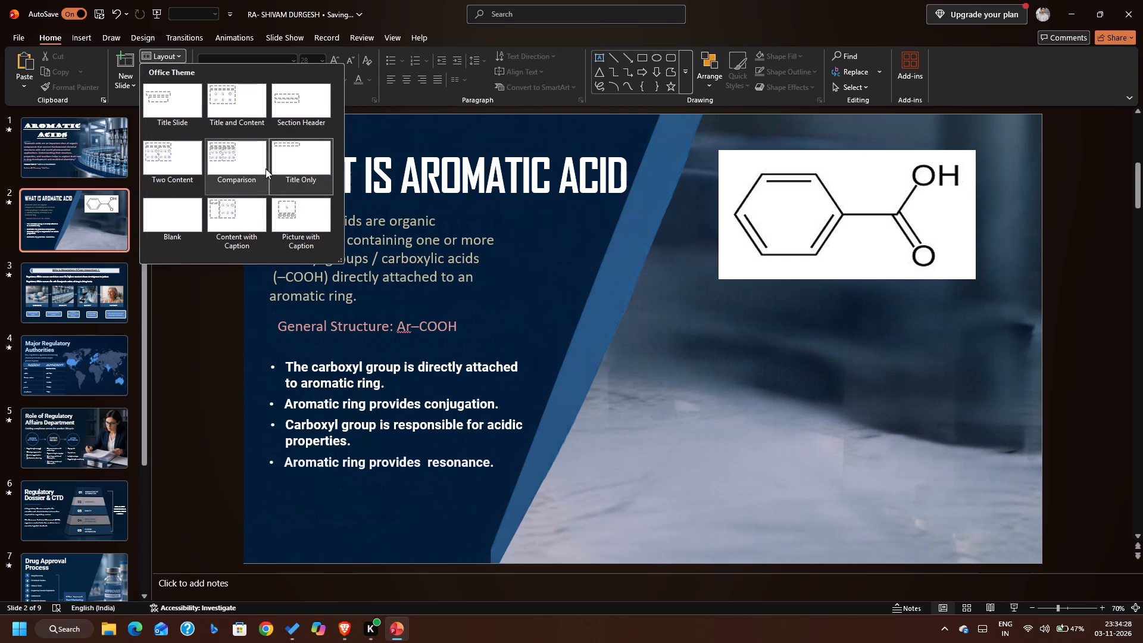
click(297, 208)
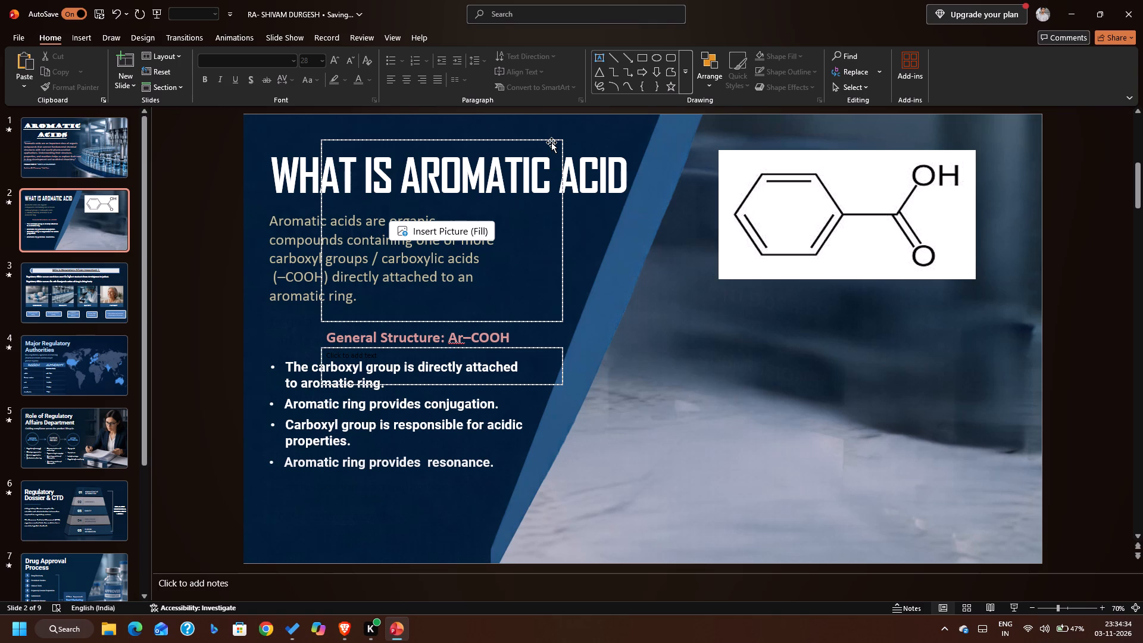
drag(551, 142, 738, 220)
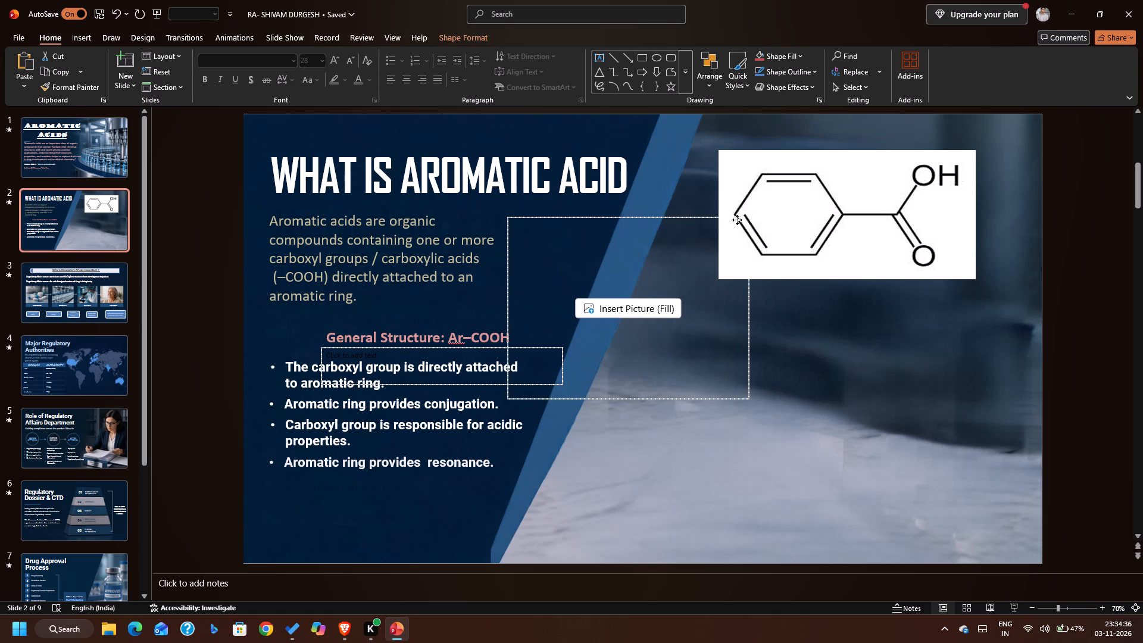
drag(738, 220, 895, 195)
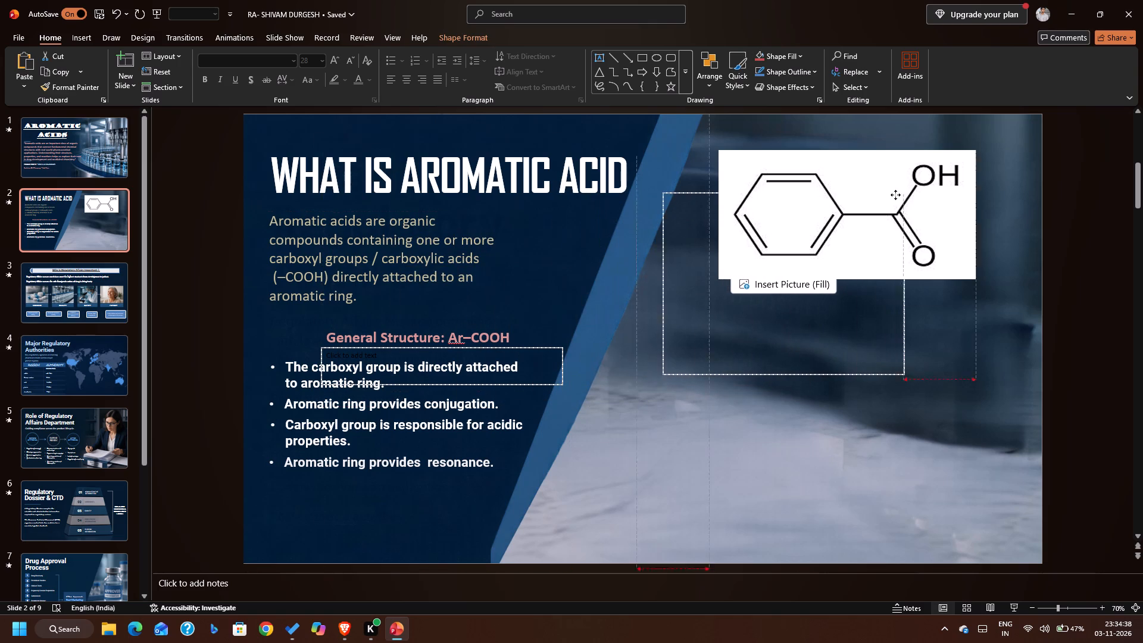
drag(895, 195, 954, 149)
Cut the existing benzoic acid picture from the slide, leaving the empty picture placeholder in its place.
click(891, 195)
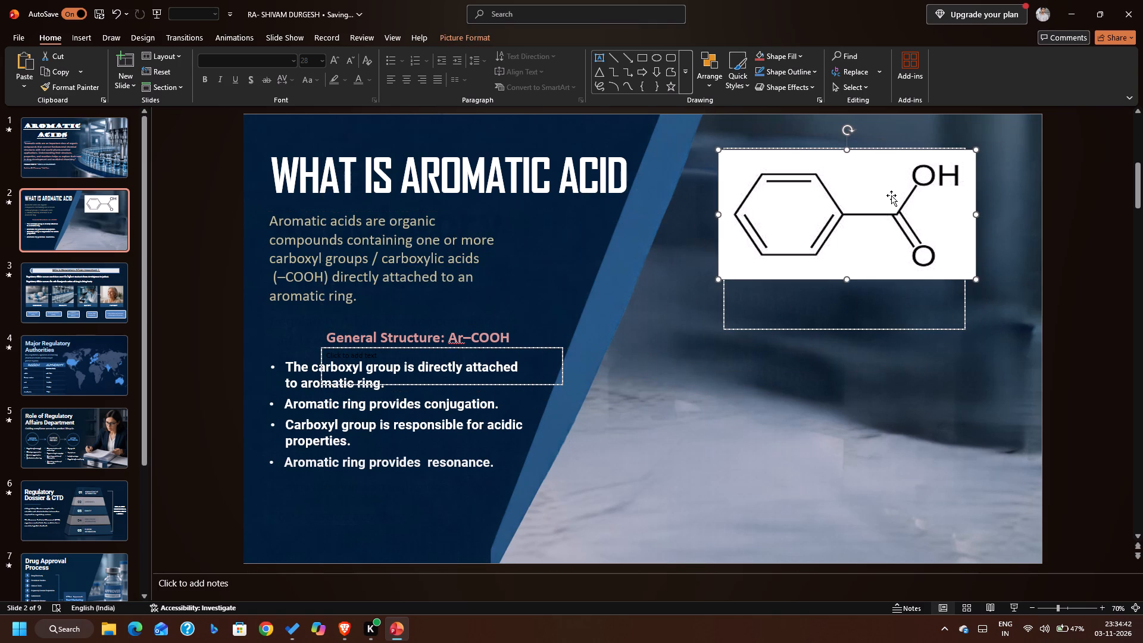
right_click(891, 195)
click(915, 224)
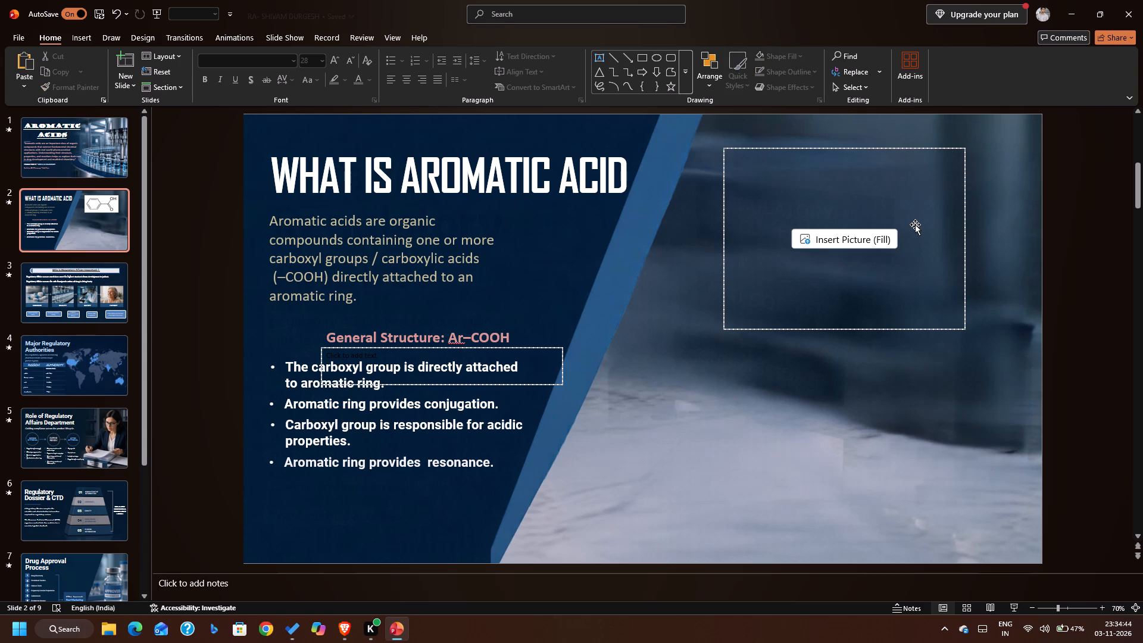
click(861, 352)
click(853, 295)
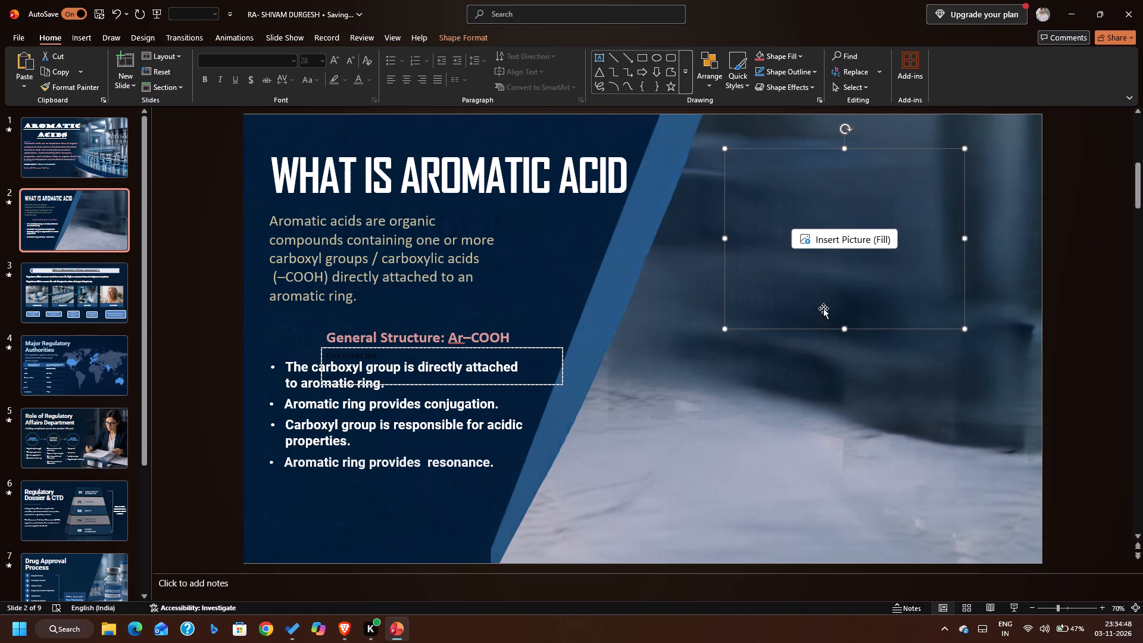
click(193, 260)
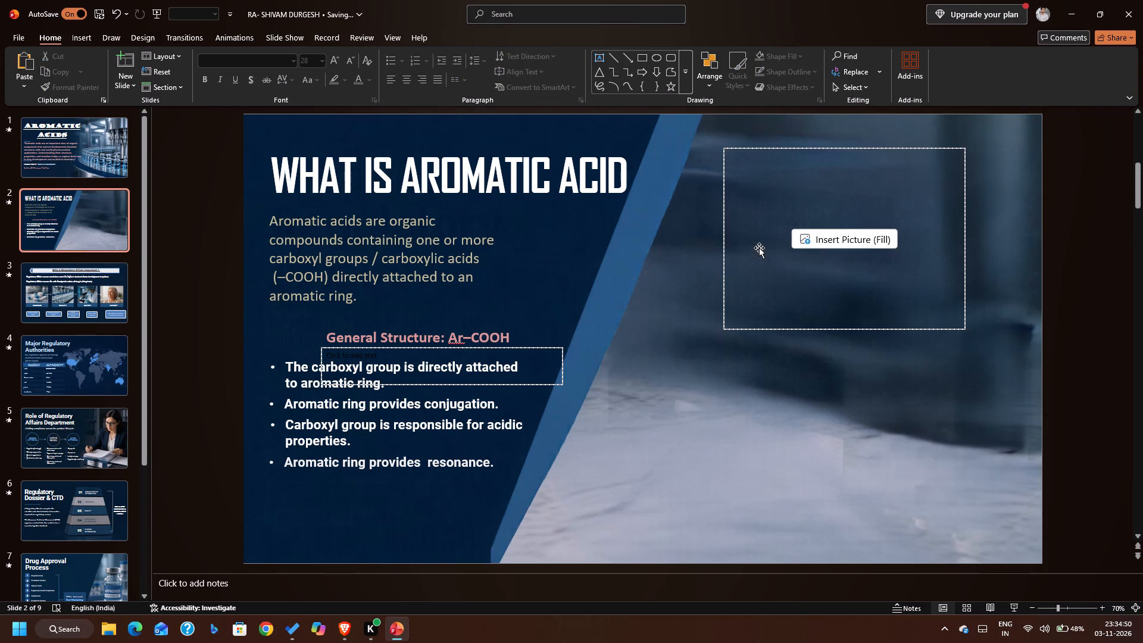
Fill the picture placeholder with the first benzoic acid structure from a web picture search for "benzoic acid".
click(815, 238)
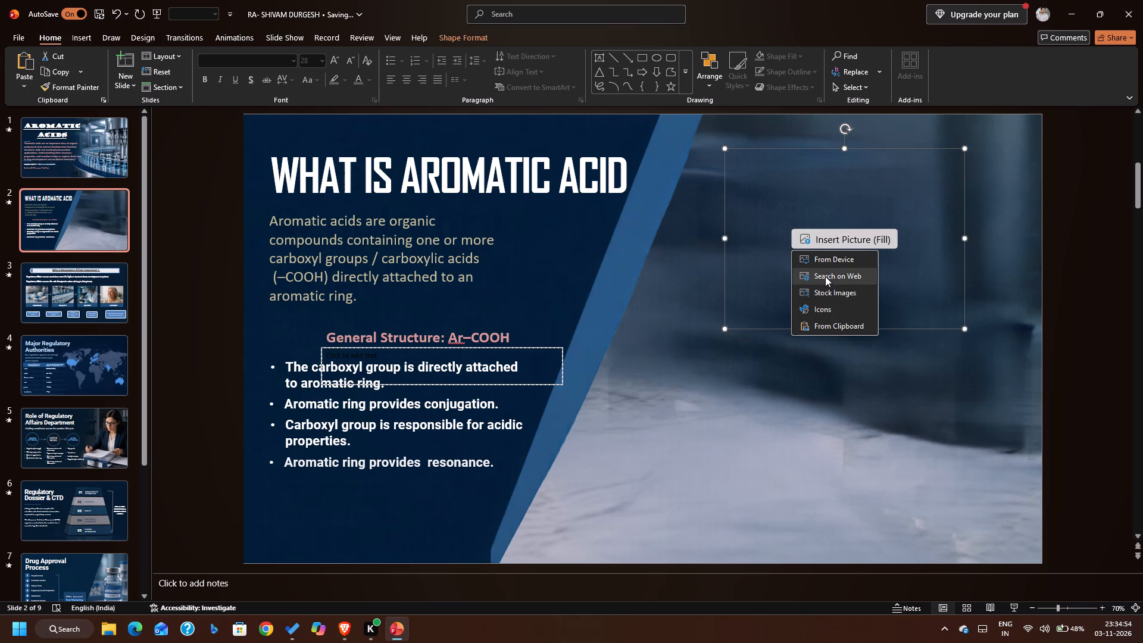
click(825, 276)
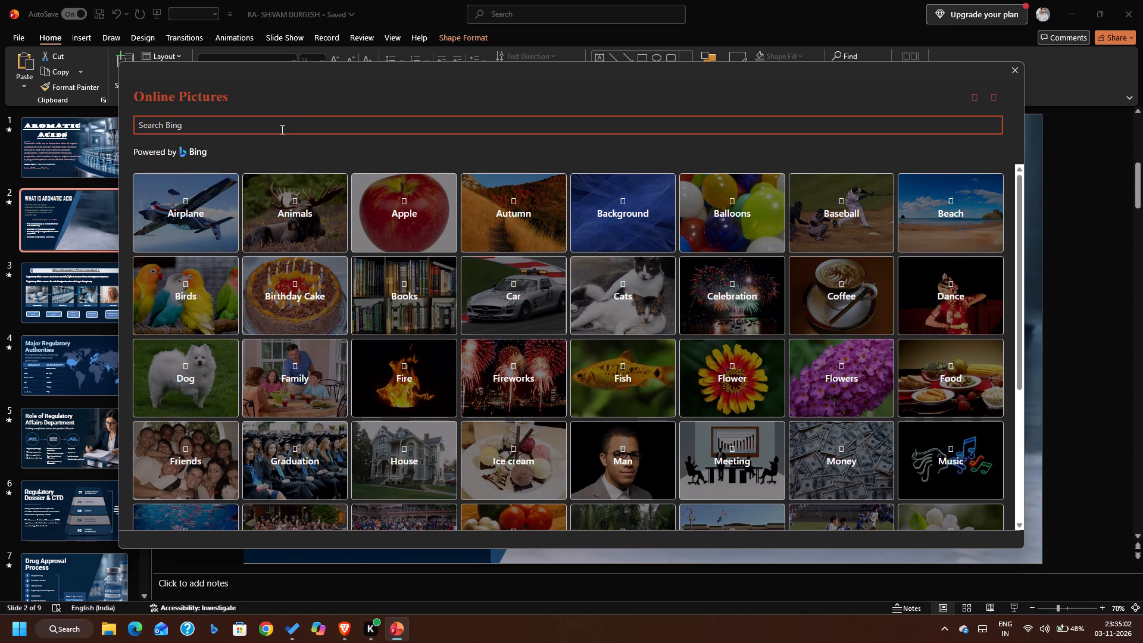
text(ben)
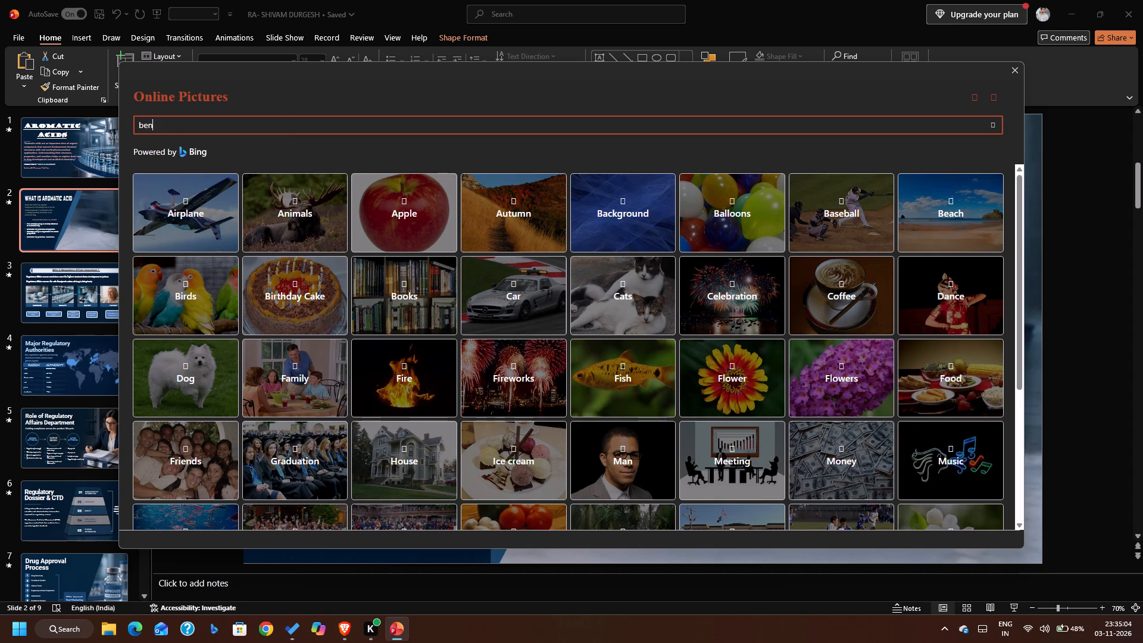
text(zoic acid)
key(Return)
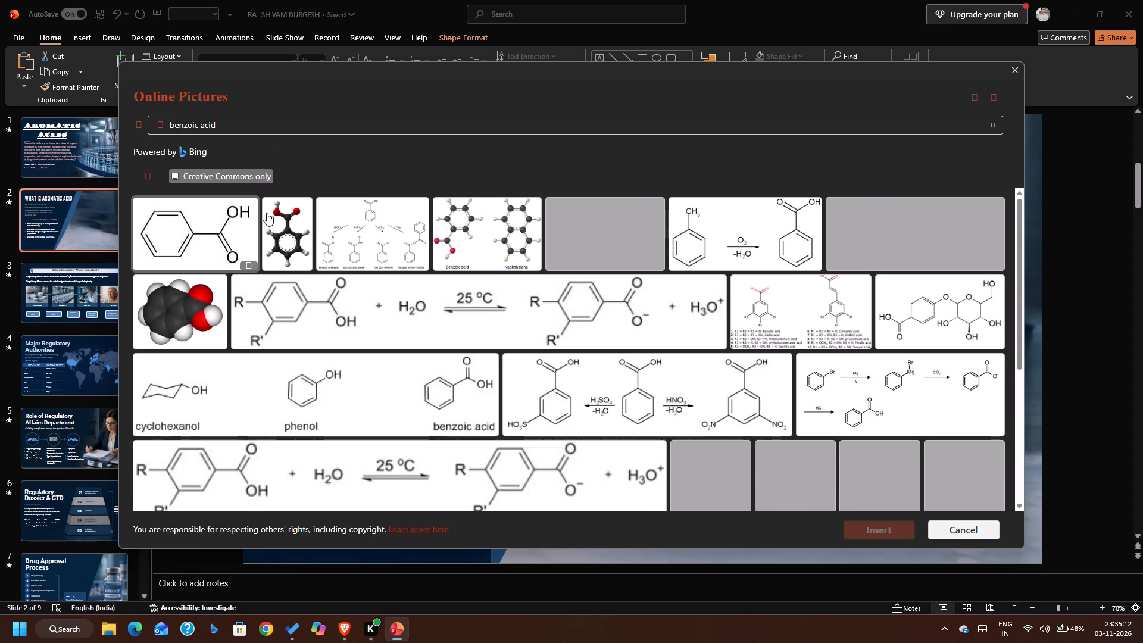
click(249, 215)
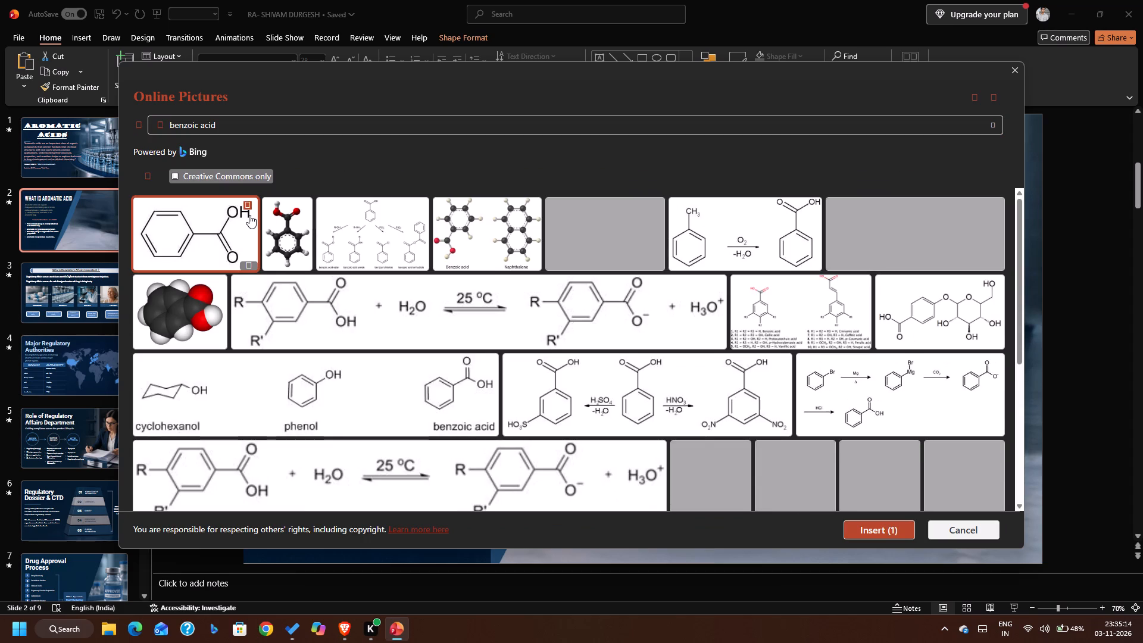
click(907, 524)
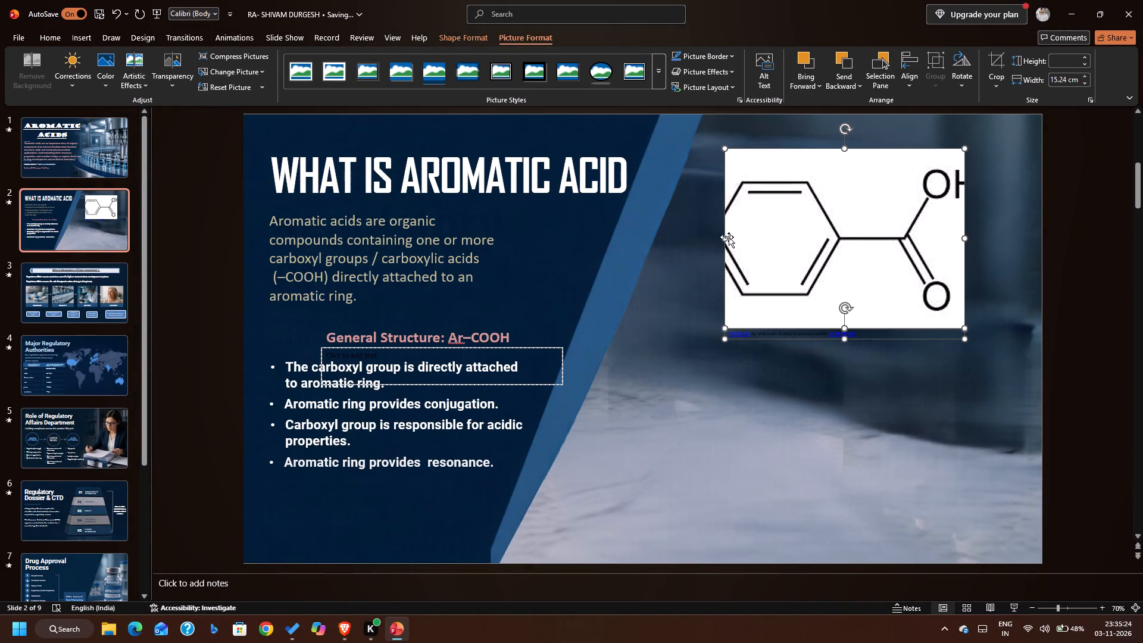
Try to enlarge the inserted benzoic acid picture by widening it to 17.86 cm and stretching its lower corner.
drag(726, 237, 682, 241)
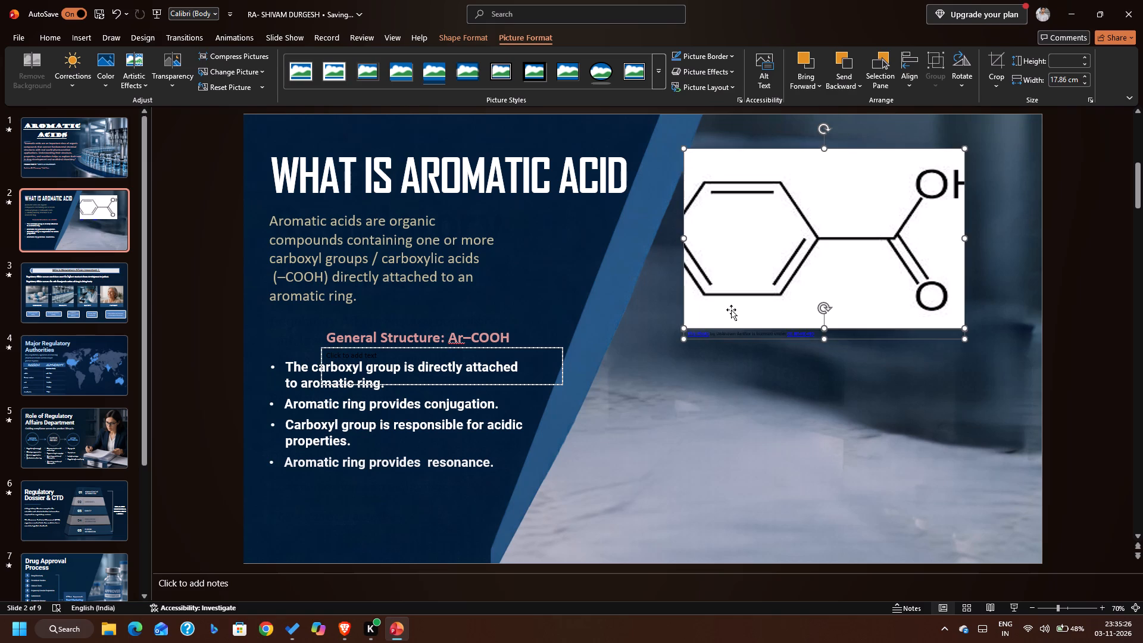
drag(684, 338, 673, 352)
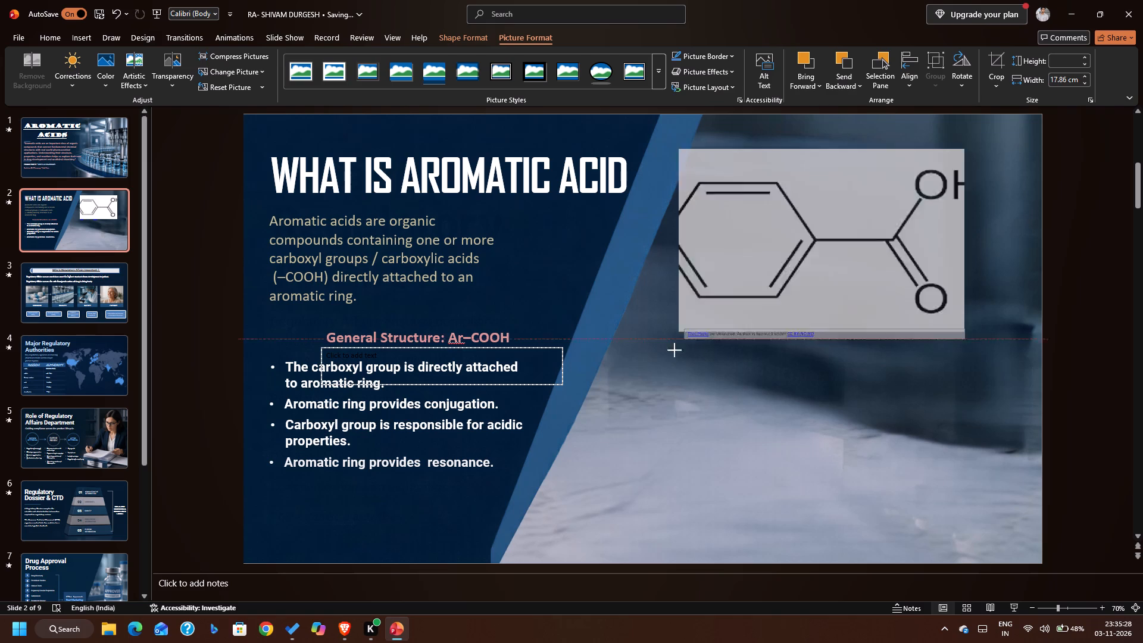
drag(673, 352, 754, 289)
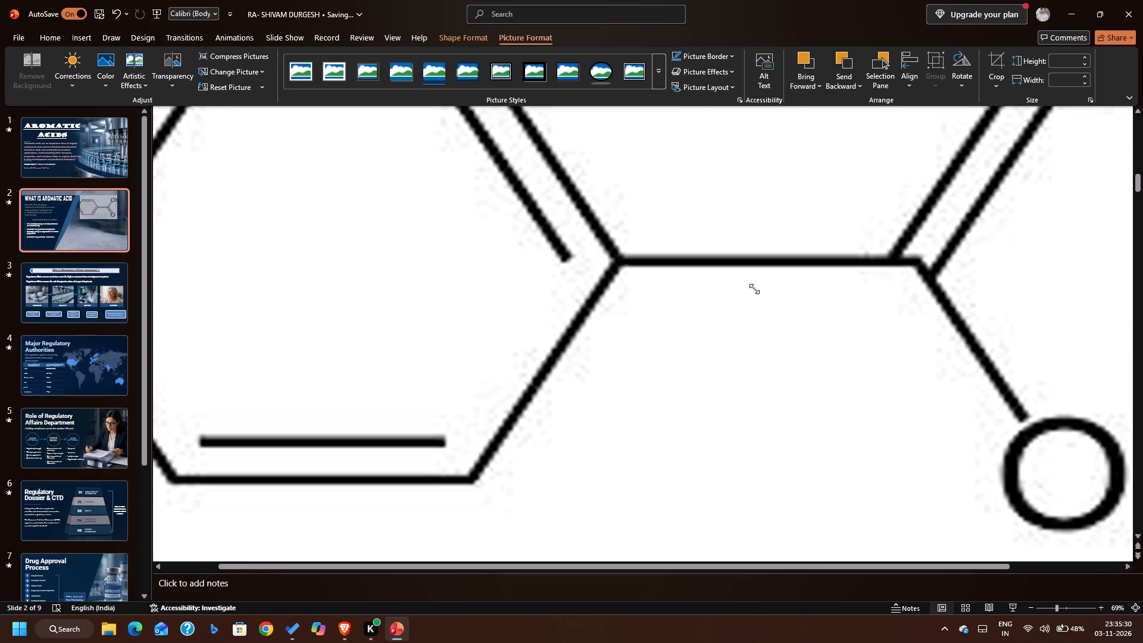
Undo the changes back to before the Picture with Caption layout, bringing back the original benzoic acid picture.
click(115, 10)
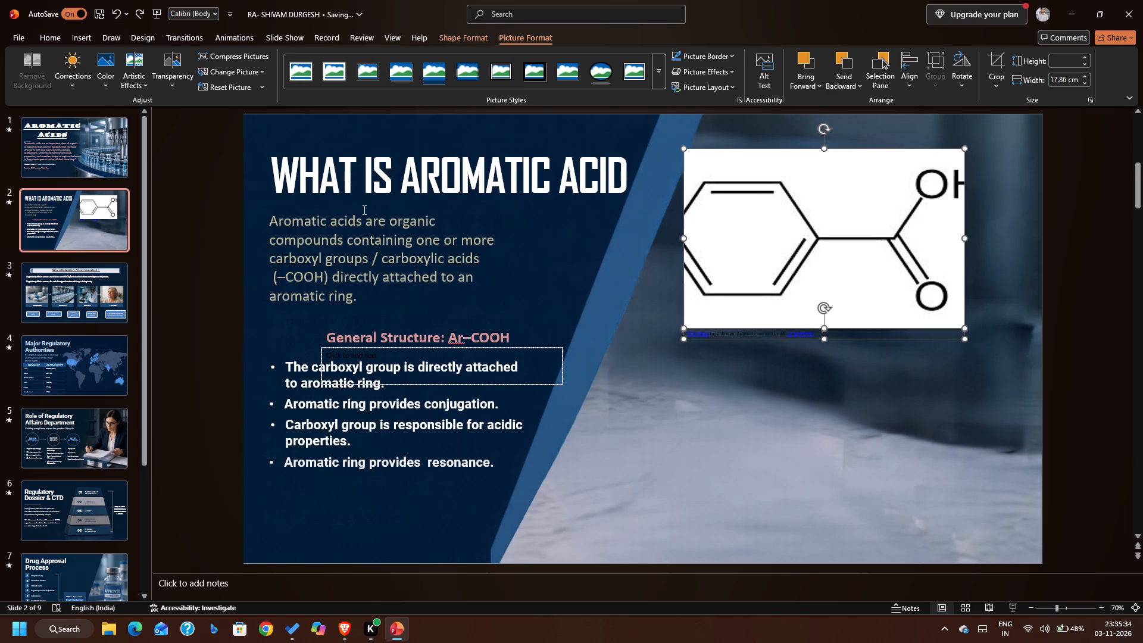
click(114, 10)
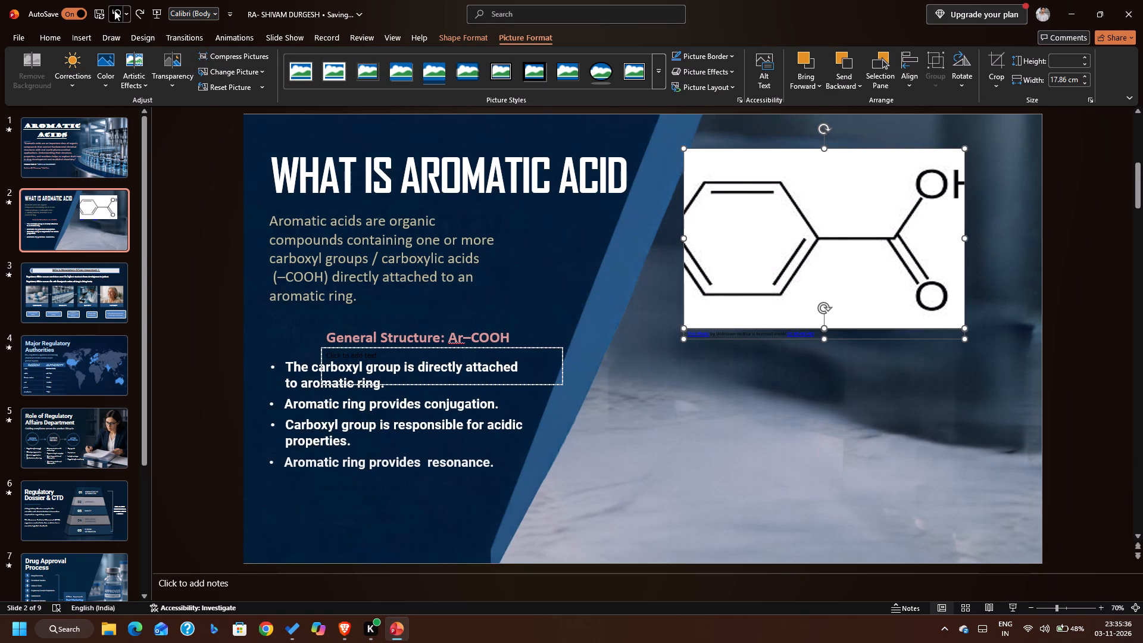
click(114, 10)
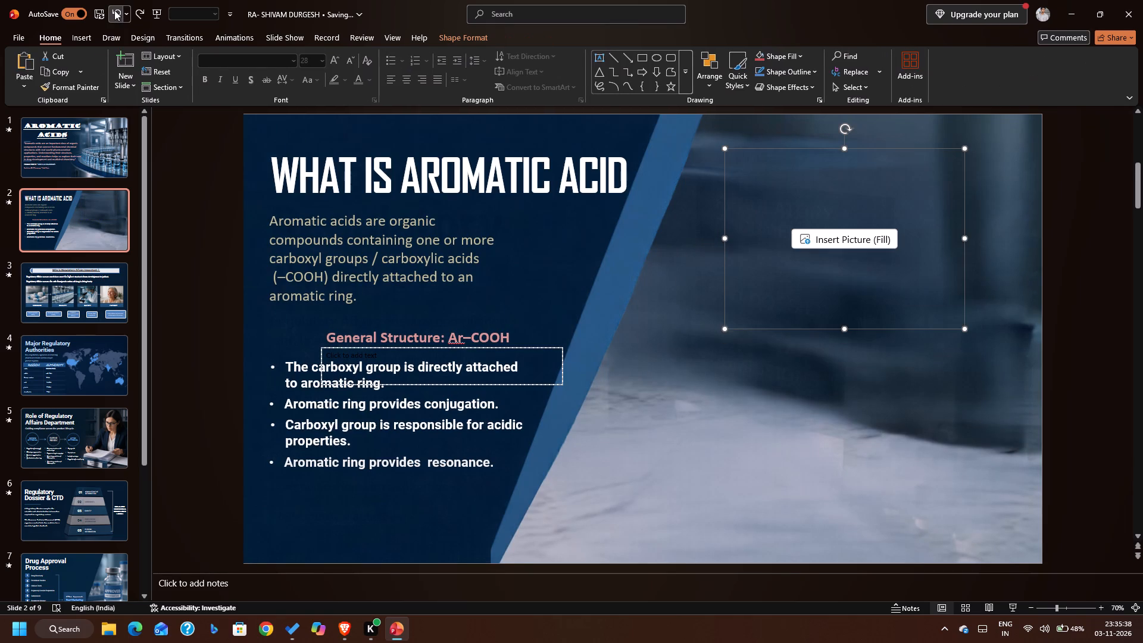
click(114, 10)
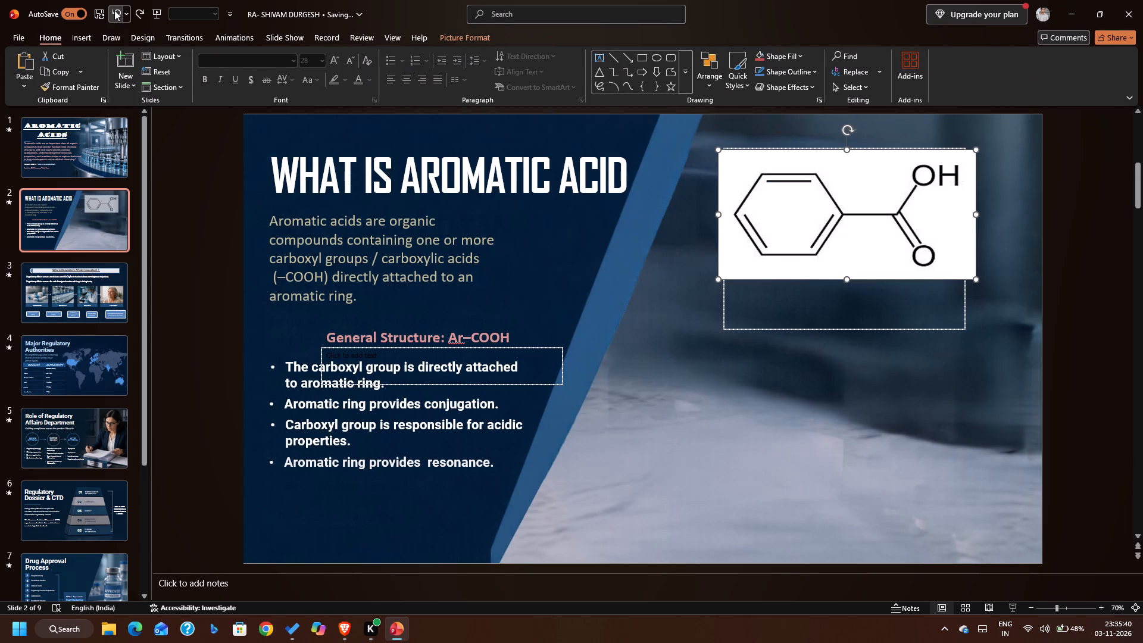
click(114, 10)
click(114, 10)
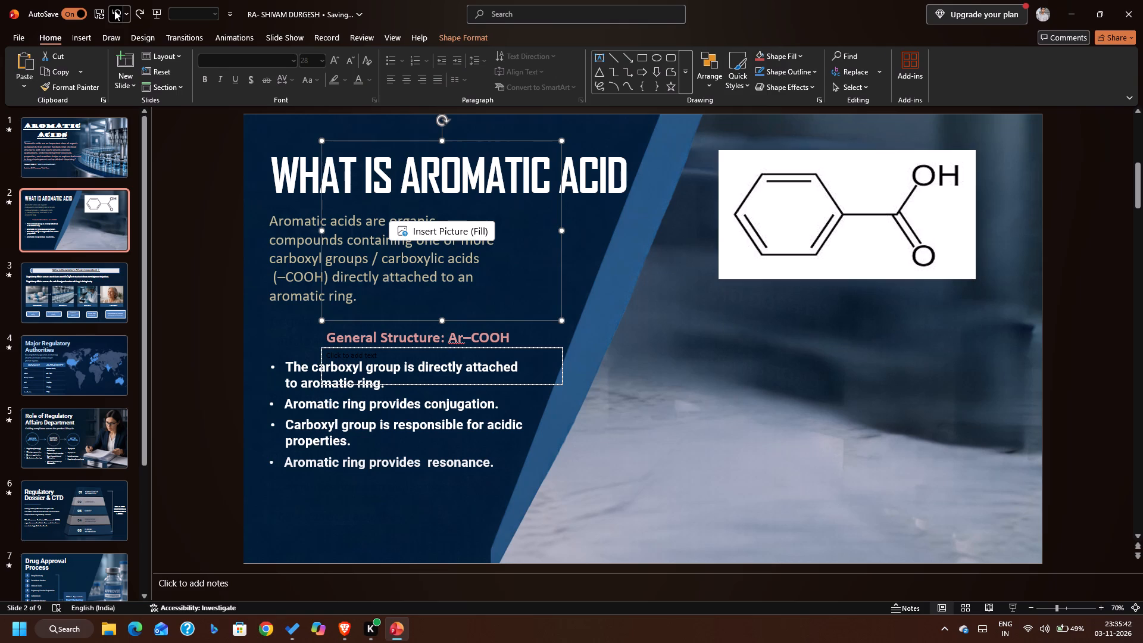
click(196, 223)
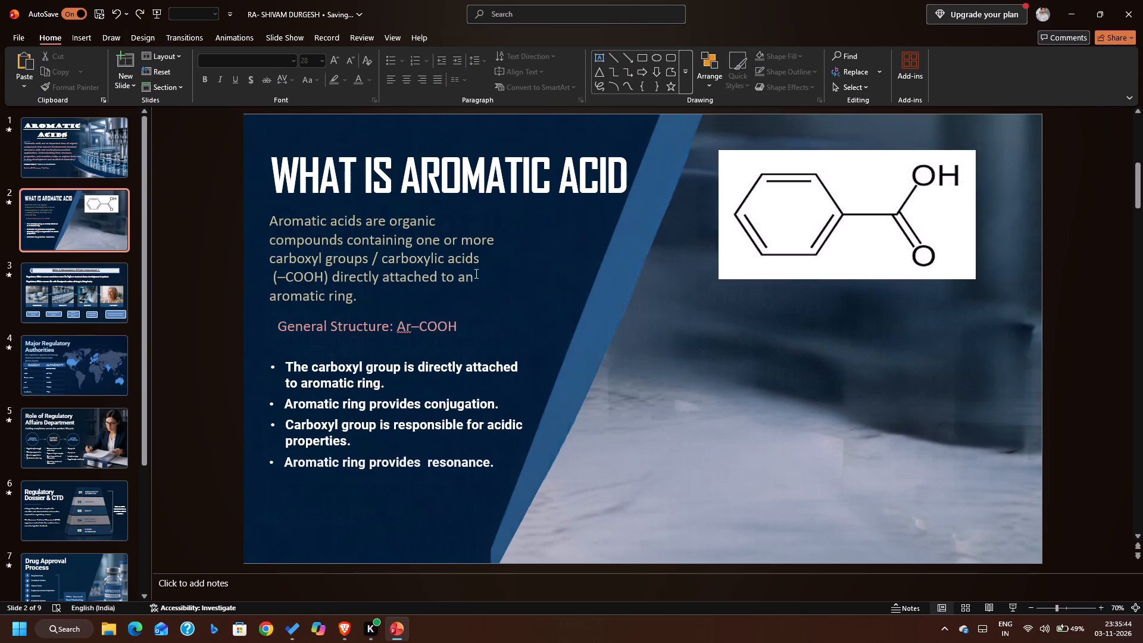
Stretch the benzoic acid picture further downward until it is about 1.7 times as wide as tall, and deselect it.
click(820, 255)
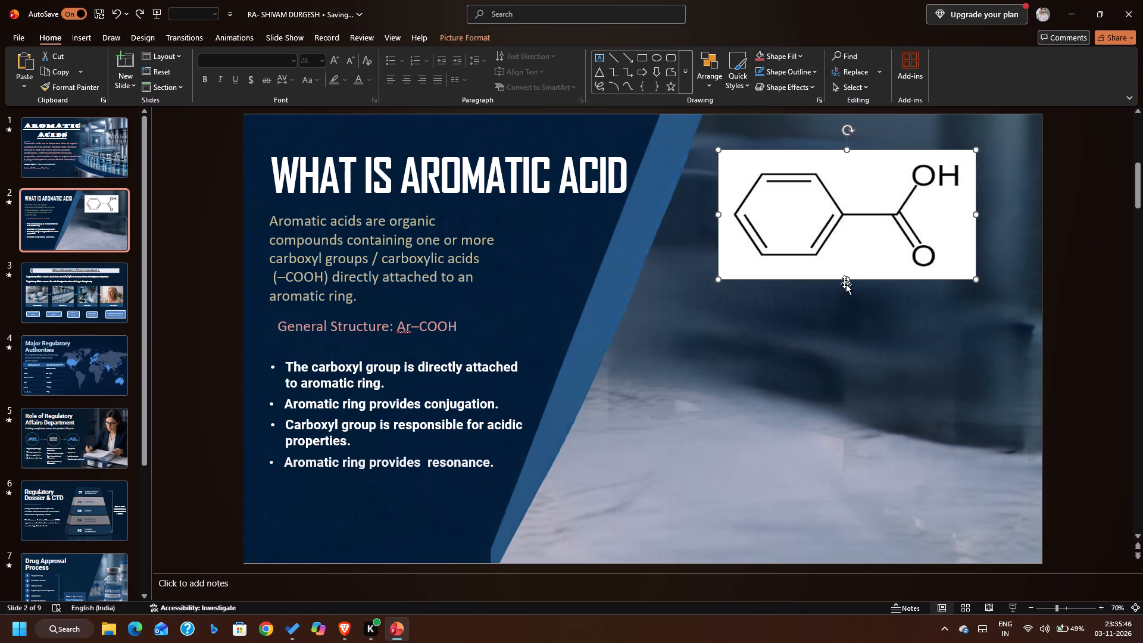
drag(845, 279, 853, 301)
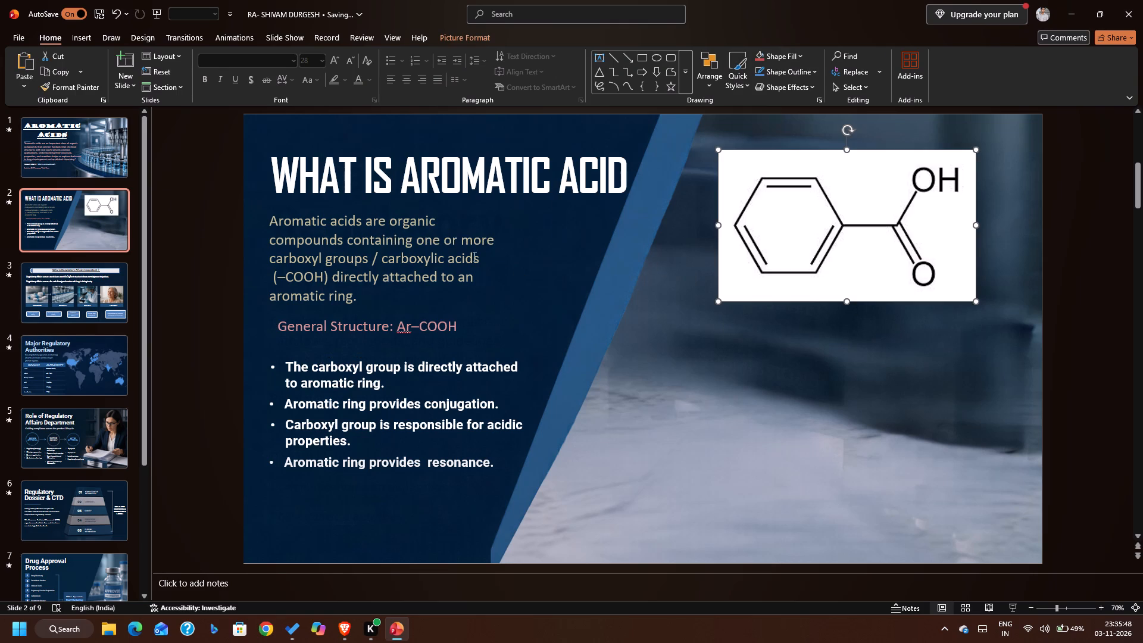
click(202, 246)
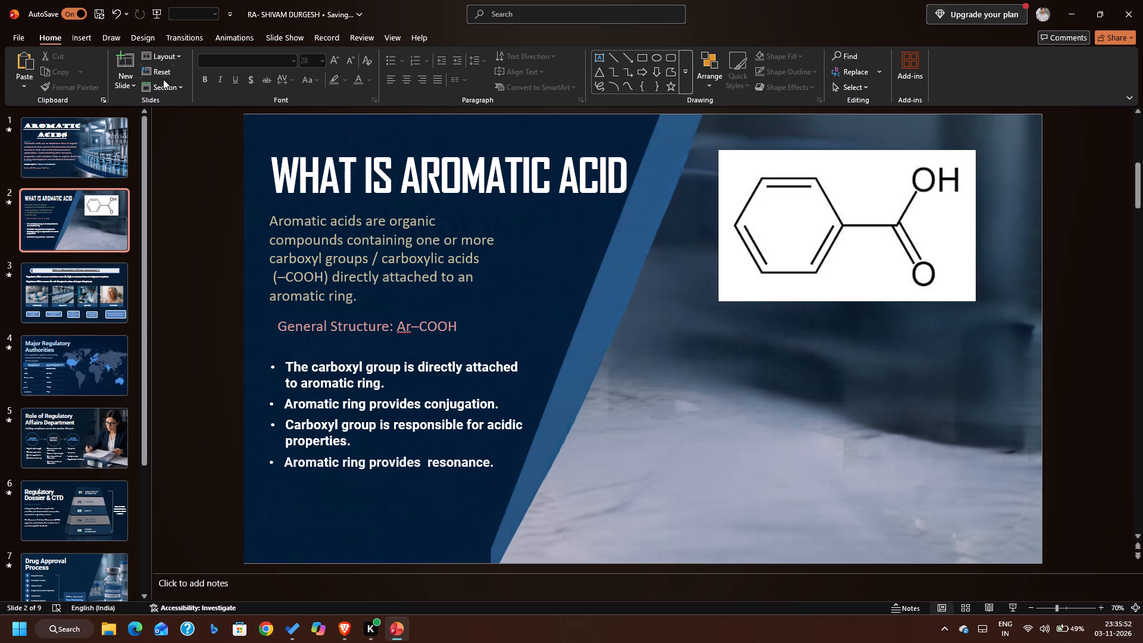
Apply the Section Header layout to the slide and move its empty text placeholder to just below the benzoic acid picture.
click(176, 55)
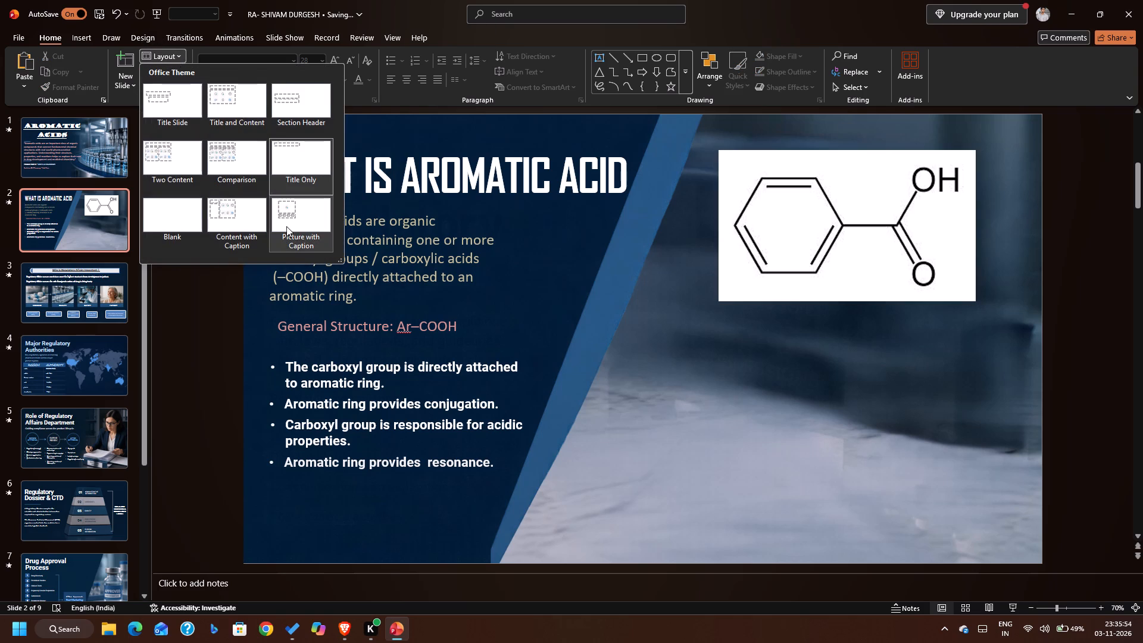
click(295, 97)
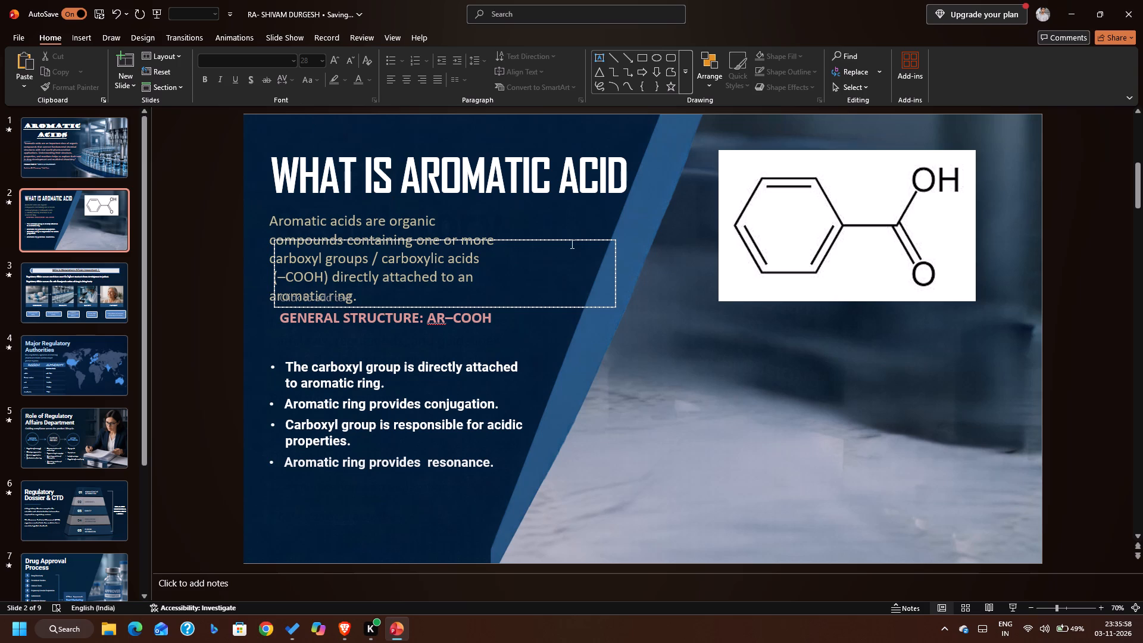
drag(571, 240, 760, 319)
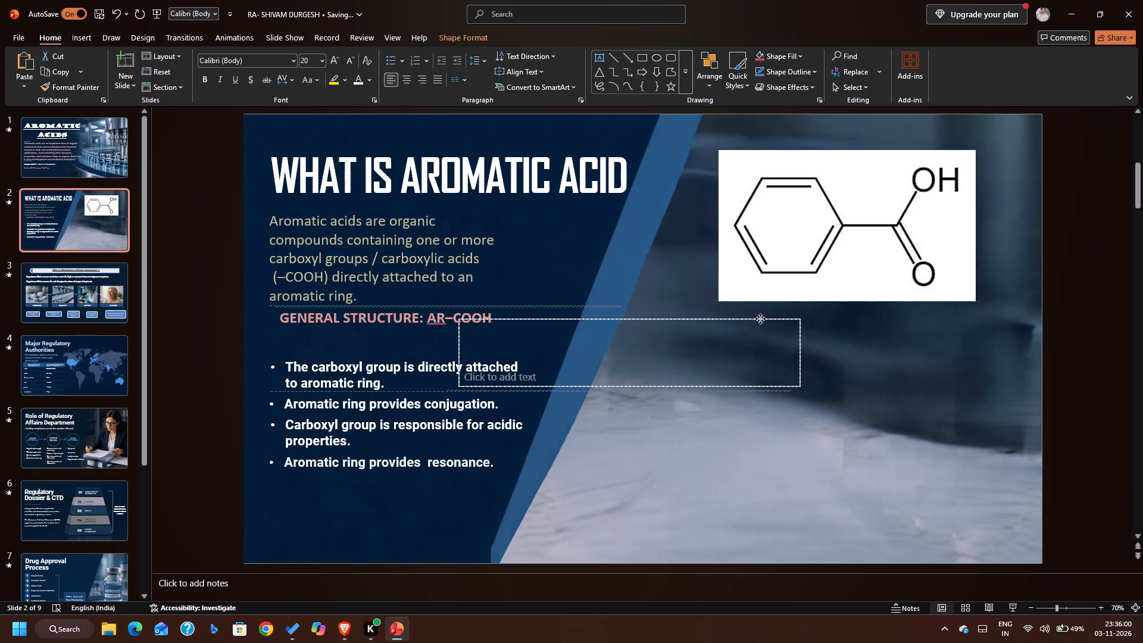
drag(760, 319, 963, 315)
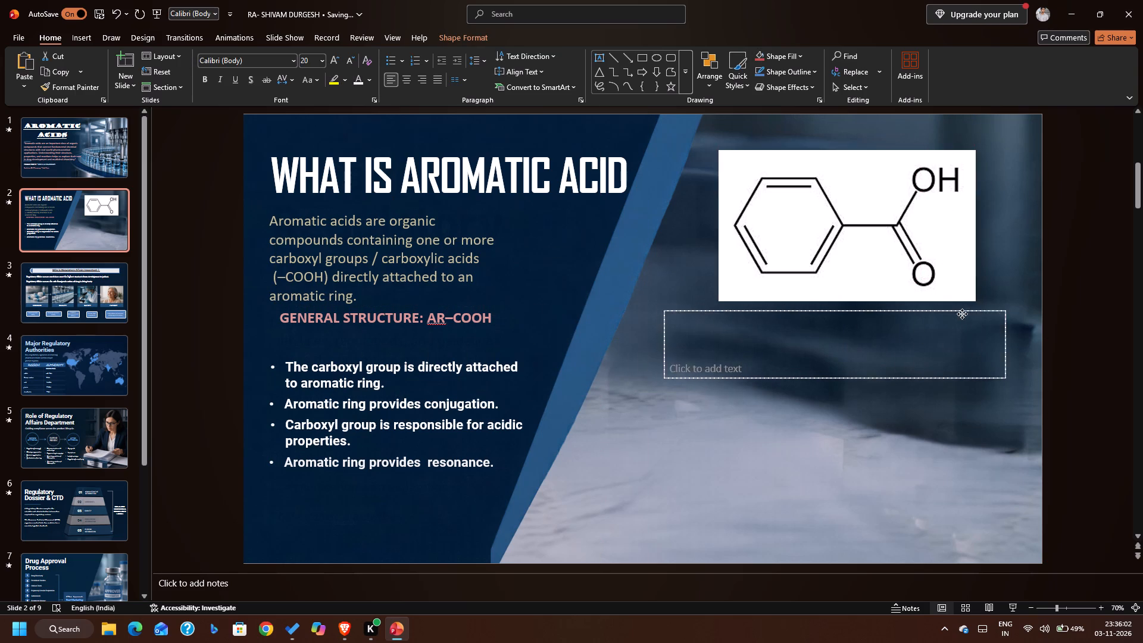
drag(963, 315, 1001, 316)
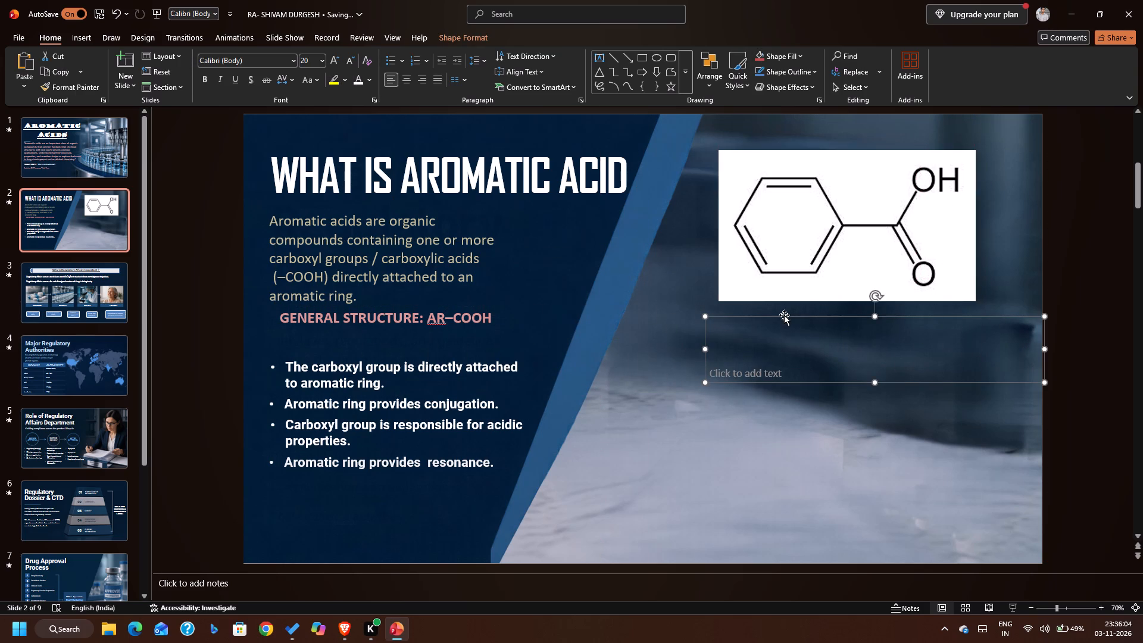
drag(783, 317, 782, 317)
drag(782, 317, 754, 314)
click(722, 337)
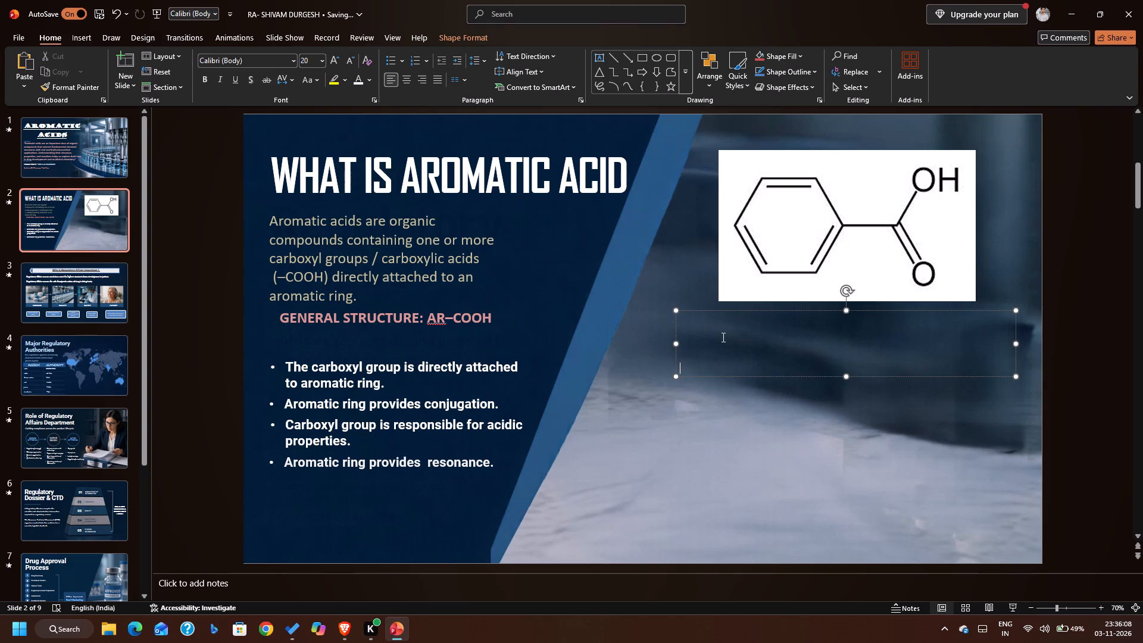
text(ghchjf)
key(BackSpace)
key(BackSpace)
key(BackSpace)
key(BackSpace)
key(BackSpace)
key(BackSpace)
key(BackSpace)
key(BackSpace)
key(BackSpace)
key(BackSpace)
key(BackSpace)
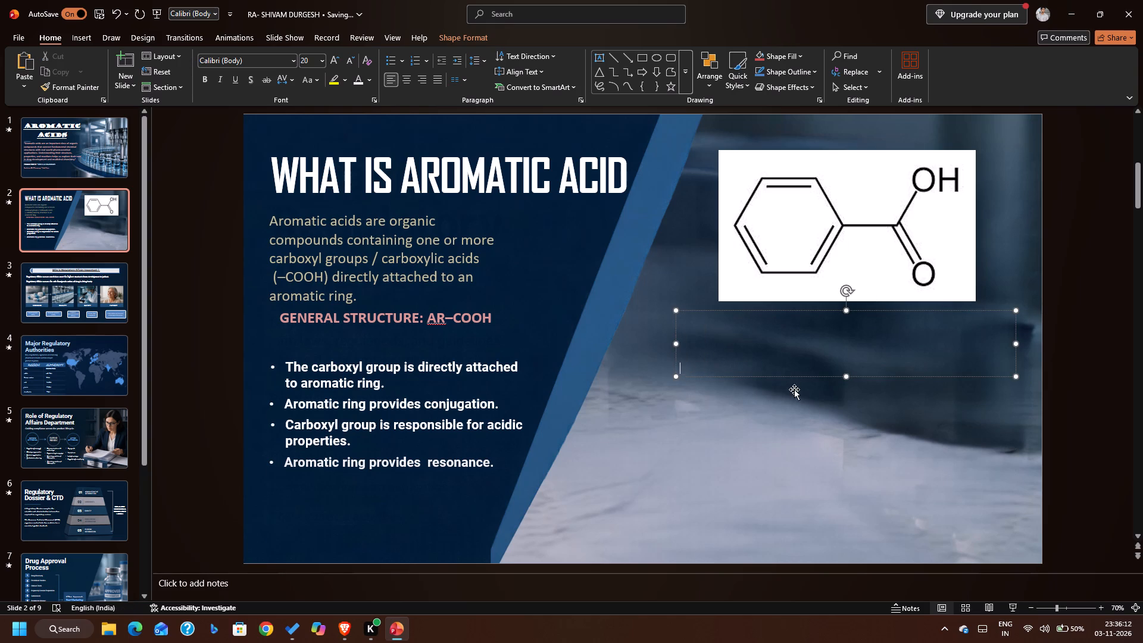
Reduce the height of the empty text placeholder below the picture to about one line of text.
drag(846, 377, 848, 325)
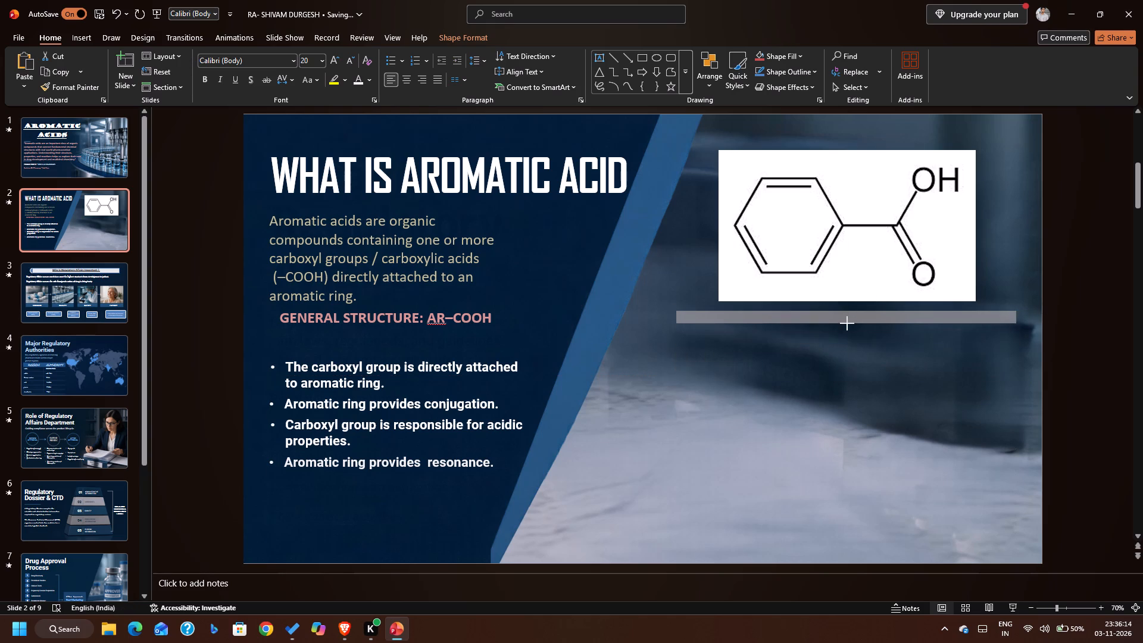
drag(848, 325, 853, 335)
Apply hollow round bullets in the placeholder below the picture and enter "BENZOIC ACID" as the first bullet.
click(738, 330)
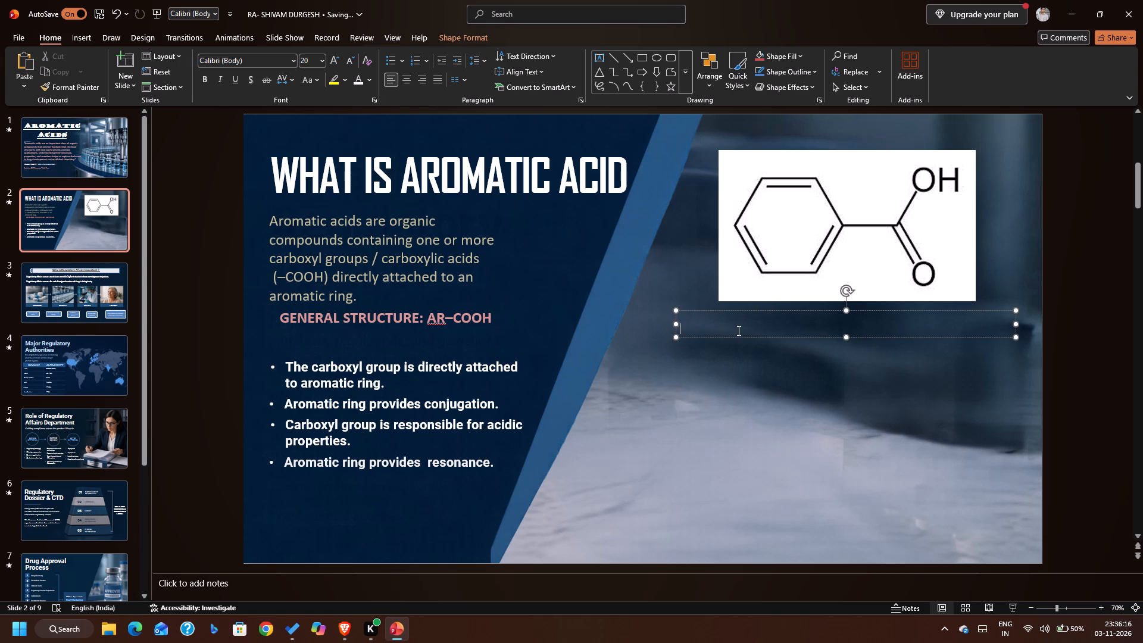
right_click(738, 330)
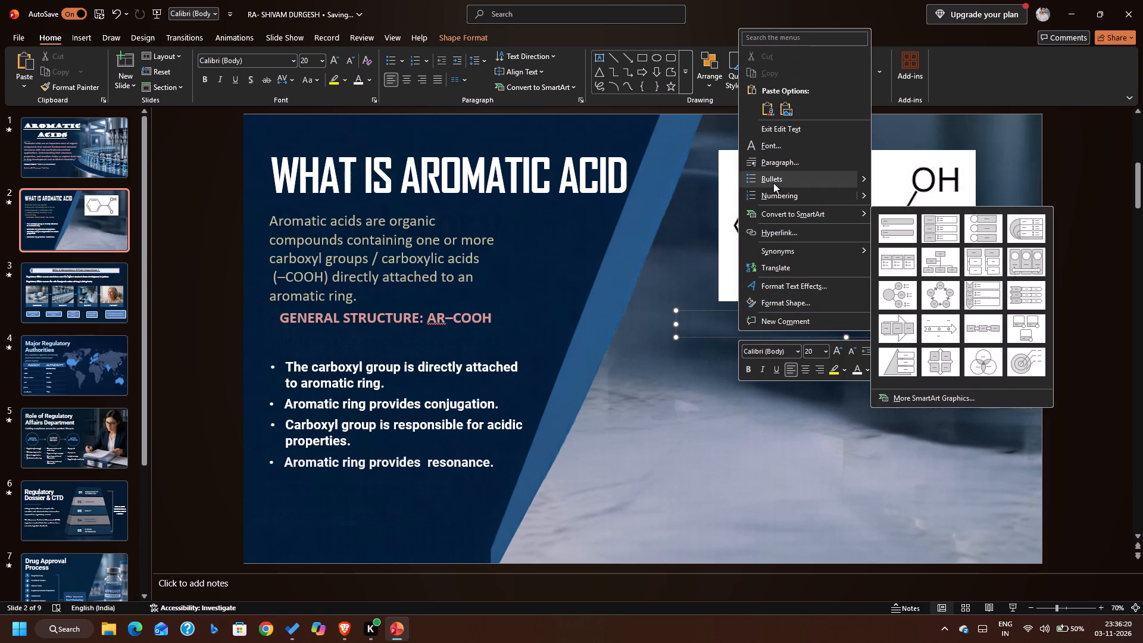
click(860, 176)
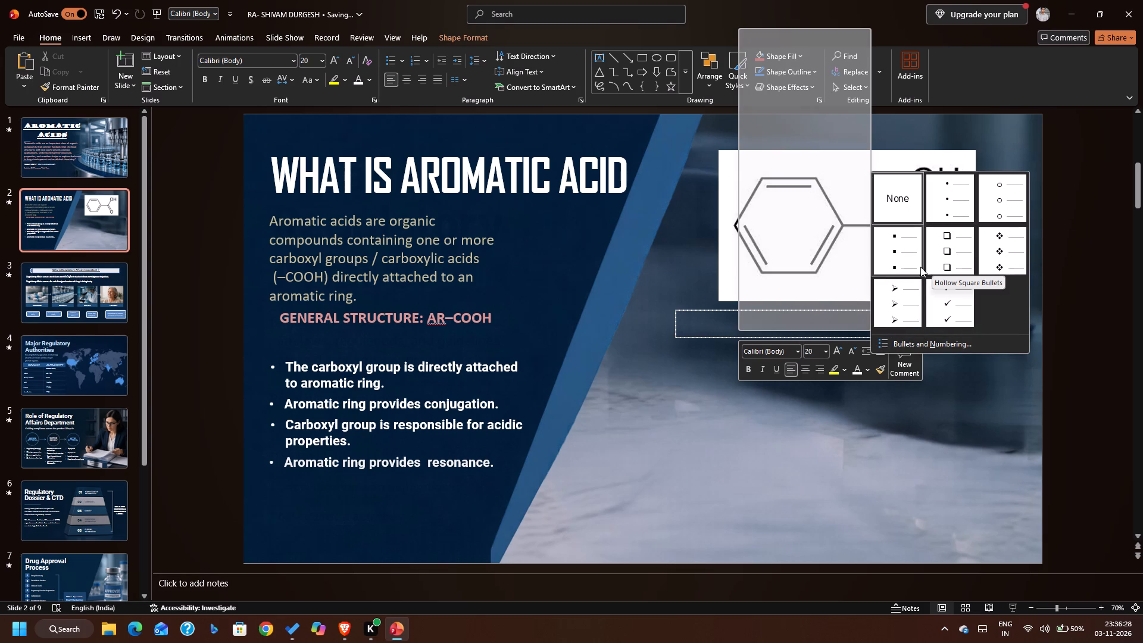
click(1005, 197)
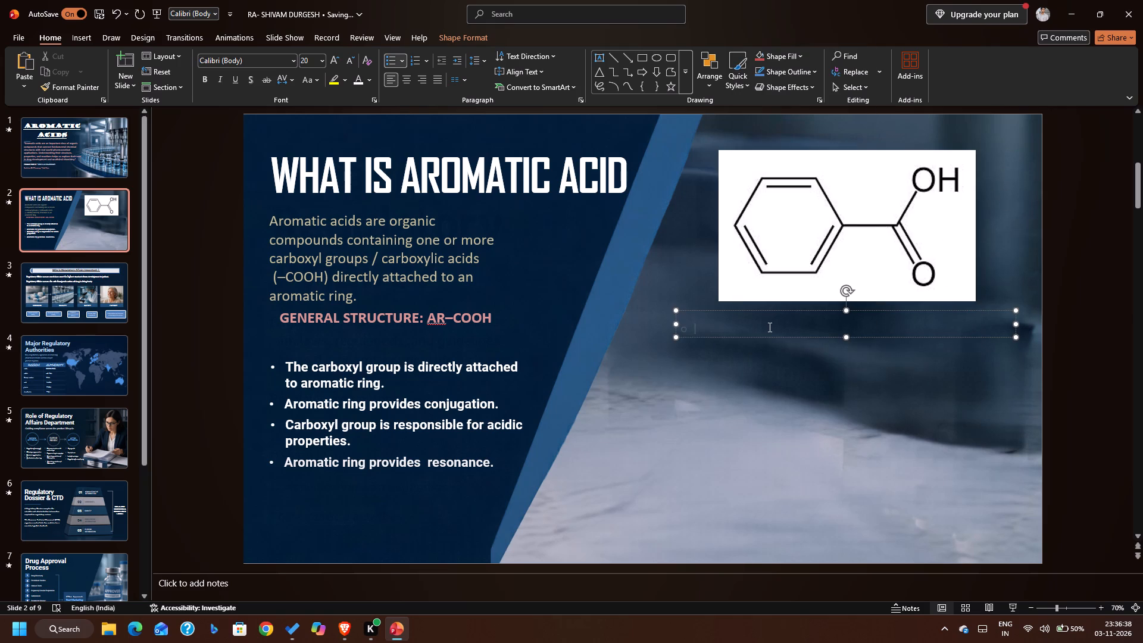
text(BEN)
text(ZOIC AC)
text(ID)
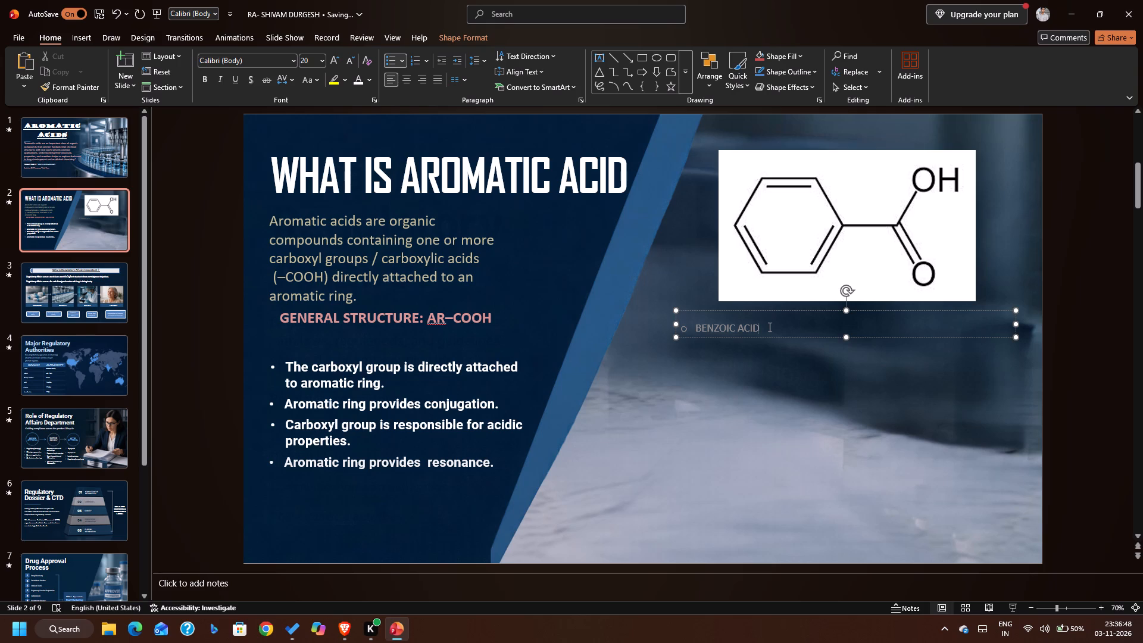
Add a second bullet reading "-COOH GROUP IS DIRECTLY ATTACHED TO BENEZENE RING ." below BENZOIC ACID.
key(Return)
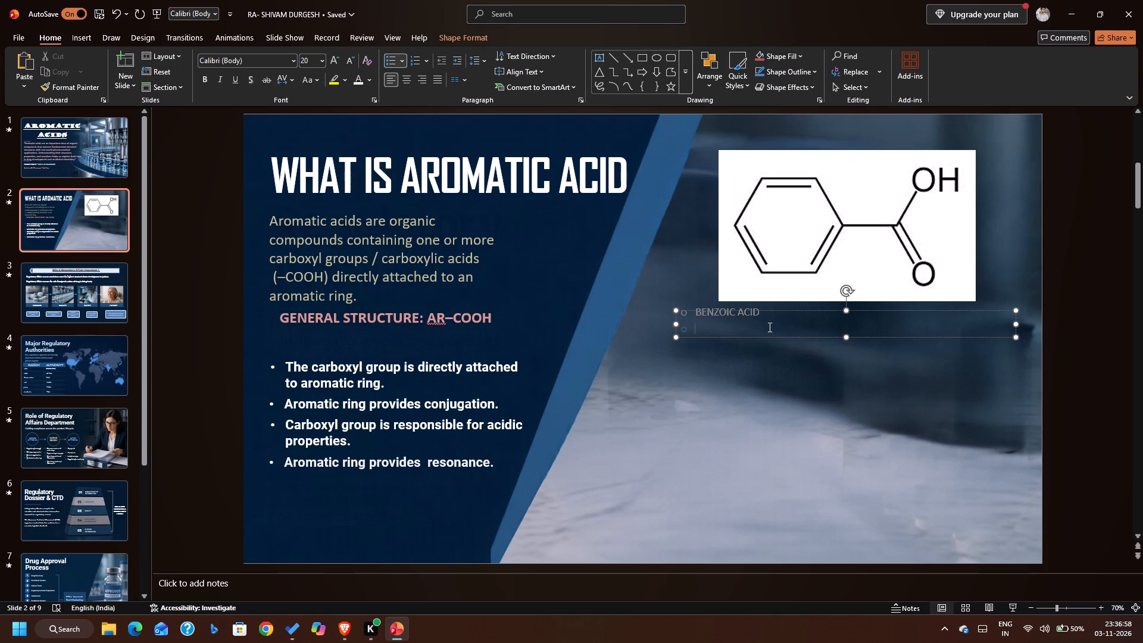
key(minus)
text(COOH GROUP)
key(space)
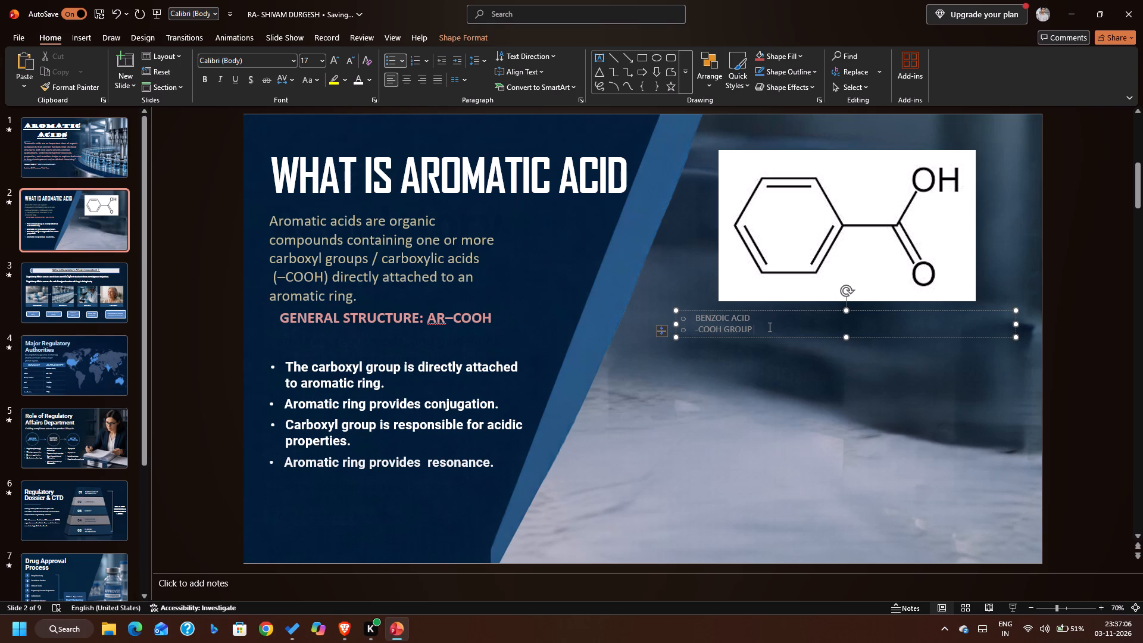
text(ID)
key(BackSpace)
key(BackSpace)
text(S)
key(space)
key(BackSpace)
key(BackSpace)
text(IS D)
text(IRECTLY)
key(space)
text(ATTACHE)
key(space)
key(BackSpace)
text(D FOR)
key(space)
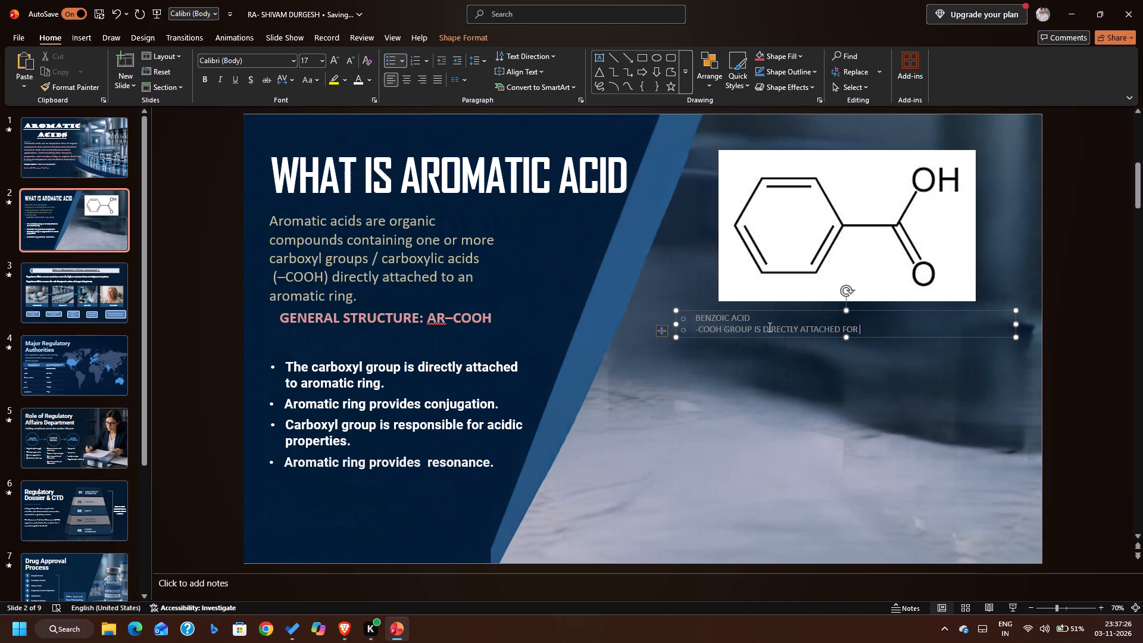
key(BackSpace)
key(BackSpace)
key(BackSpace)
key(BackSpace)
key(space)
text(TO)
key(space)
text(BENEZENE RI)
text(NG)
key(space)
key(period)
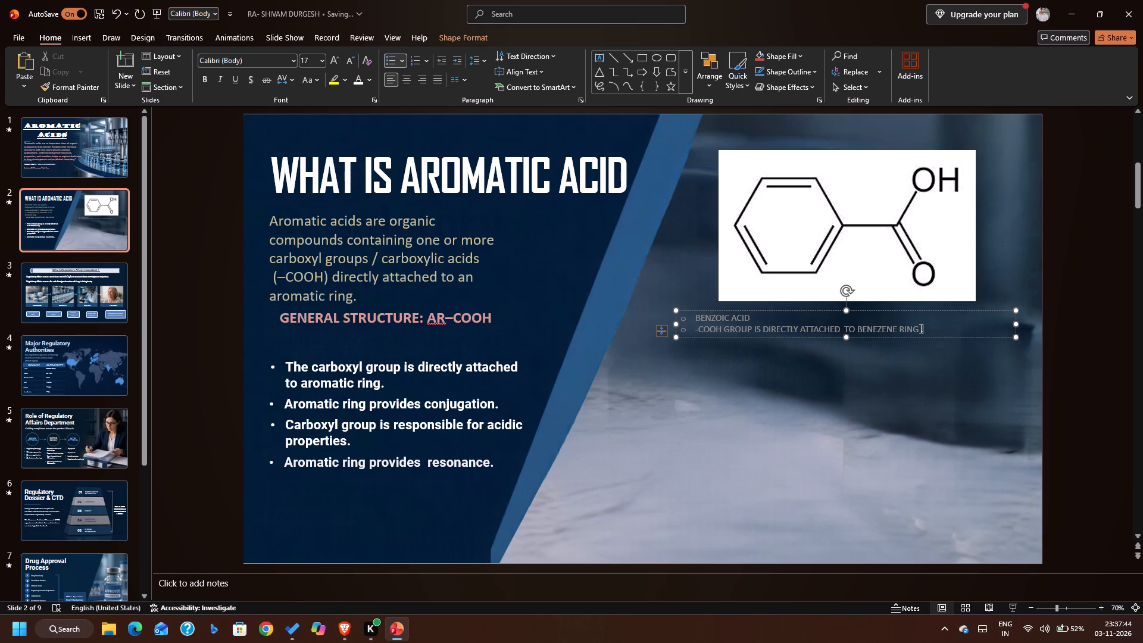
Add a full stop after "BENZOIC ACID" and start an empty third bullet after the -COOH line.
click(750, 317)
key(period)
click(927, 331)
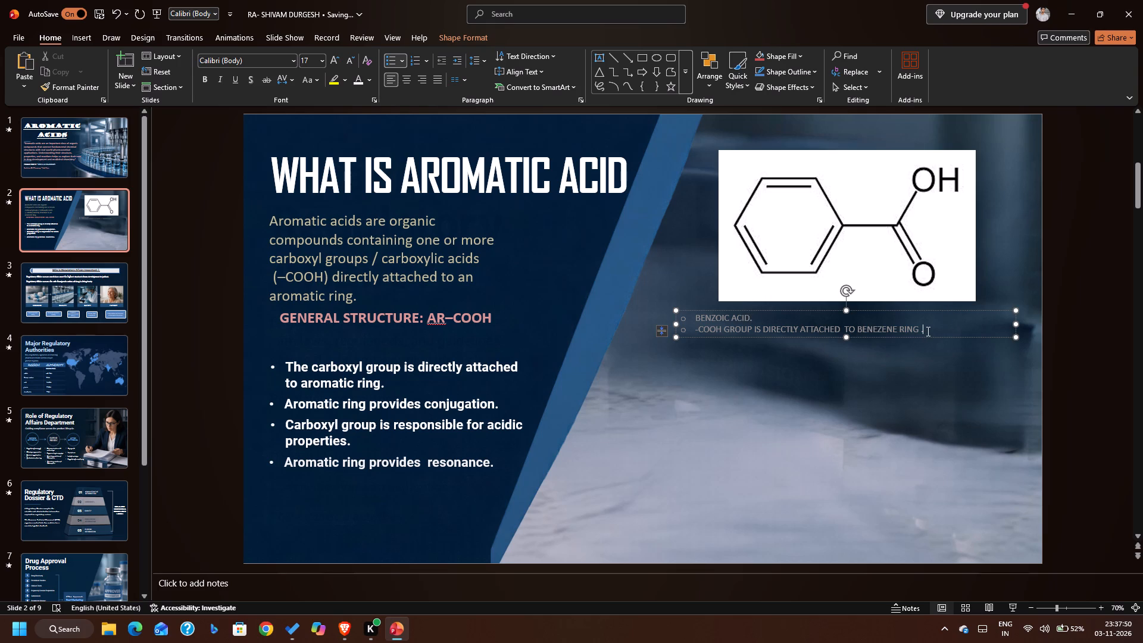
key(Return)
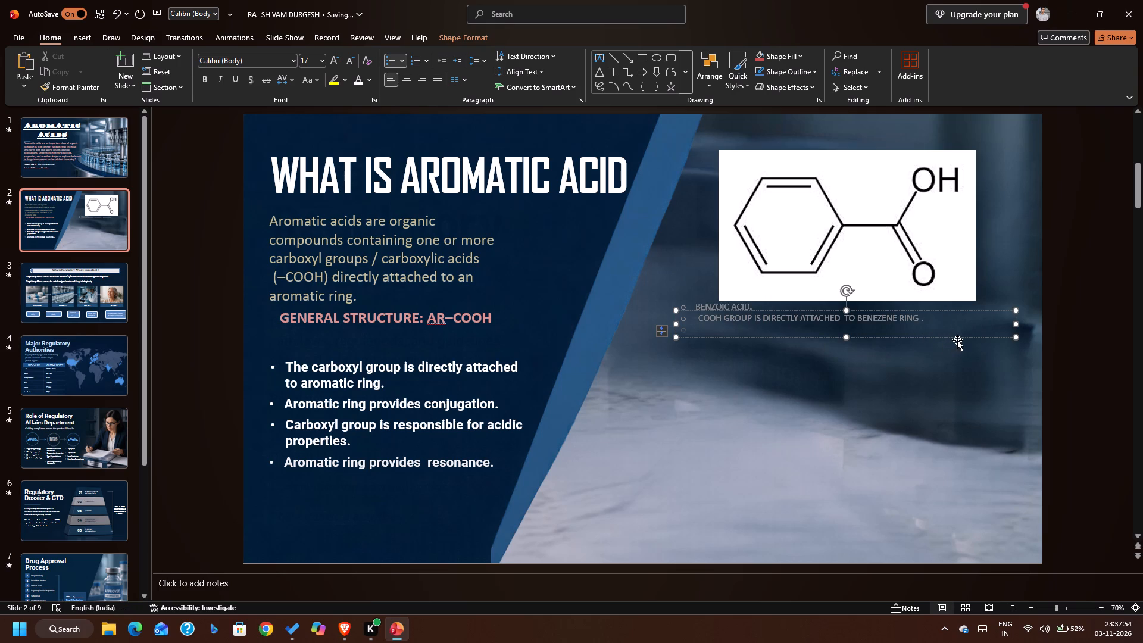
Move the bulleted text box slightly down and extend its upper edge to just below the picture to fit the bullets.
drag(961, 336, 961, 352)
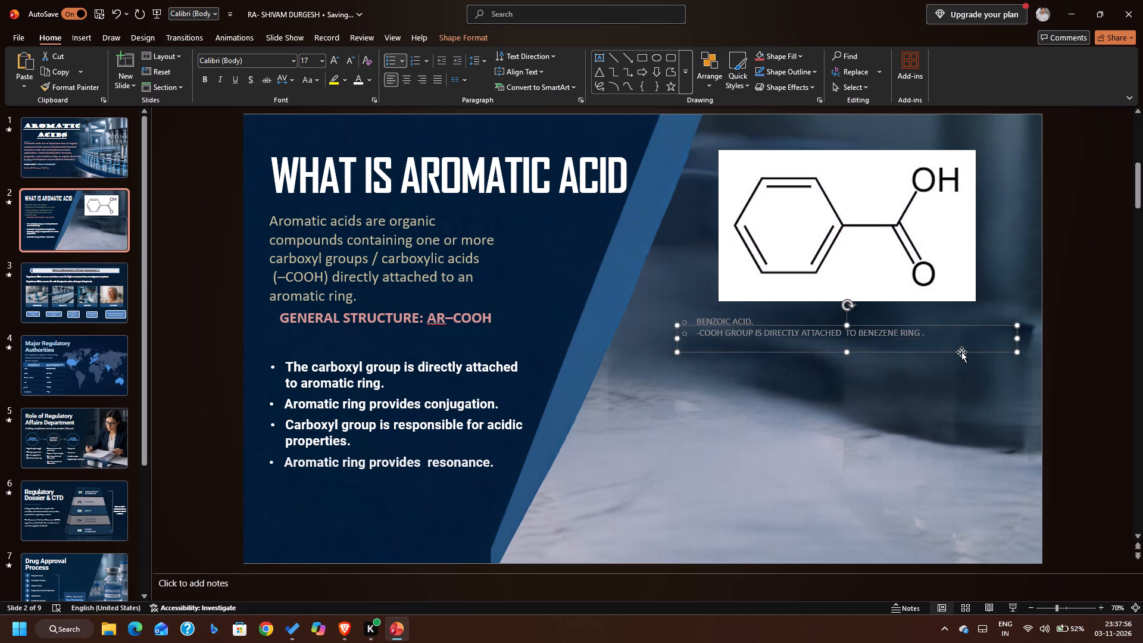
click(905, 347)
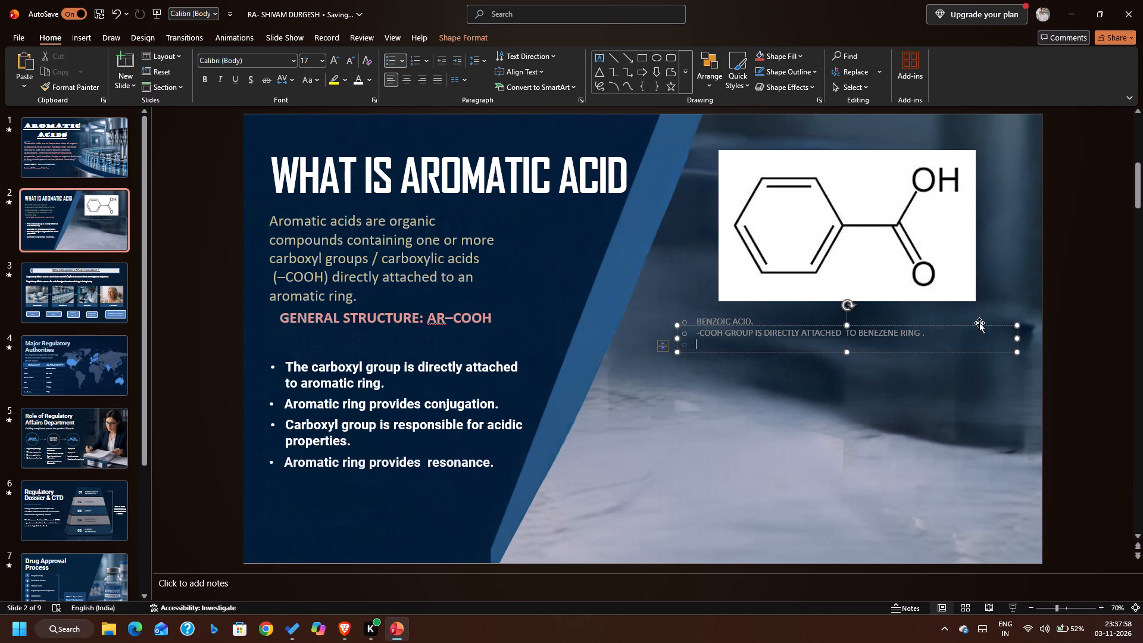
click(980, 325)
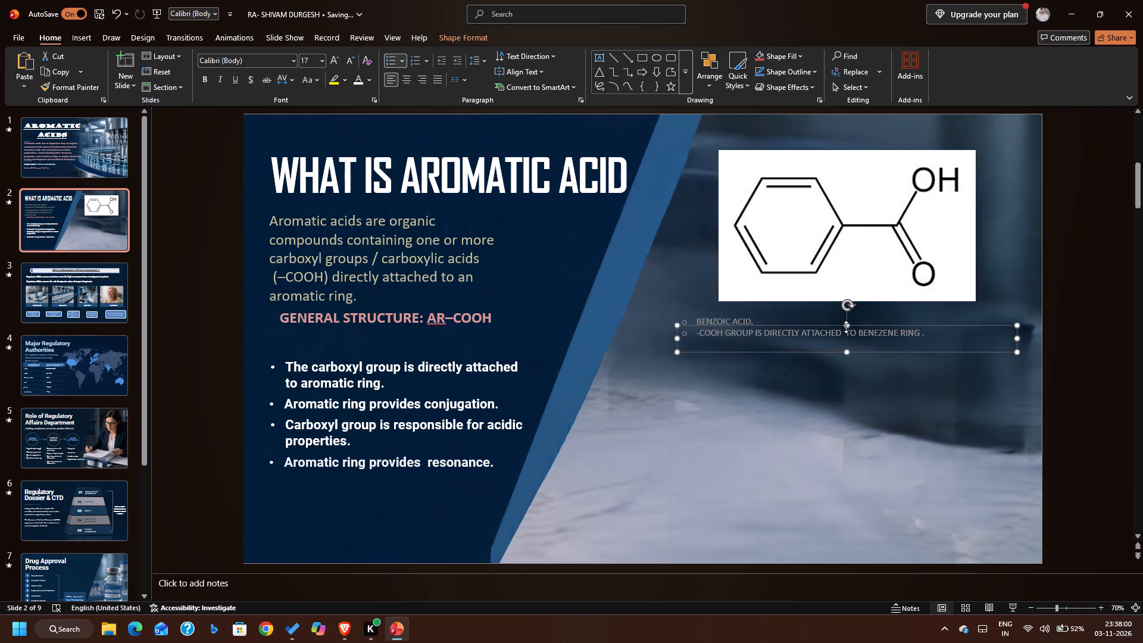
drag(846, 327, 846, 307)
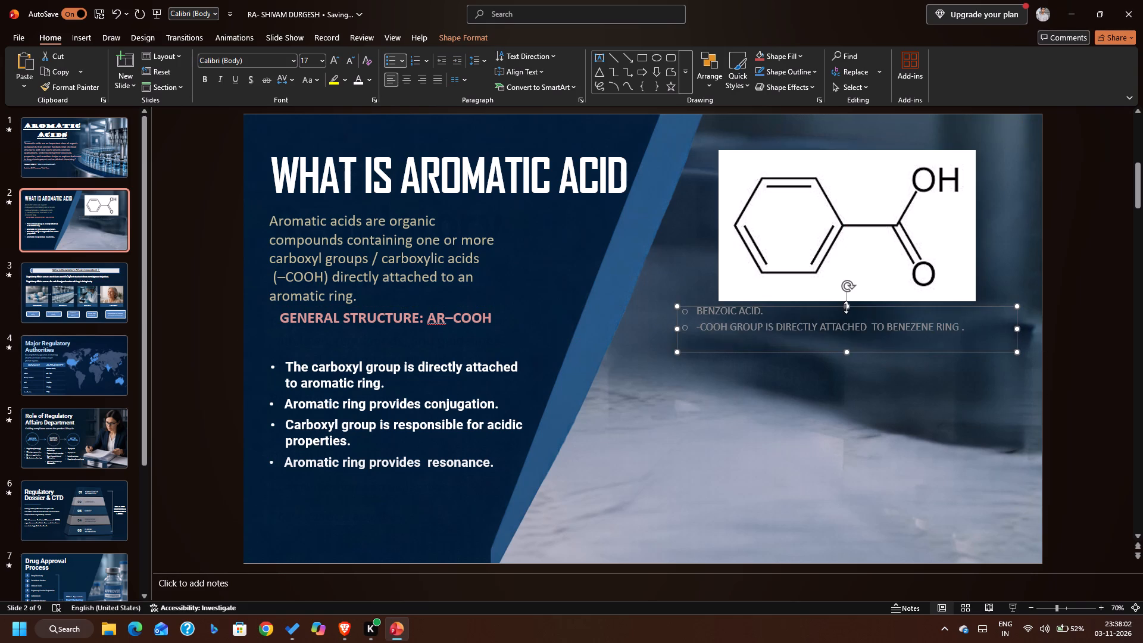
Tidy the end of the -COOH line so it finishes with "RING." and start another empty bullet below it.
click(964, 329)
click(962, 326)
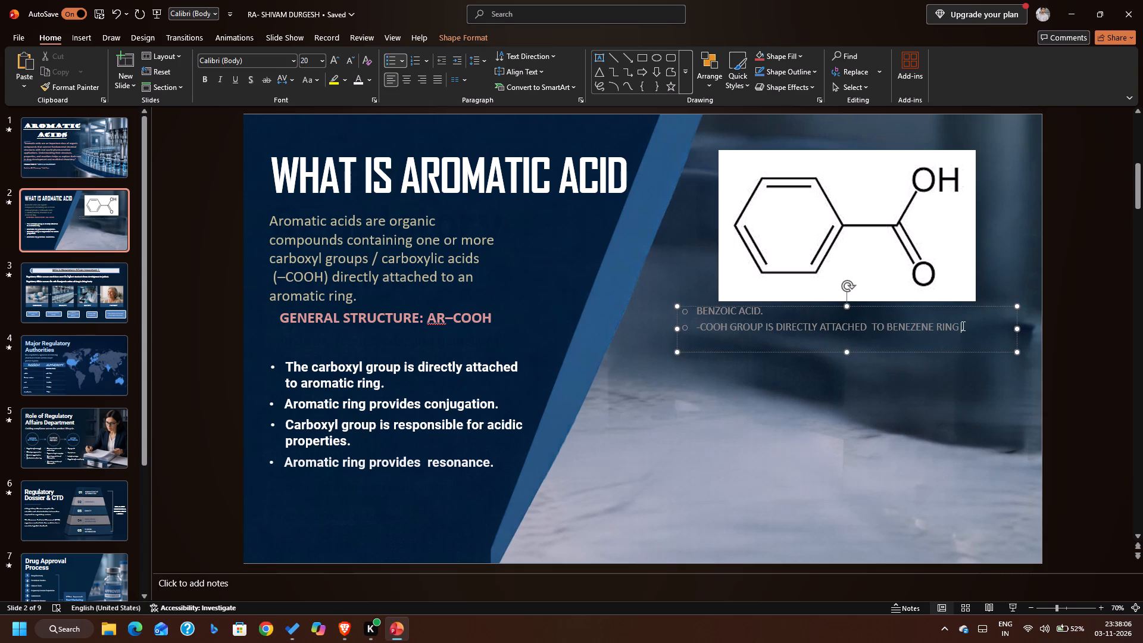
key(BackSpace)
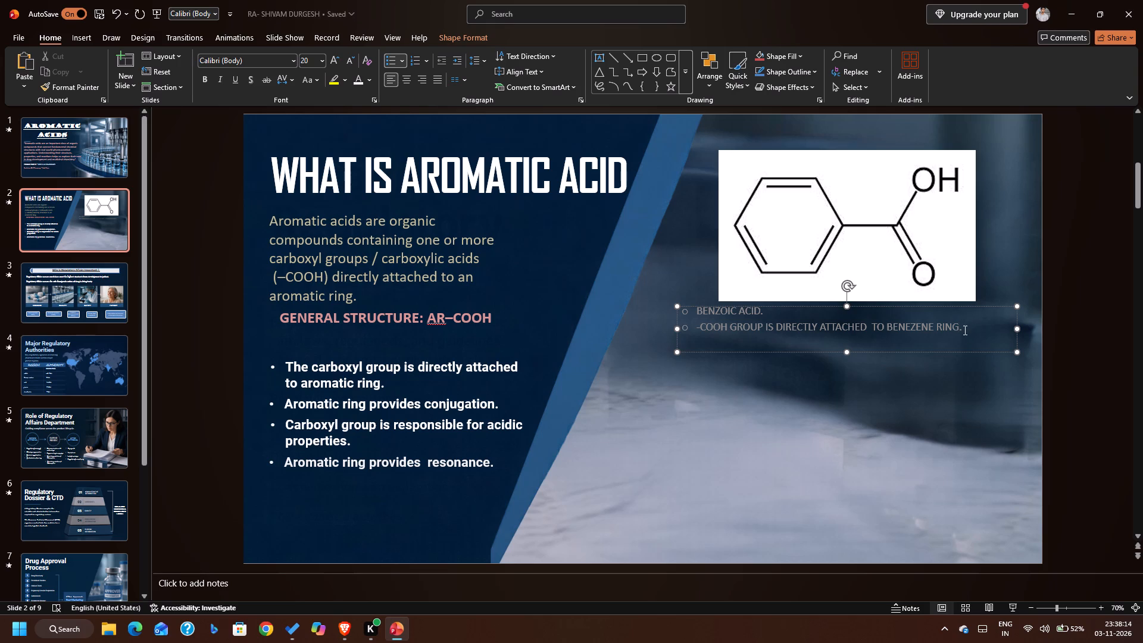
click(963, 329)
key(Return)
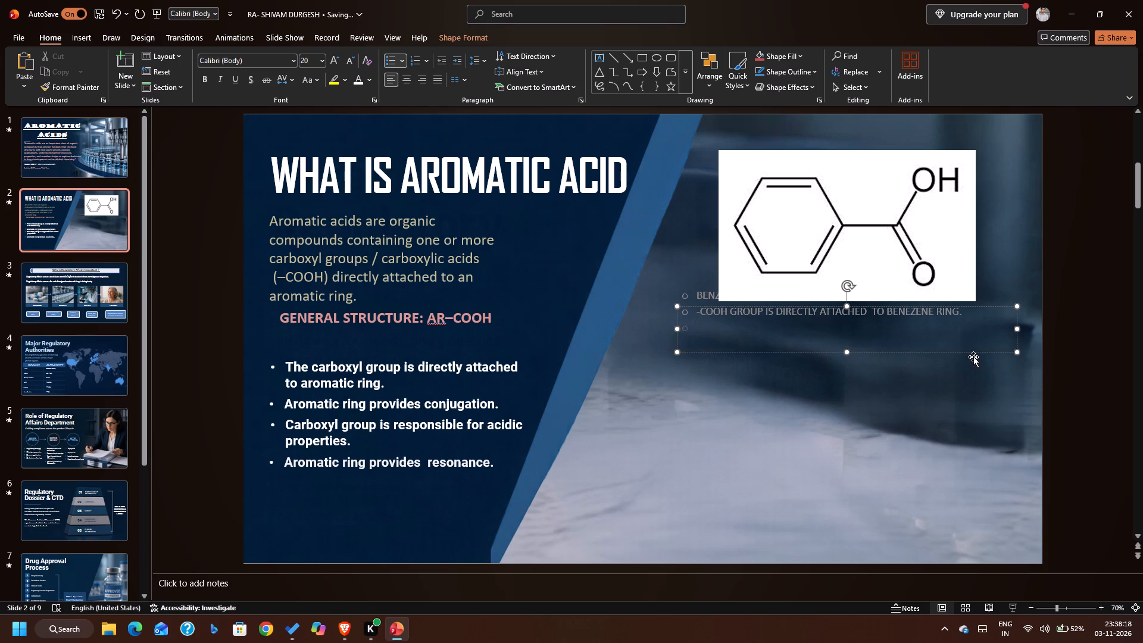
Move the bulleted text box slightly down and extend its lower edge so both bullets sit clear of the picture.
drag(976, 353, 977, 366)
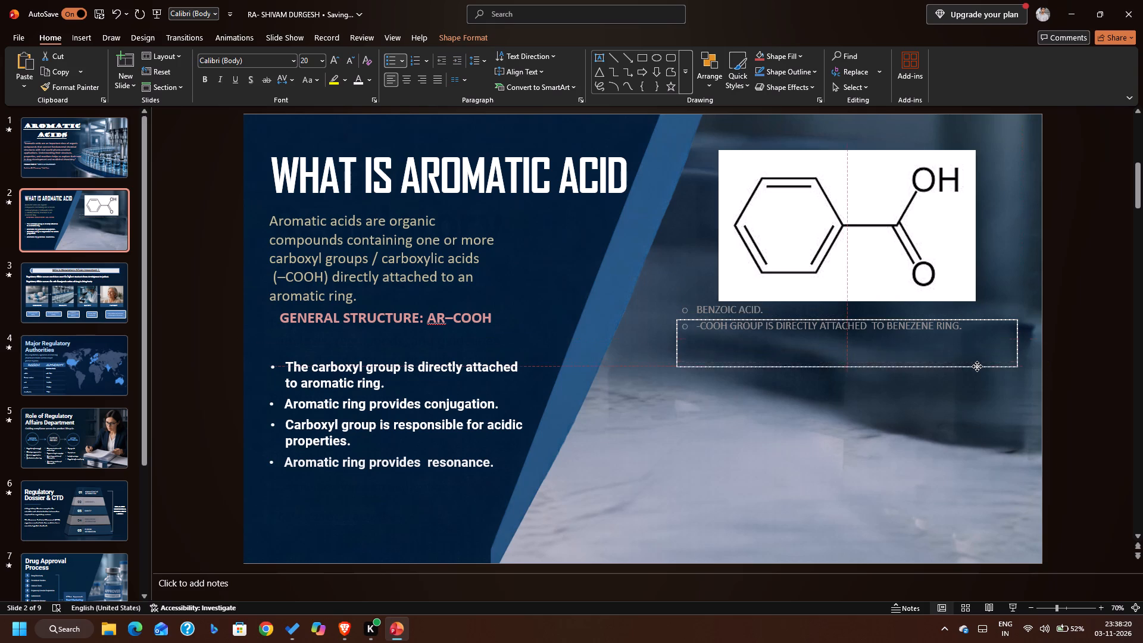
drag(977, 366, 977, 369)
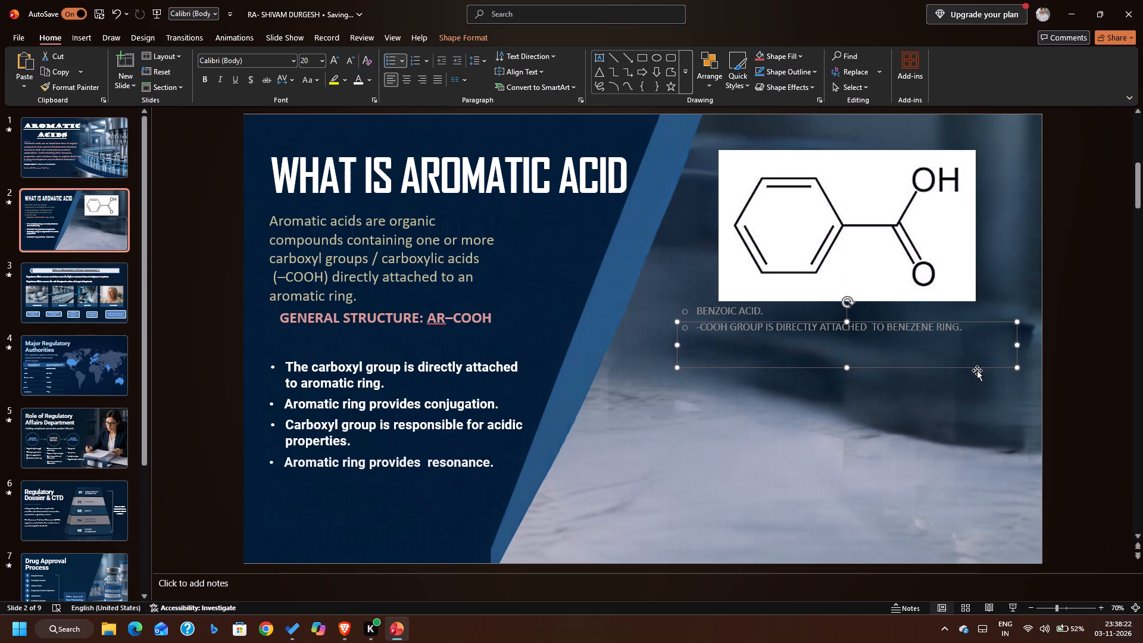
drag(977, 370, 978, 379)
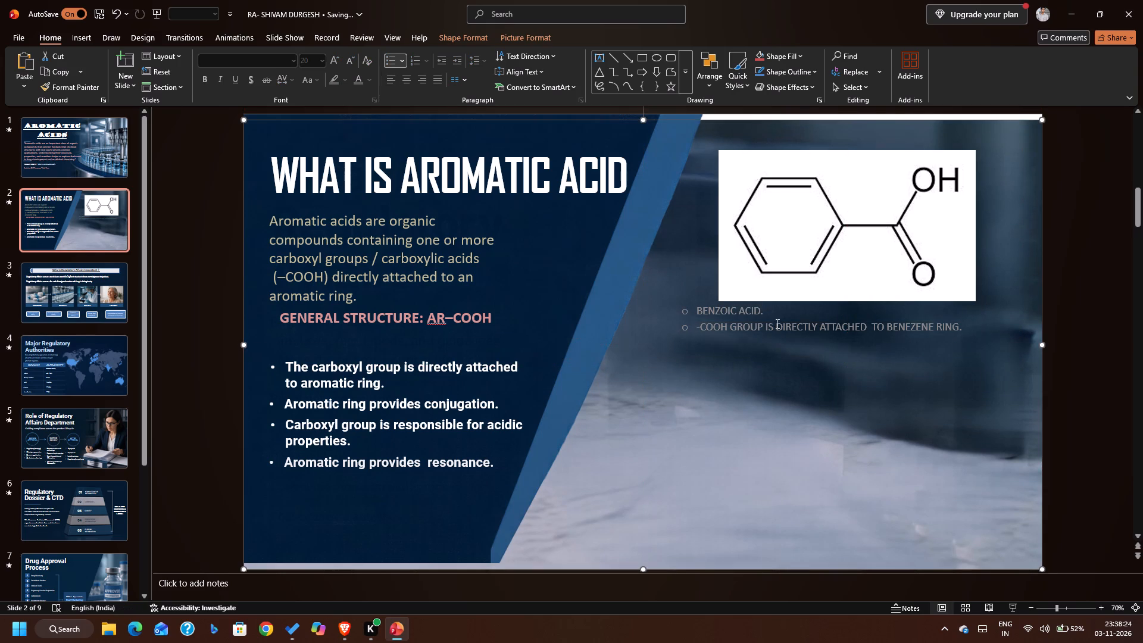
click(111, 9)
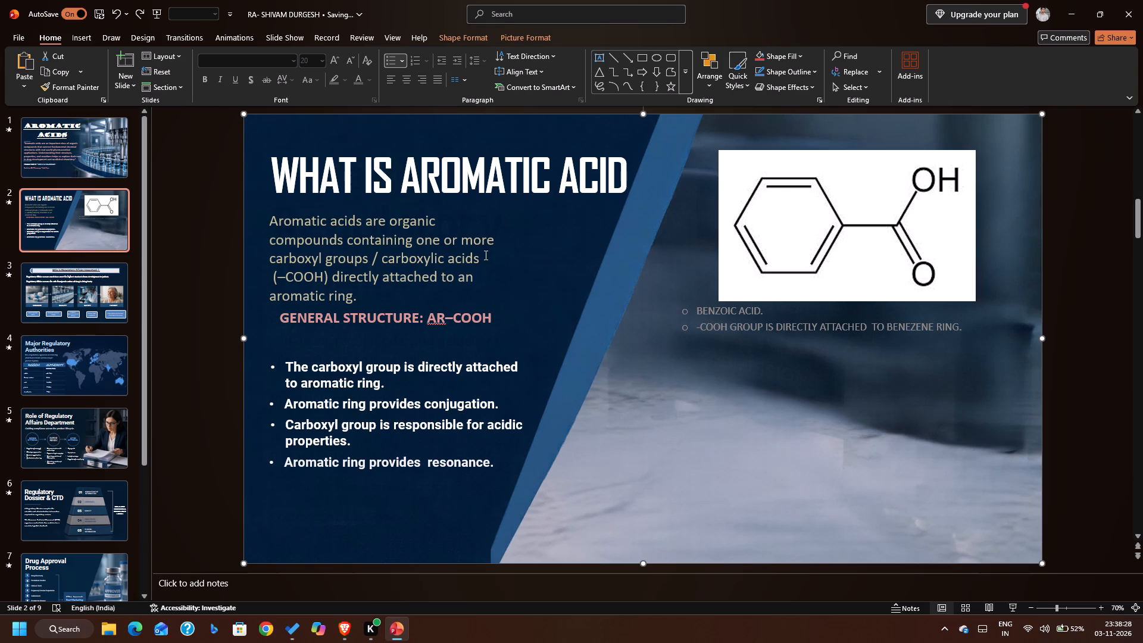
click(712, 319)
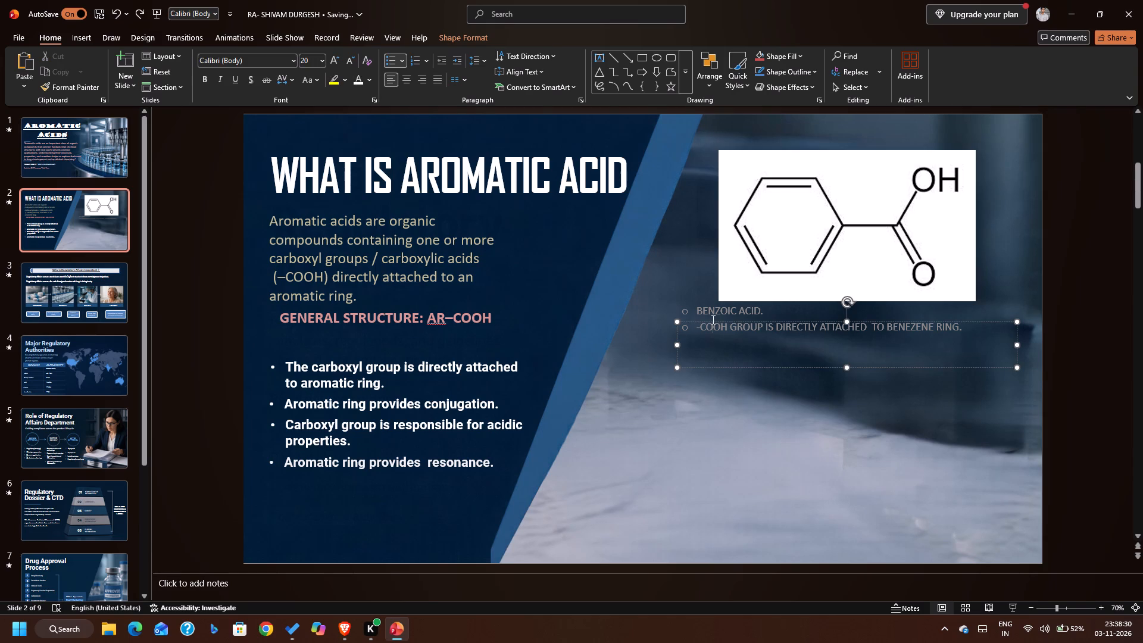
click(712, 308)
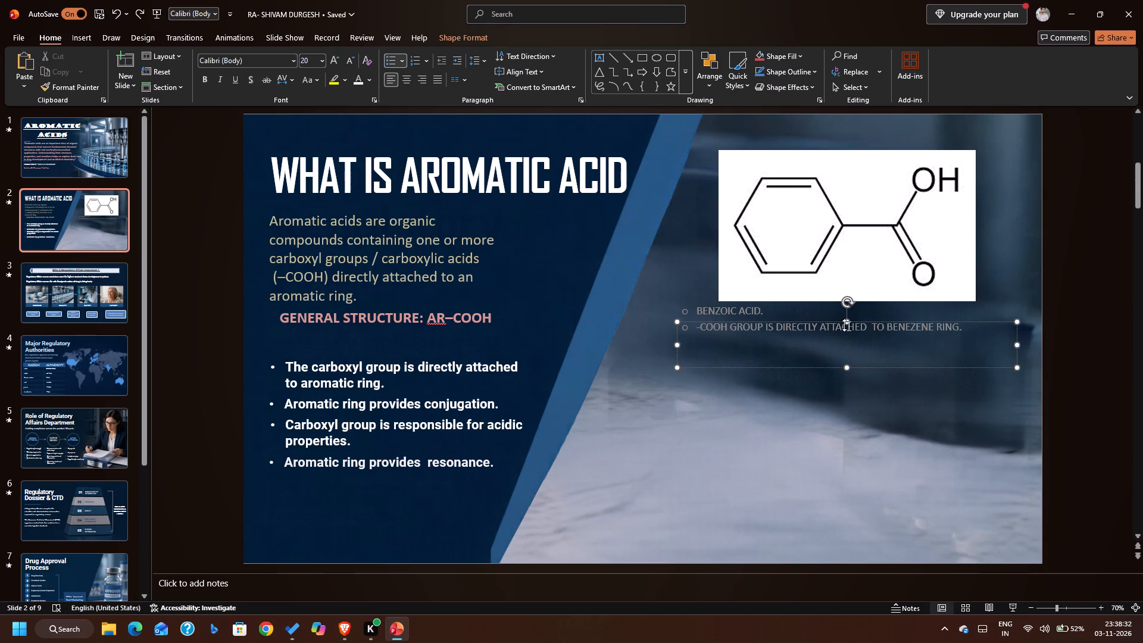
click(847, 323)
click(845, 369)
drag(845, 369, 848, 398)
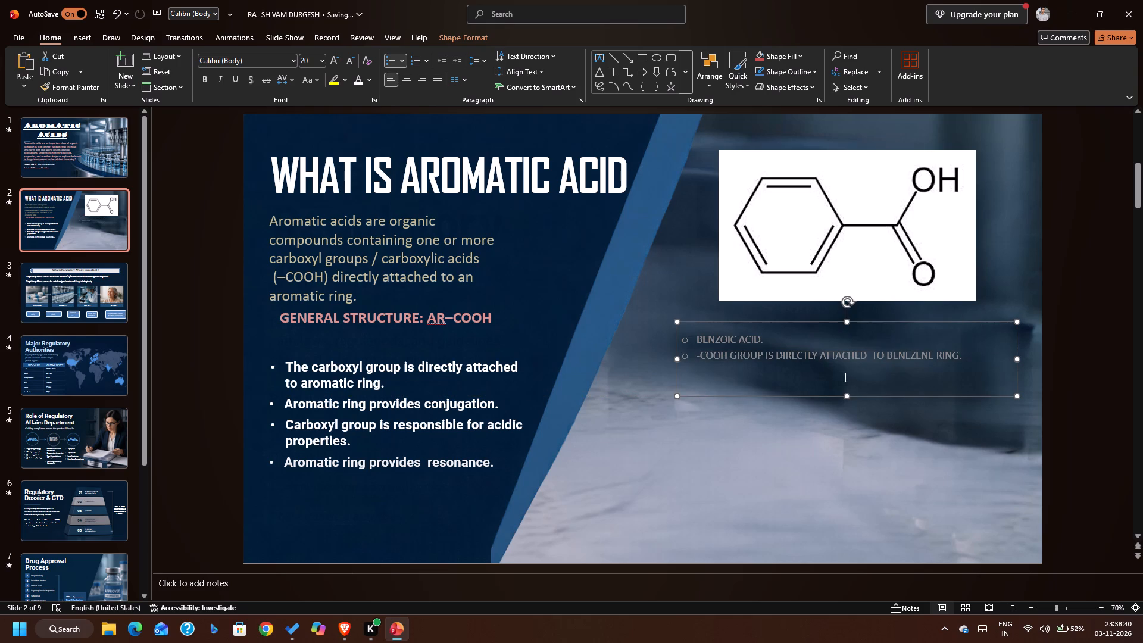
Recolour all text in the benzoic acid bullets with the lightest orange theme tint.
click(797, 360)
key(ctrl+a)
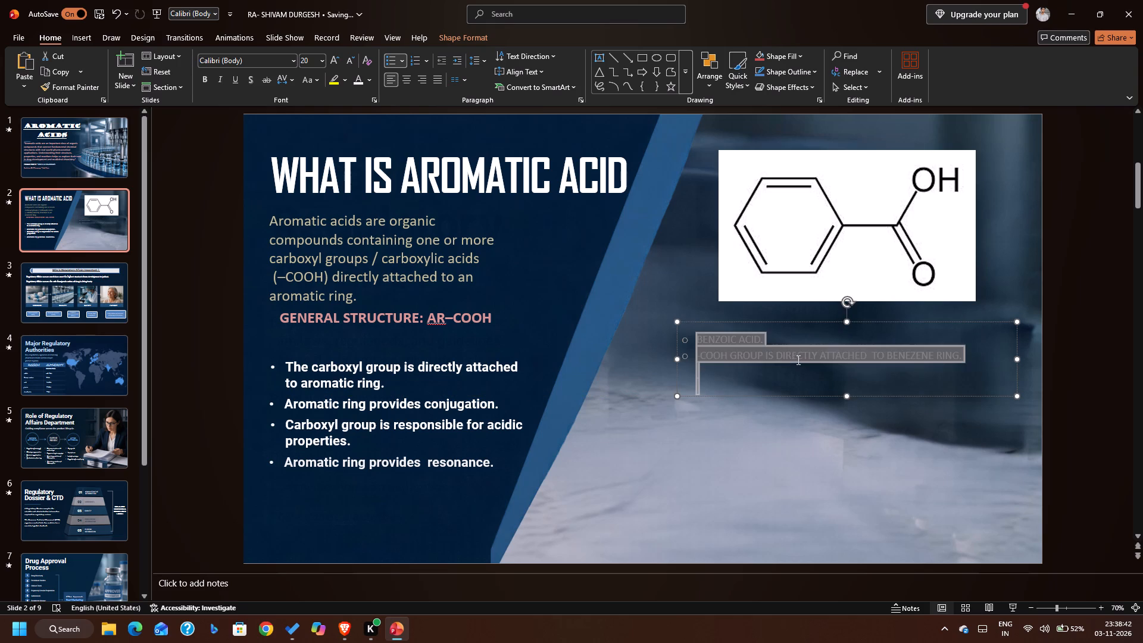
click(368, 74)
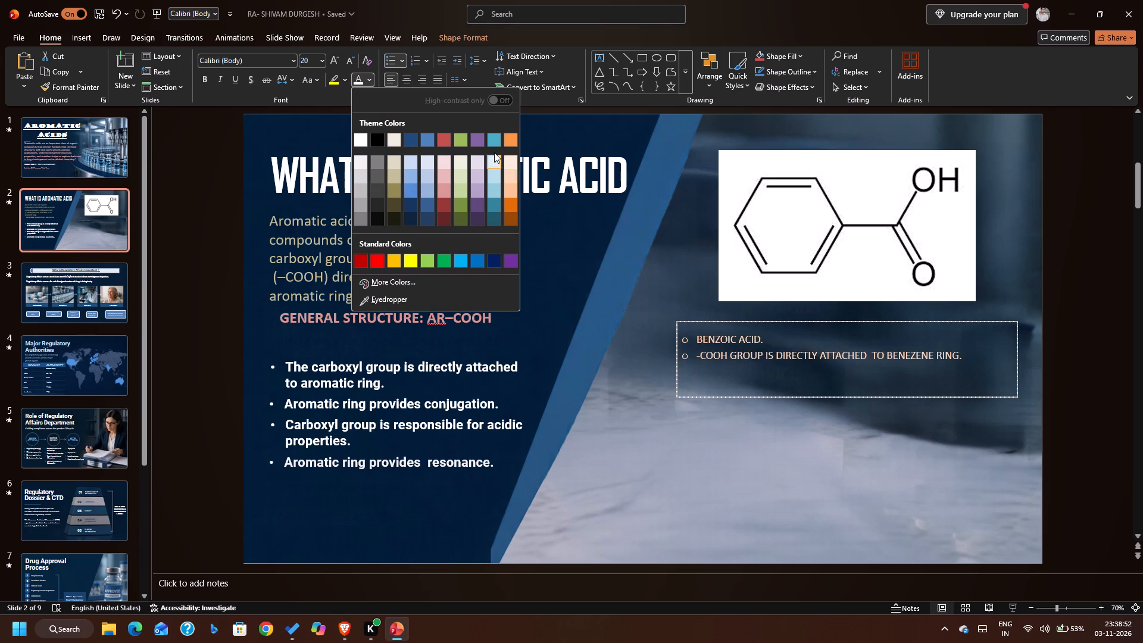
click(511, 166)
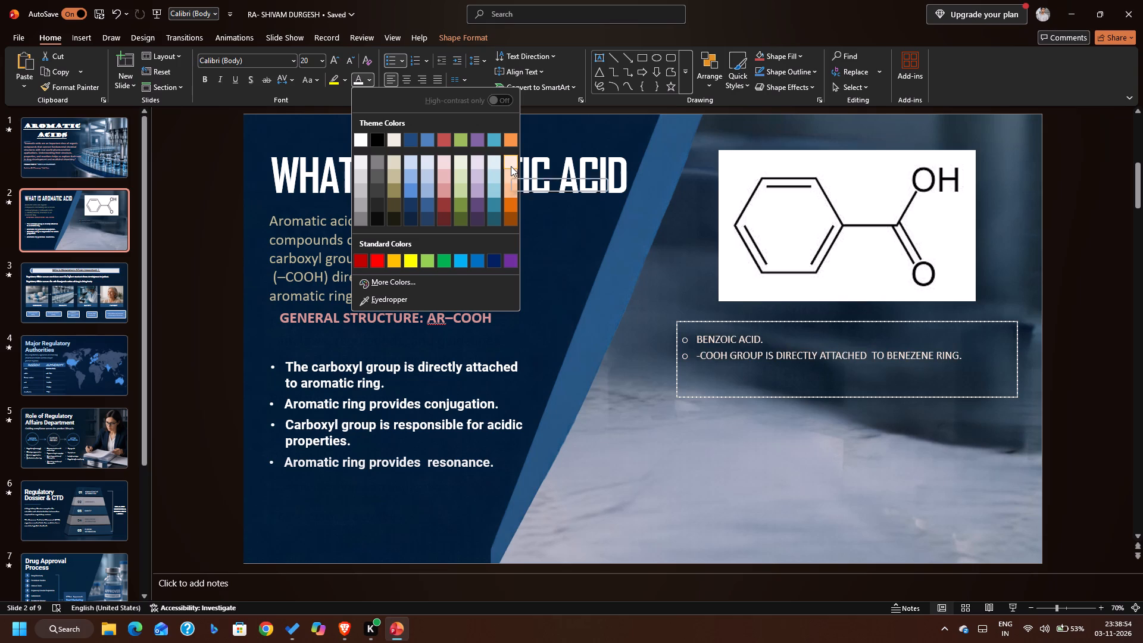
click(211, 244)
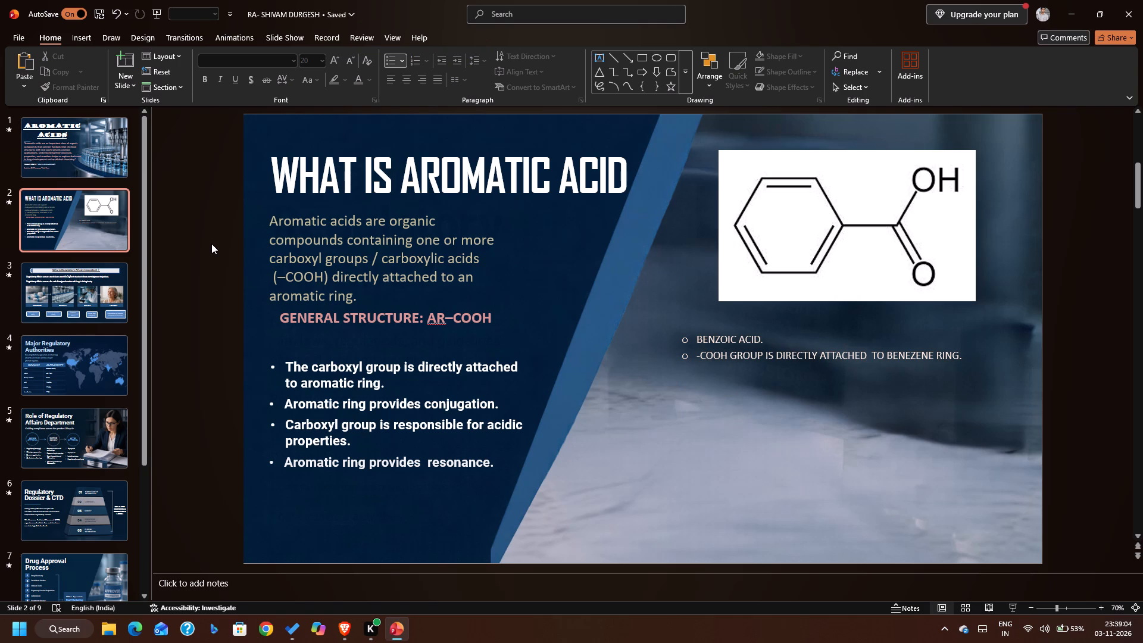
Change the font of all the benzoic acid bullet text to Castellar.
click(731, 344)
key(ctrl+a)
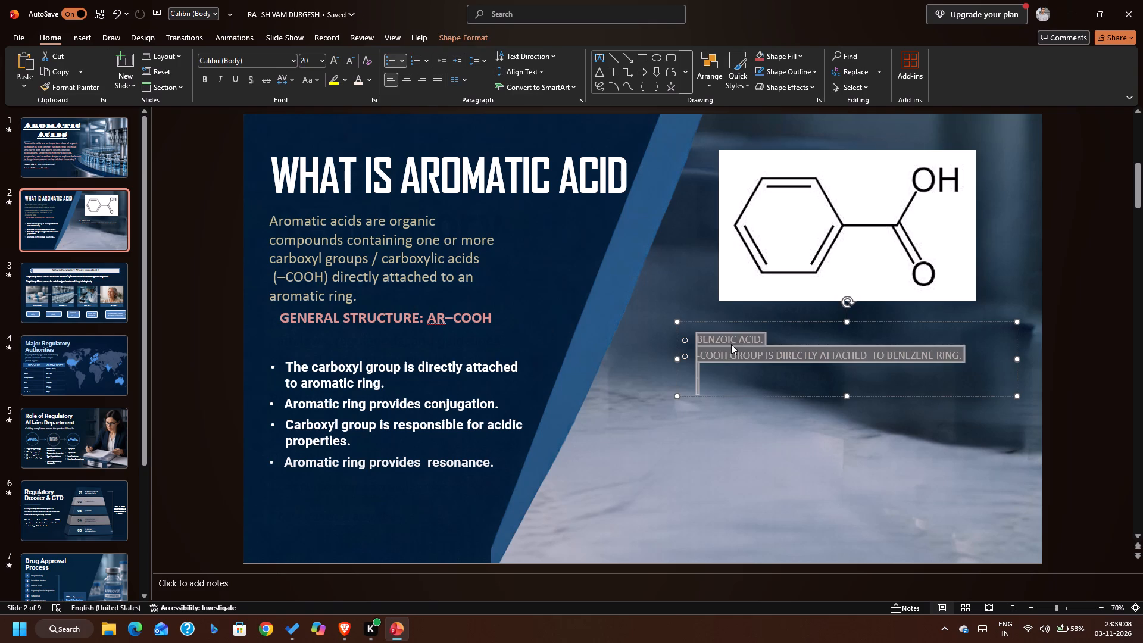
click(296, 59)
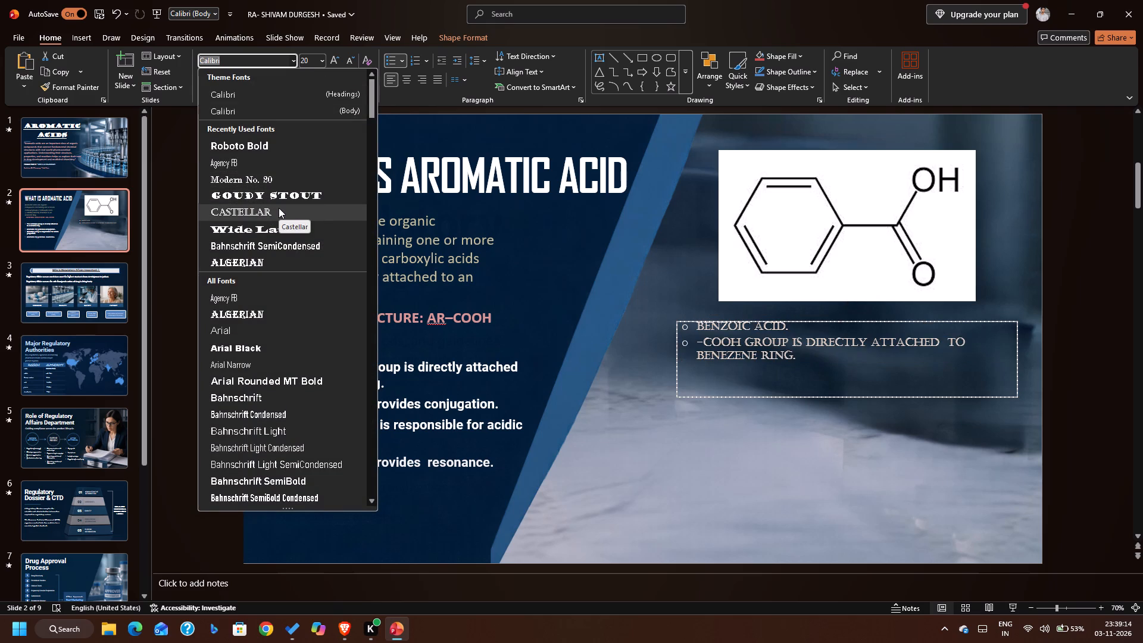
click(279, 208)
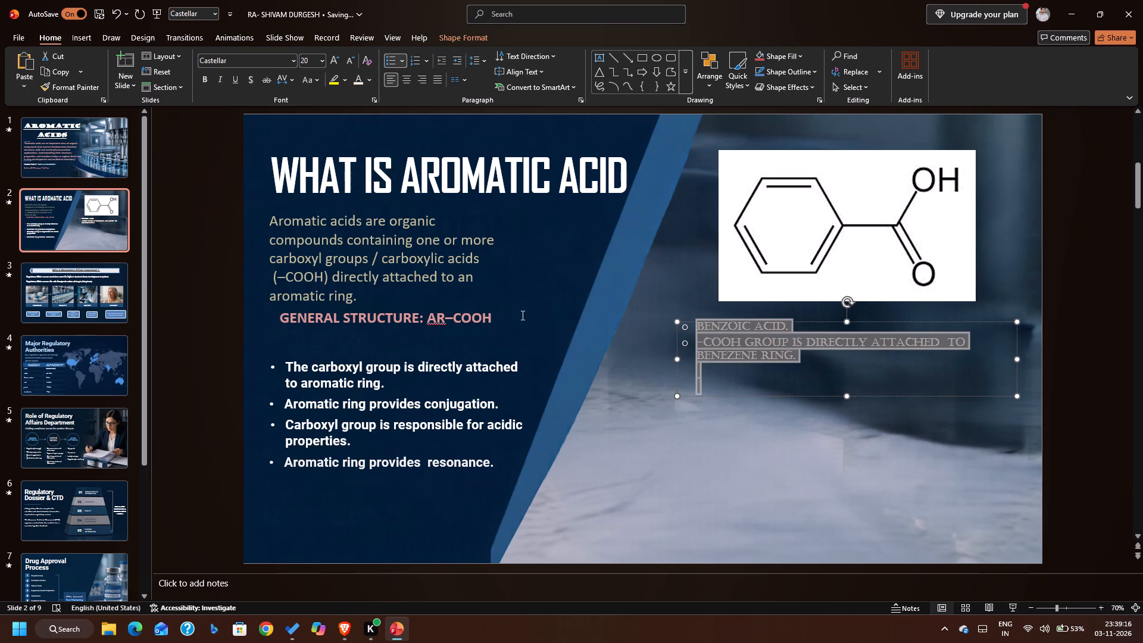
click(202, 314)
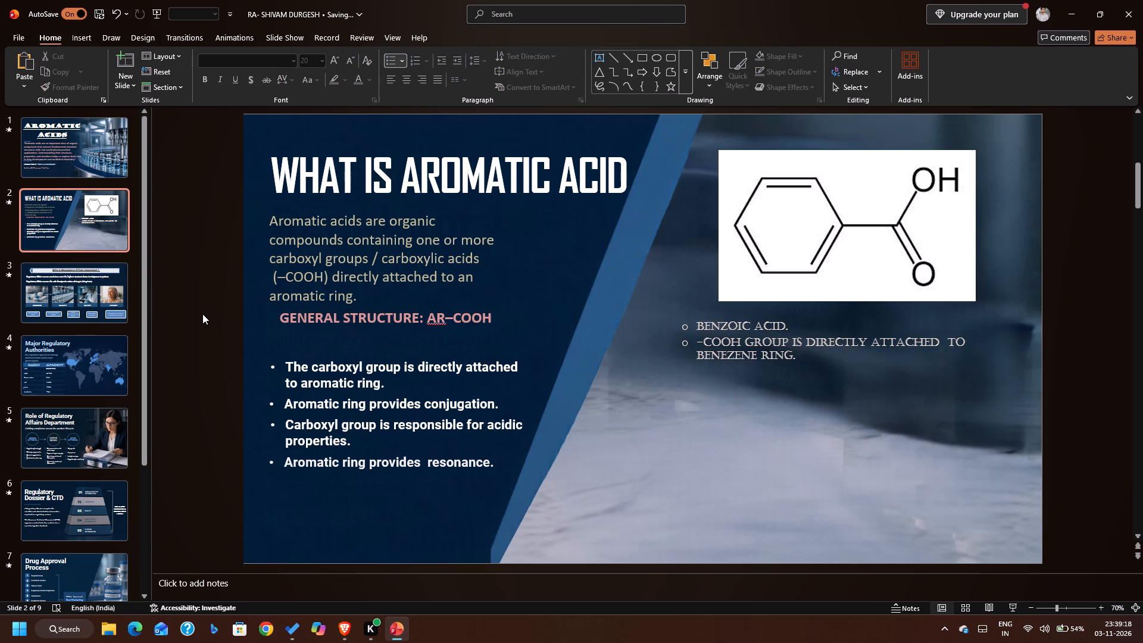
Shift the "GENERAL STRUCTURE: AR–COOH" text box slightly left to line up with the definition paragraph above it.
click(406, 319)
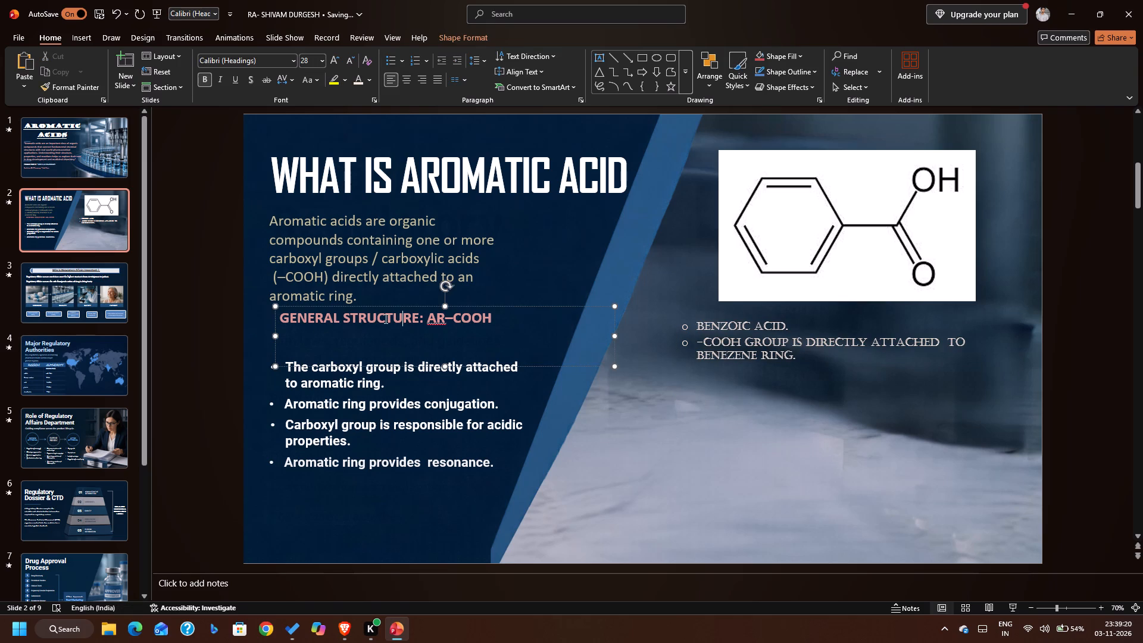
drag(277, 320, 270, 319)
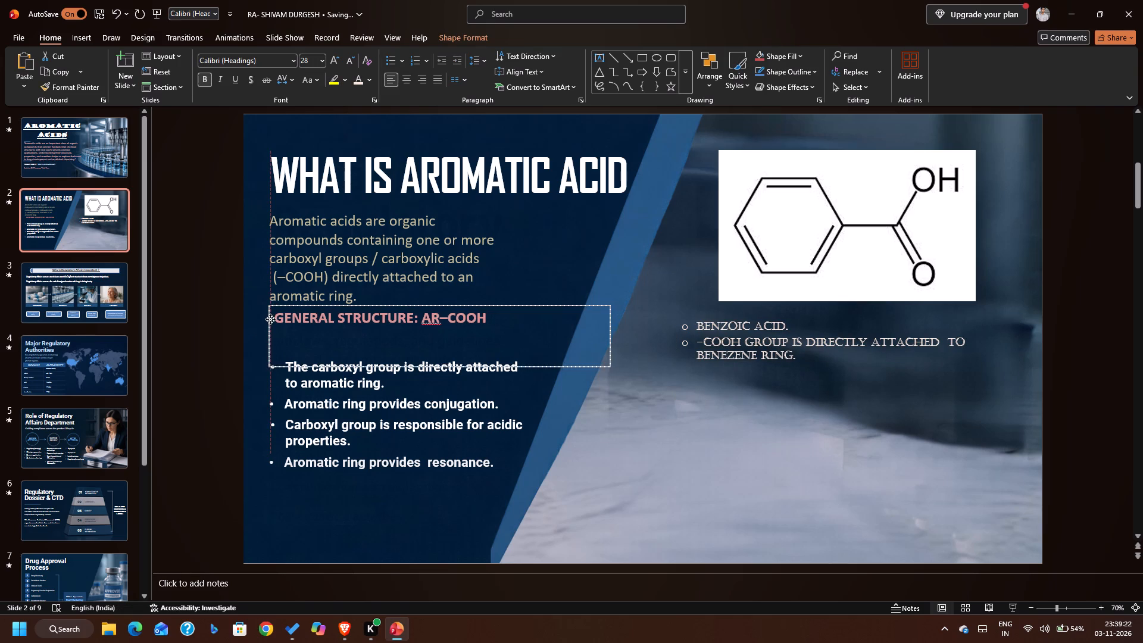
drag(270, 319, 269, 319)
click(242, 316)
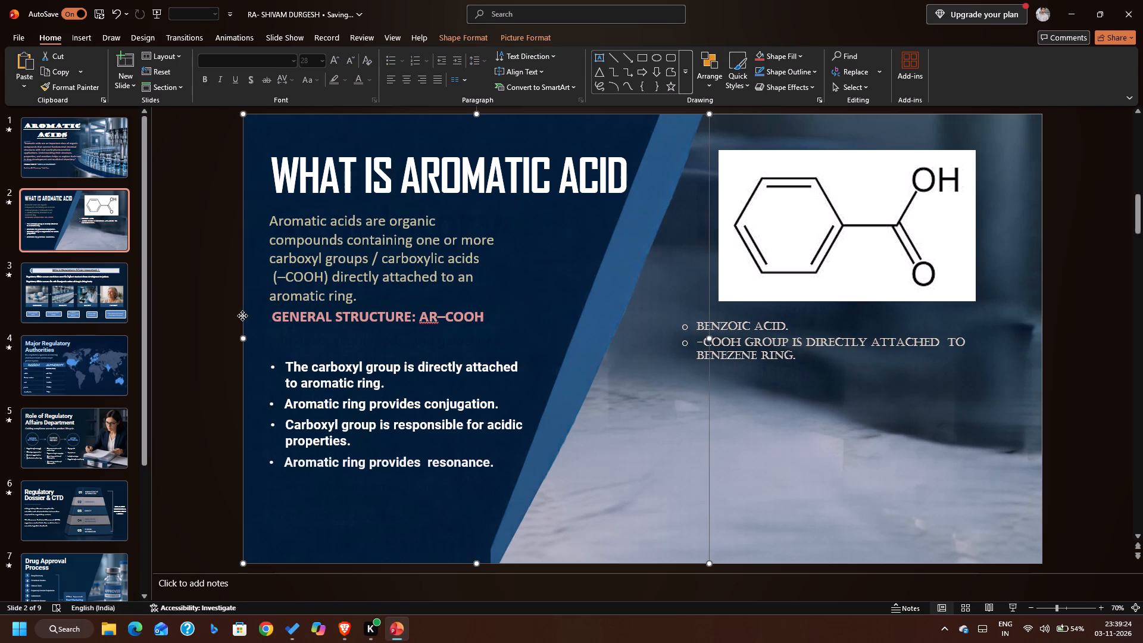
click(223, 313)
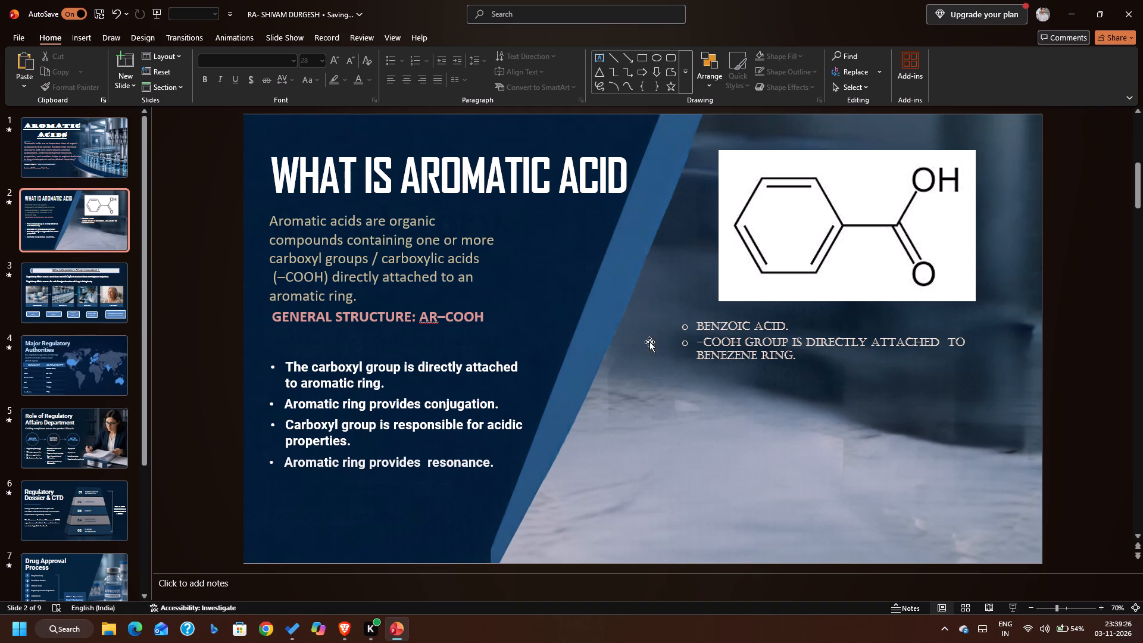
Insert an empty line between the BENZOIC ACID and -COOH bullets and move their text box slightly down.
click(748, 350)
click(794, 330)
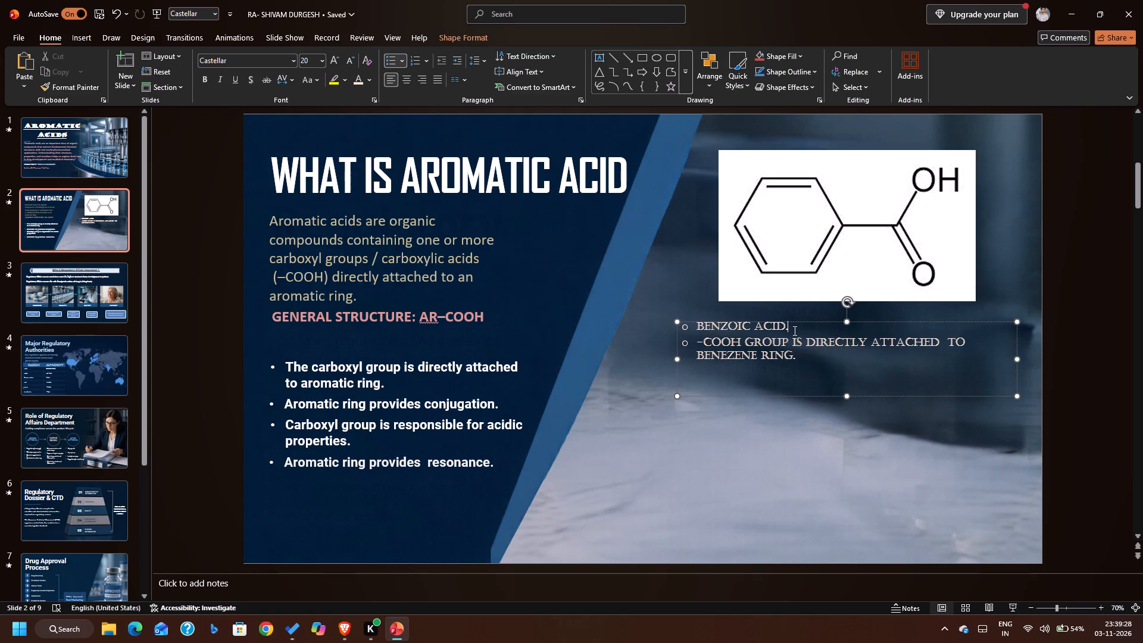
key(Return)
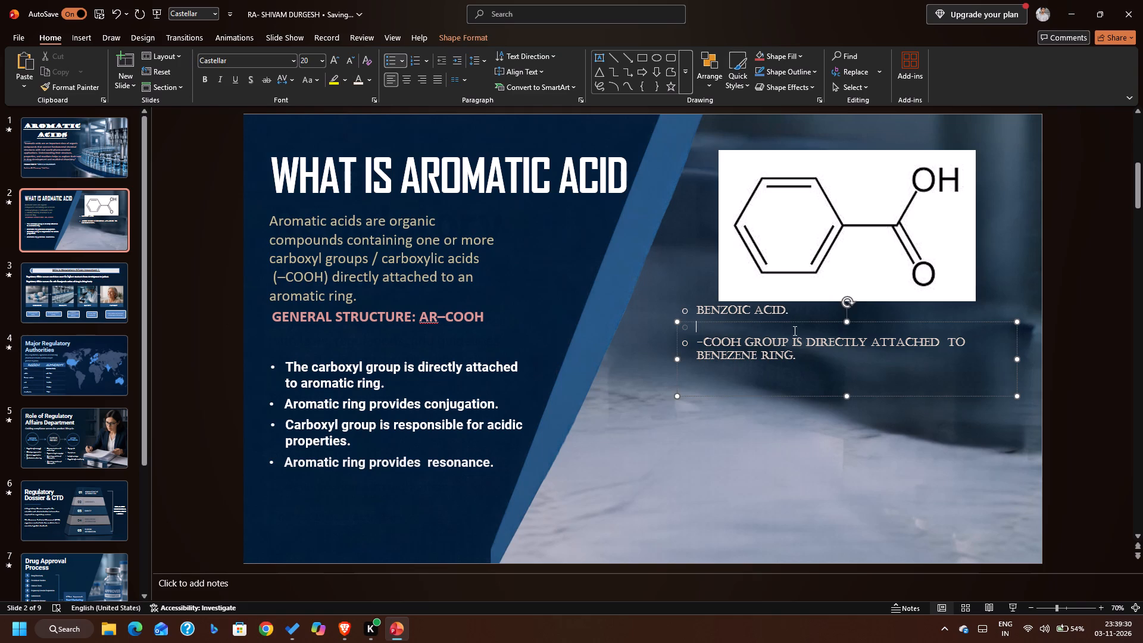
click(221, 367)
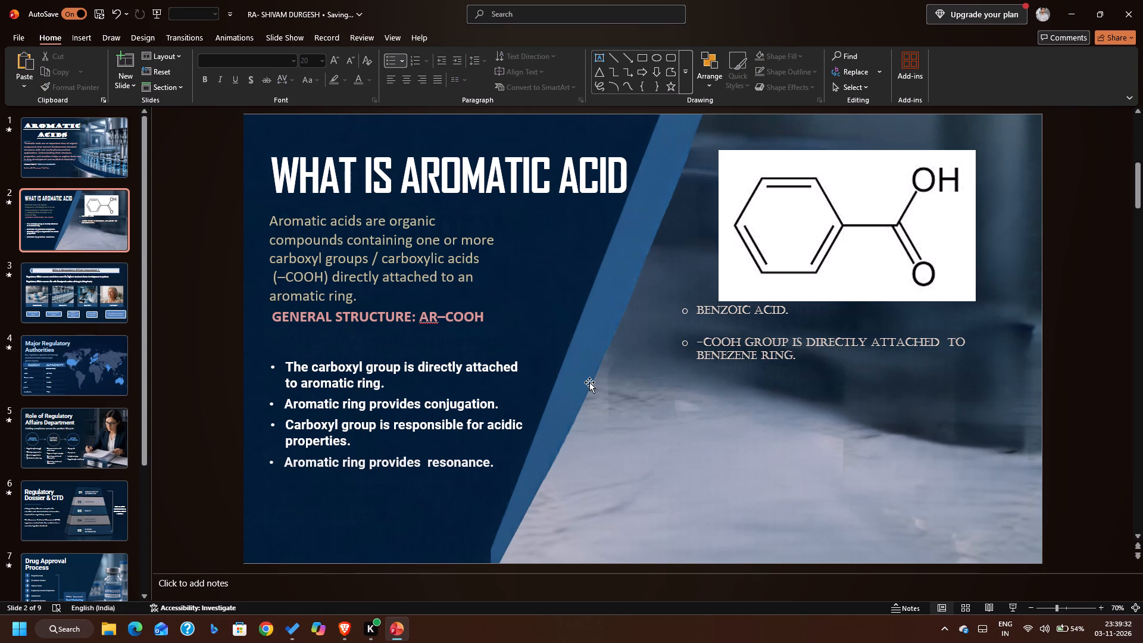
click(804, 316)
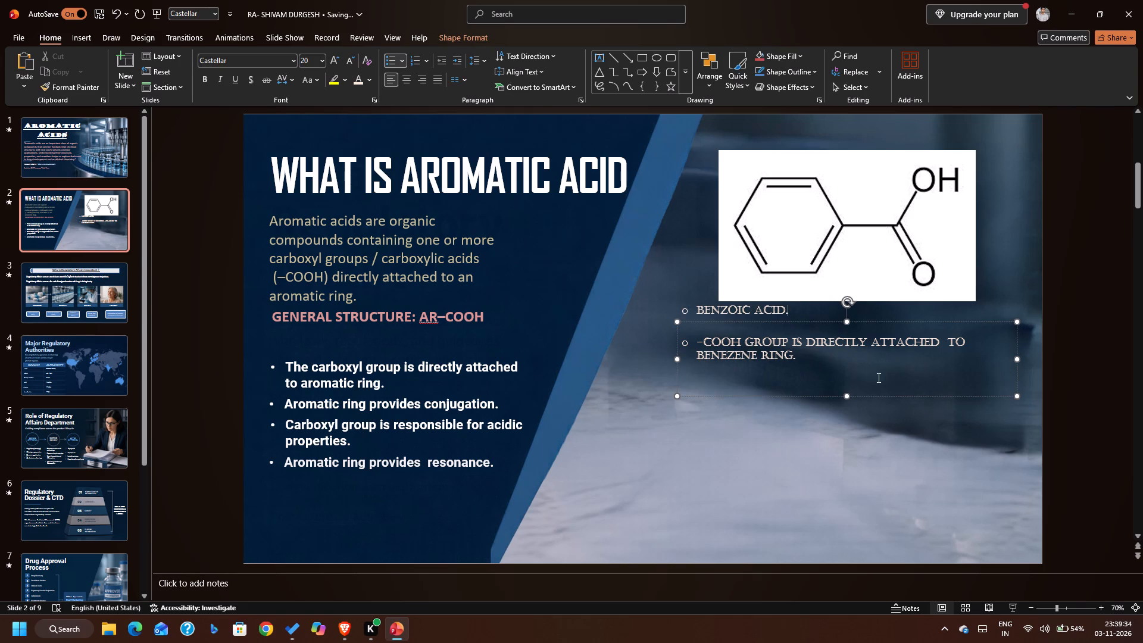
drag(890, 396, 894, 408)
click(192, 344)
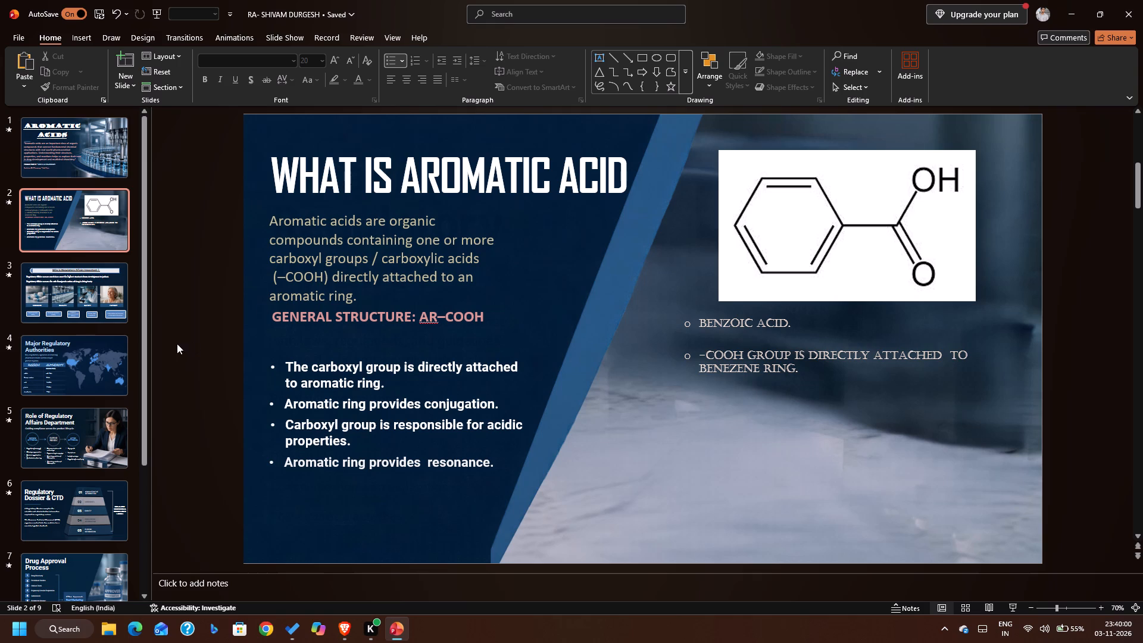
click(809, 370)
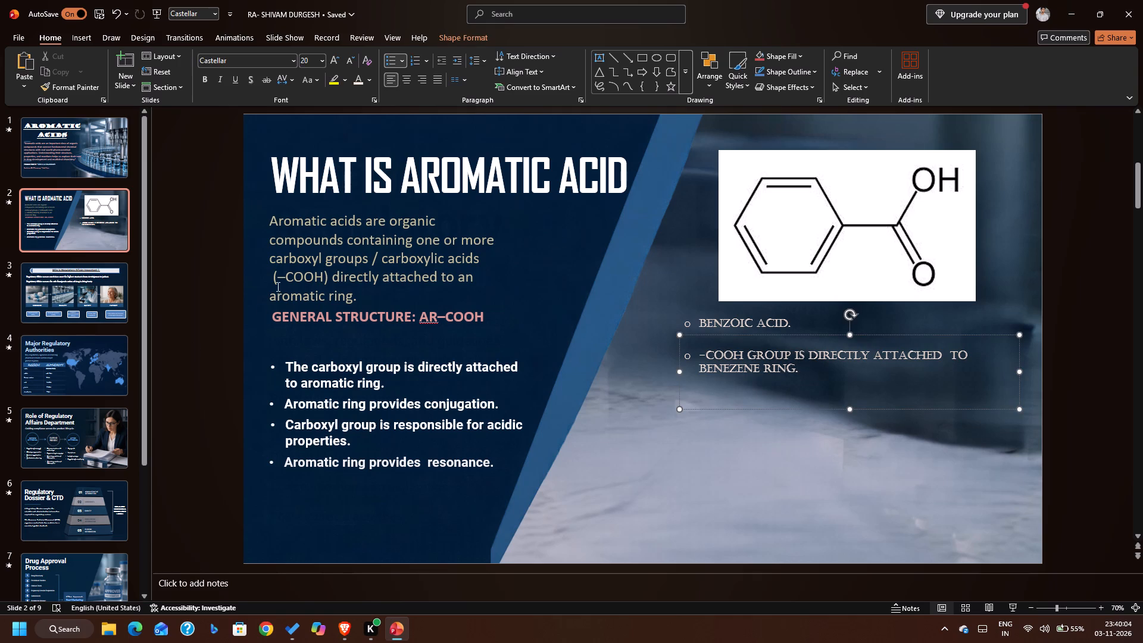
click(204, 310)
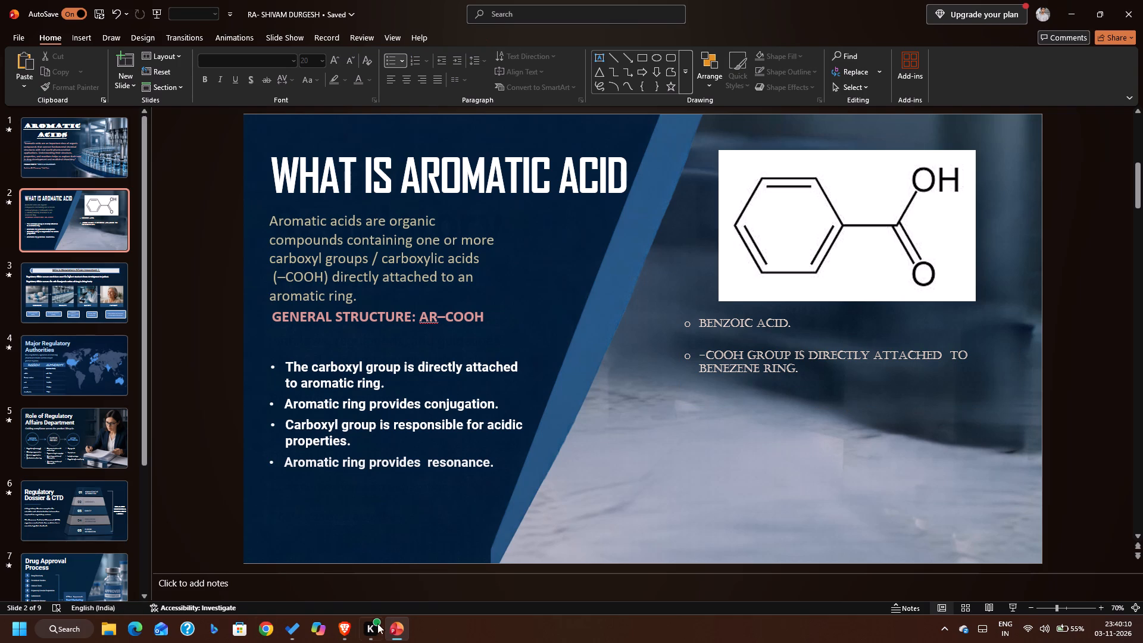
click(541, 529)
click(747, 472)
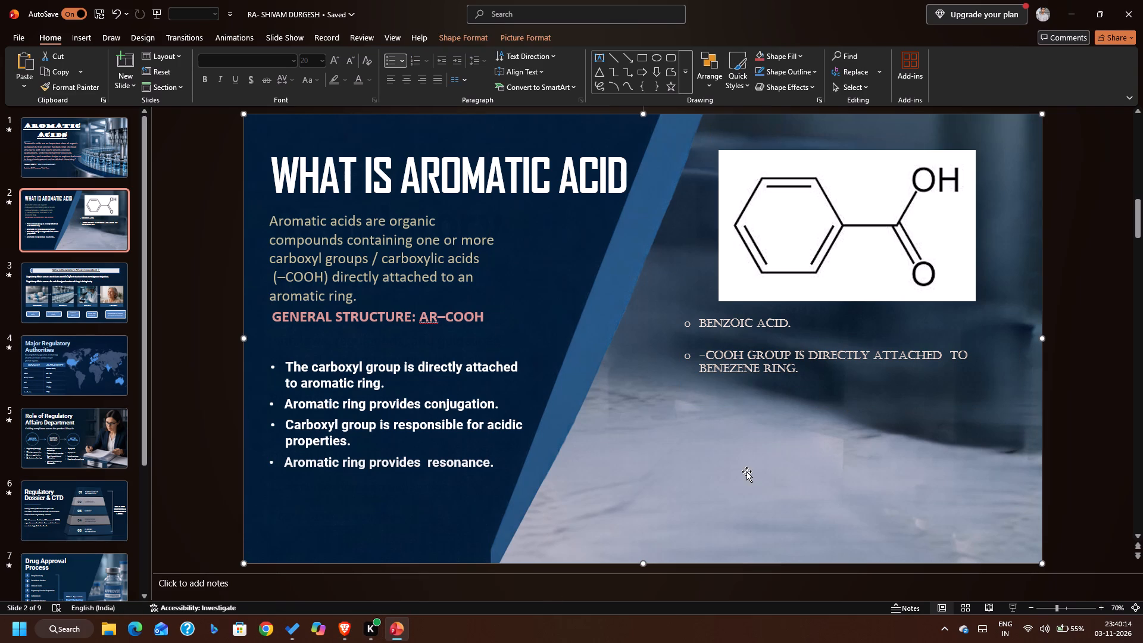
Apply the "Title and Content" layout to the "What is Aromatic Acid" slide.
click(165, 57)
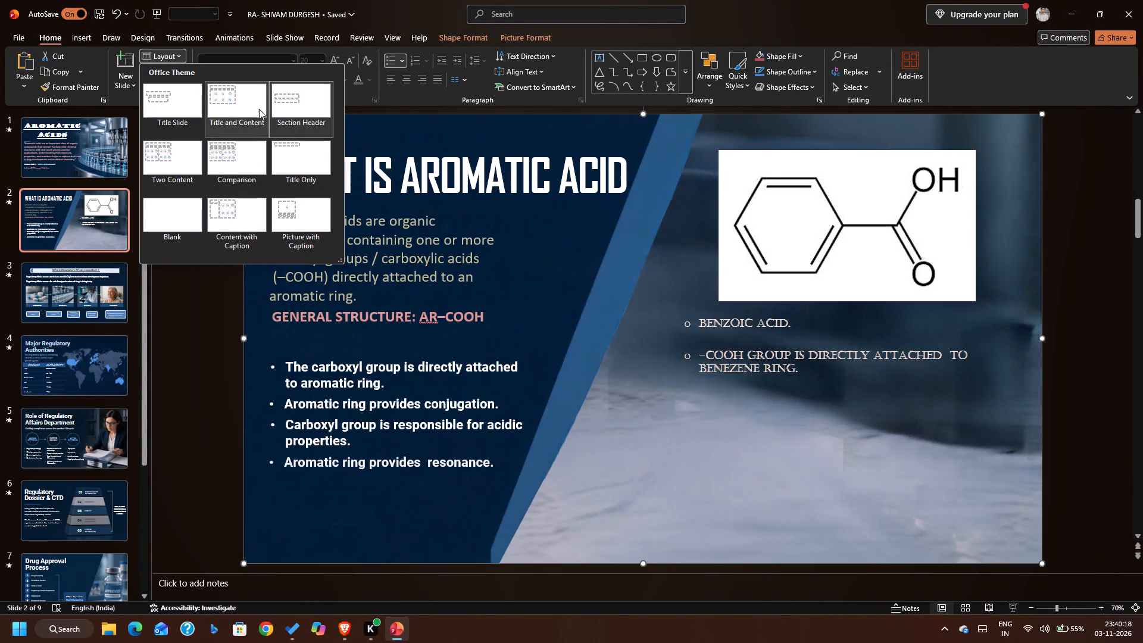
click(237, 105)
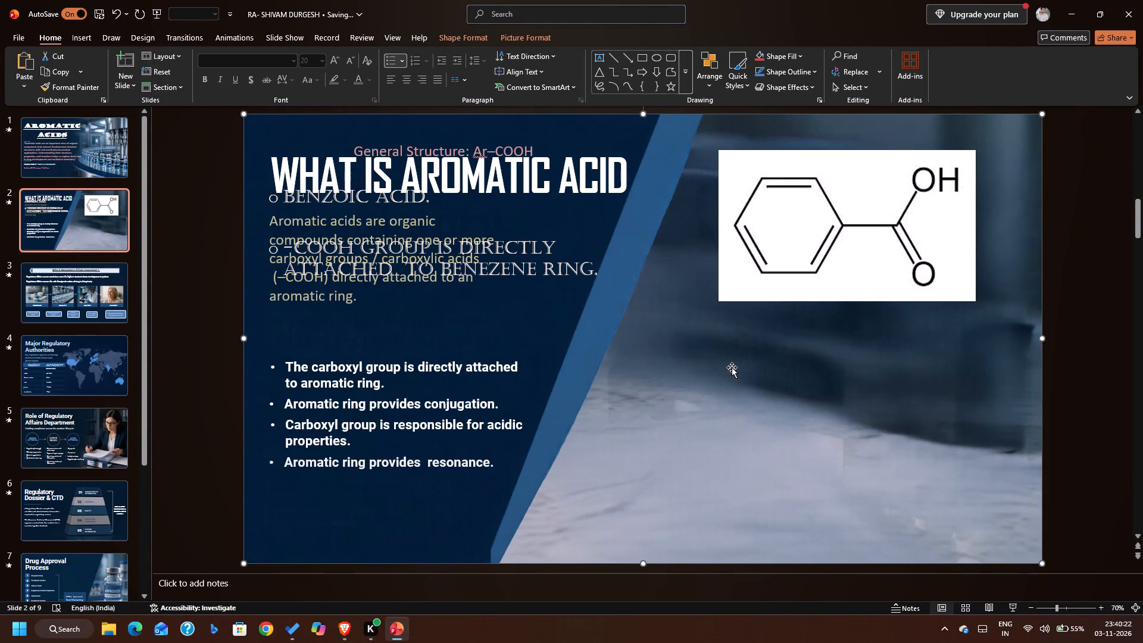
click(733, 367)
click(580, 324)
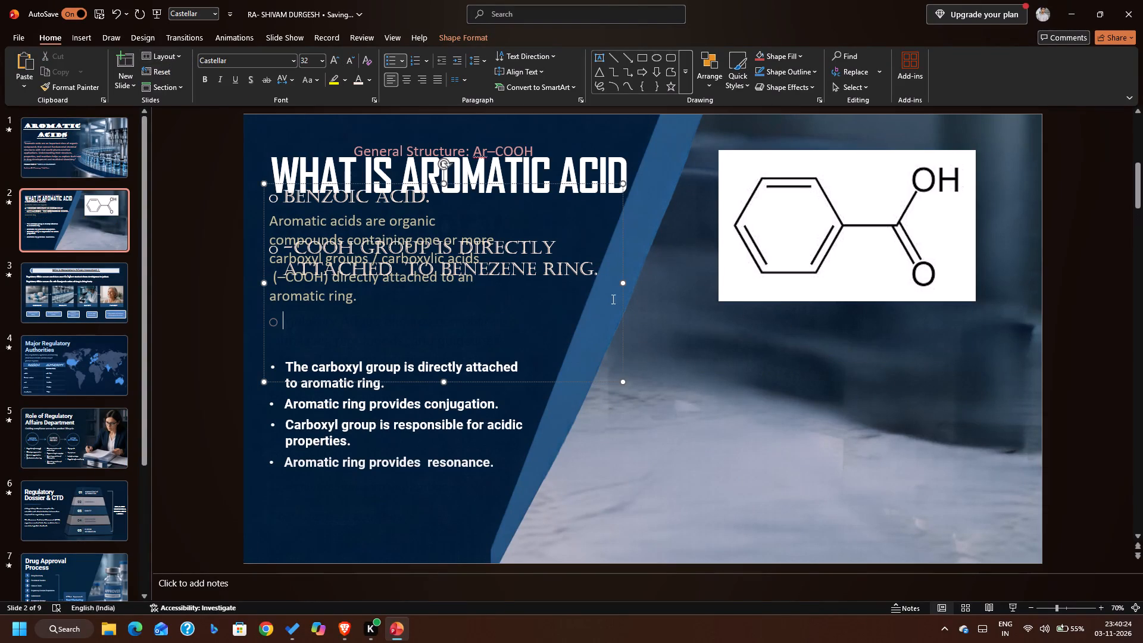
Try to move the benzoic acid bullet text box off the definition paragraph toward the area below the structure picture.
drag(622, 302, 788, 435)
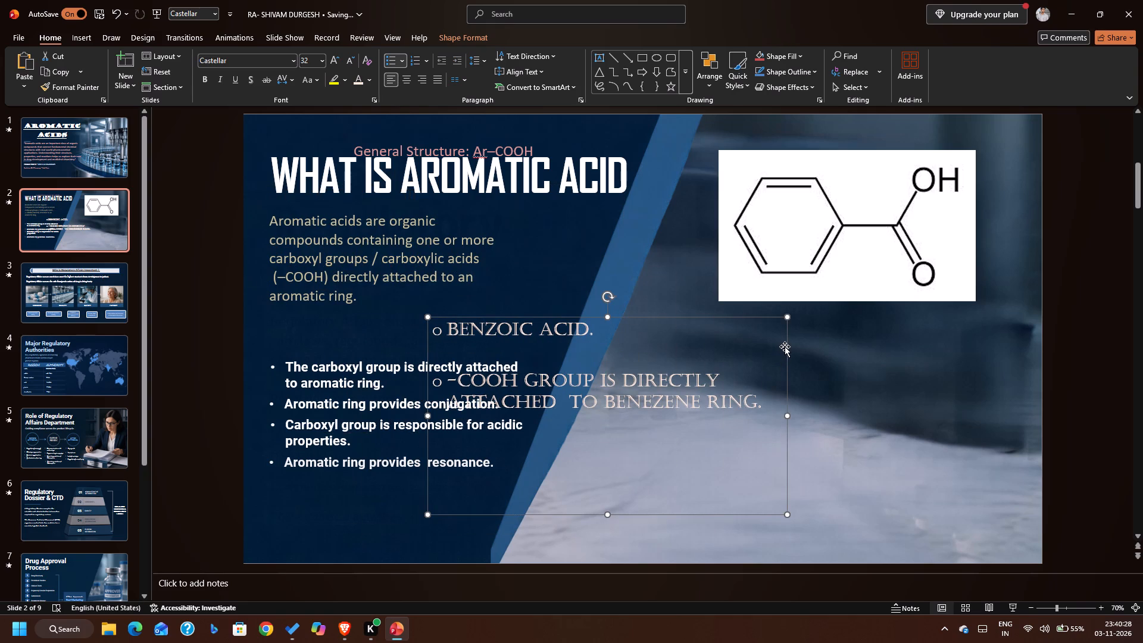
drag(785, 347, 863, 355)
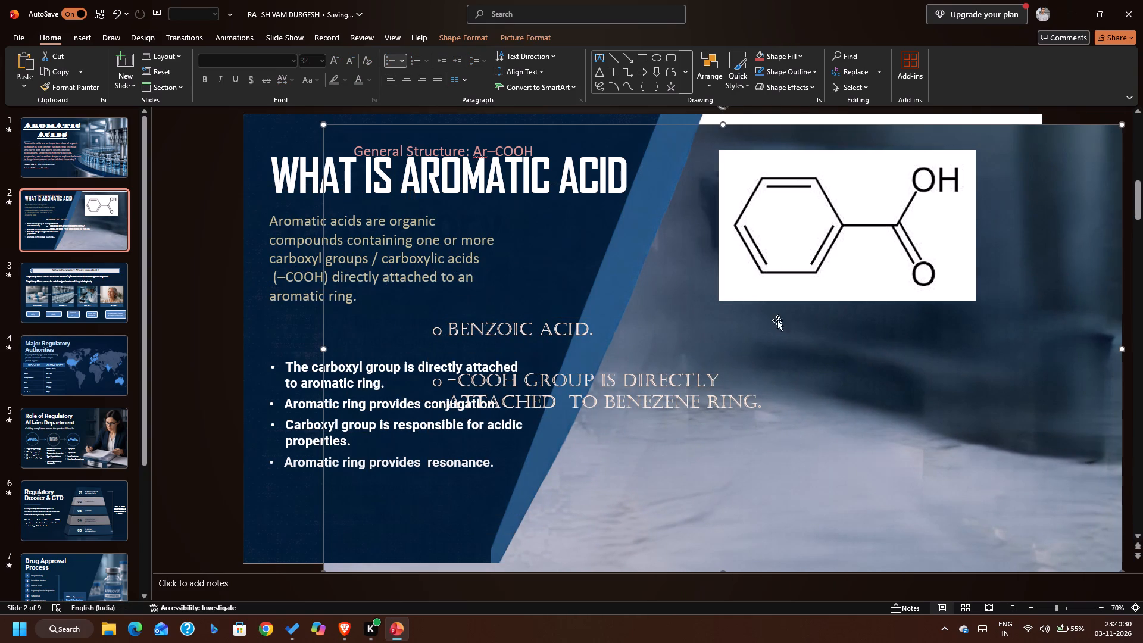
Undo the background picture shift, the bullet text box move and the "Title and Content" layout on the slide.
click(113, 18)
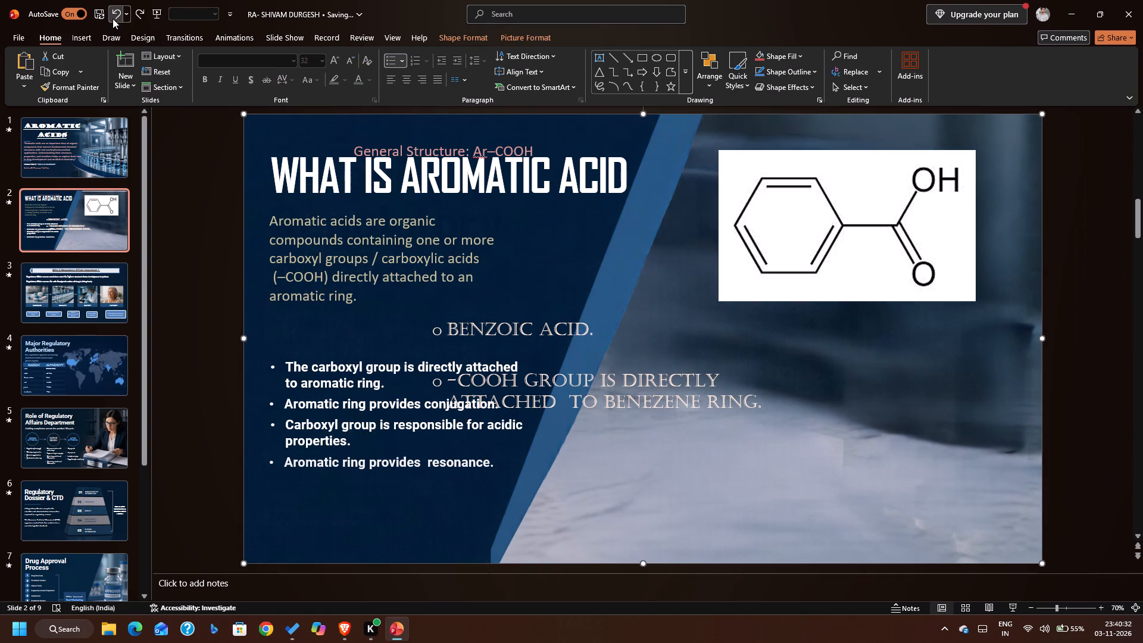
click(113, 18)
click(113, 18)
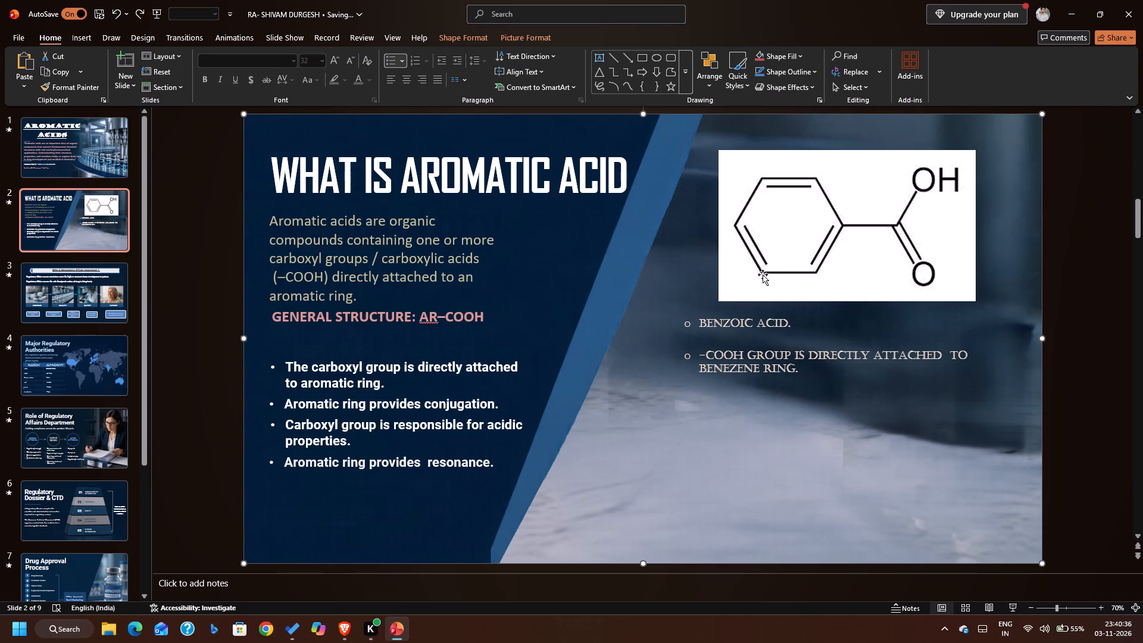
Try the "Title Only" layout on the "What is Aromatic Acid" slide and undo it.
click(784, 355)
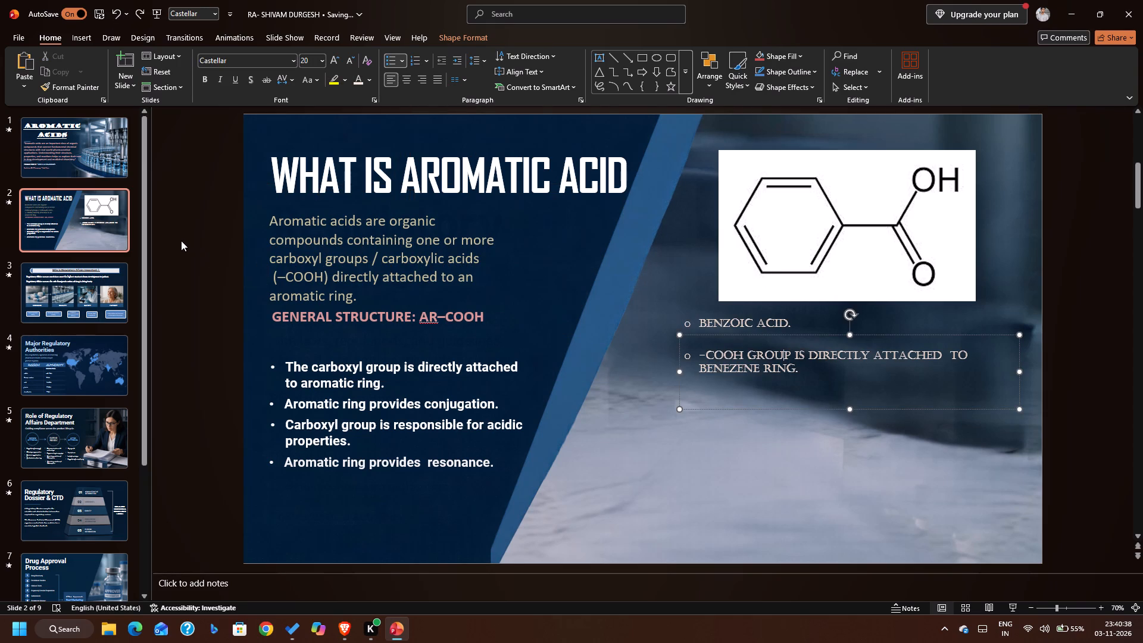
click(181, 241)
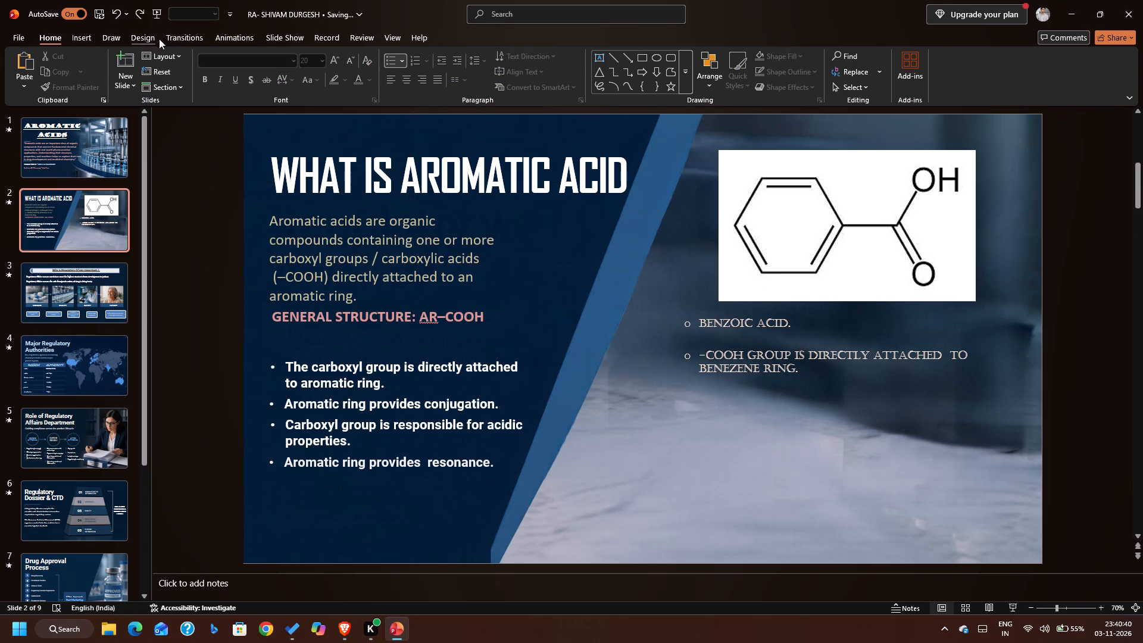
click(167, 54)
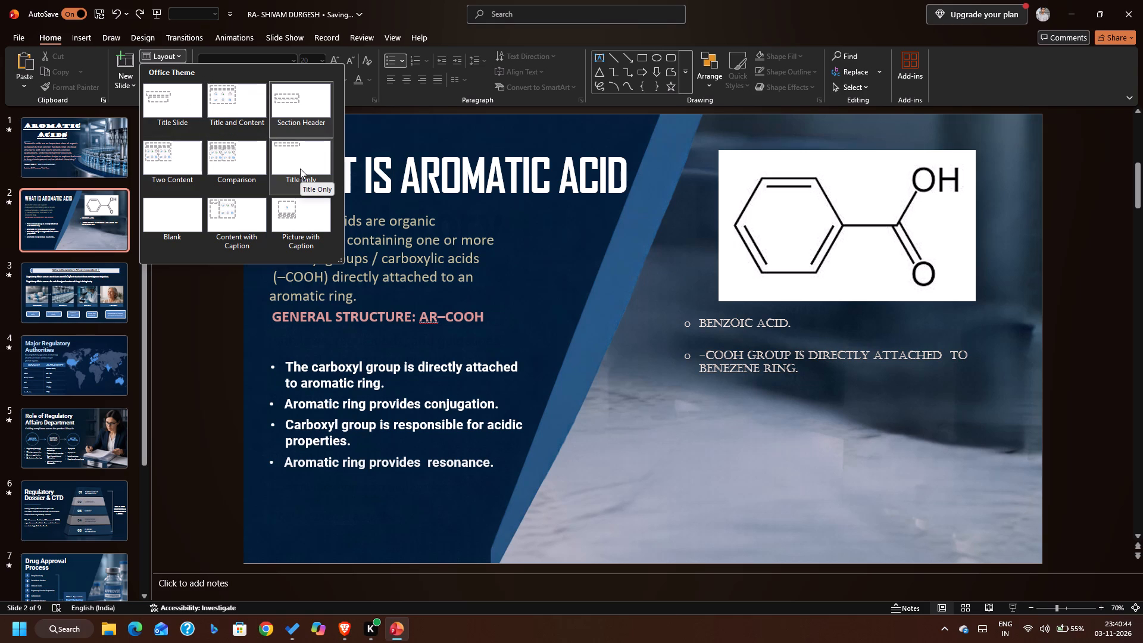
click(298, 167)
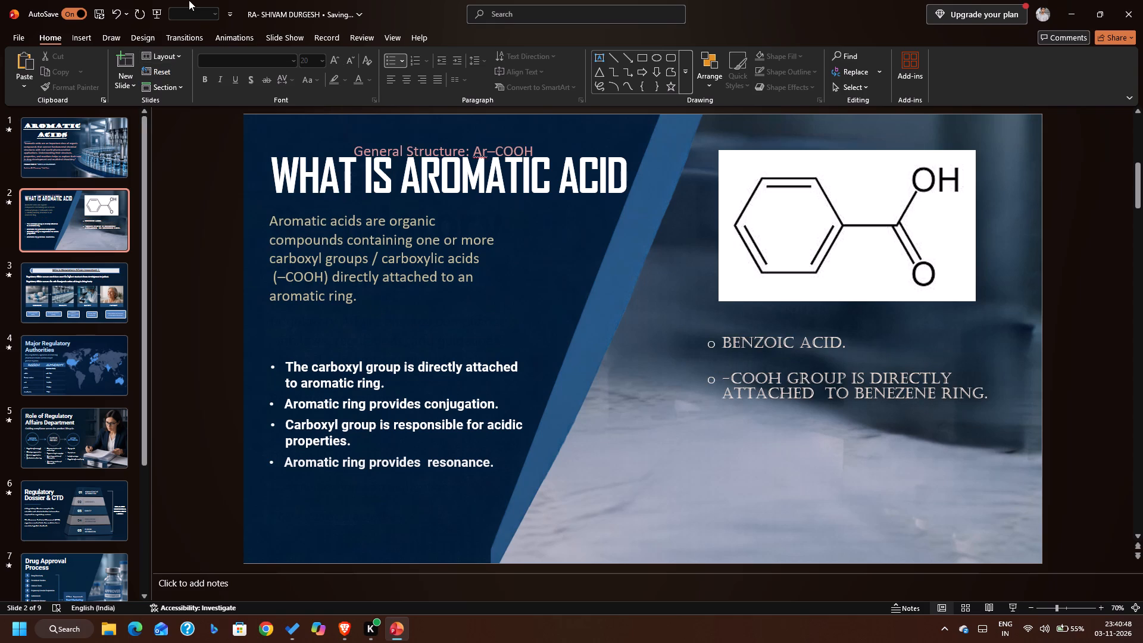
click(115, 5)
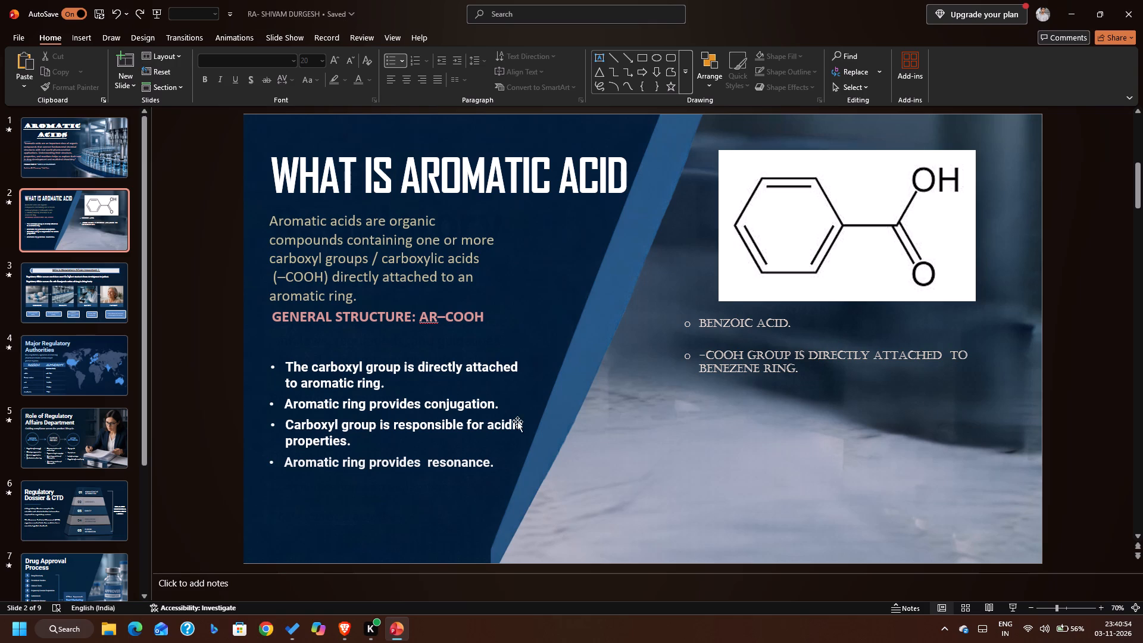
Add a CLASSIFICATION bullet below the -COOH bullet, leaving an empty line between them.
click(737, 357)
click(807, 373)
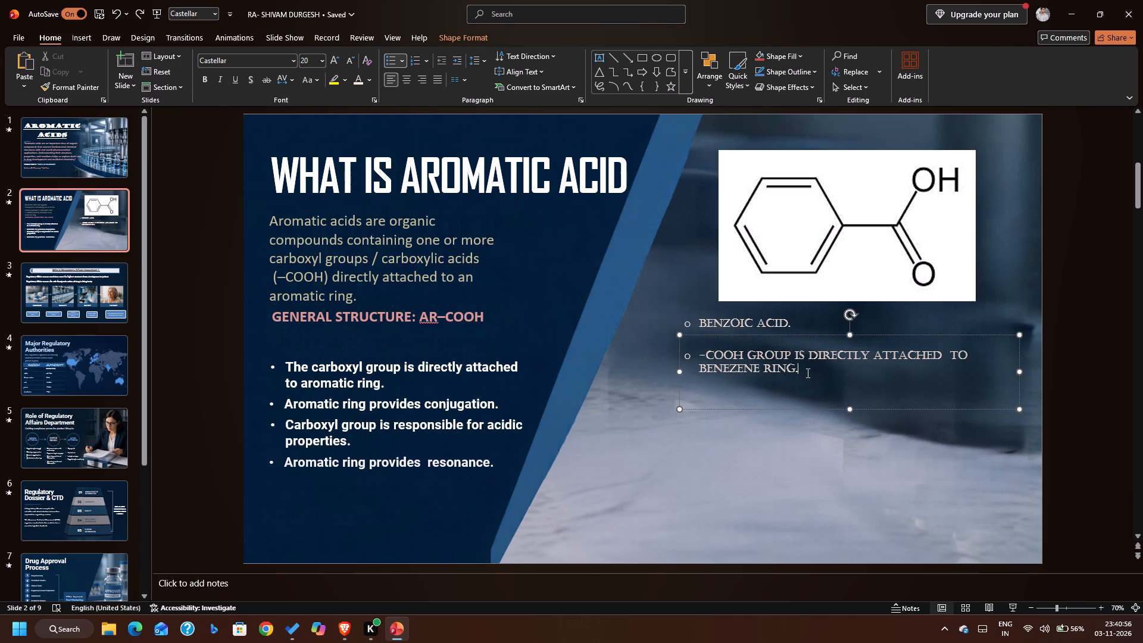
key(Return)
key(Return)
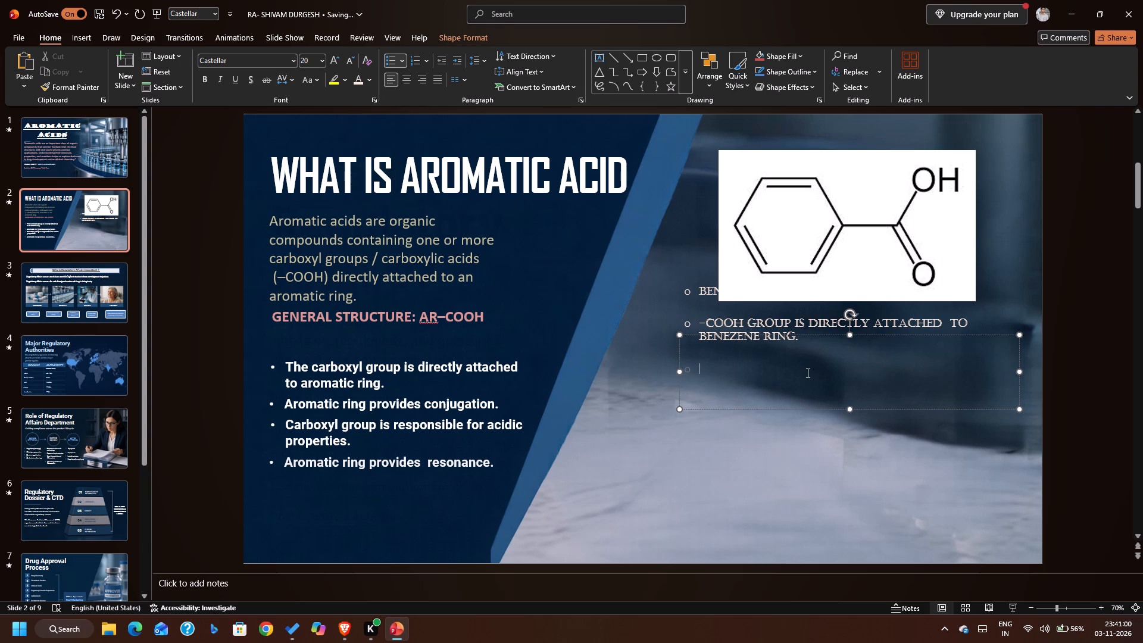
text(CLASSIFICATION)
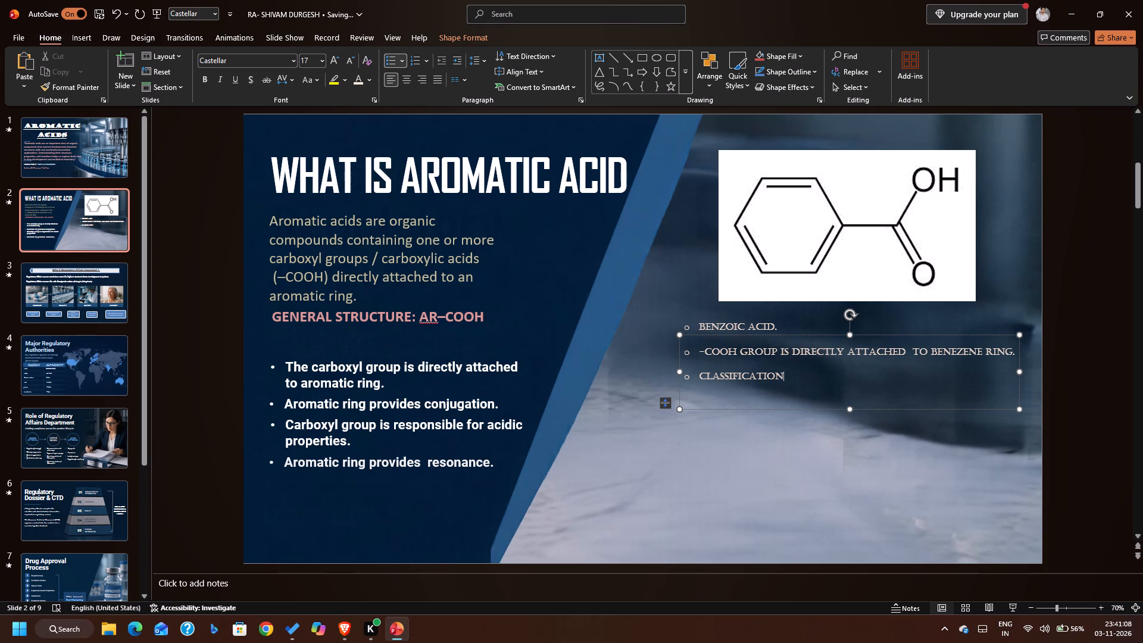
Format the CLASSIFICATION line in Goudy Stout at size 20.
drag(807, 373, 718, 367)
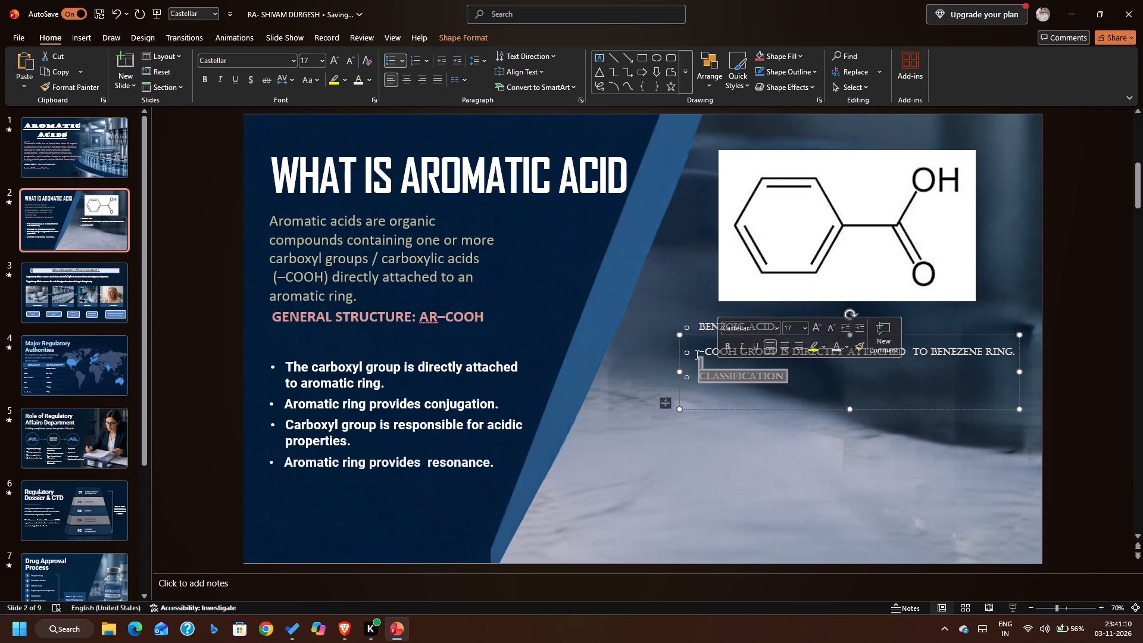
click(293, 59)
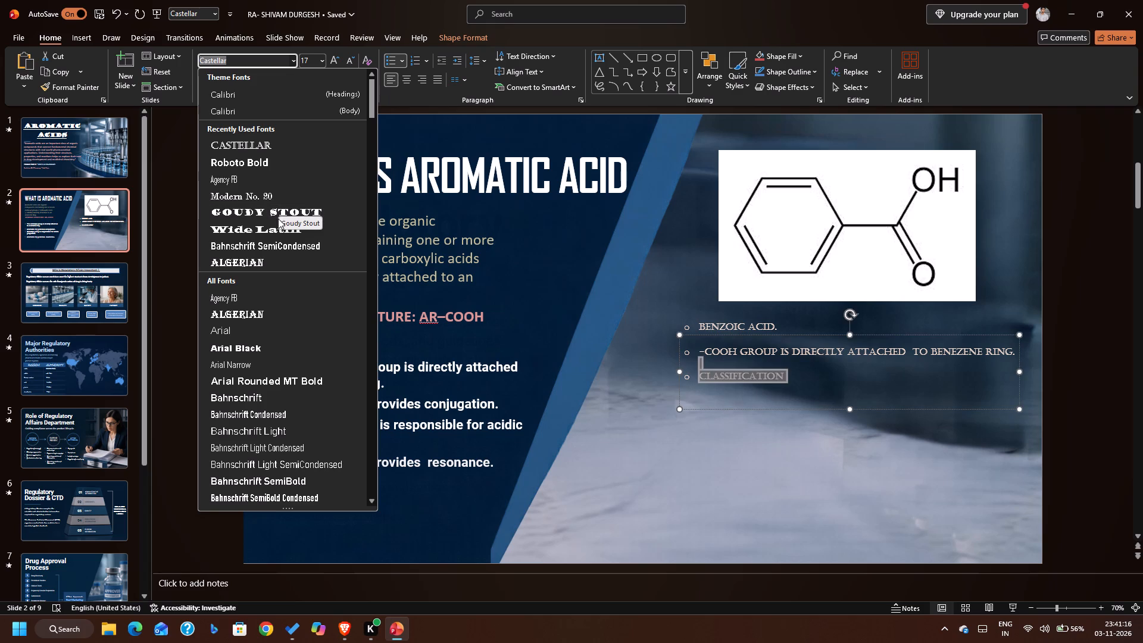
click(276, 213)
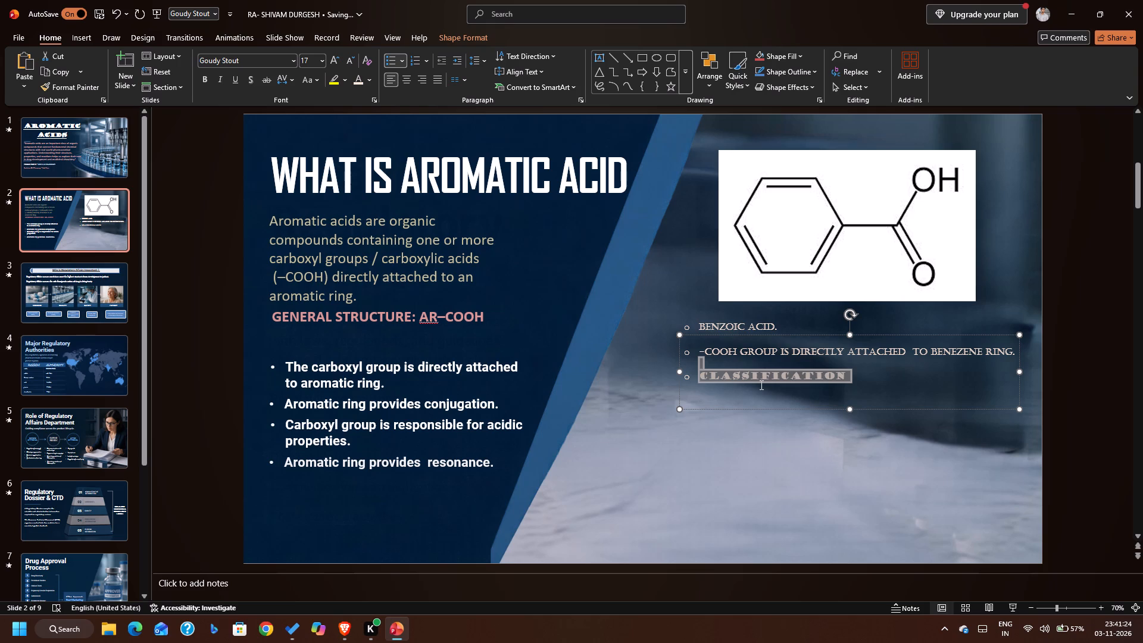
click(322, 59)
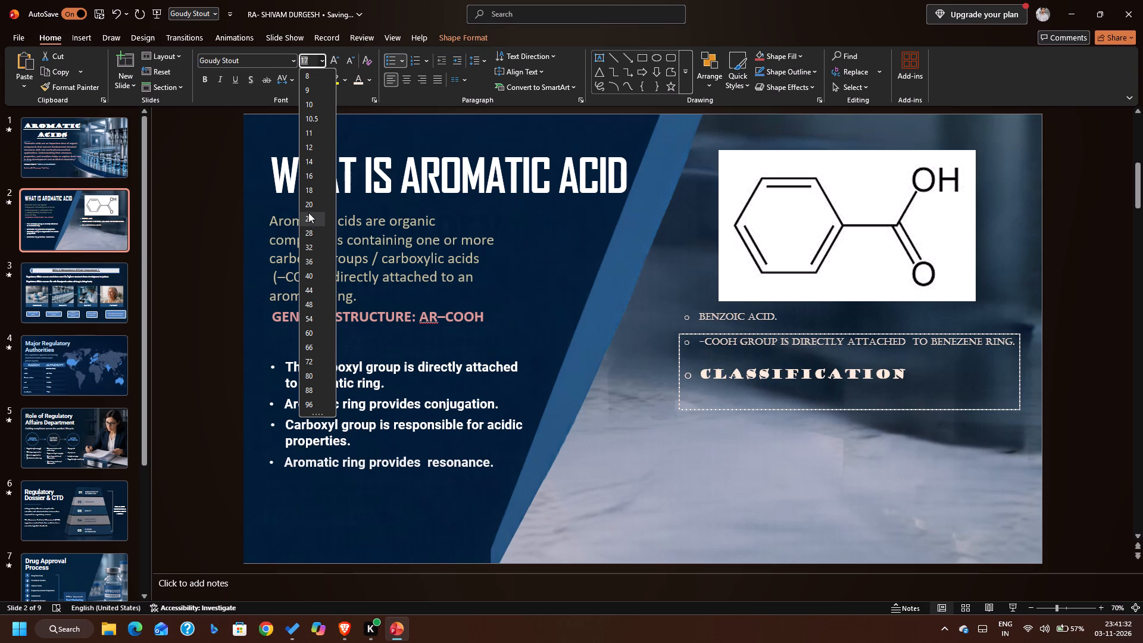
click(310, 206)
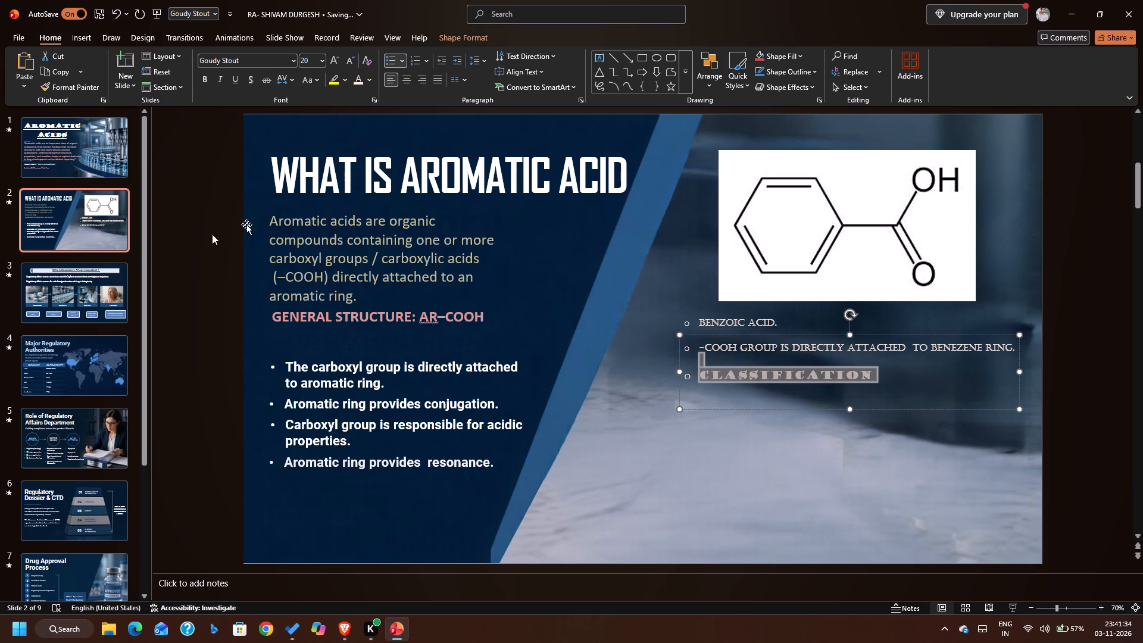
click(190, 233)
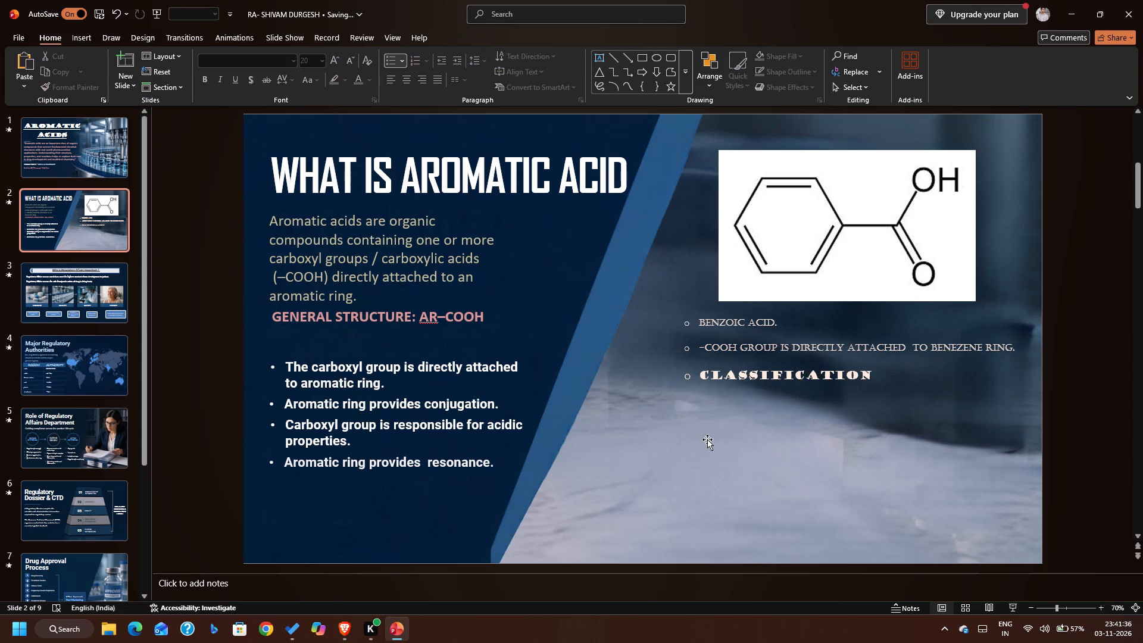
Remove the bullet marker from the CLASSIFICATION line so it stands as a heading.
click(691, 377)
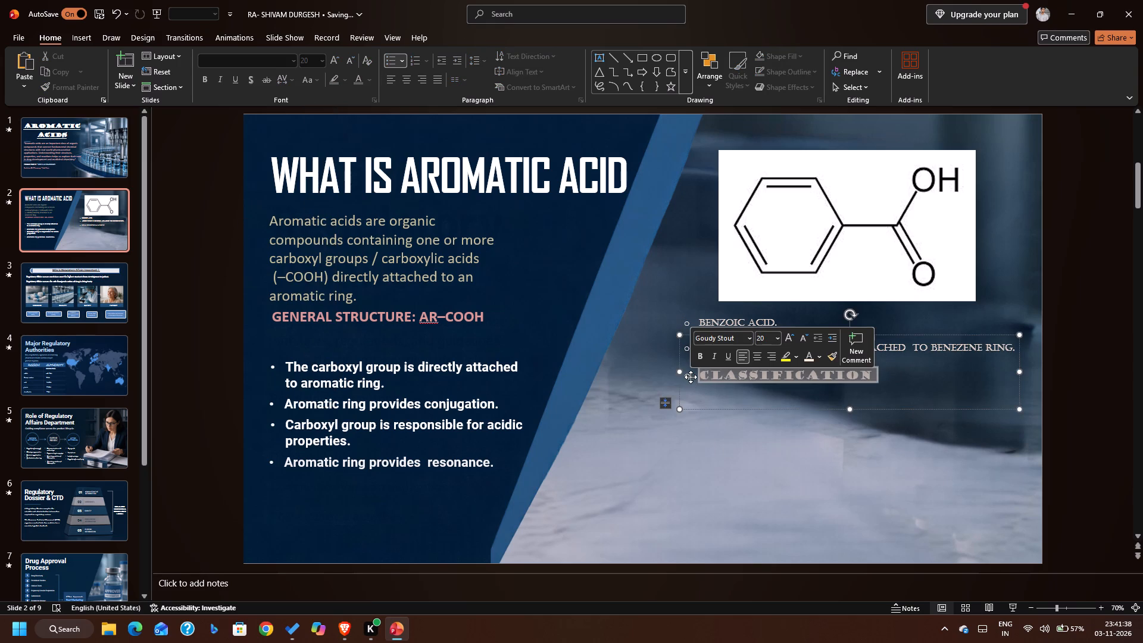
right_click(732, 376)
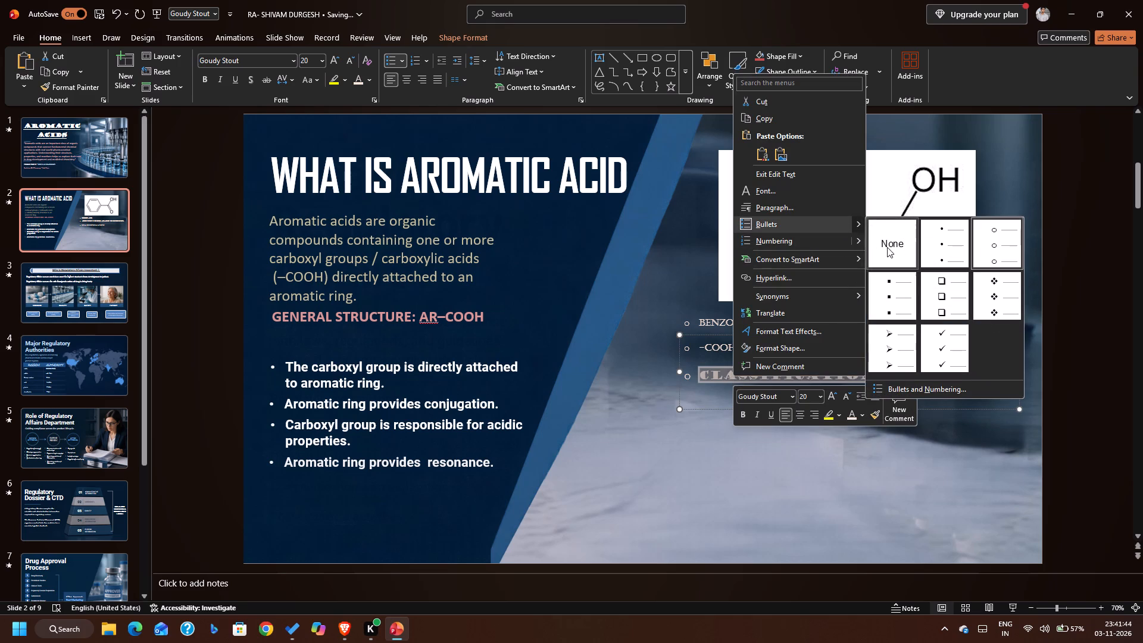
click(896, 249)
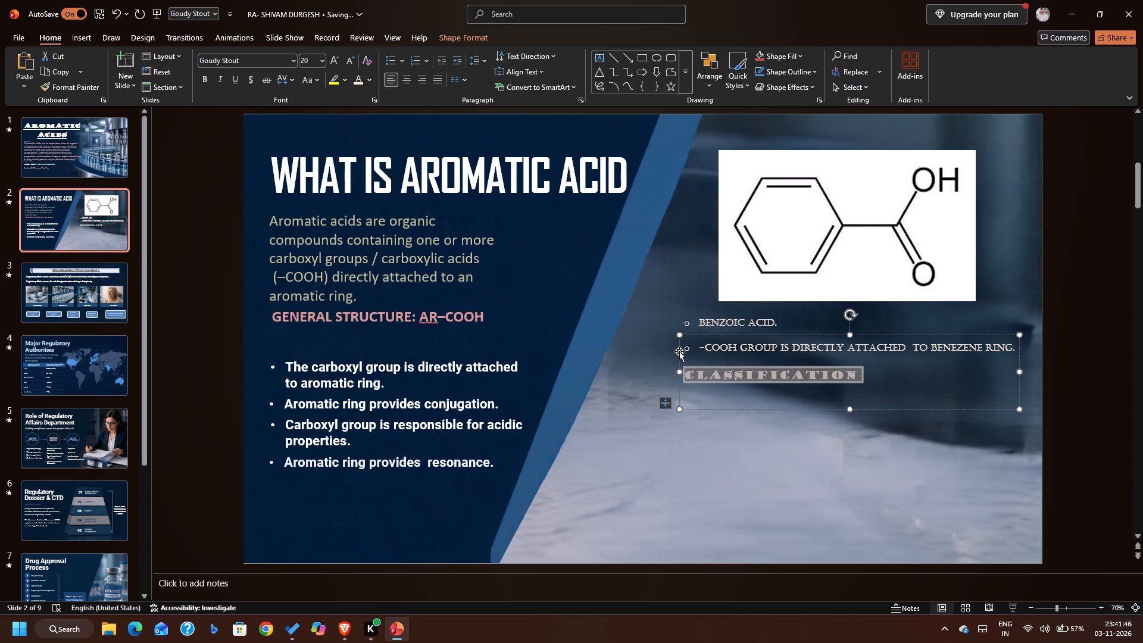
right_click(705, 373)
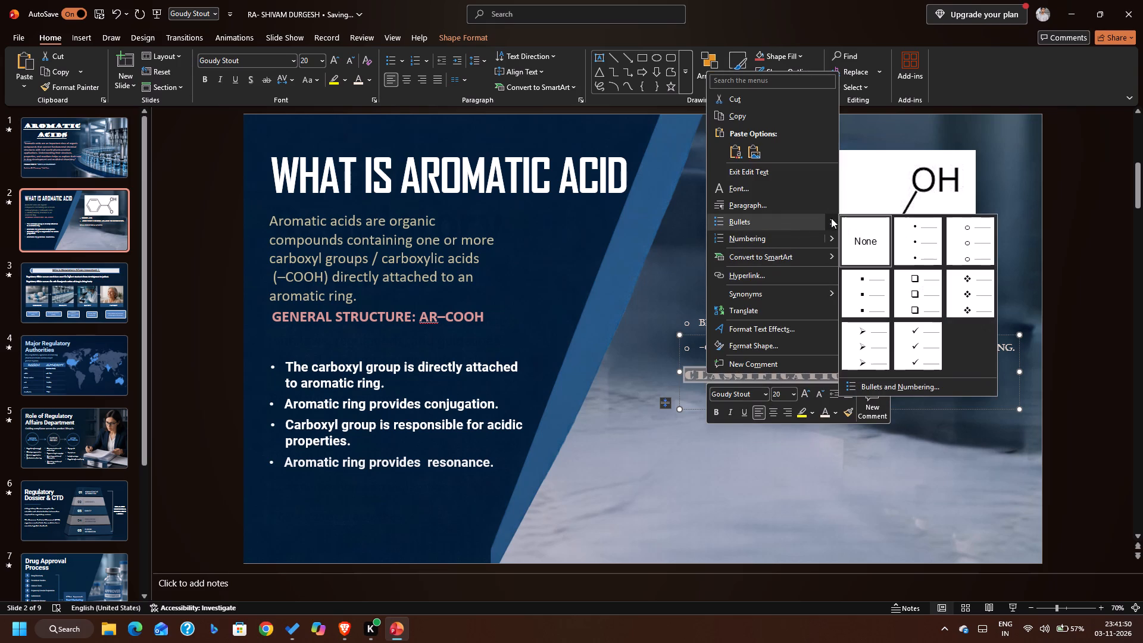
click(847, 233)
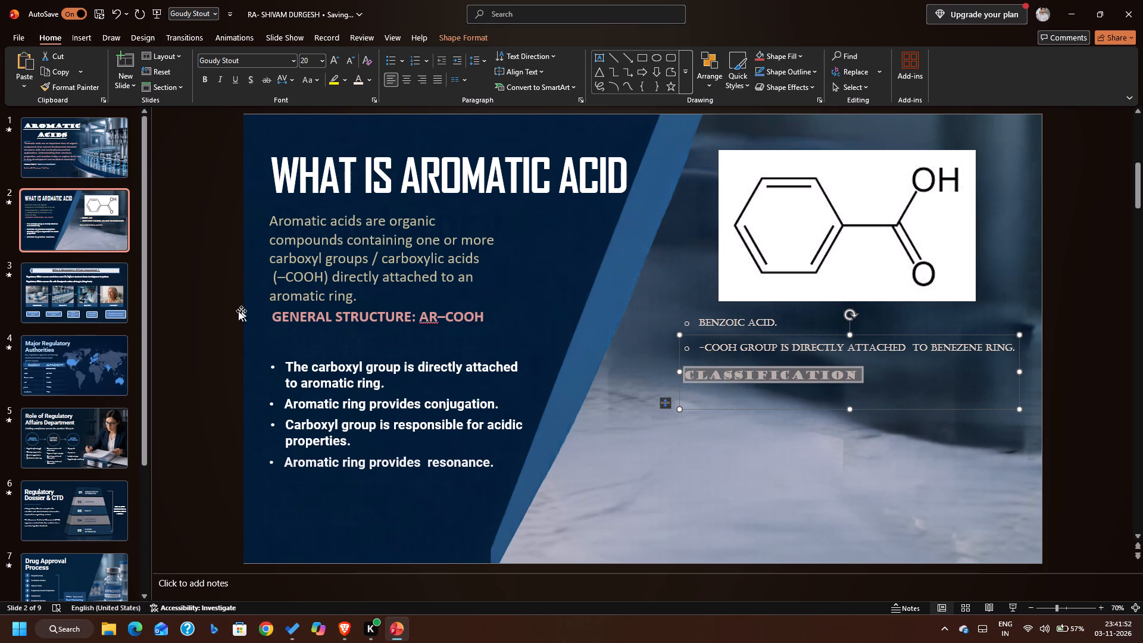
click(220, 305)
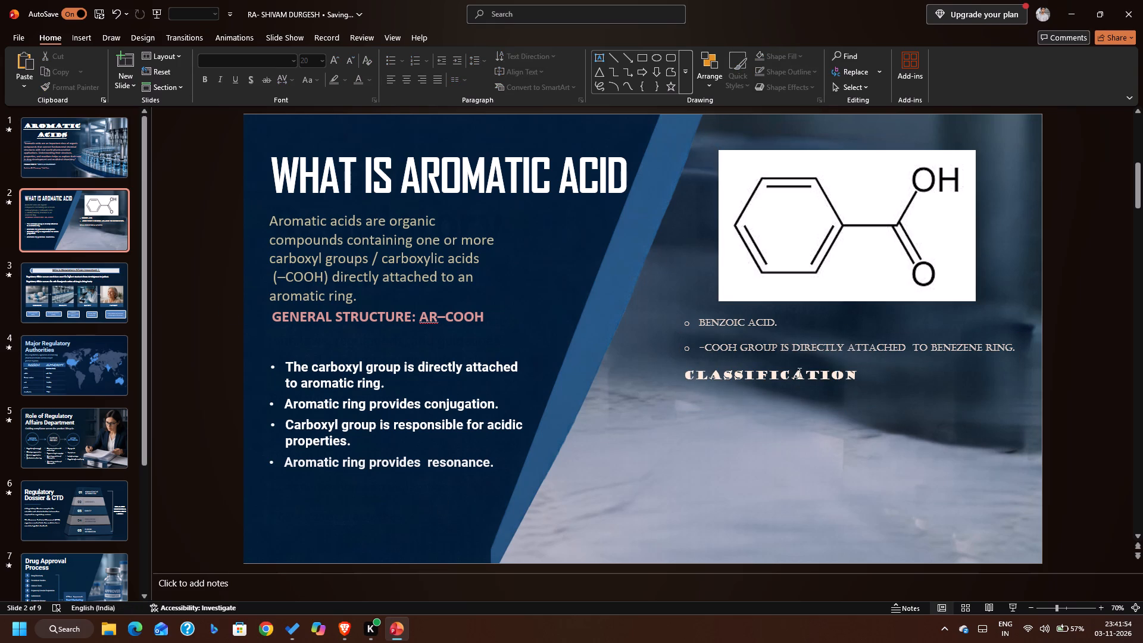
Add two empty lines below the CLASSIFICATION heading.
click(780, 374)
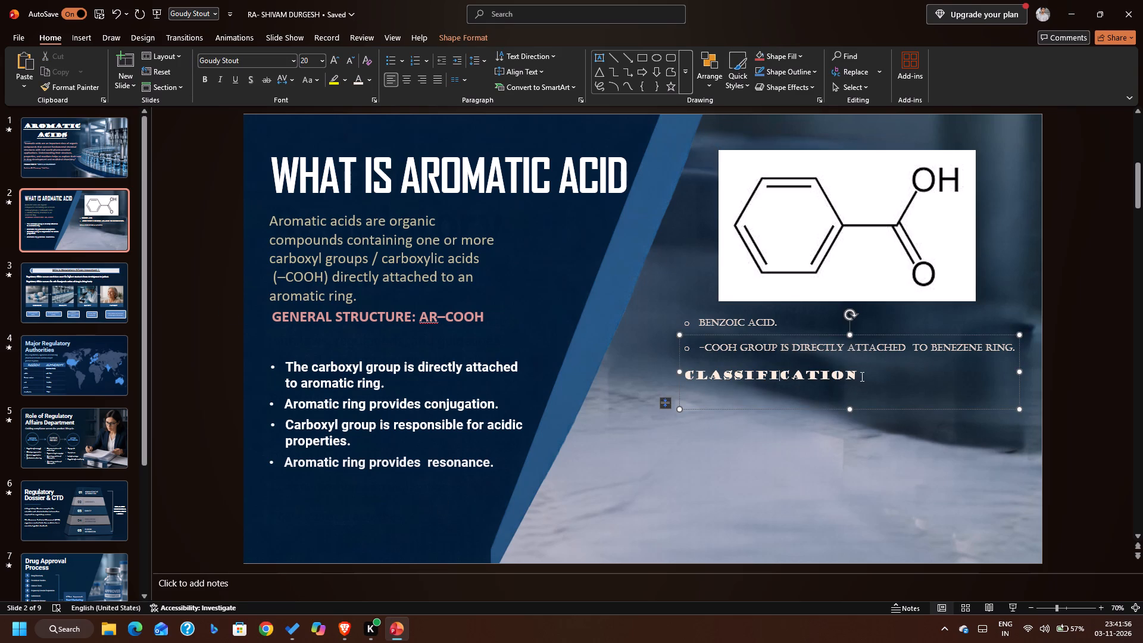
click(861, 376)
key(Return)
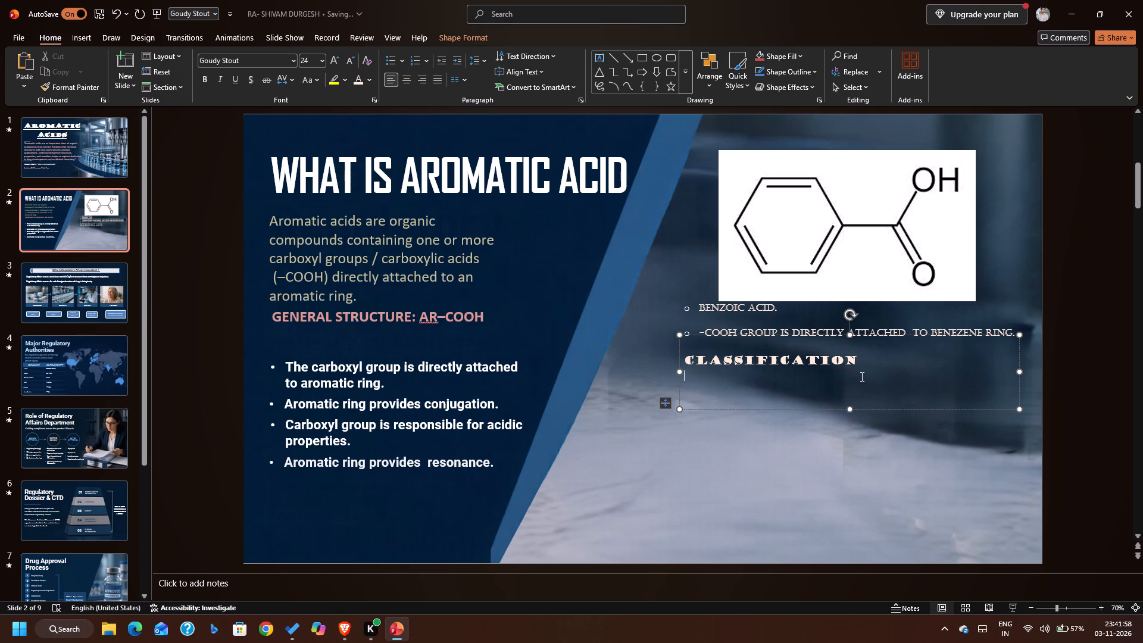
key(Return)
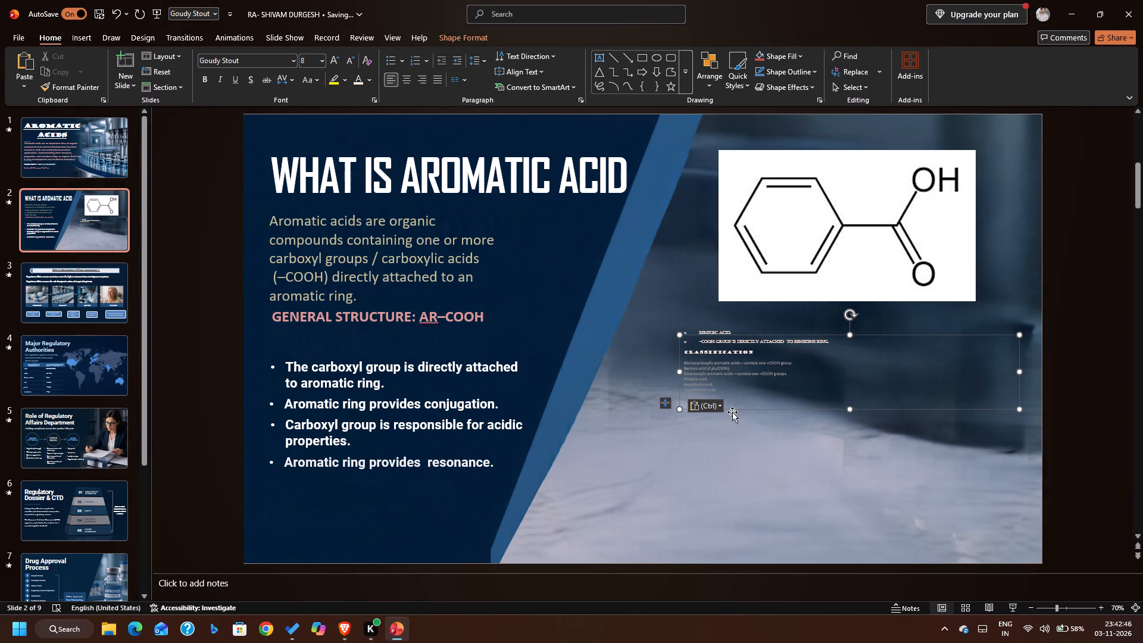
Extend the bottom edge of the classification text box slightly downward.
drag(849, 411, 858, 436)
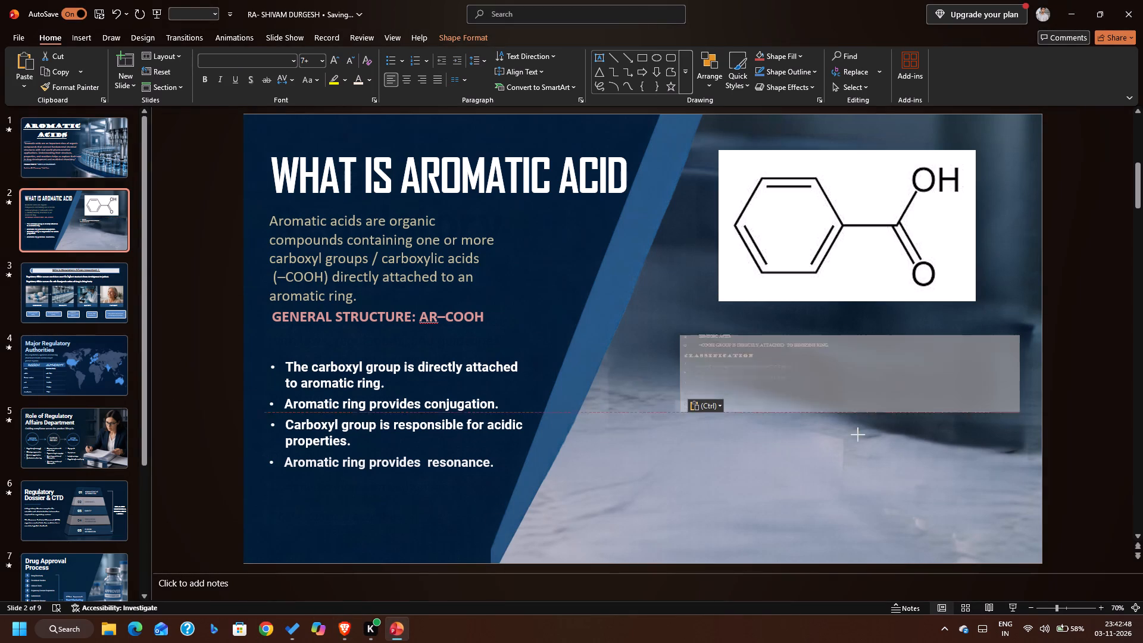
drag(858, 436, 861, 415)
click(201, 303)
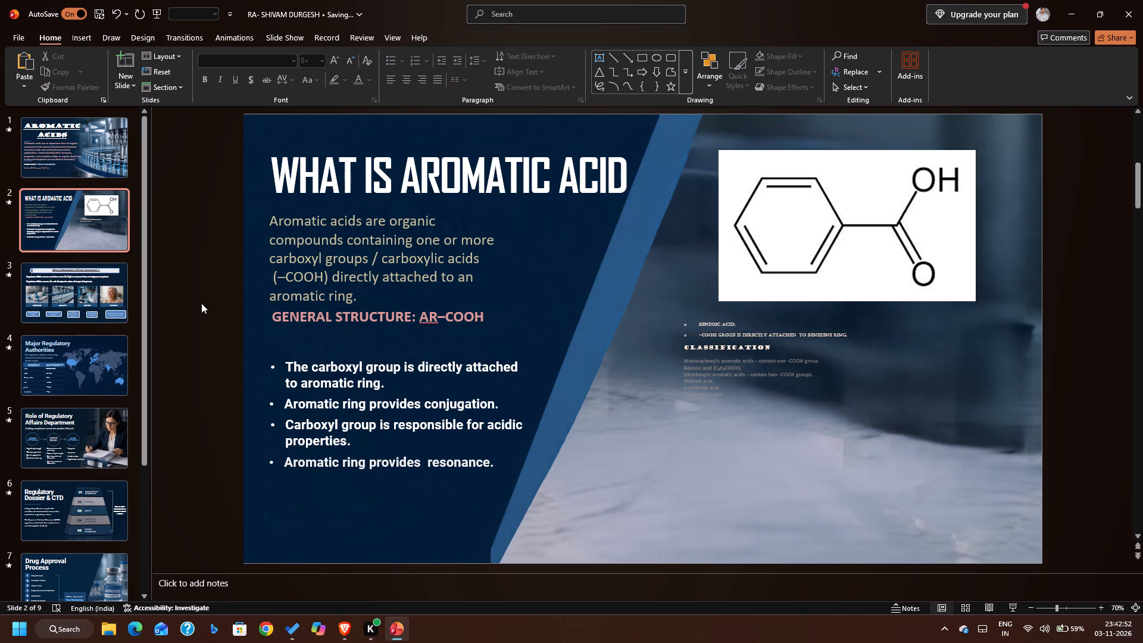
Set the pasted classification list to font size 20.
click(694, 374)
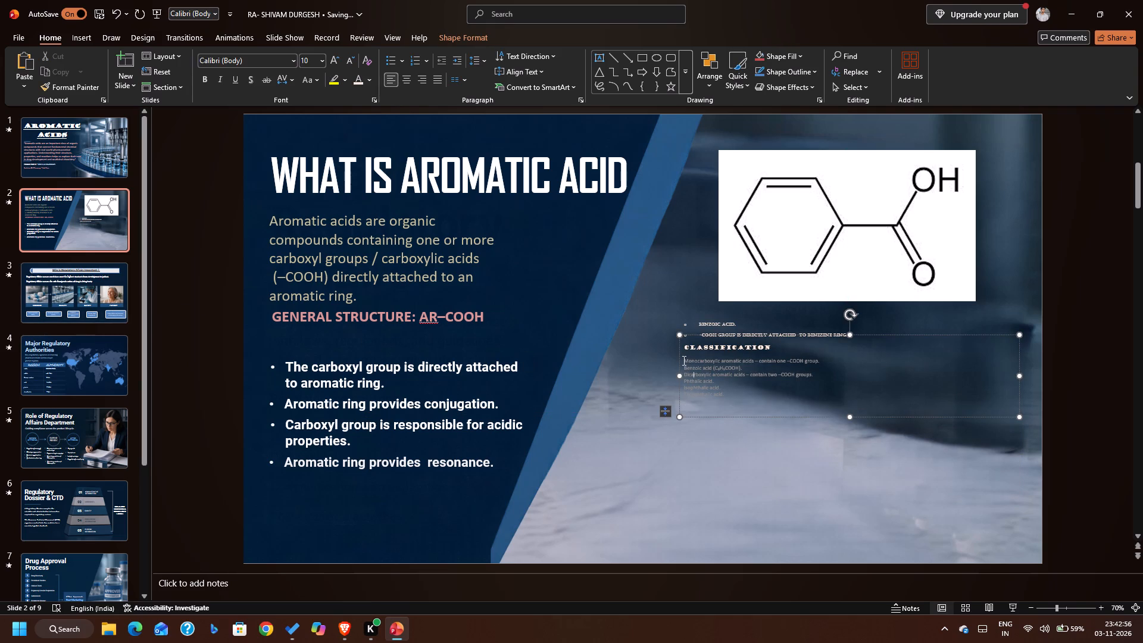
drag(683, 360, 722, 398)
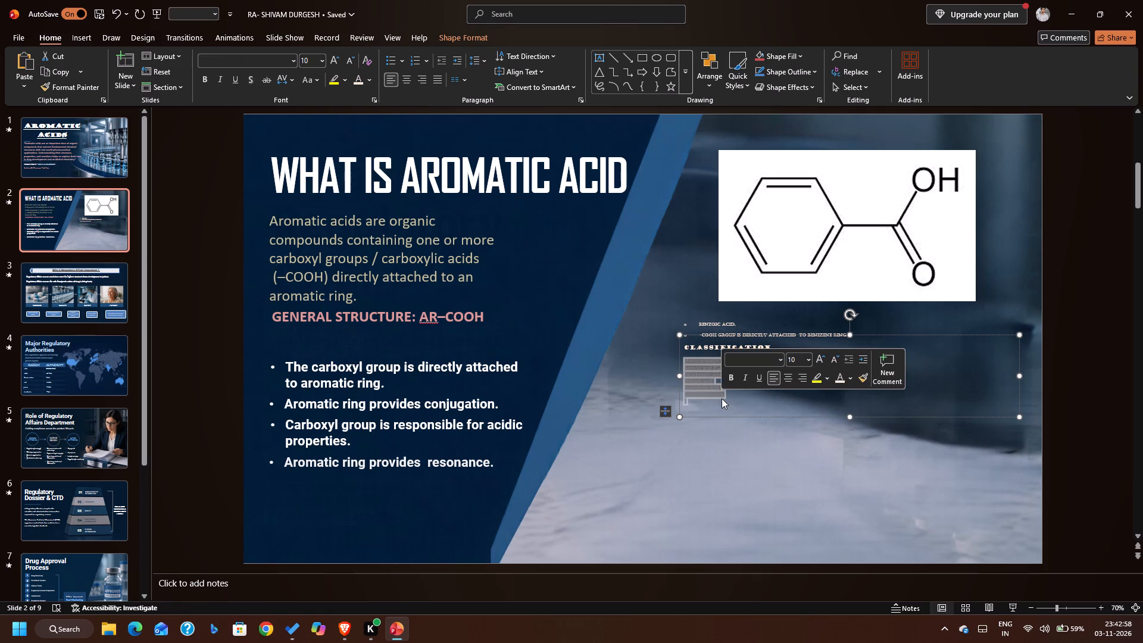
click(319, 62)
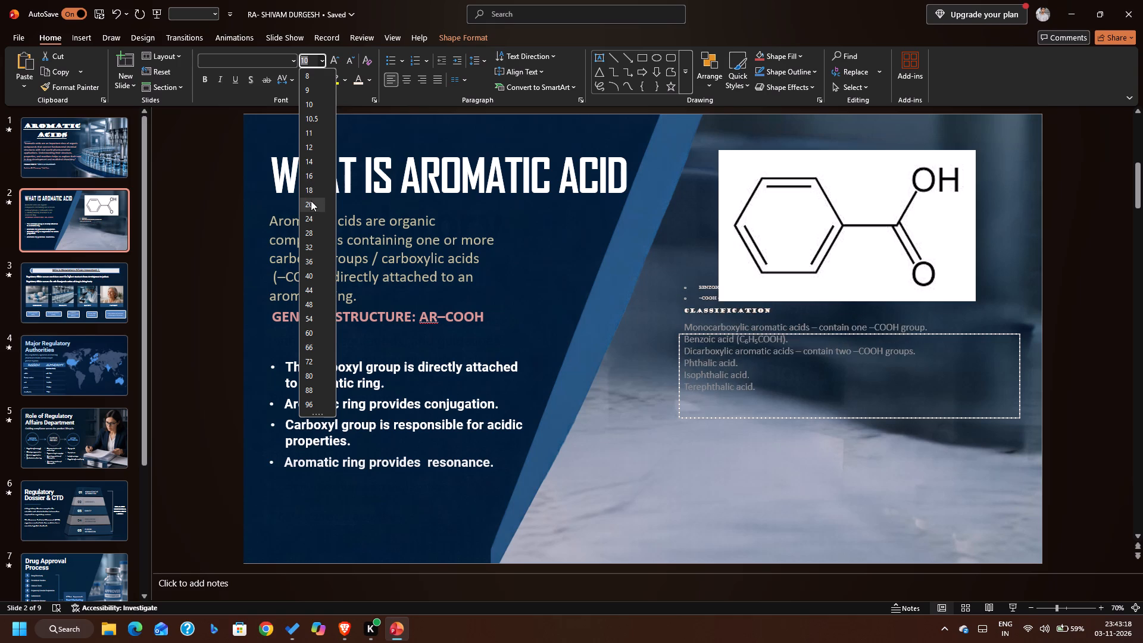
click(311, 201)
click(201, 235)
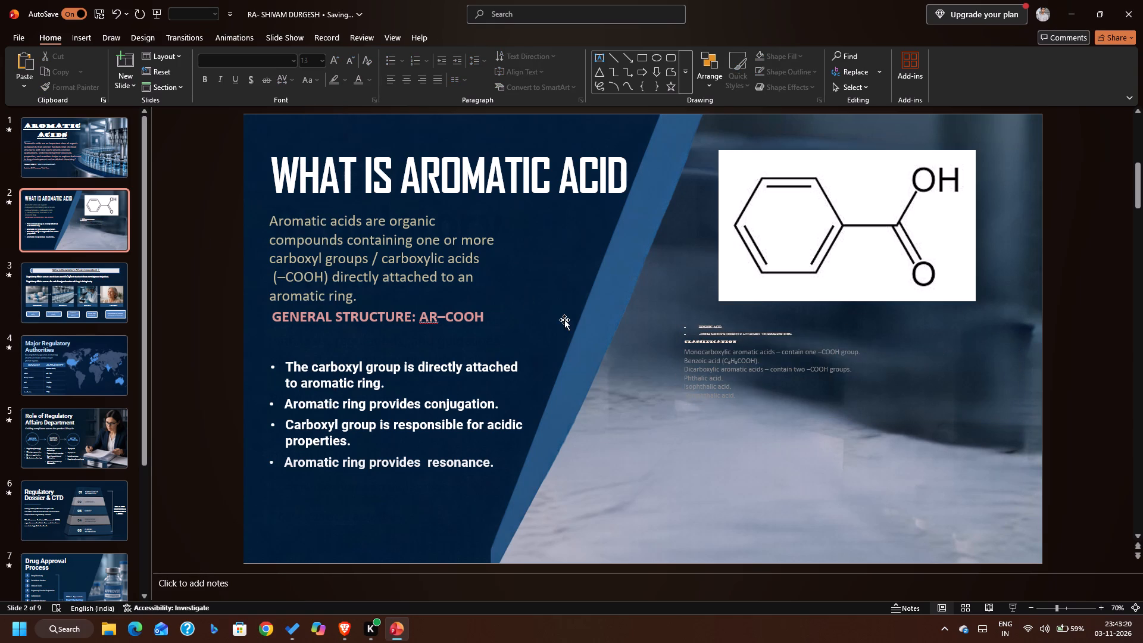
Set the CLASSIFICATION heading to font size 20.
click(705, 341)
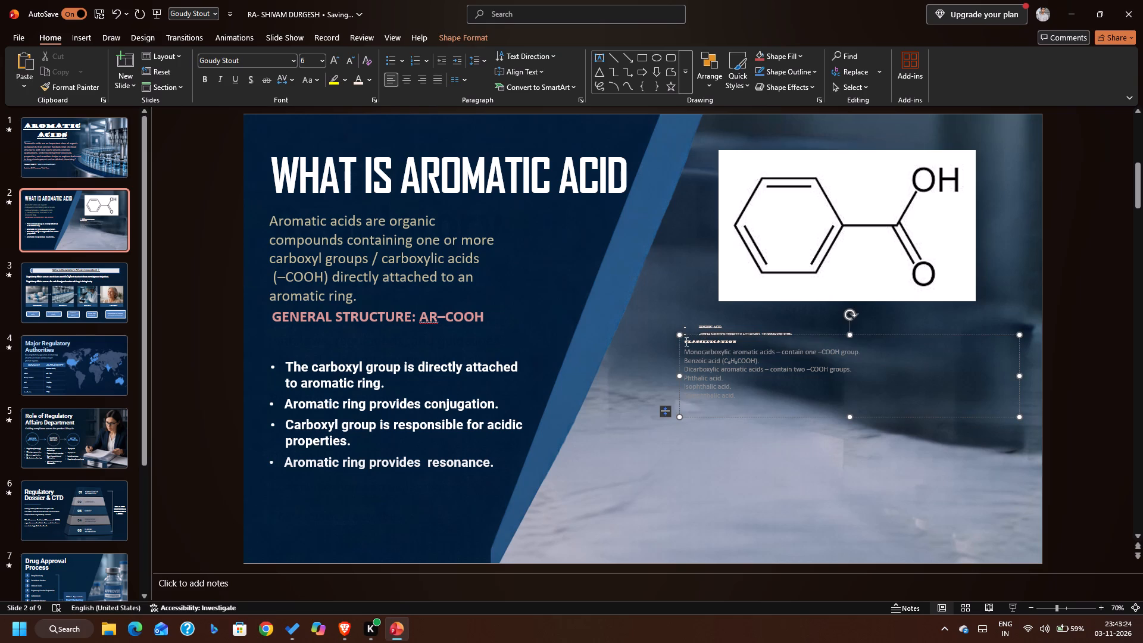
drag(683, 341, 742, 341)
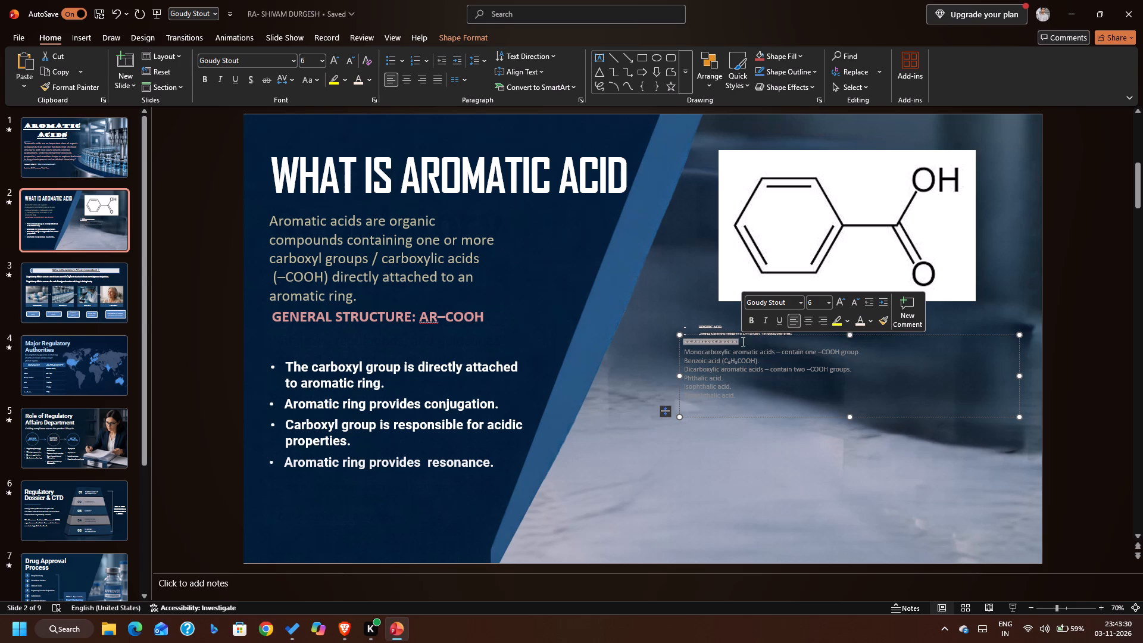
click(830, 301)
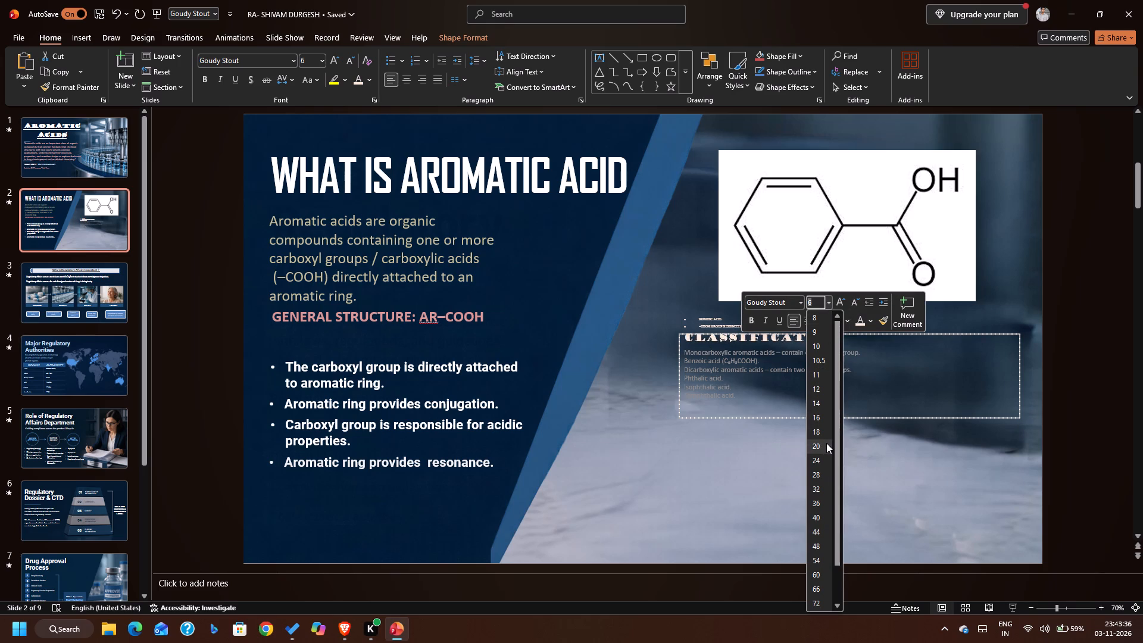
click(826, 443)
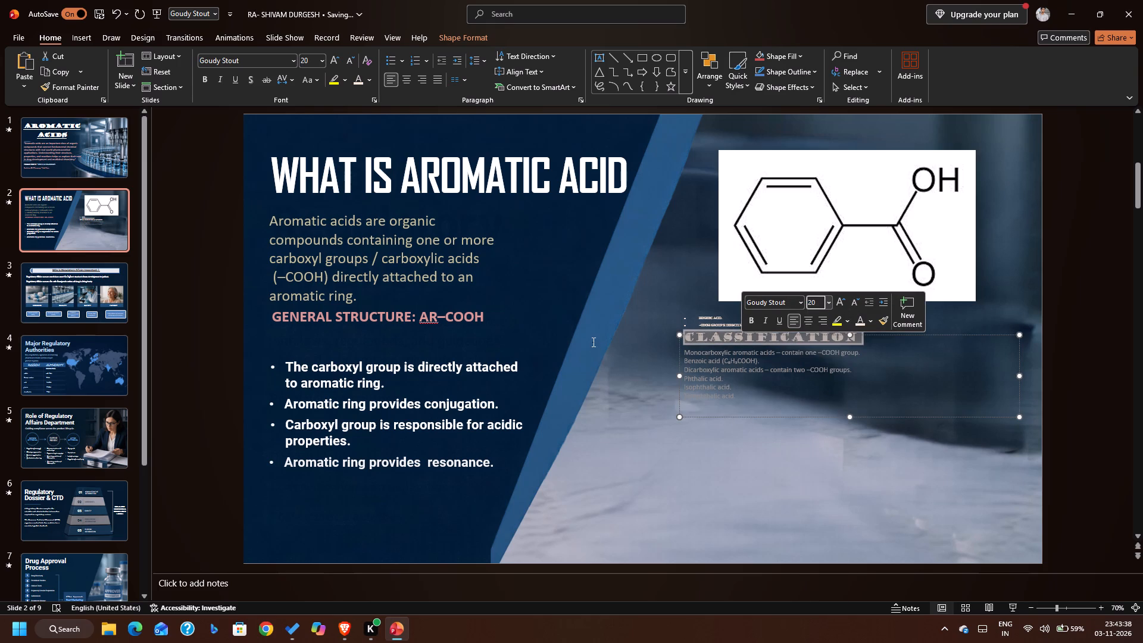
click(592, 342)
click(641, 360)
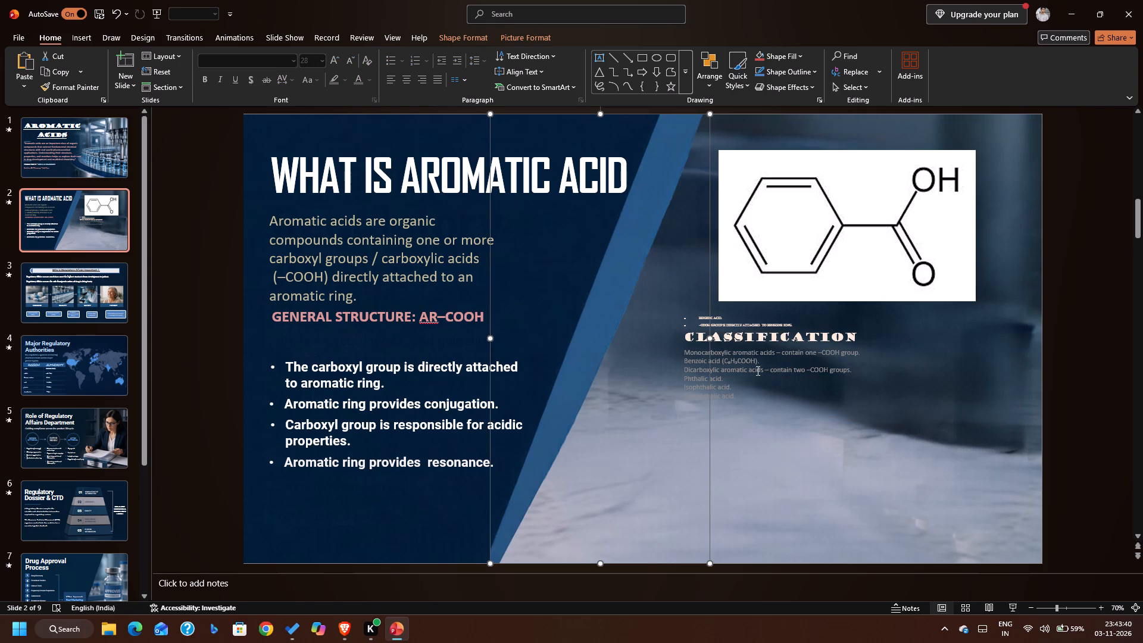
Set the classification list, from the monocarboxylic acids line through terephthalic acid, to font size 16.
click(757, 370)
drag(682, 353, 742, 399)
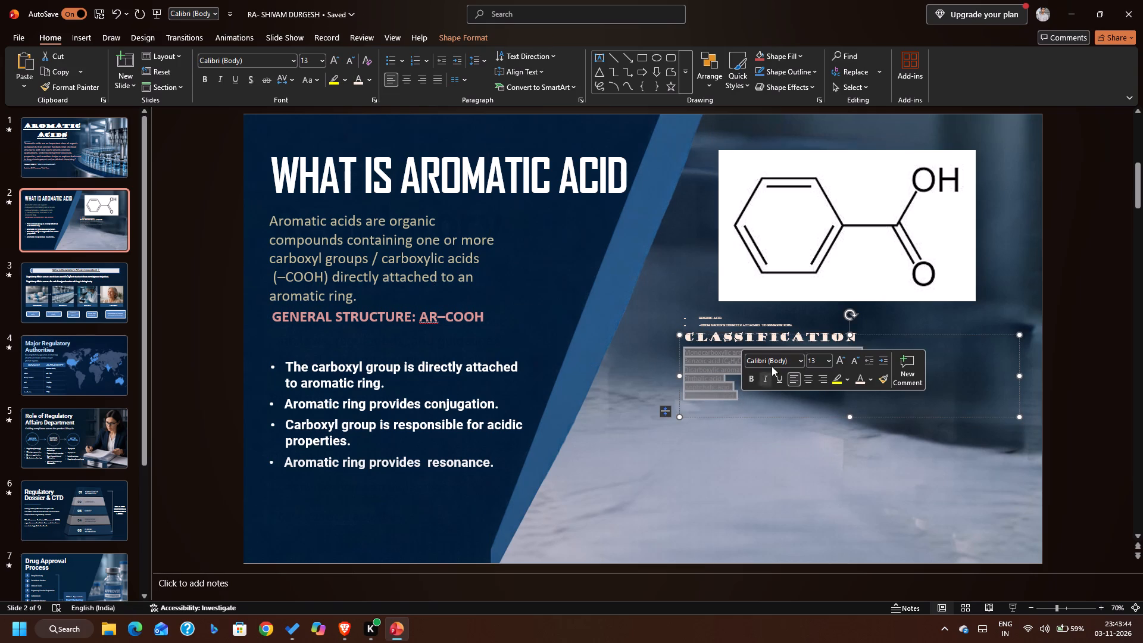
click(830, 360)
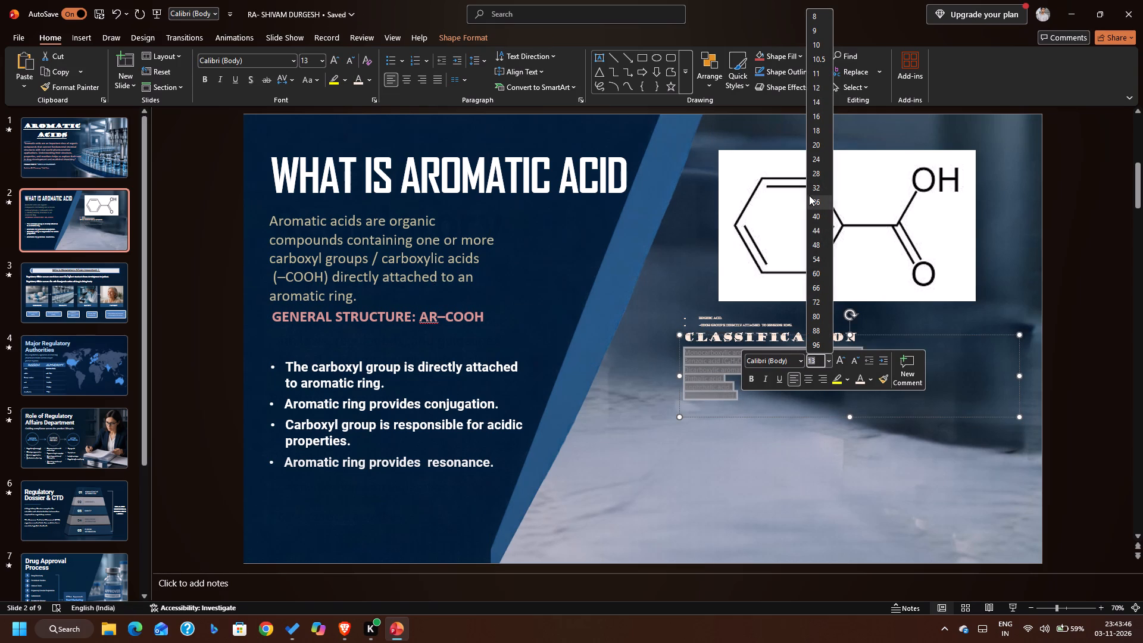
click(816, 120)
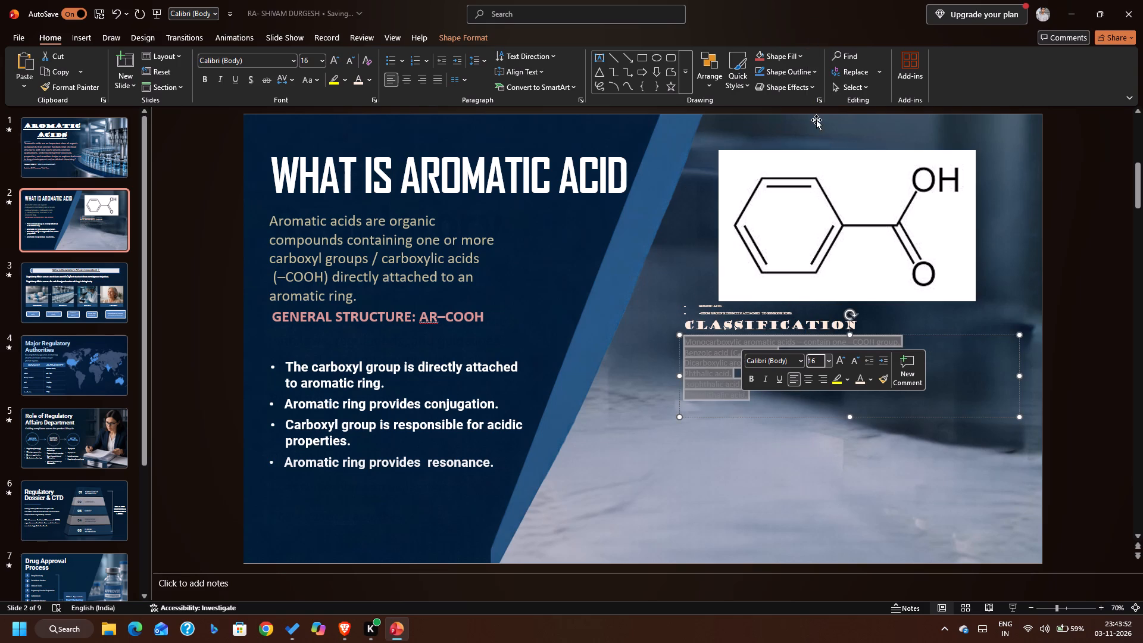
Set the two benzoic acid bullets above the CLASSIFICATION heading to font size 12.
click(722, 311)
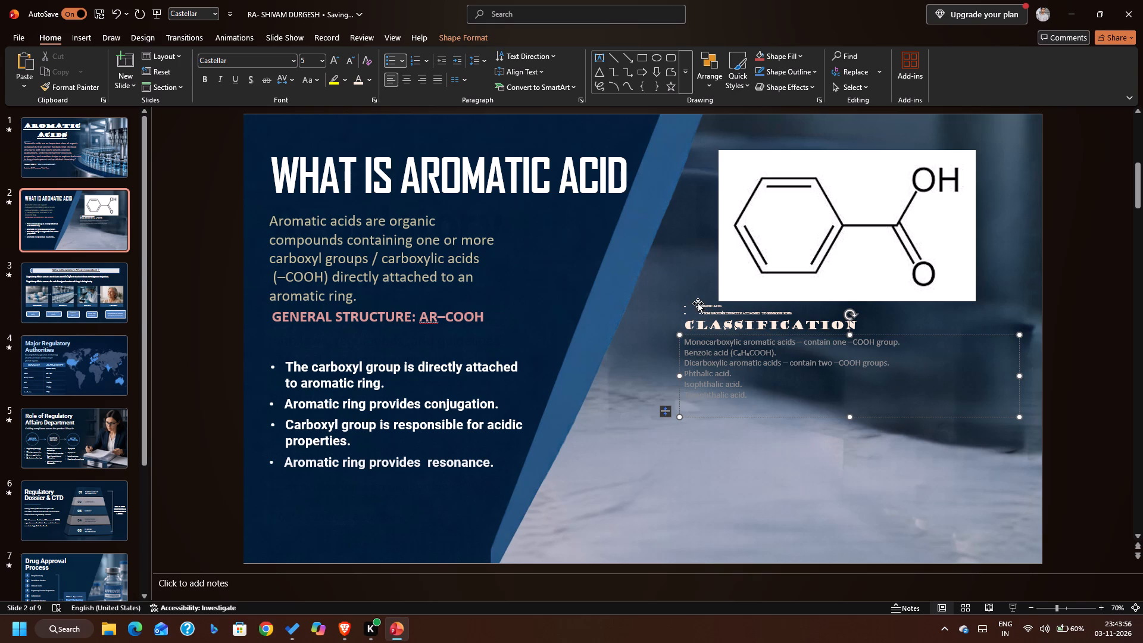
click(698, 303)
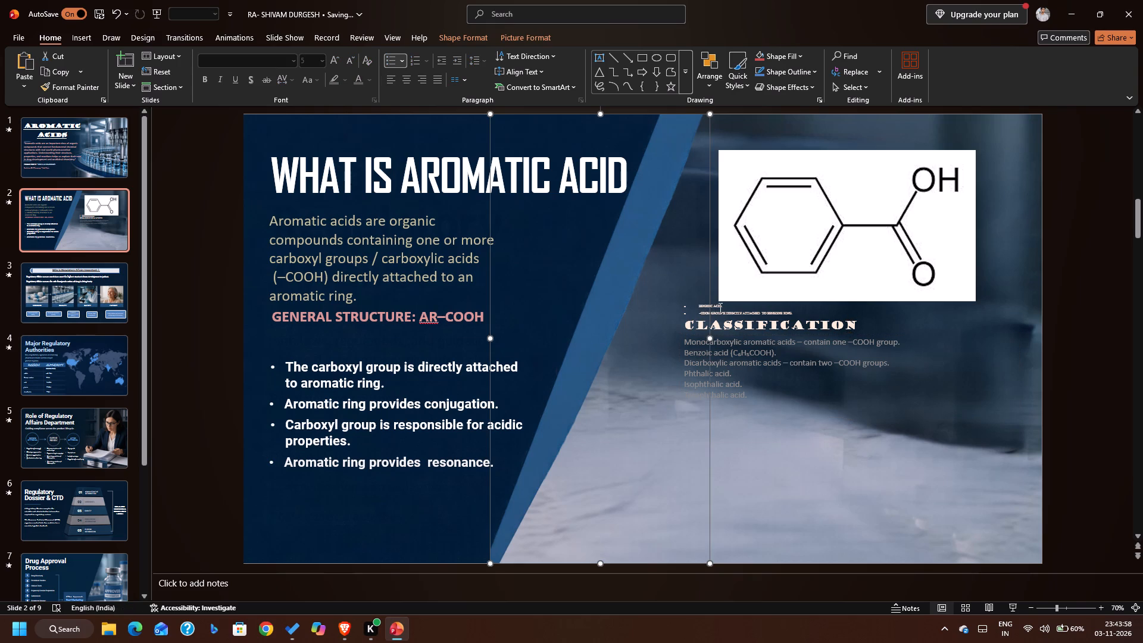
click(719, 307)
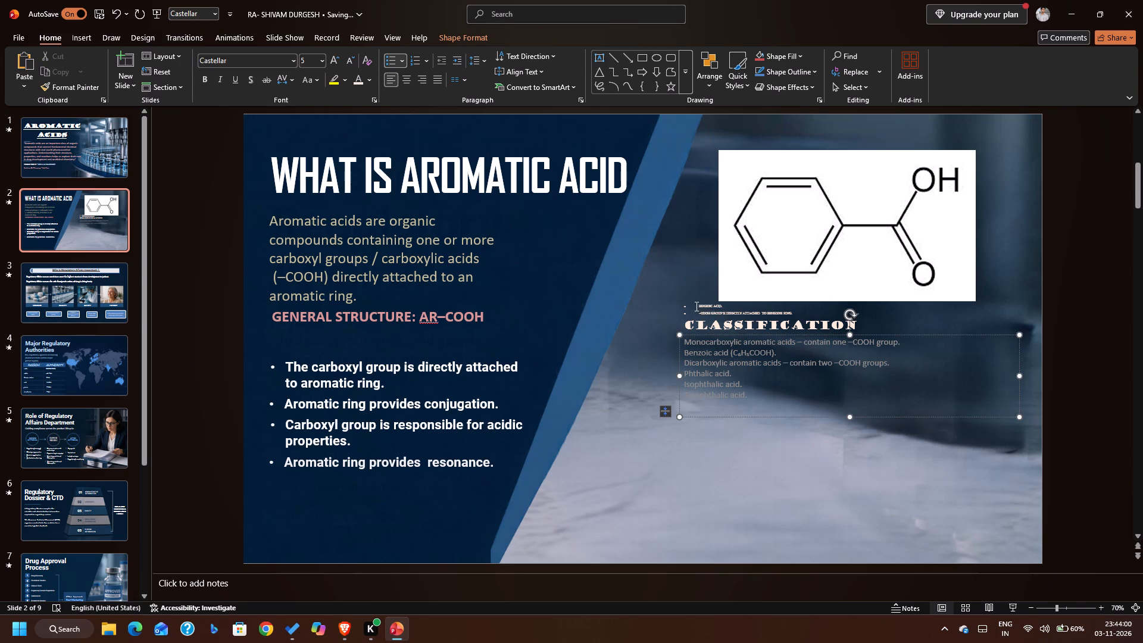
drag(695, 306, 849, 312)
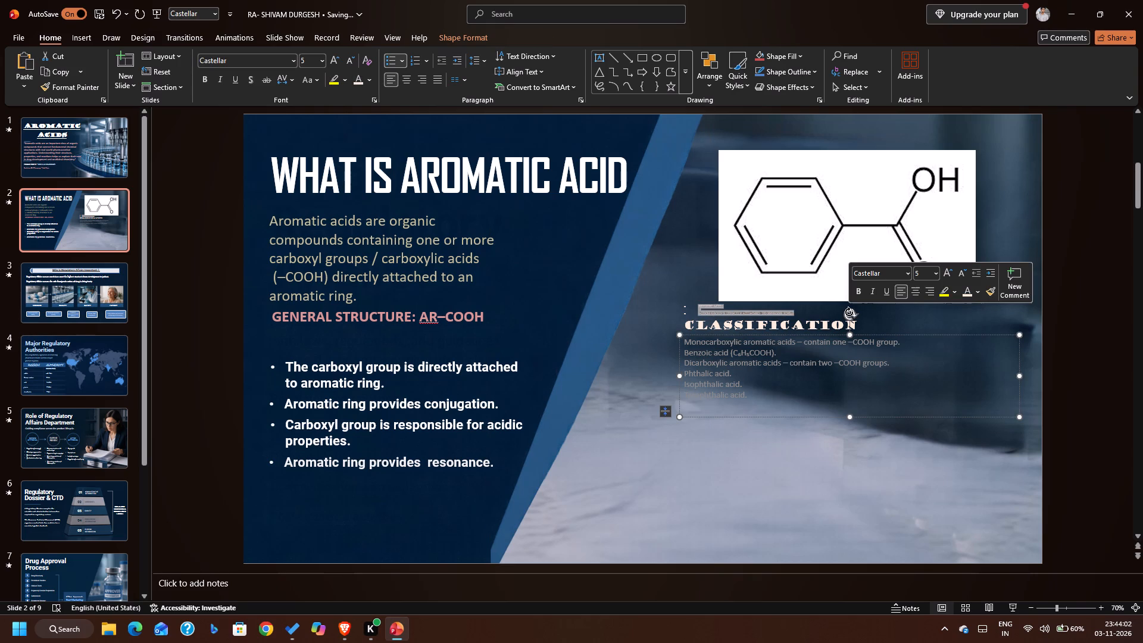
click(935, 270)
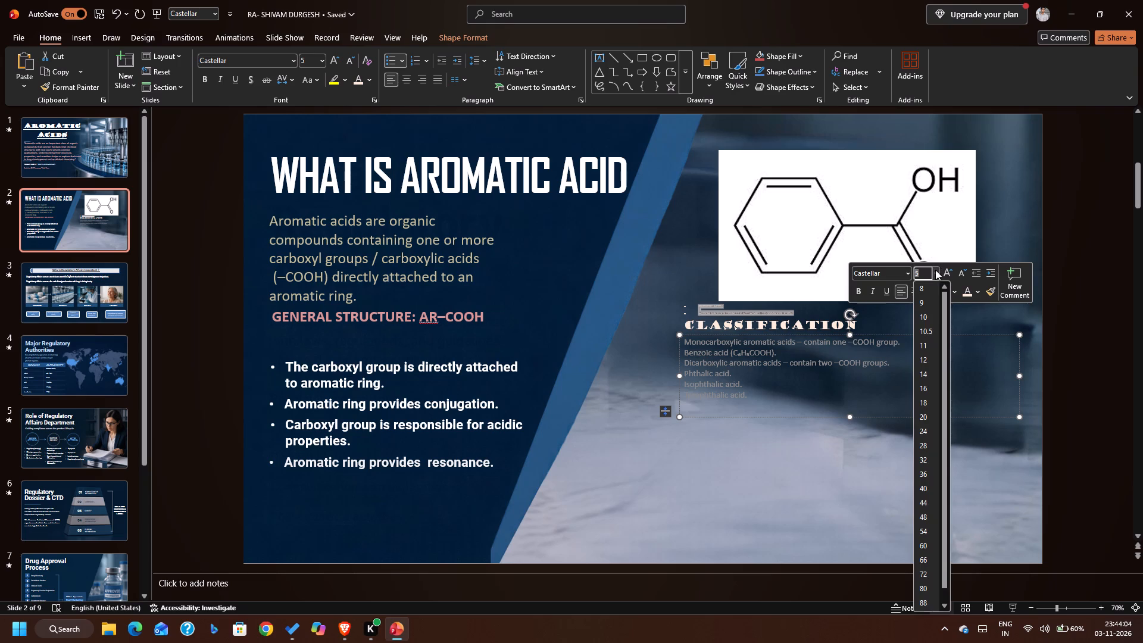
click(924, 361)
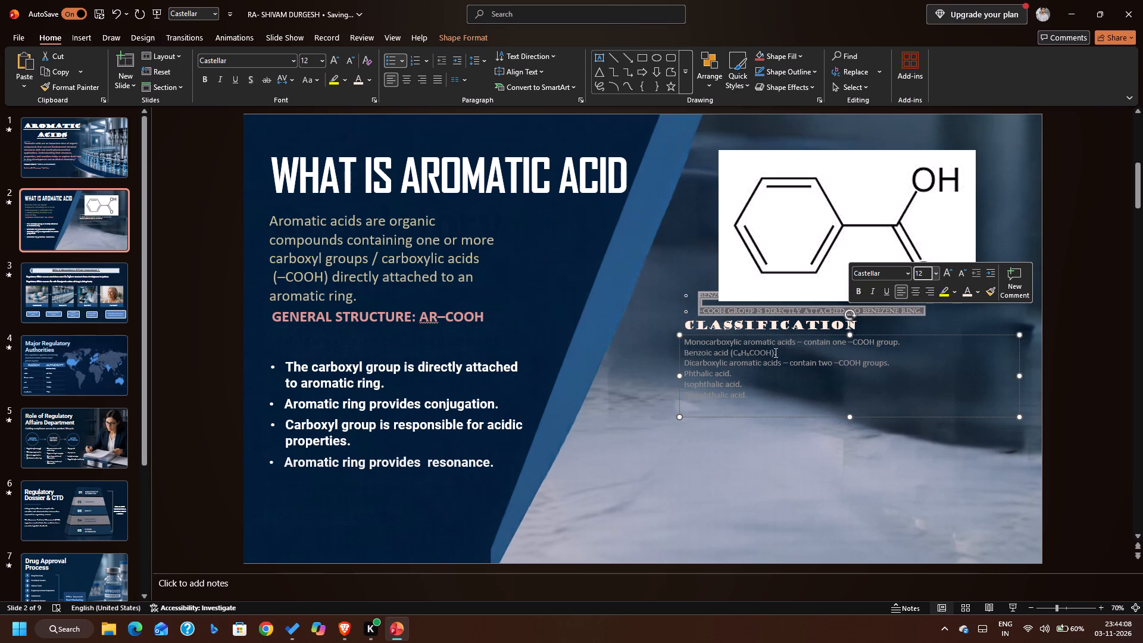
click(226, 355)
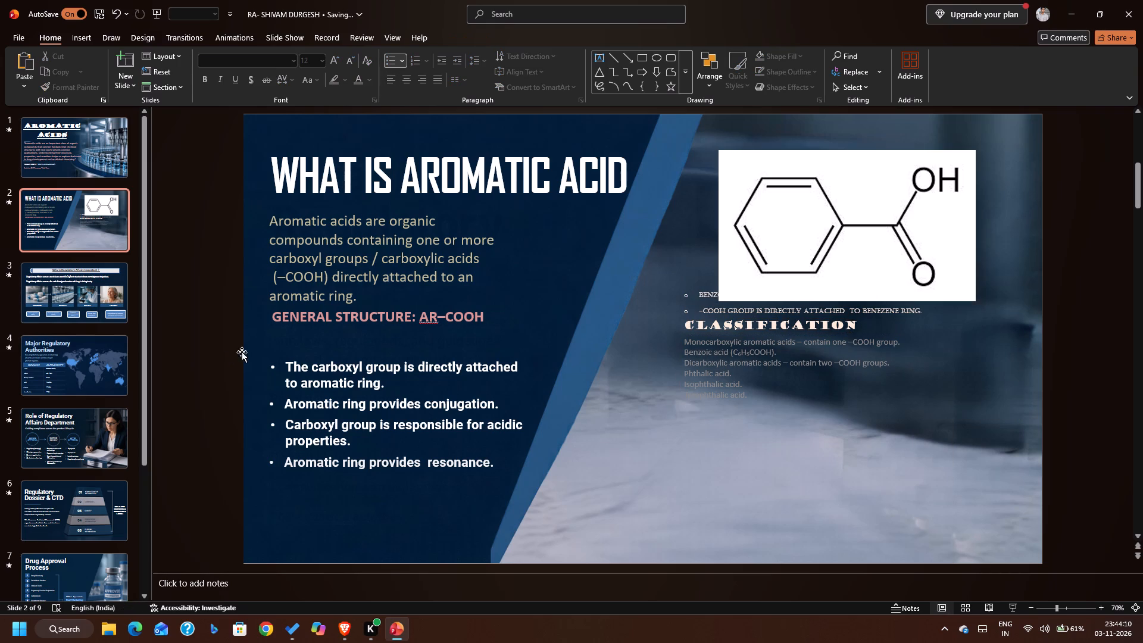
Move the text box with the benzoic acid bullets and CLASSIFICATION section down, clear of the benzoic acid structure image.
click(721, 311)
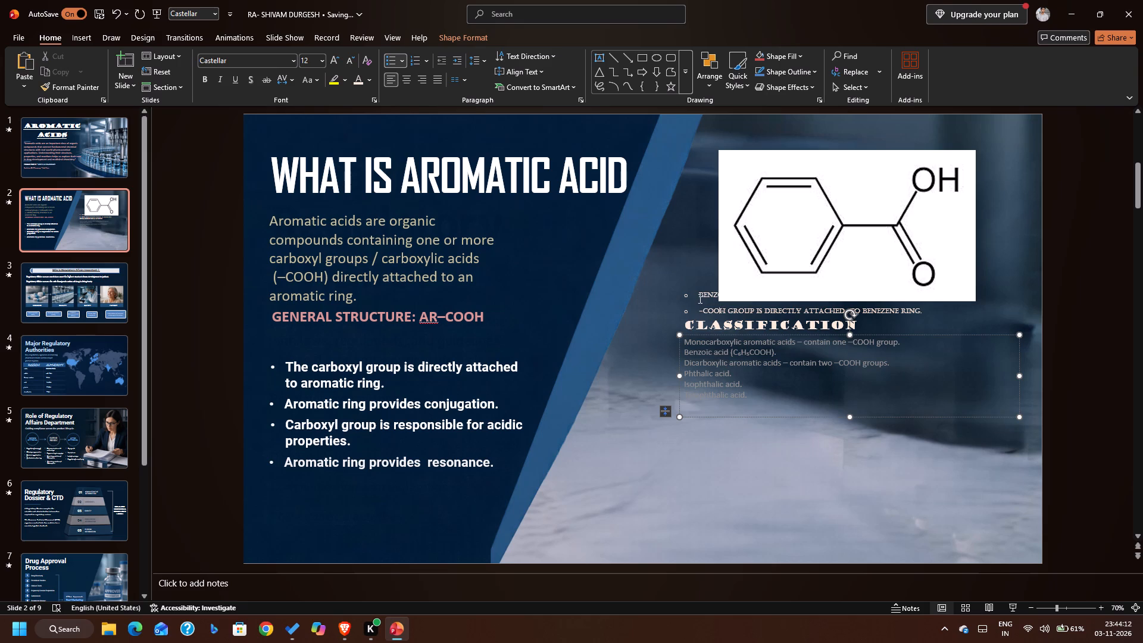
drag(726, 335, 729, 354)
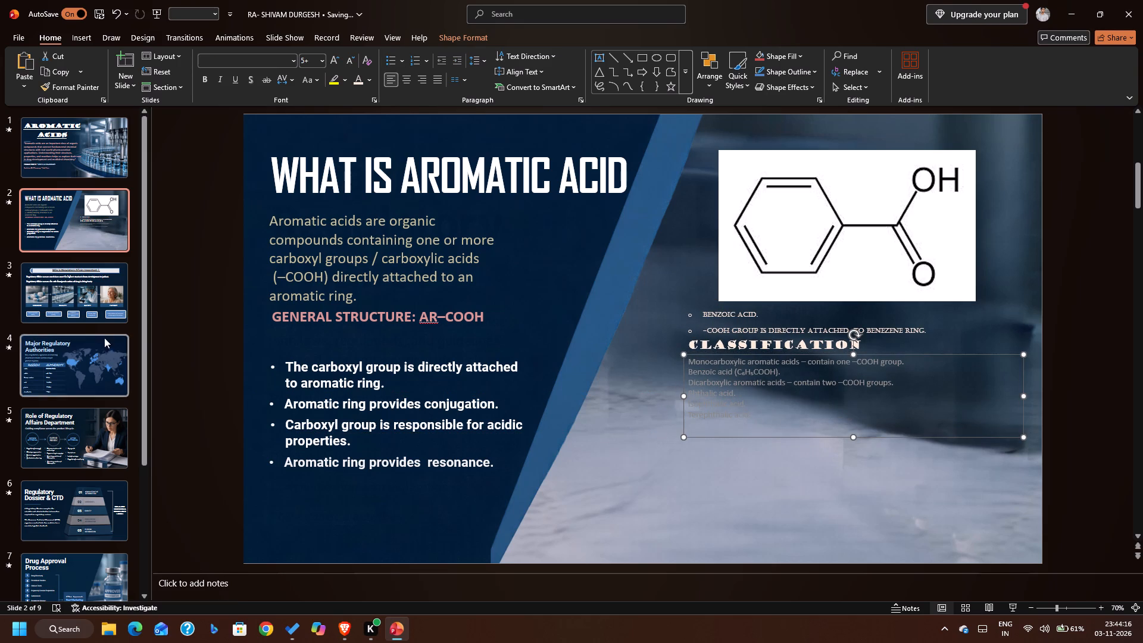
click(186, 333)
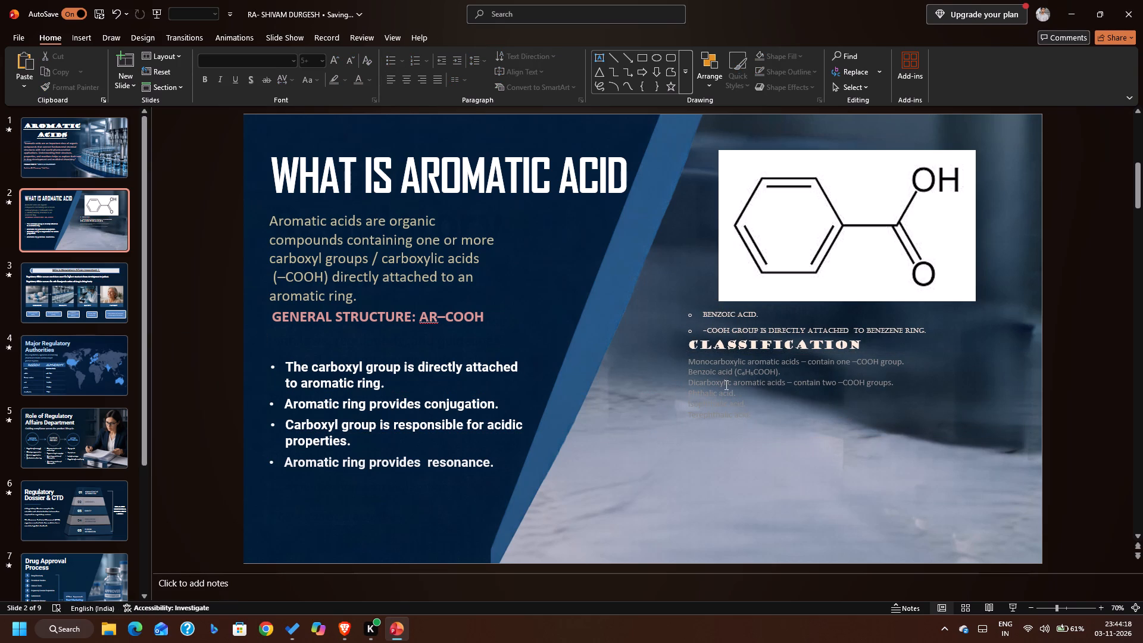
Colour the classification list, from the monocarboxylic acids line through terephthalic acid, in standard dark red.
click(726, 385)
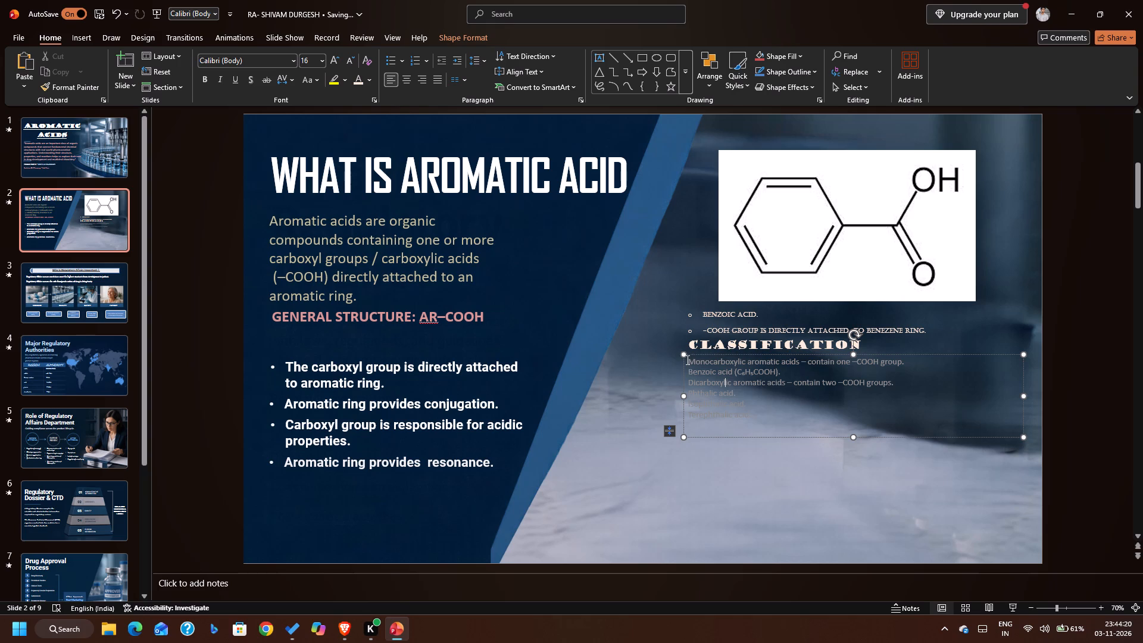
drag(686, 360, 773, 433)
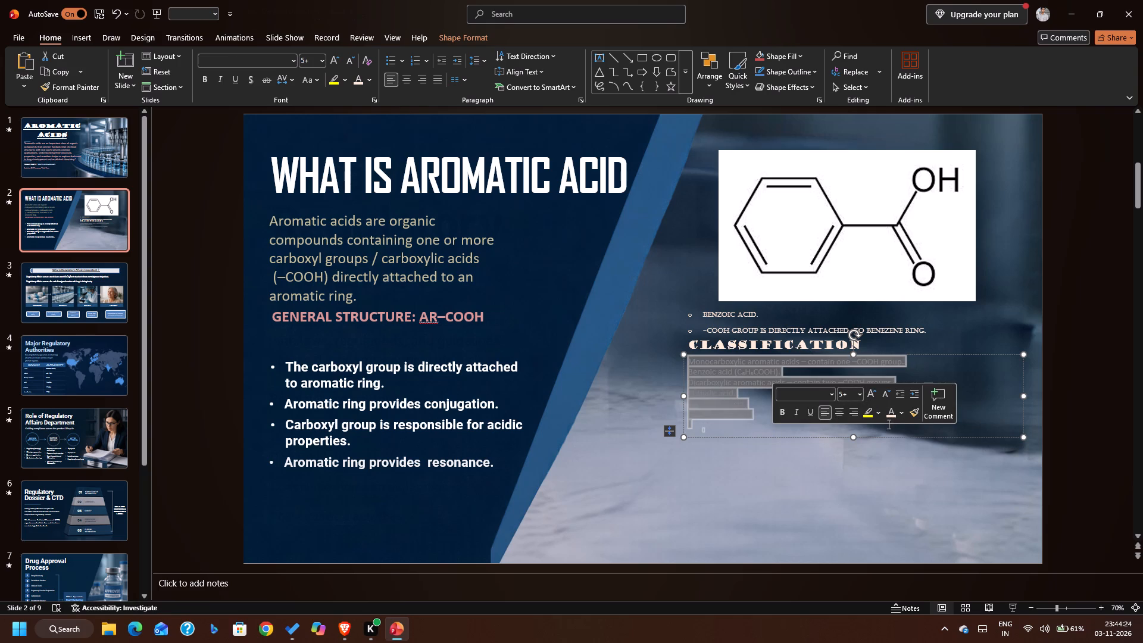
click(902, 413)
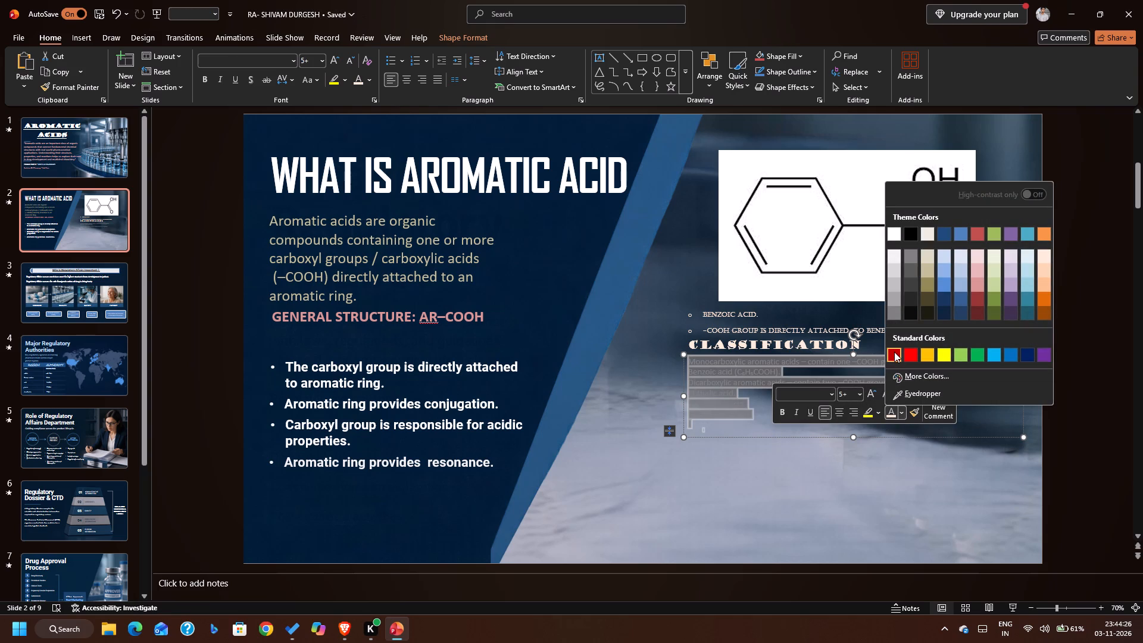
click(894, 351)
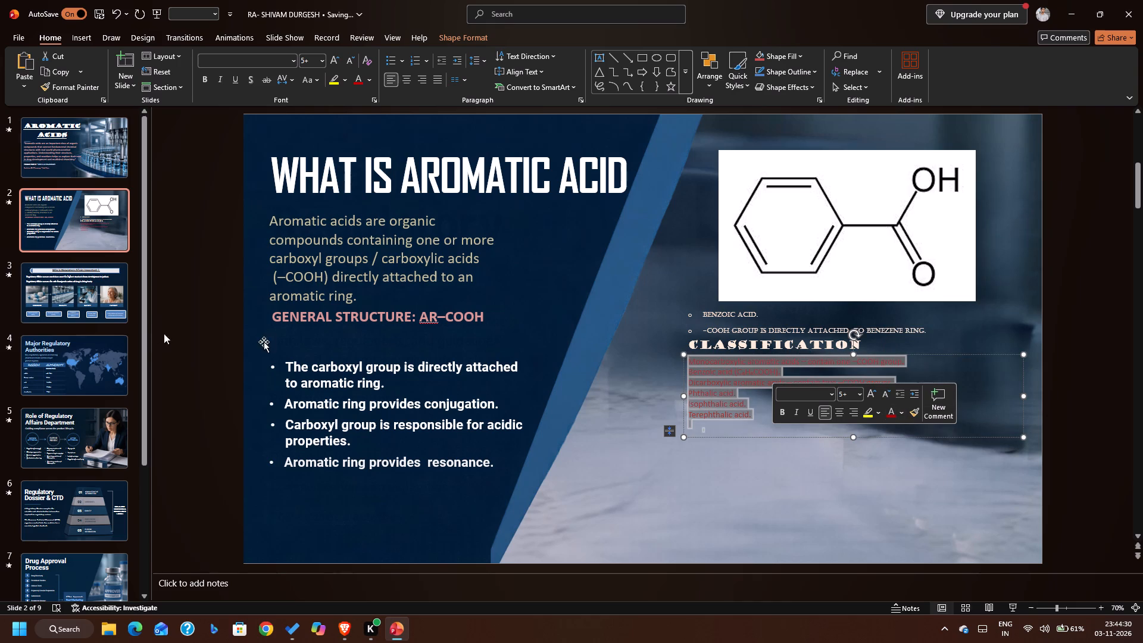
click(212, 342)
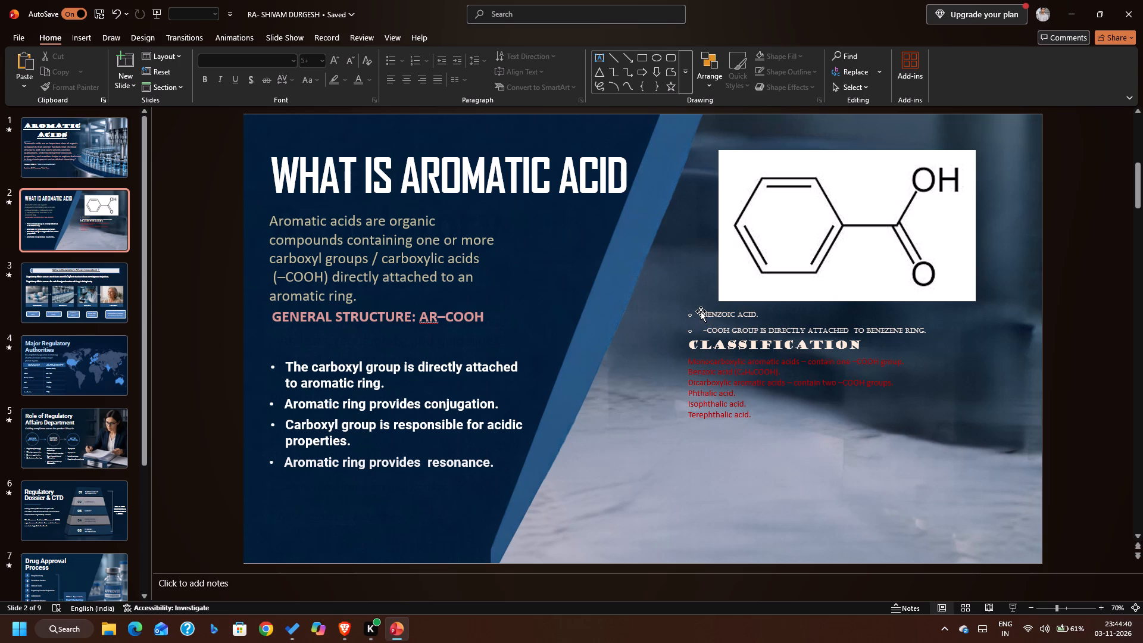
Set the two benzoic acid bullets above the CLASSIFICATION heading to font size 14.
drag(702, 314, 730, 333)
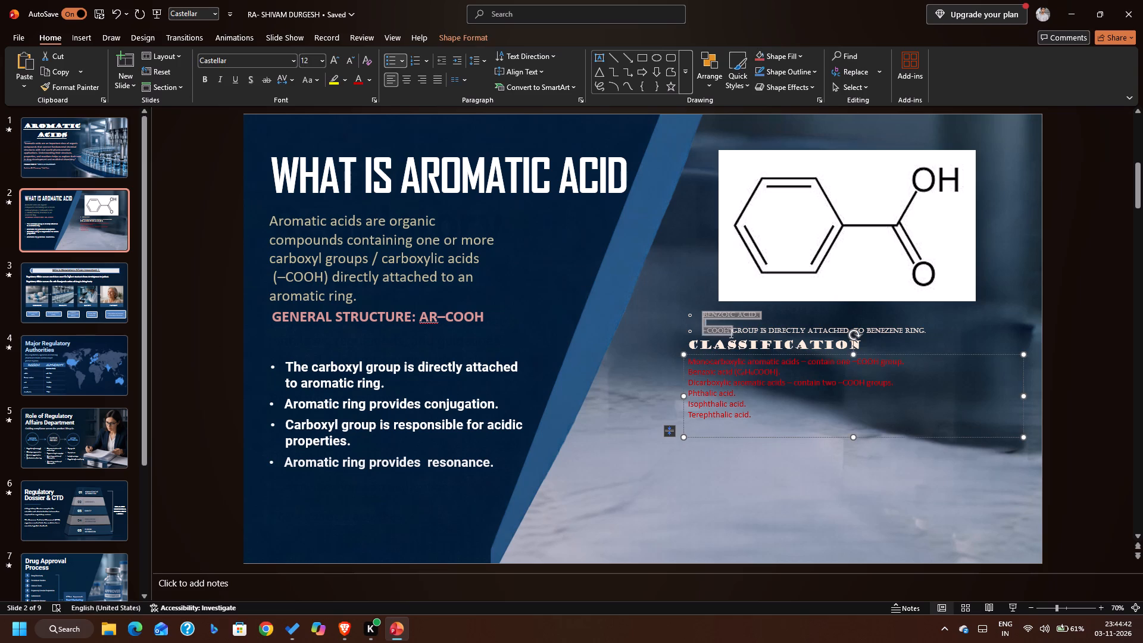
drag(730, 333, 938, 330)
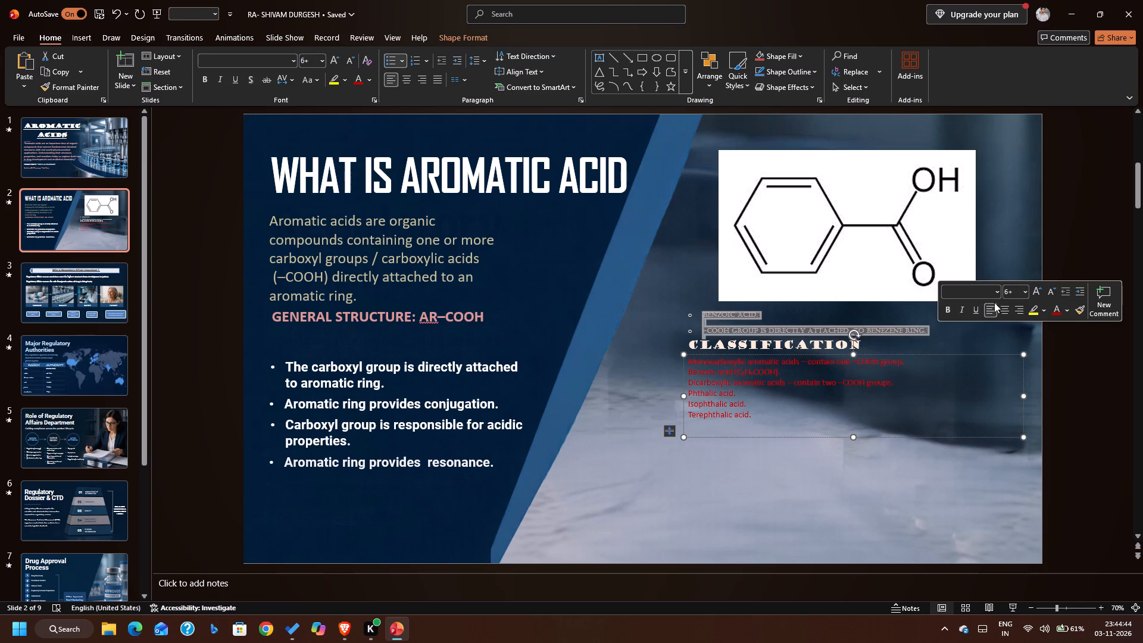
click(1026, 290)
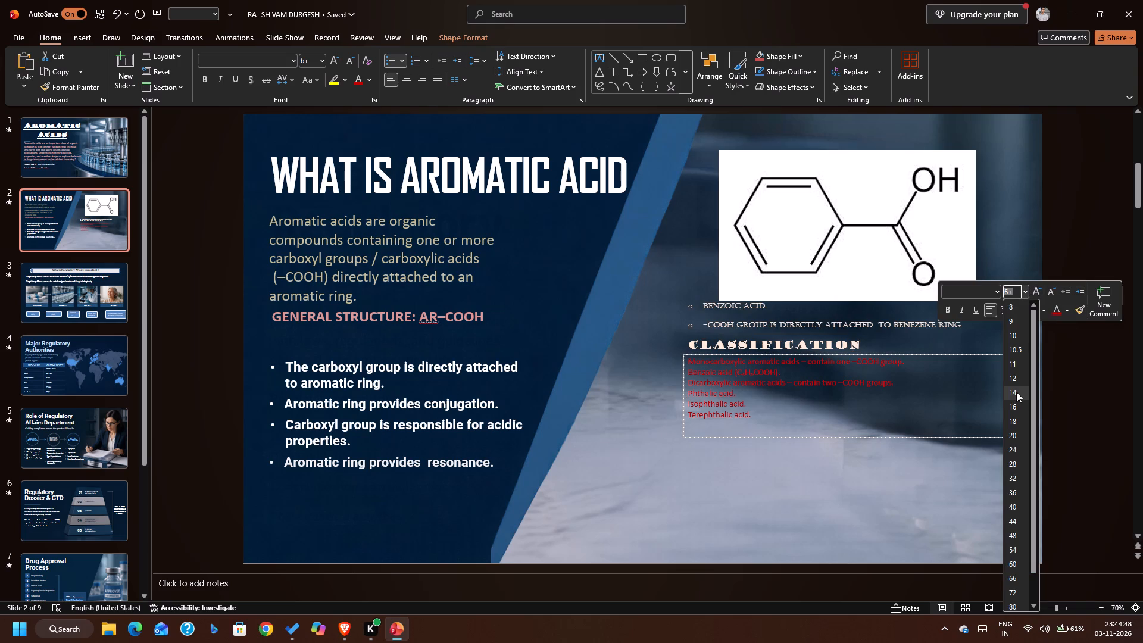
click(1016, 392)
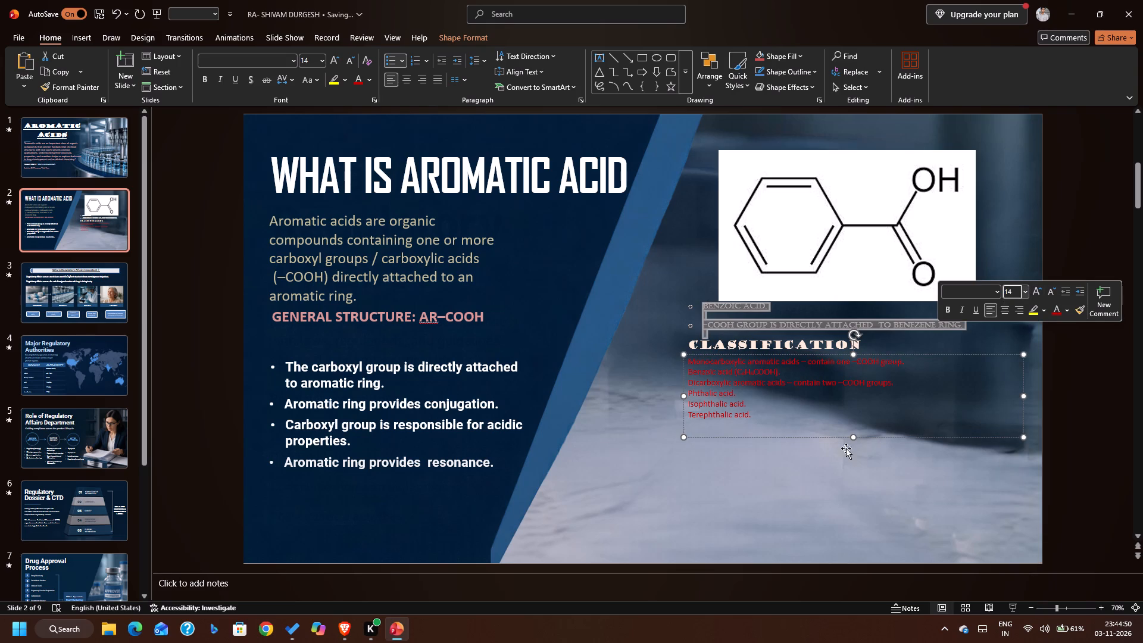
click(182, 361)
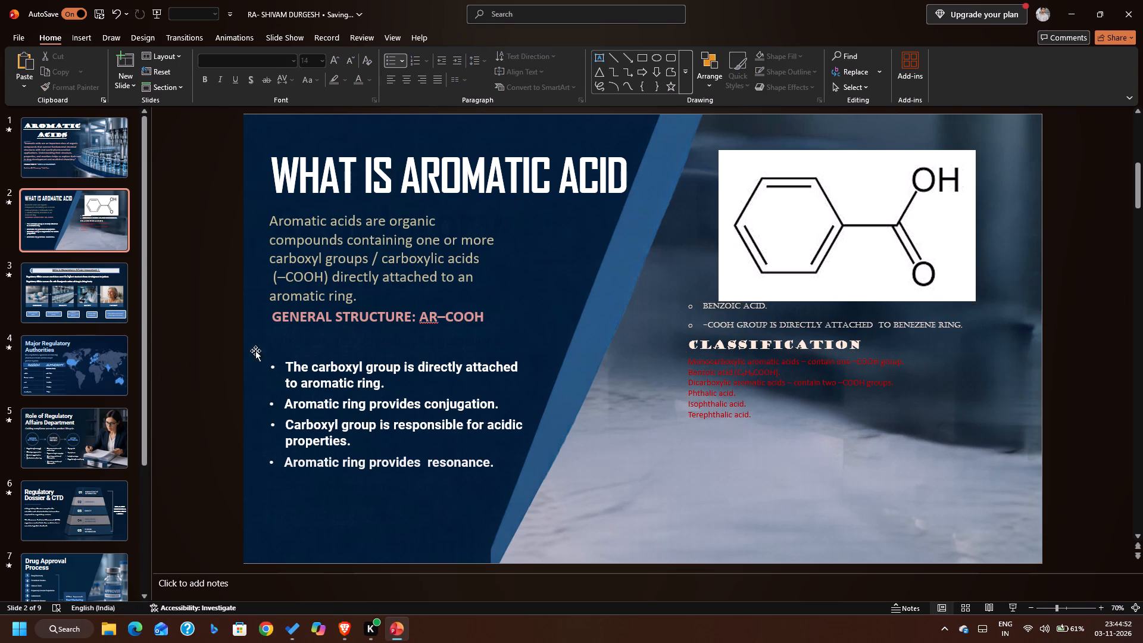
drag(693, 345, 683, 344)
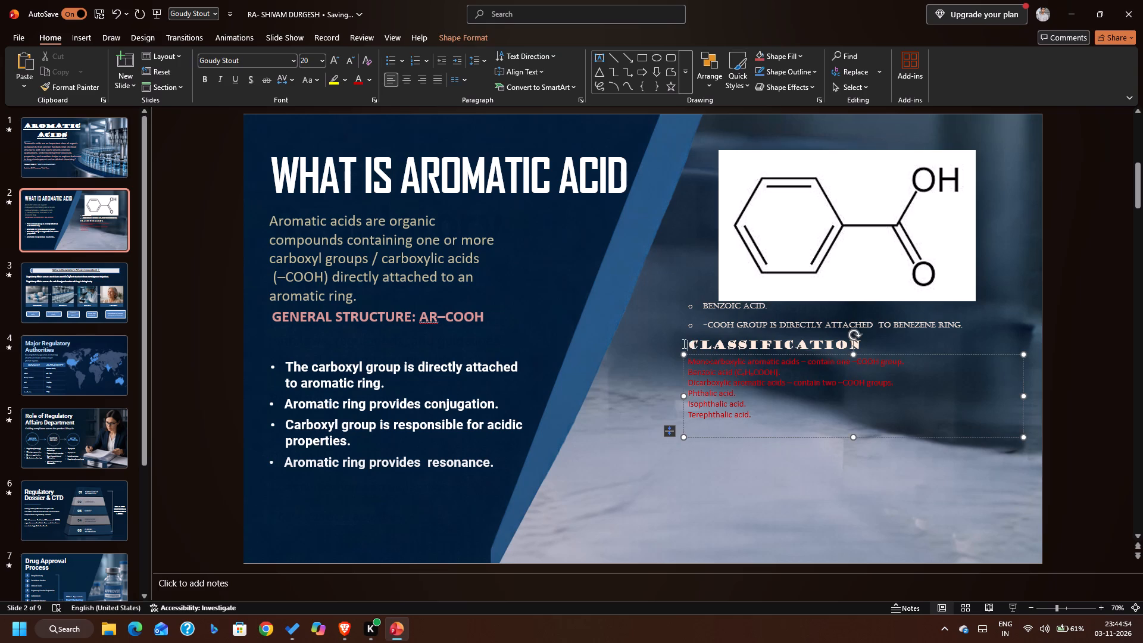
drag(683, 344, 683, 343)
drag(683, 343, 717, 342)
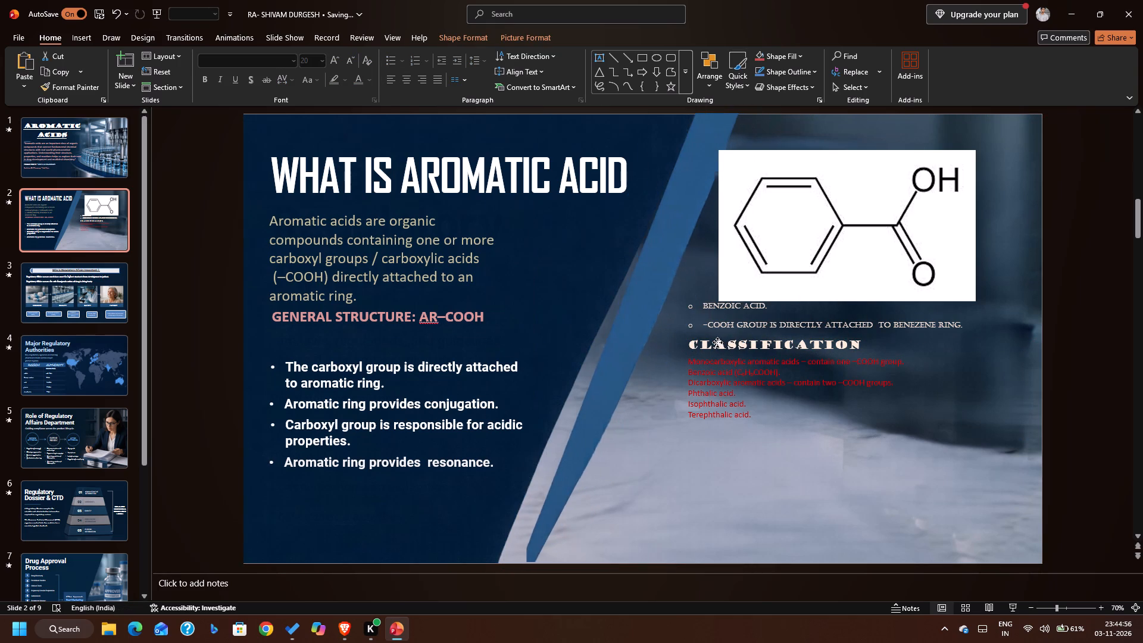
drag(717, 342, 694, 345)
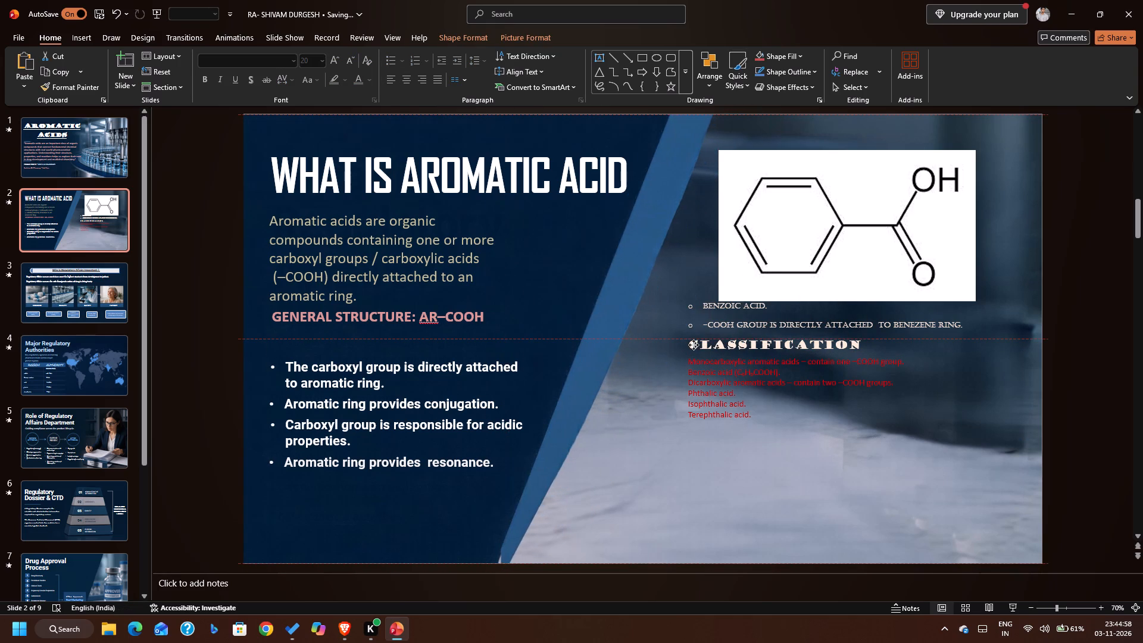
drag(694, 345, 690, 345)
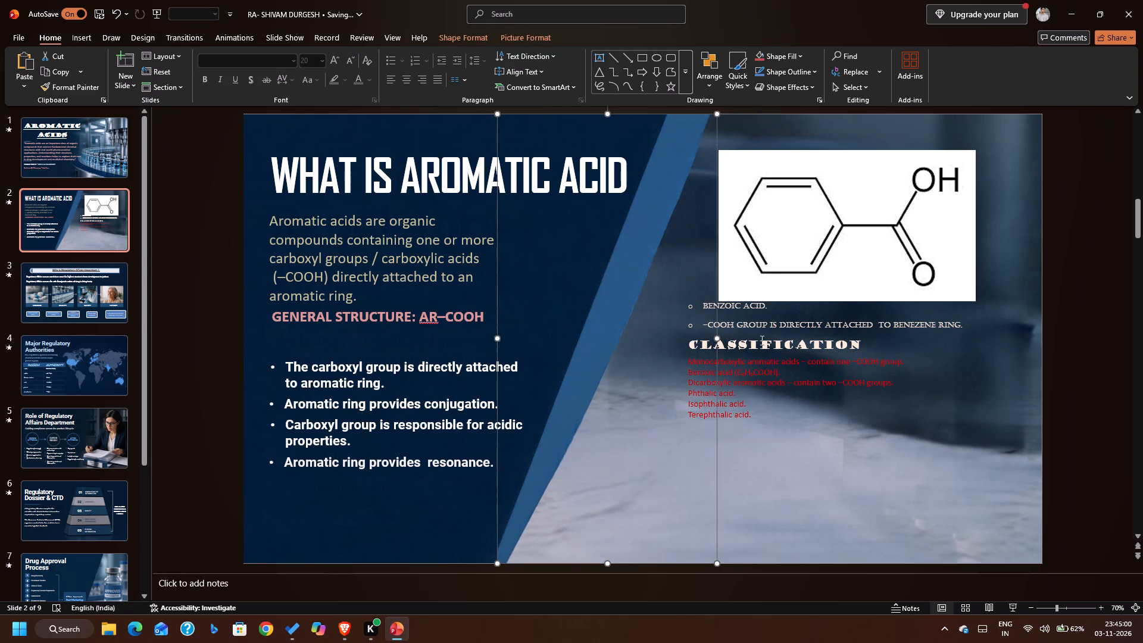
Set the CLASSIFICATION heading to font size 28.
click(761, 340)
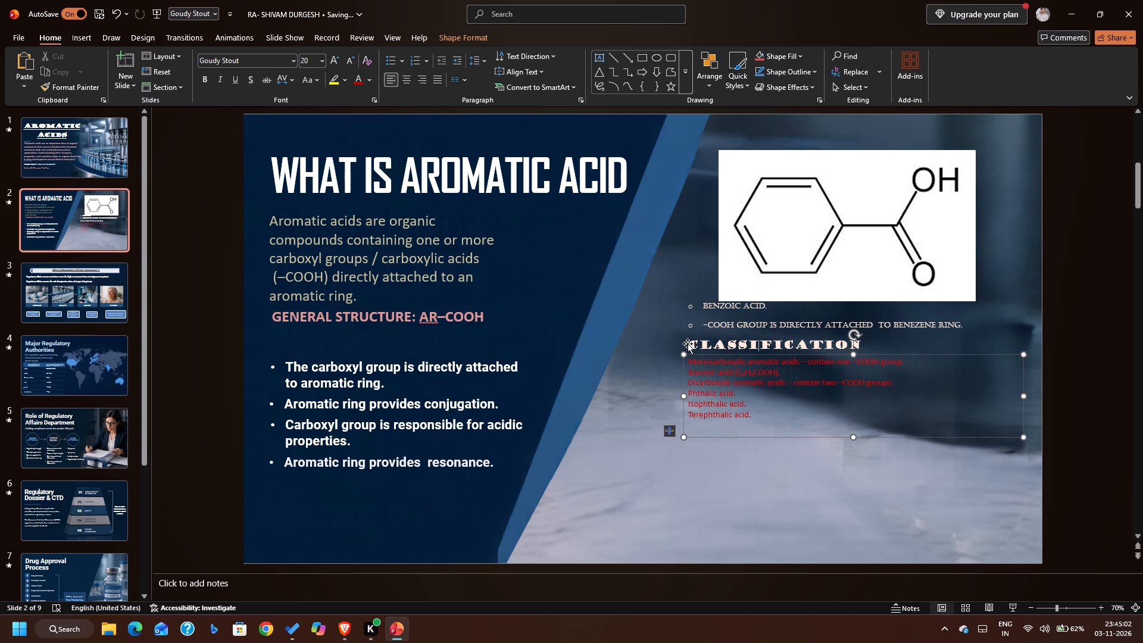
drag(689, 344, 891, 339)
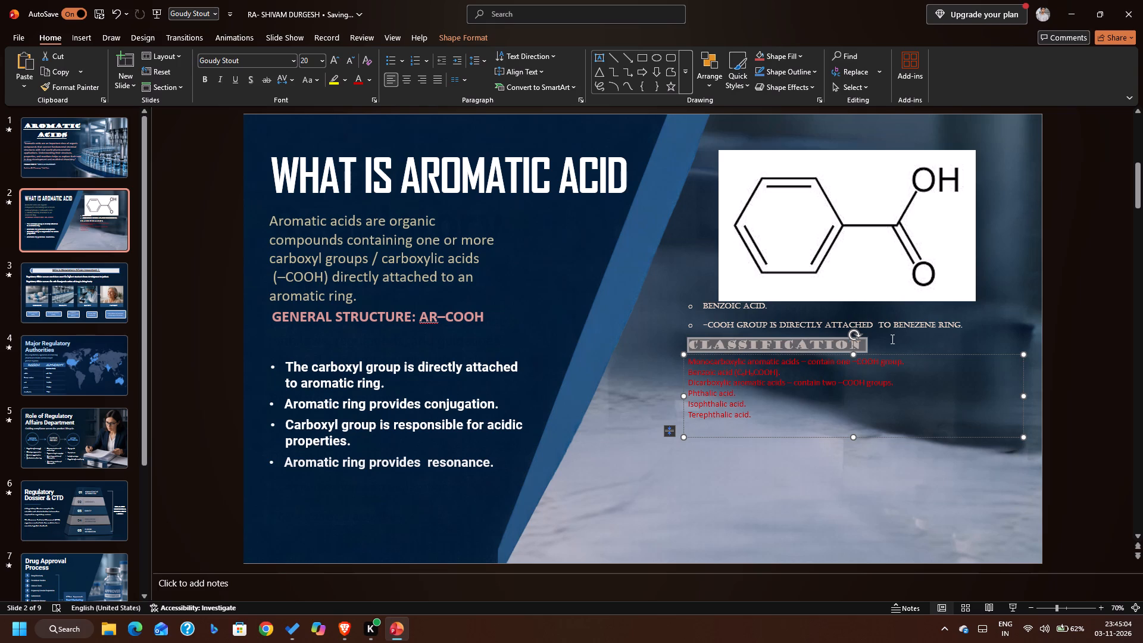
drag(891, 339, 901, 339)
click(988, 299)
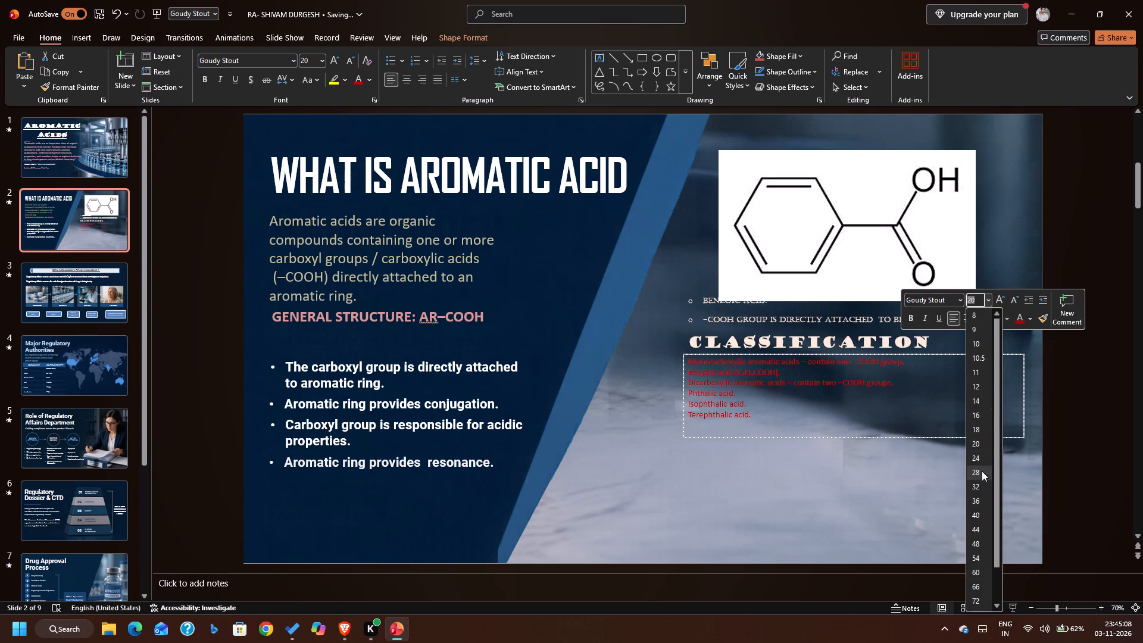
click(982, 471)
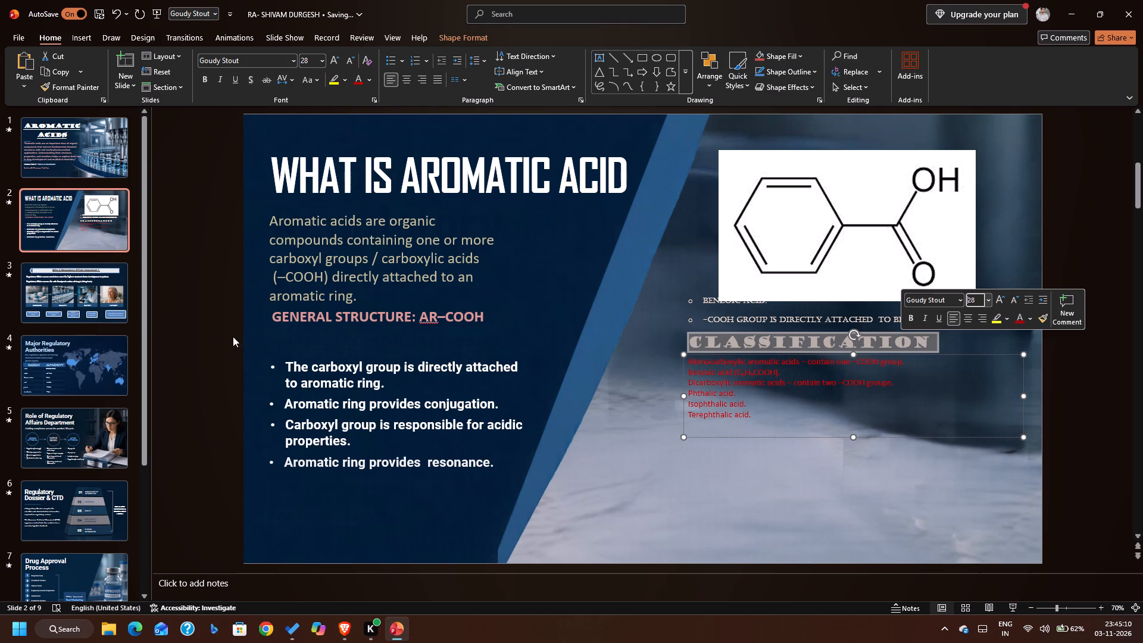
click(213, 347)
Move the enlarged bullets and CLASSIFICATION text box down so it sits just below the benzoic acid structure image.
click(721, 361)
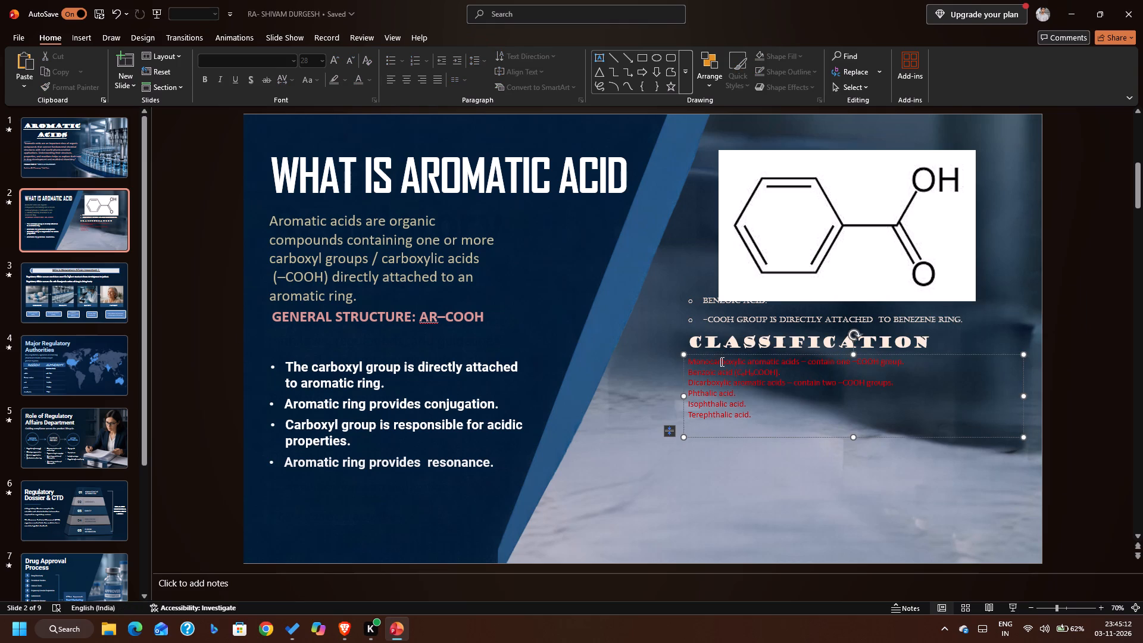
drag(741, 354, 744, 376)
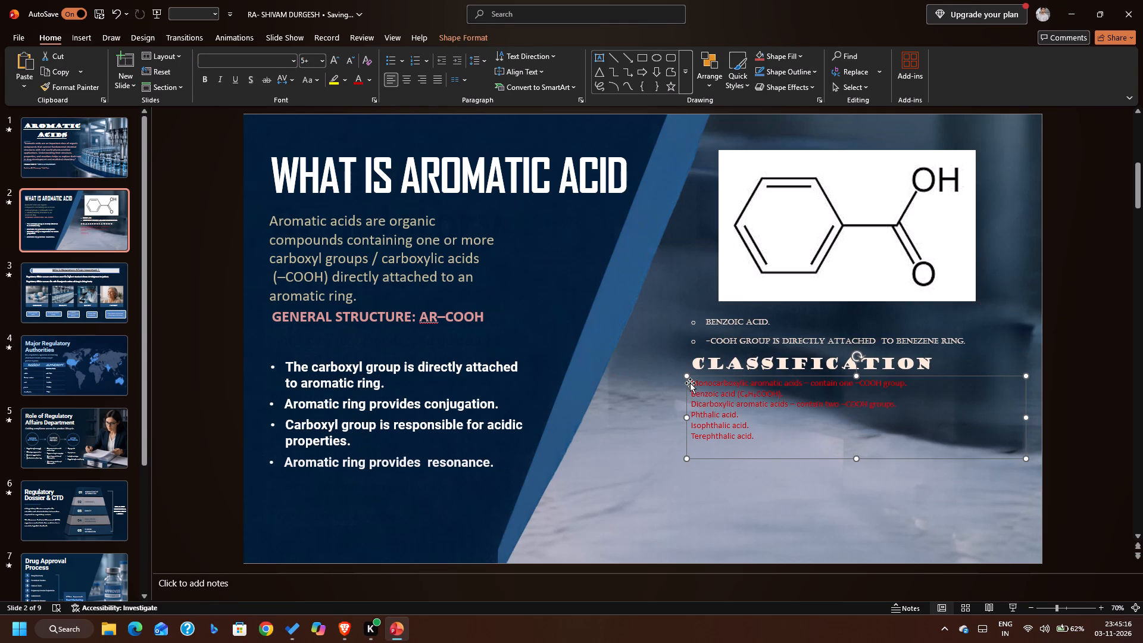
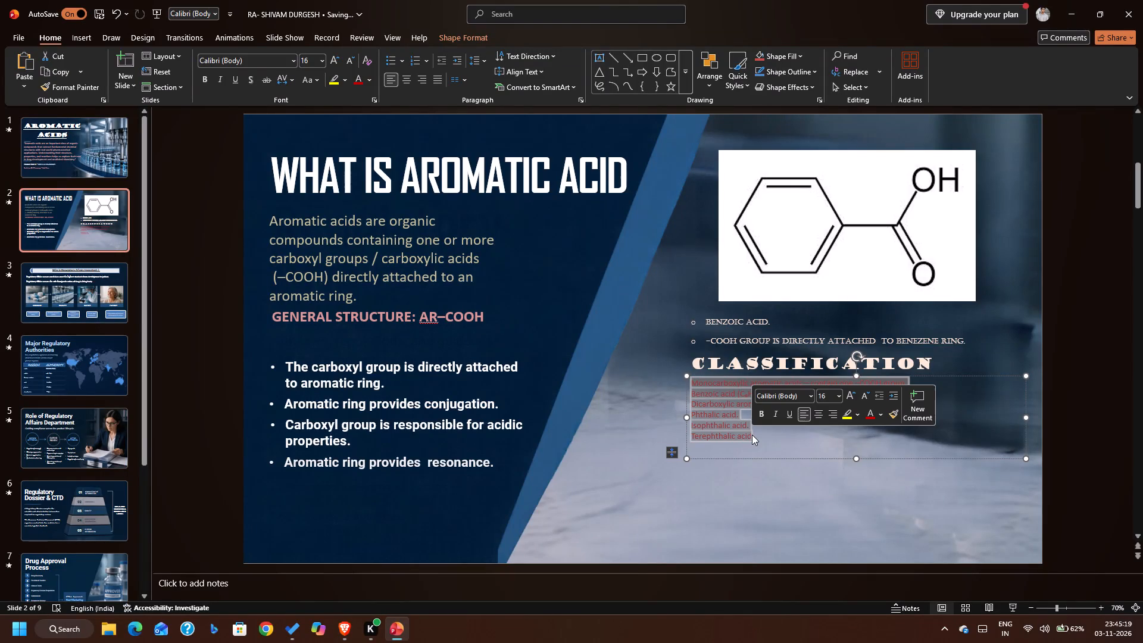
Set the classification list, from the monocarboxylic acids line through terephthalic acid, to font size 18 and make it bold.
click(837, 397)
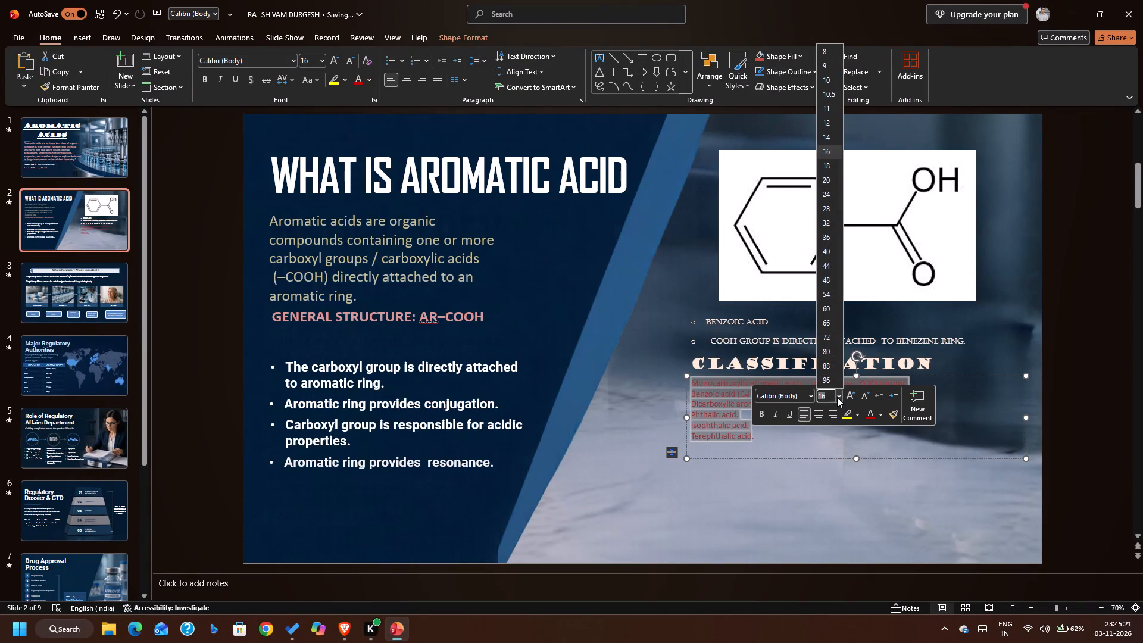
click(833, 166)
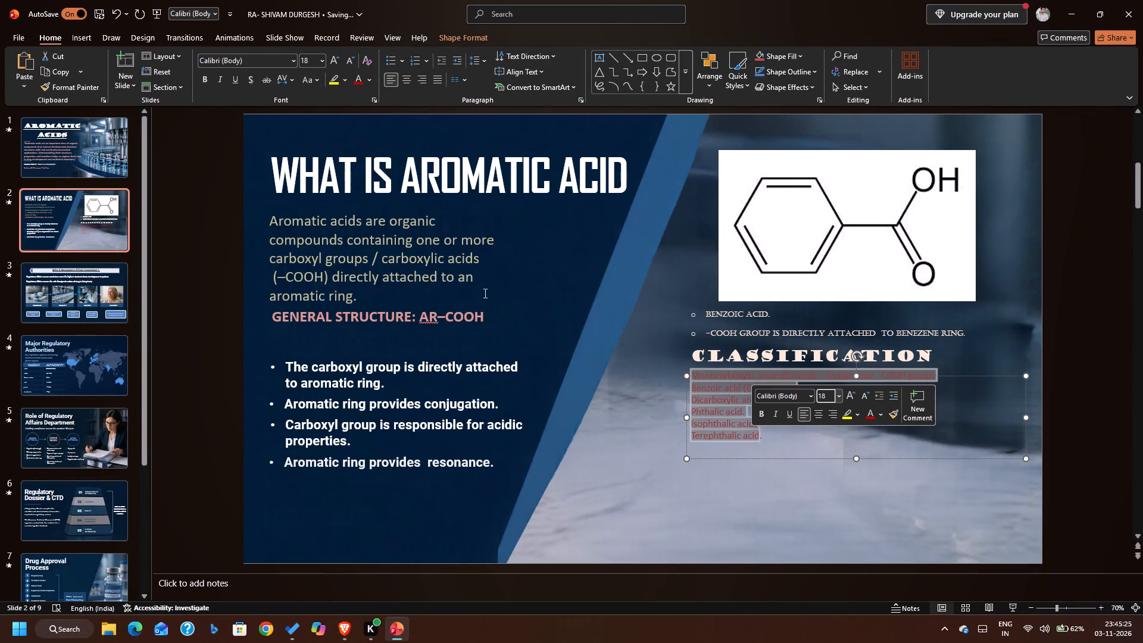
click(757, 416)
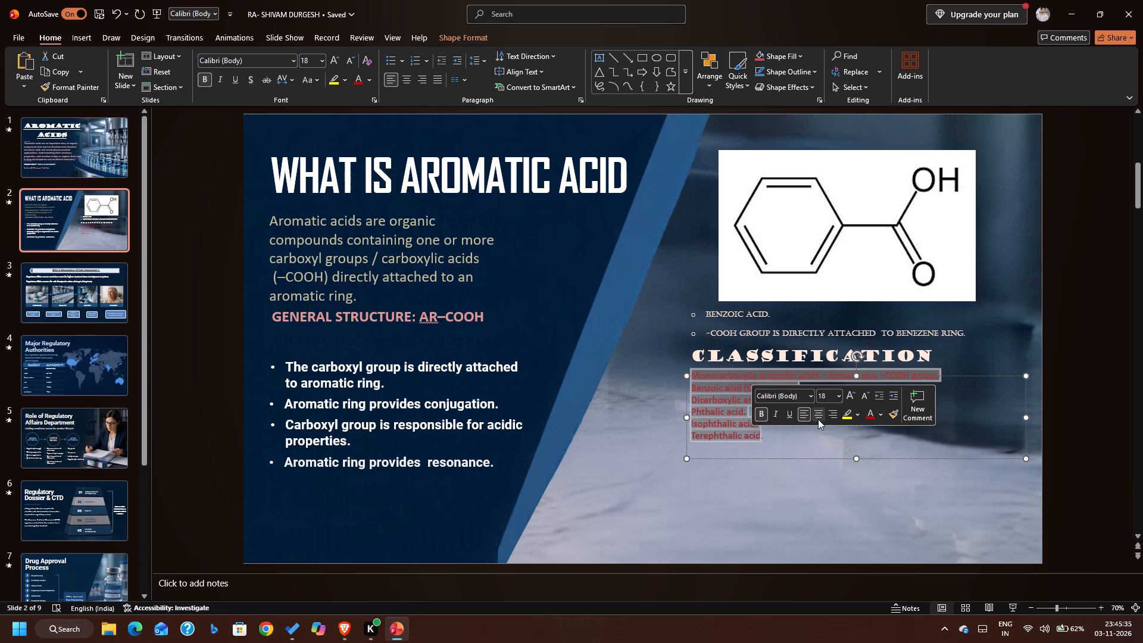
click(178, 350)
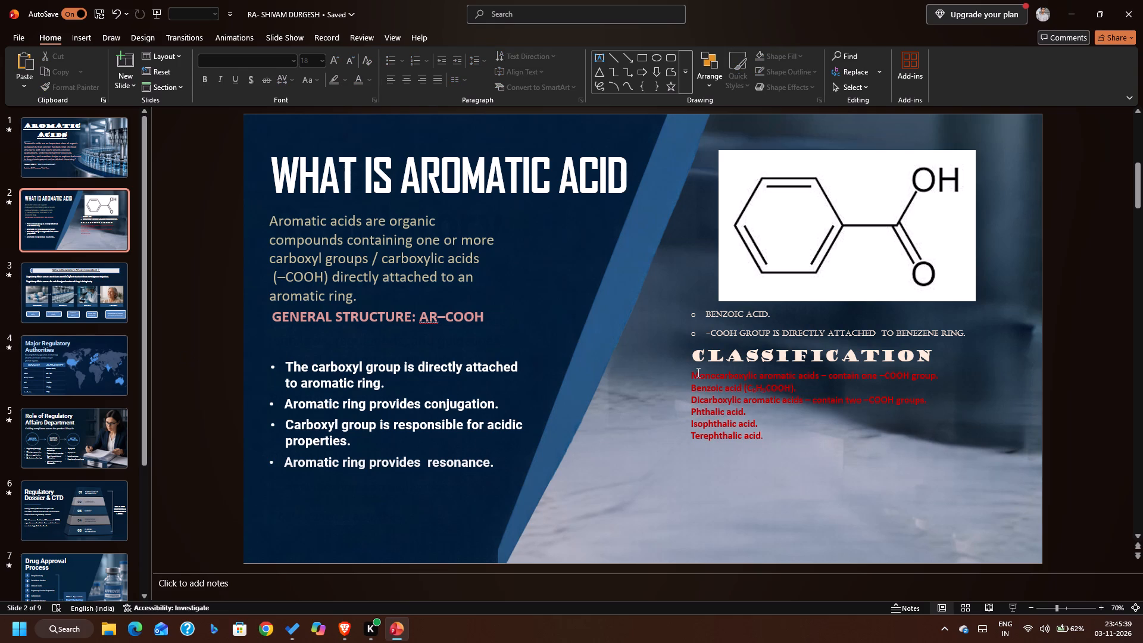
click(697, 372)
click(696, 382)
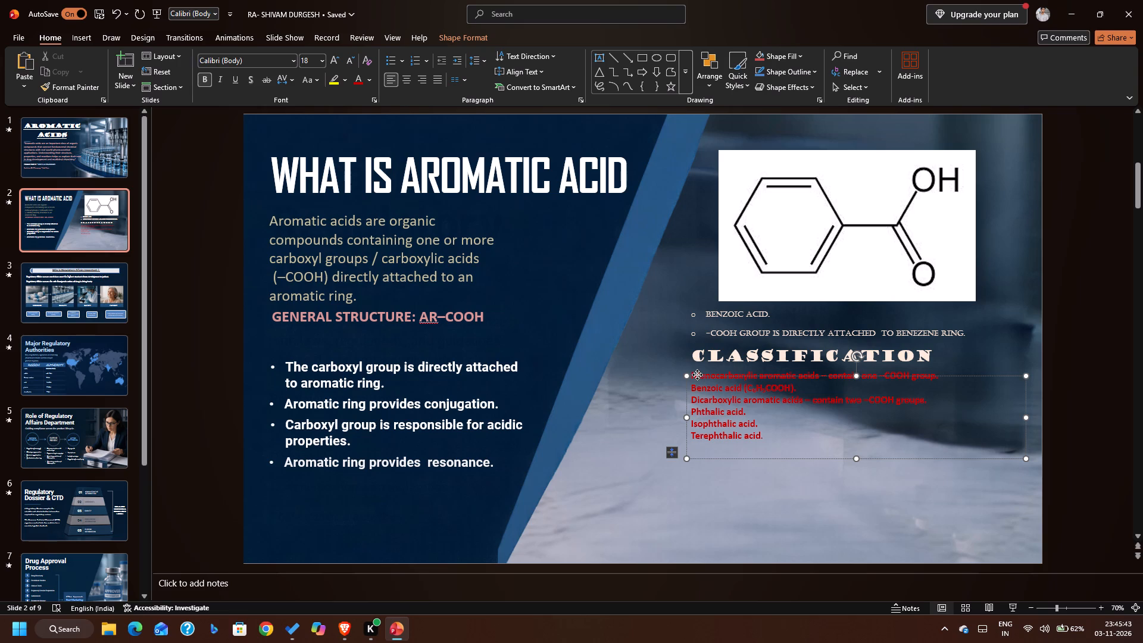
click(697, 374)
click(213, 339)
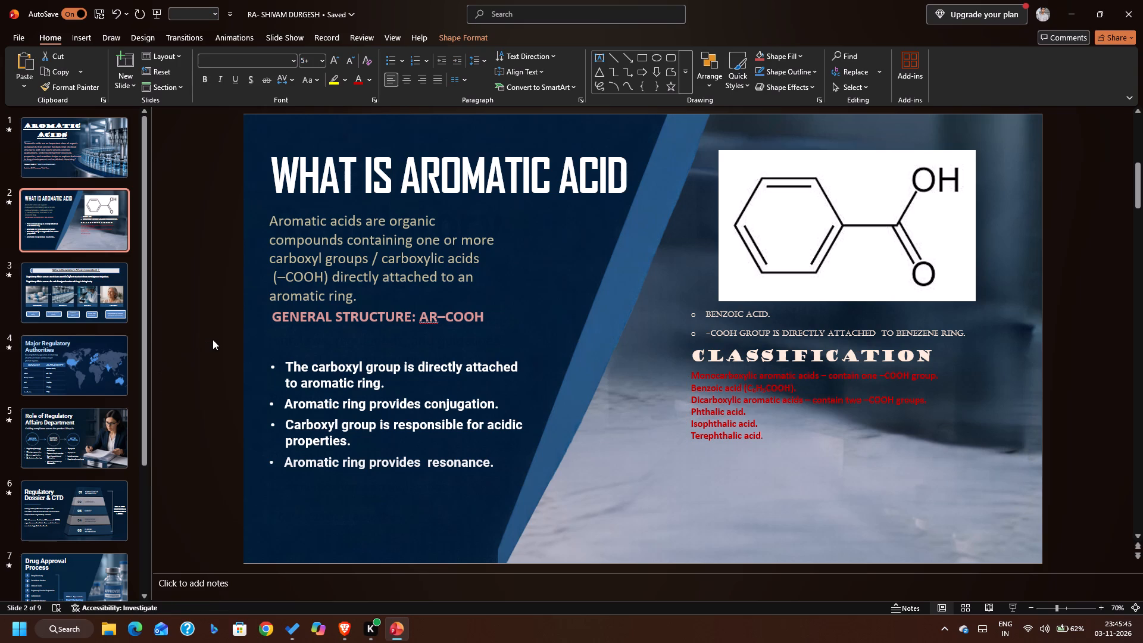
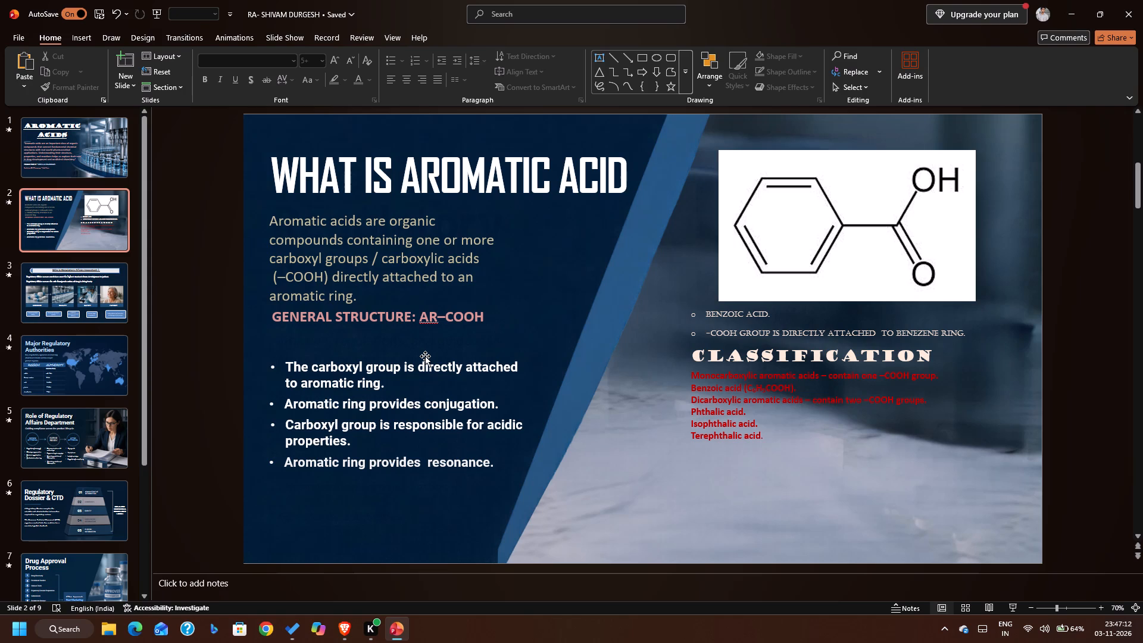
Number the classification headings by adding "1. " before Monocarboxylic aromatic acids and "2. " before Dicarboxylic aromatic acids.
click(697, 372)
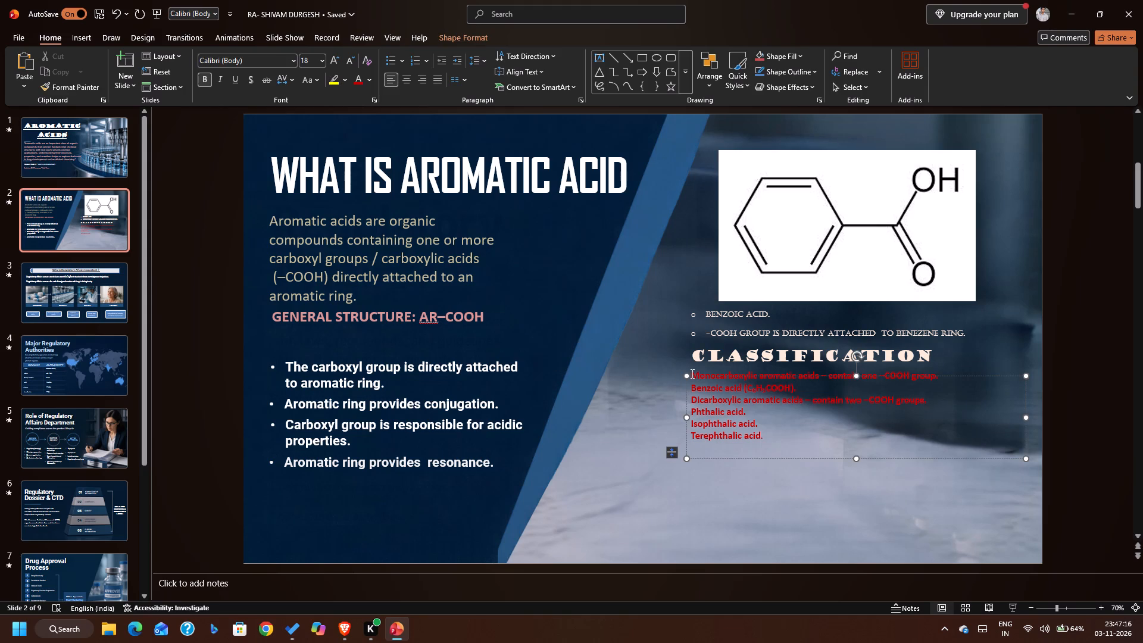
click(691, 373)
key(1)
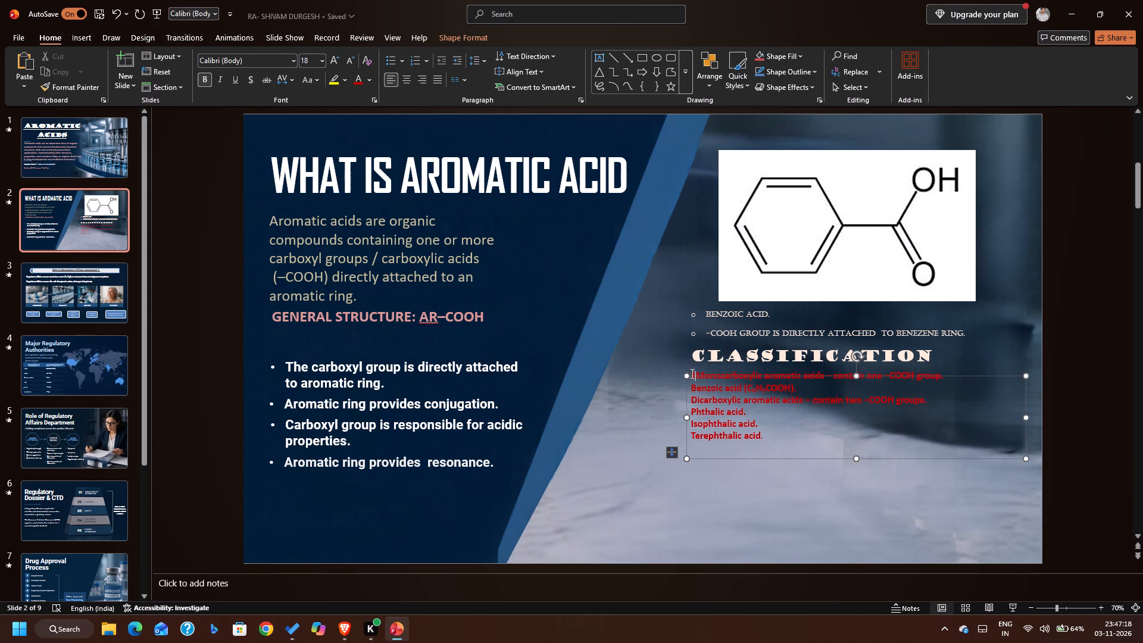
key(period)
key(space)
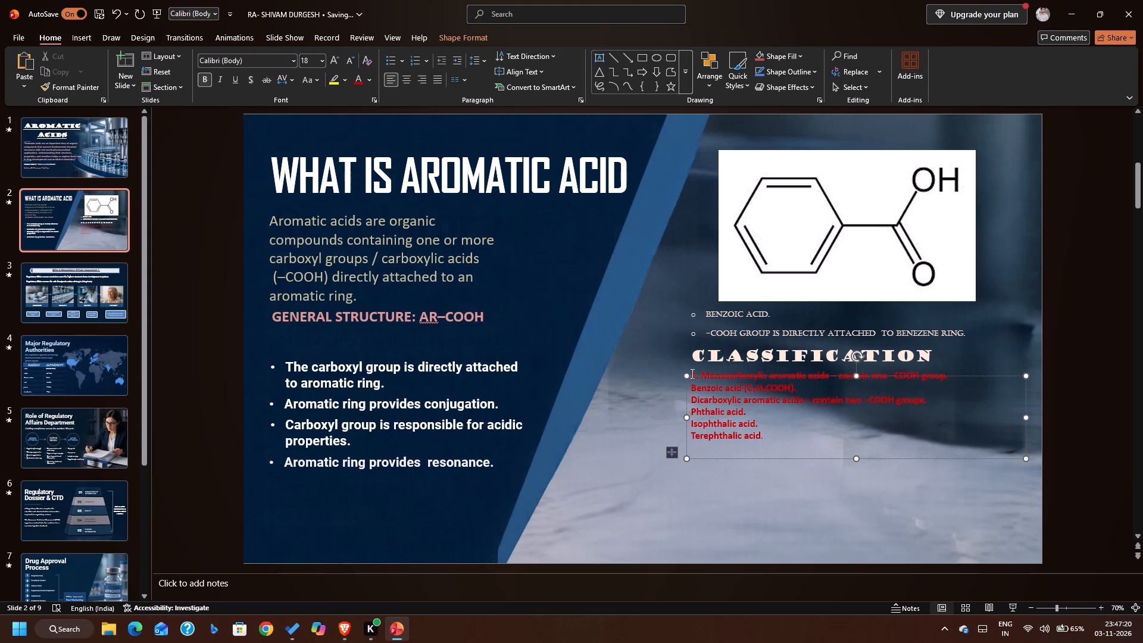
click(691, 400)
text(2.)
key(space)
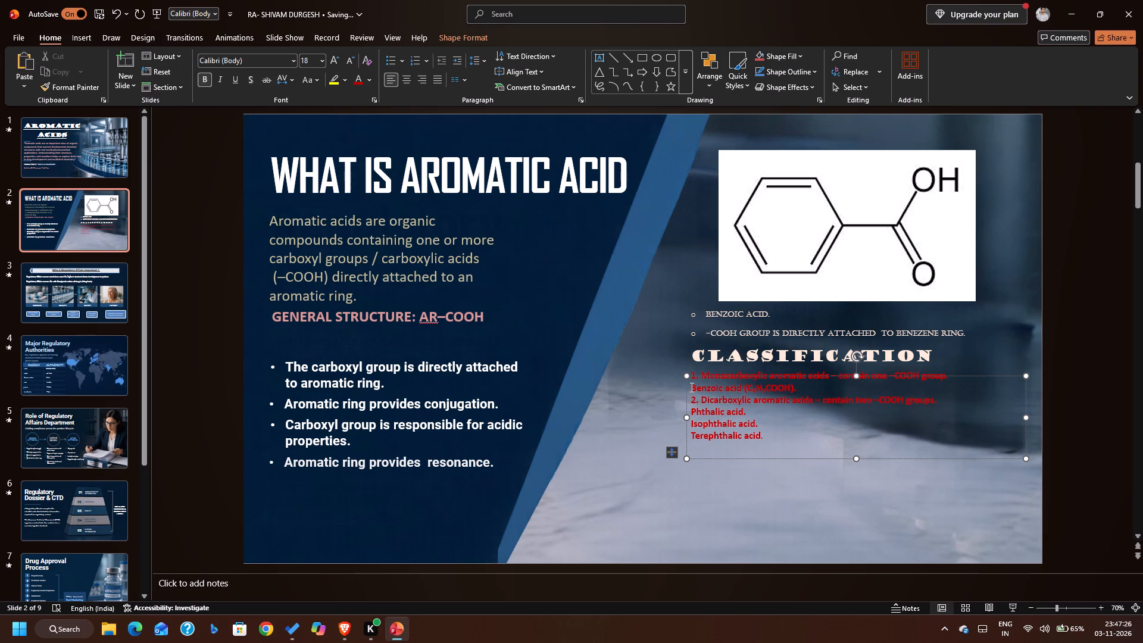
Insert two blank lines after the Benzoic acid line to separate it from the dicarboxylic acids group.
click(802, 389)
key(Return)
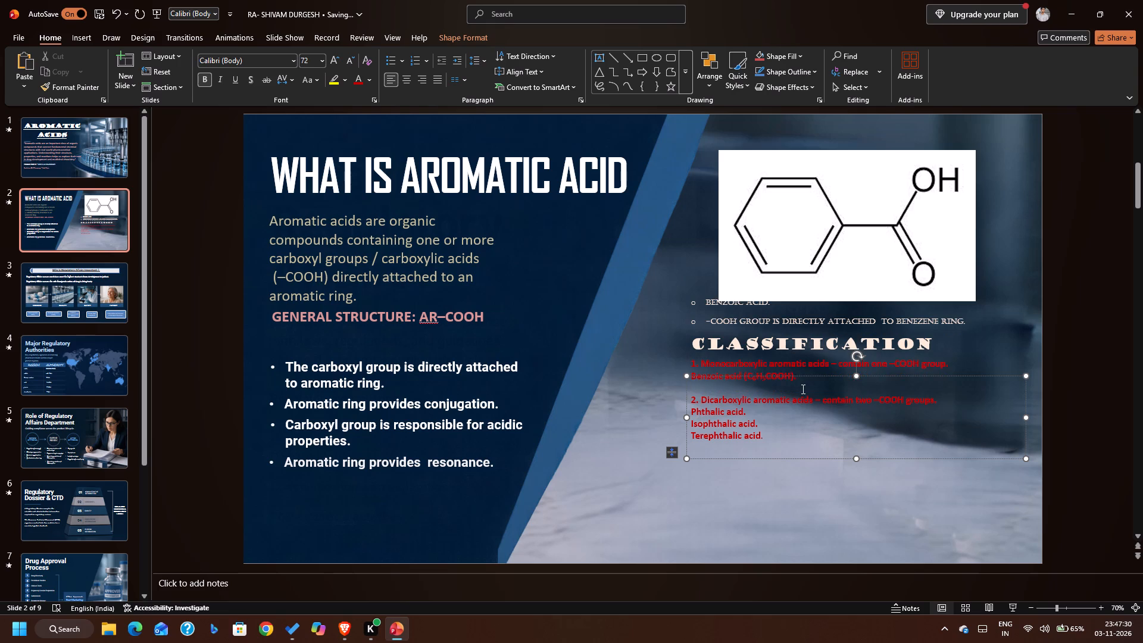
key(Return)
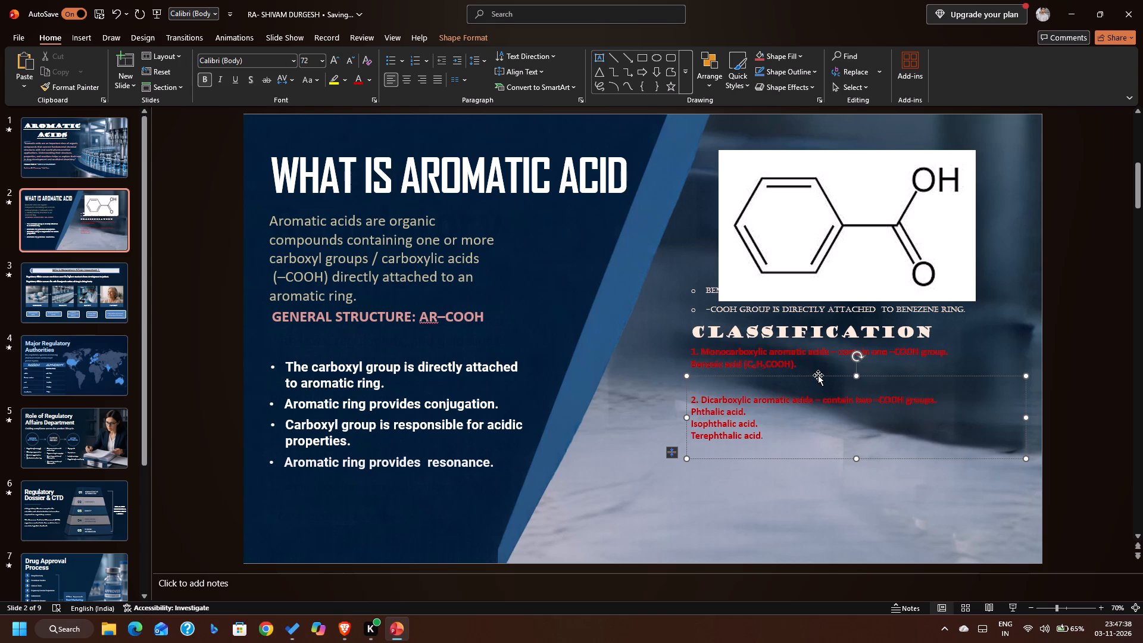
Move the classification text box down so the benzoic acid bullet sits clear of the structure image.
click(1116, 332)
click(911, 382)
drag(932, 376, 935, 391)
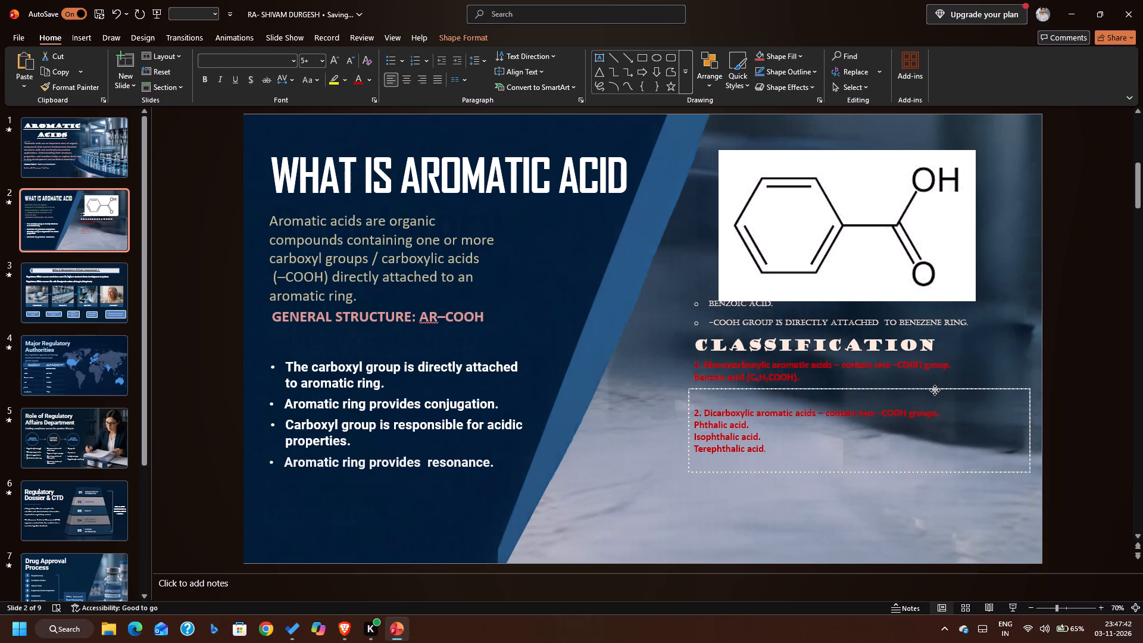
drag(935, 391, 936, 404)
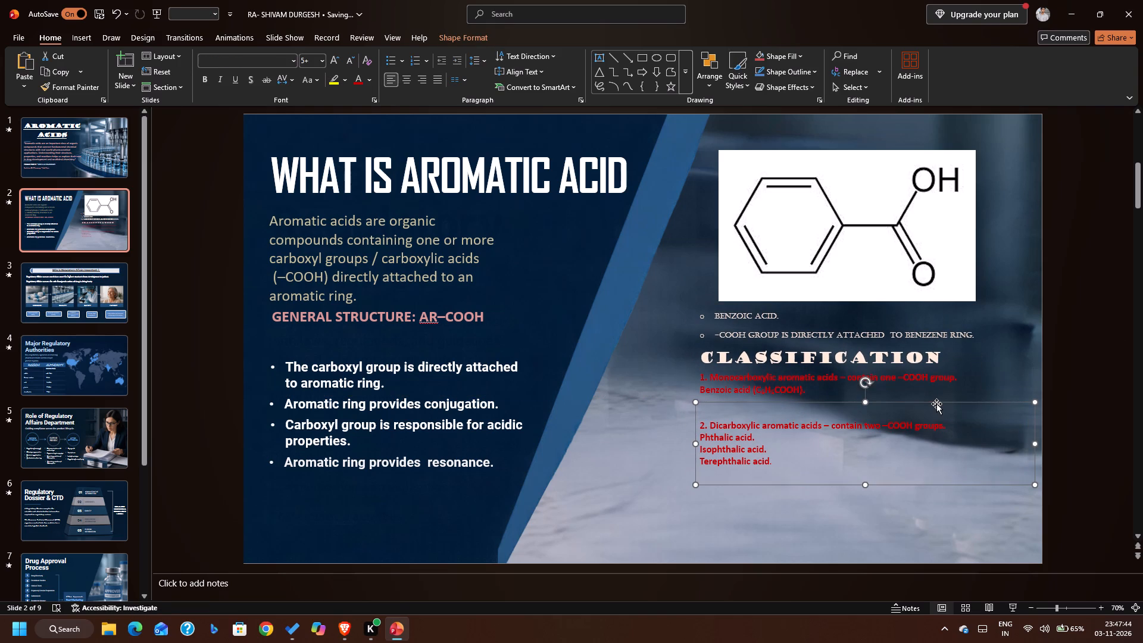
click(1078, 352)
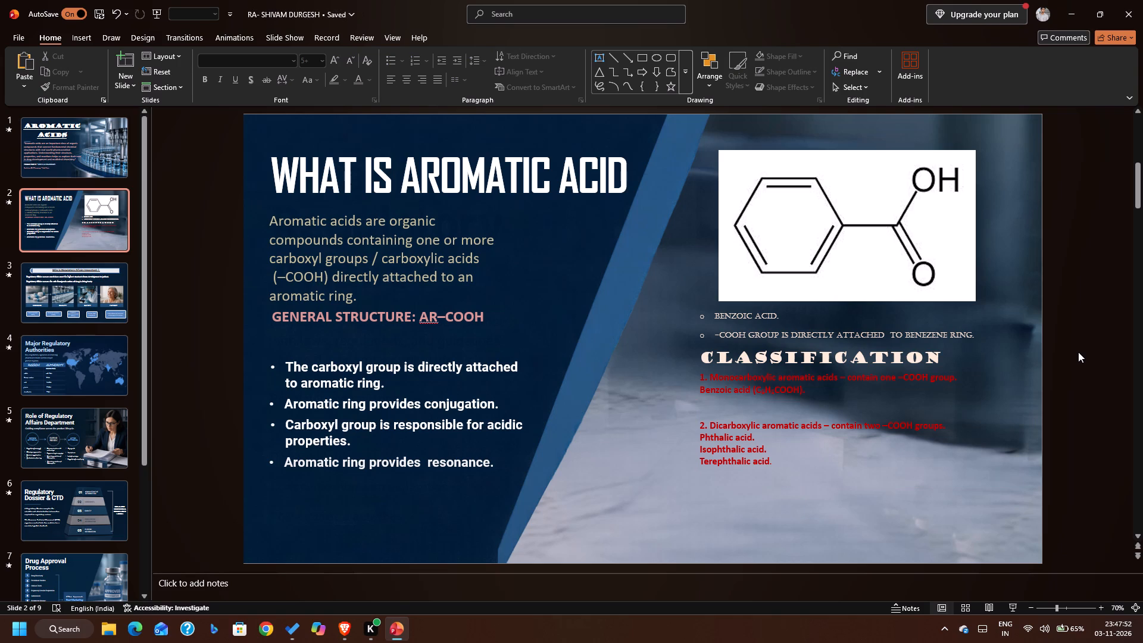
Colour the dicarboxylic group's text, from its numbered heading through Terephthalic acid, dark blue.
click(893, 422)
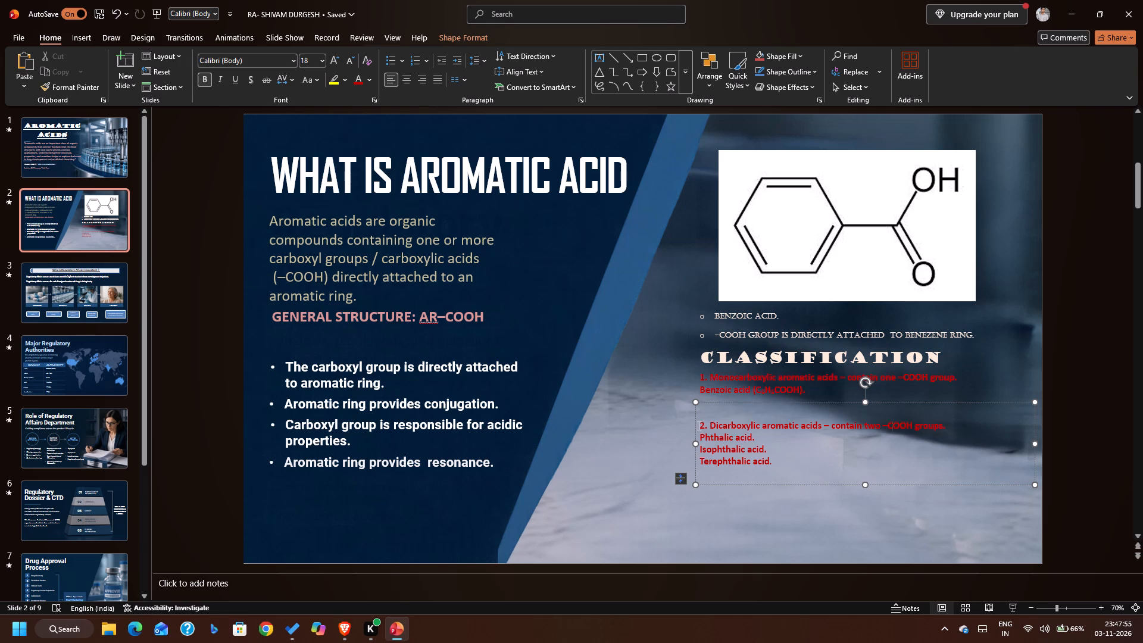
drag(698, 425, 777, 464)
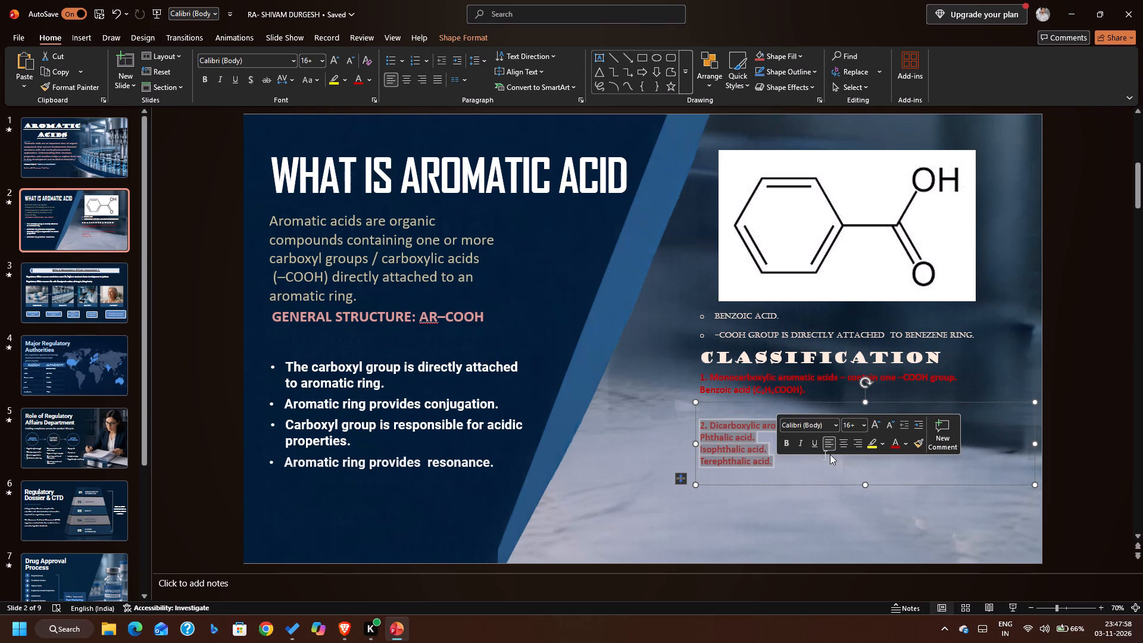
click(905, 442)
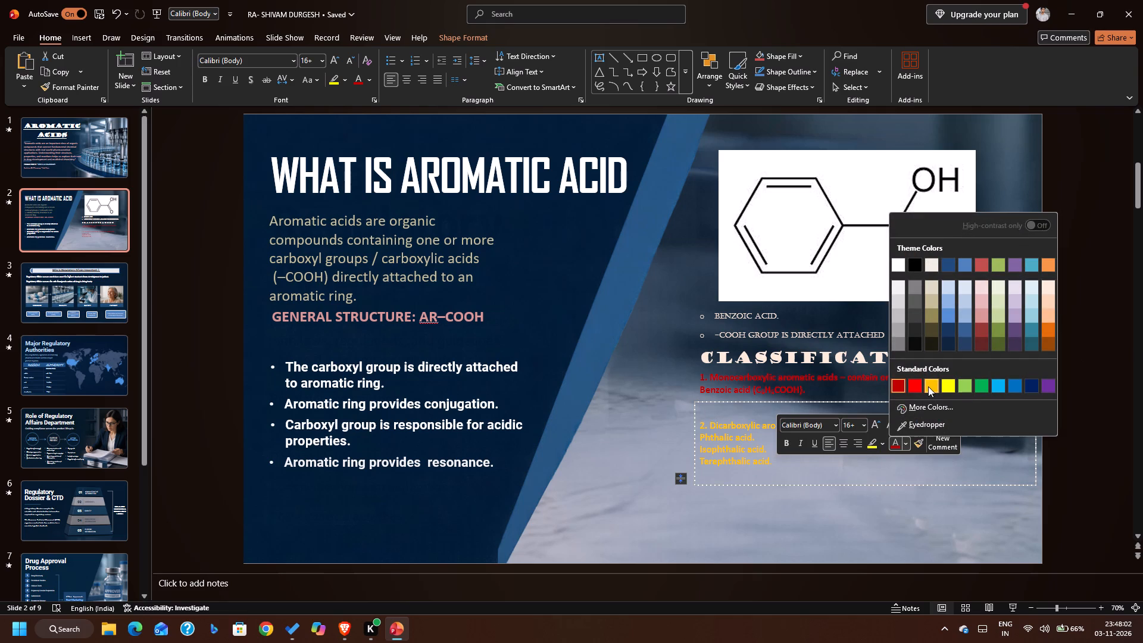
click(1033, 388)
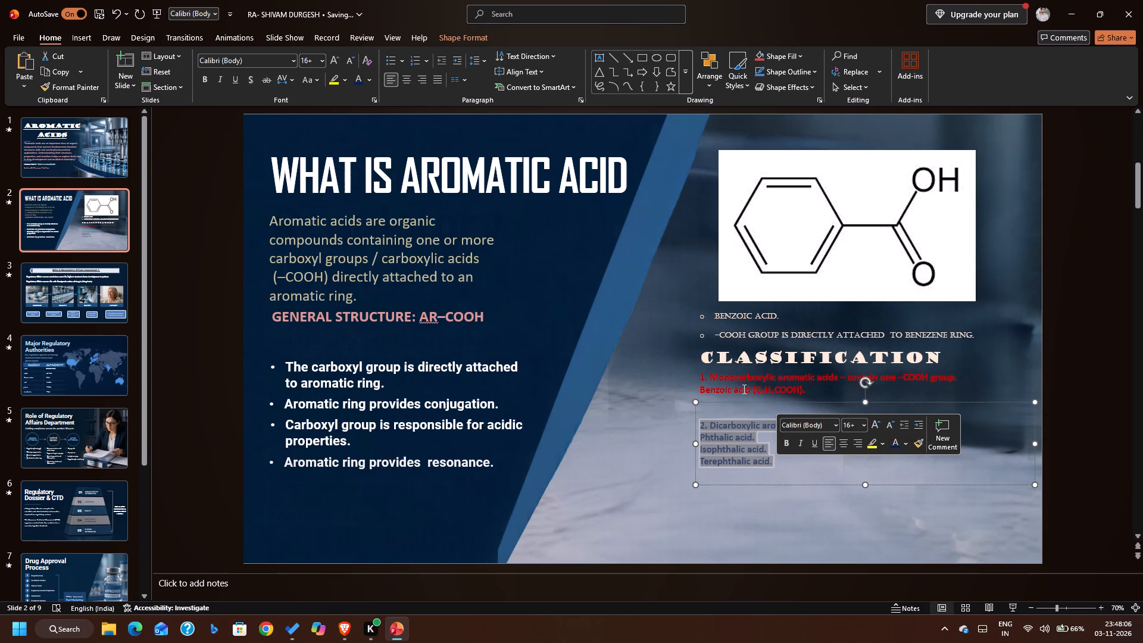
Colour the monocarboxylic aromatic acids line and the Benzoic acid line below it dark blue.
click(727, 383)
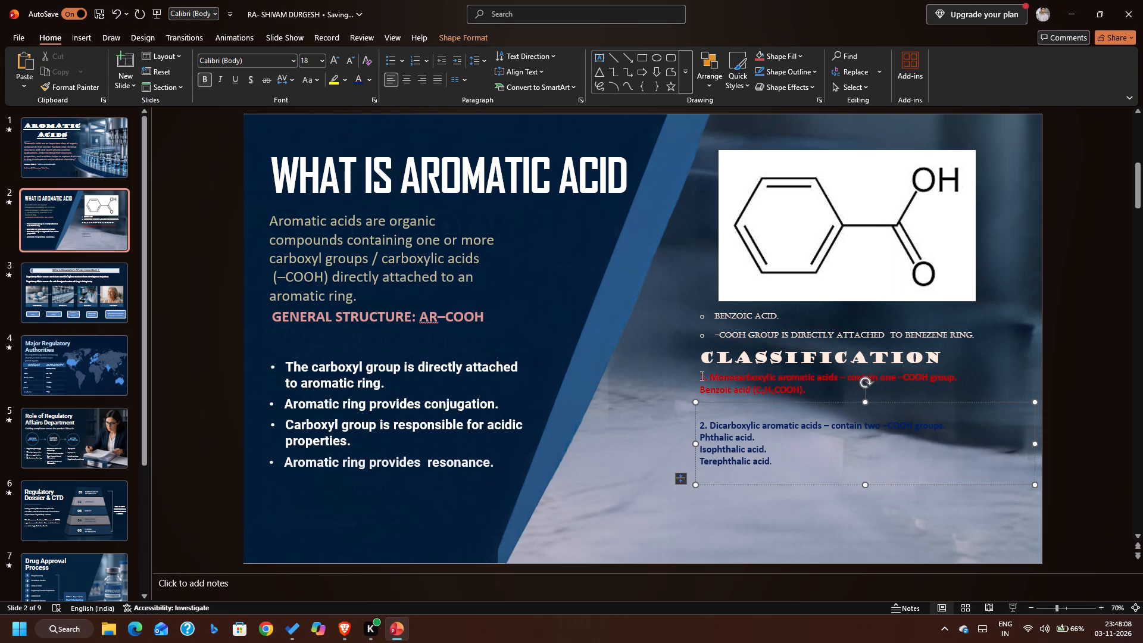
drag(701, 376, 725, 389)
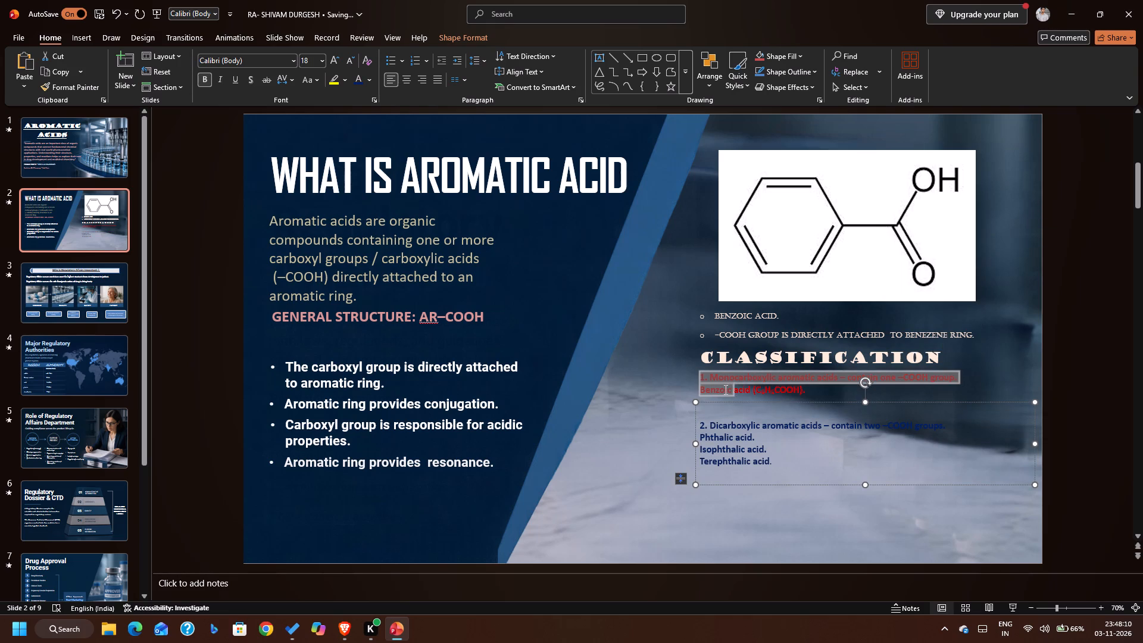
drag(725, 389, 811, 397)
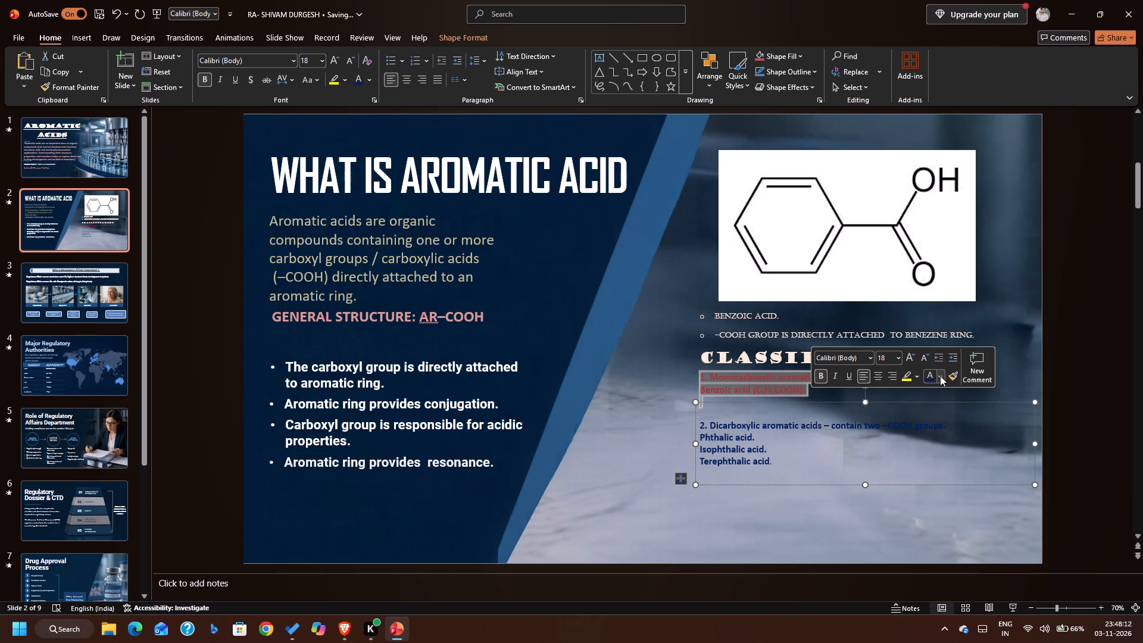
click(940, 376)
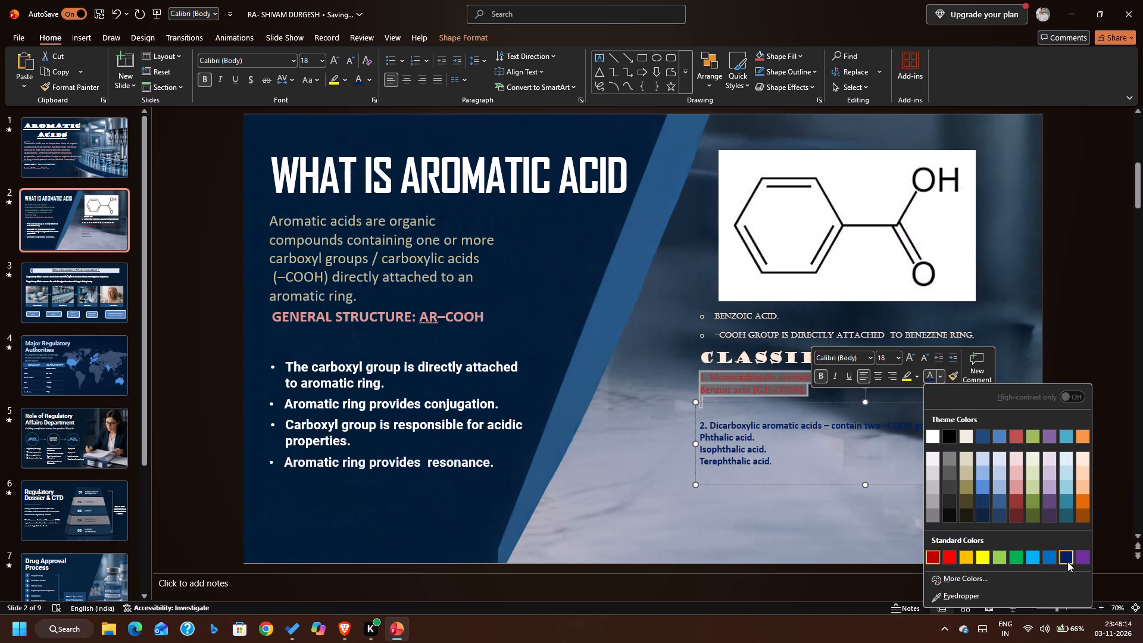
click(1067, 561)
click(1104, 458)
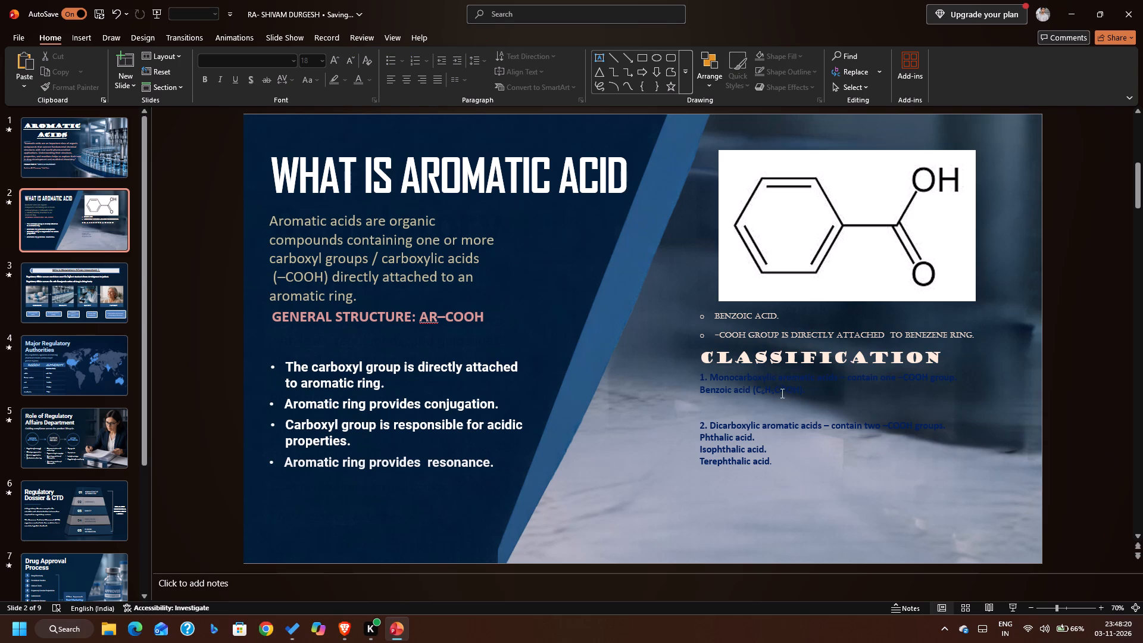
Insert two blank lines between the CLASSIFICATION heading and the numbered monocarboxylic acids line.
click(744, 375)
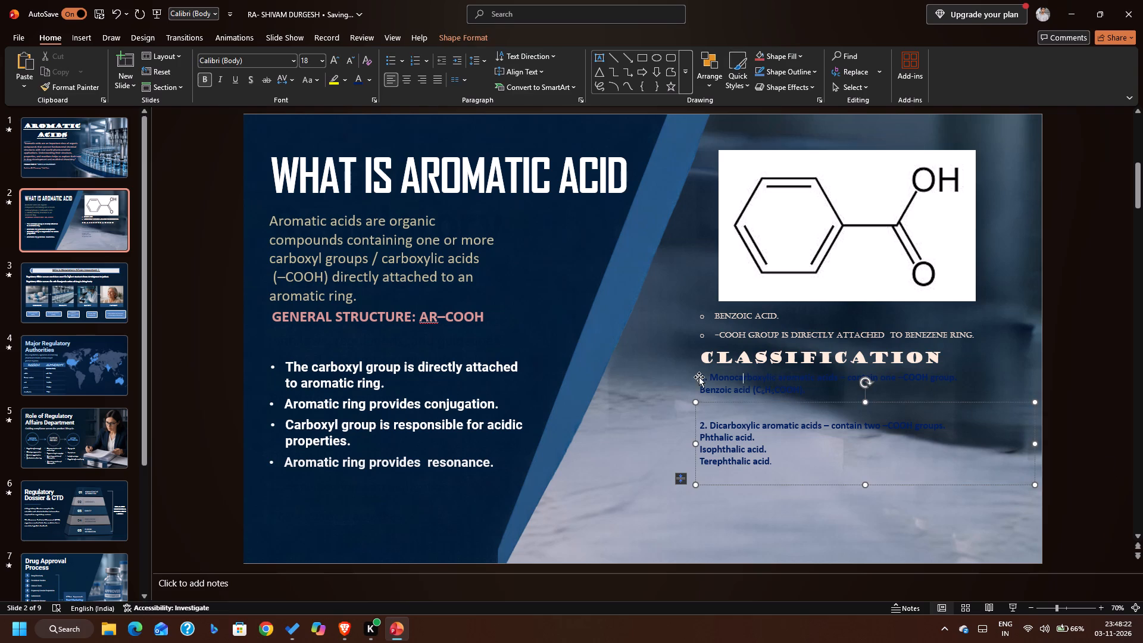
click(698, 376)
click(720, 378)
click(701, 377)
key(Return)
key(Return)
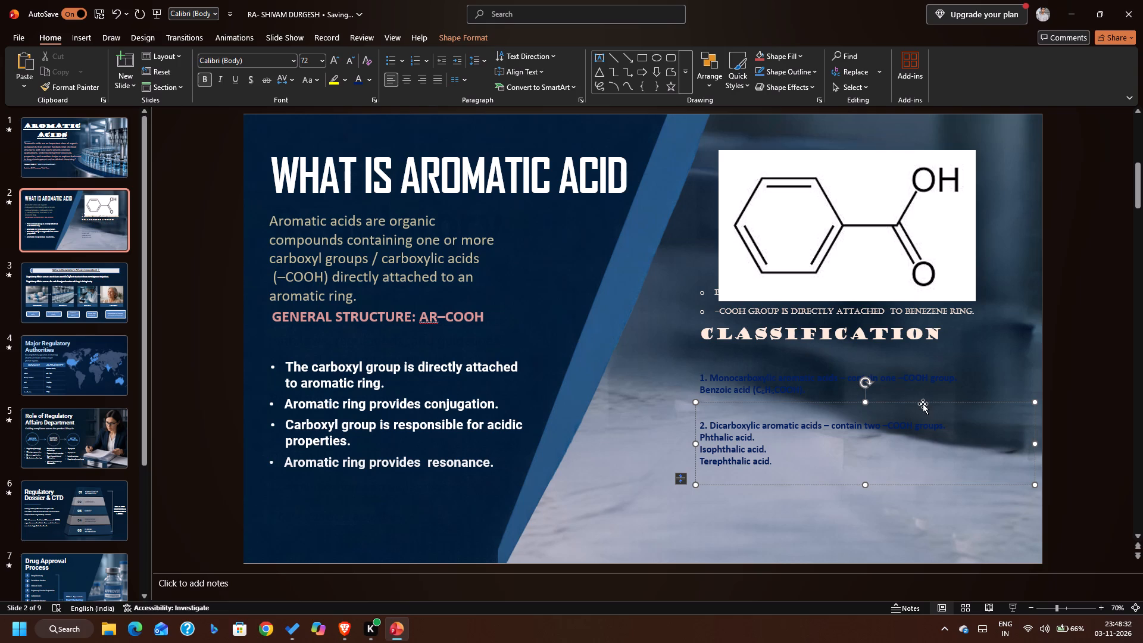
Move the classification text box further down so both benzoic acid bullets clear the structure image.
drag(923, 404, 928, 439)
click(1103, 383)
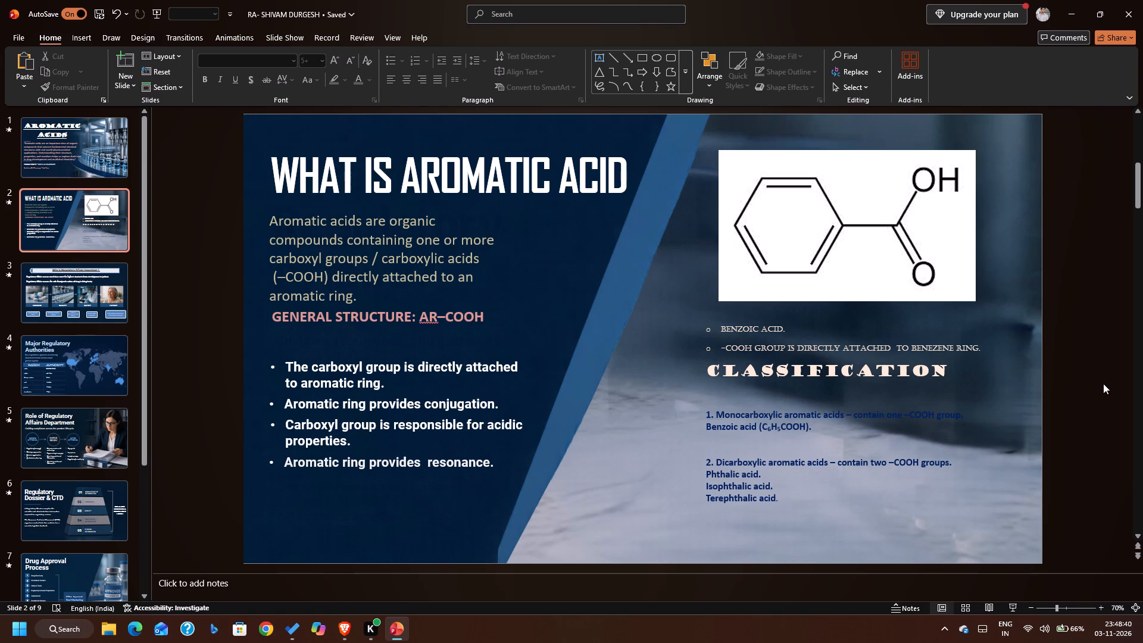
Add an empty line between the –COOH group bullet and the CLASSIFICATION heading, keeping the full stop at the bullet's end.
click(979, 349)
key(Return)
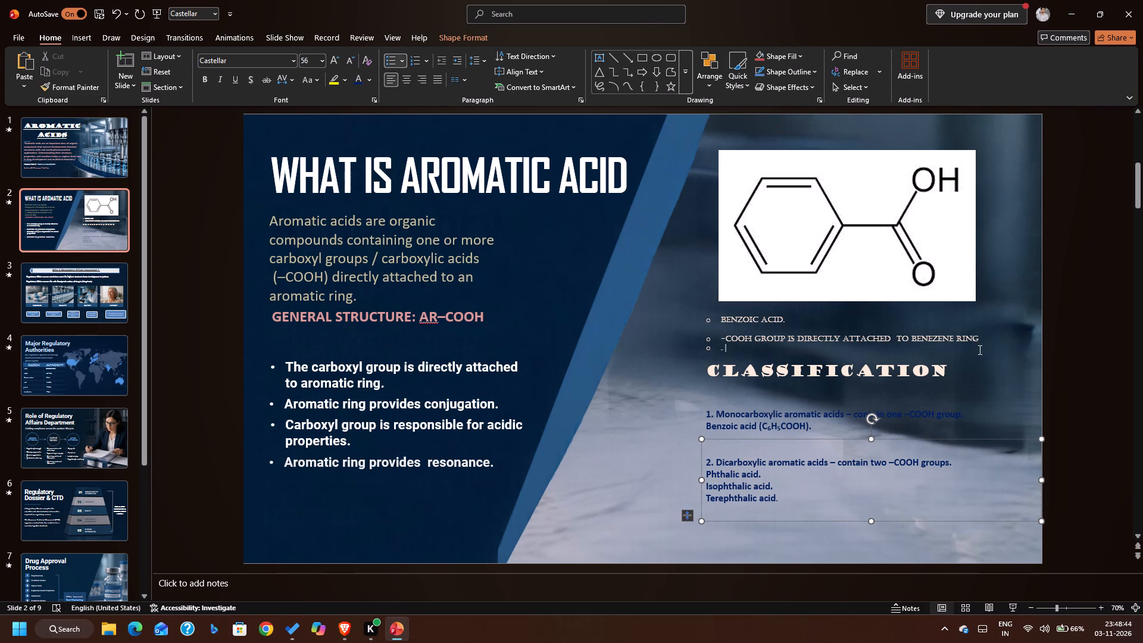
key(Return)
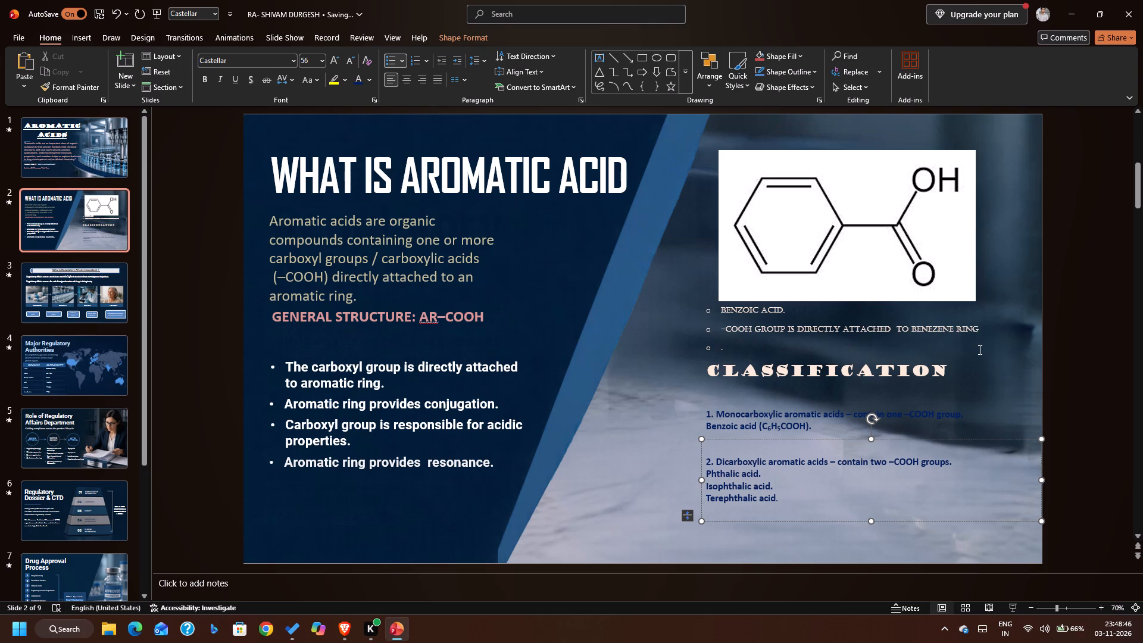
click(1129, 347)
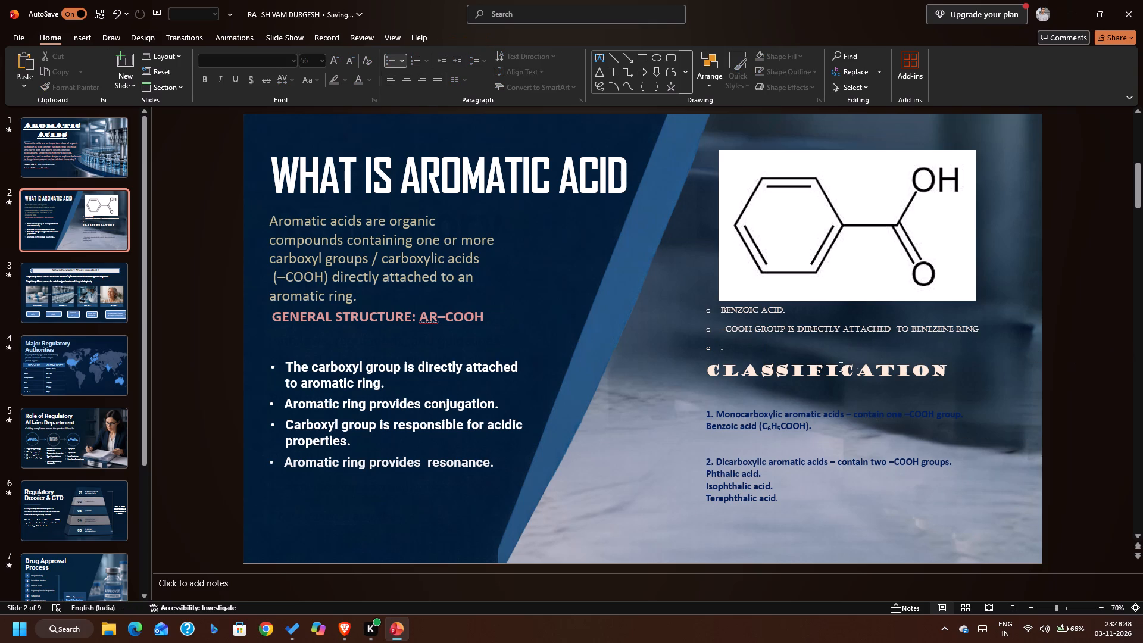
click(723, 347)
drag(723, 347, 692, 346)
key(BackSpace)
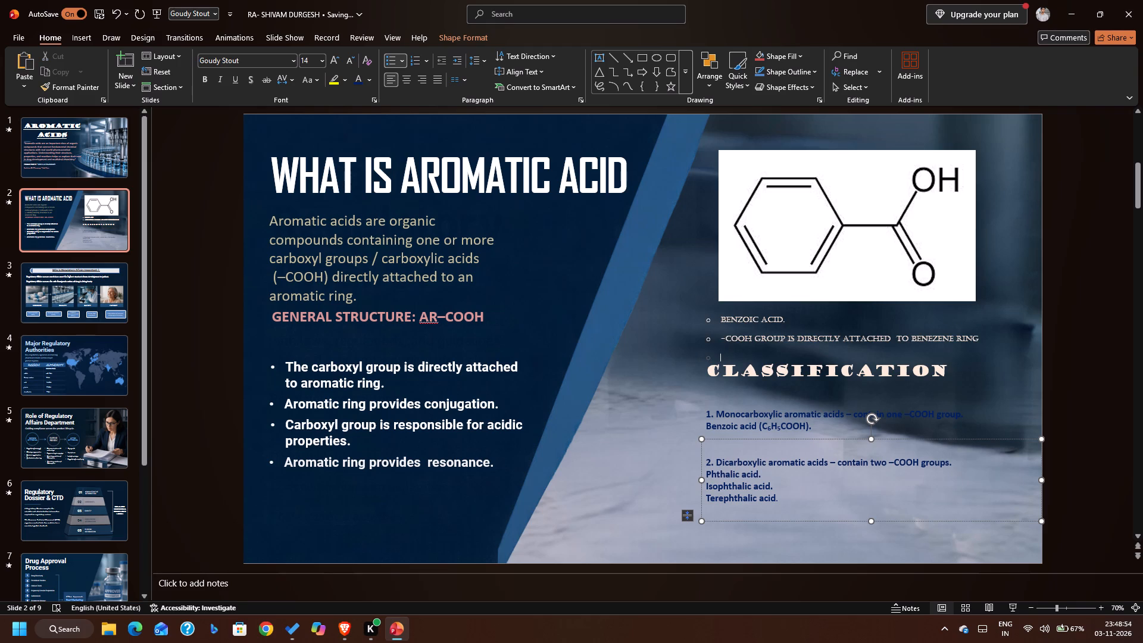
click(976, 338)
key(period)
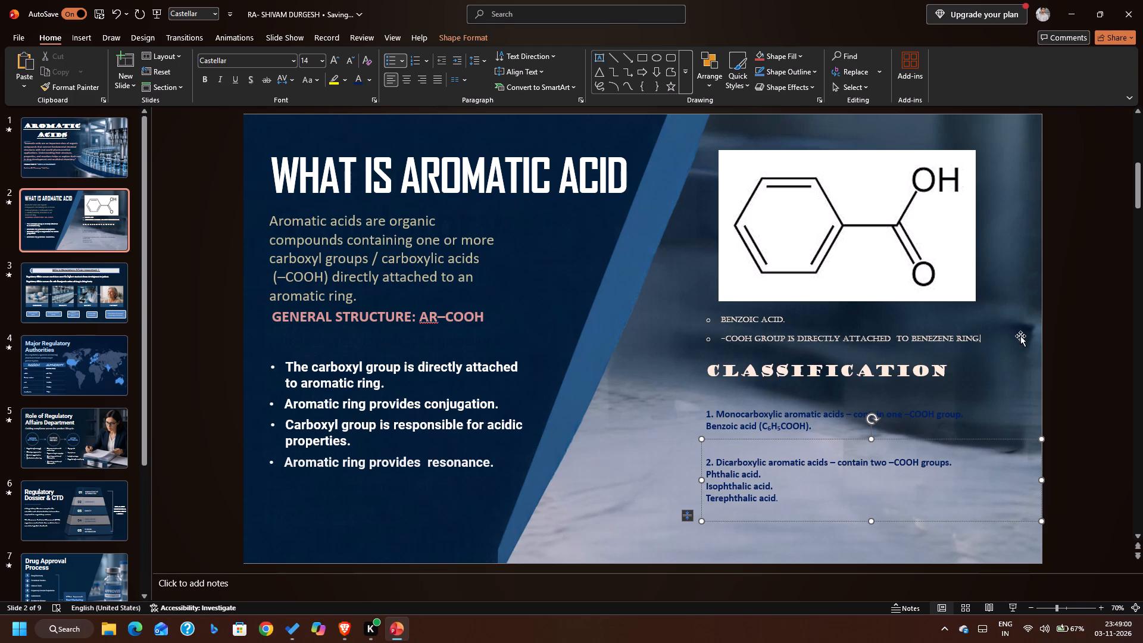
click(1047, 337)
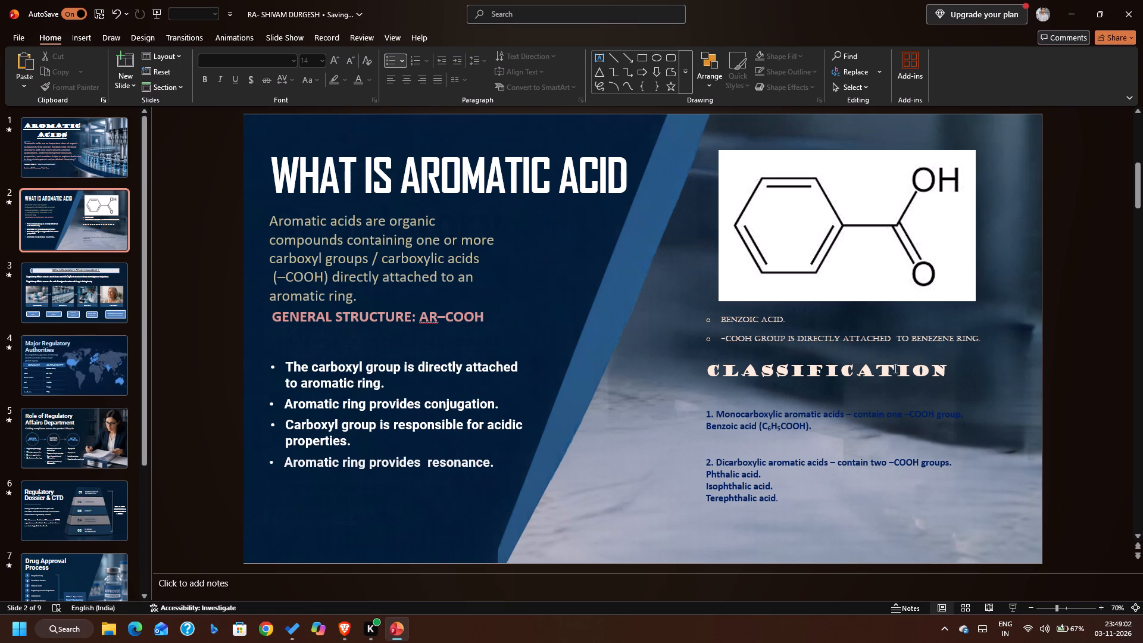
Underline the CLASSIFICATION heading.
click(894, 367)
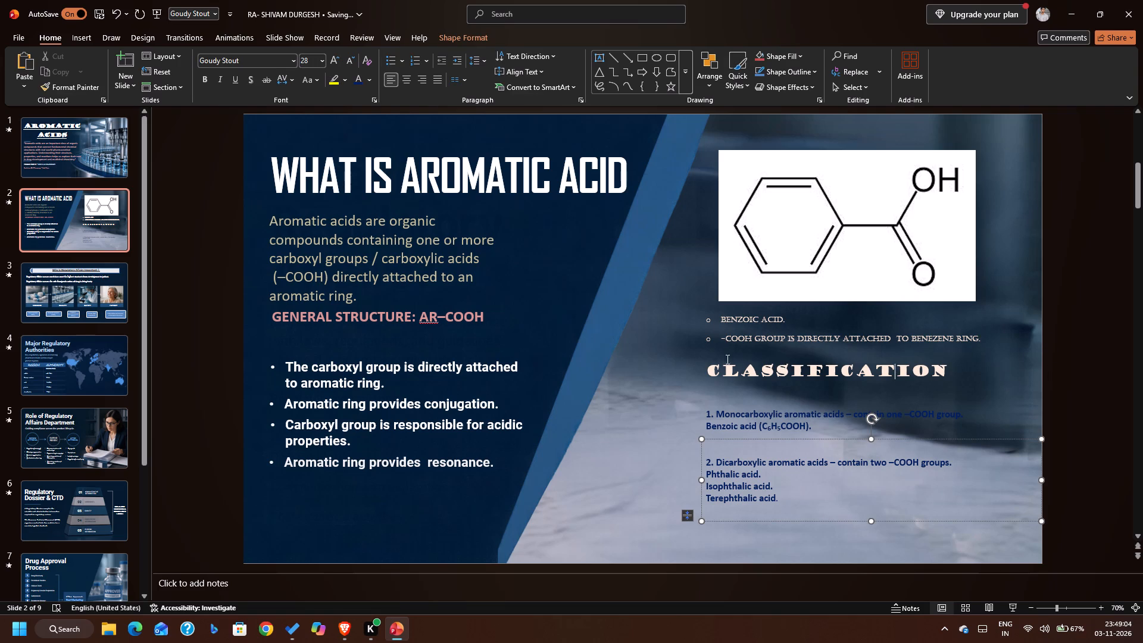
drag(708, 367, 950, 368)
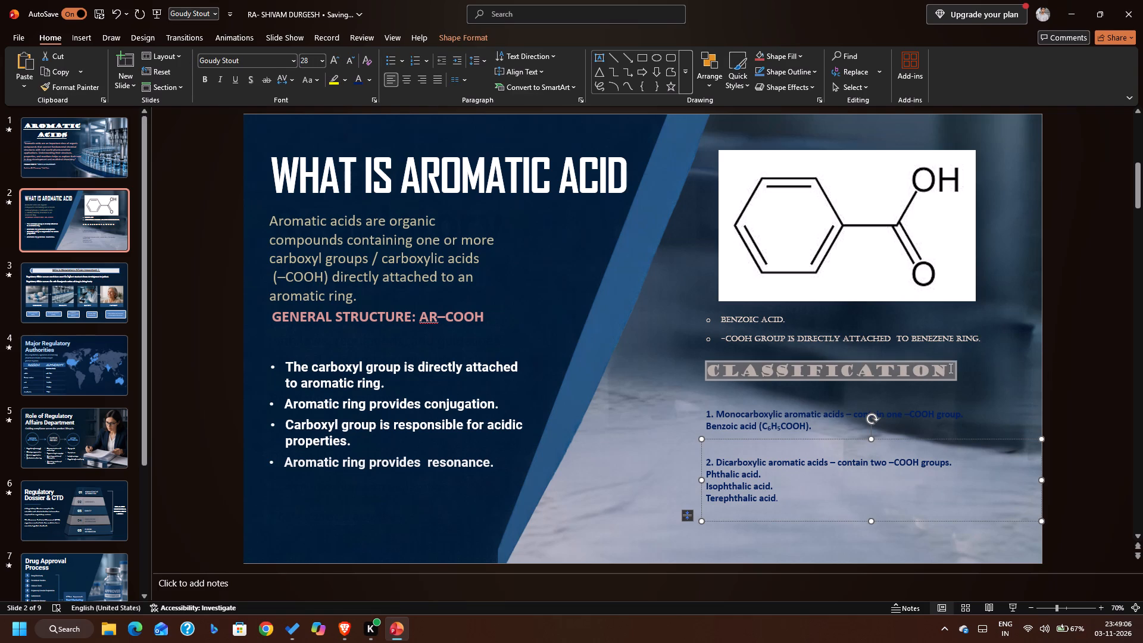
drag(950, 368, 954, 367)
click(992, 349)
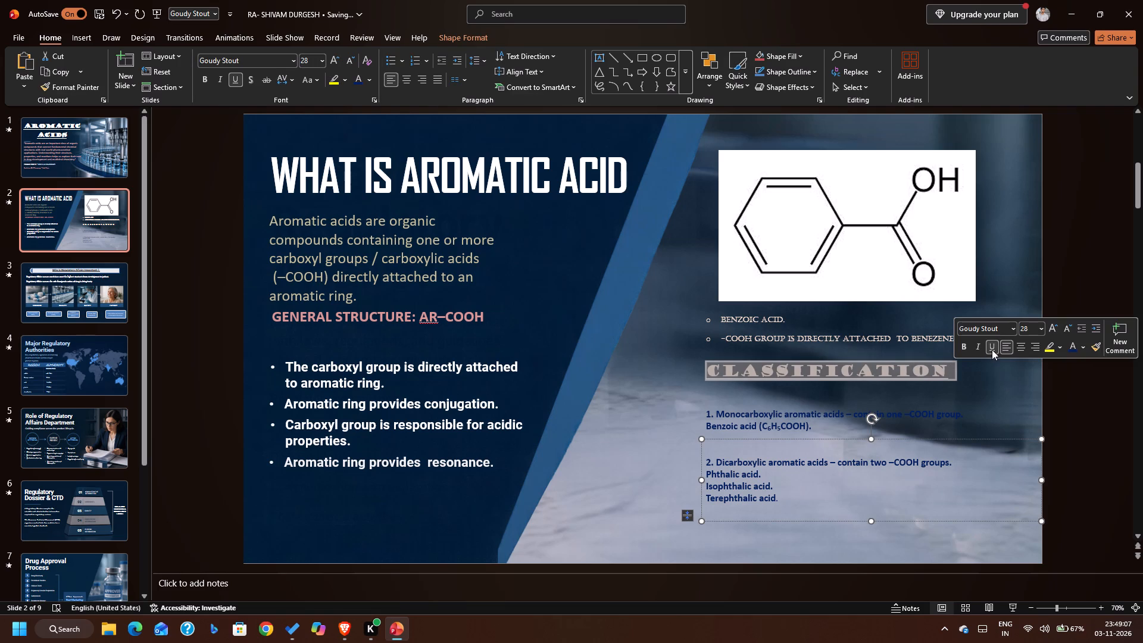
Remove one blank line between the CLASSIFICATION heading and the numbered monocarboxylic acids line.
click(1113, 413)
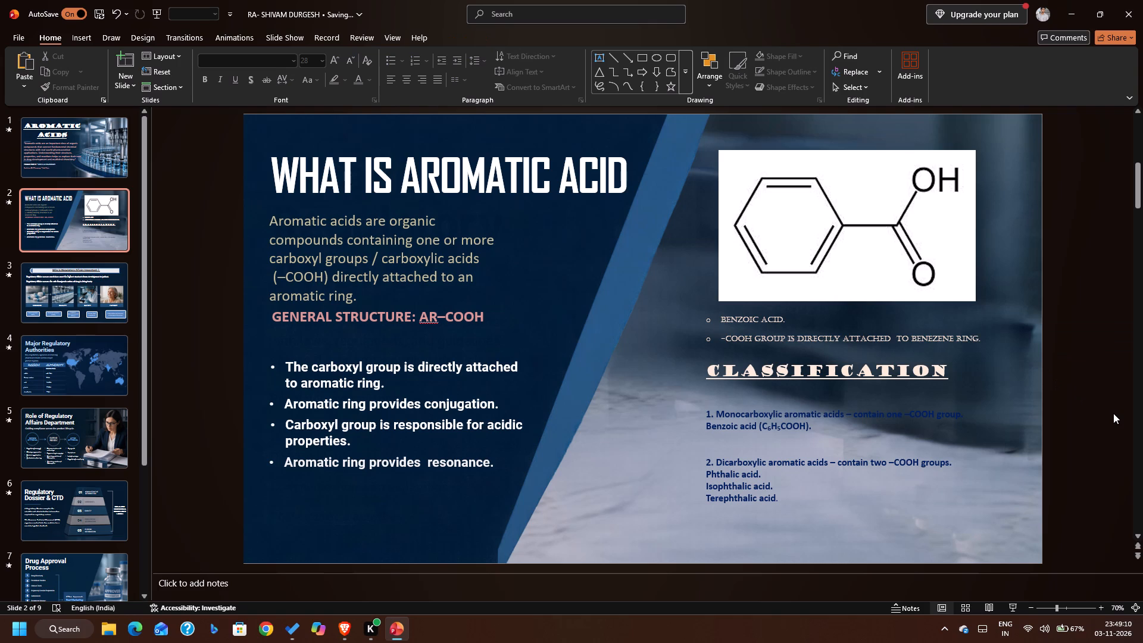
click(785, 432)
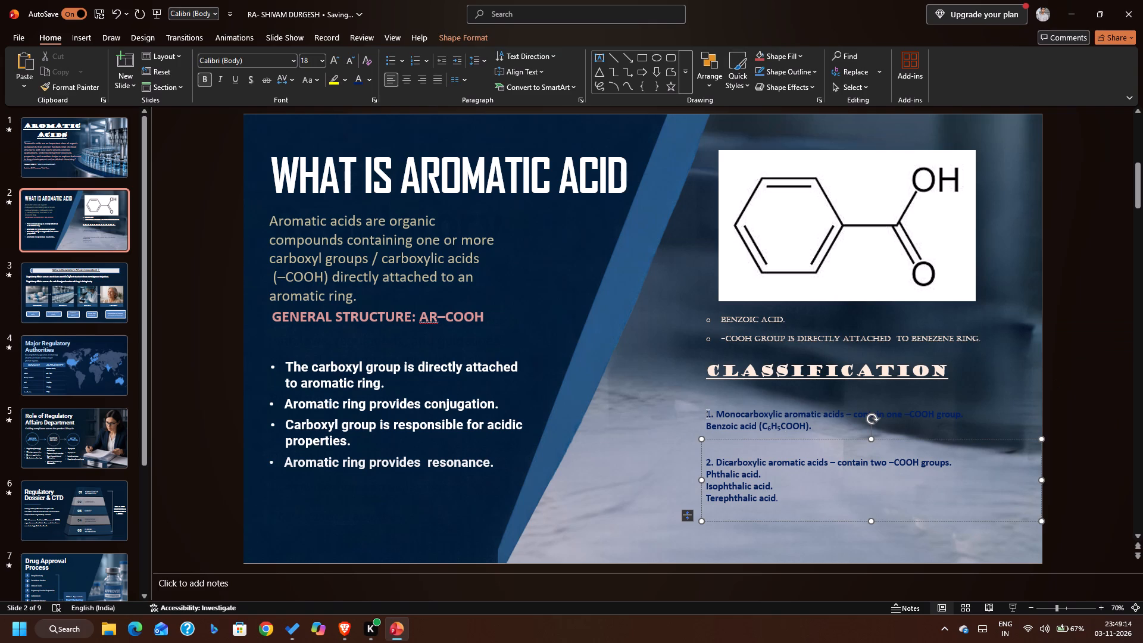
click(707, 413)
key(BackSpace)
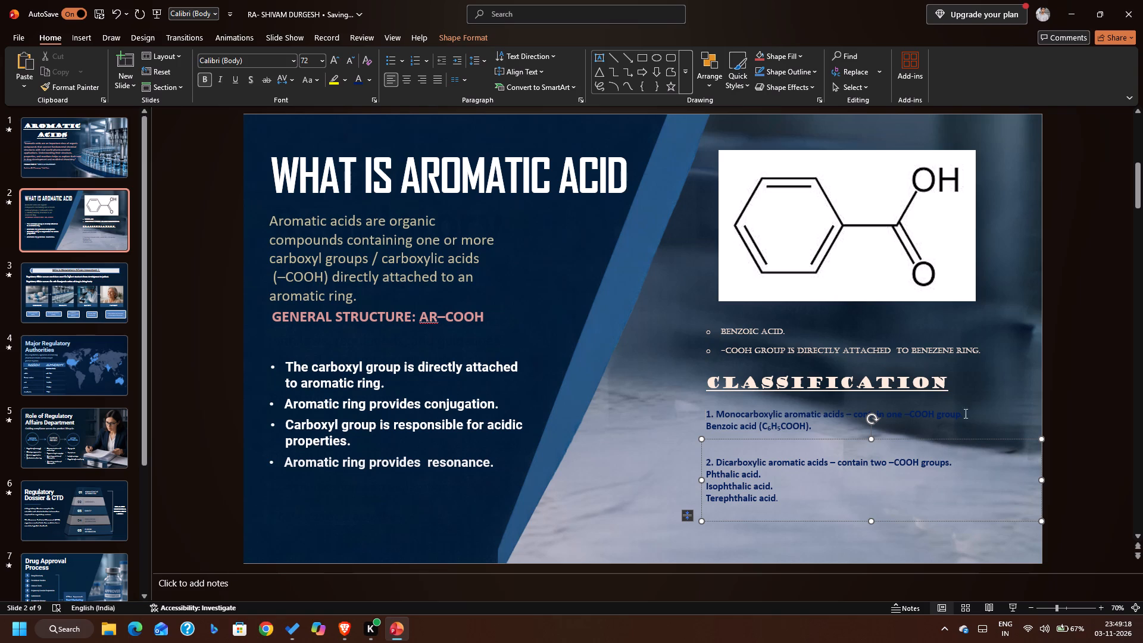
click(1078, 389)
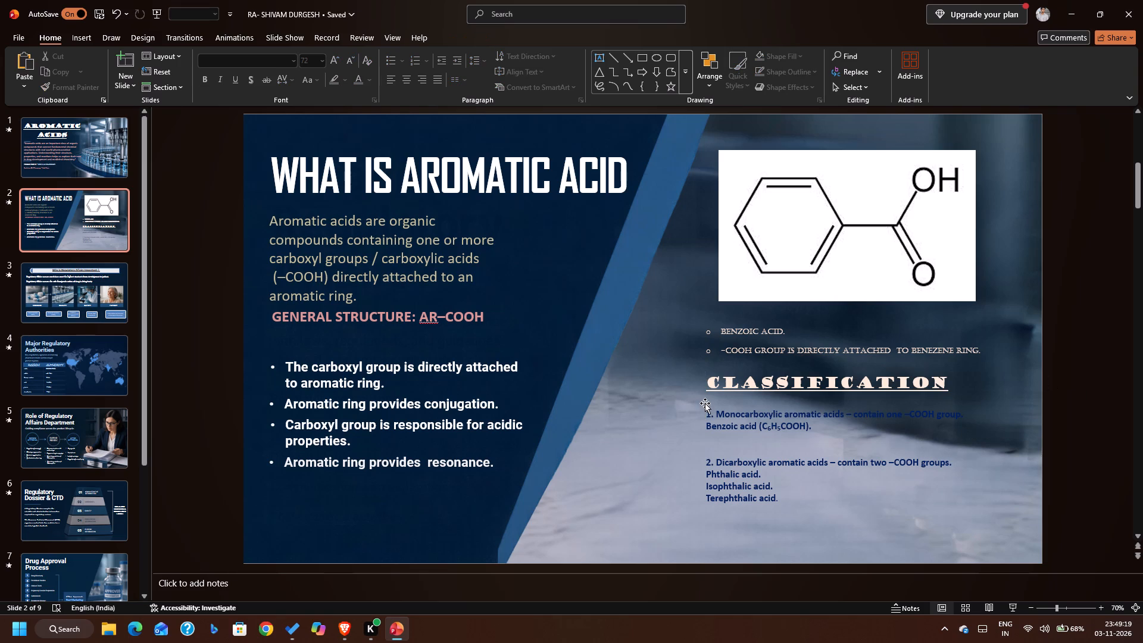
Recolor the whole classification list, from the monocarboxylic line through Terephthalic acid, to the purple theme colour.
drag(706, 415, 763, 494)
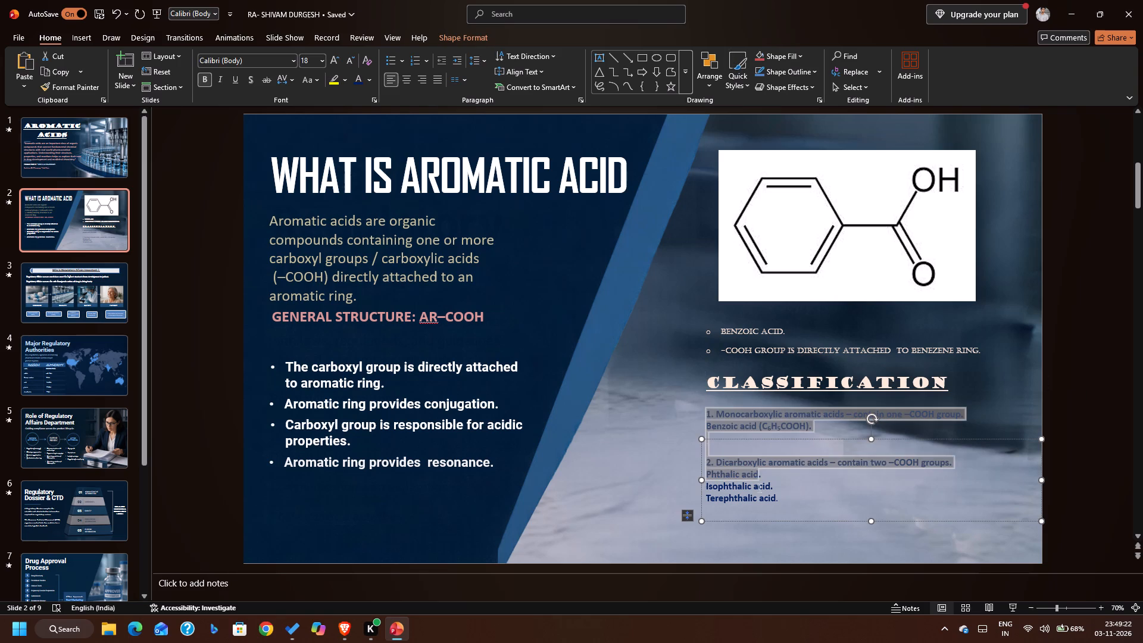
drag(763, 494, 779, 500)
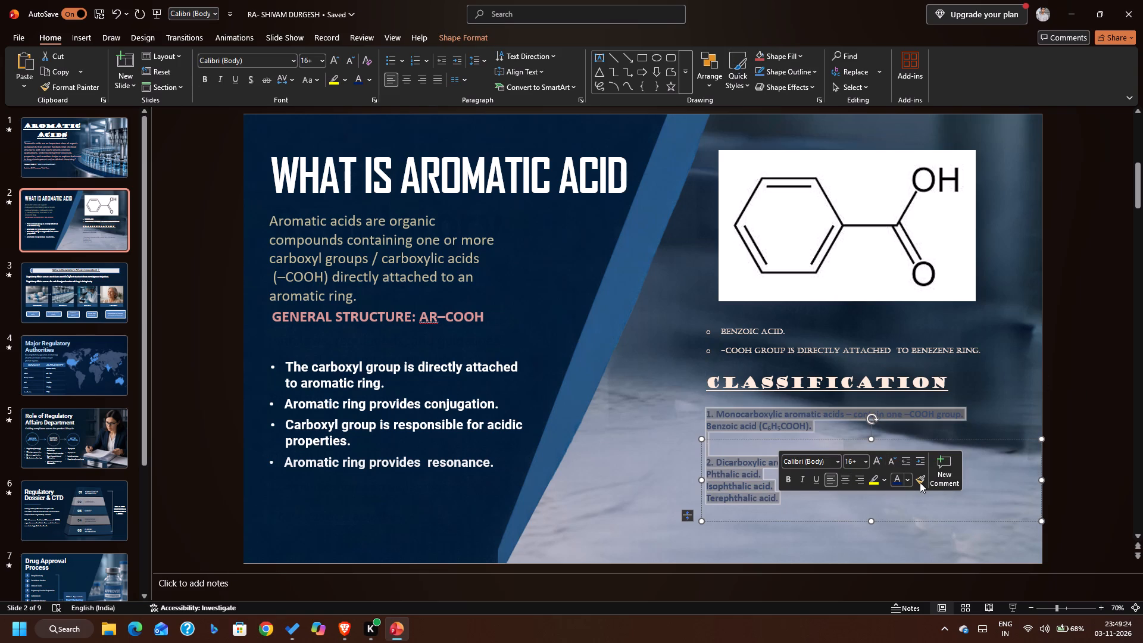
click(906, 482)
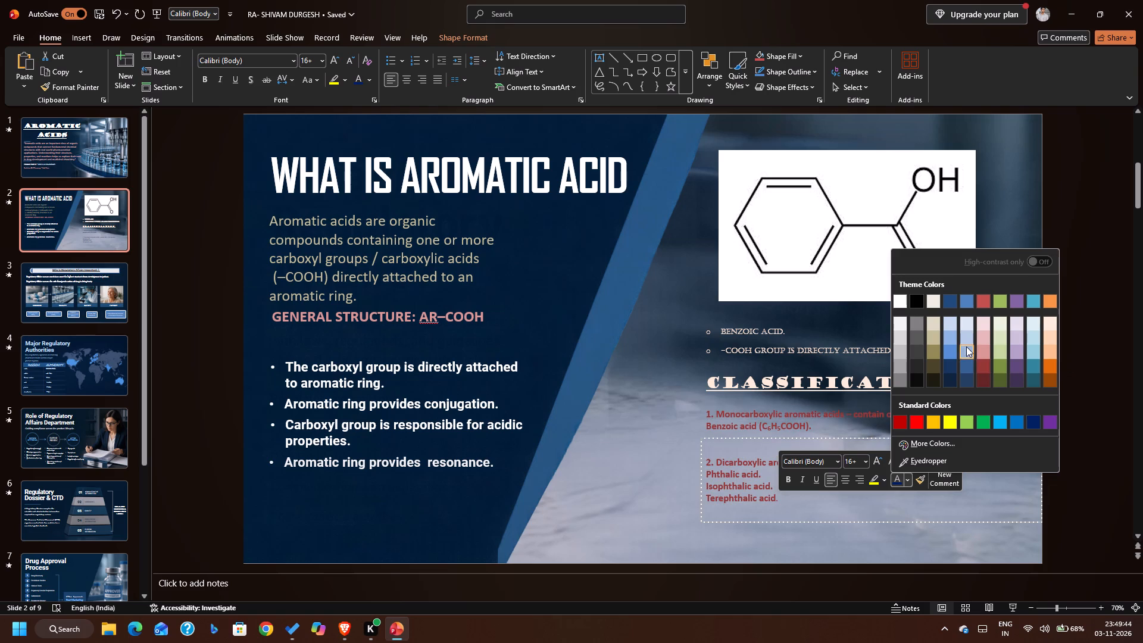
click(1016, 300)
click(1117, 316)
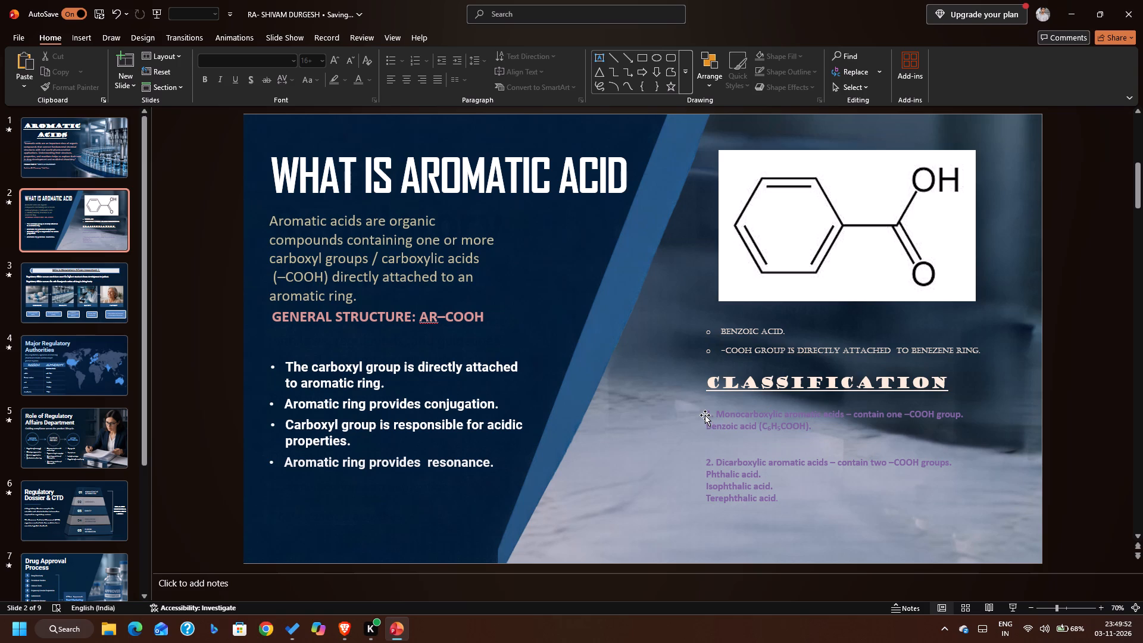
Set the font size of the entire classification list to 18.
drag(707, 414, 709, 417)
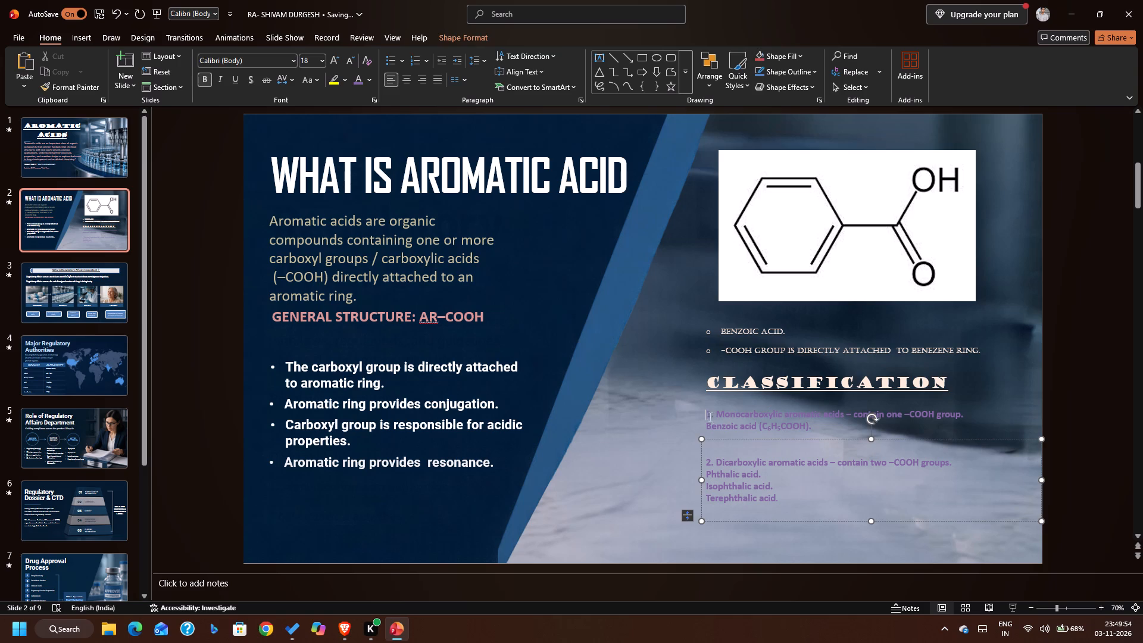
drag(709, 417, 794, 511)
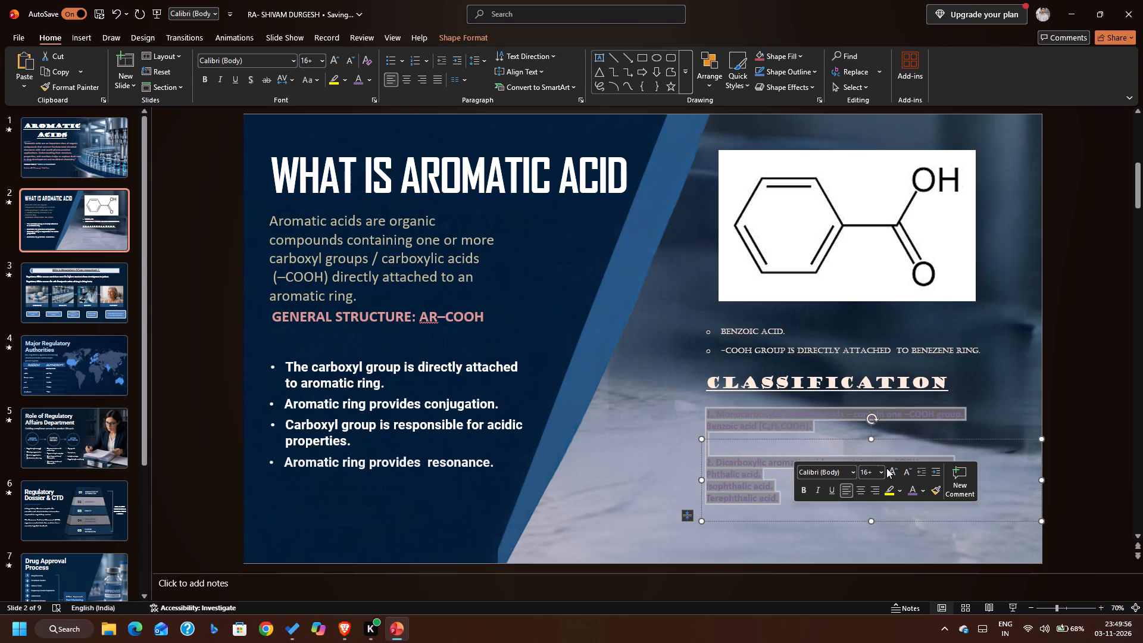
click(880, 470)
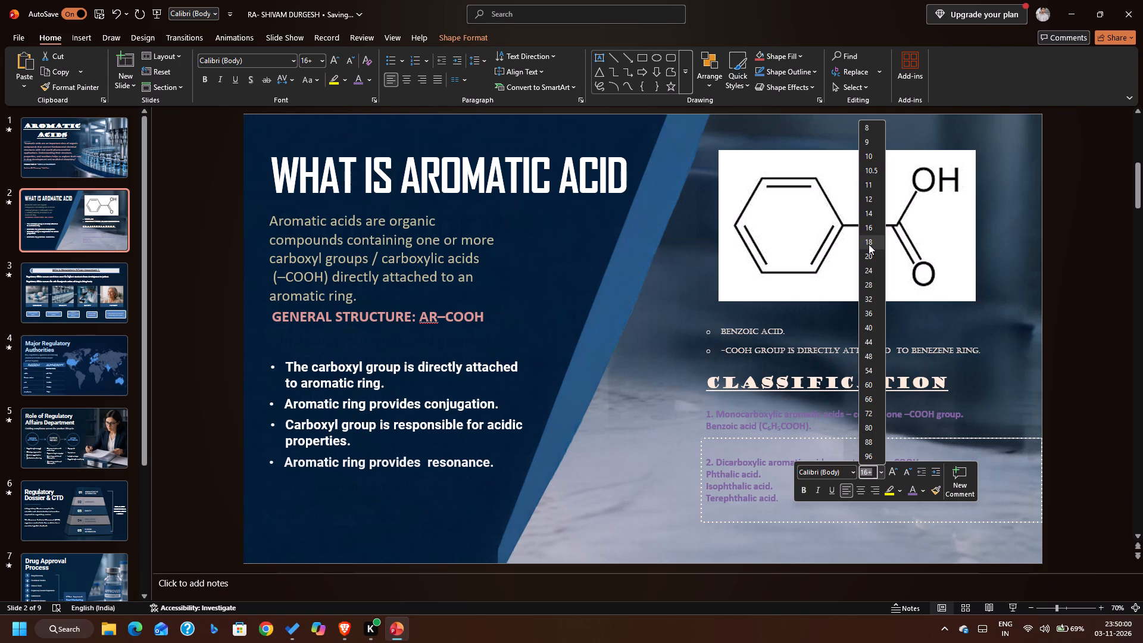
click(869, 244)
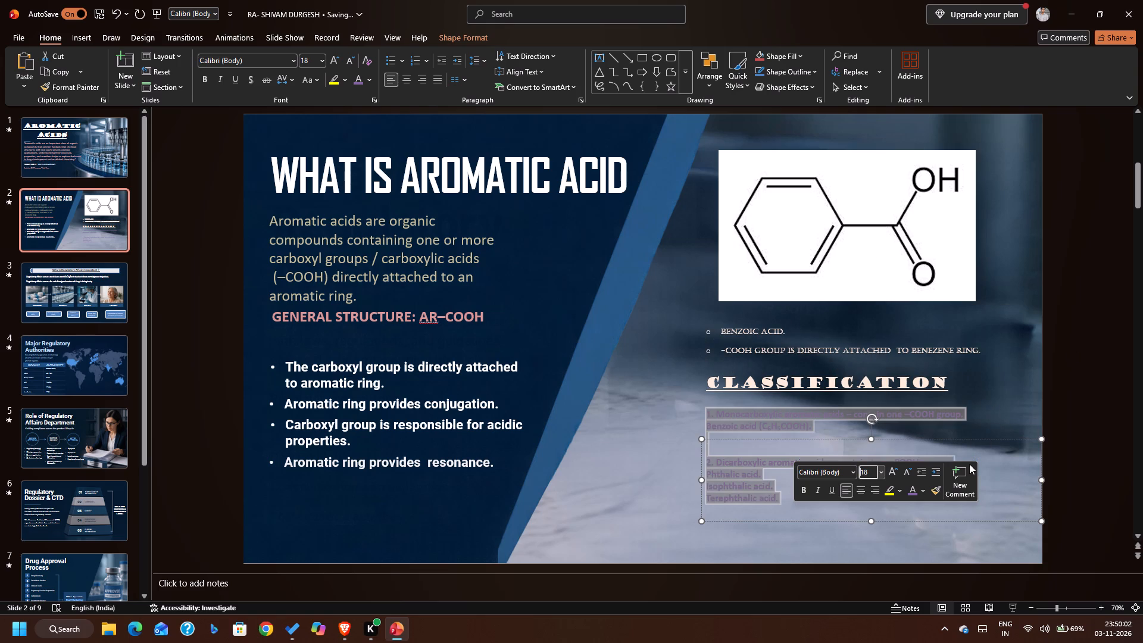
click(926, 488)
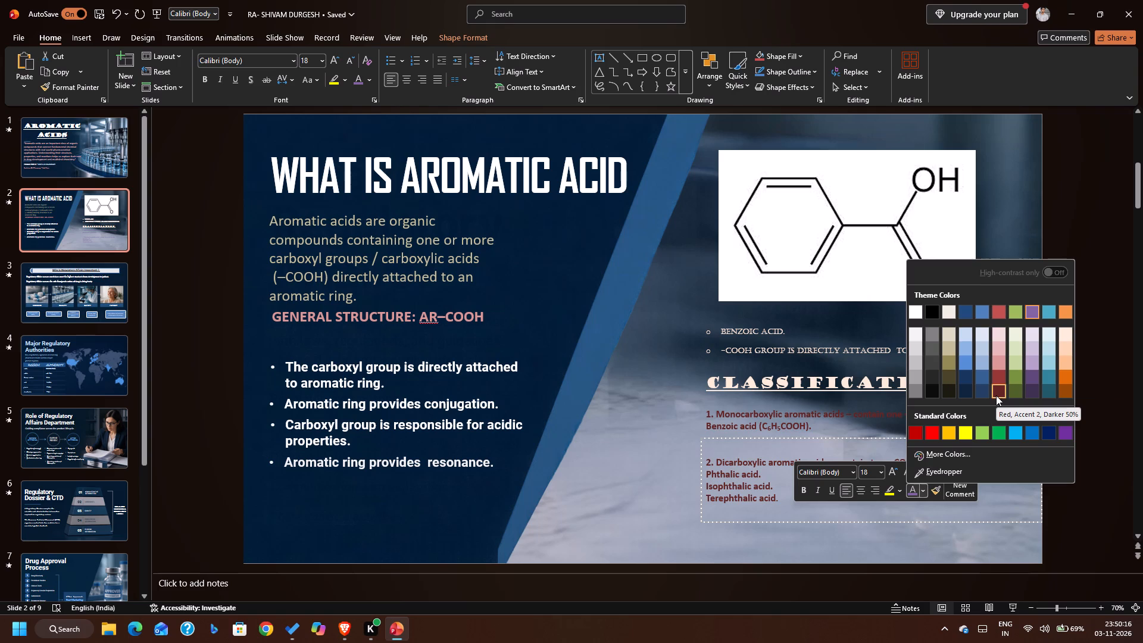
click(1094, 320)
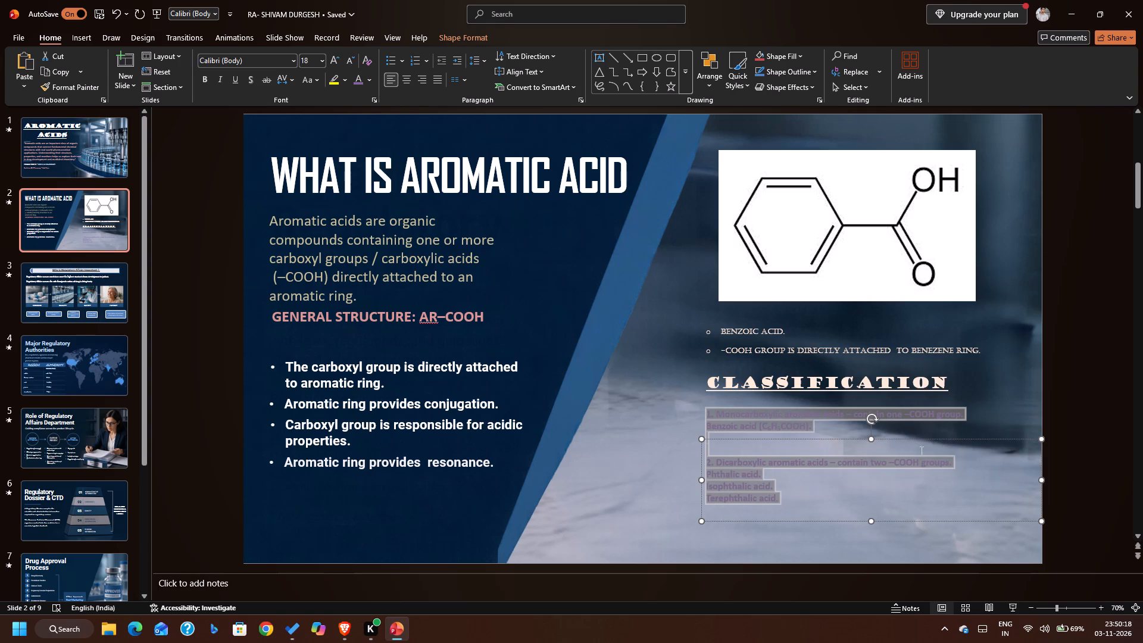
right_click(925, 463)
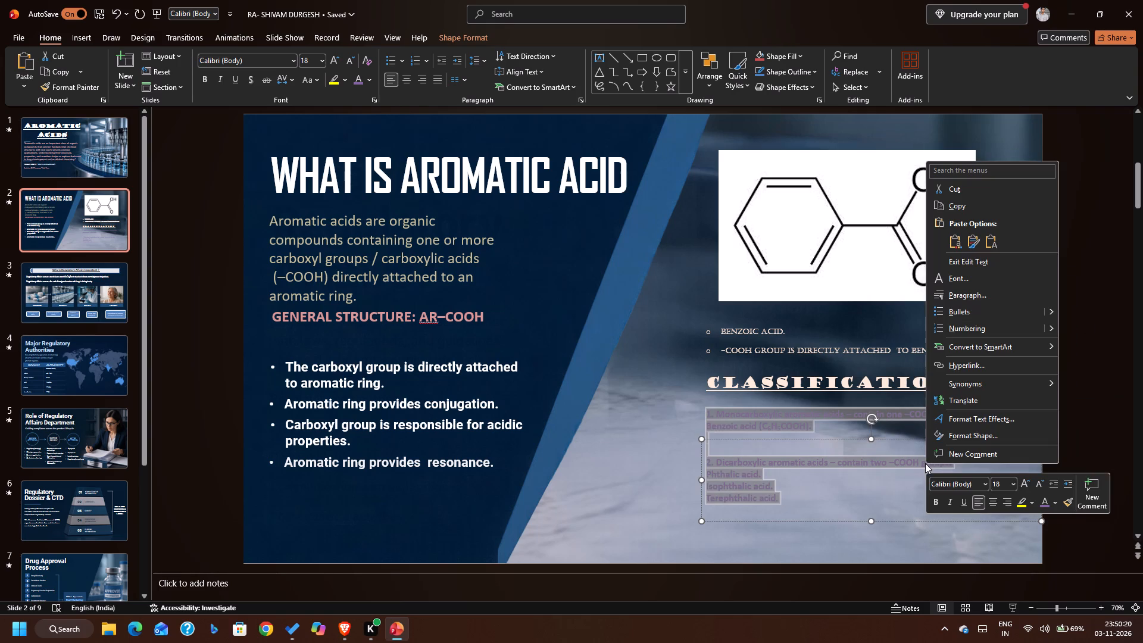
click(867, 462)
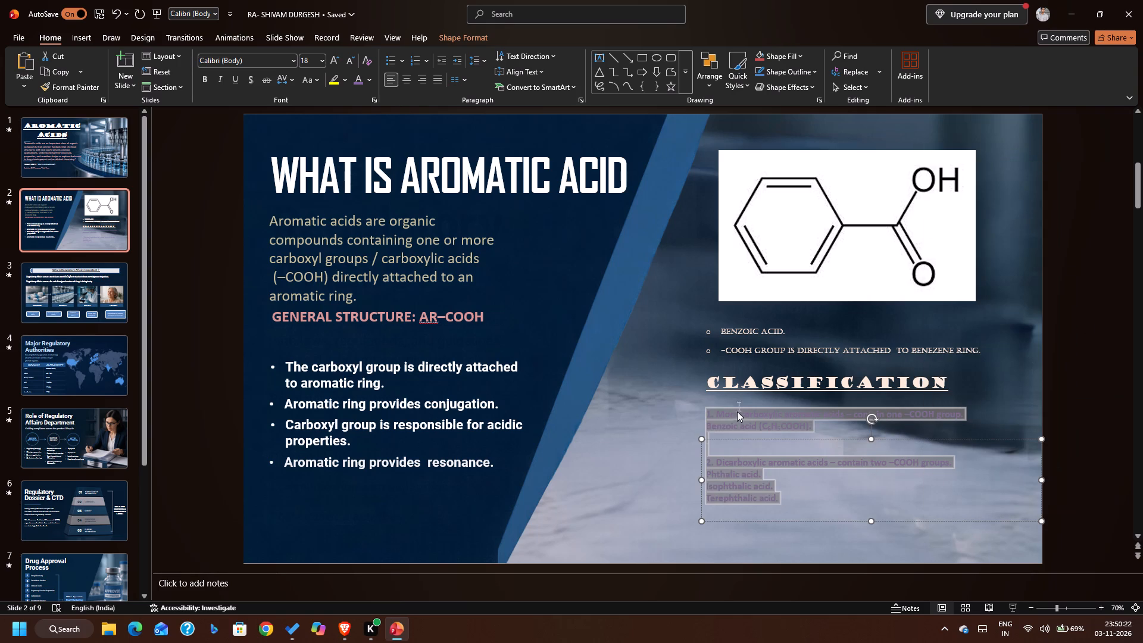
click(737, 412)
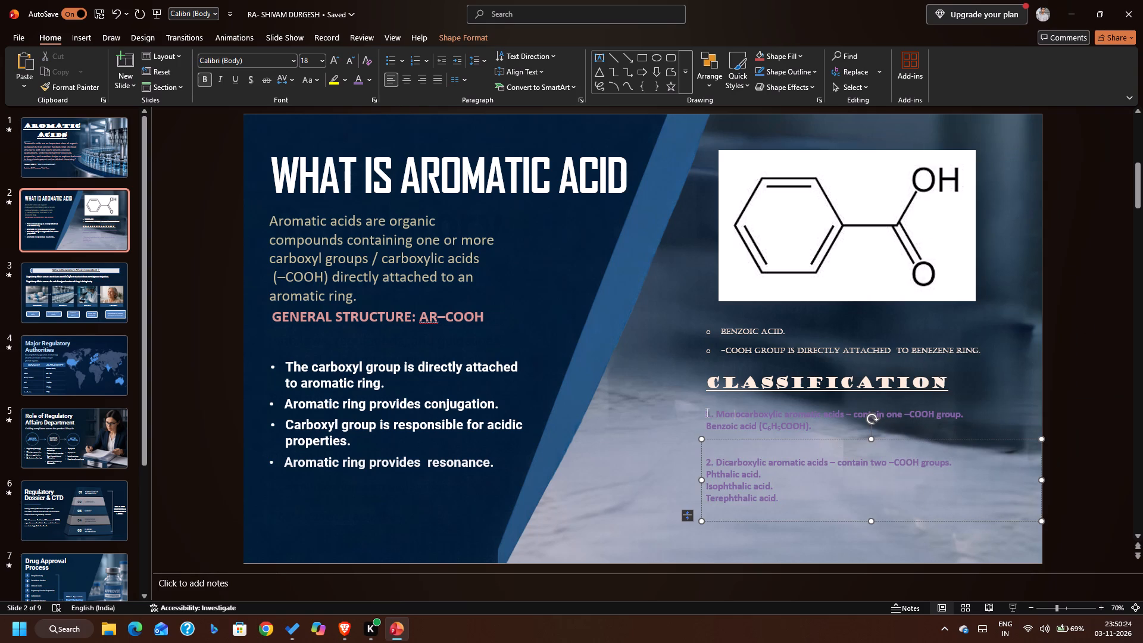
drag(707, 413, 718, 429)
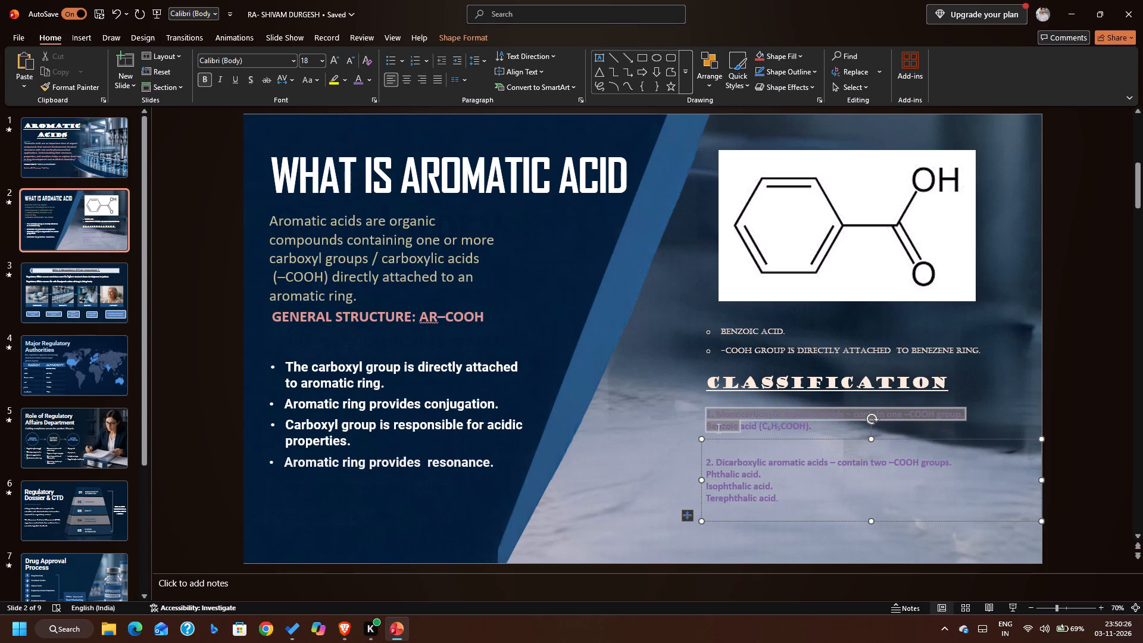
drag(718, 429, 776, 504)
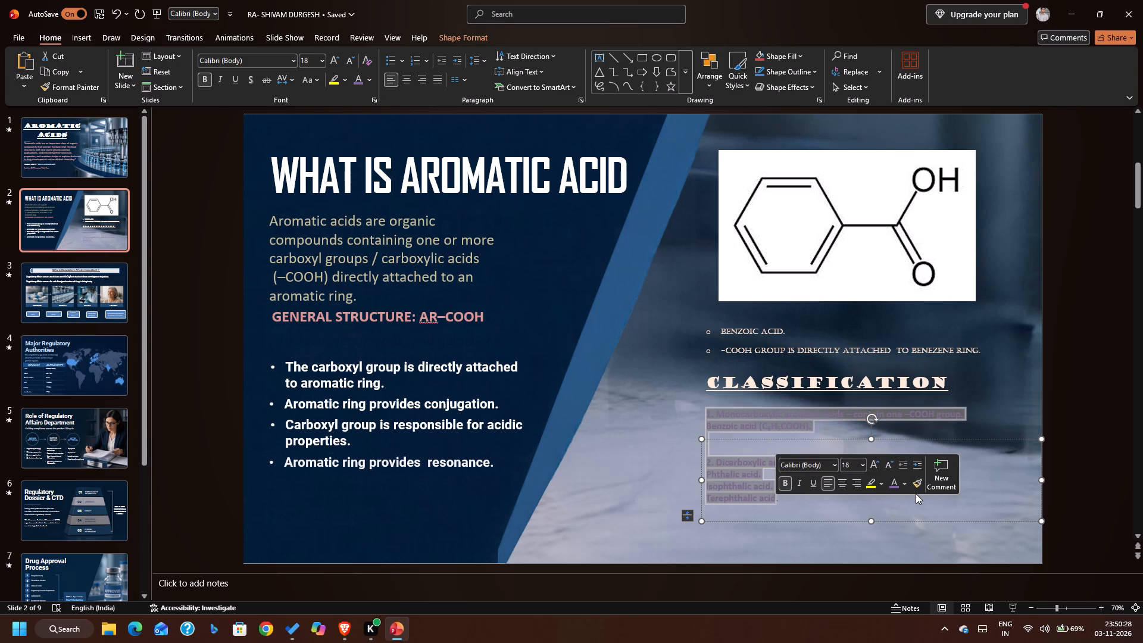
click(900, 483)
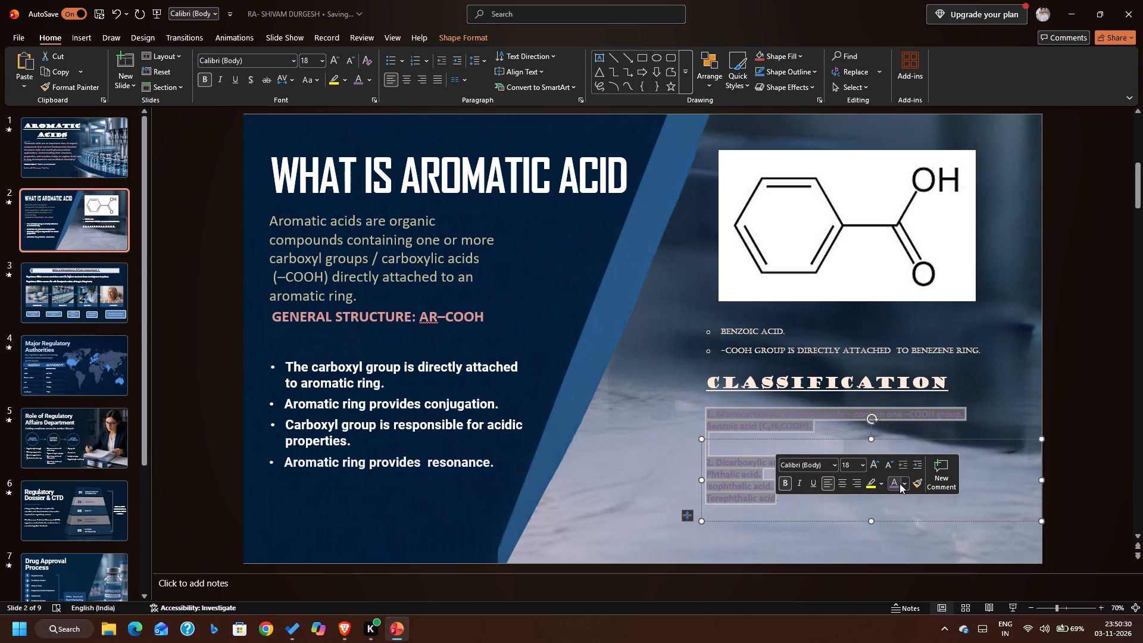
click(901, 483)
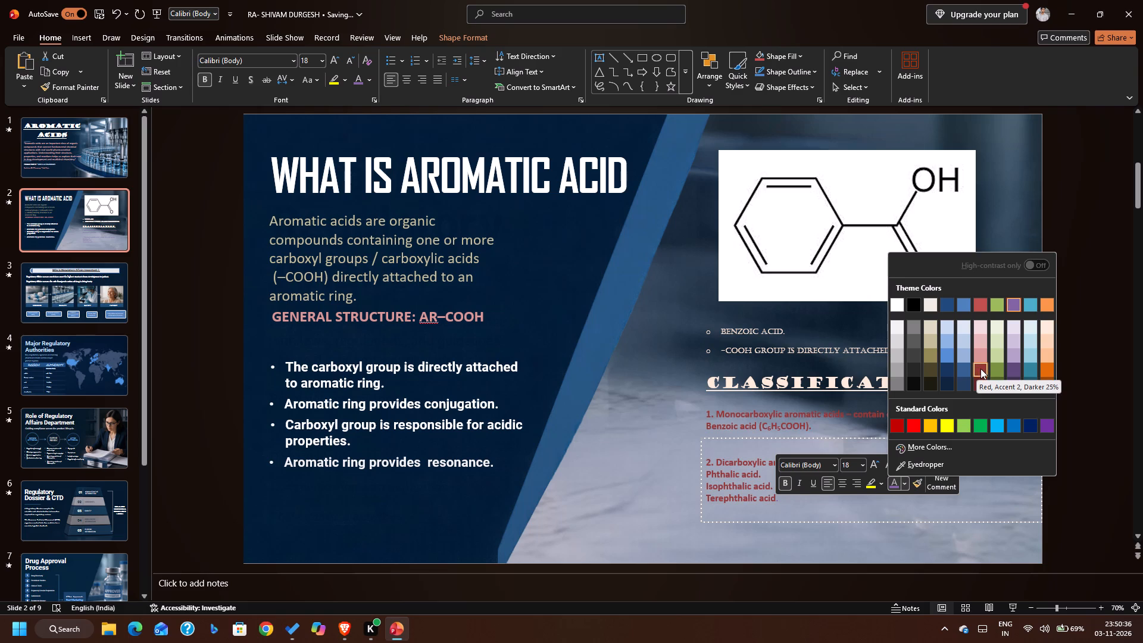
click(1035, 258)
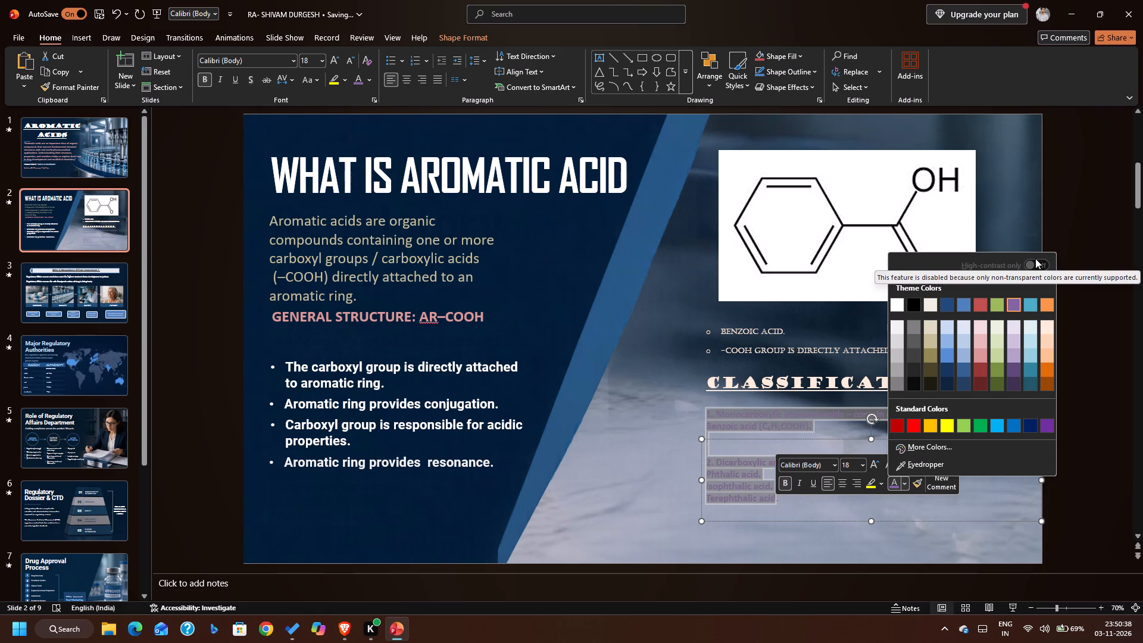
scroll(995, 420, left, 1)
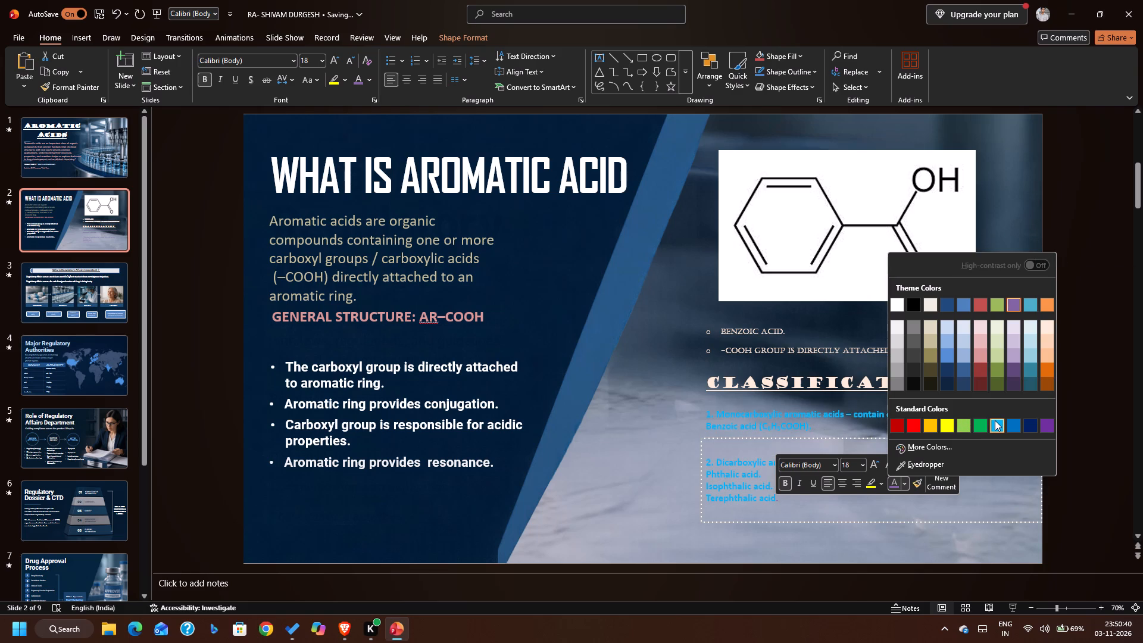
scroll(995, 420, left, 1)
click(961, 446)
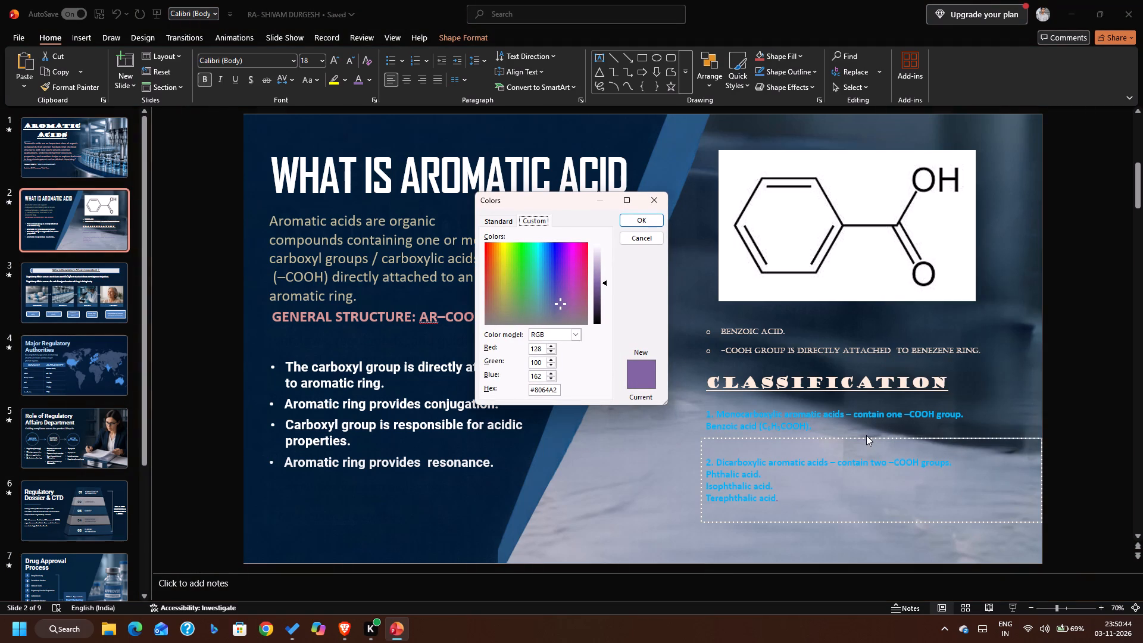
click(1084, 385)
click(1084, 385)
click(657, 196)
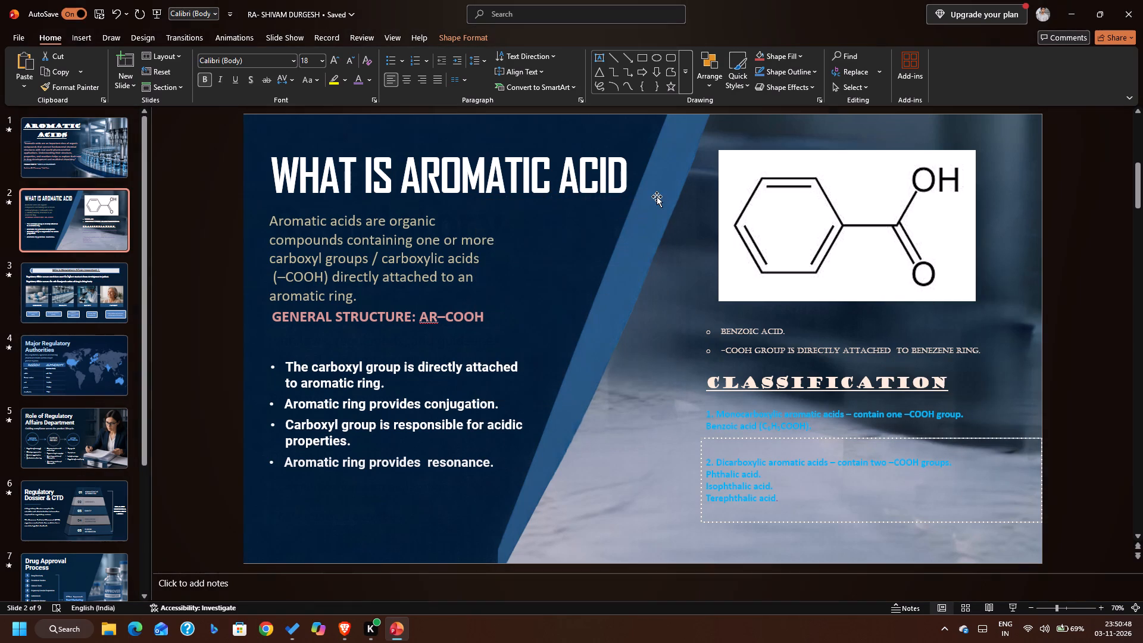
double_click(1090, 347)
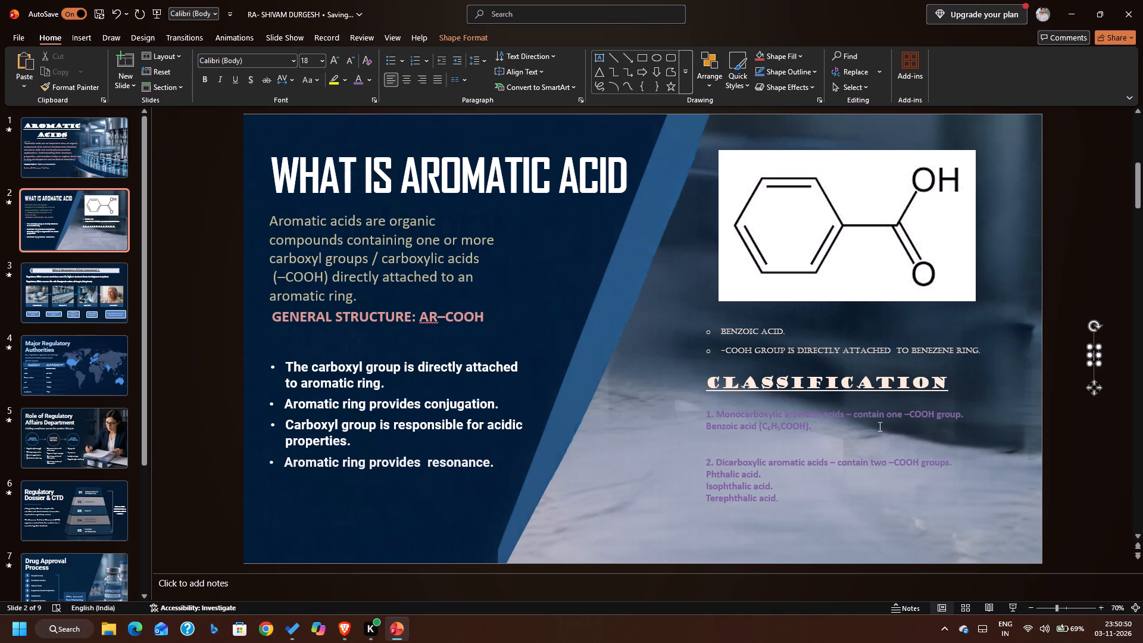
Recolor the whole classification list, from the monocarboxylic line through Terephthalic acid, to the standard light blue.
click(879, 420)
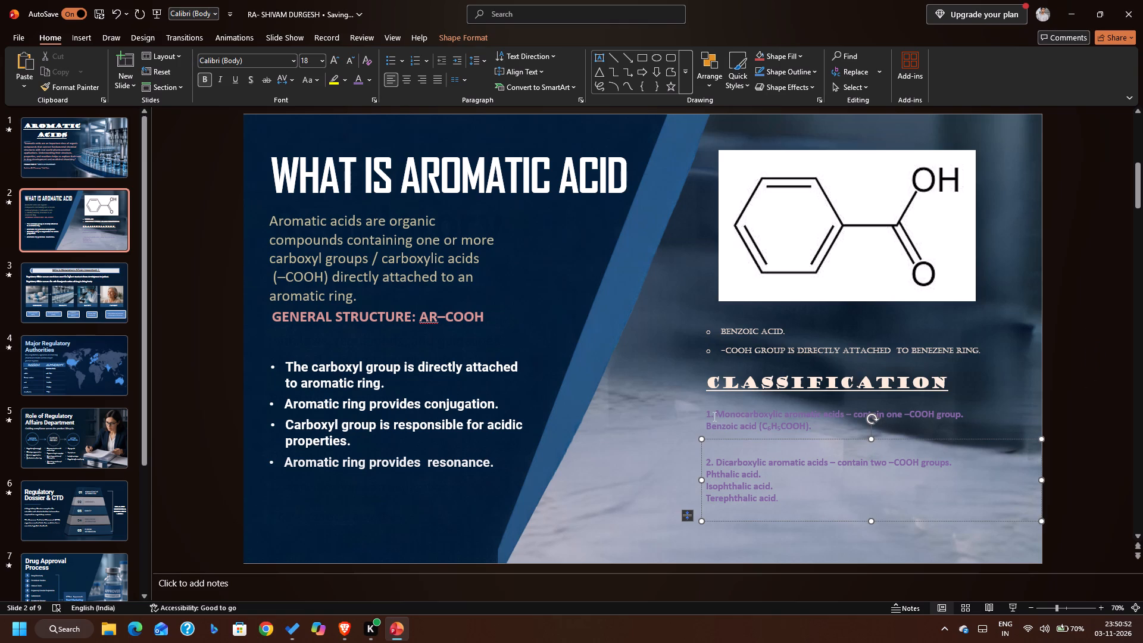
drag(706, 414, 780, 497)
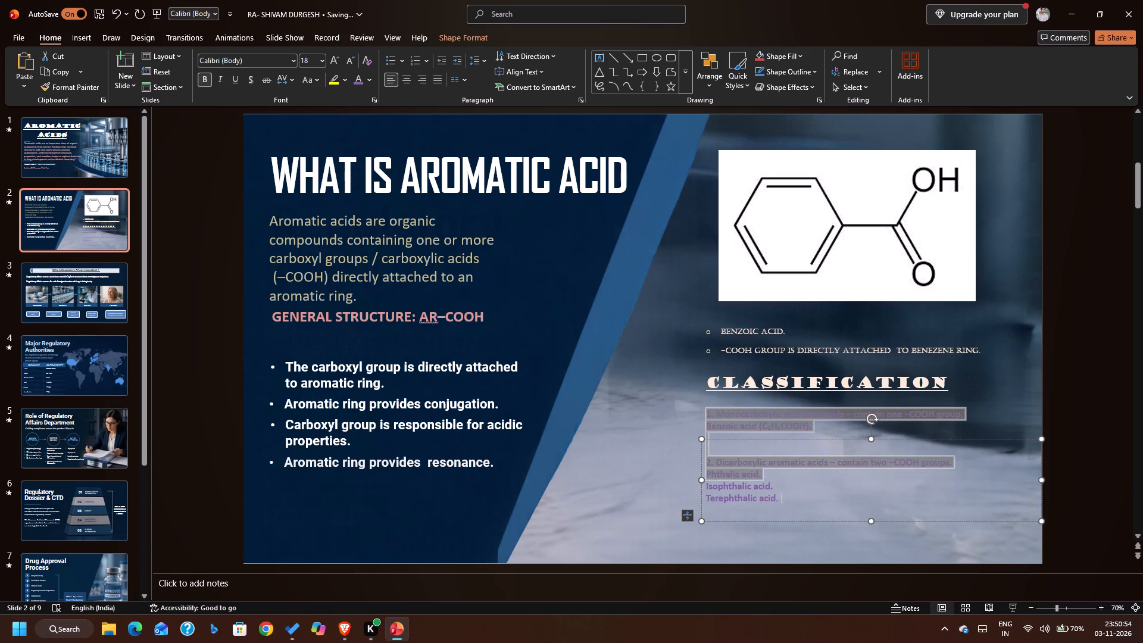
drag(780, 497, 787, 509)
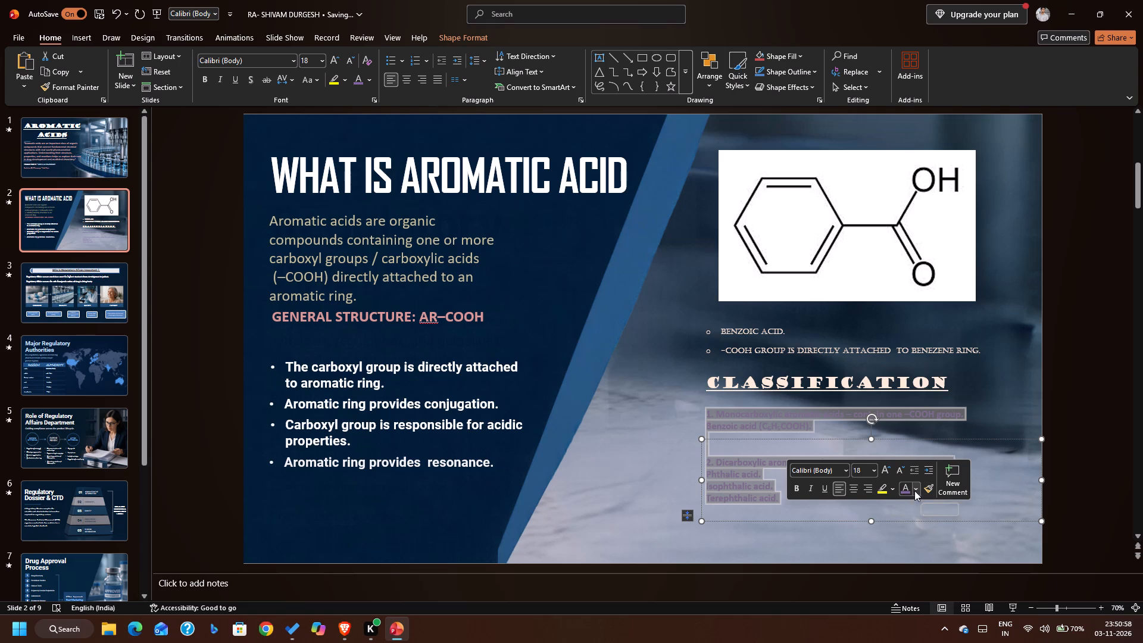
click(917, 489)
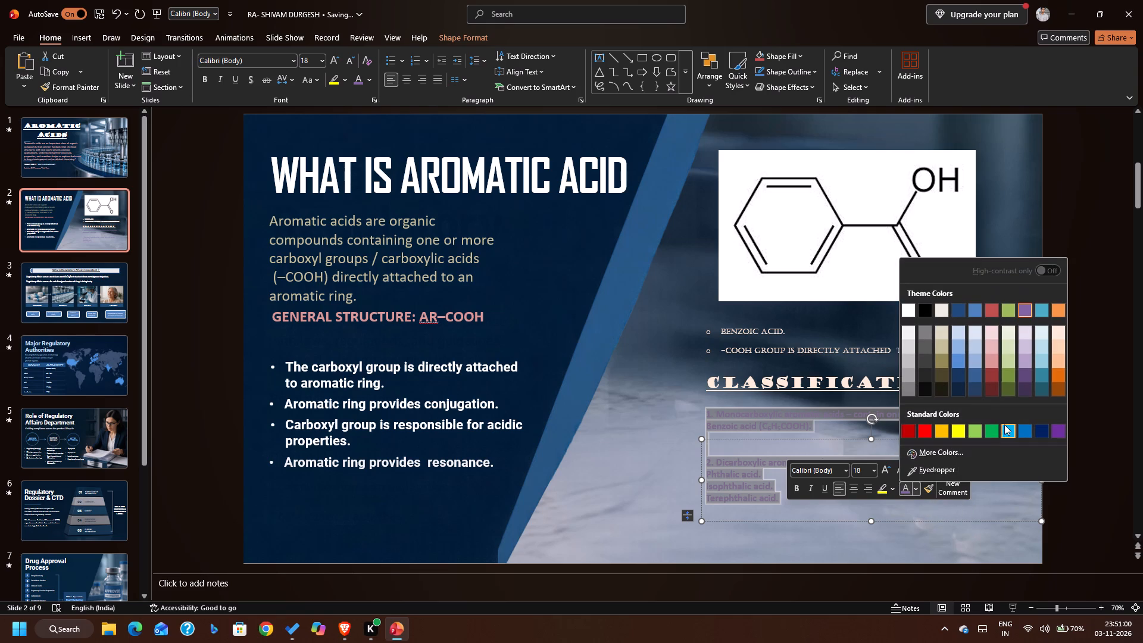
click(1008, 427)
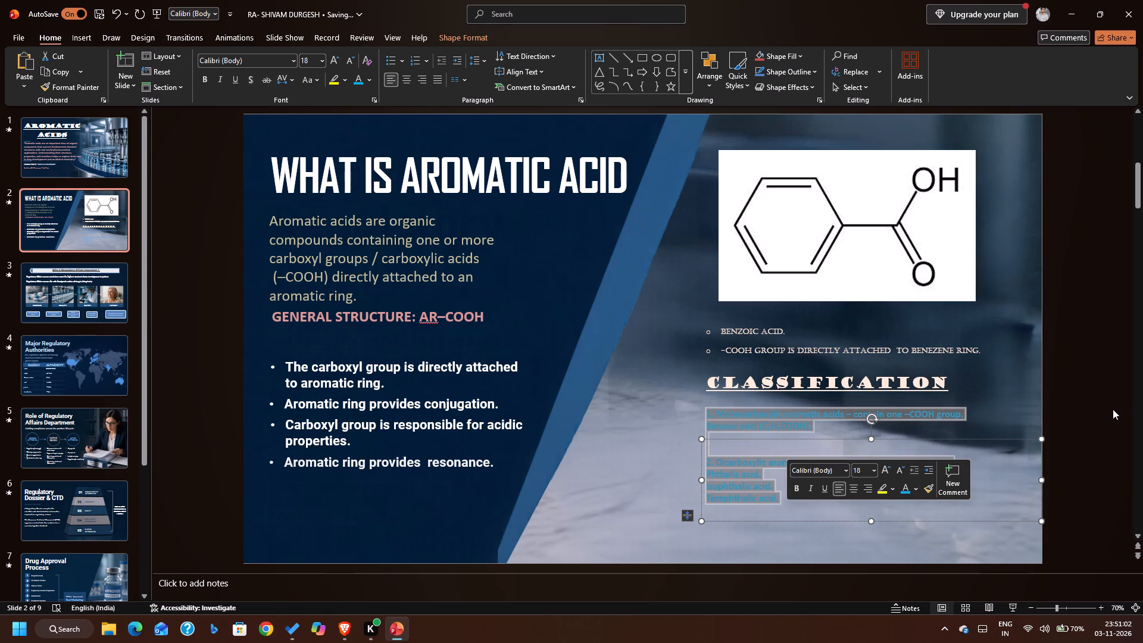
click(1113, 409)
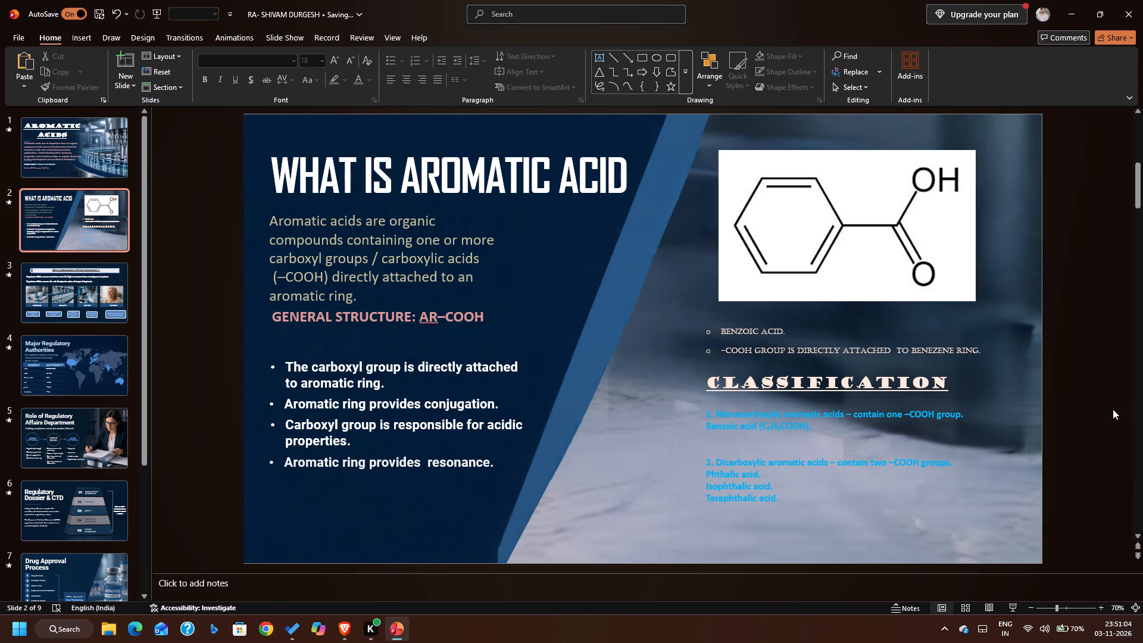
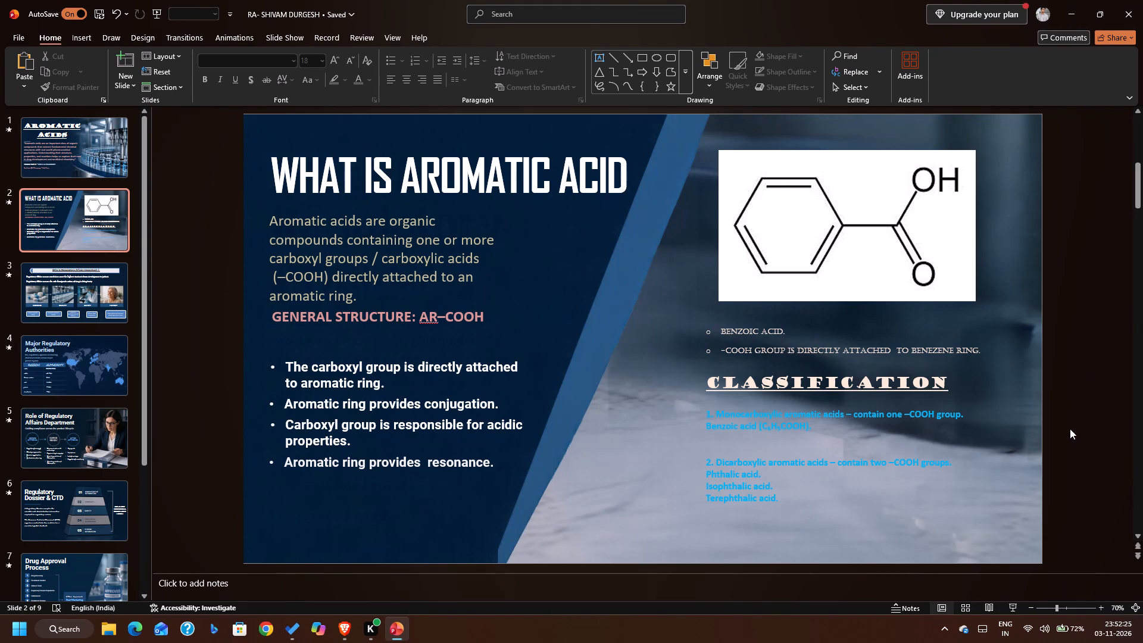
Review the "Why is Regulatory Affairs Important ?" slide and the Aromatic Acids title slide.
click(1076, 385)
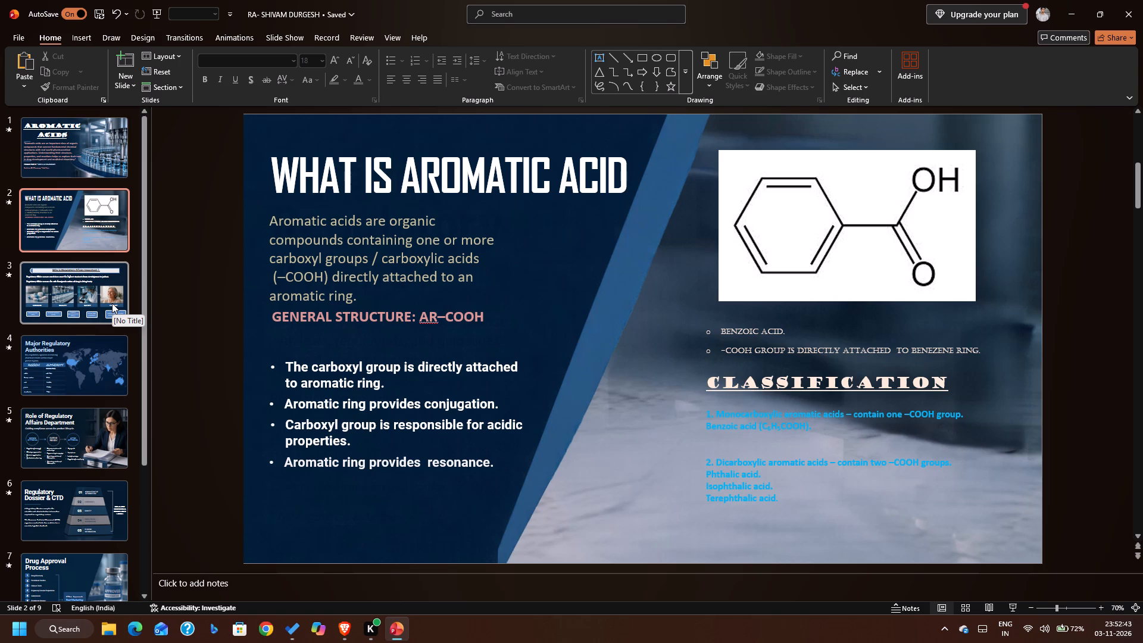
click(112, 303)
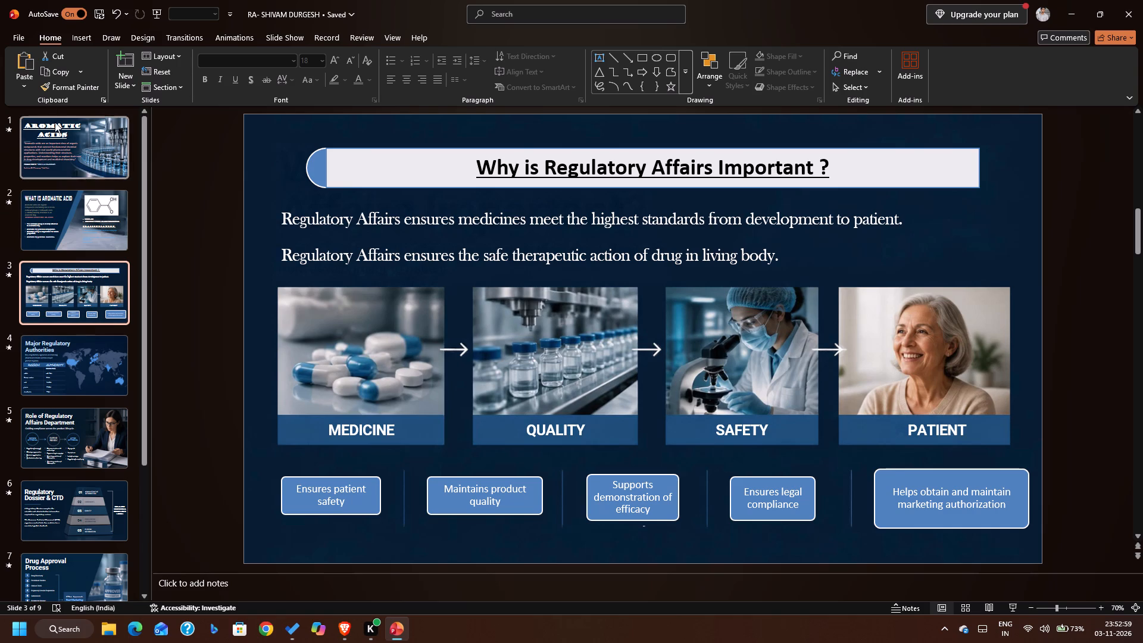
click(63, 135)
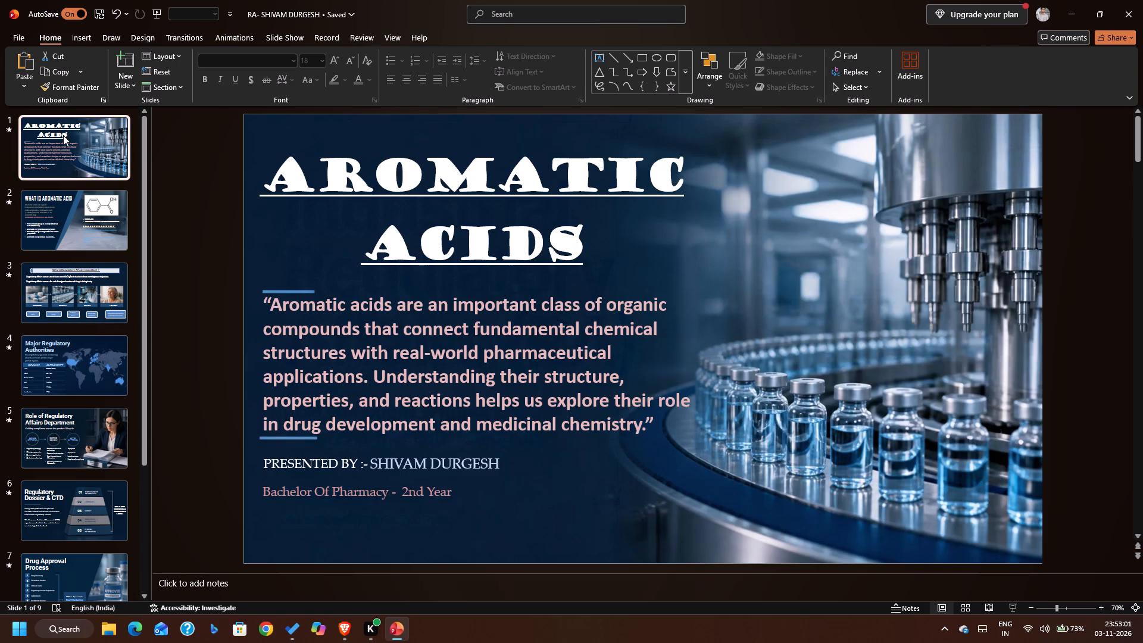
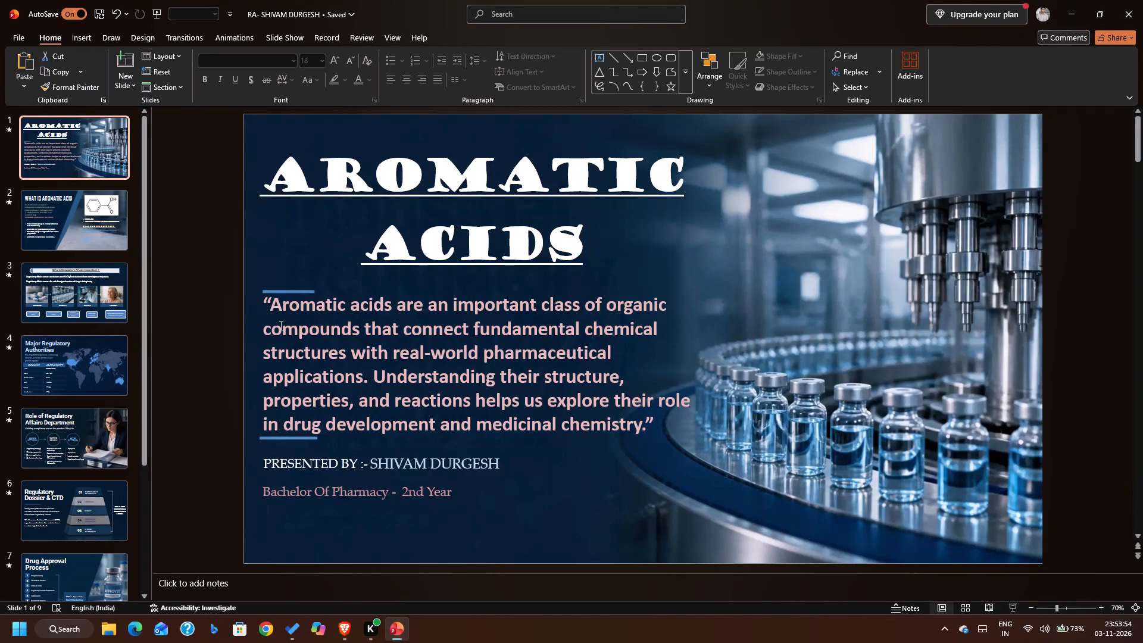
Open the "What is Aromatic Acid" slide to review its definition, benzoic acid structure and classification text.
click(86, 245)
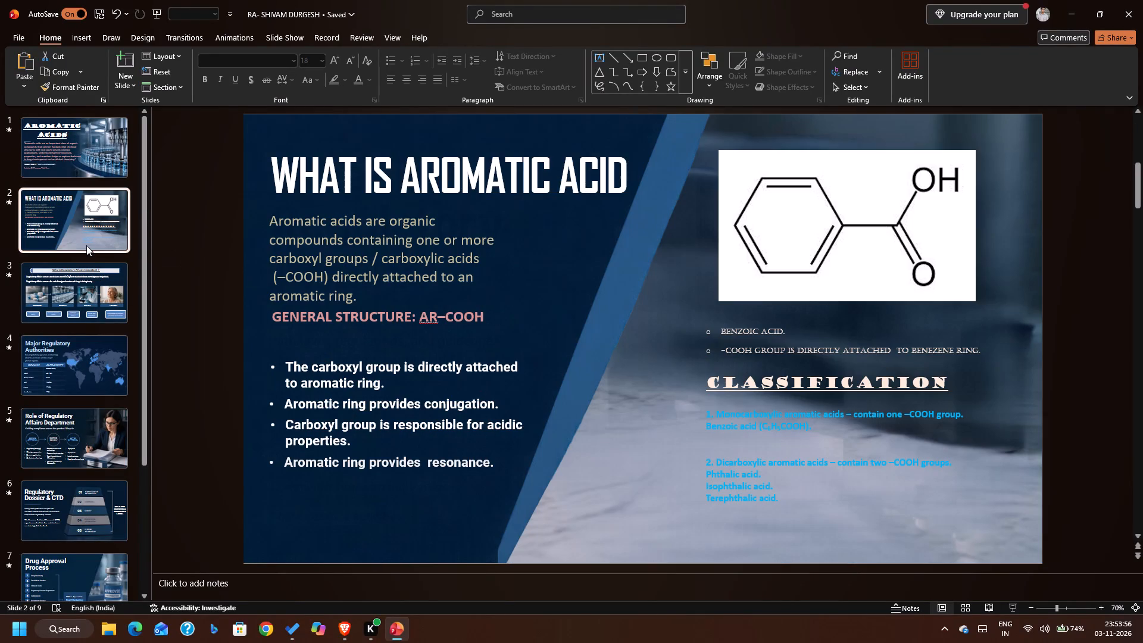
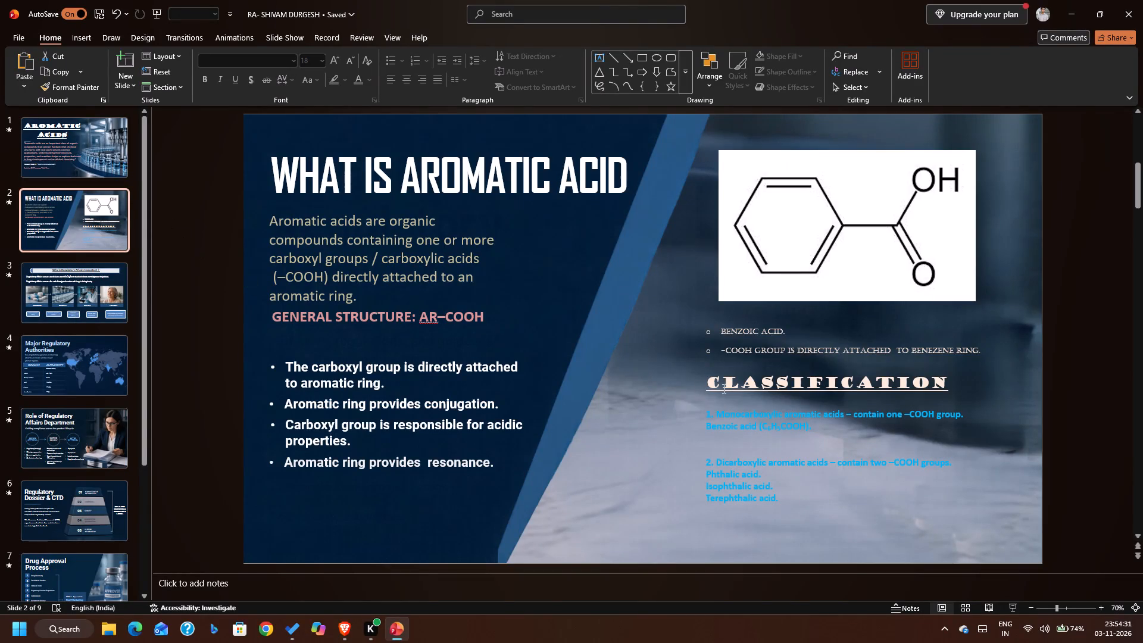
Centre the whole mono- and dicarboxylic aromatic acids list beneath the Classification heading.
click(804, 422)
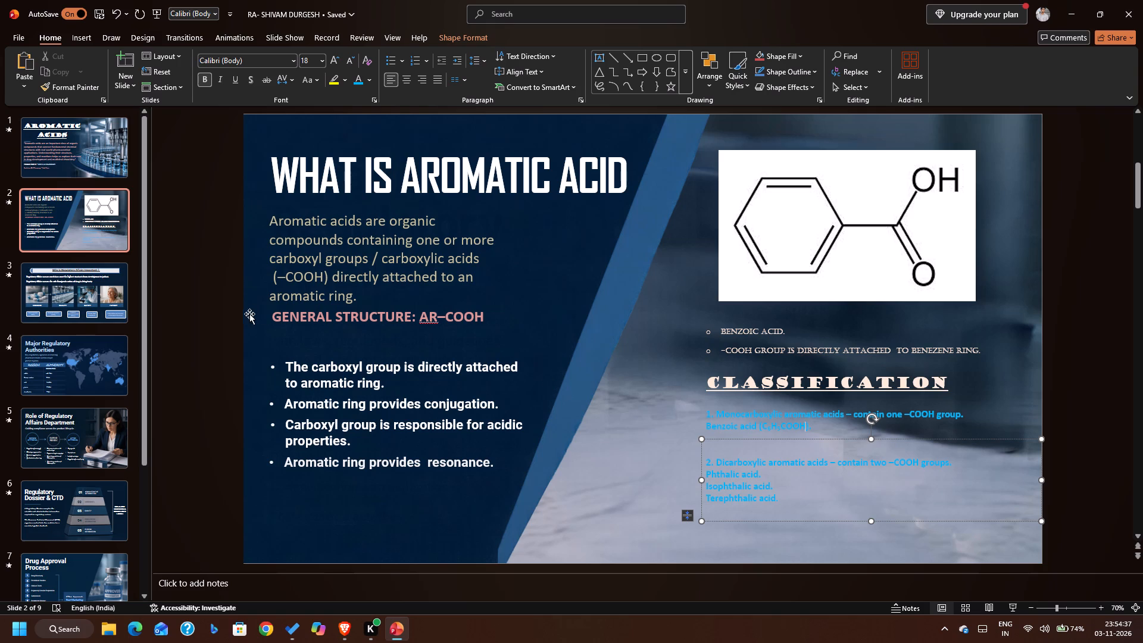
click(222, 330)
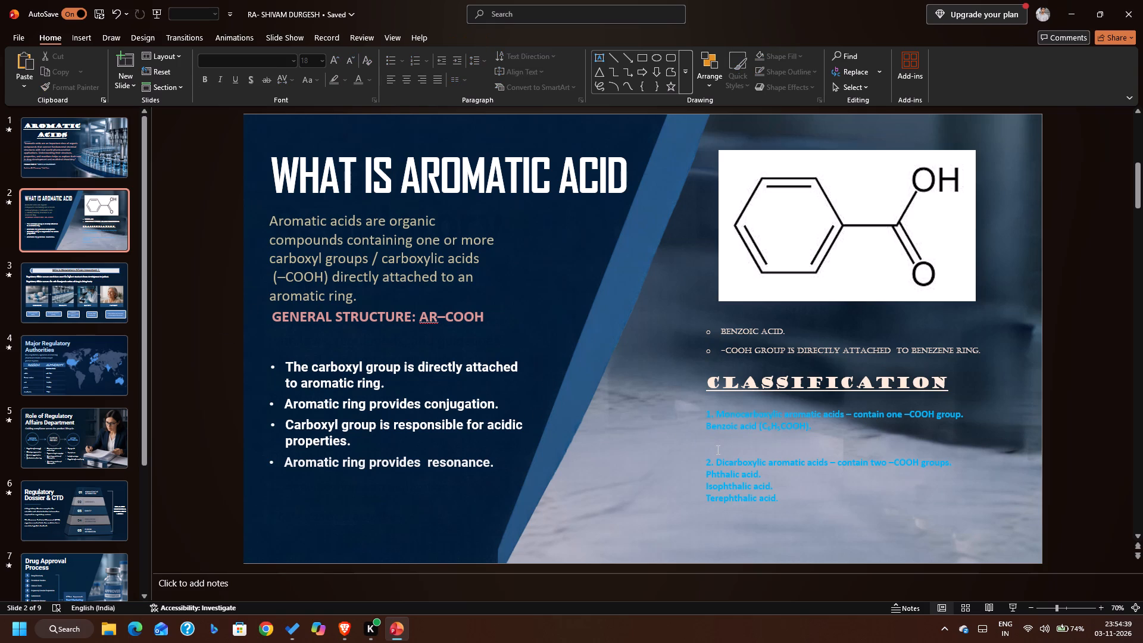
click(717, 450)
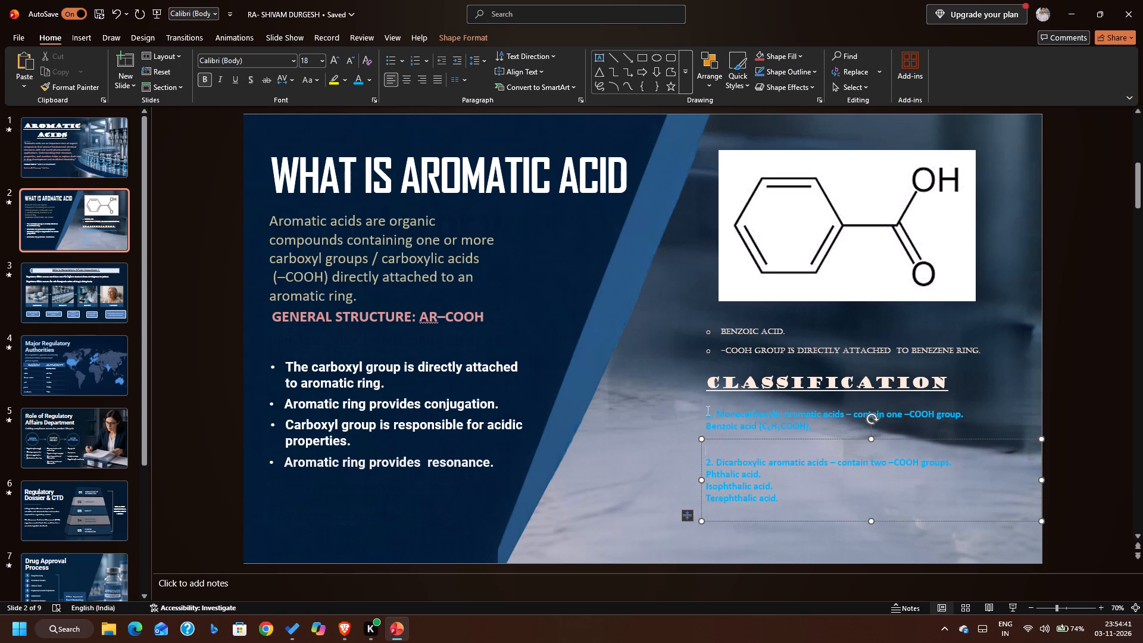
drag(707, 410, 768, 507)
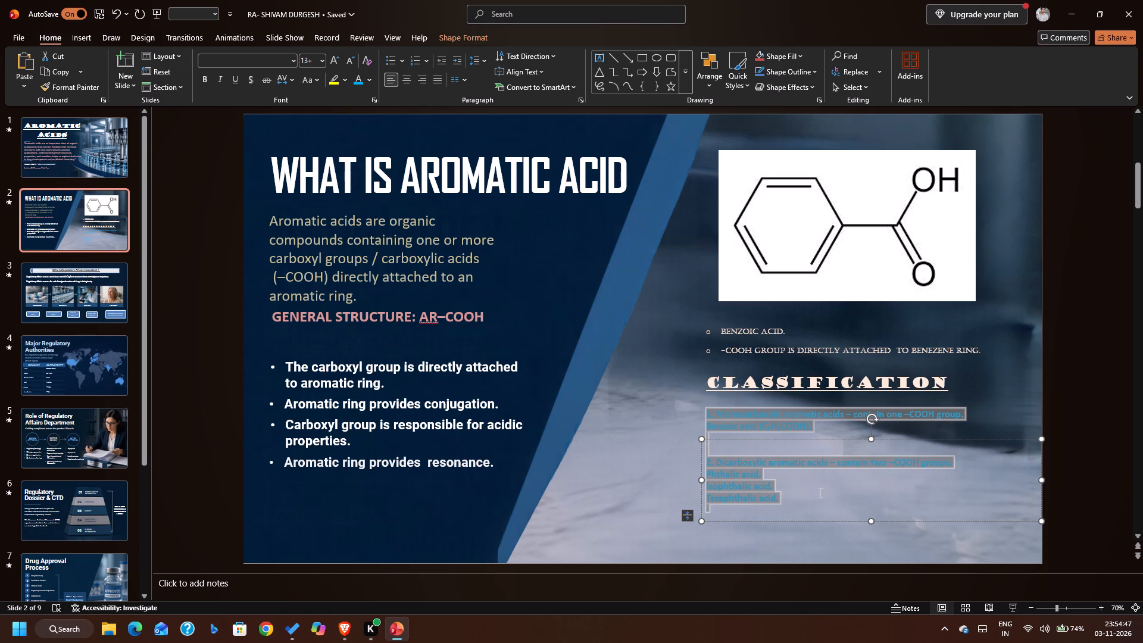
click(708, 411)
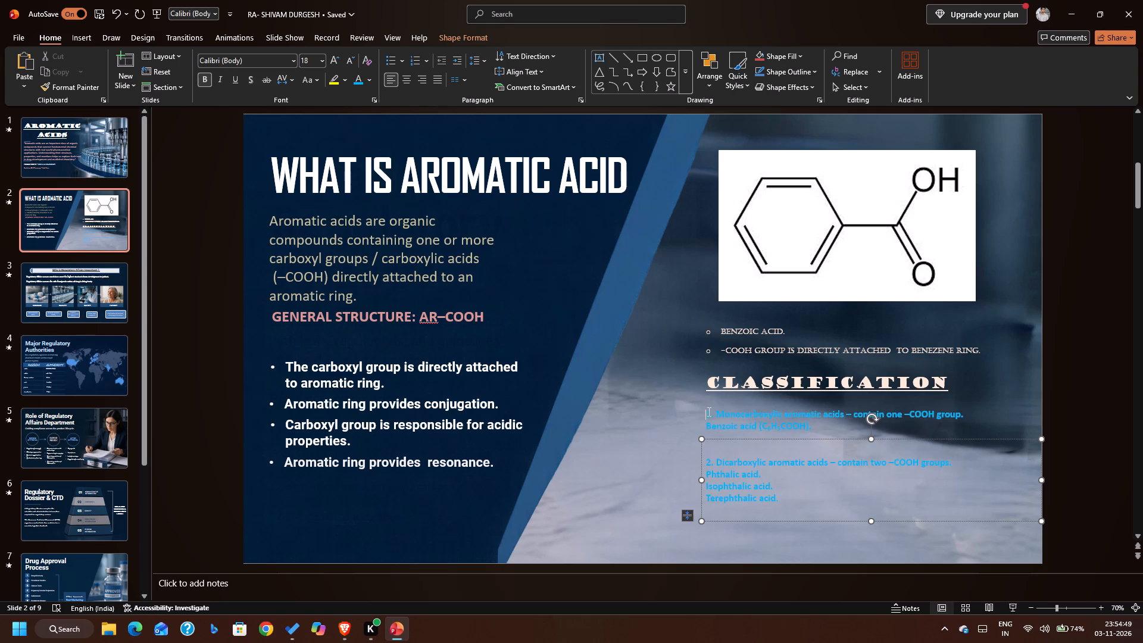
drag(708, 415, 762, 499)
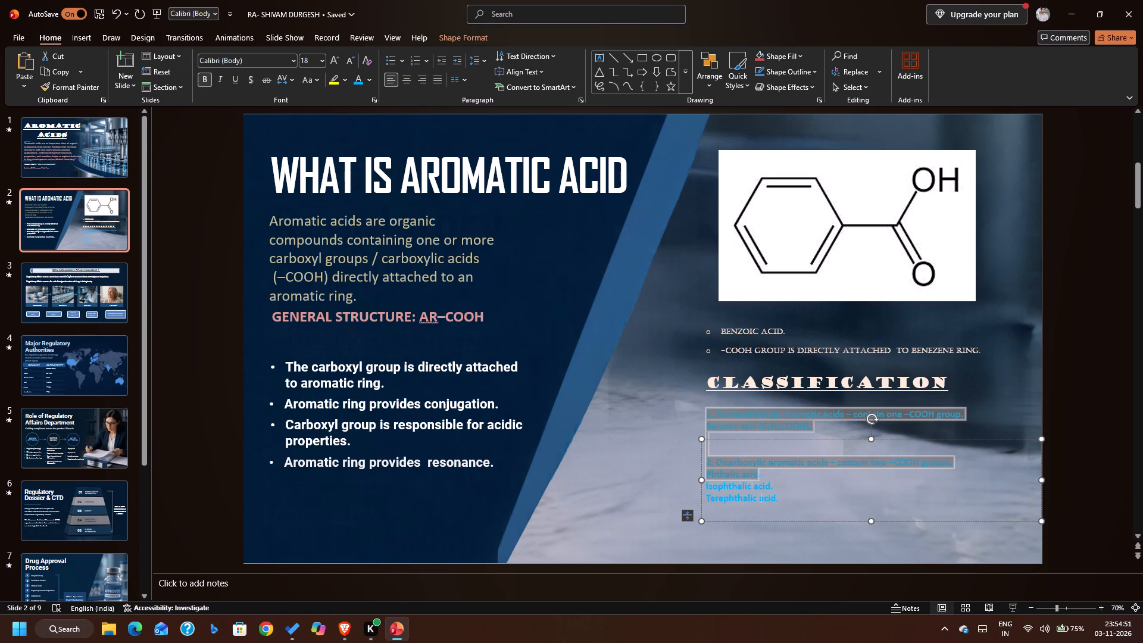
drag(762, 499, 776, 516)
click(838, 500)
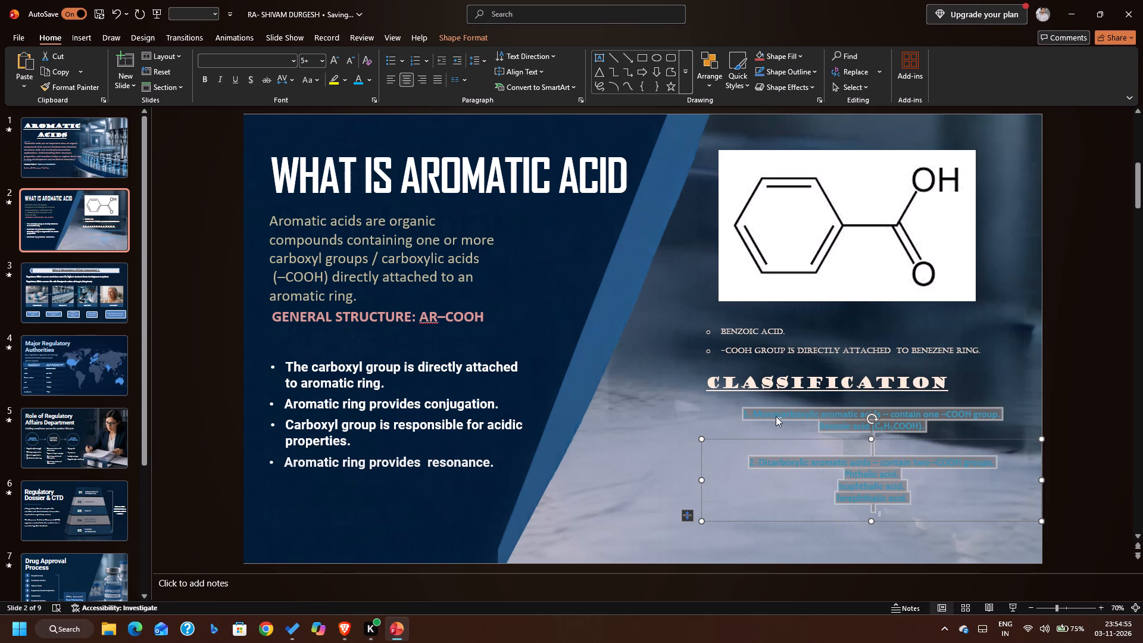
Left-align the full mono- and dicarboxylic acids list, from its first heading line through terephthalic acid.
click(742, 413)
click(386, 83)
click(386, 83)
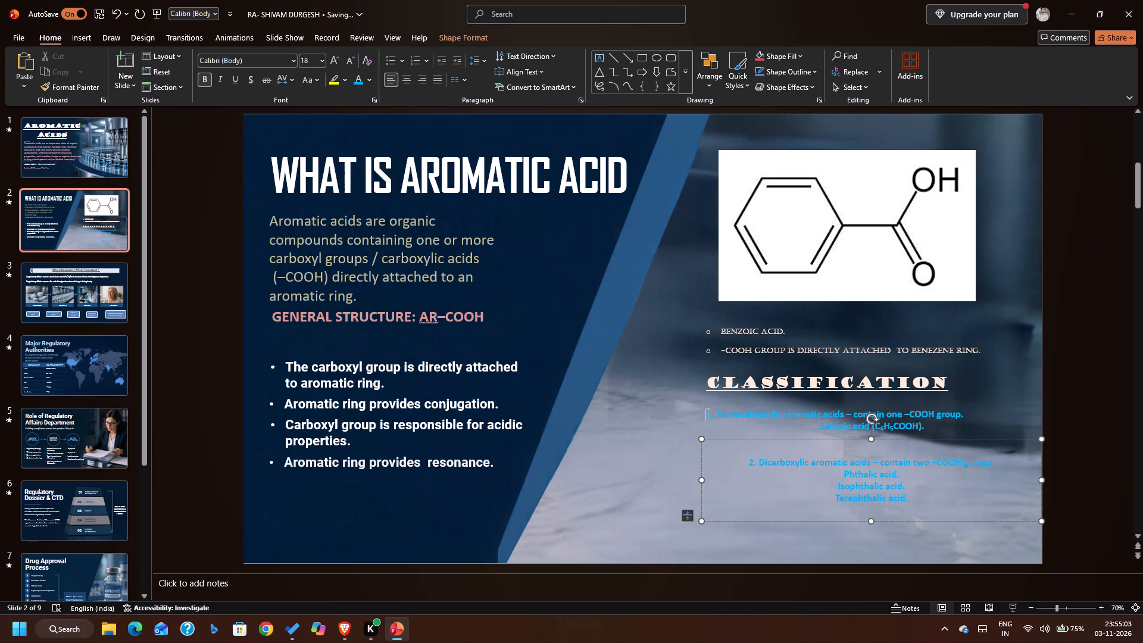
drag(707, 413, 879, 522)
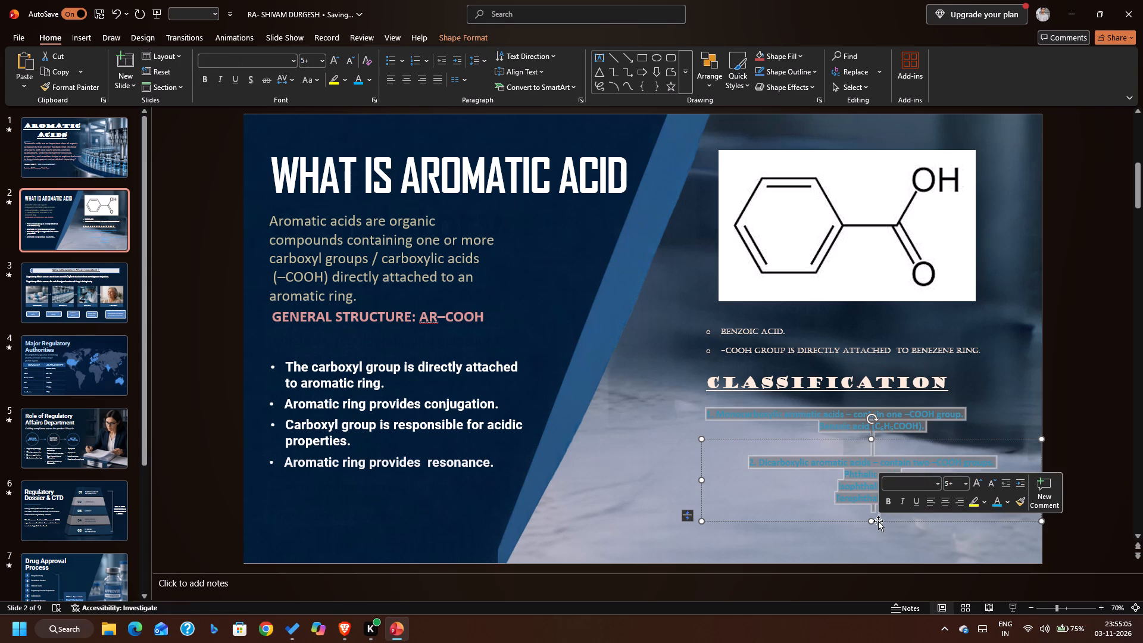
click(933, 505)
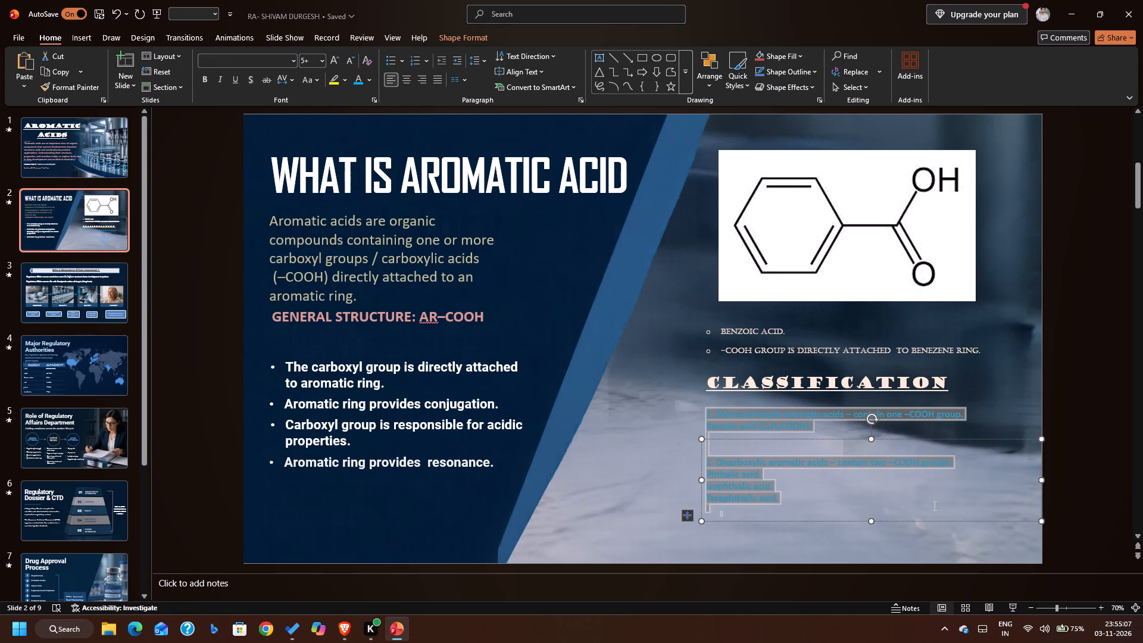
Recolour the selected classification list text with the medium-blue tint of the dark-blue theme colour.
click(368, 79)
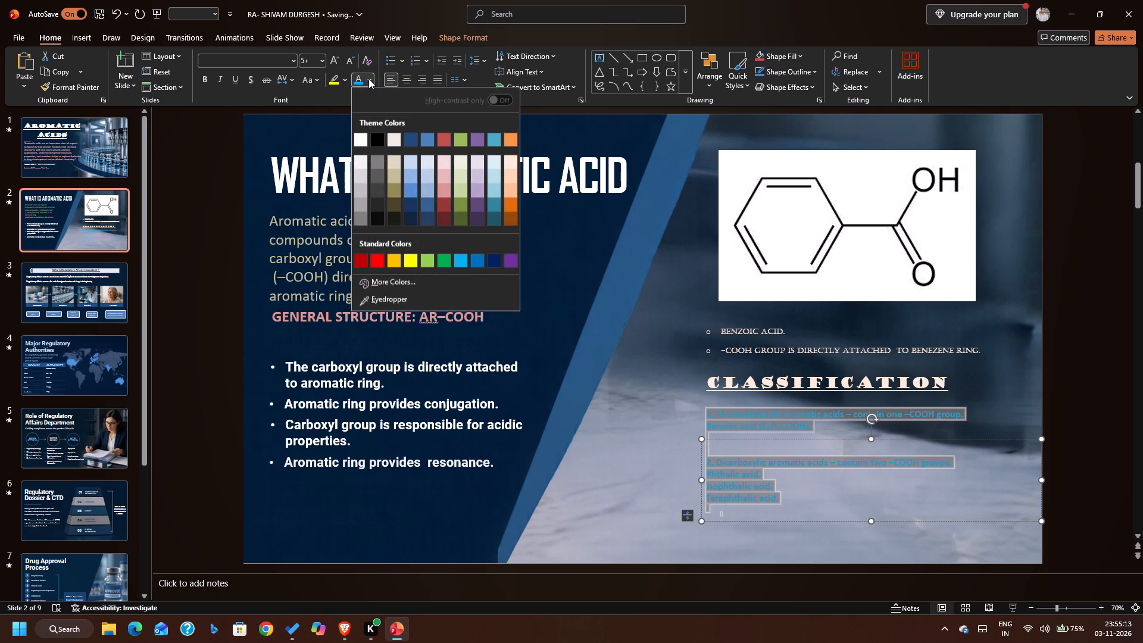
click(410, 186)
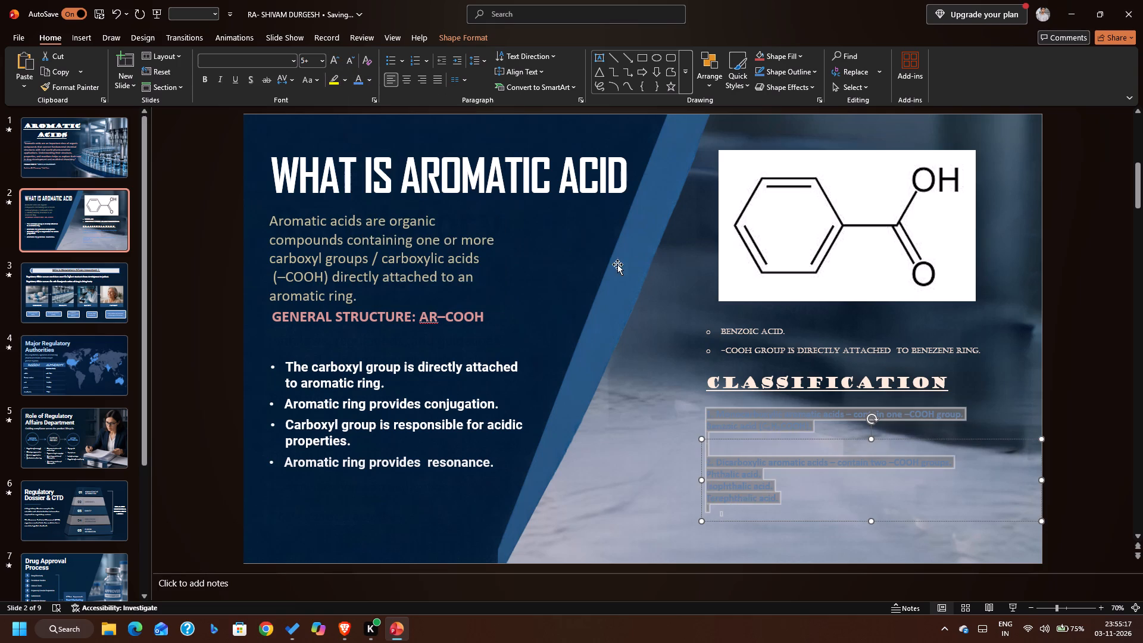
click(1079, 302)
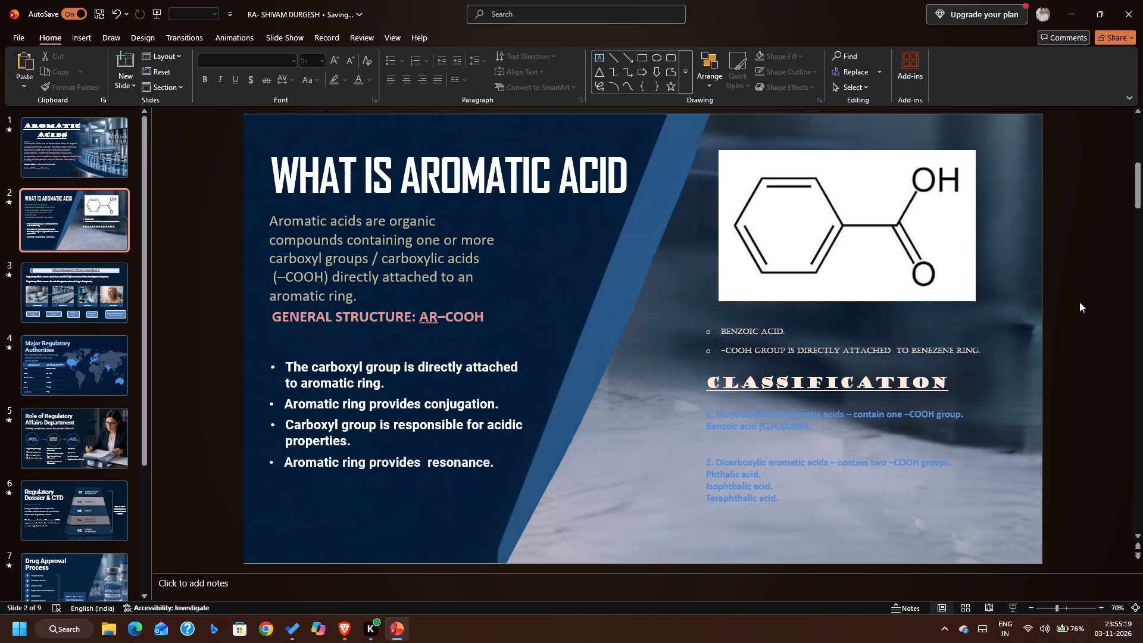
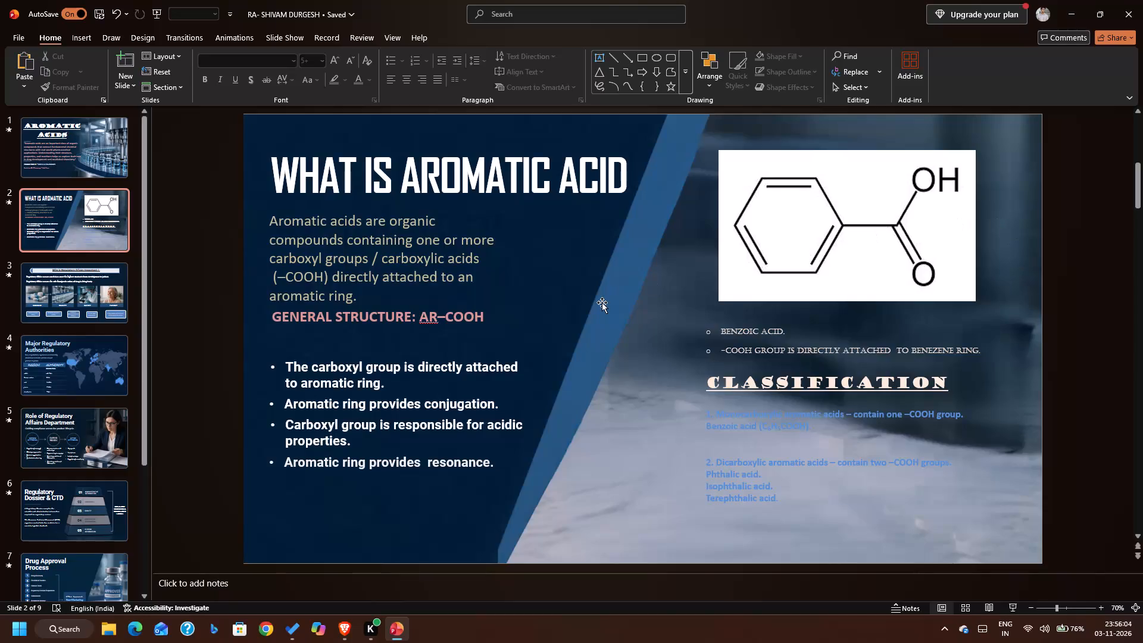
click(101, 313)
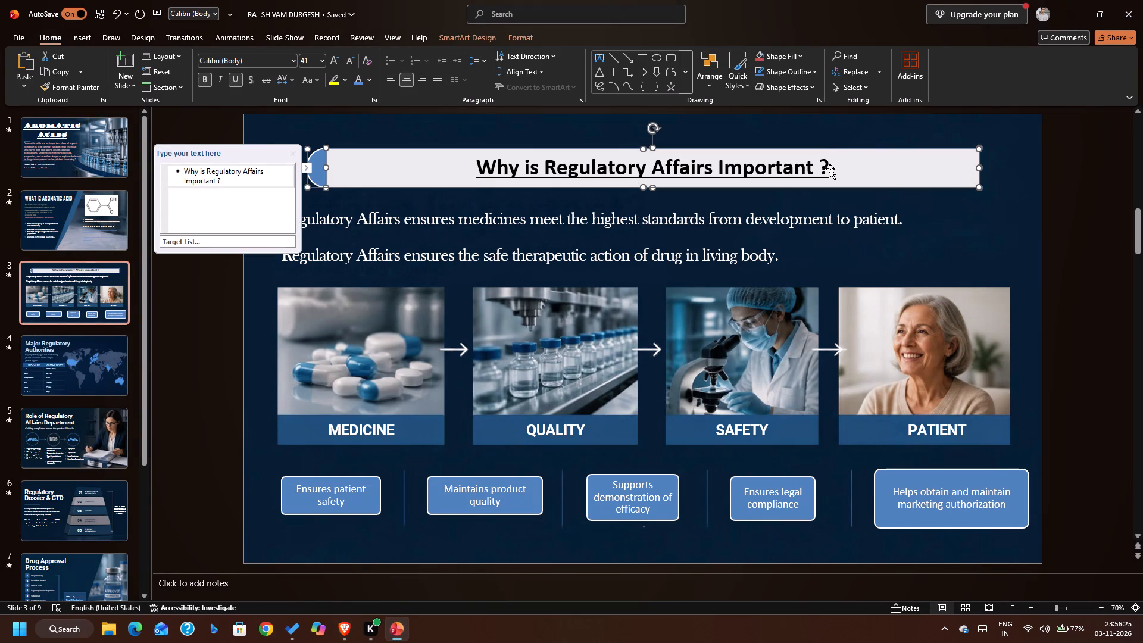
click(829, 168)
click(825, 164)
key(BackSpace)
key(BackSpace)
key(BackSpace)
key(BackSpace)
key(BackSpace)
key(BackSpace)
key(BackSpace)
key(BackSpace)
key(BackSpace)
key(BackSpace)
key(BackSpace)
key(BackSpace)
key(BackSpace)
key(BackSpace)
key(BackSpace)
key(BackSpace)
key(BackSpace)
key(BackSpace)
key(BackSpace)
key(BackSpace)
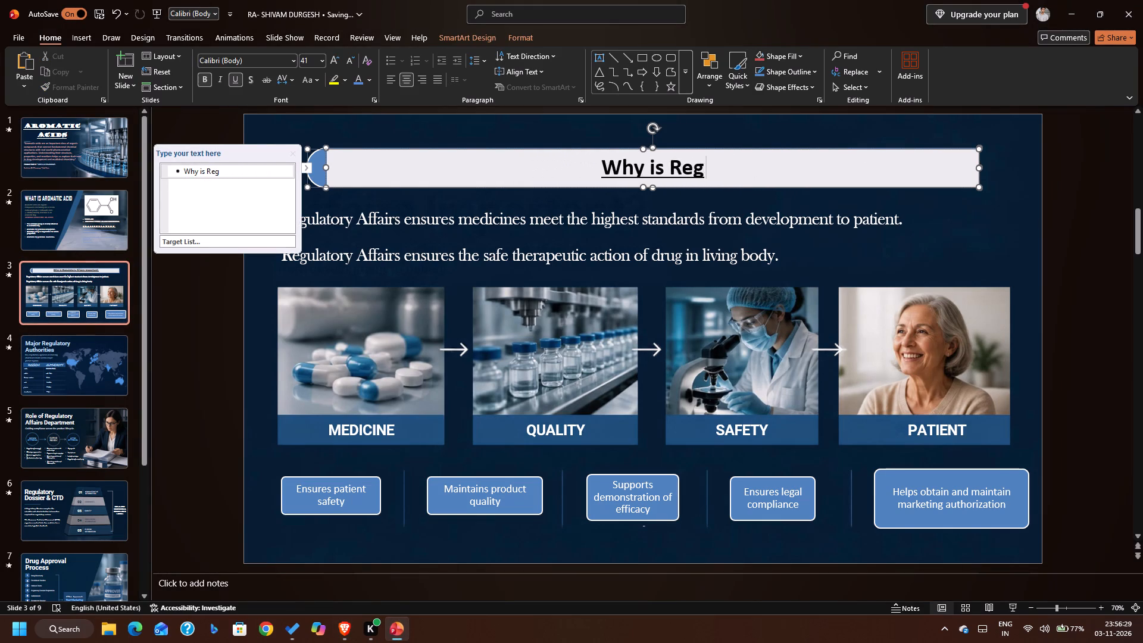
key(BackSpace)
key(BackSpace)
key(BackSpace)
key(BackSpace)
key(BackSpace)
key(BackSpace)
key(BackSpace)
key(BackSpace)
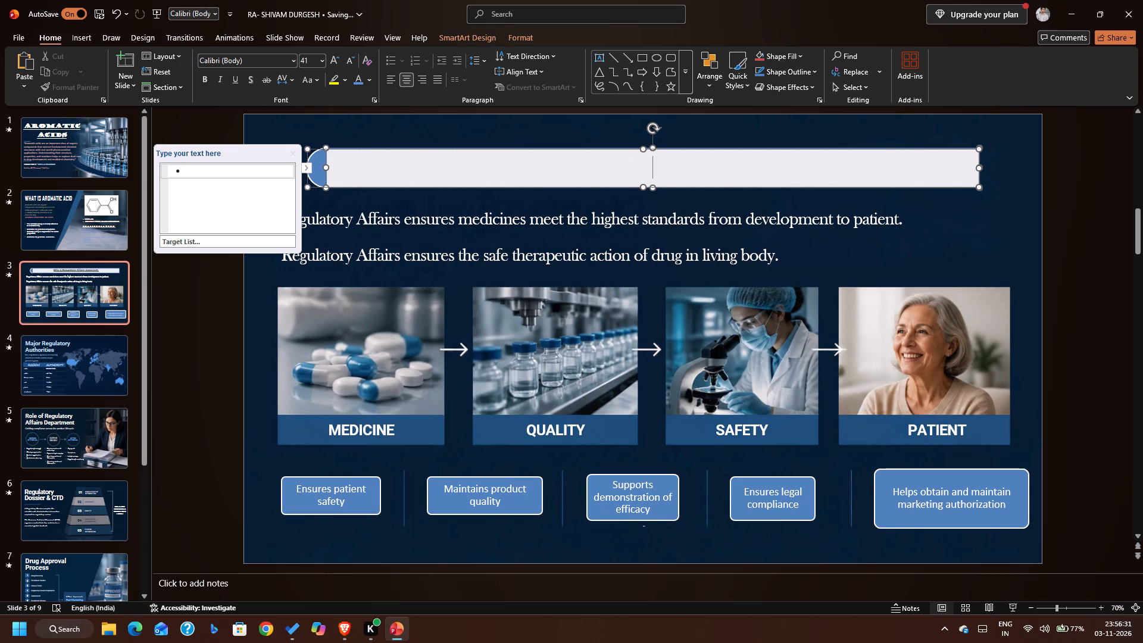
text(PHYSICAL)
key(space)
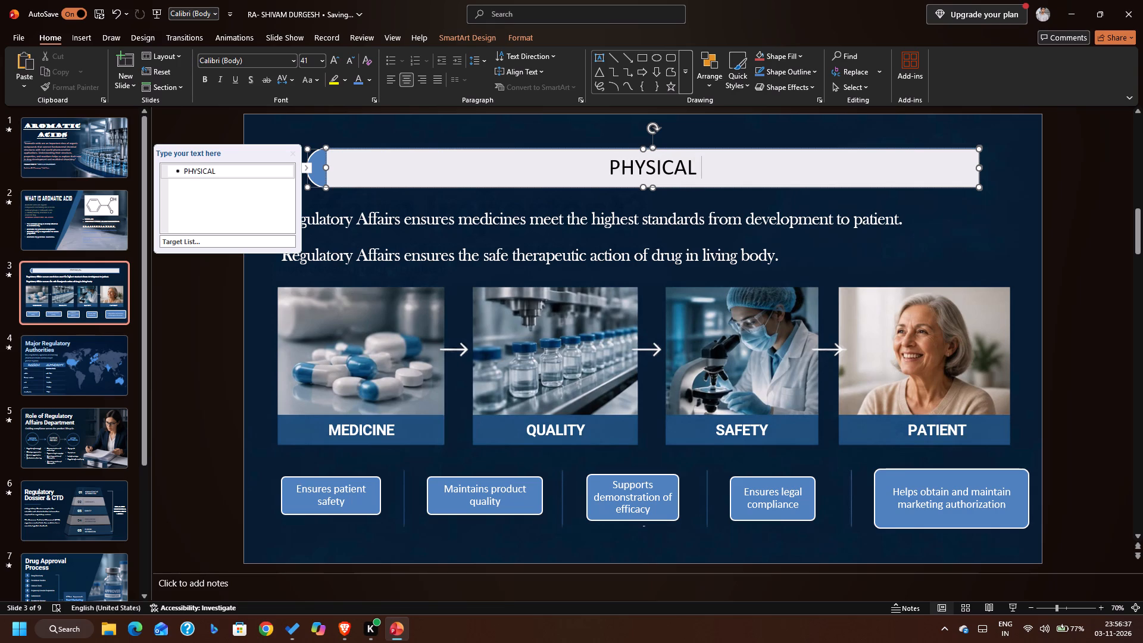
key(shift+ampersand)
key(space)
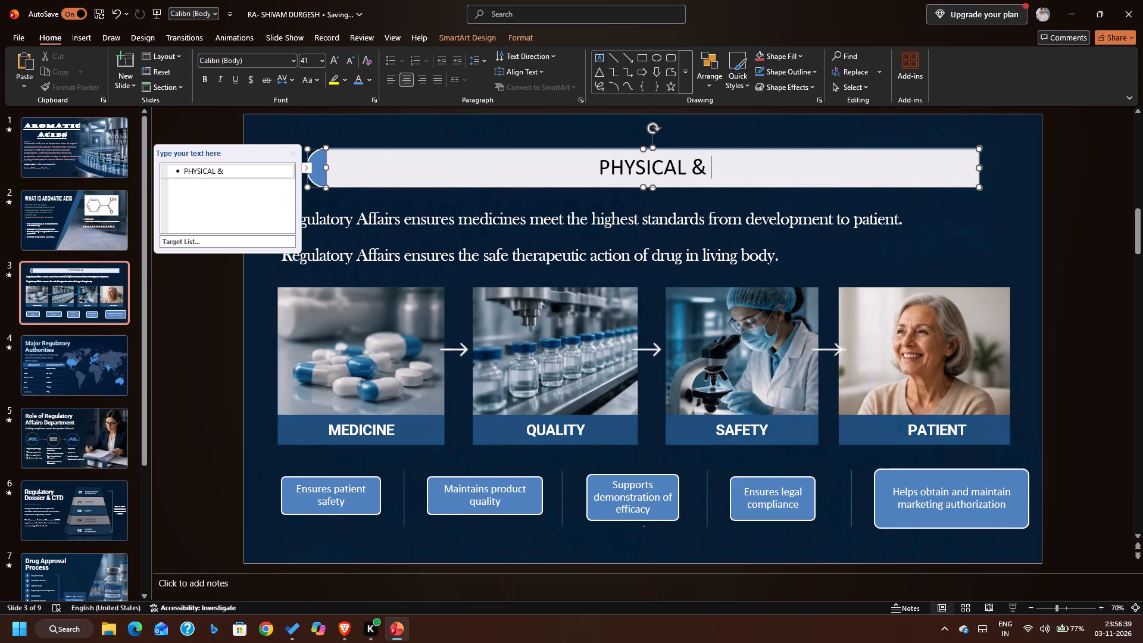
text(CHEMI)
text(CAL)
key(space)
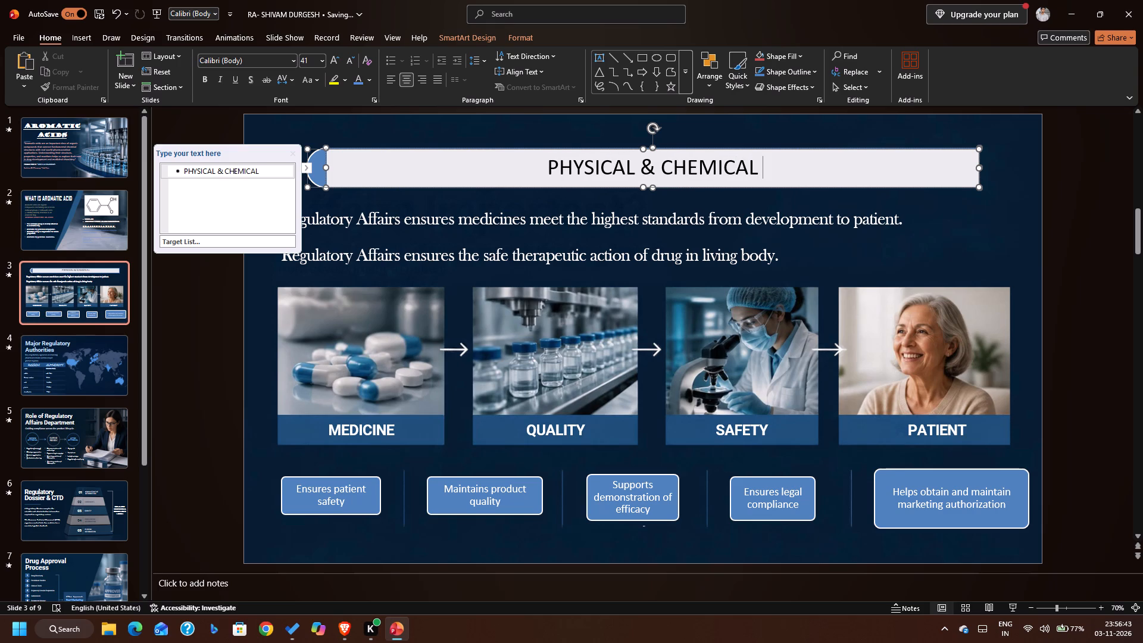
text(PRP)
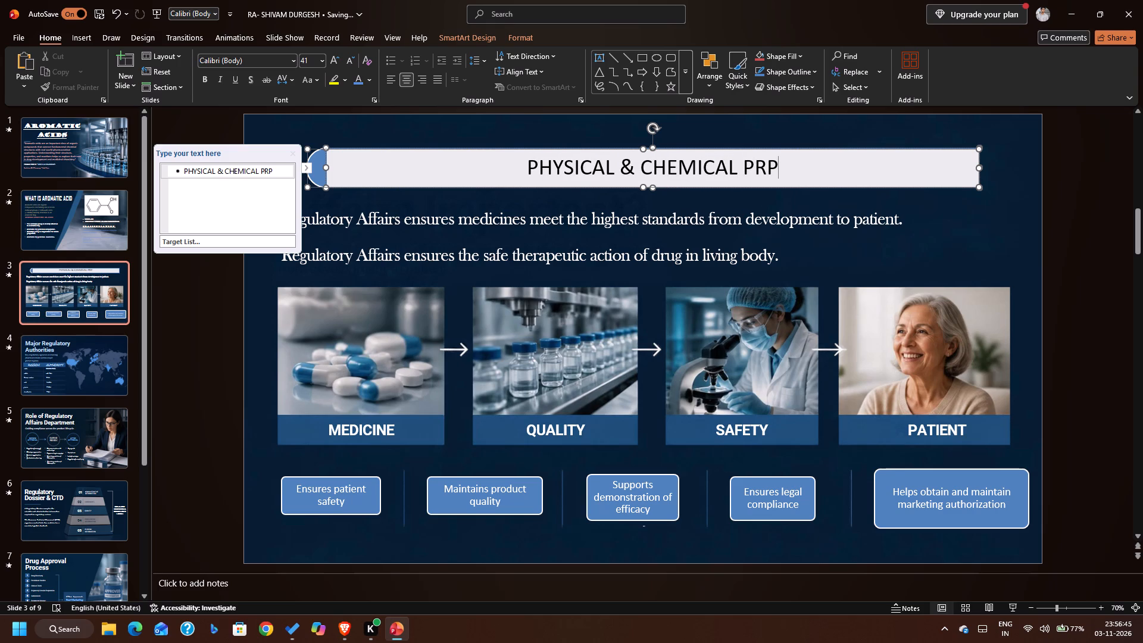
key(BackSpace)
text(OPERTIES)
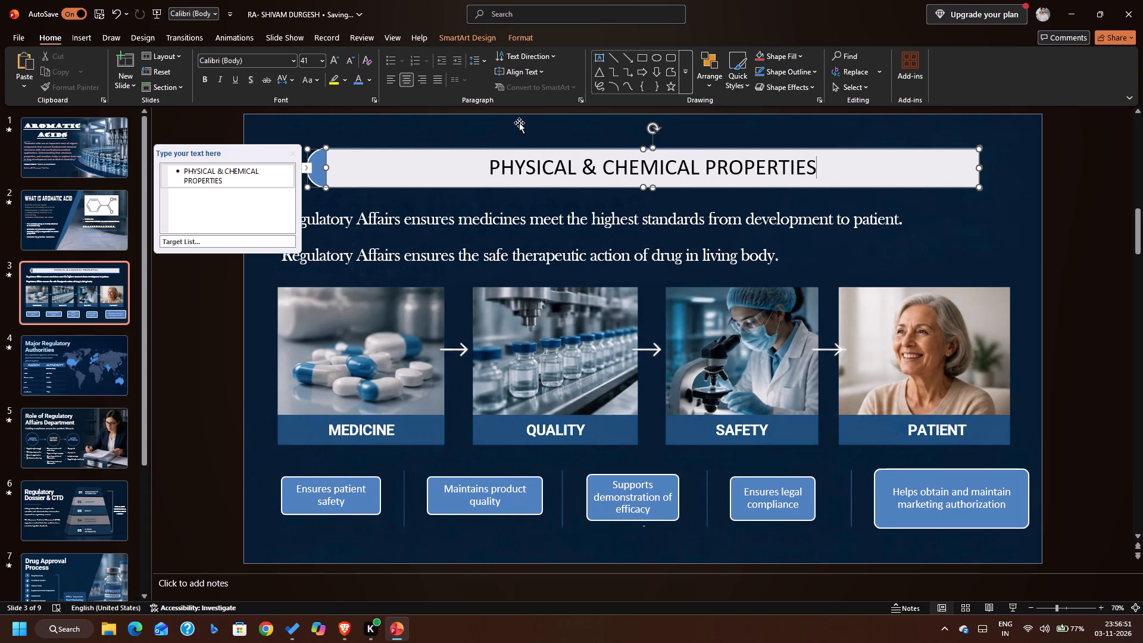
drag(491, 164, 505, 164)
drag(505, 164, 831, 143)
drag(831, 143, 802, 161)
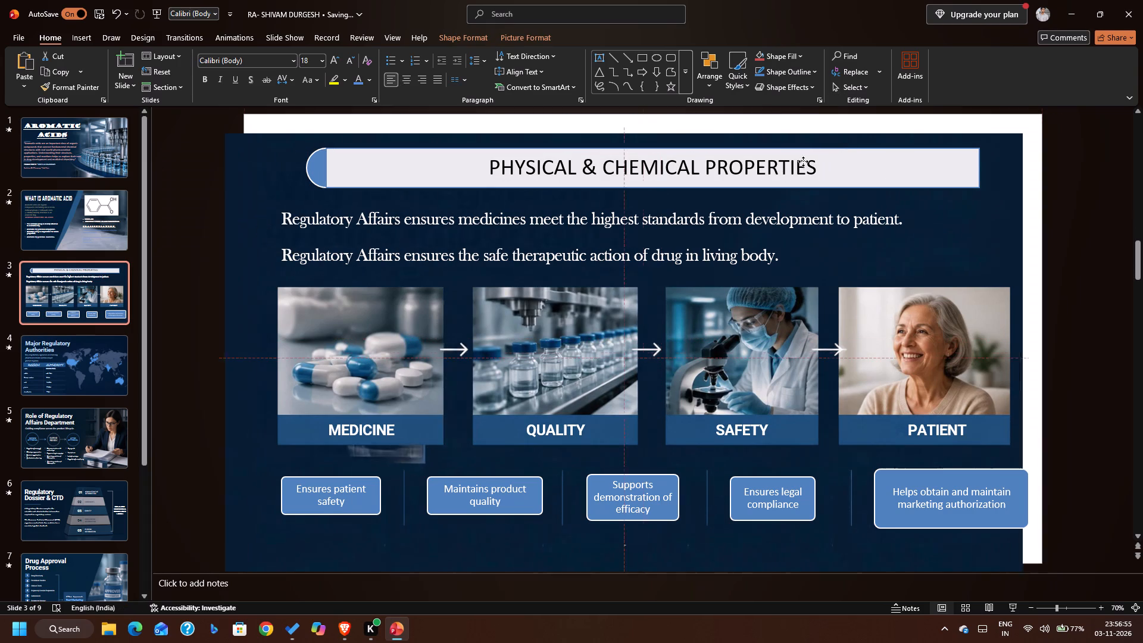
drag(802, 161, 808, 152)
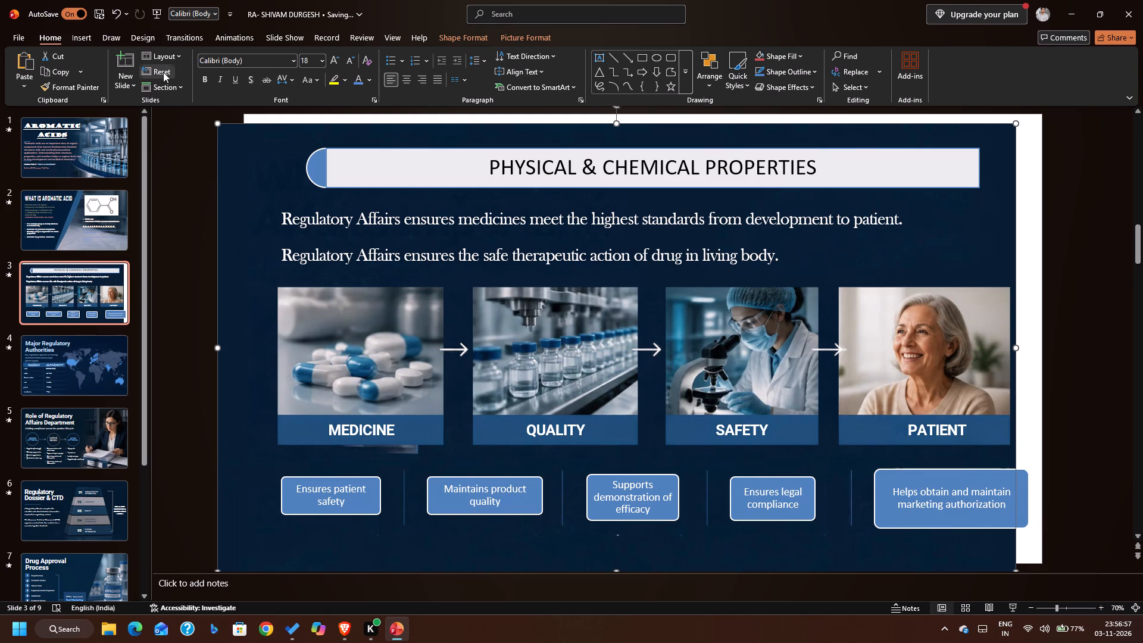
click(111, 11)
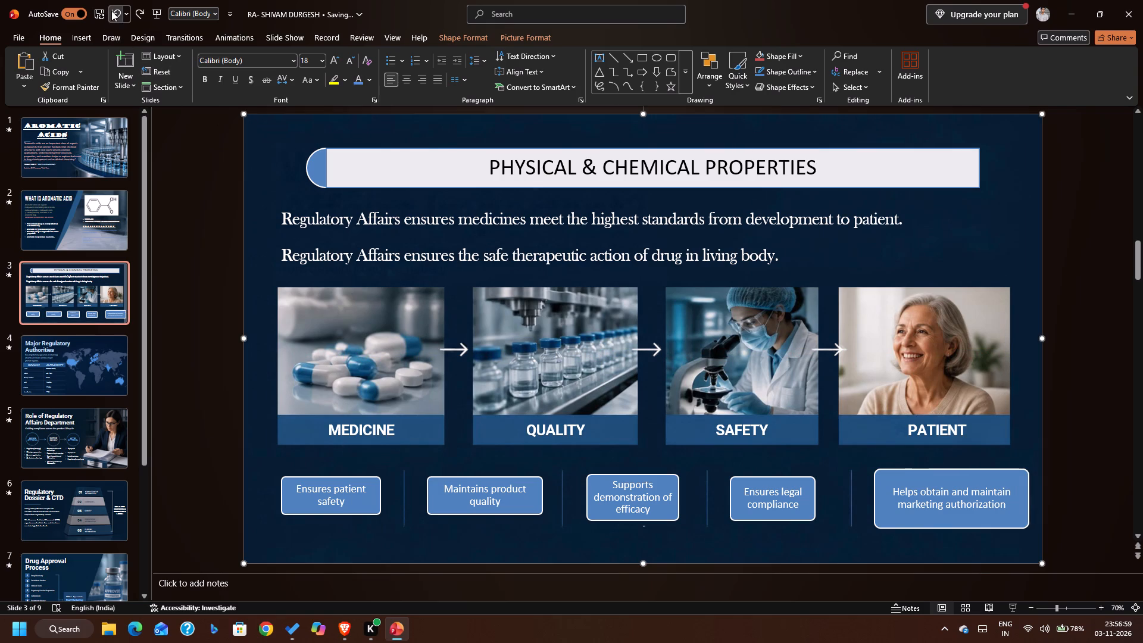
Make the "PHYSICAL & CHEMICAL PROPERTIES" banner title bold.
drag(491, 164, 732, 179)
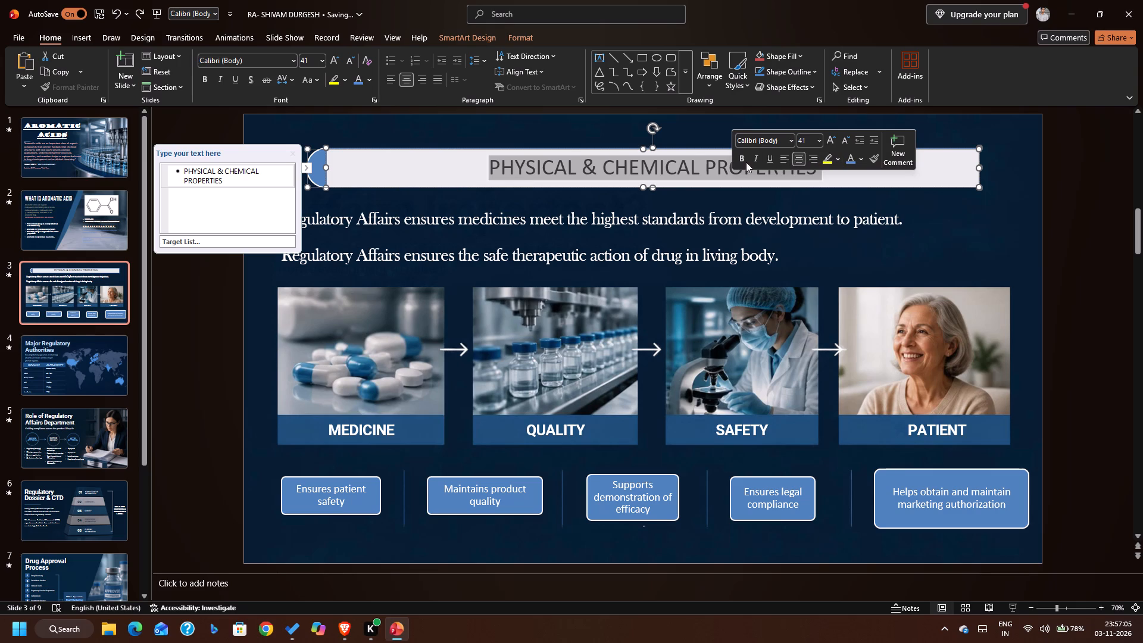
click(744, 162)
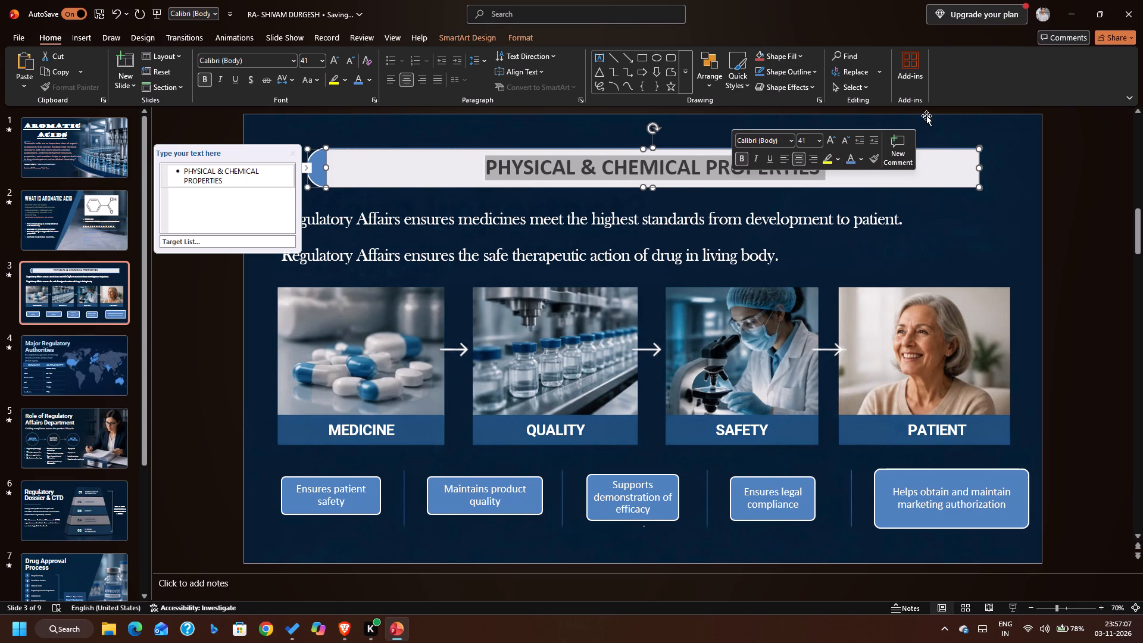
click(1071, 163)
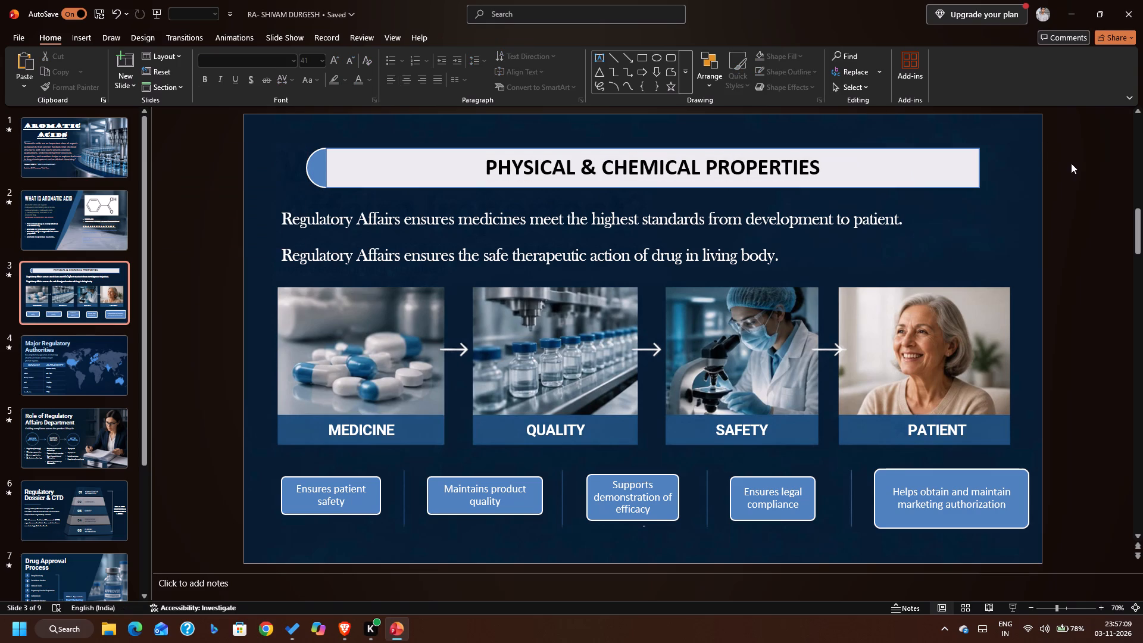
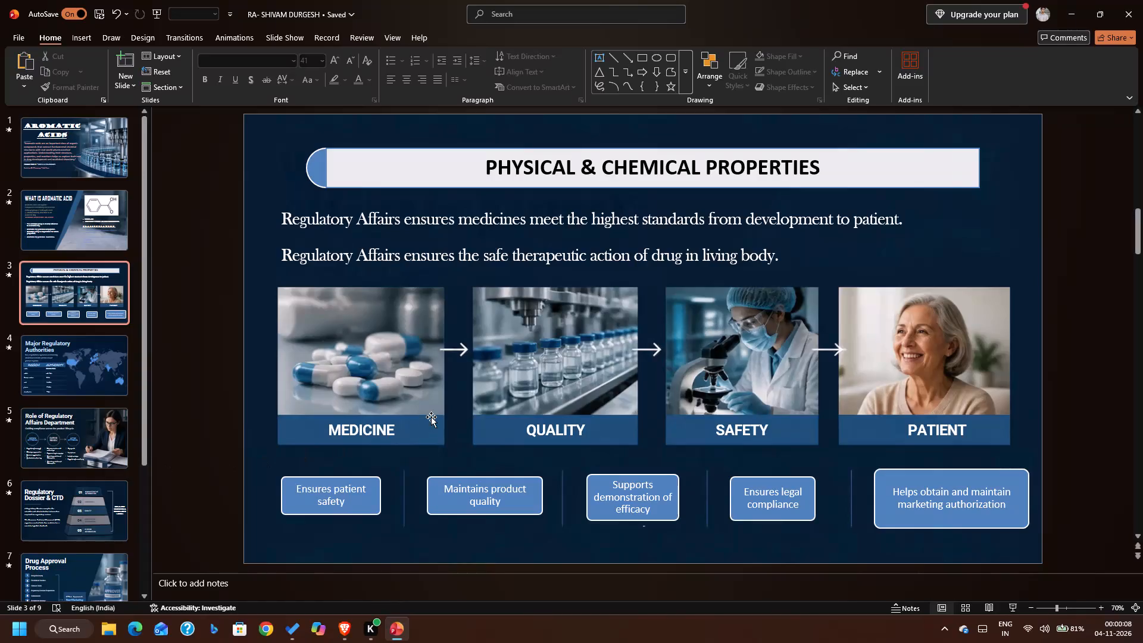
Clear both Regulatory Affairs sentences from the text box beneath slide 3's banner title.
click(288, 213)
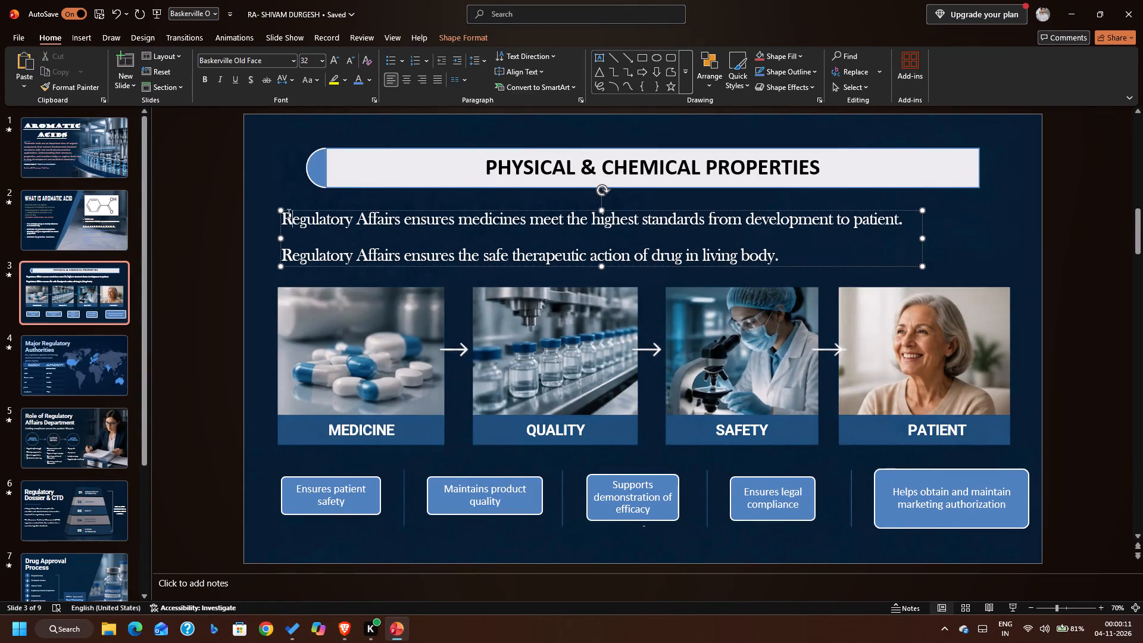
key(ctrl+a)
key(BackSpace)
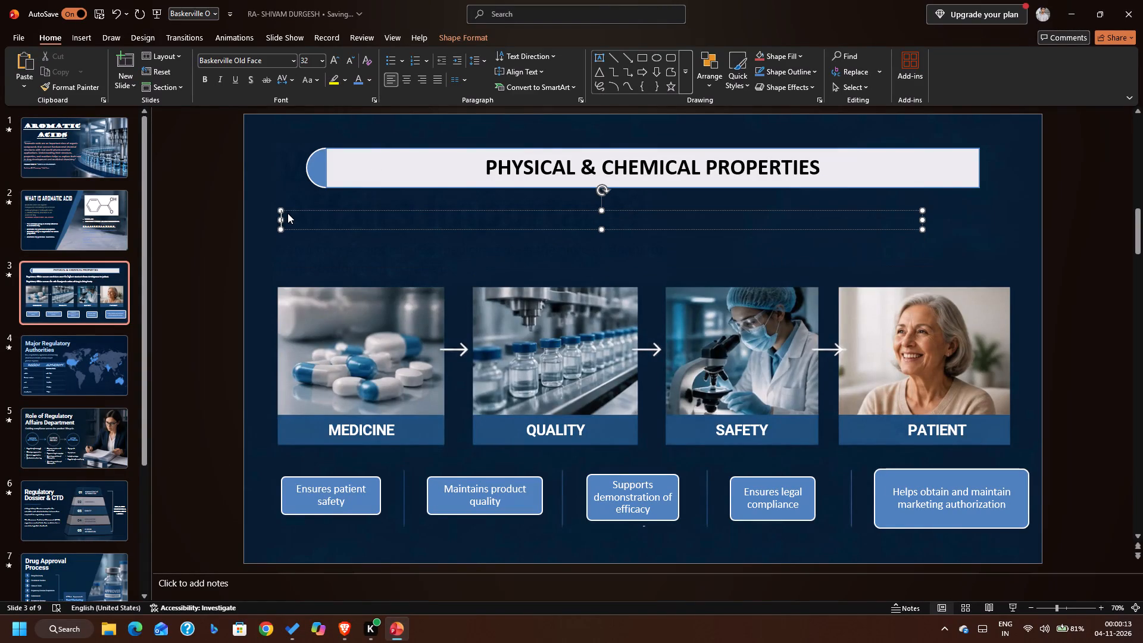
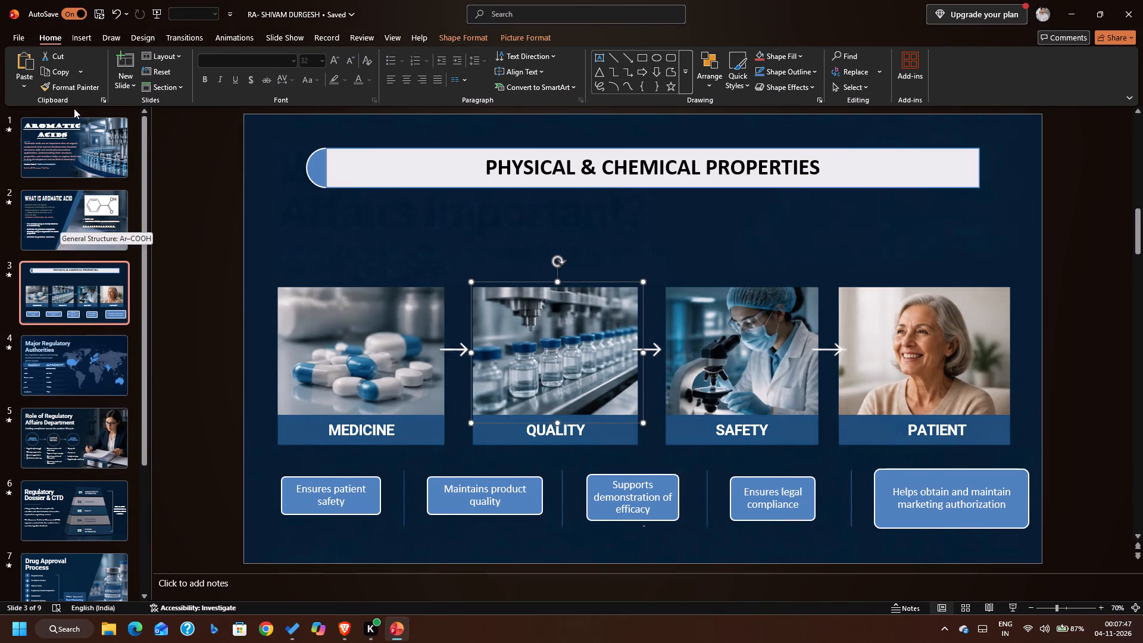
click(135, 83)
drag(148, 253, 86, 274)
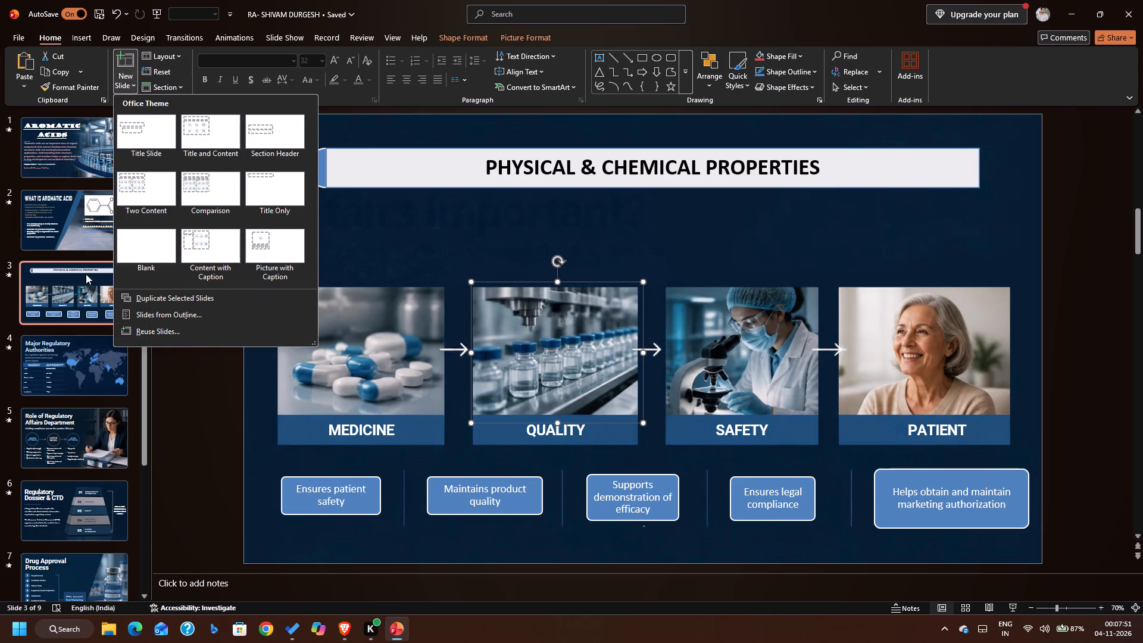
drag(86, 274, 140, 249)
click(140, 249)
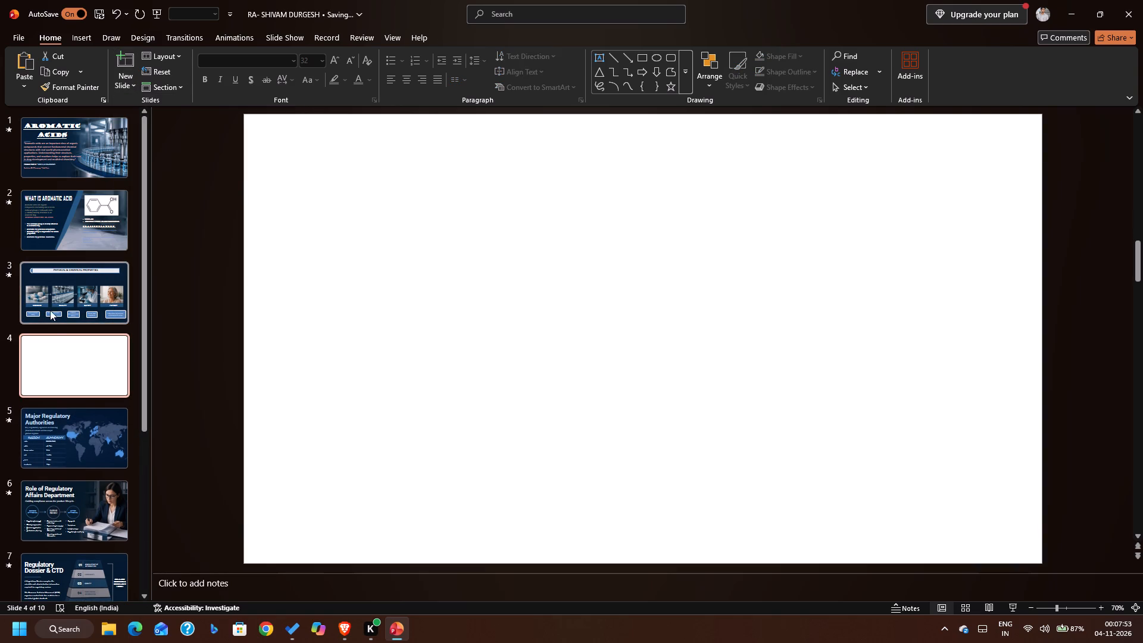
Remove the old Physical & Chemical Properties slide from the deck.
click(65, 289)
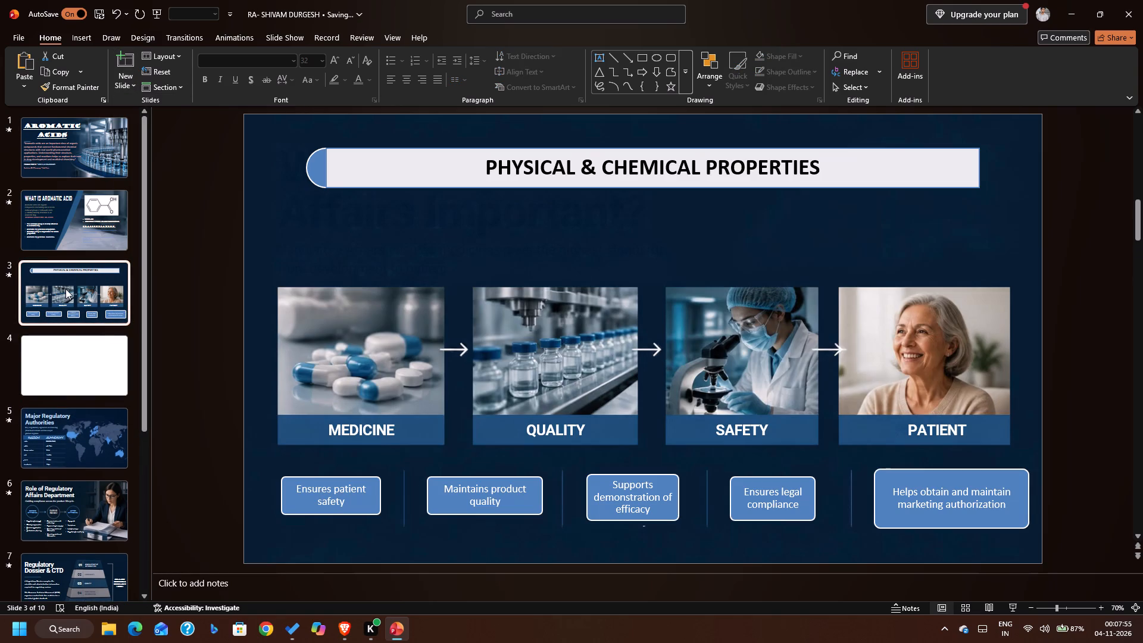
right_click(65, 289)
click(86, 311)
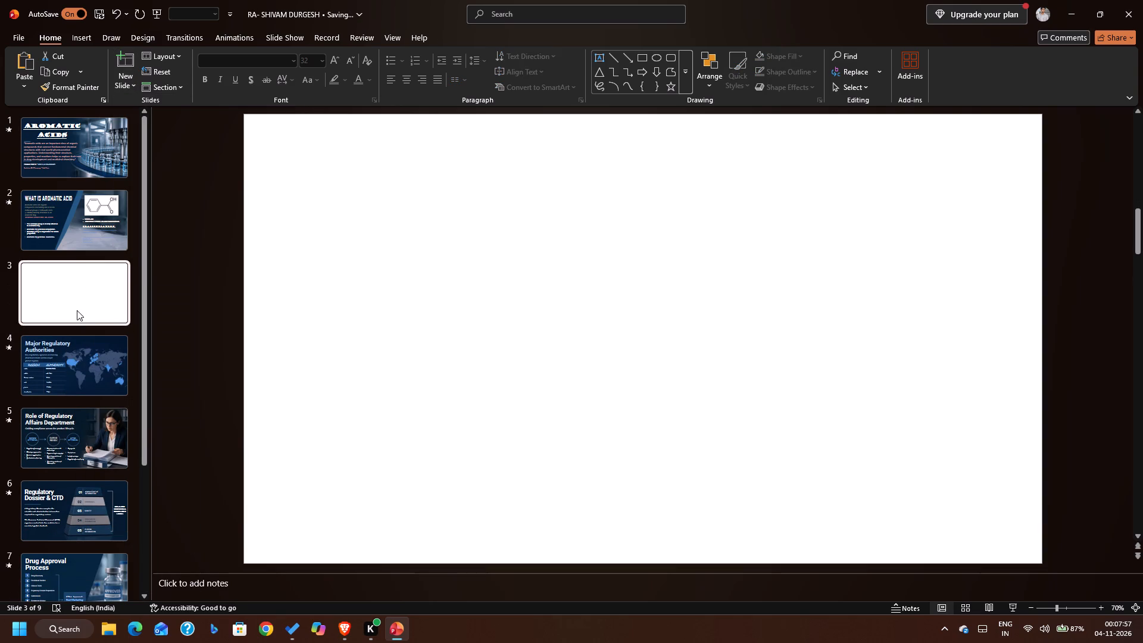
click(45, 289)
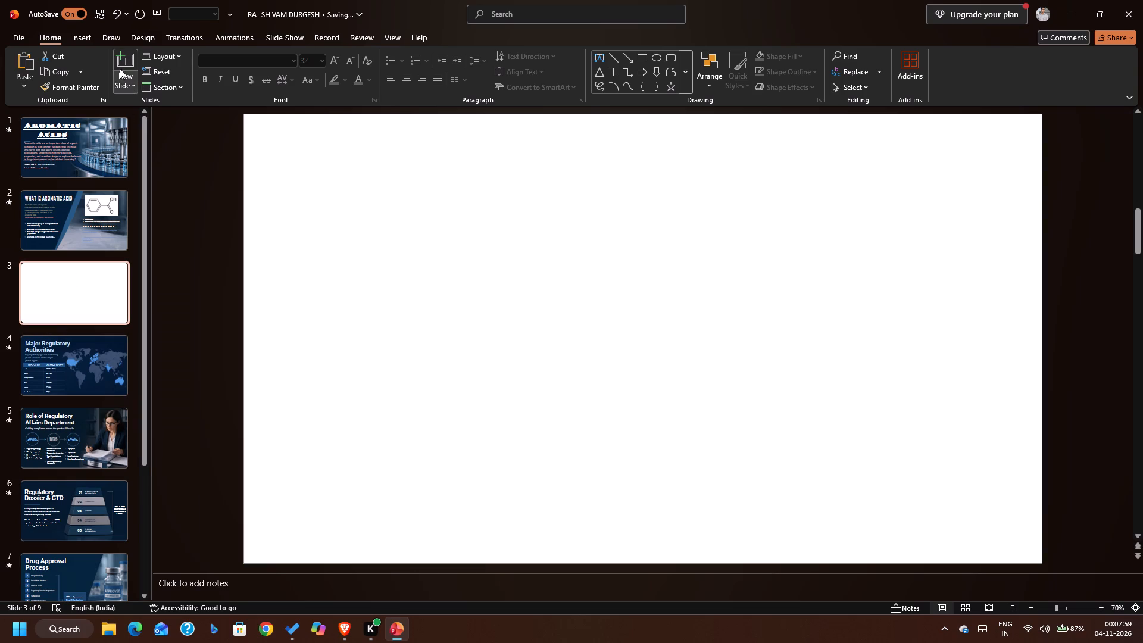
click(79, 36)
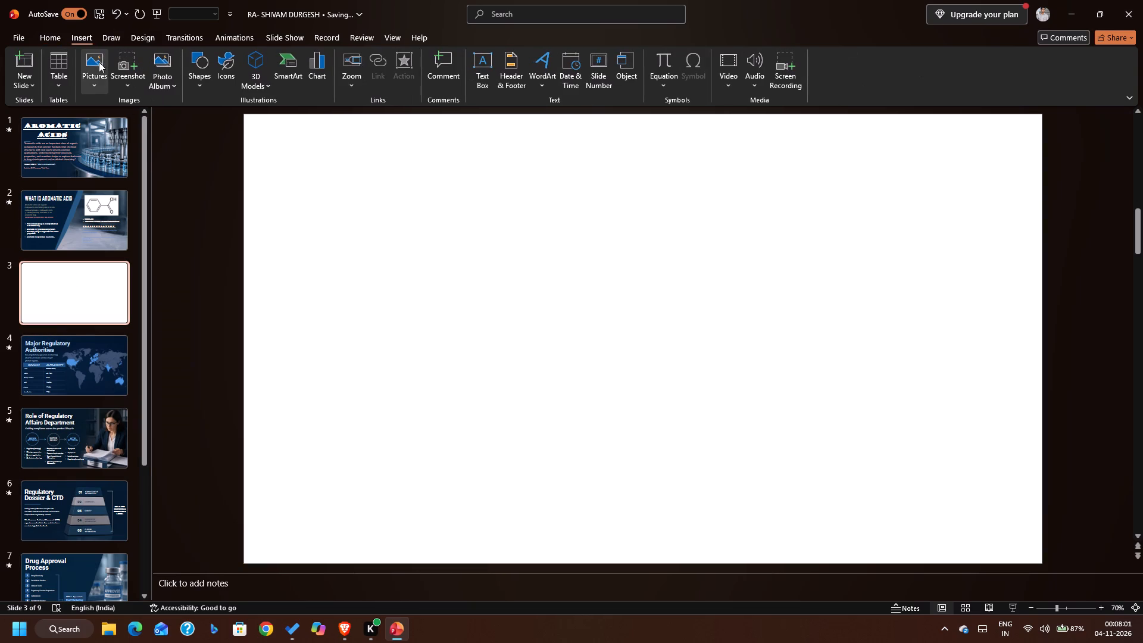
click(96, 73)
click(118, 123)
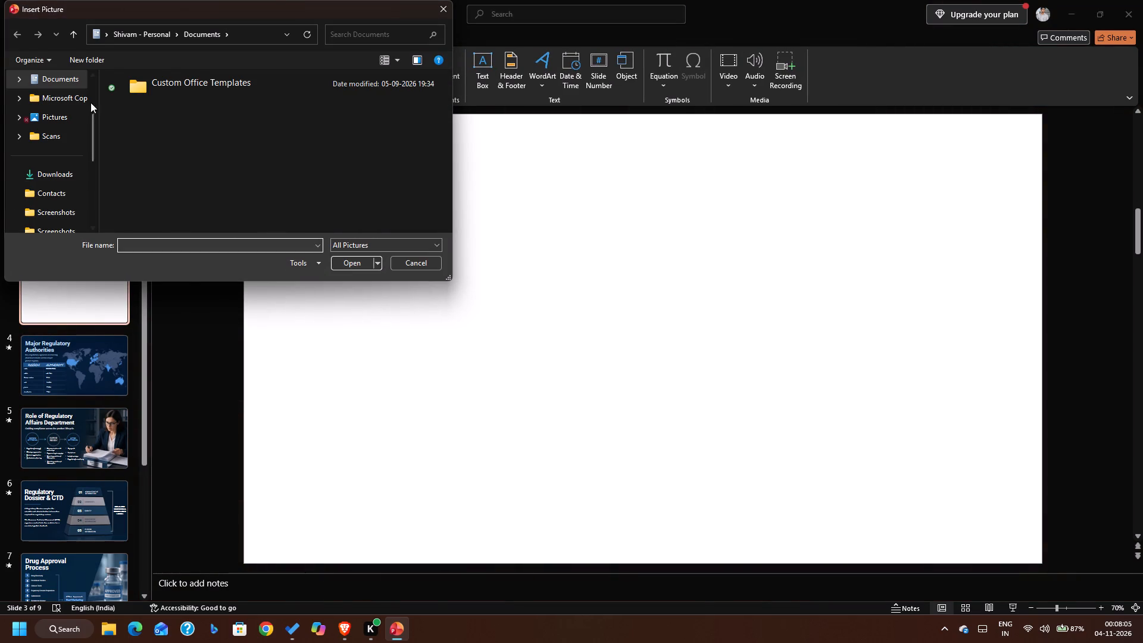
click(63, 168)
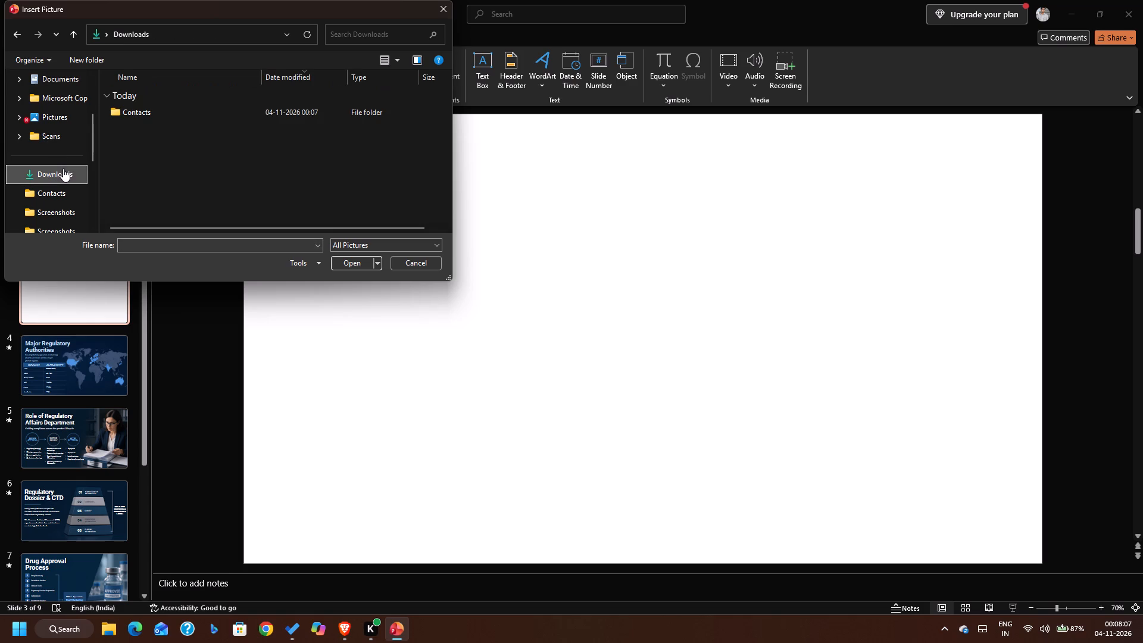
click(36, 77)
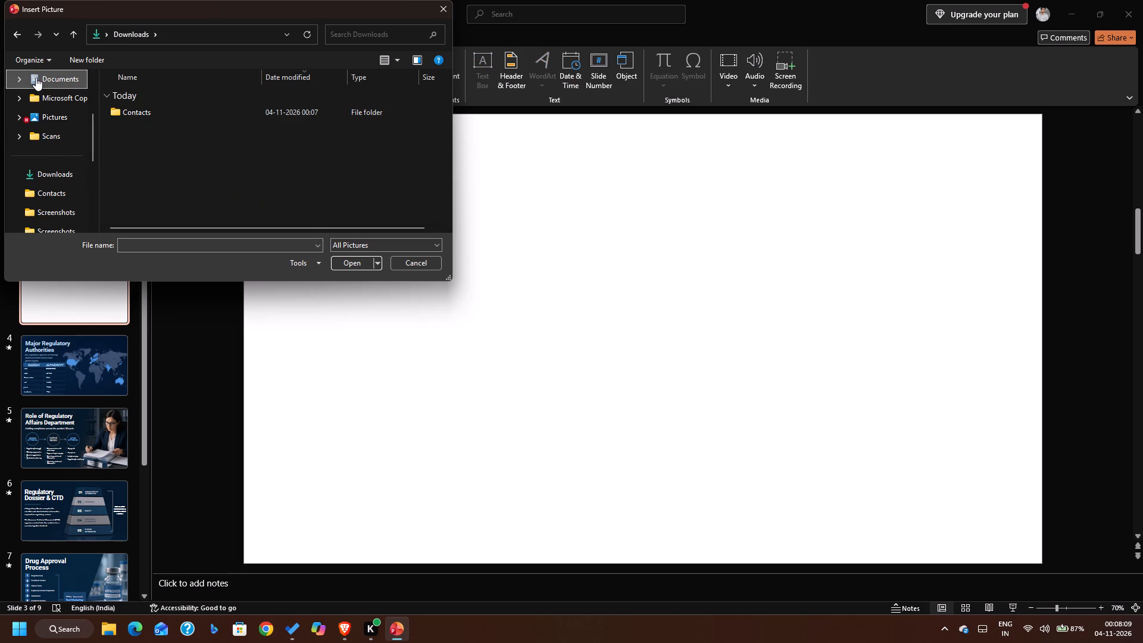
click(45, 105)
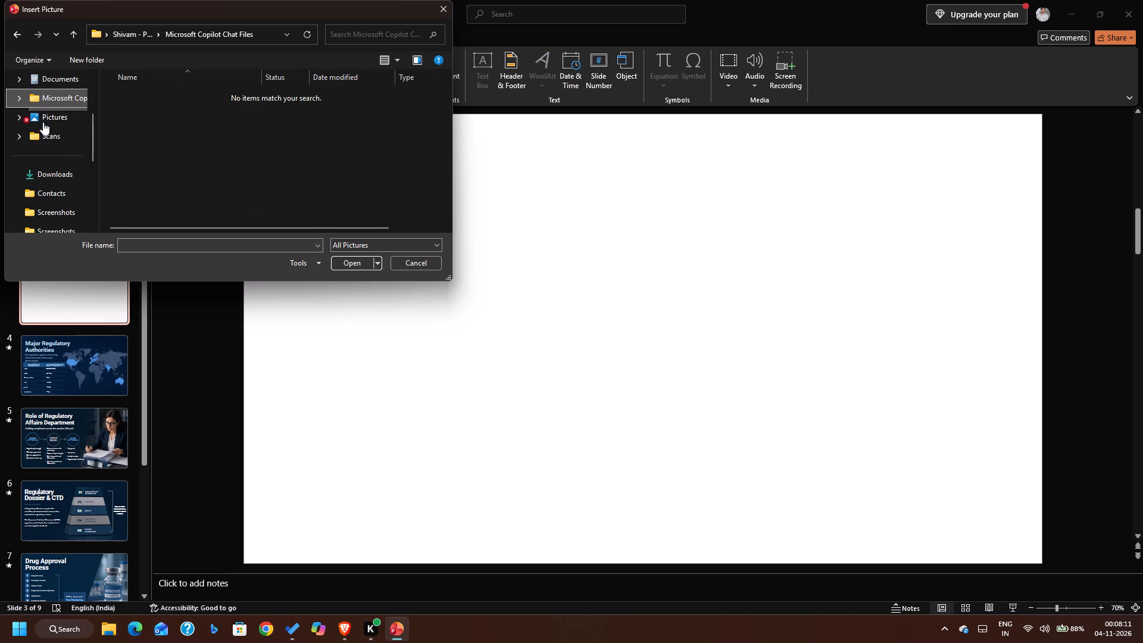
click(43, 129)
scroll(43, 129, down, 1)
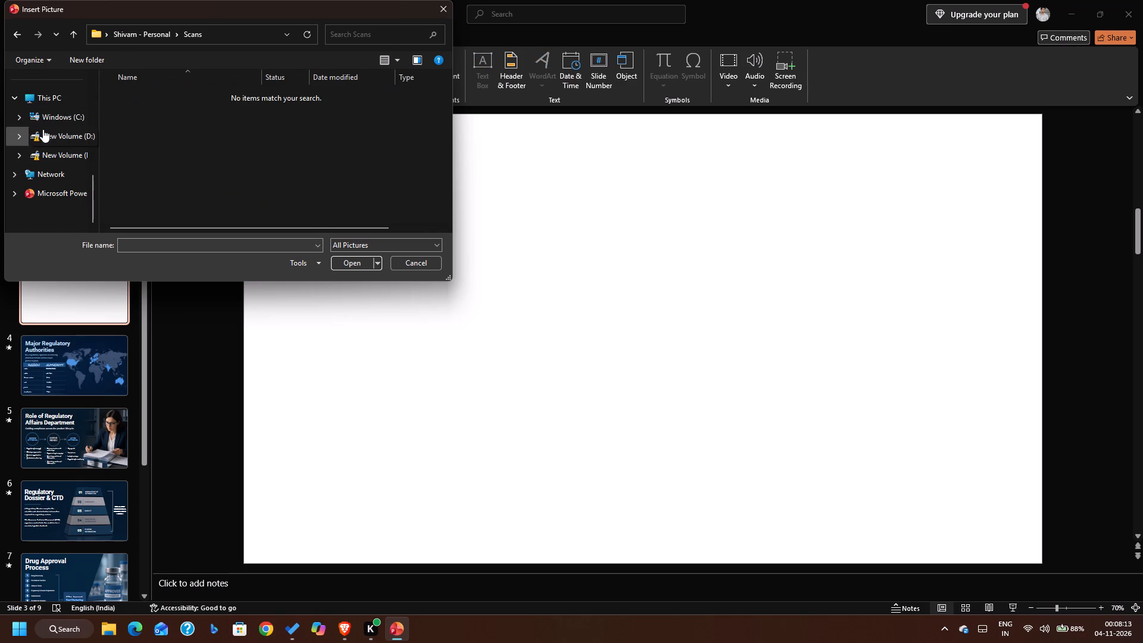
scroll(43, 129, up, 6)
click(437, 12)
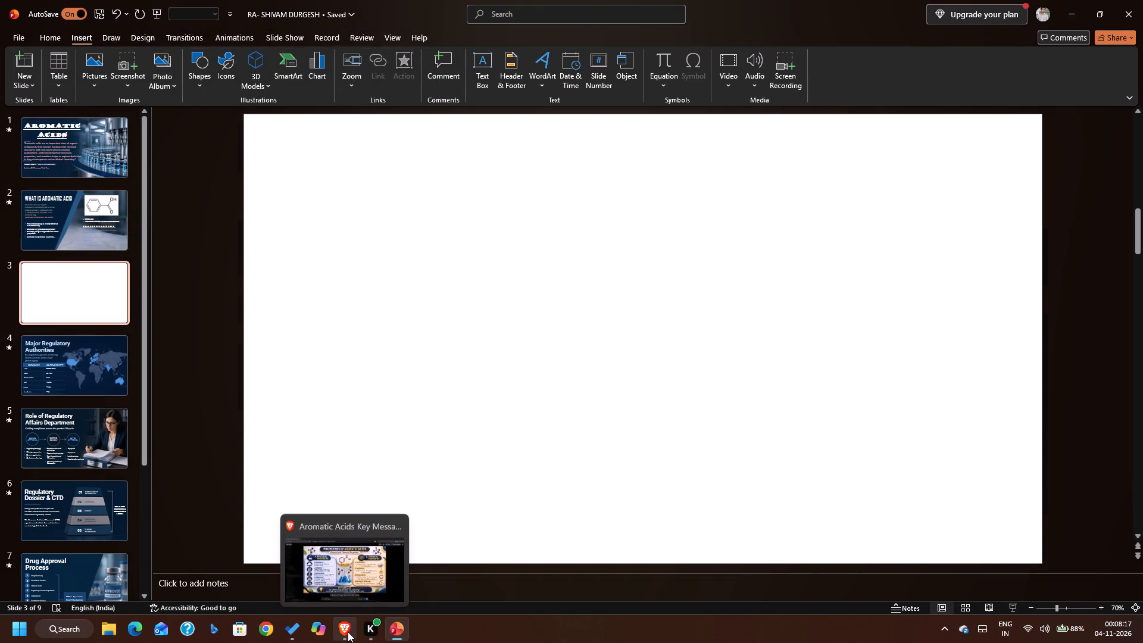
Switch to Brave and check where the downloaded Aromatic Acids infographic is stored by showing it in its folder.
click(348, 632)
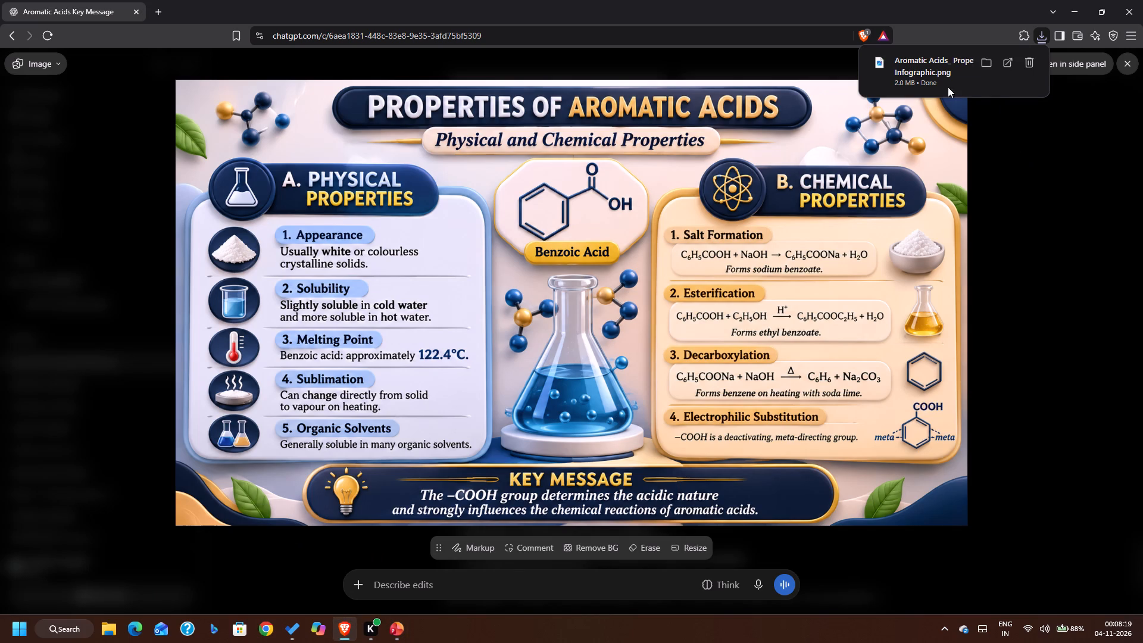
click(986, 59)
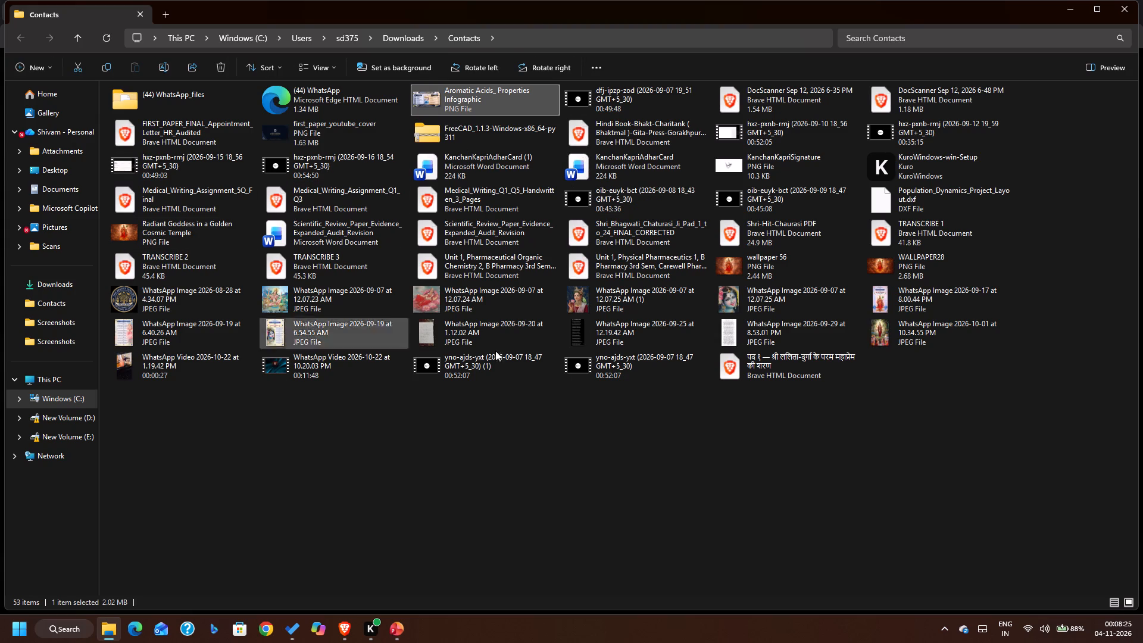
click(494, 105)
click(494, 105)
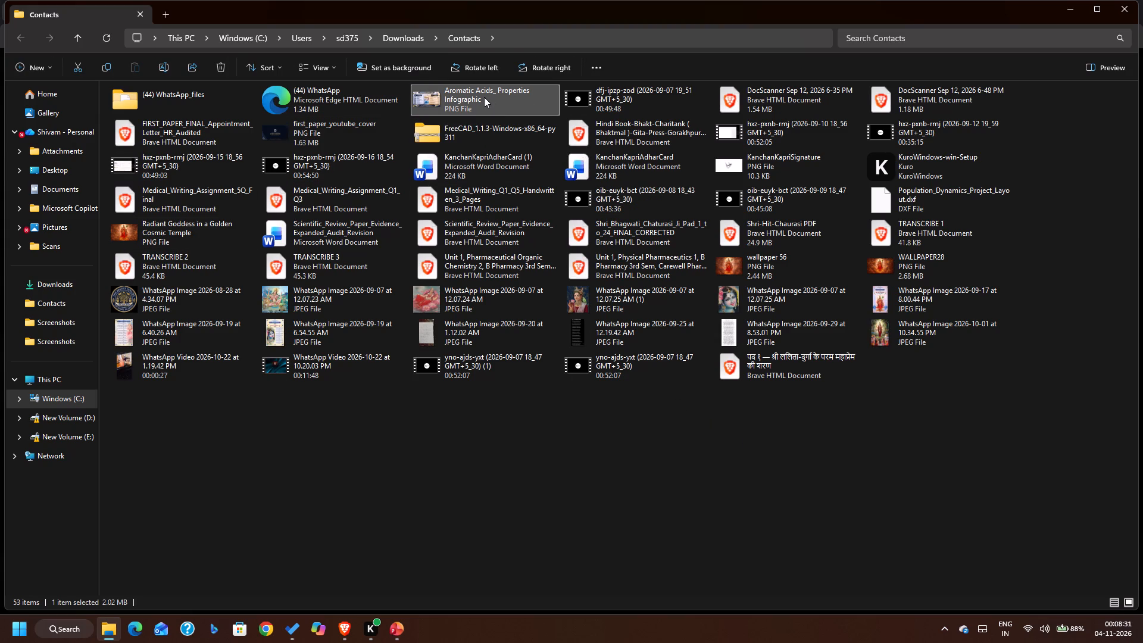
click(484, 97)
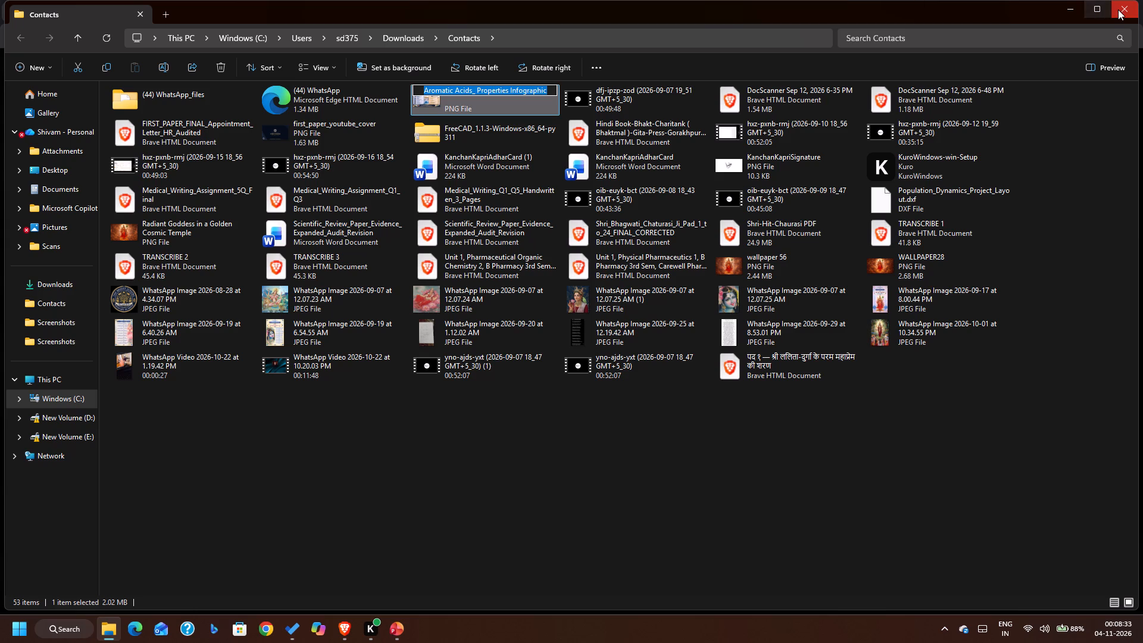
click(1119, 10)
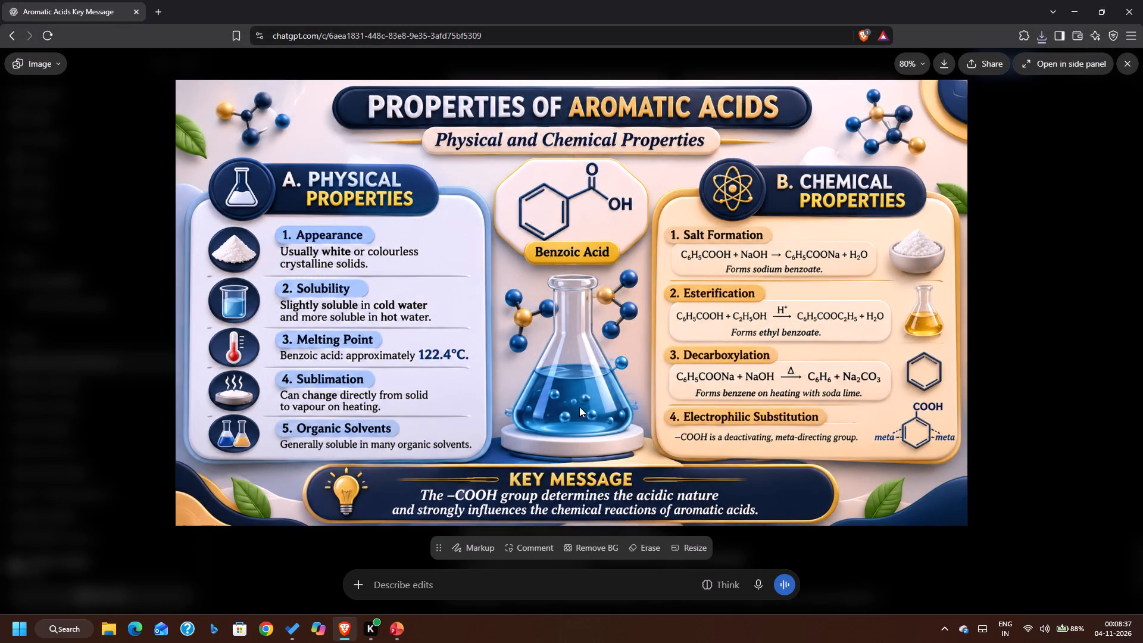
Switch to PowerPoint and insert the picture "Aromatic Acids_ Properties Infographic" from this device onto the blank slide 3.
click(400, 628)
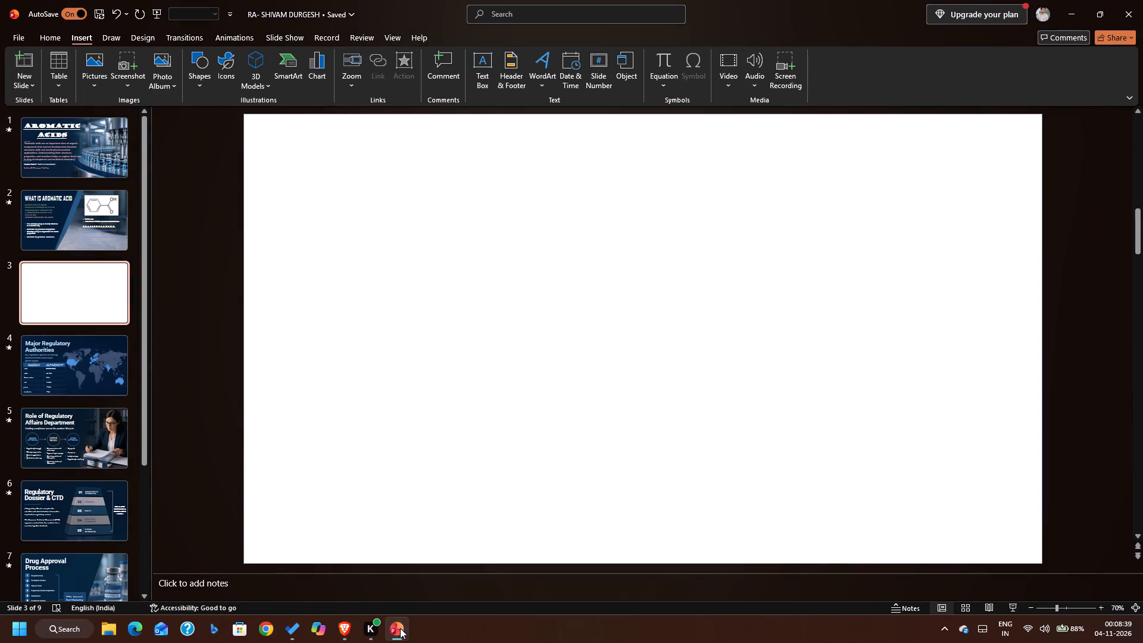
click(102, 85)
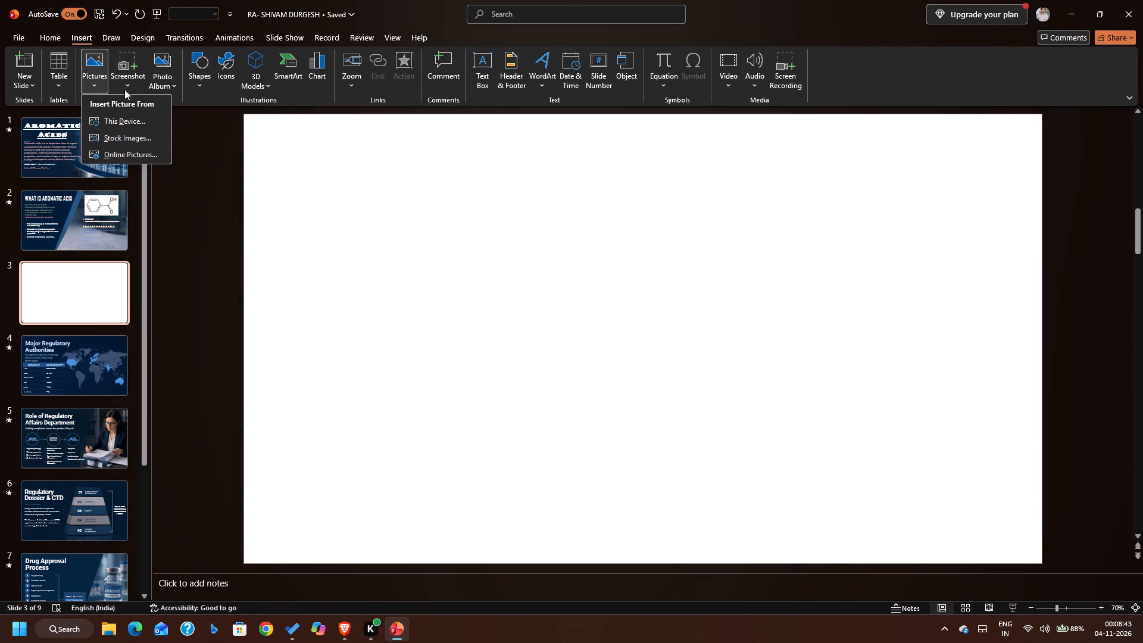
click(167, 79)
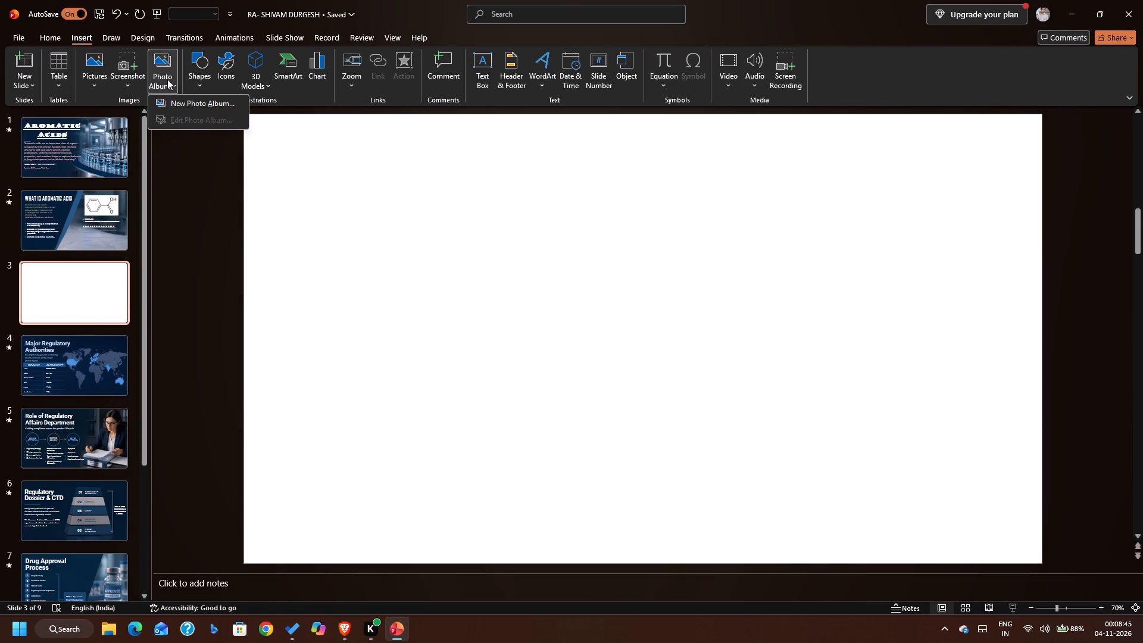
click(101, 89)
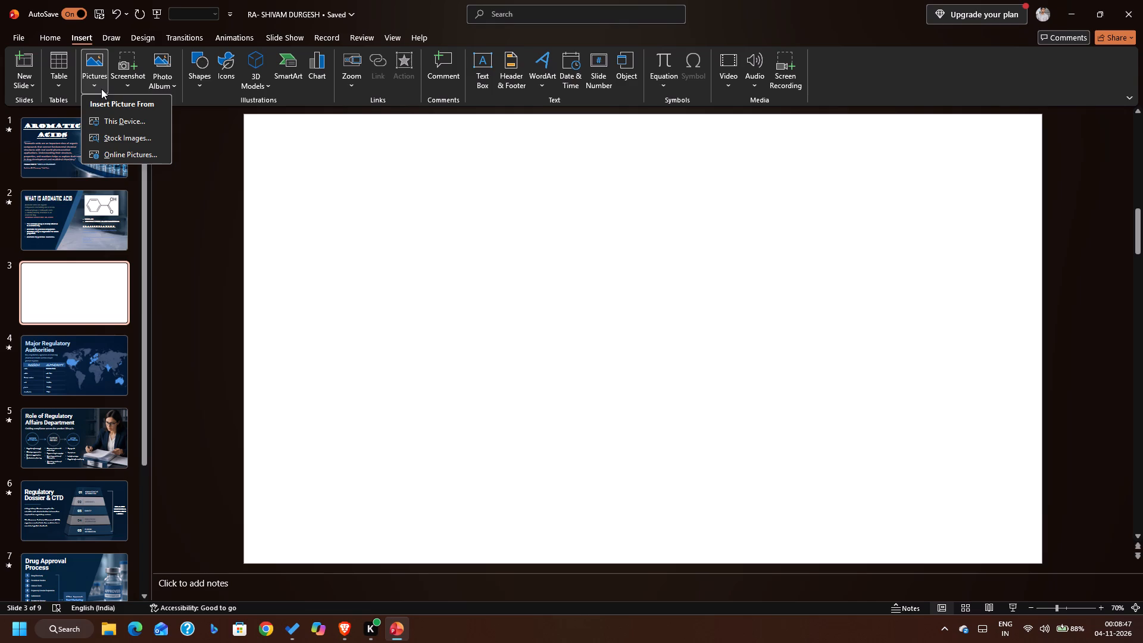
click(123, 112)
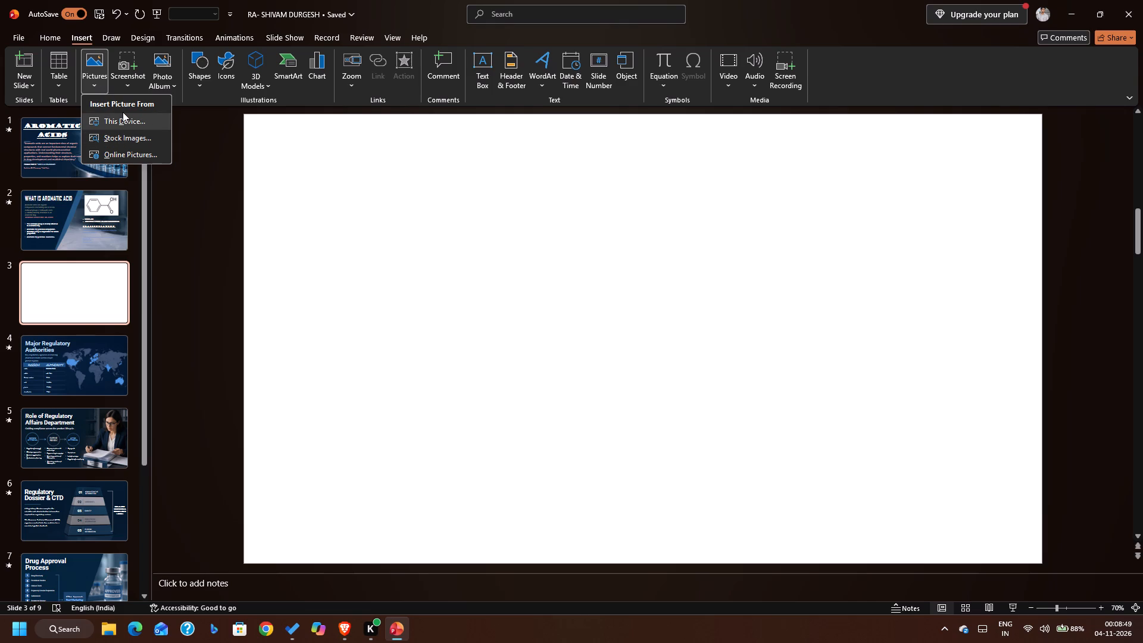
click(124, 116)
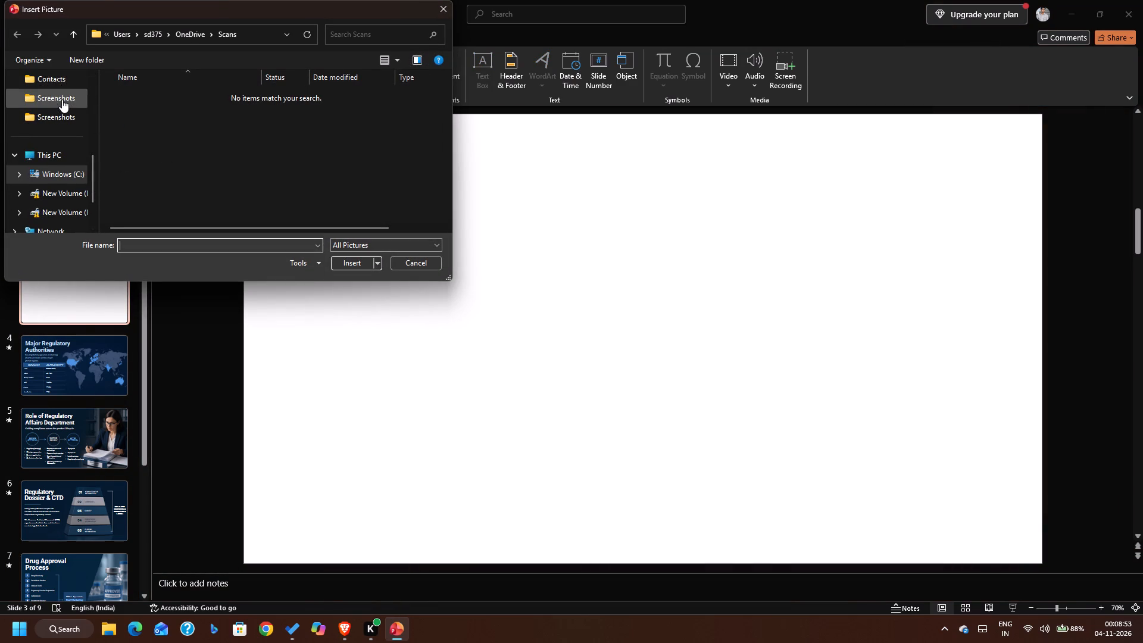
scroll(62, 99, up, 6)
click(57, 85)
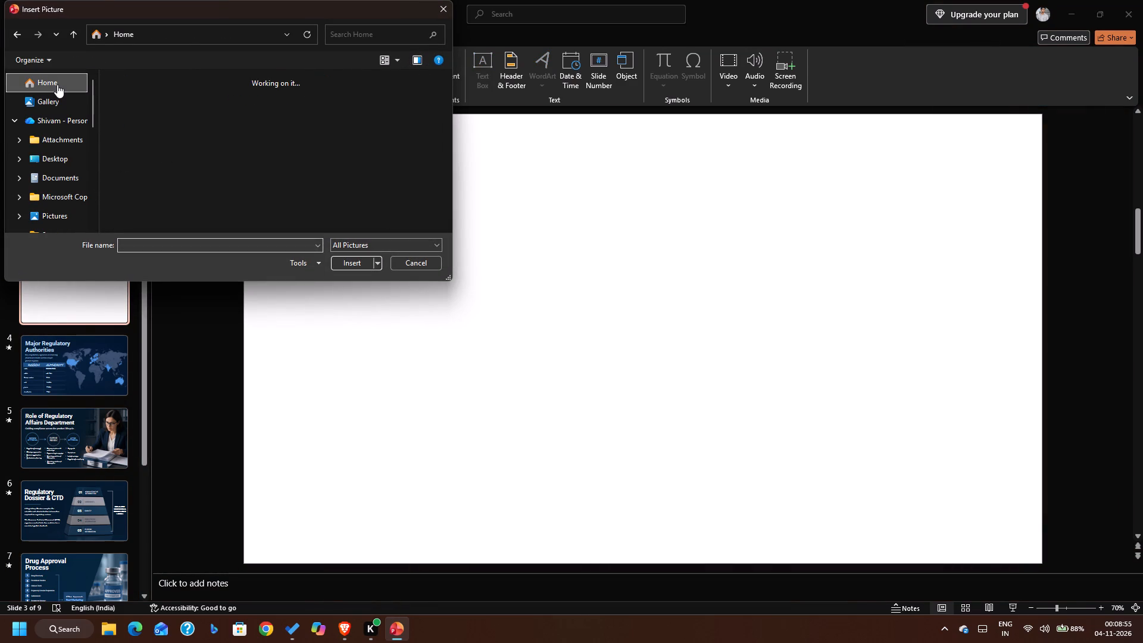
scroll(159, 143, down, 1)
scroll(159, 143, up, 1)
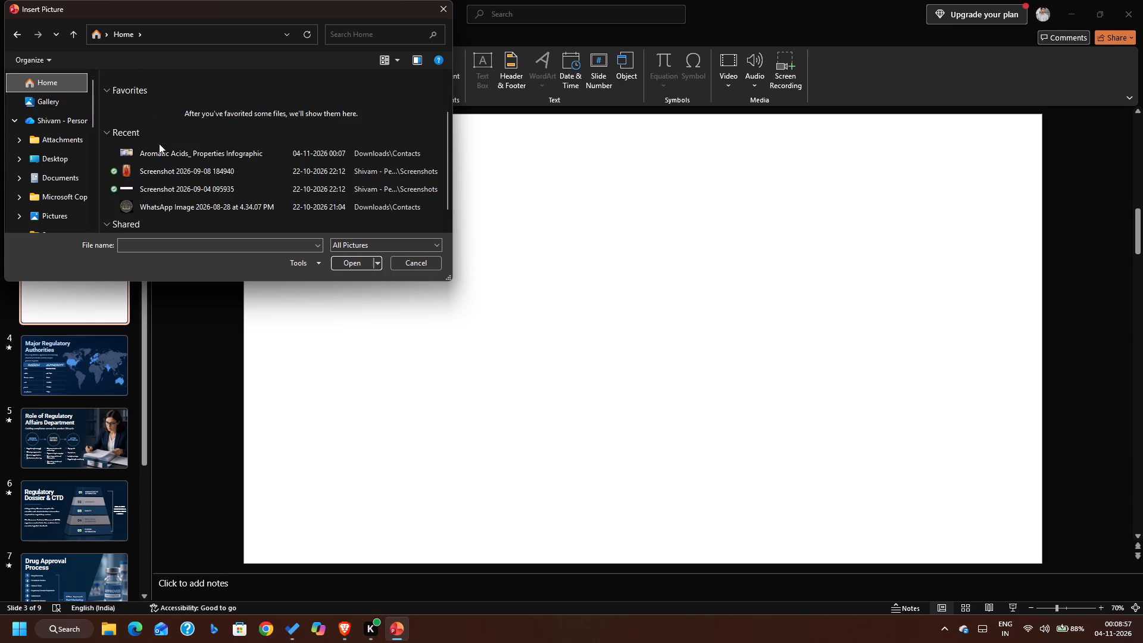
scroll(159, 143, up, 1)
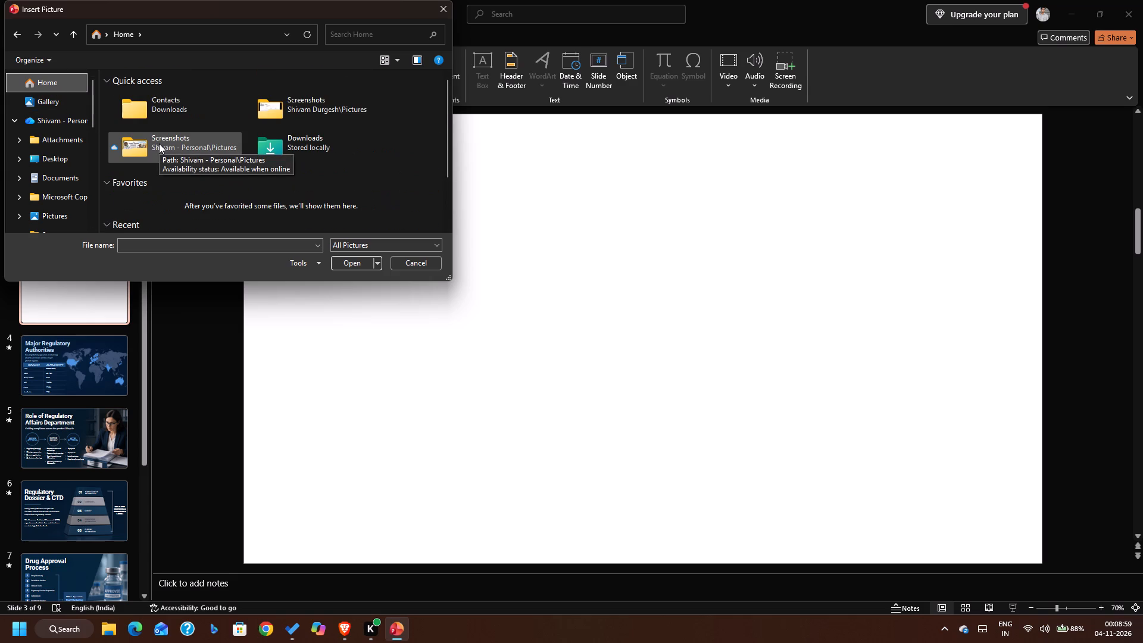
scroll(159, 143, down, 1)
click(158, 121)
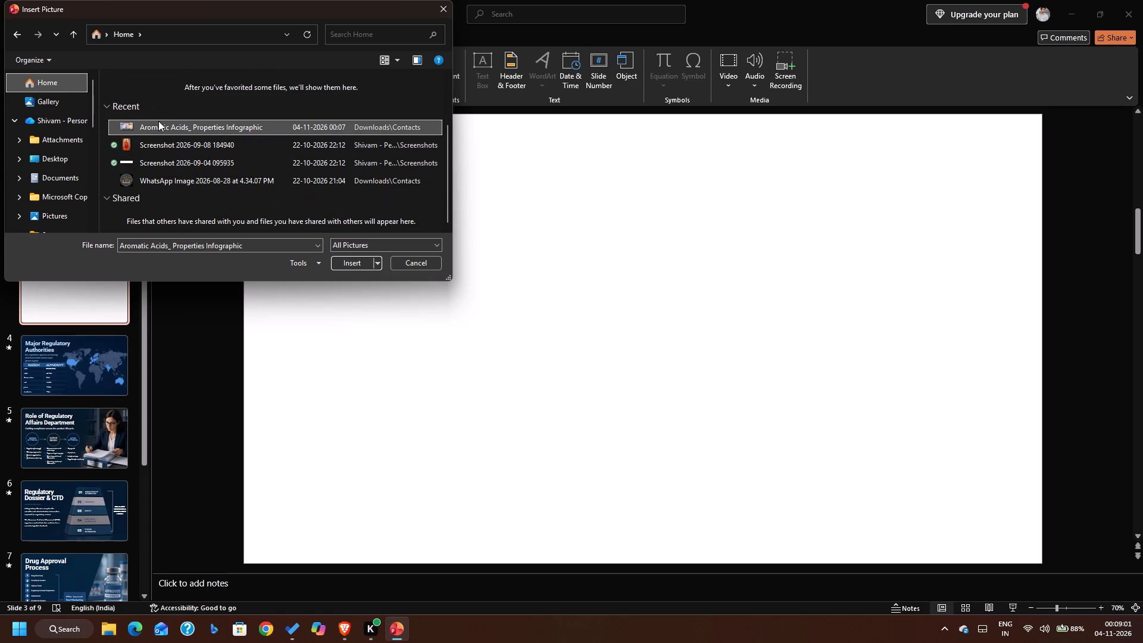
click(341, 258)
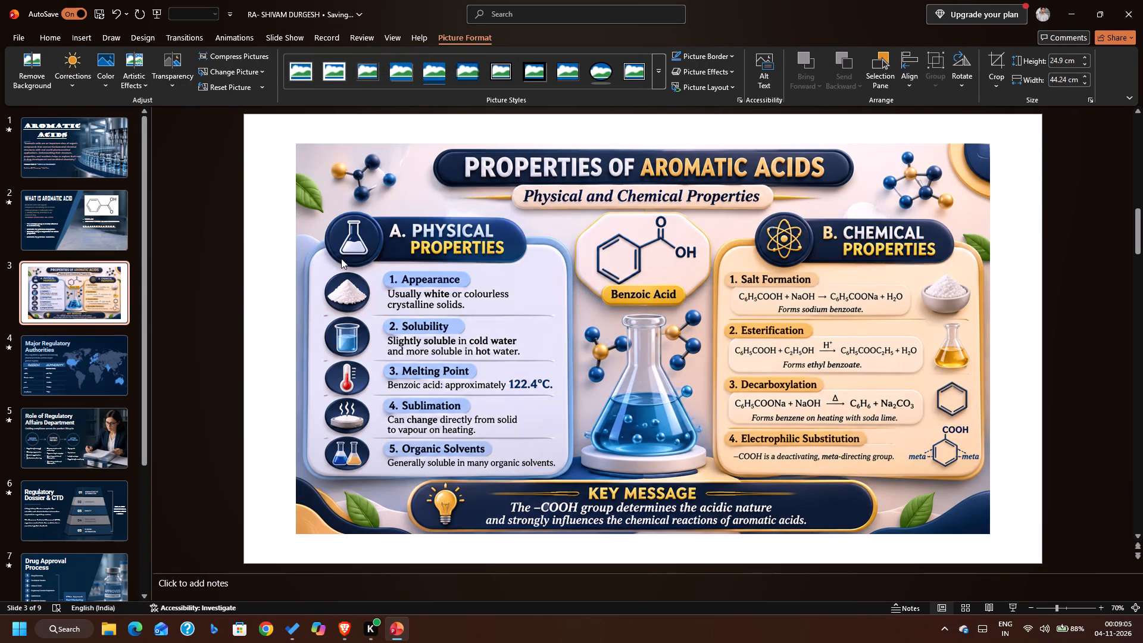
Stretch the infographic on slide 3 to all four slide edges, about 28.58 cm high and 50.8 cm wide.
click(408, 288)
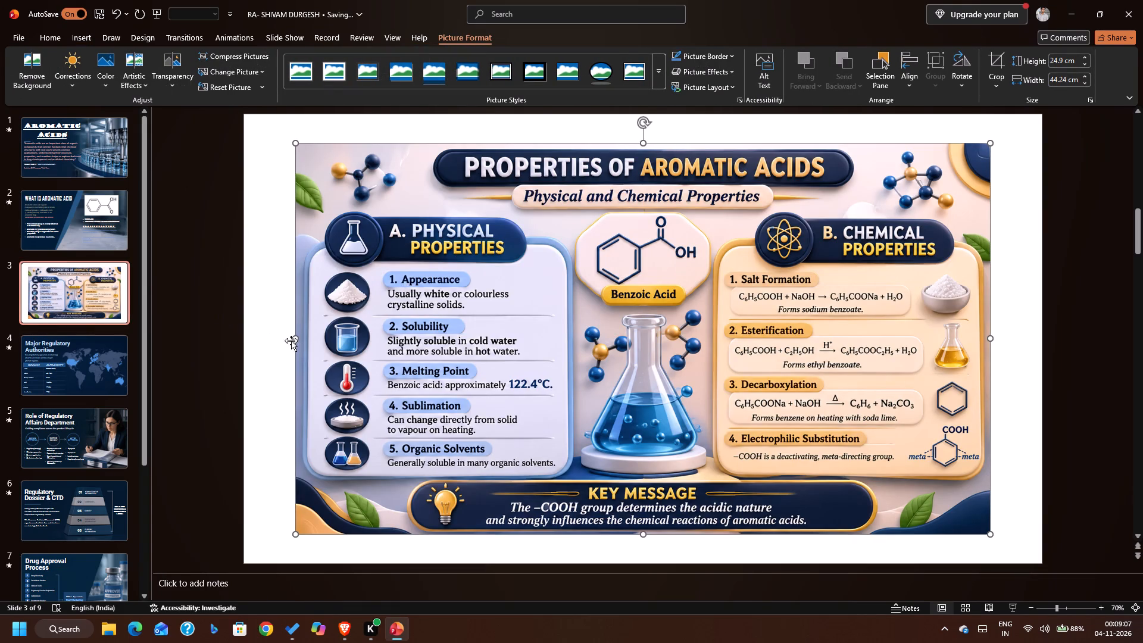
drag(295, 339, 245, 333)
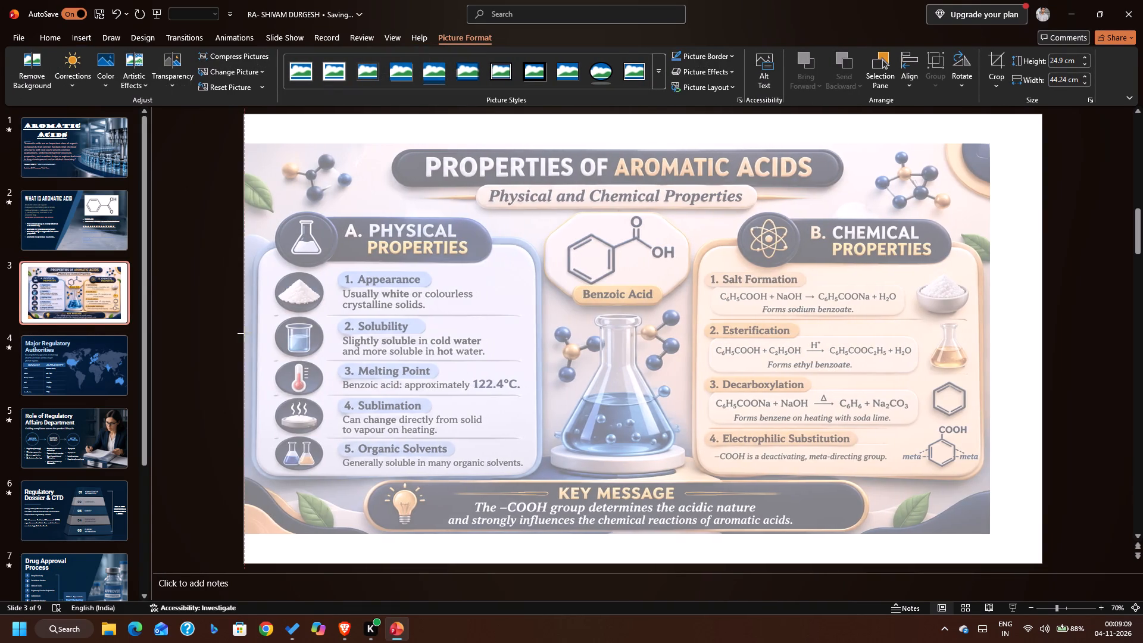
drag(245, 333, 244, 333)
drag(617, 142, 620, 113)
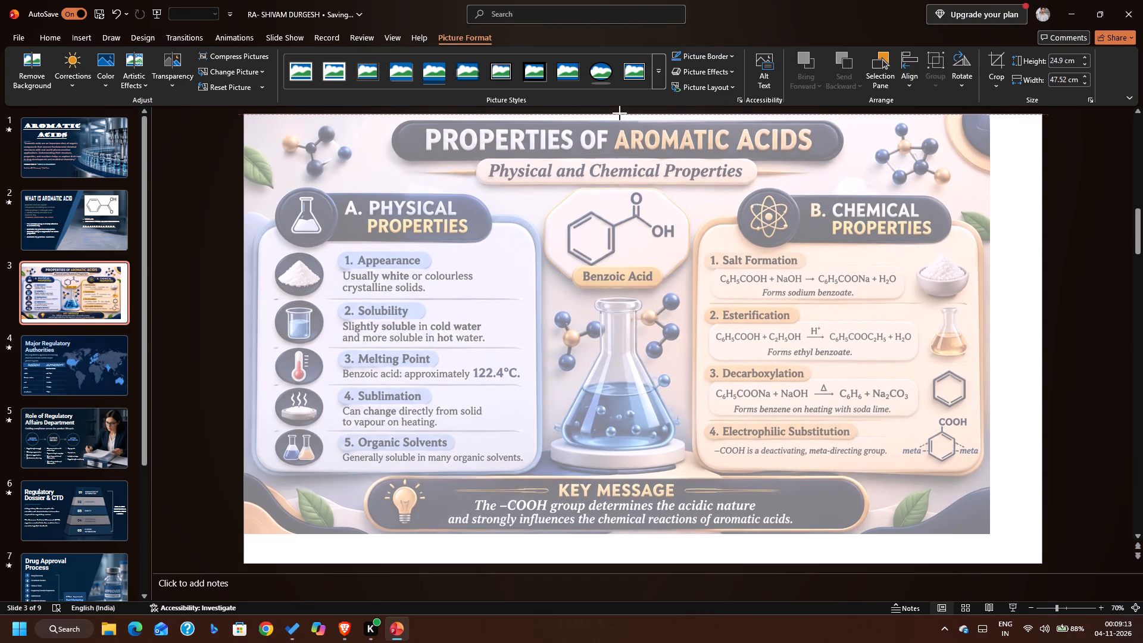
drag(620, 113, 620, 113)
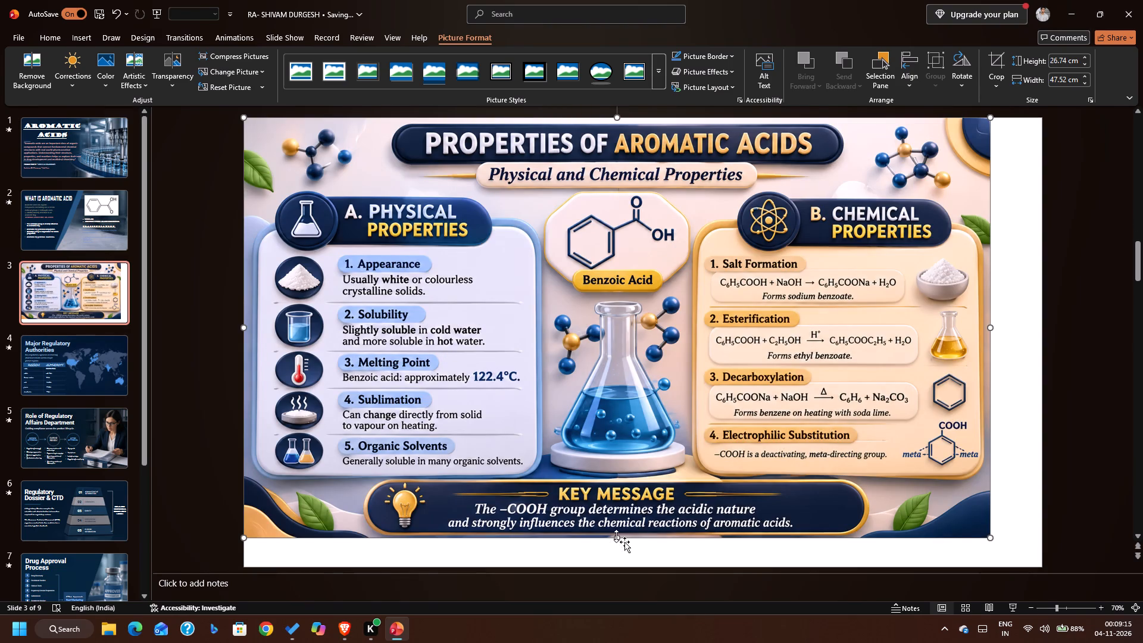
drag(616, 535, 622, 563)
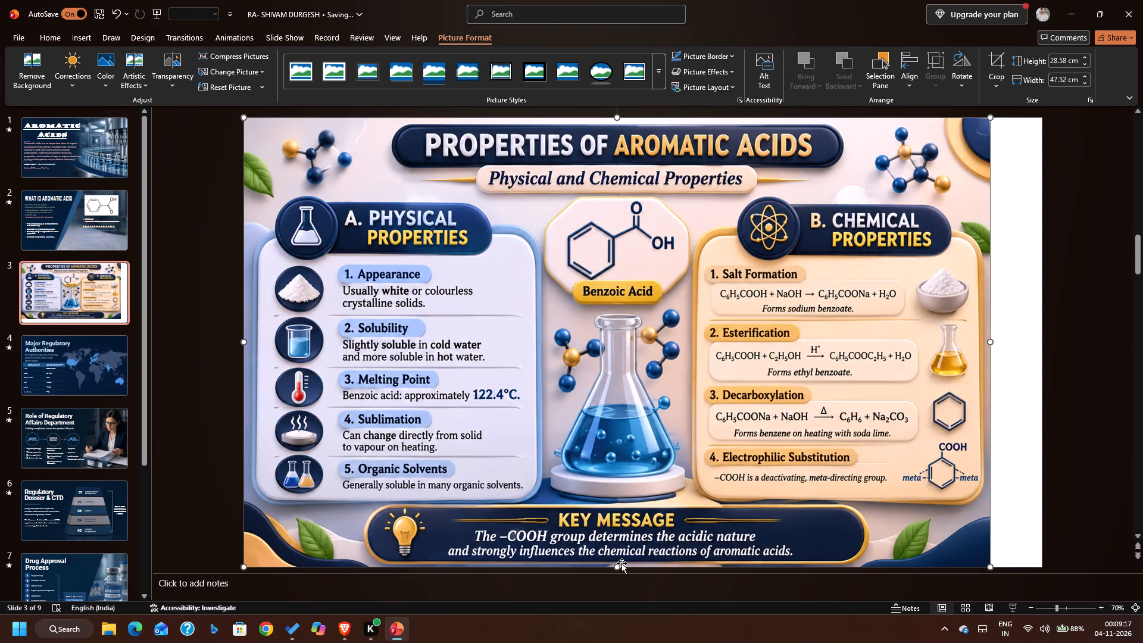
drag(990, 341, 1002, 341)
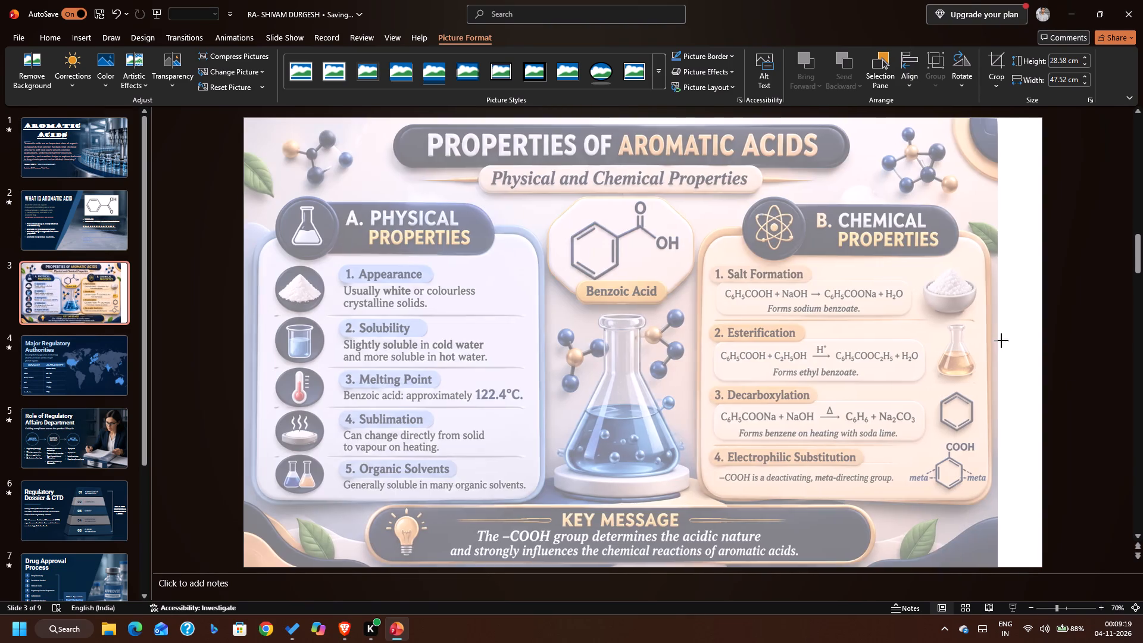
drag(1002, 341, 1039, 344)
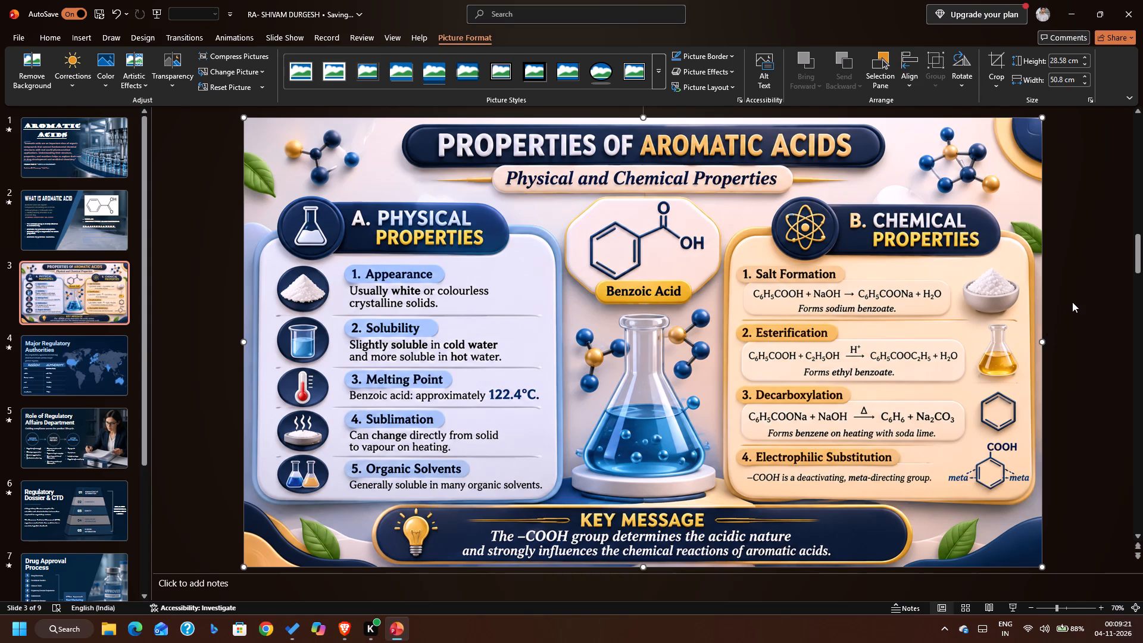
click(1072, 302)
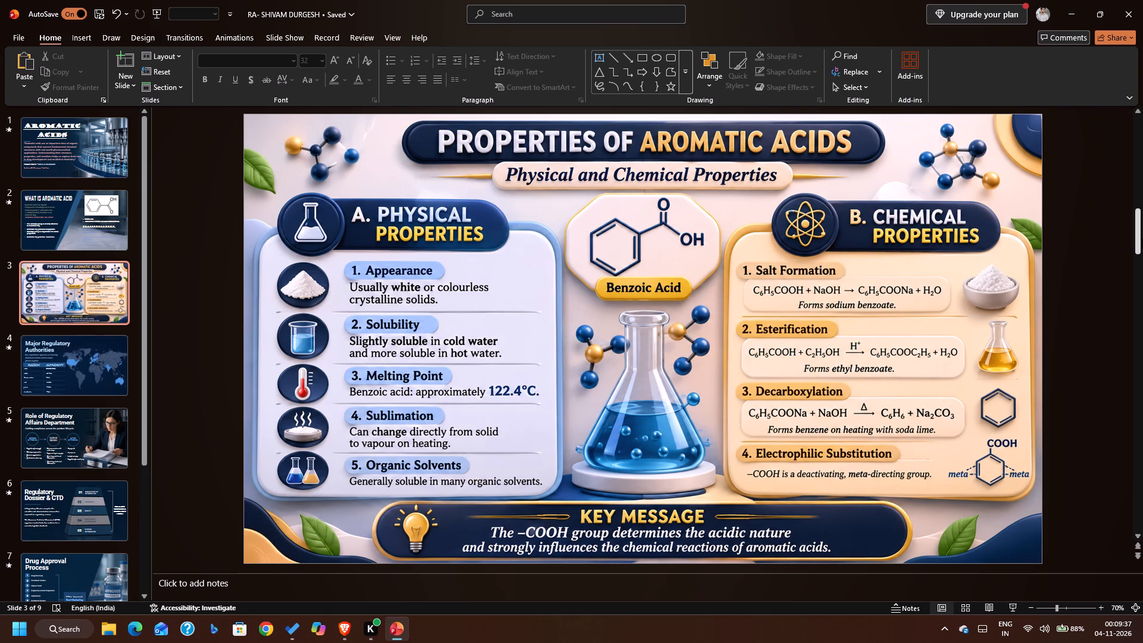
Review slides 1 to 3 in order, and look at the Major Regulatory Authorities slide that follows them.
click(57, 152)
key(Down)
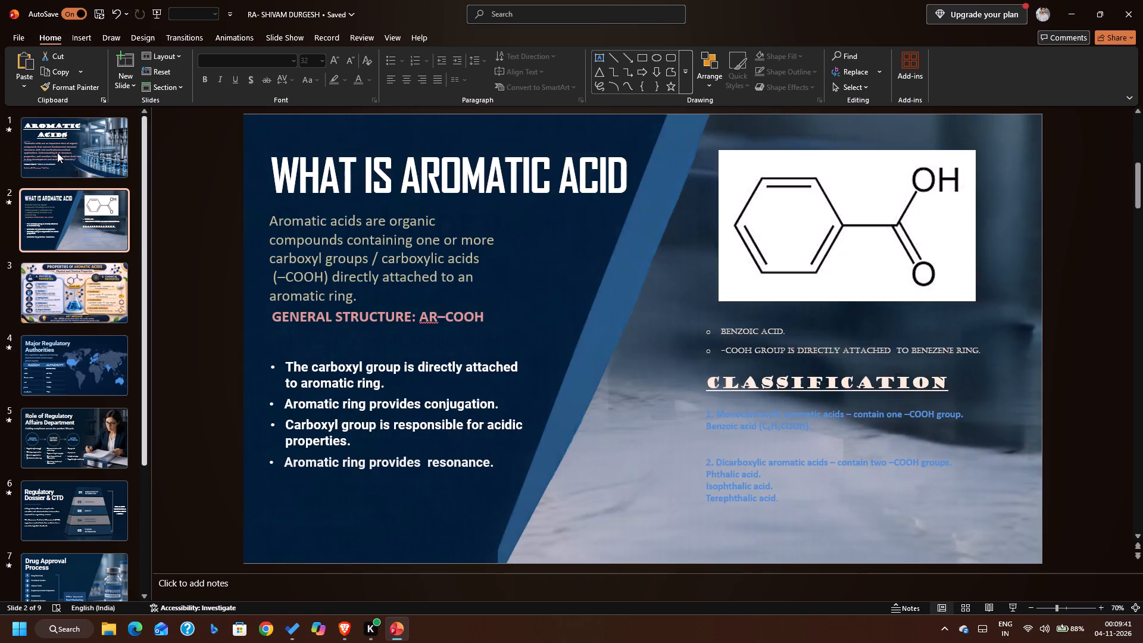
key(Down)
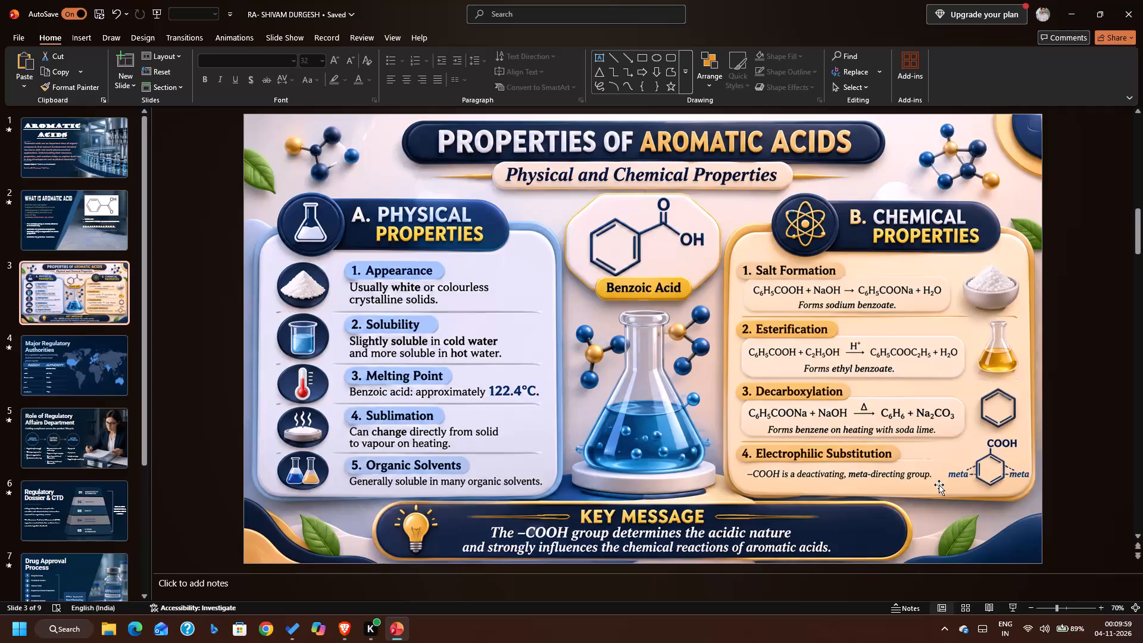
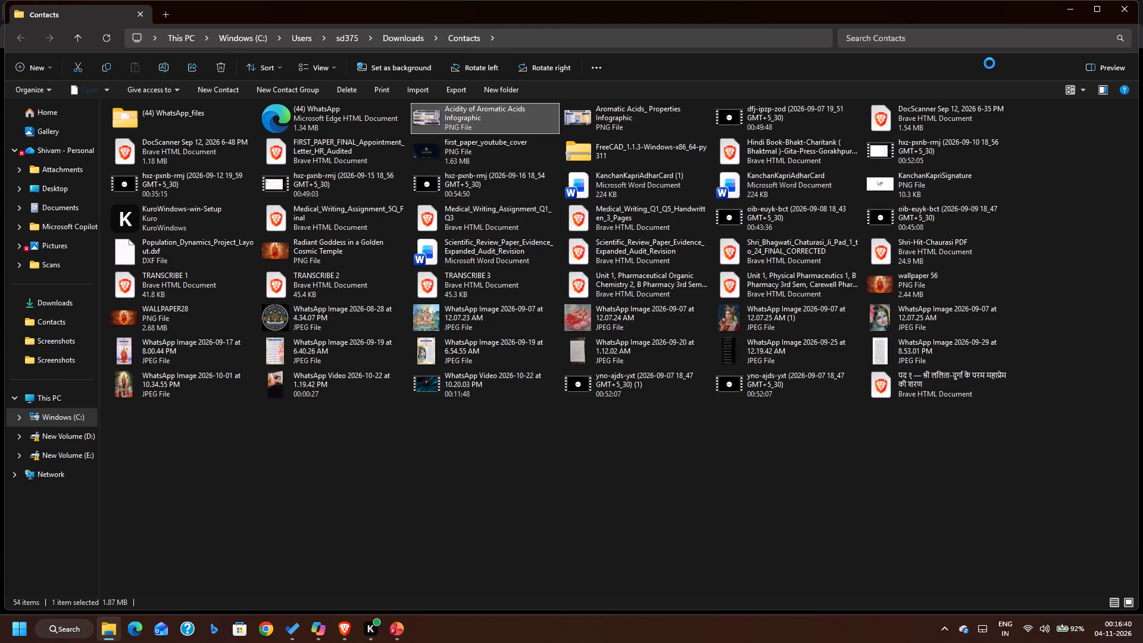
Switch to the PowerPoint presentation and add a Blank-layout slide after the Major Regulatory Authorities slide.
click(396, 632)
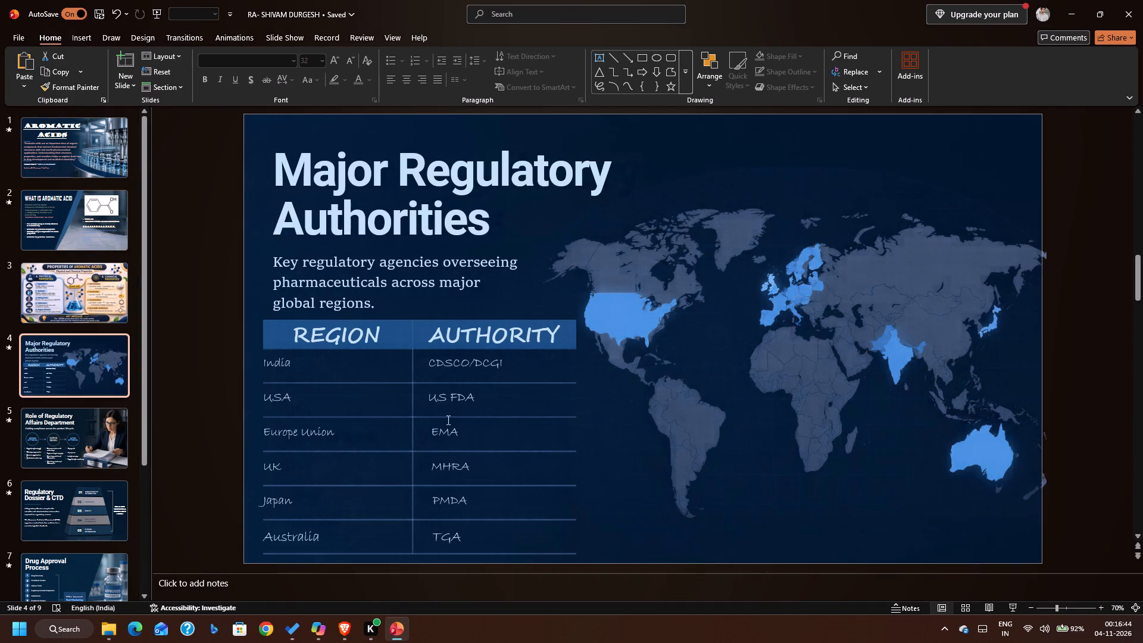
click(118, 77)
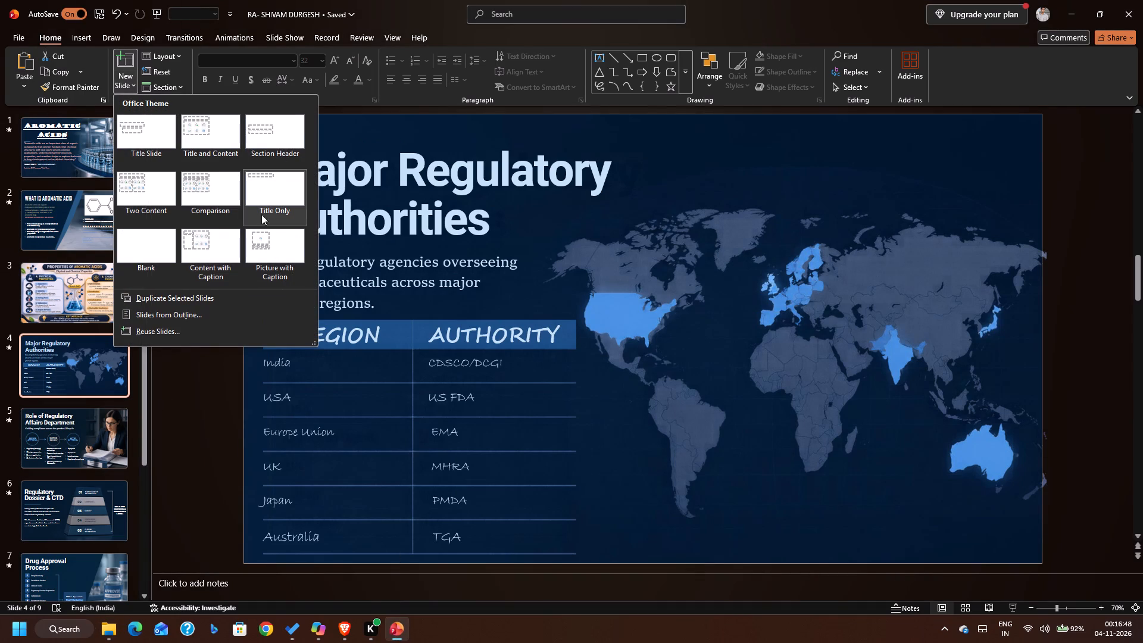
click(142, 254)
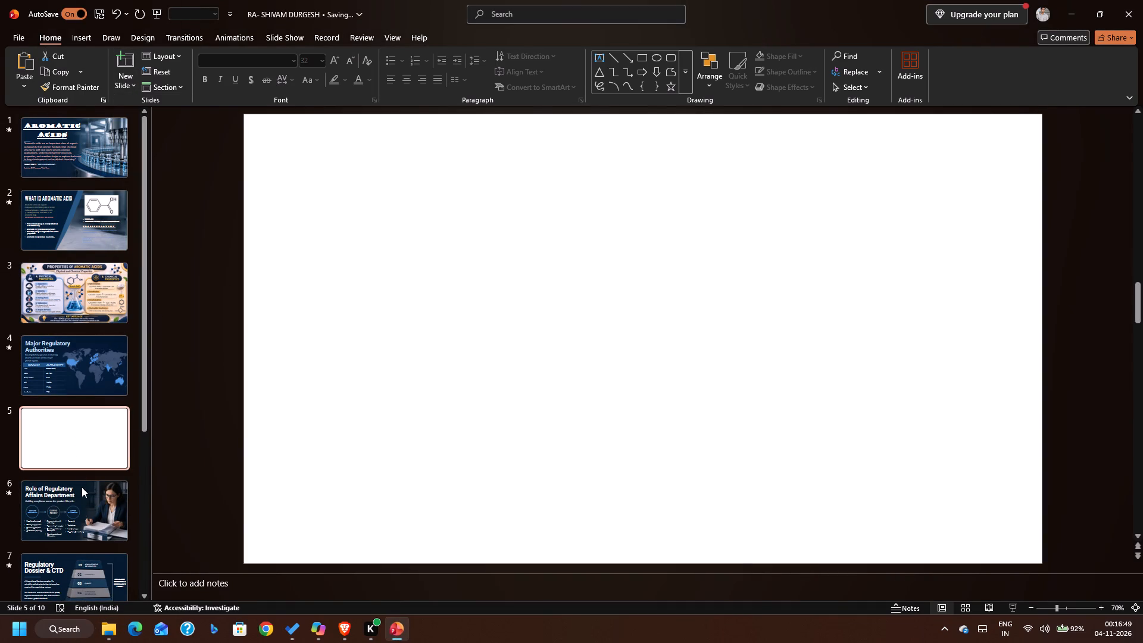
Remove the Major Regulatory Authorities slide from the deck.
right_click(82, 366)
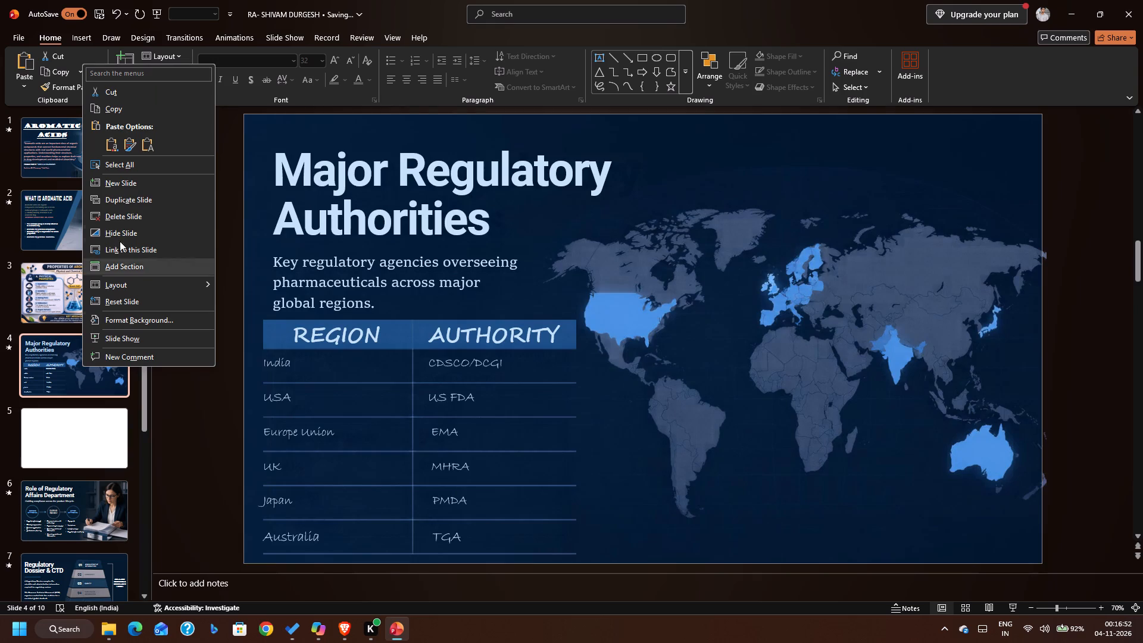
click(96, 100)
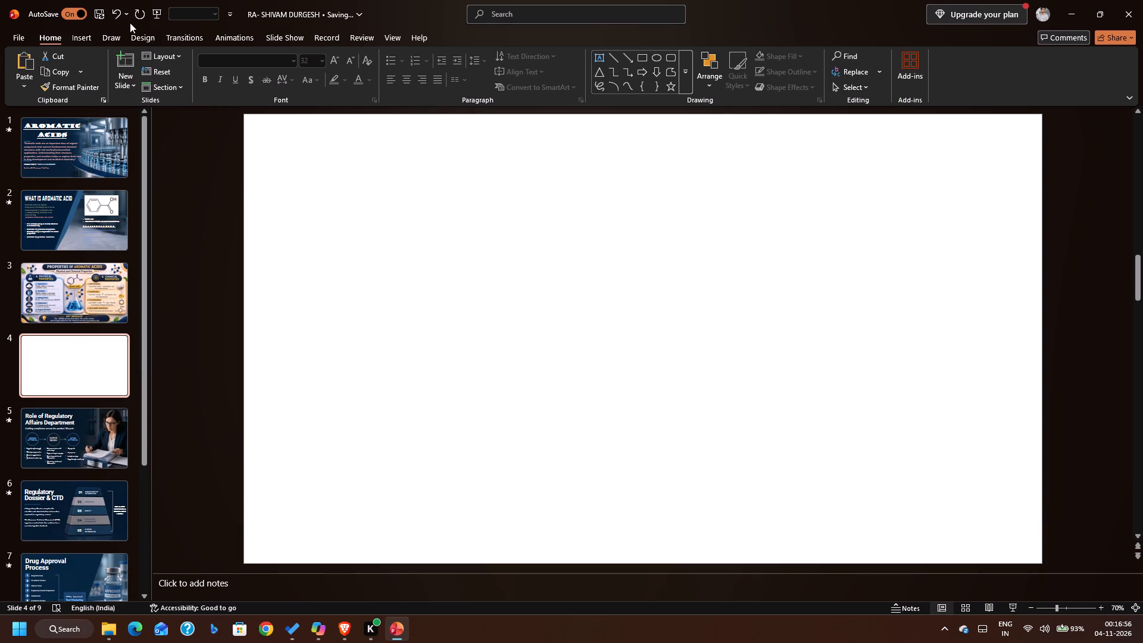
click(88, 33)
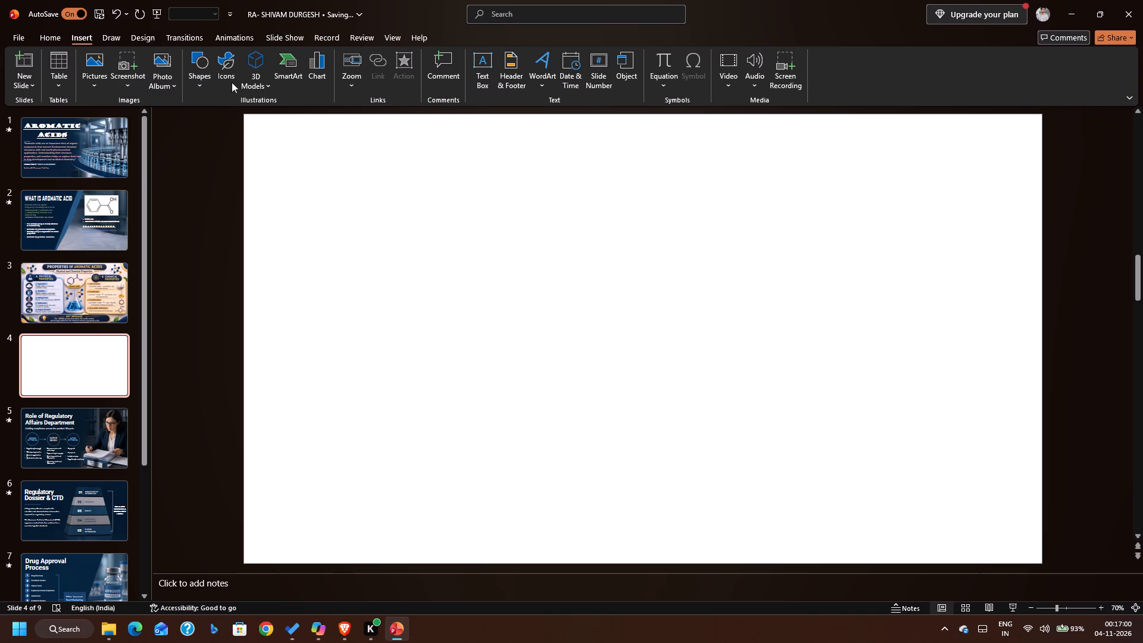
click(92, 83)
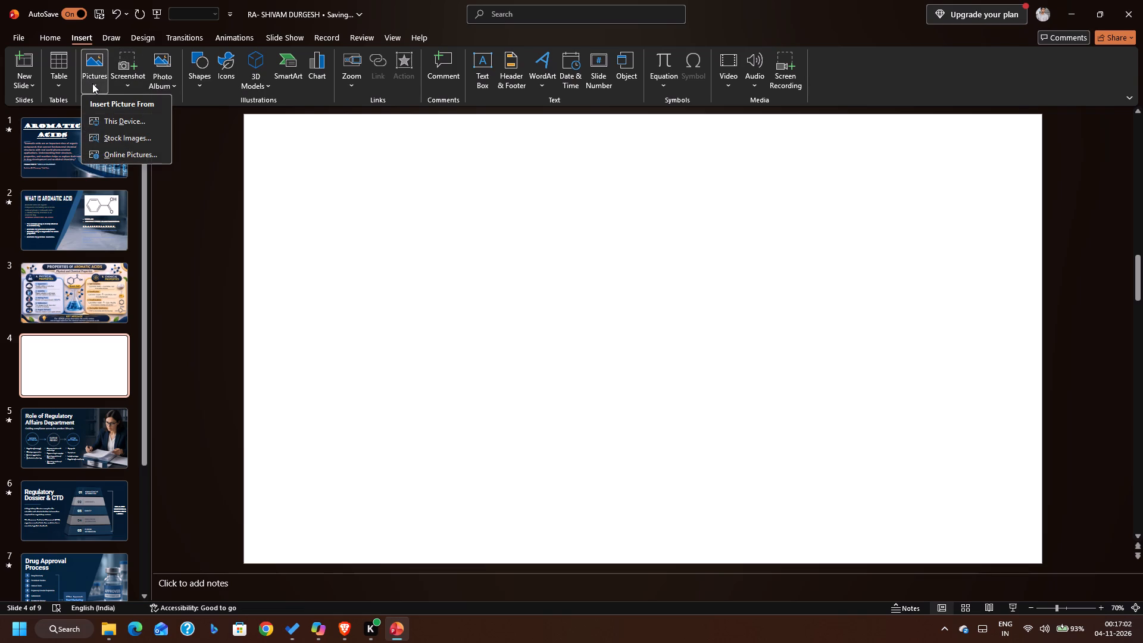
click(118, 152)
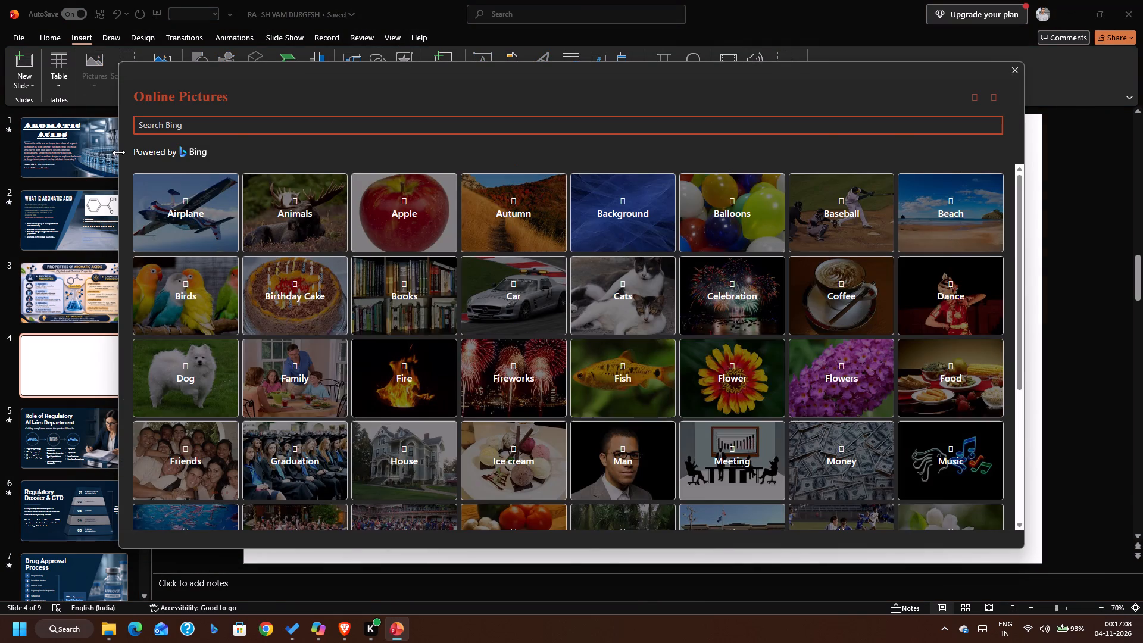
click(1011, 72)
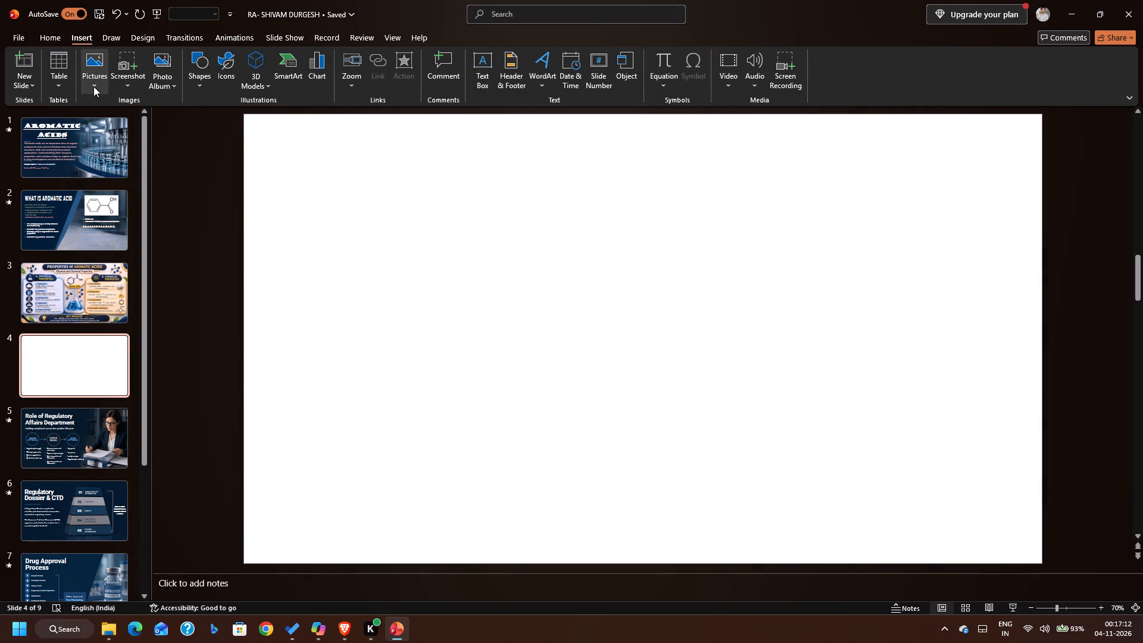
Insert the downloaded Acidity of Aromatic Acids Infographic picture from this device onto the blank slide 4.
click(93, 86)
click(124, 120)
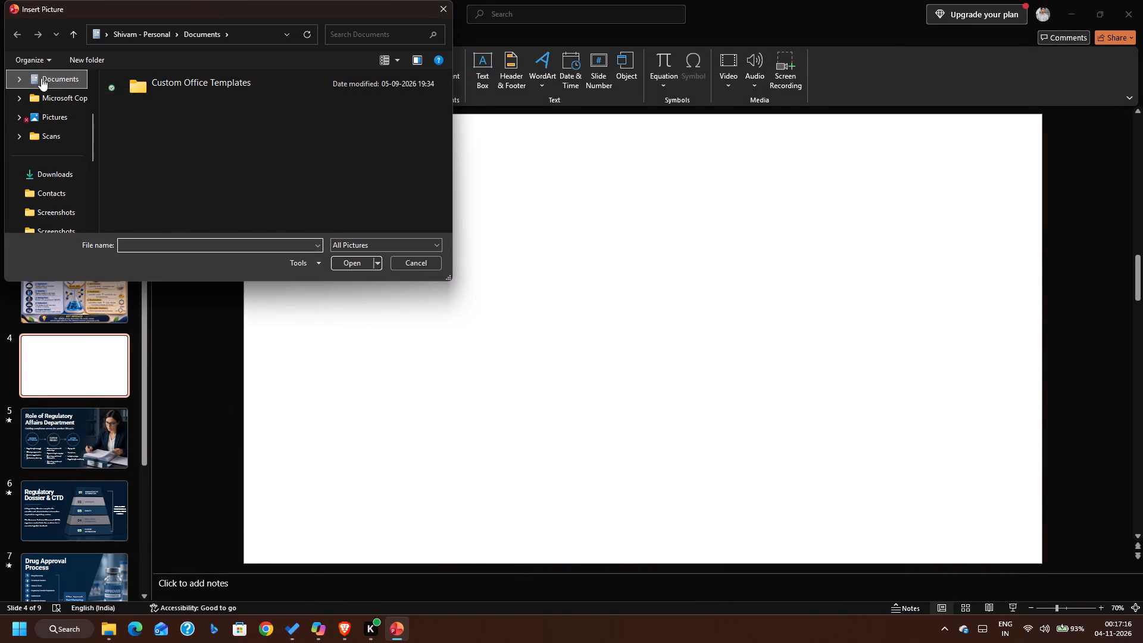
scroll(64, 116, up, 4)
click(49, 74)
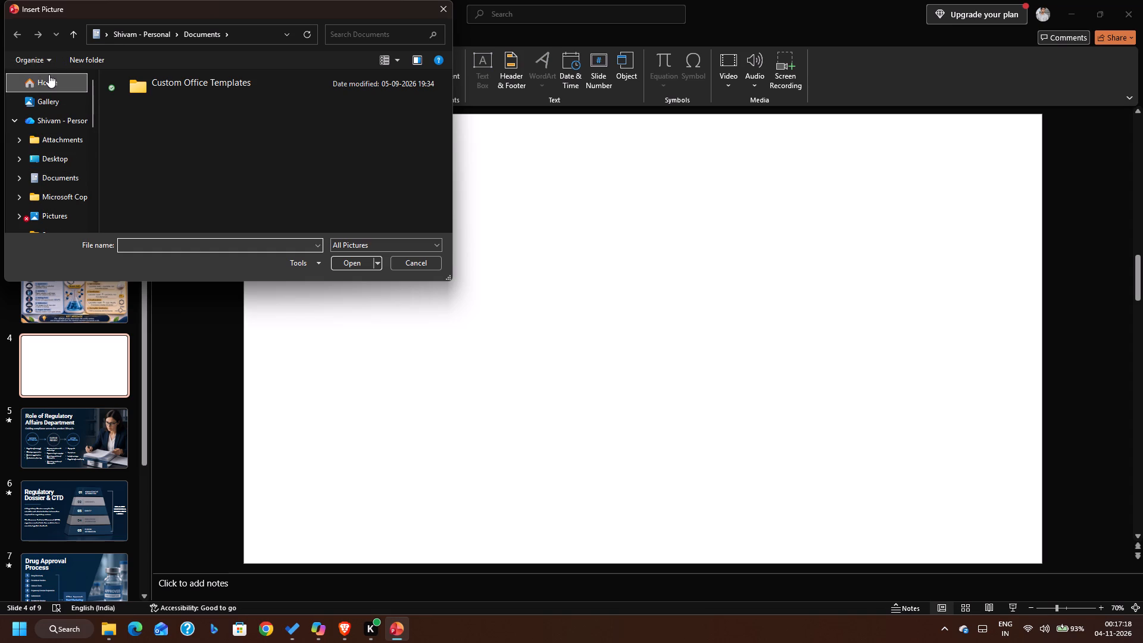
scroll(171, 108, down, 1)
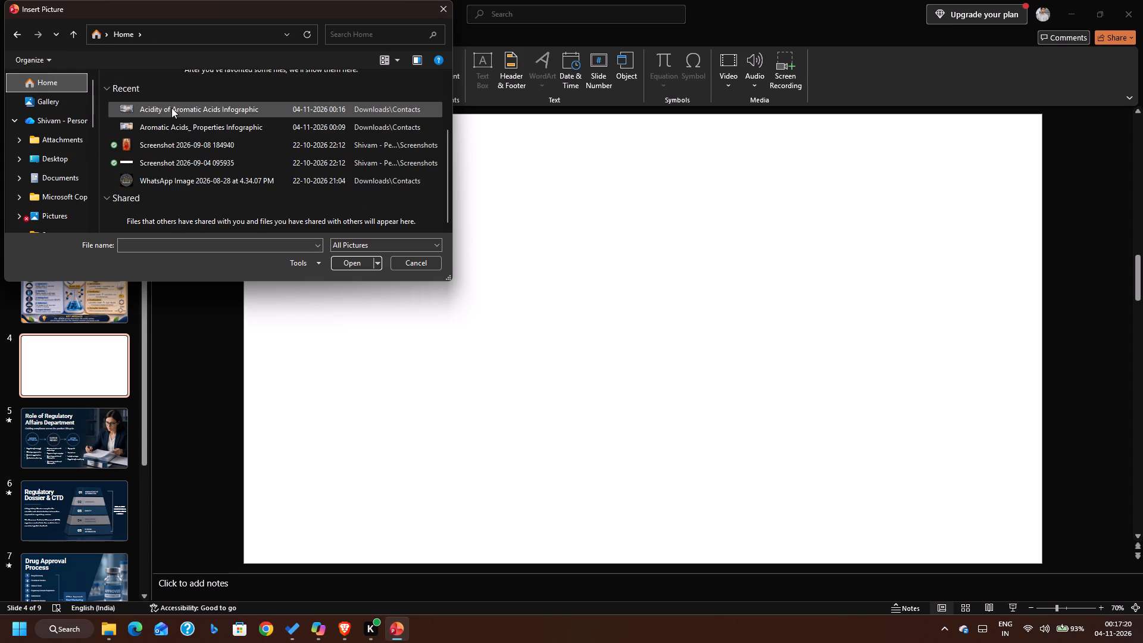
click(179, 110)
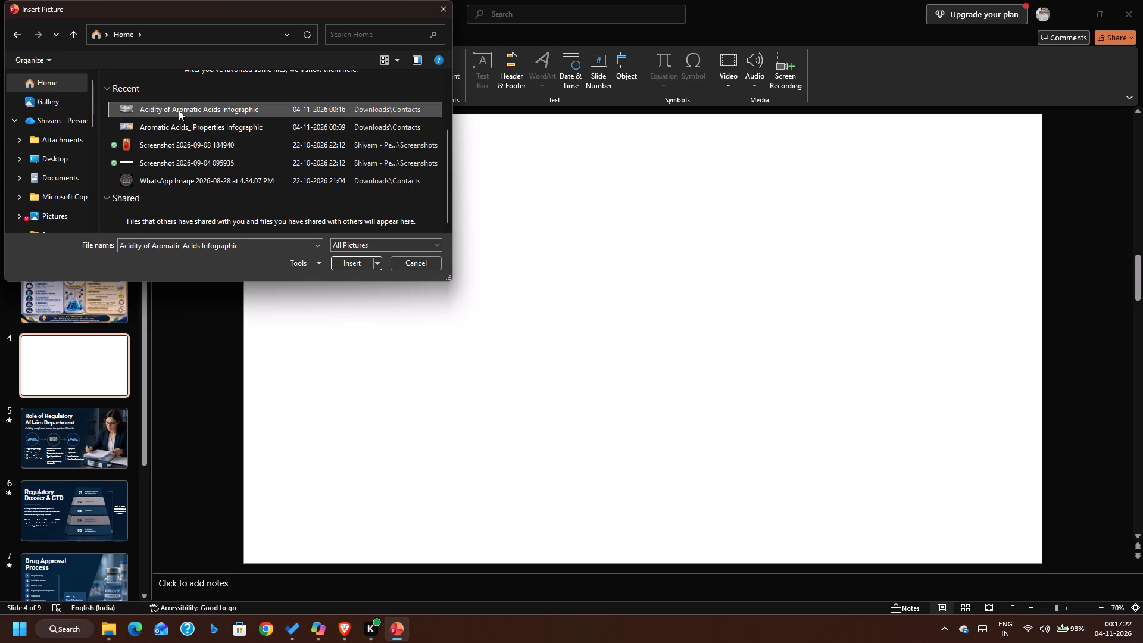
key(Return)
Stretch the acidity infographic on all four sides to cover the whole slide, about 28.6 cm high.
click(513, 205)
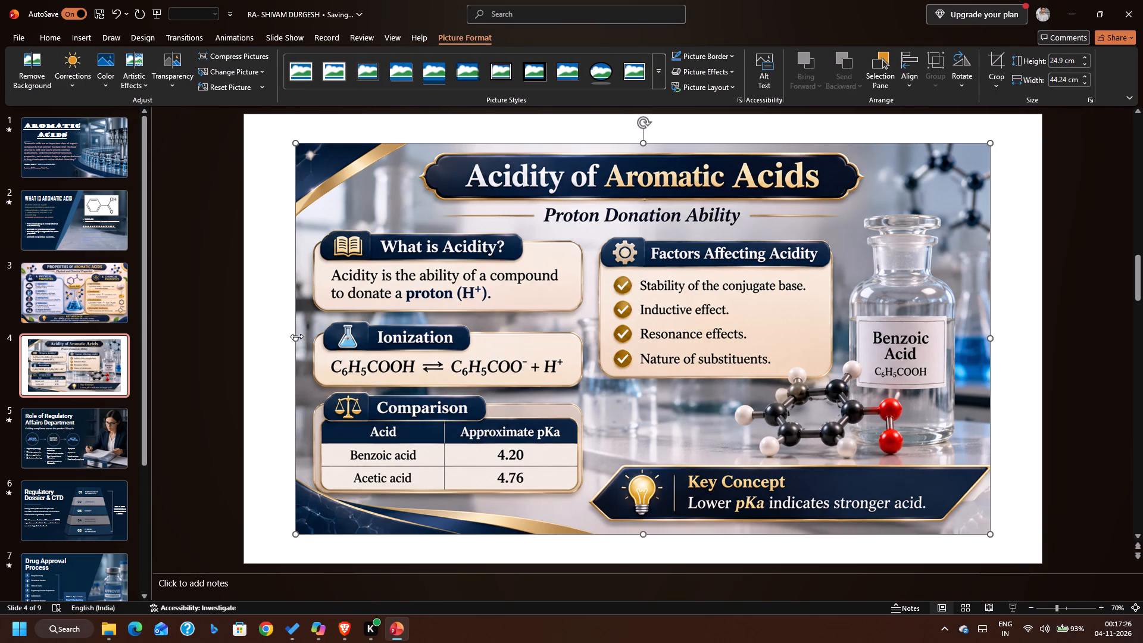
drag(296, 336, 245, 335)
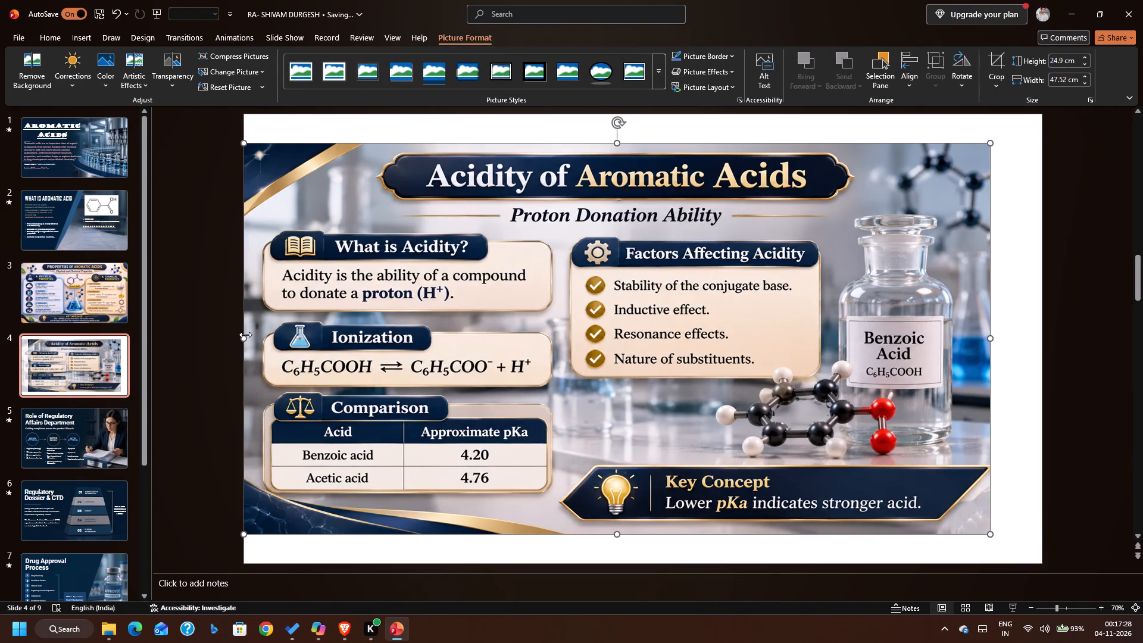
drag(615, 141, 613, 133)
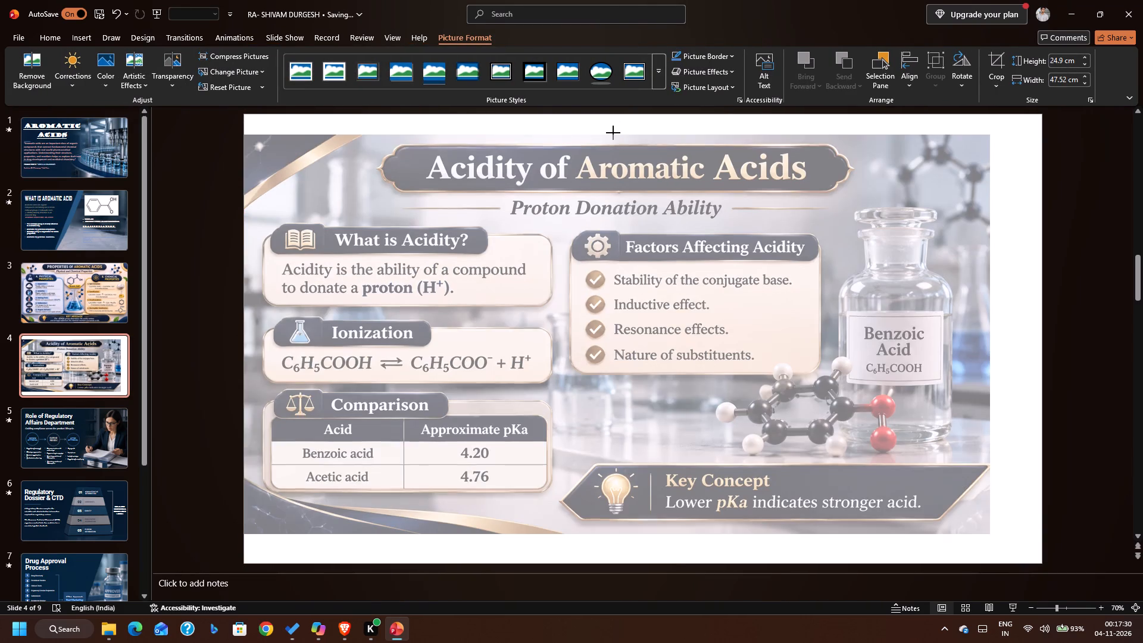
drag(613, 133, 605, 116)
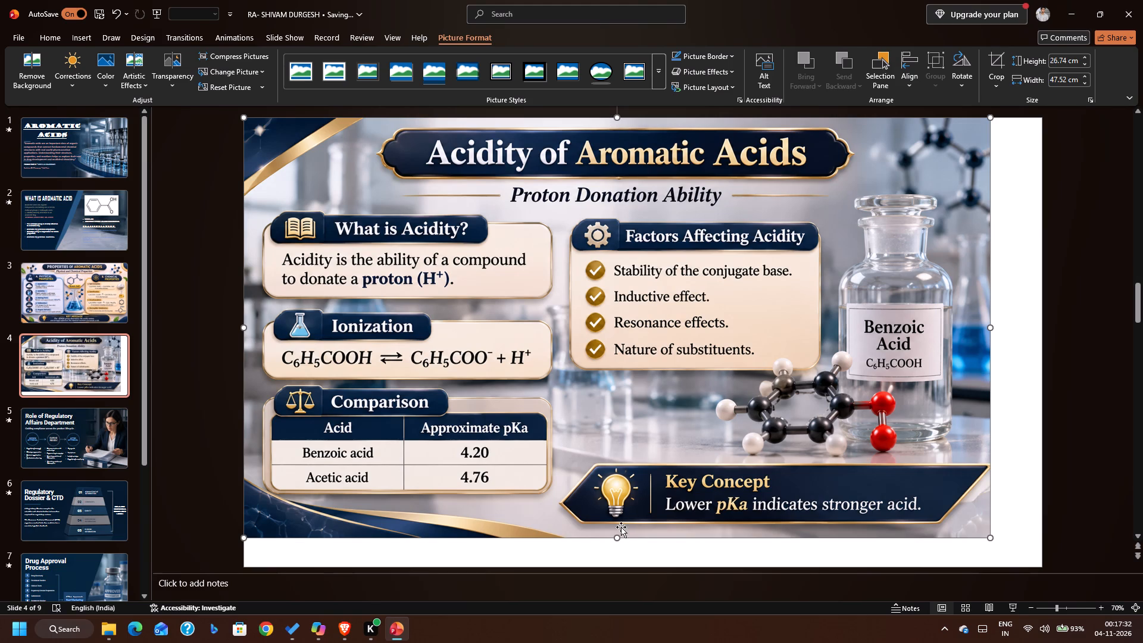
drag(617, 540, 622, 566)
drag(989, 340, 1029, 339)
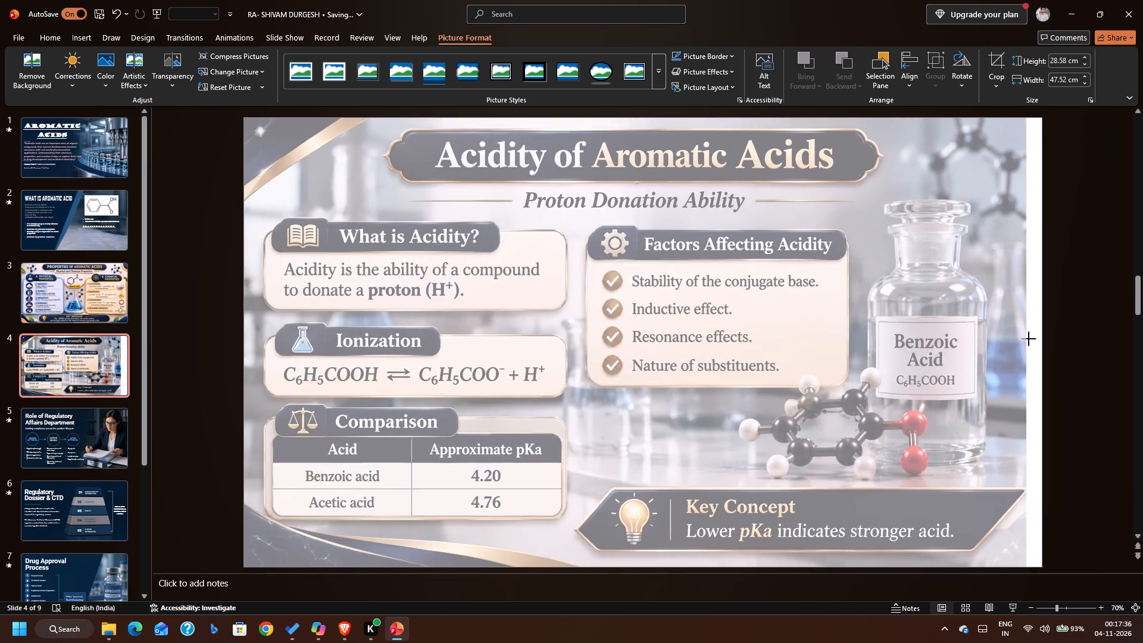
drag(1029, 339, 1041, 339)
click(1084, 329)
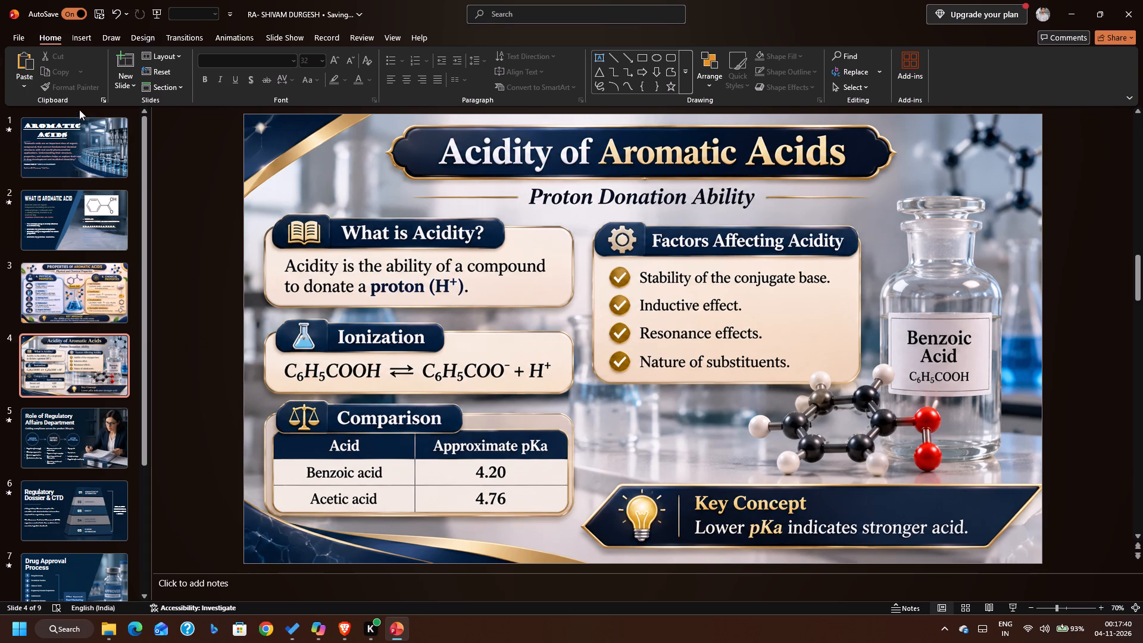
Look through slides 1 to 4 to check the converted Aromatic Acids content.
click(82, 144)
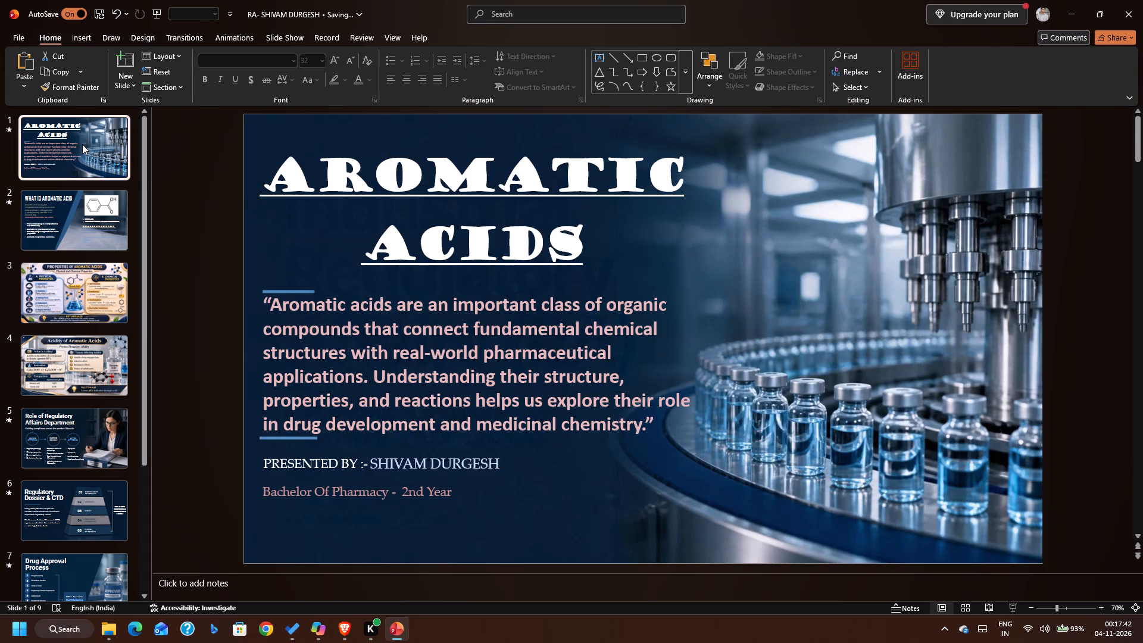
click(98, 223)
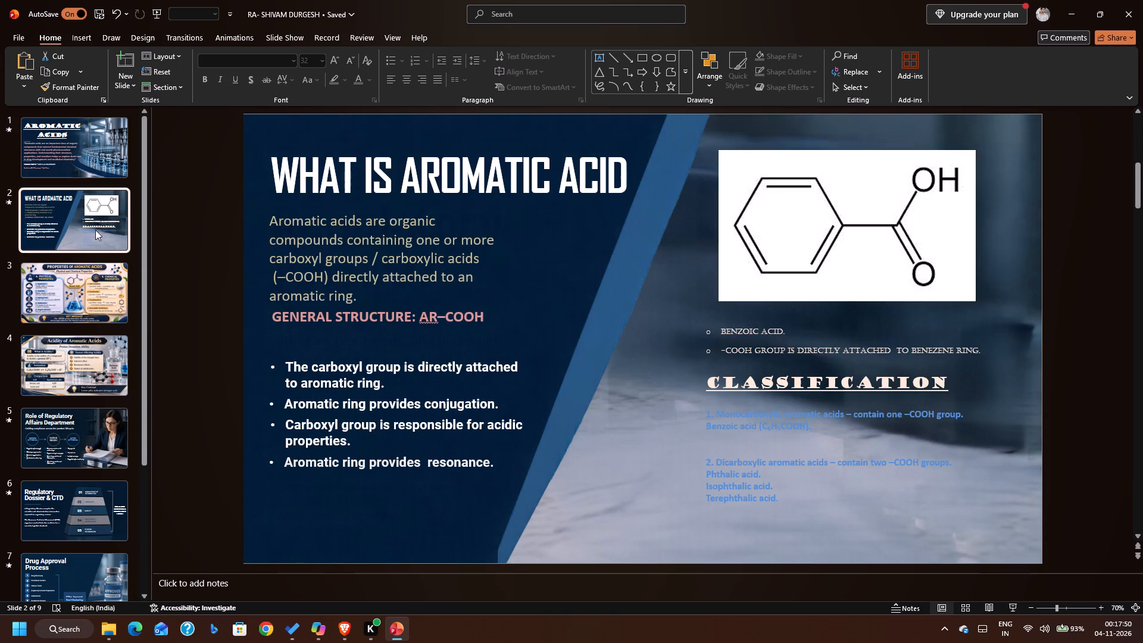
click(68, 288)
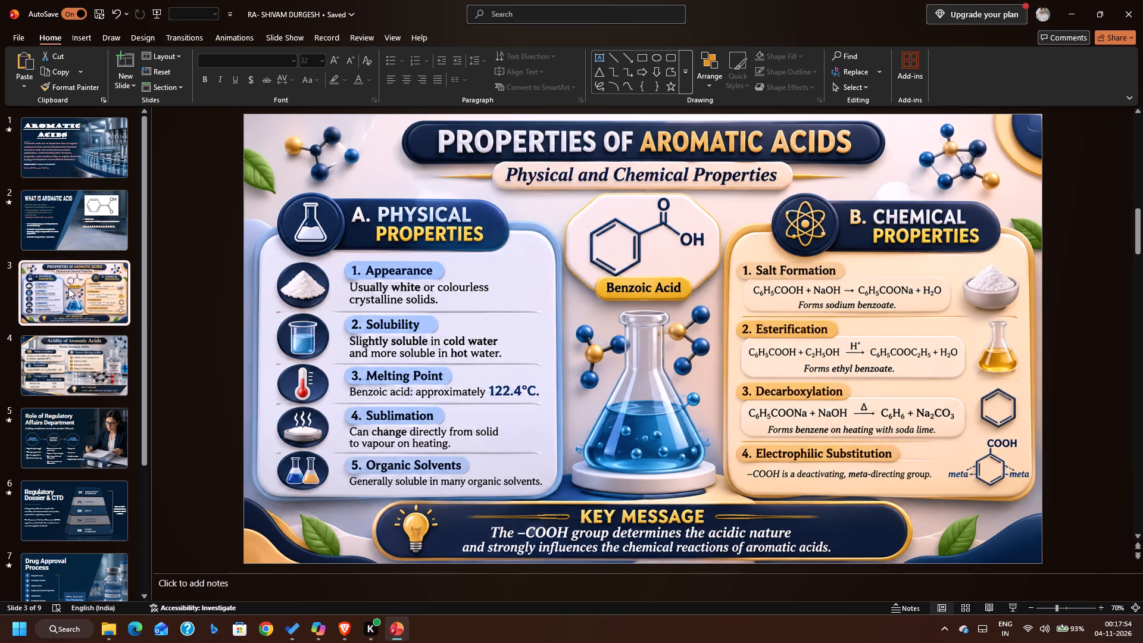
click(67, 367)
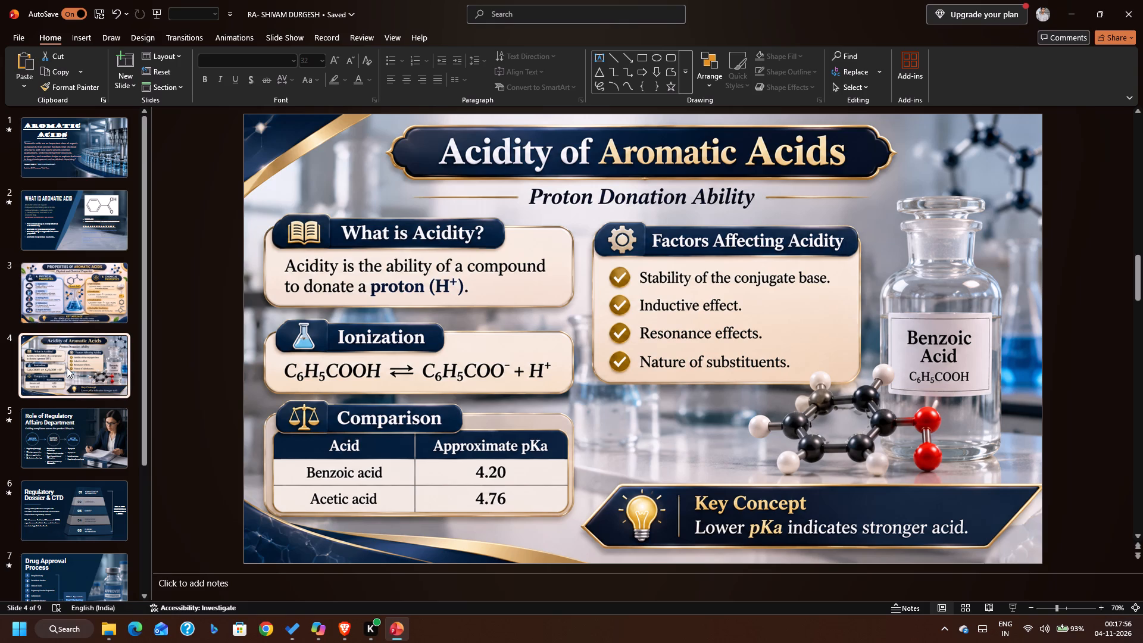
click(77, 298)
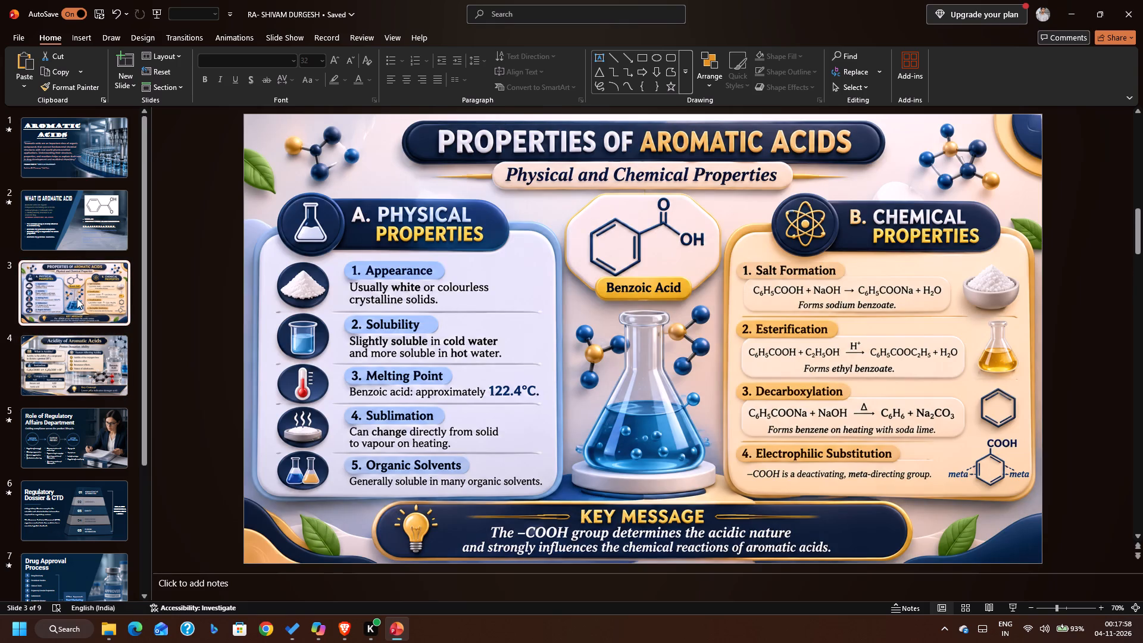
click(346, 638)
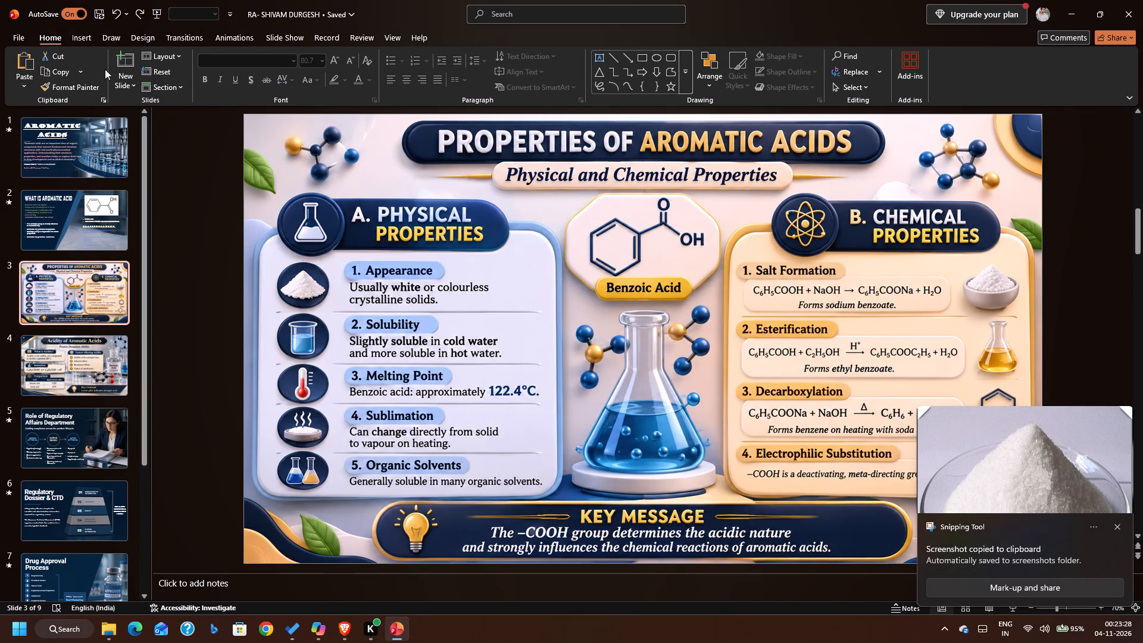
click(85, 34)
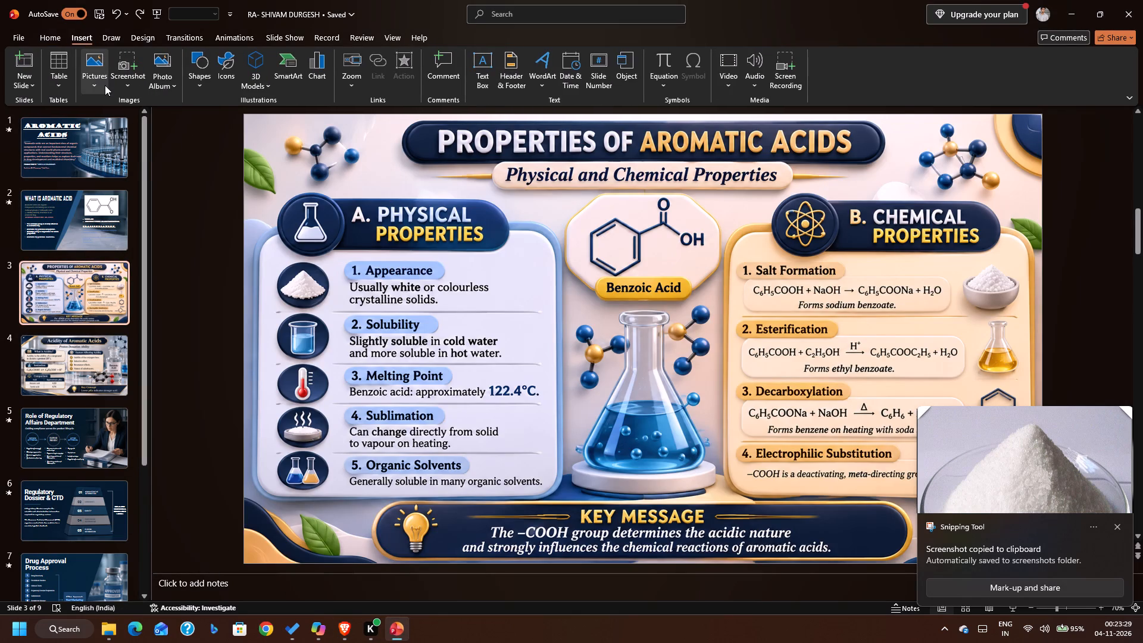
click(105, 85)
click(126, 116)
scroll(56, 116, up, 5)
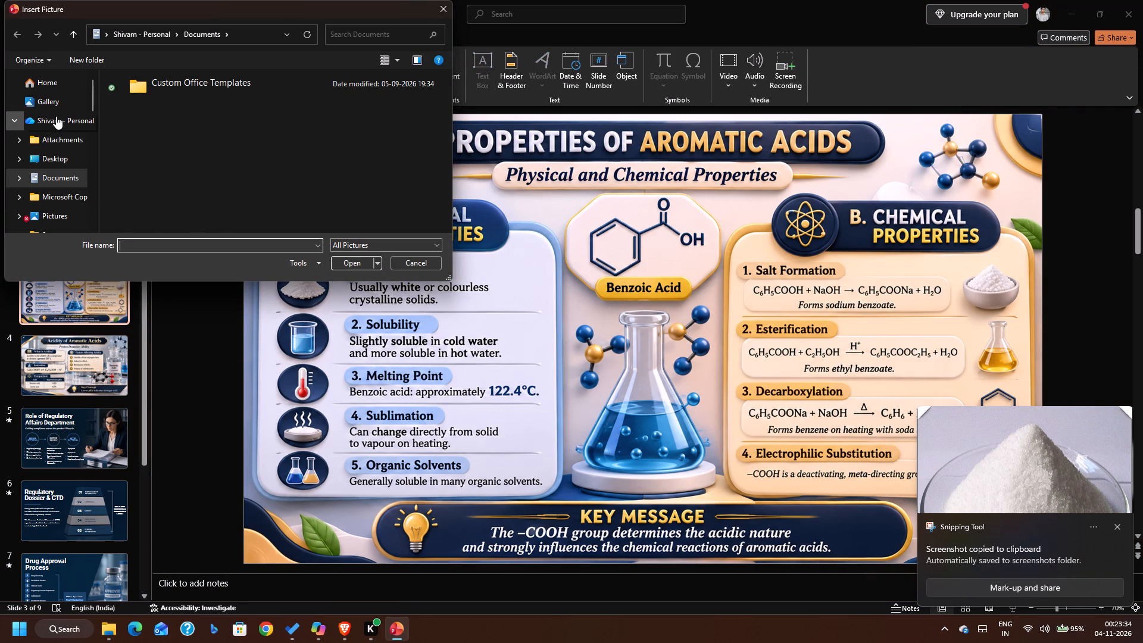
scroll(56, 116, up, 4)
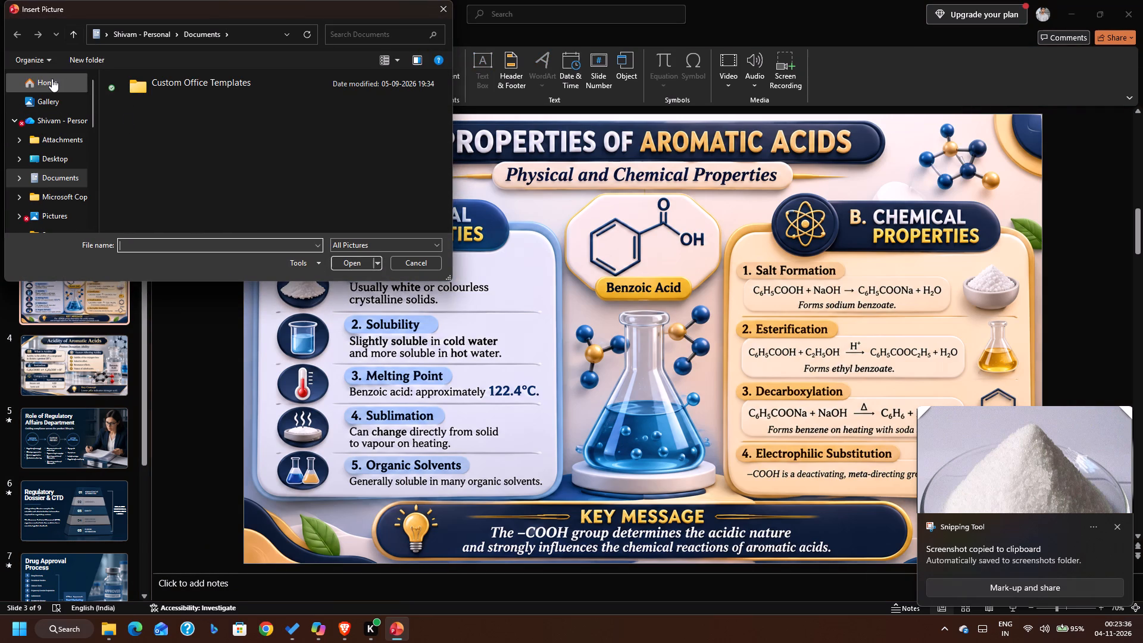
click(52, 79)
scroll(132, 133, down, 1)
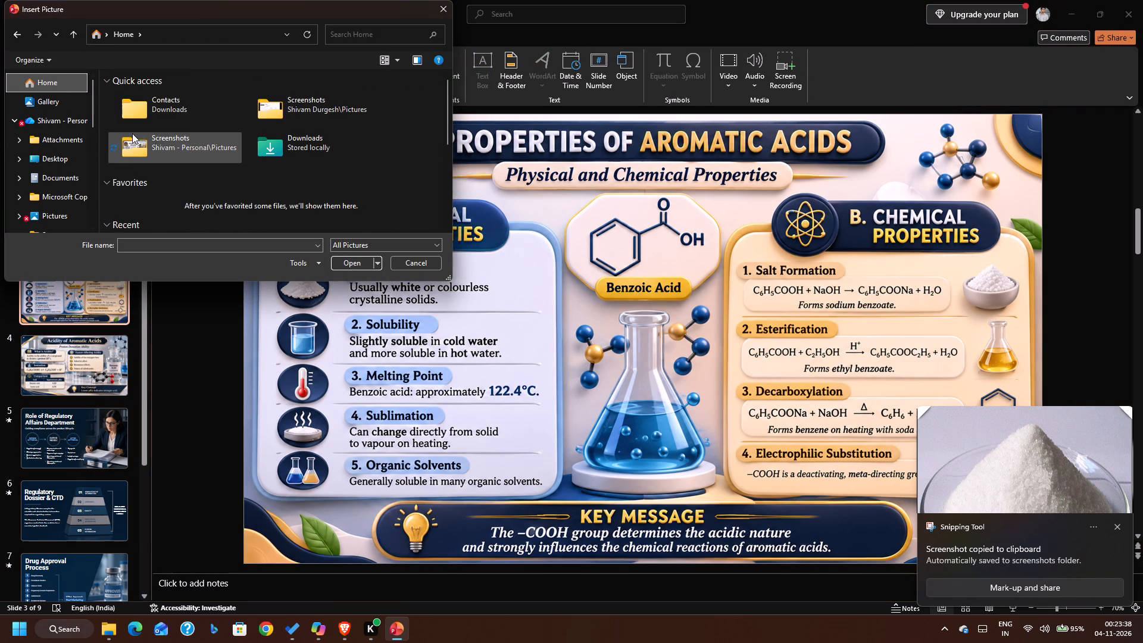
scroll(132, 133, down, 1)
scroll(132, 133, up, 2)
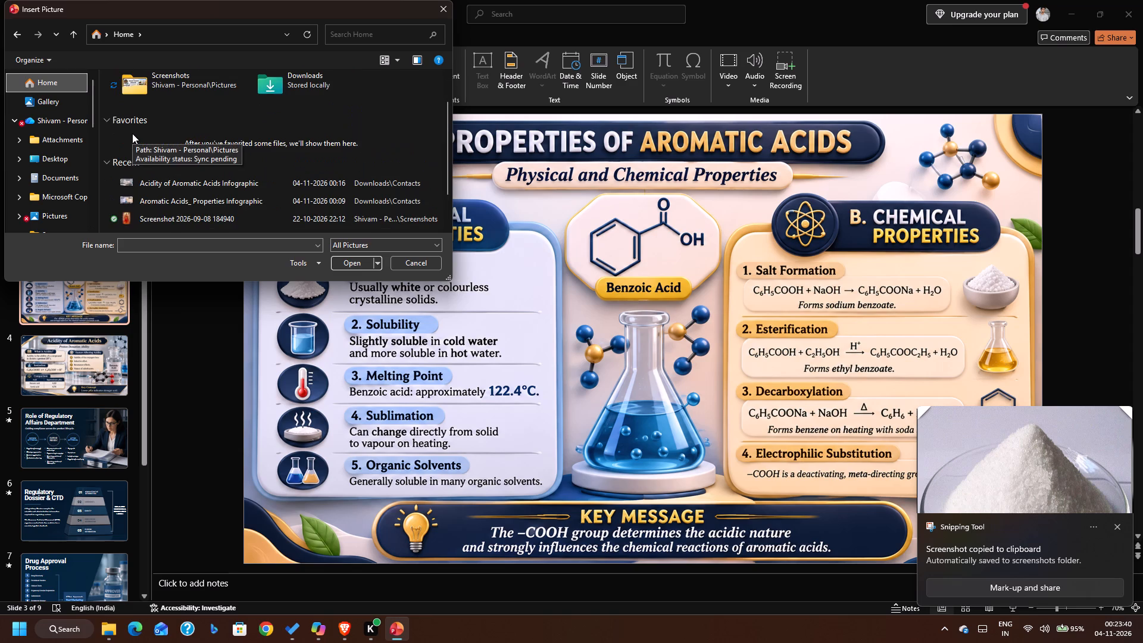
scroll(132, 133, up, 2)
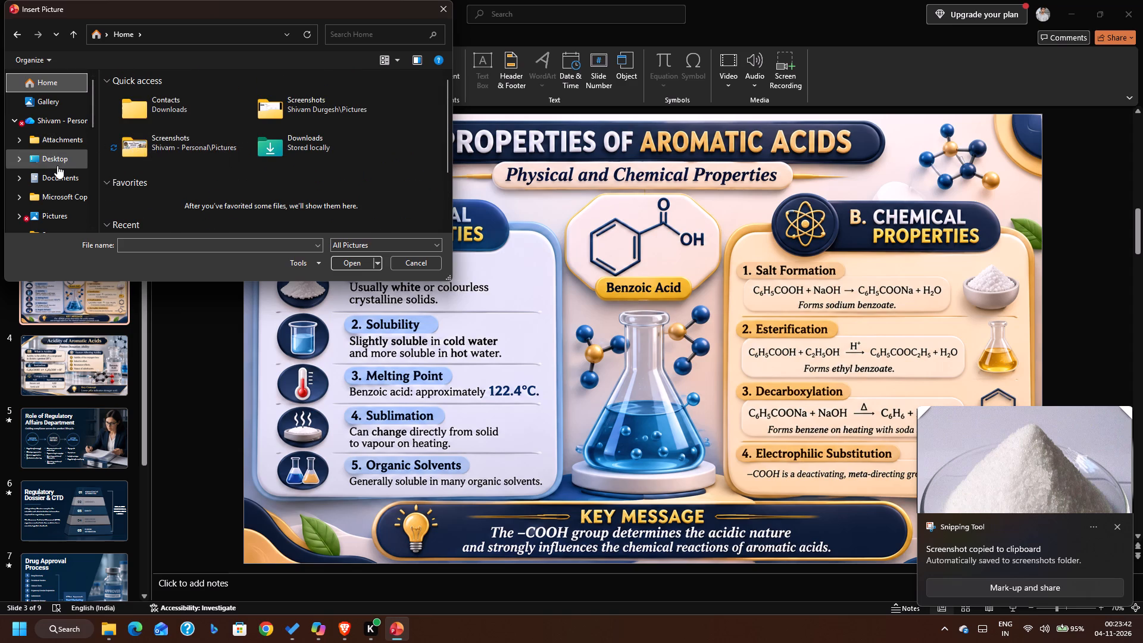
scroll(57, 166, down, 1)
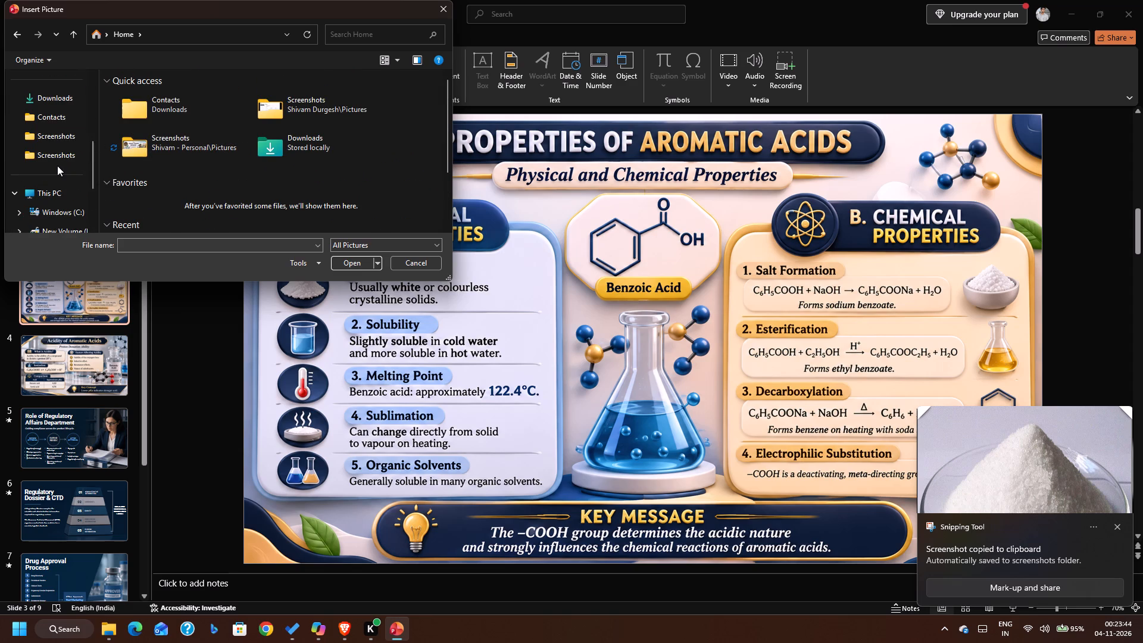
scroll(57, 166, down, 1)
scroll(57, 166, up, 5)
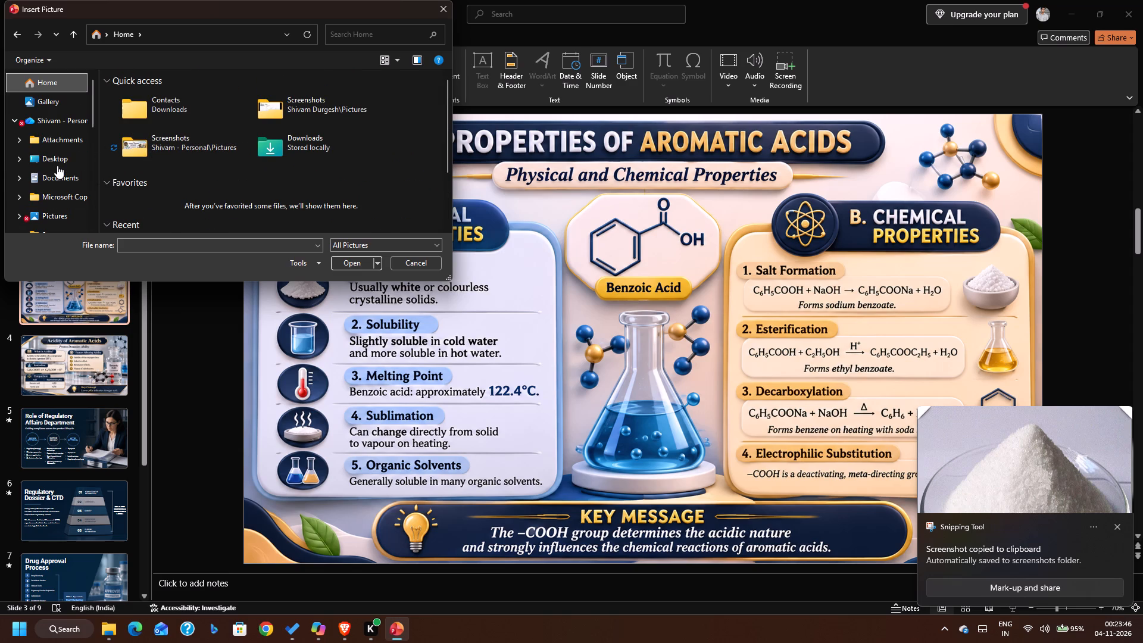
click(47, 98)
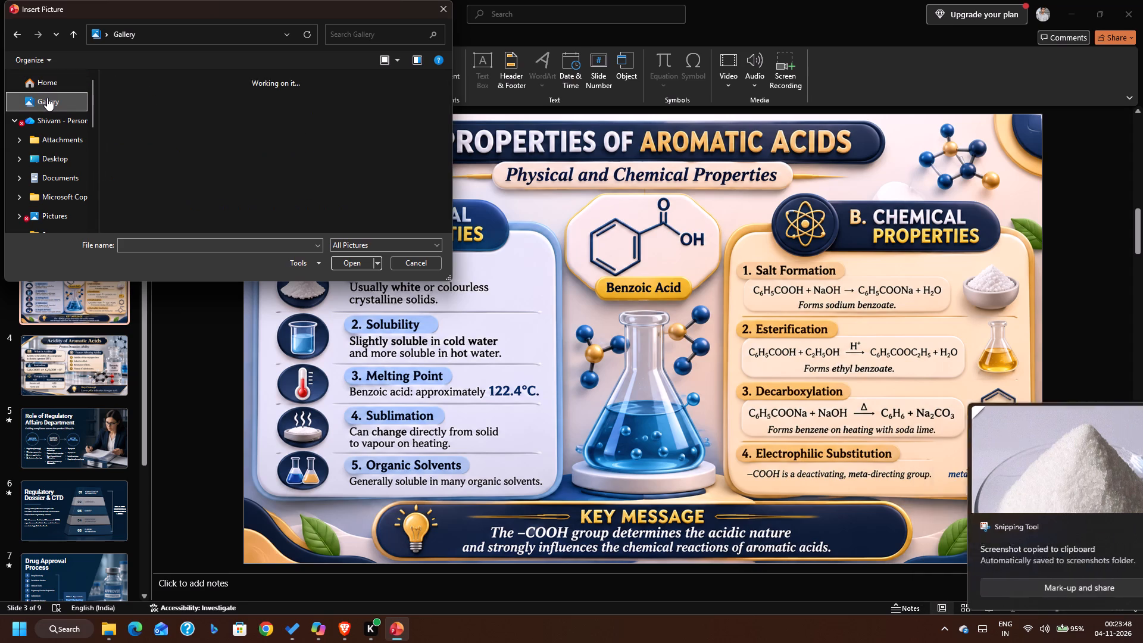
click(109, 102)
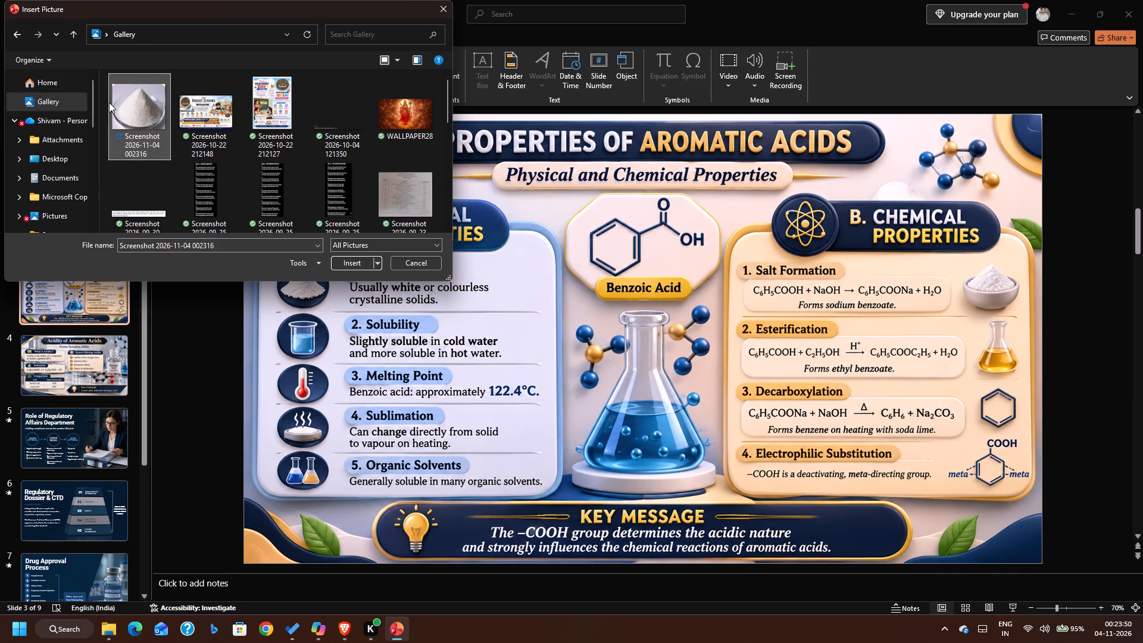
key(Return)
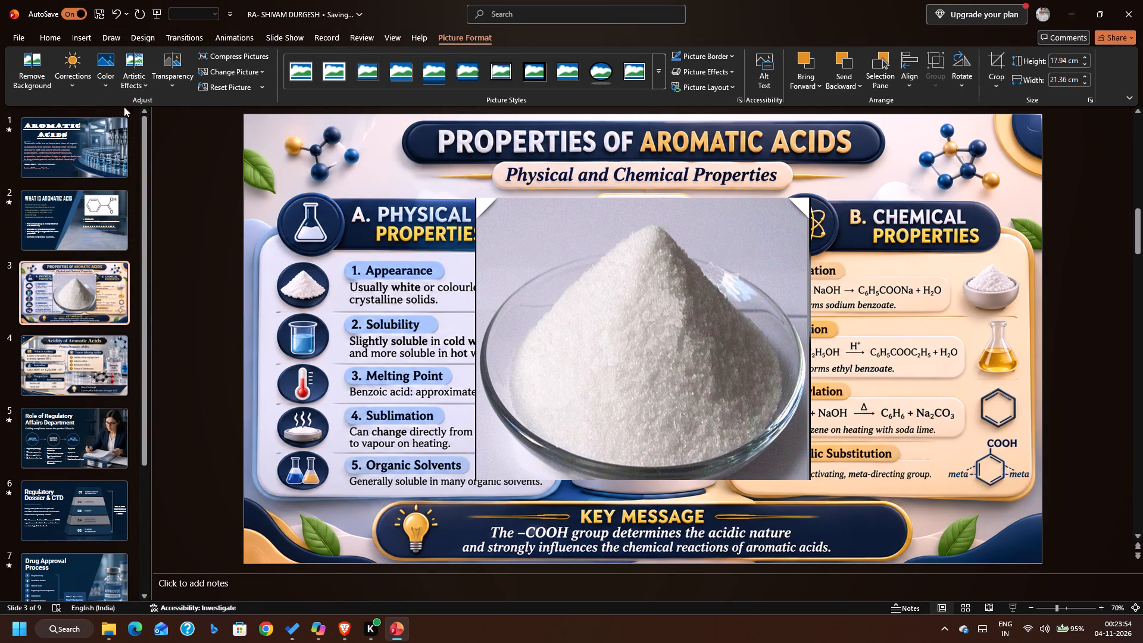
Shrink the powder picture on slide 3 proportionally to about 6.55 cm high and 7.8 cm wide.
click(499, 432)
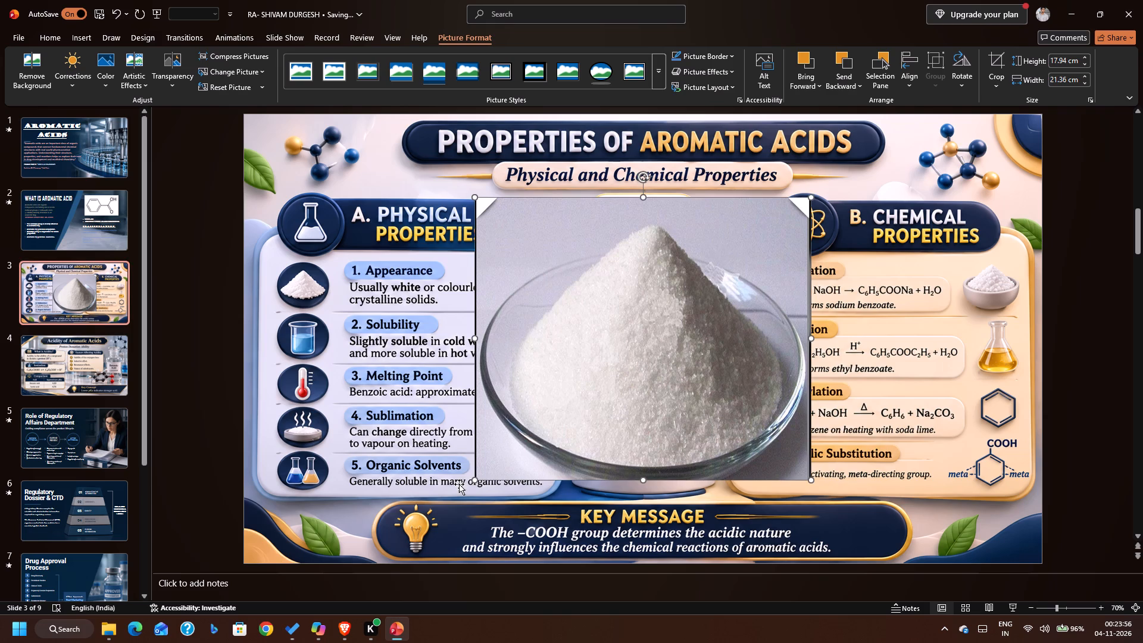
drag(475, 479, 601, 311)
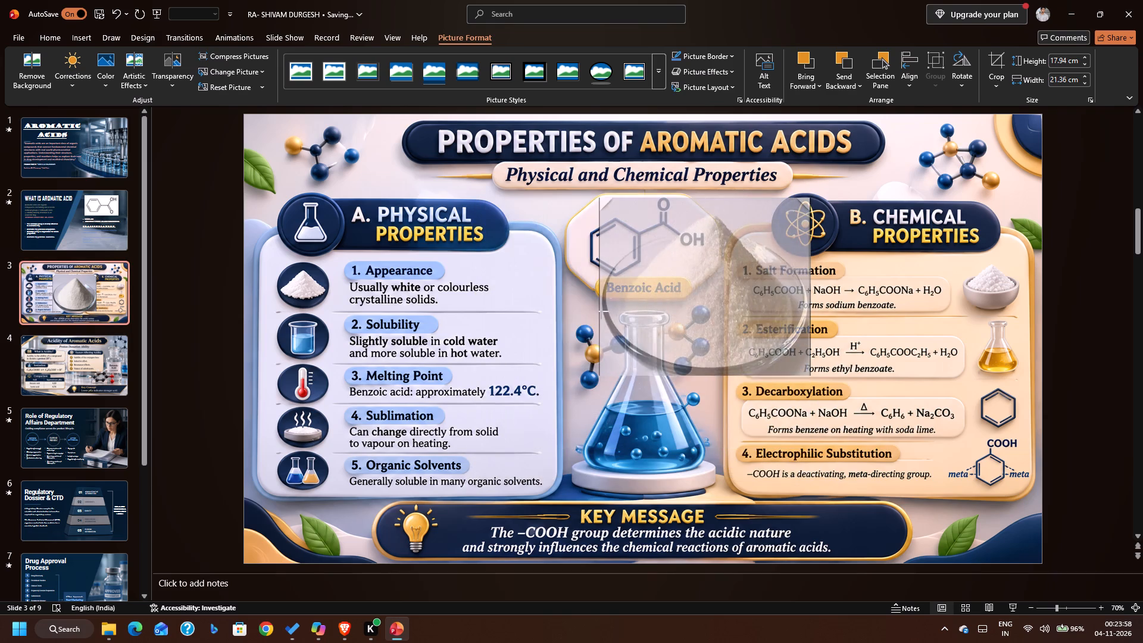
drag(601, 311, 651, 160)
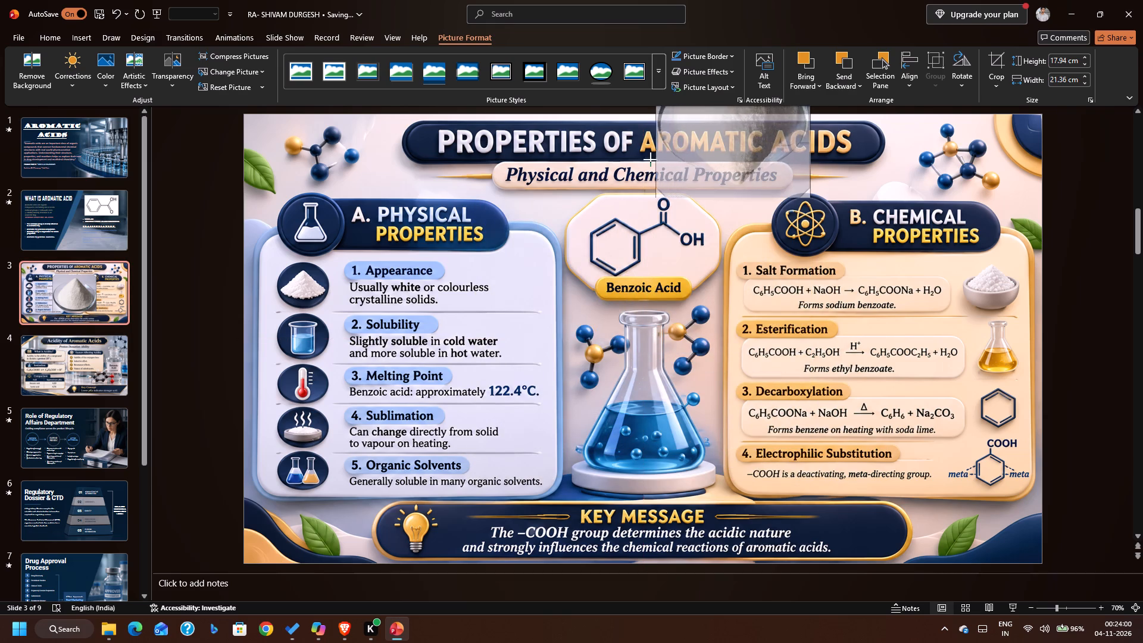
drag(651, 160, 609, 217)
drag(713, 261, 658, 232)
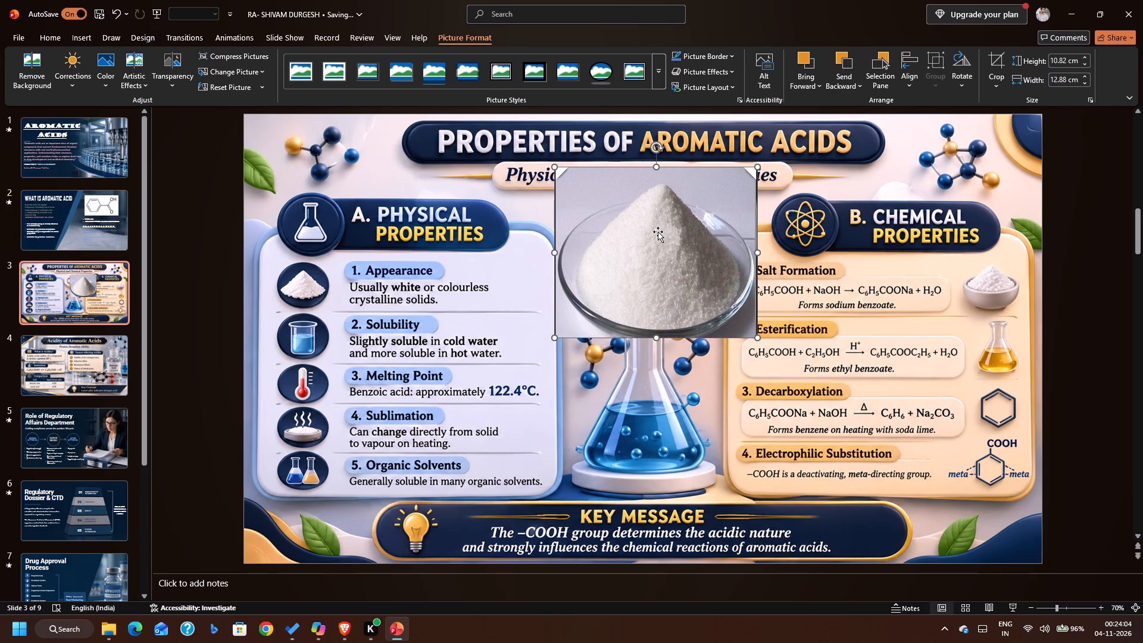
drag(756, 338, 739, 317)
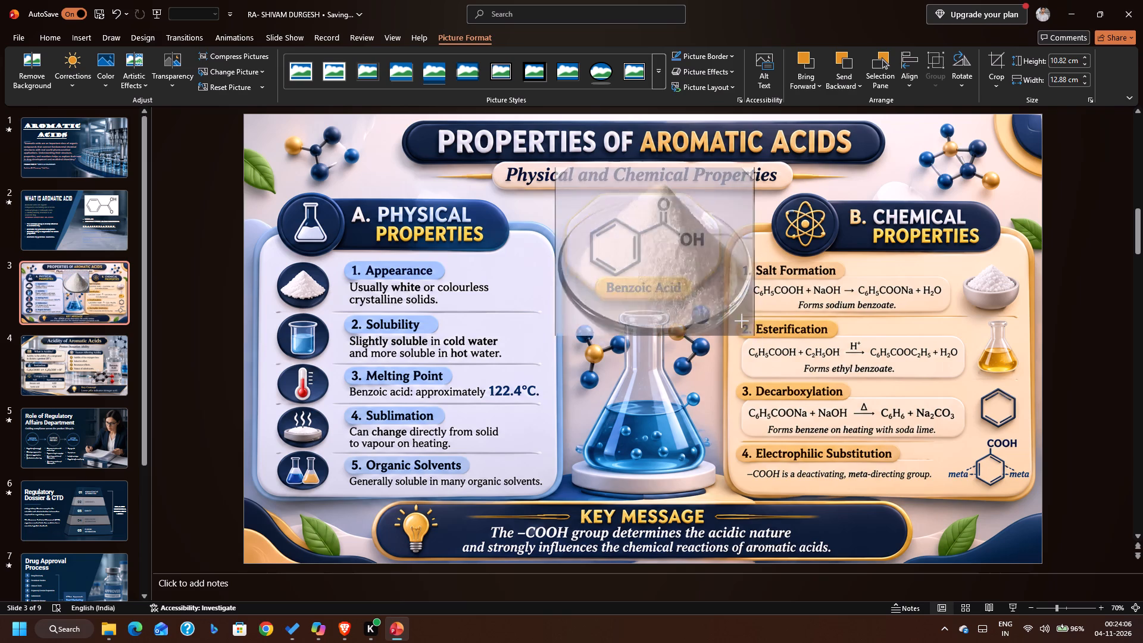
drag(739, 317, 677, 245)
Move the powder picture down onto the blue flask between the physical and chemical properties panels.
drag(617, 230, 620, 230)
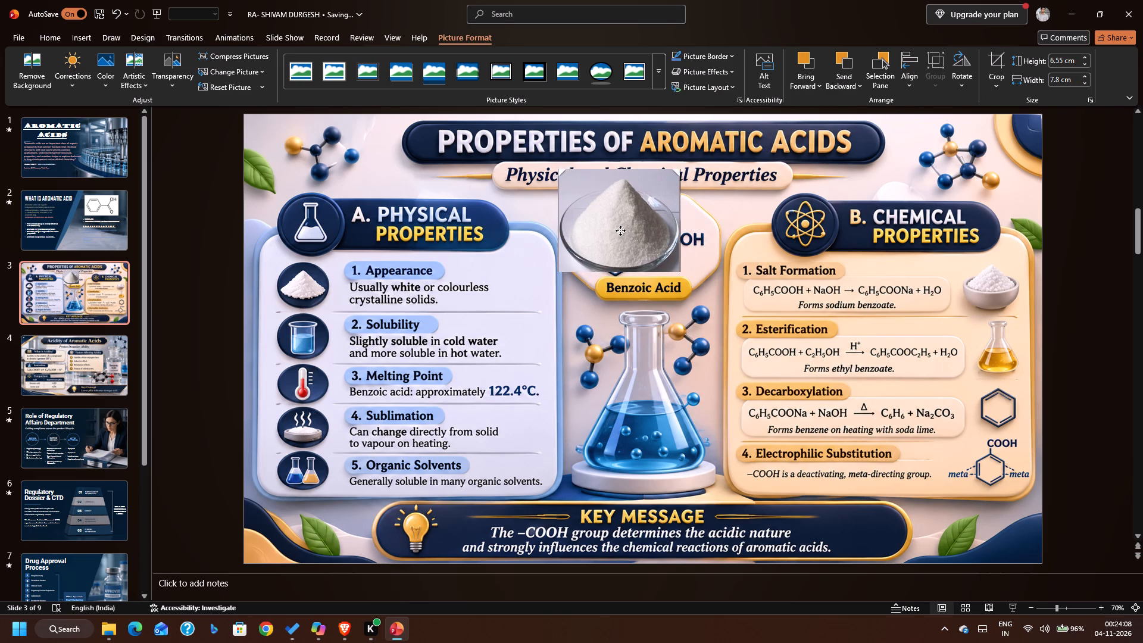
drag(620, 230, 658, 433)
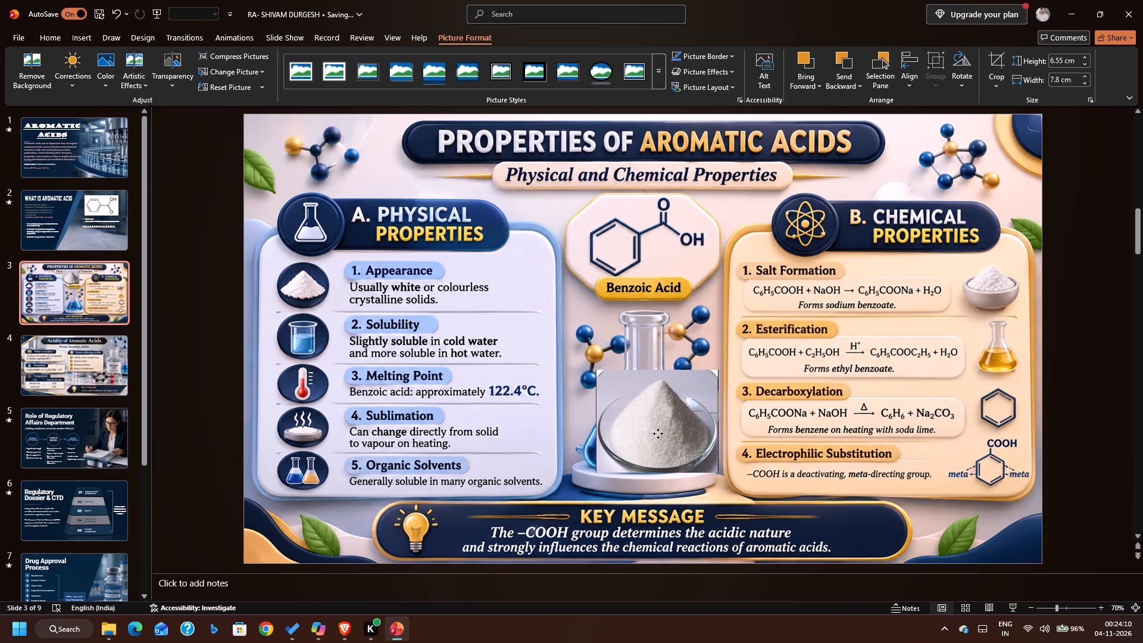
drag(658, 433, 648, 433)
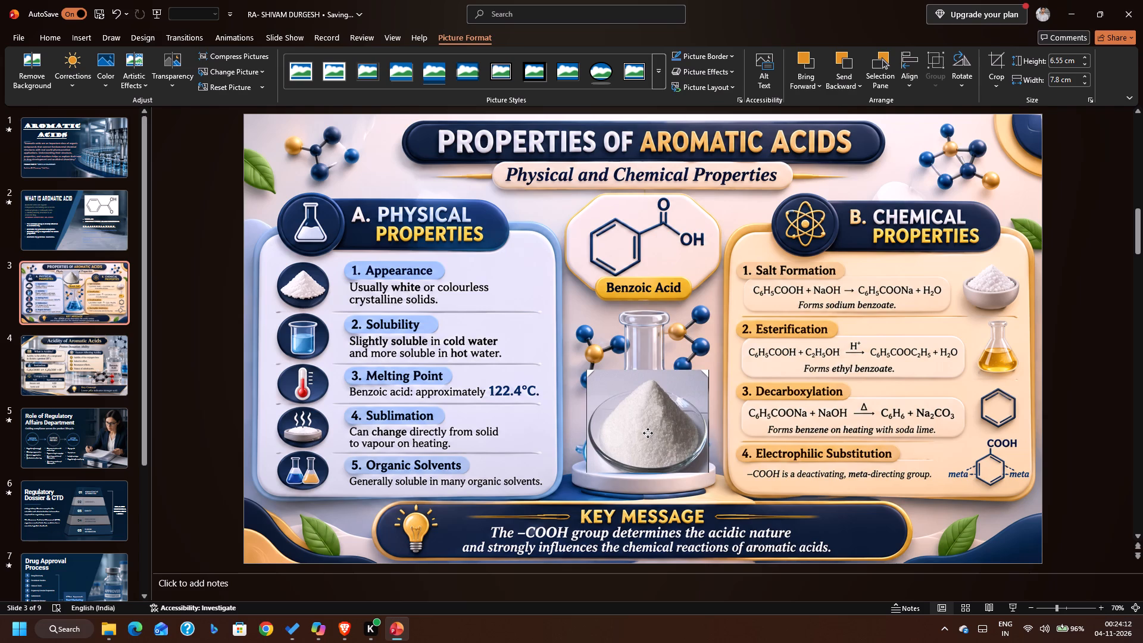
drag(648, 433, 634, 430)
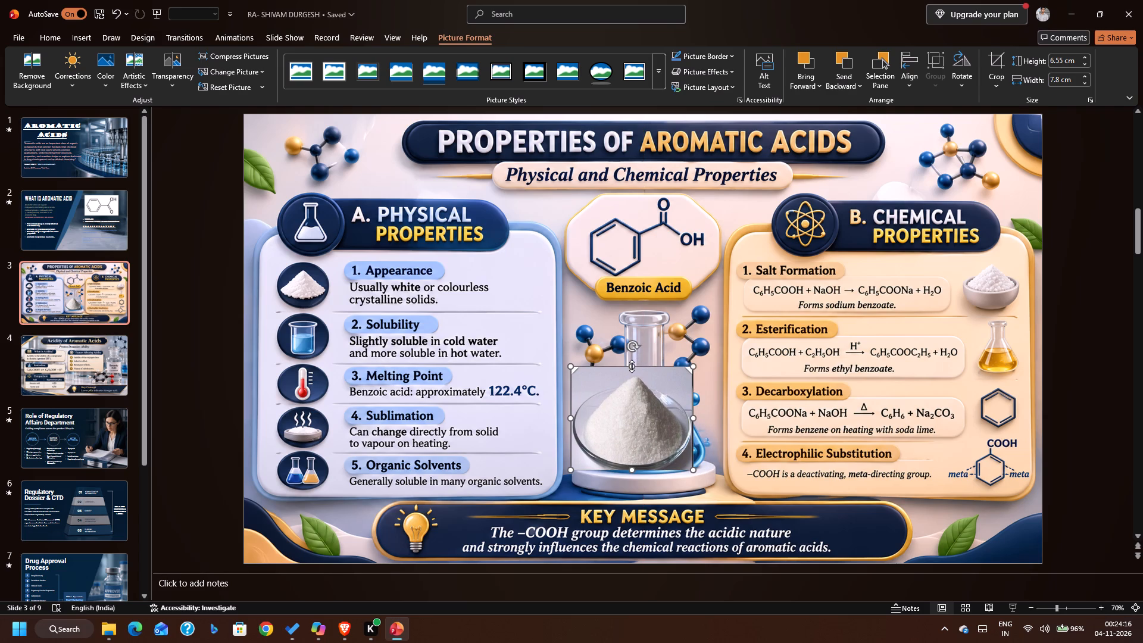
Stretch the powder picture to about 12.6 cm high and 9.2 cm wide so it covers the flask below the Benzoic Acid label.
drag(632, 366, 626, 307)
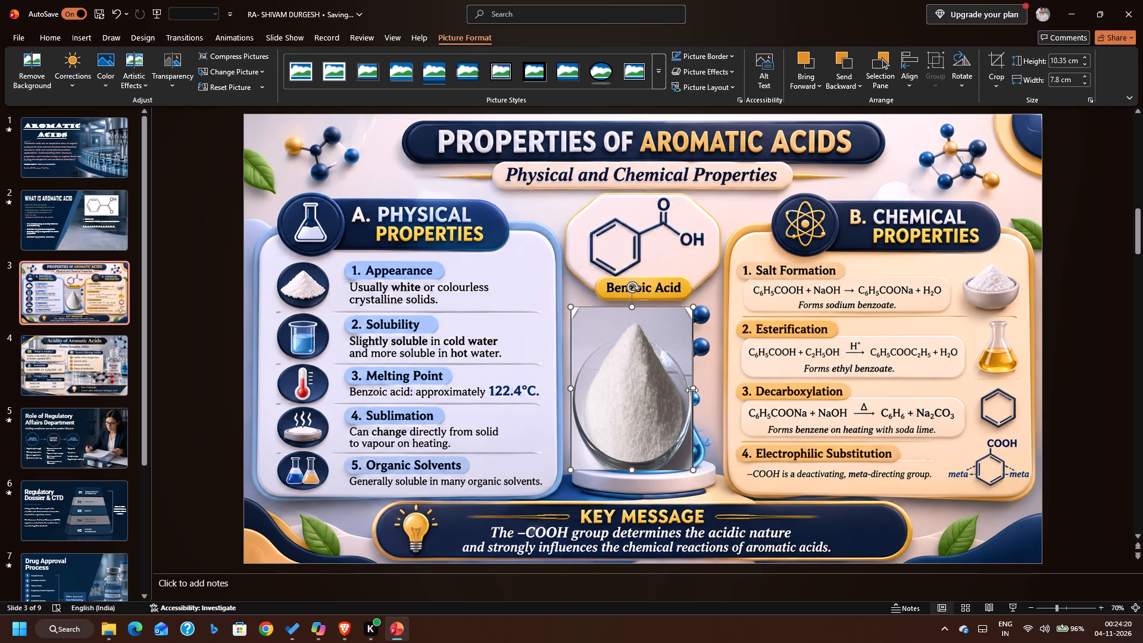
drag(692, 390, 719, 393)
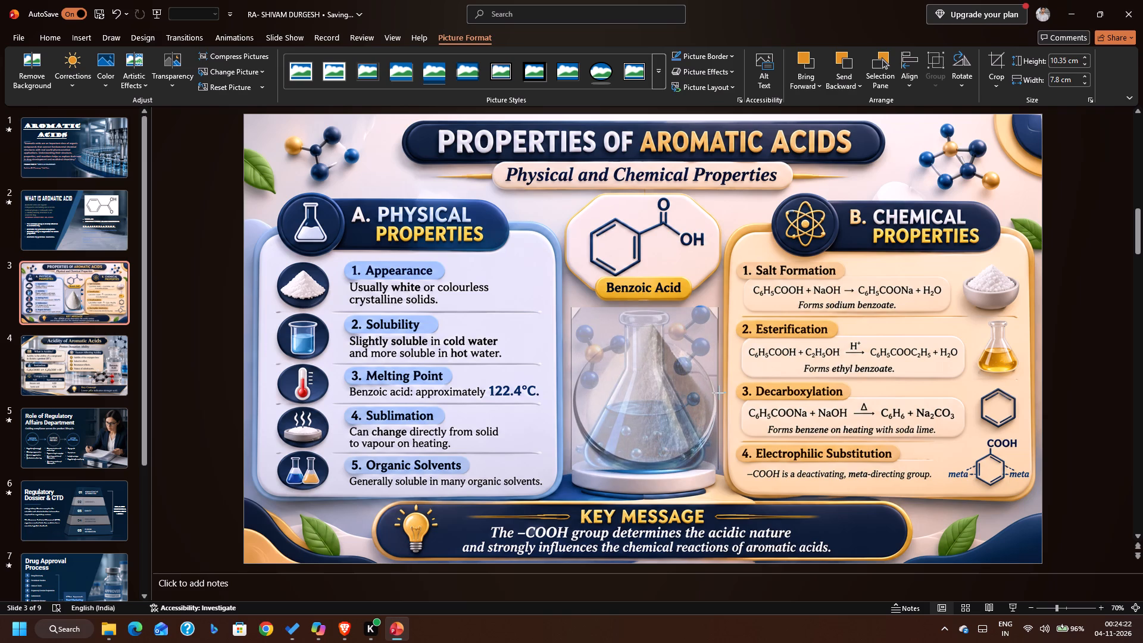
drag(719, 393, 715, 394)
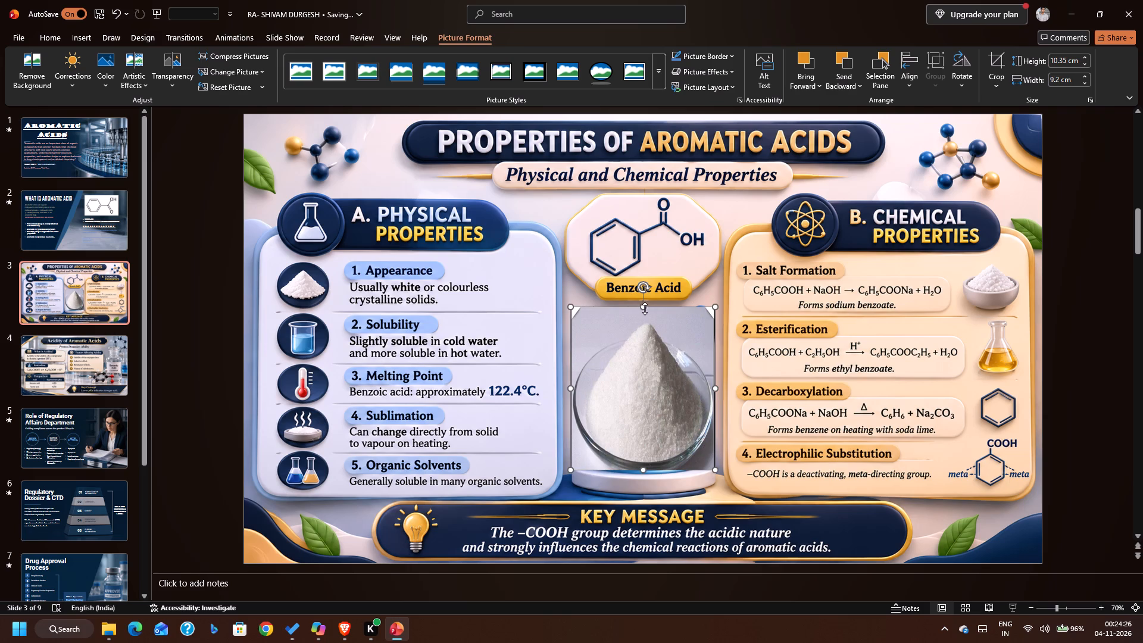
drag(644, 307, 644, 300)
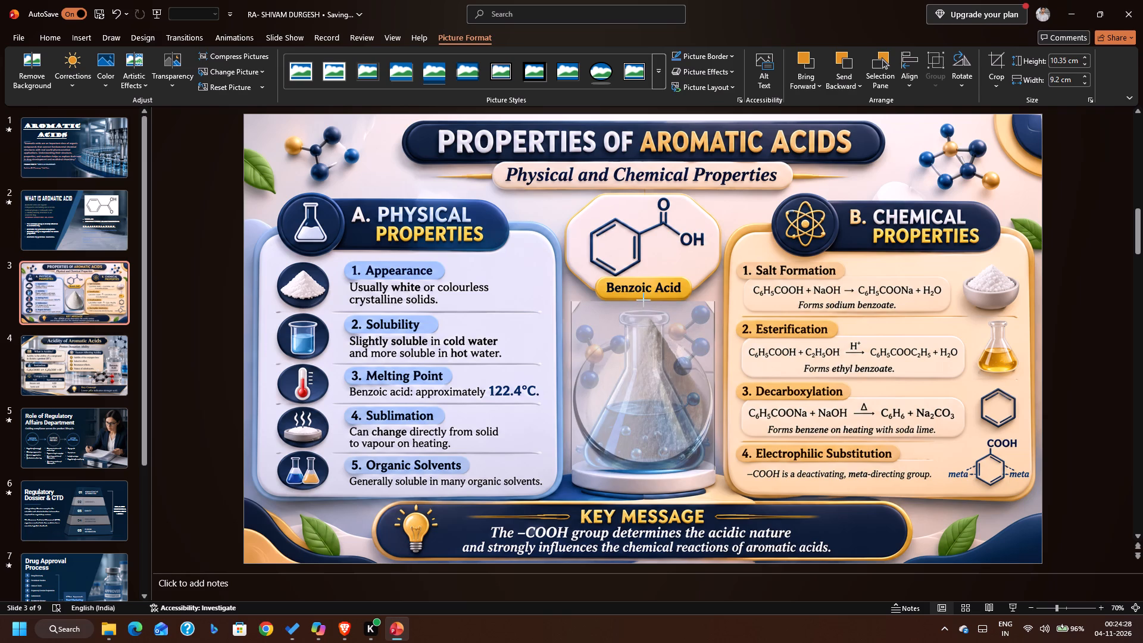
drag(644, 300, 644, 301)
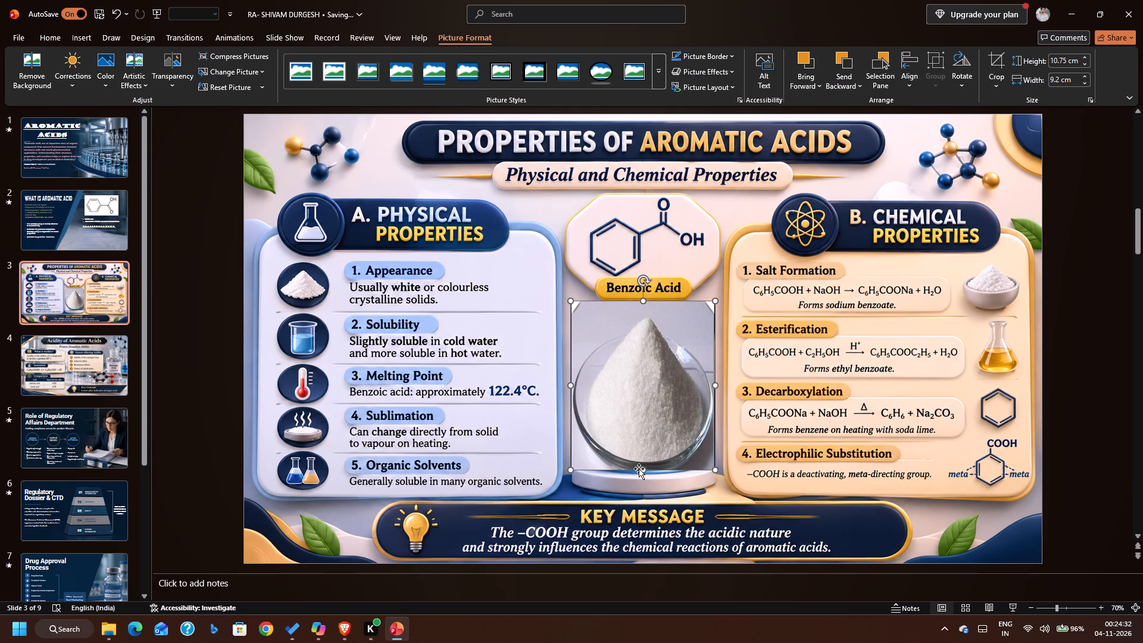
drag(643, 469, 646, 487)
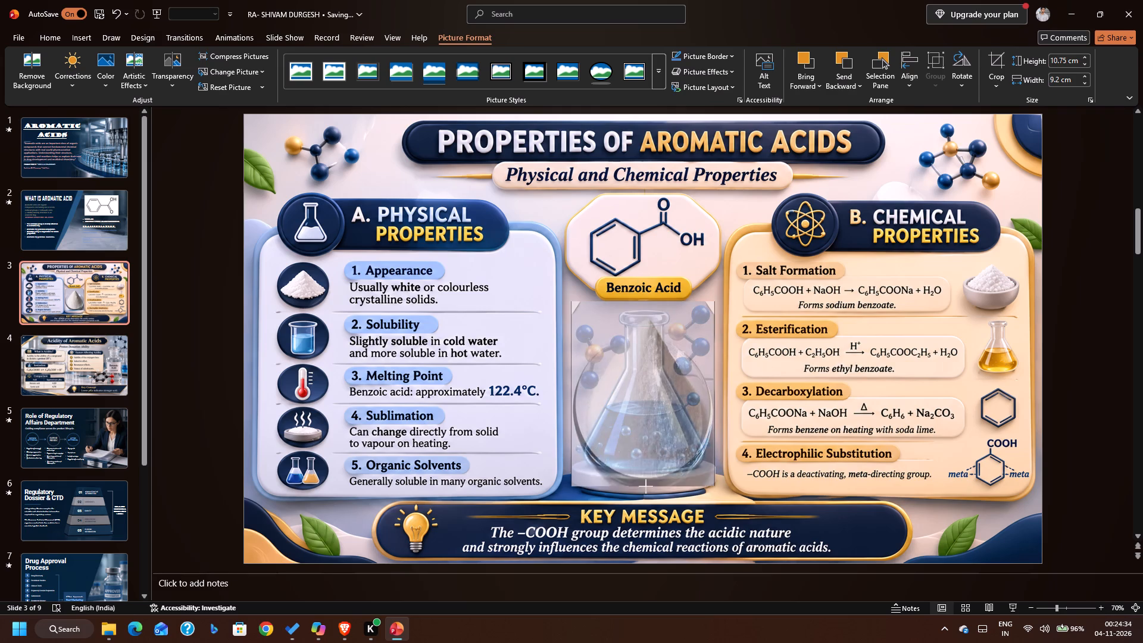
drag(646, 487, 648, 499)
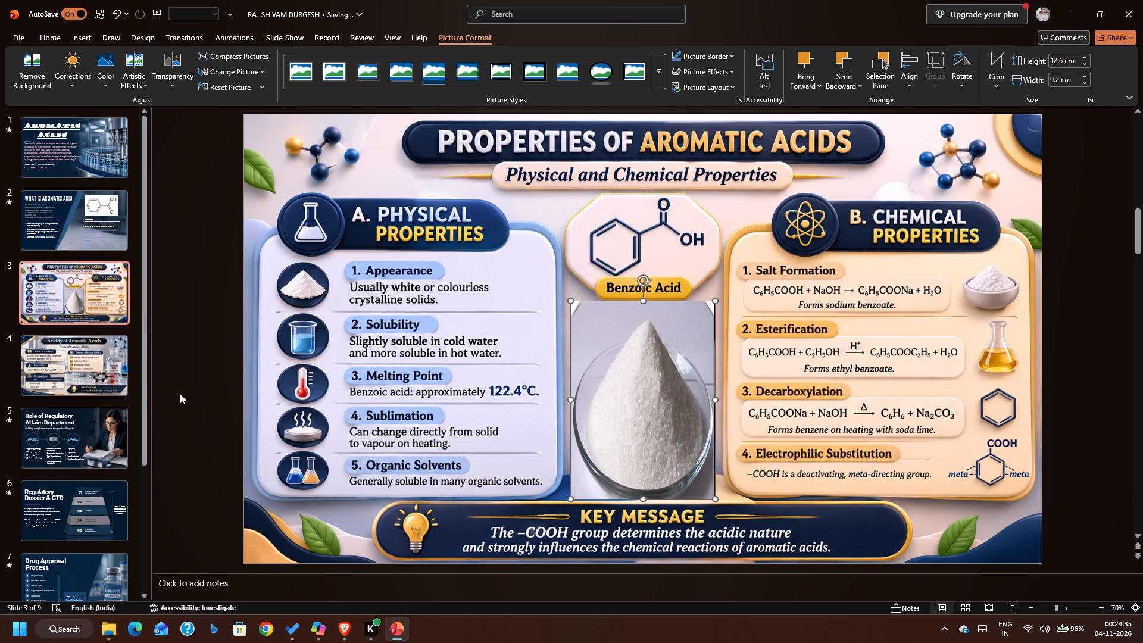
click(182, 394)
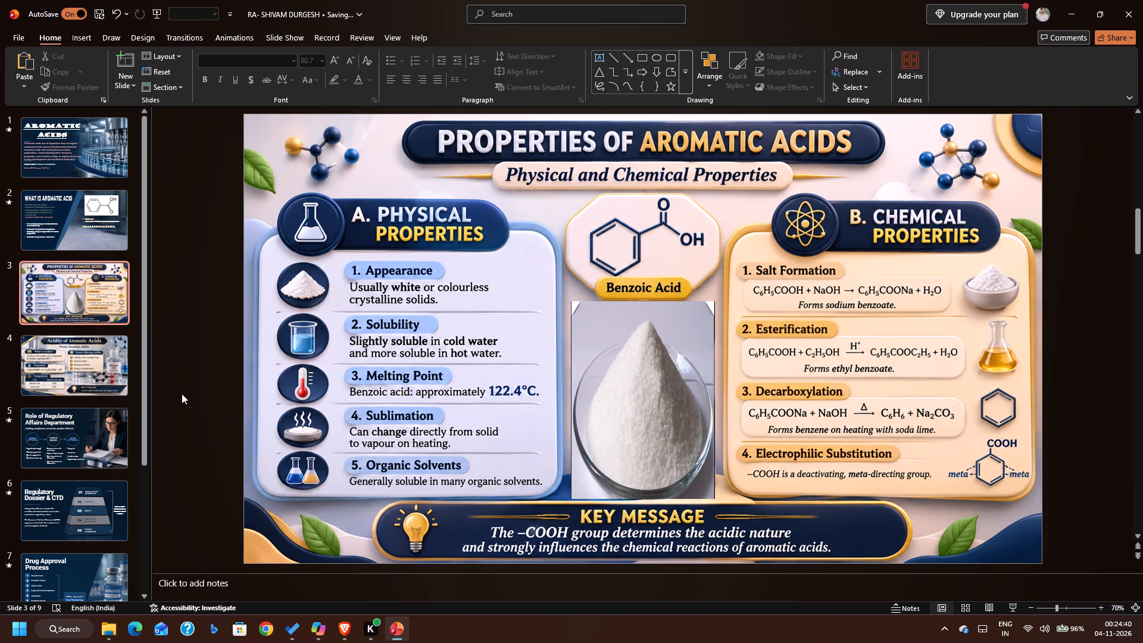
click(94, 348)
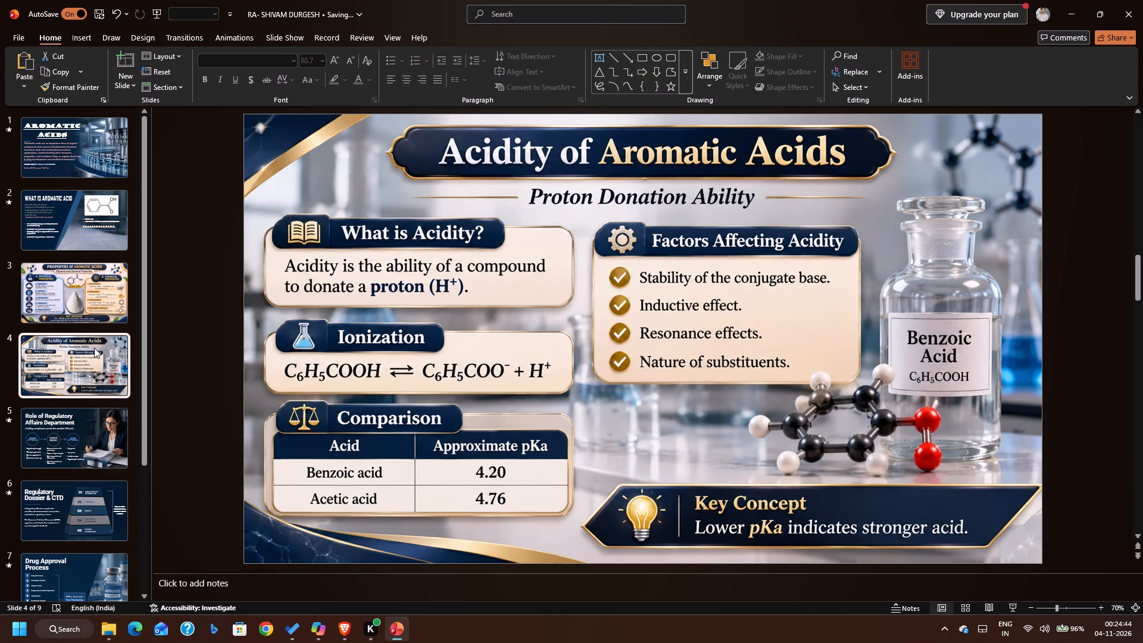
click(82, 418)
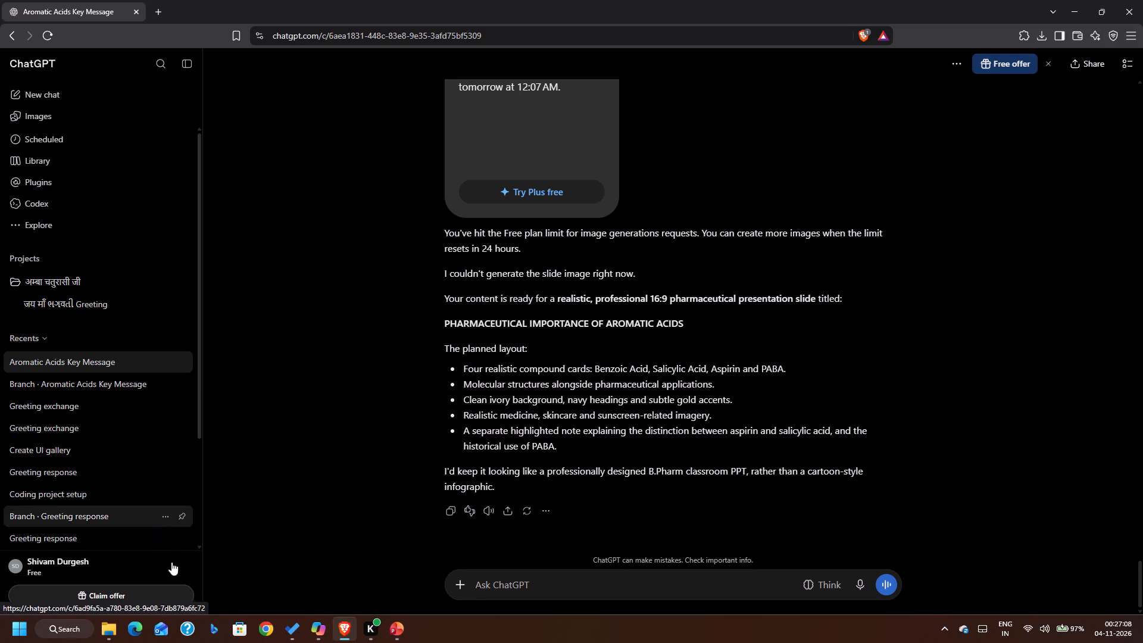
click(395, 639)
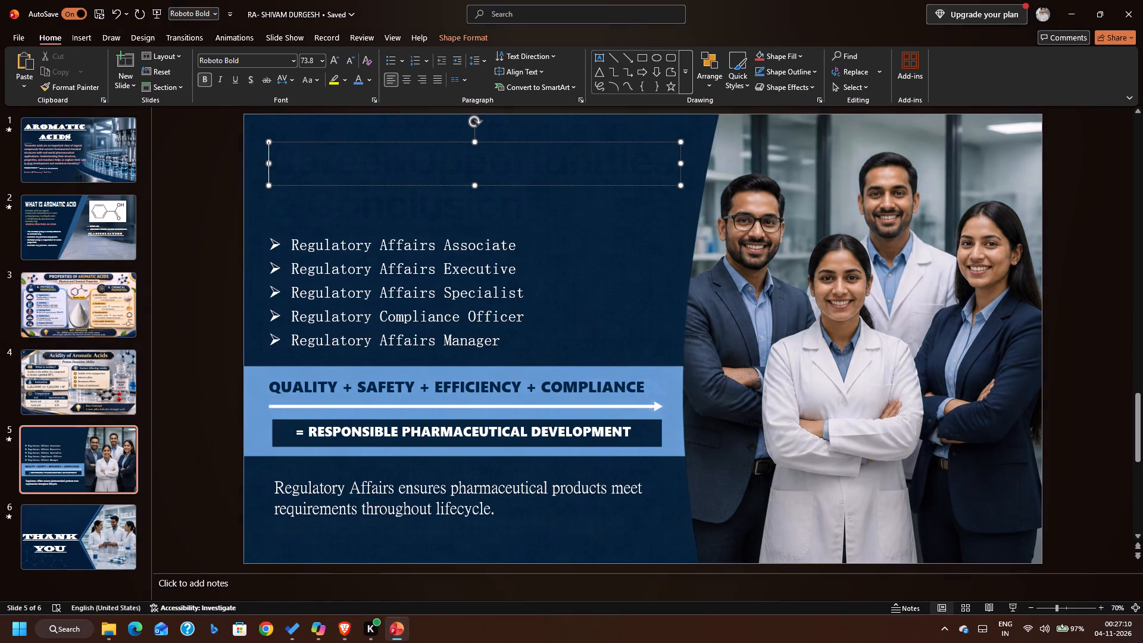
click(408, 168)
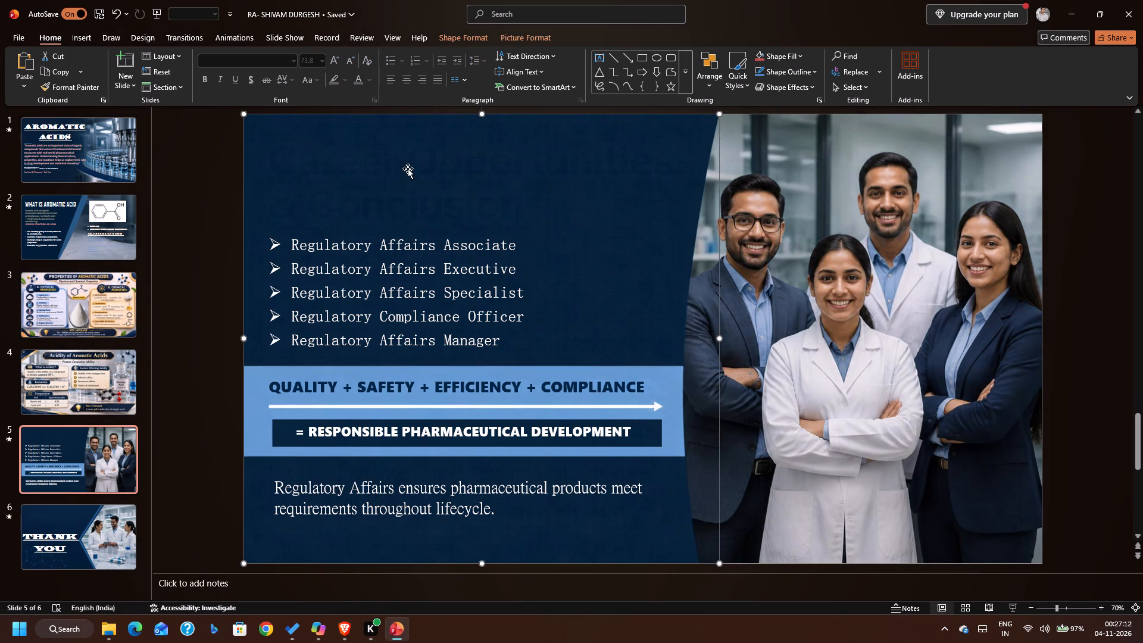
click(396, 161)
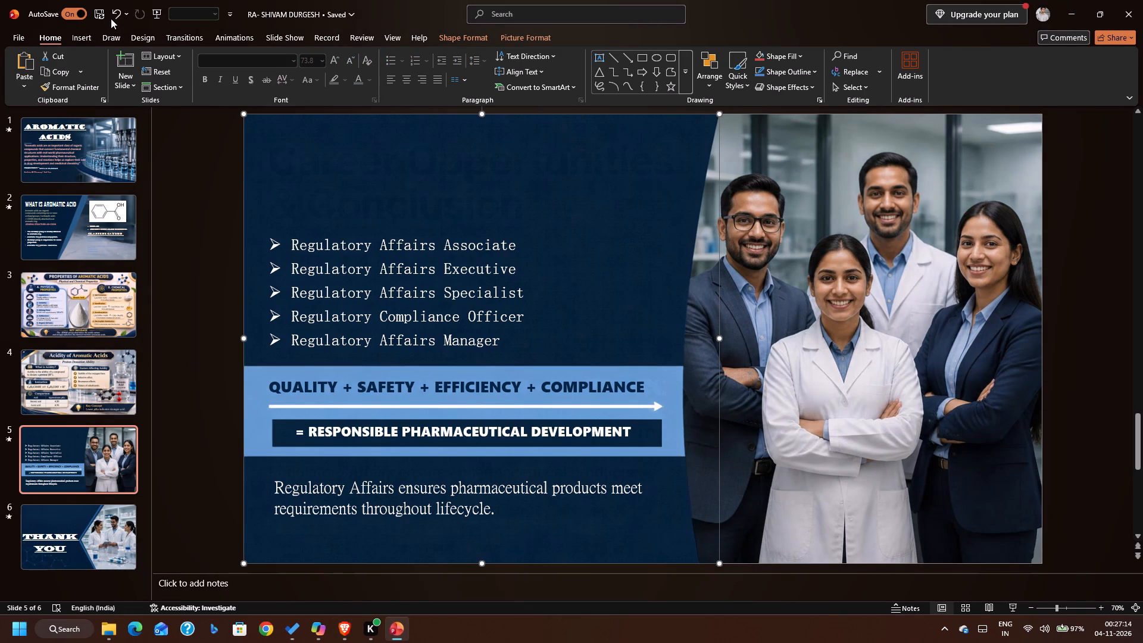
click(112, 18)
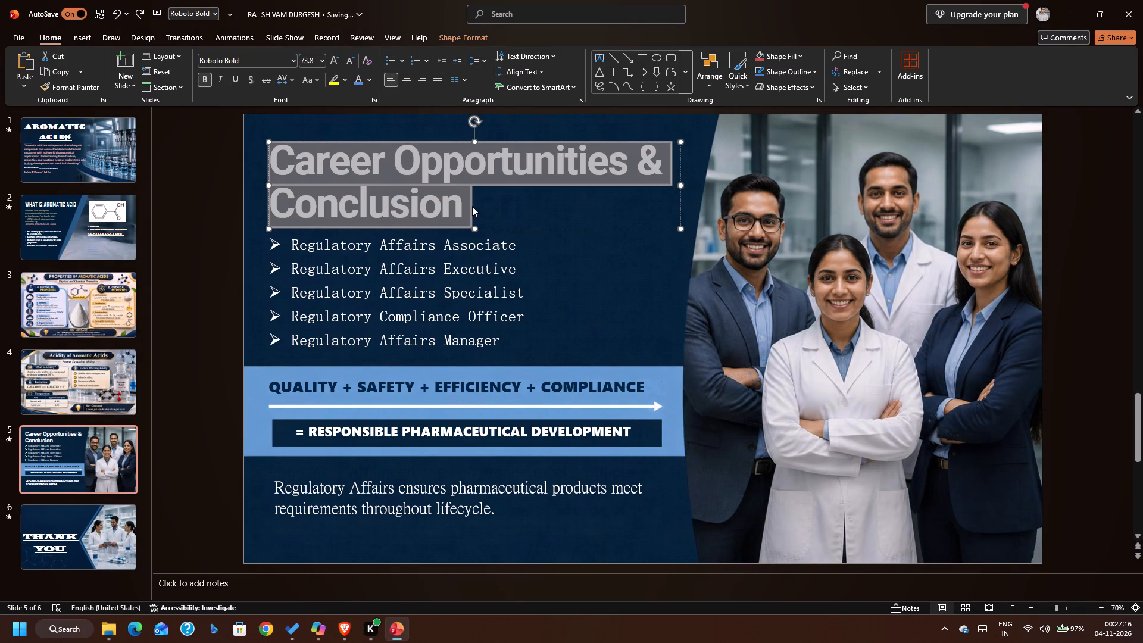
Replace the Career Opportunities & Conclusion title on slide 5 with PHARMACEUTICAL IMPORTANCE.
double_click(472, 206)
key(BackSpace)
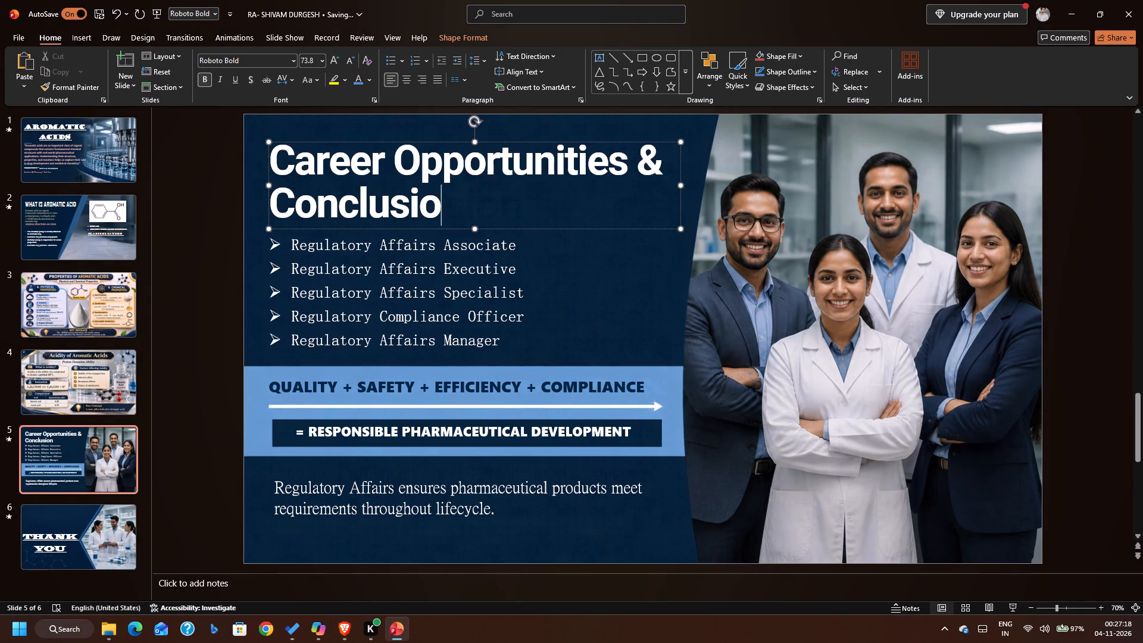
key(BackSpace)
key(BackSpace)
key(BackSpace)
key(BackSpace)
key(BackSpace)
key(BackSpace)
key(BackSpace)
key(BackSpace)
key(BackSpace)
key(BackSpace)
key(BackSpace)
key(BackSpace)
key(BackSpace)
key(BackSpace)
key(BackSpace)
key(BackSpace)
key(BackSpace)
key(BackSpace)
key(BackSpace)
key(BackSpace)
key(BackSpace)
key(BackSpace)
key(BackSpace)
key(BackSpace)
key(BackSpace)
key(BackSpace)
key(BackSpace)
key(BackSpace)
key(BackSpace)
key(BackSpace)
key(BackSpace)
key(BackSpace)
key(BackSpace)
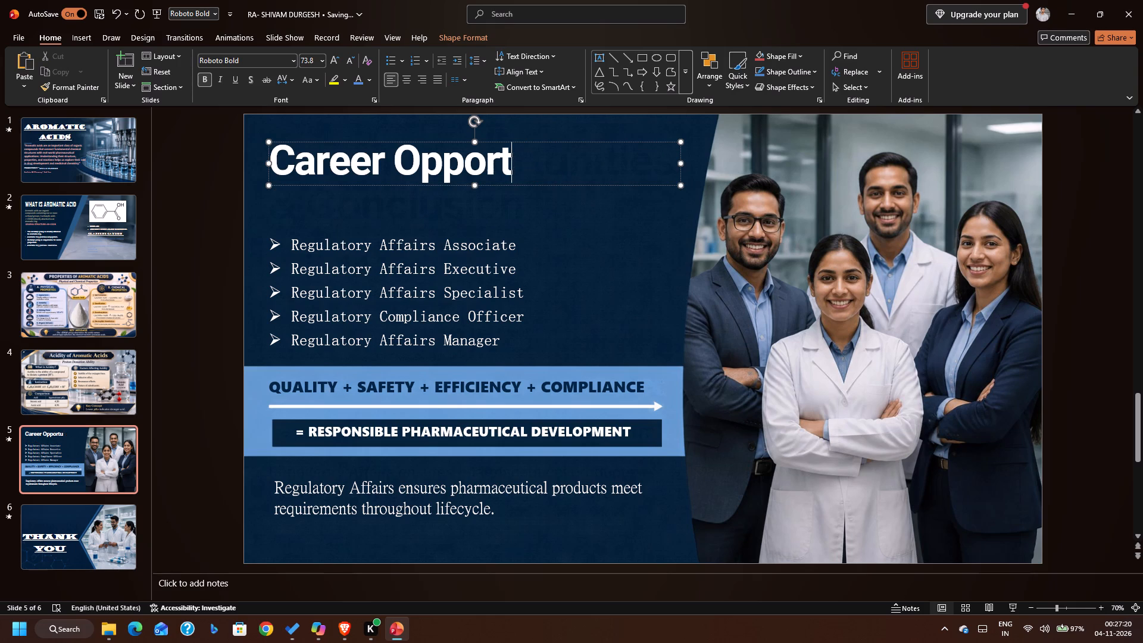
key(p)
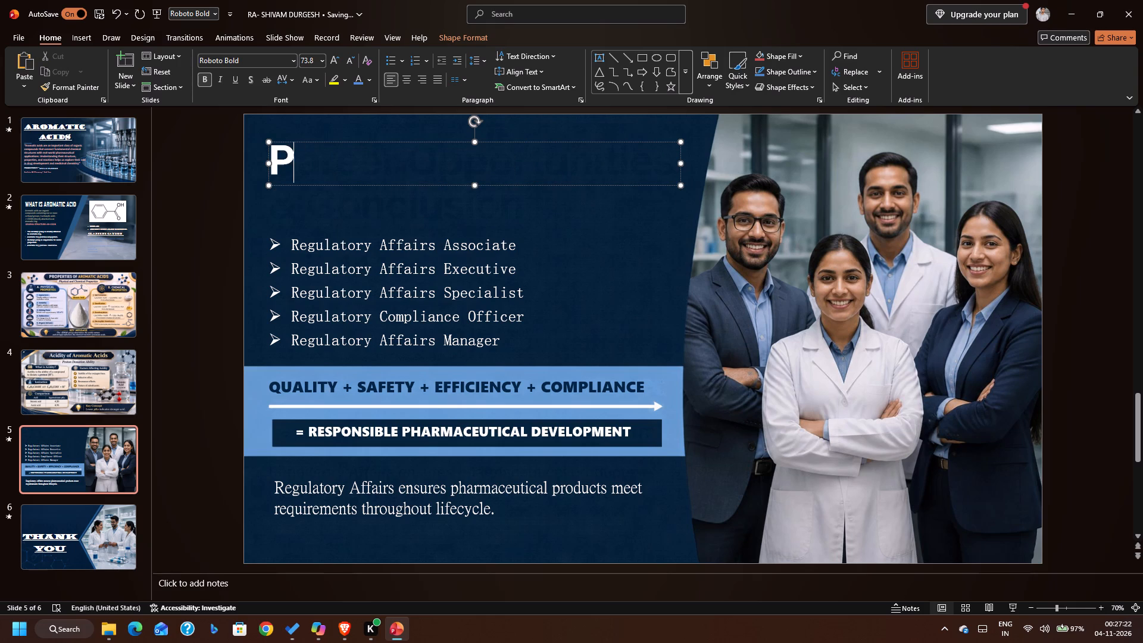
text(HAR)
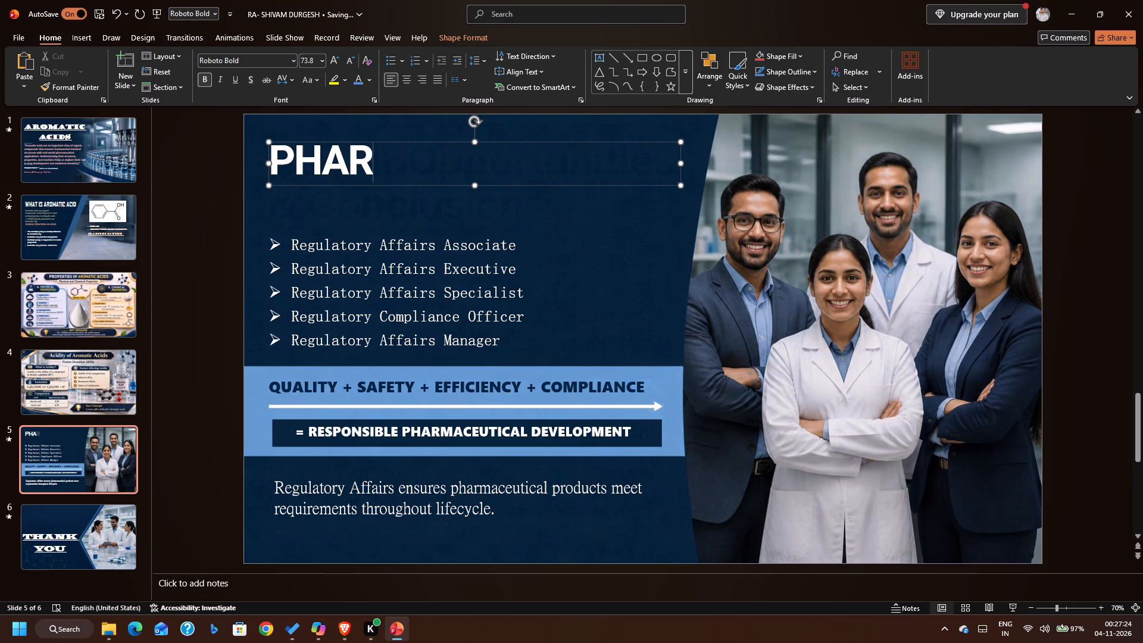
text(MACEUTICAL IMPORTANCE)
key(space)
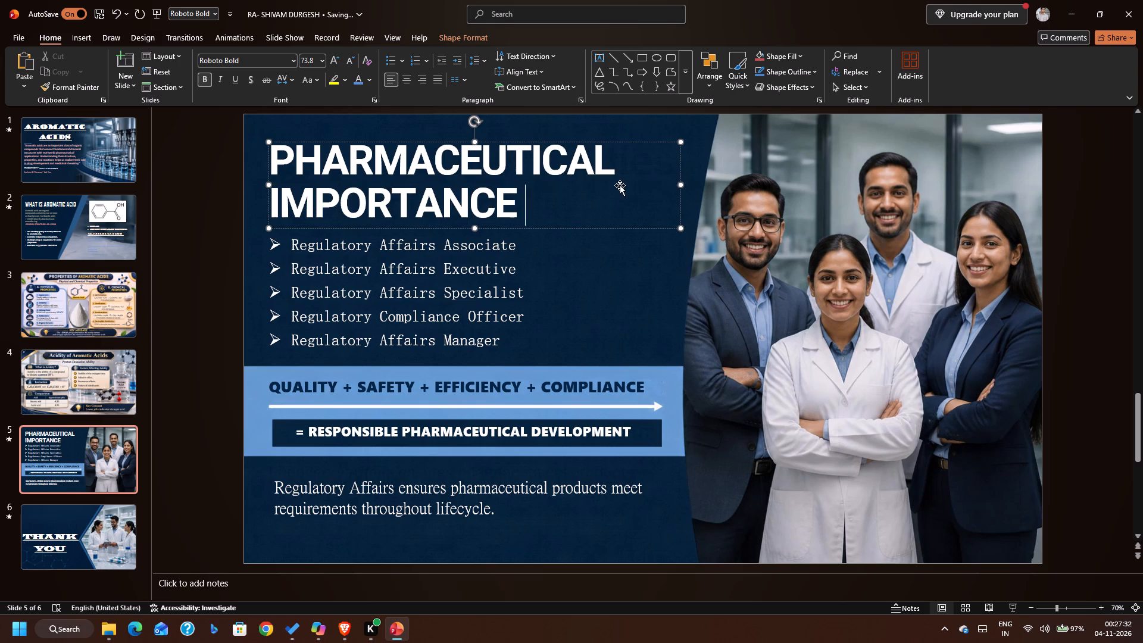
Set the whole PHARMACEUTICAL IMPORTANCE title to font size 54.
right_click(503, 180)
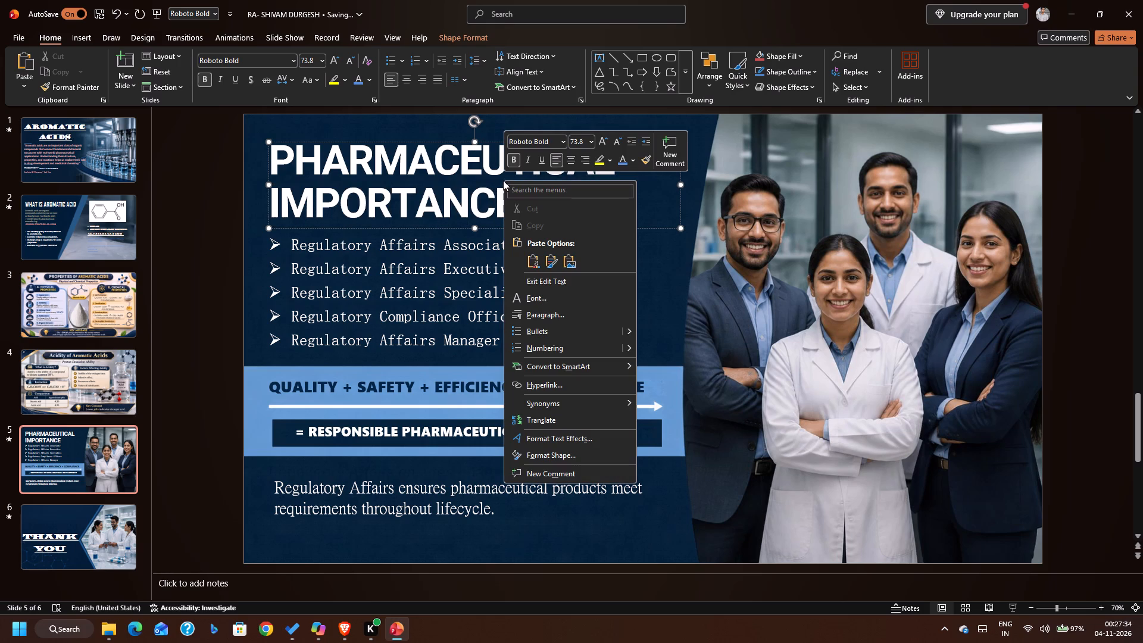
key(ctrl+a)
click(478, 192)
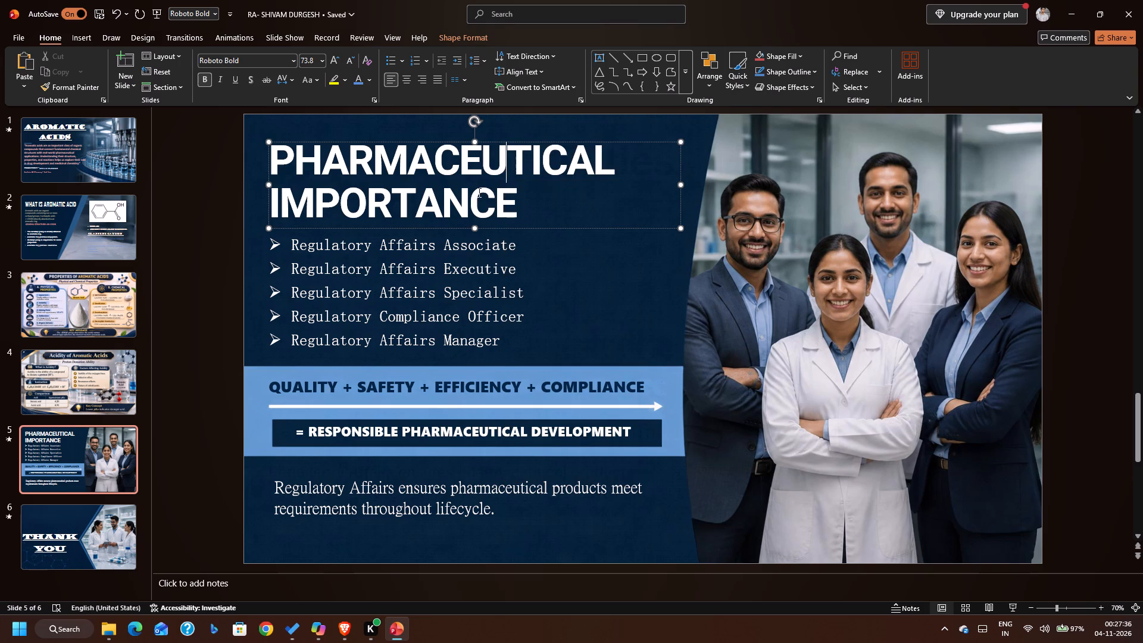
click(520, 195)
key(ctrl+a)
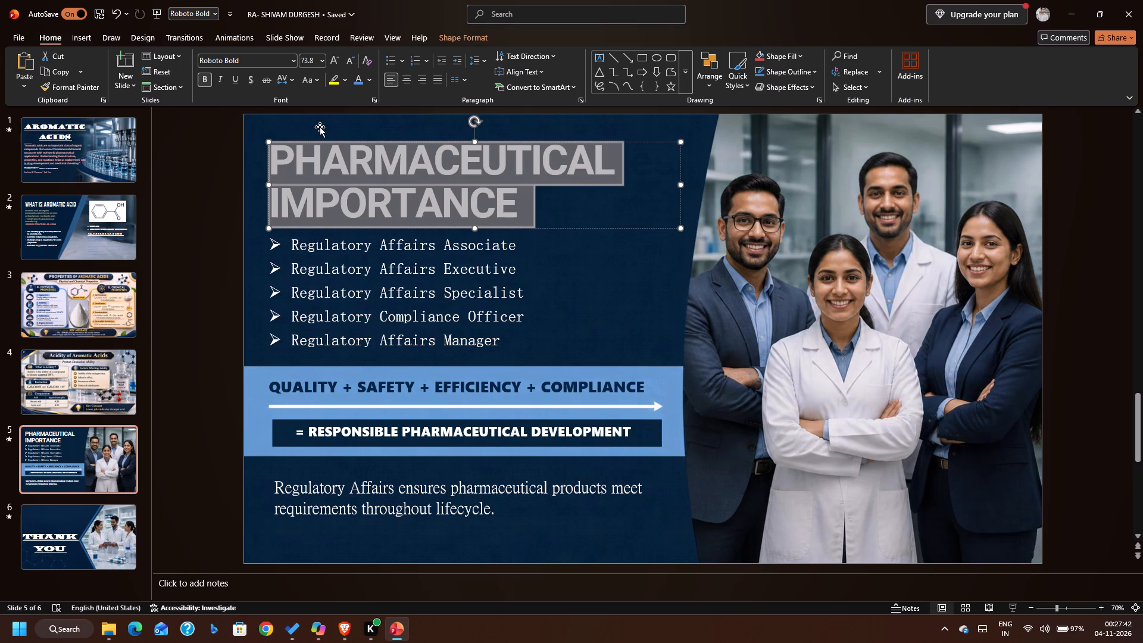
click(321, 61)
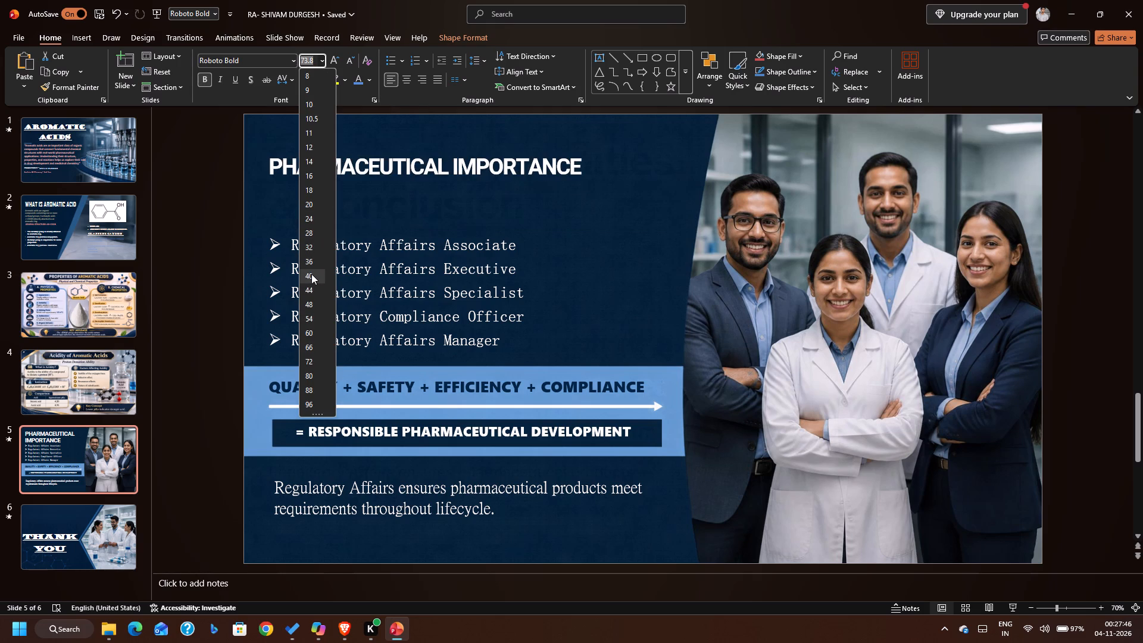
click(313, 316)
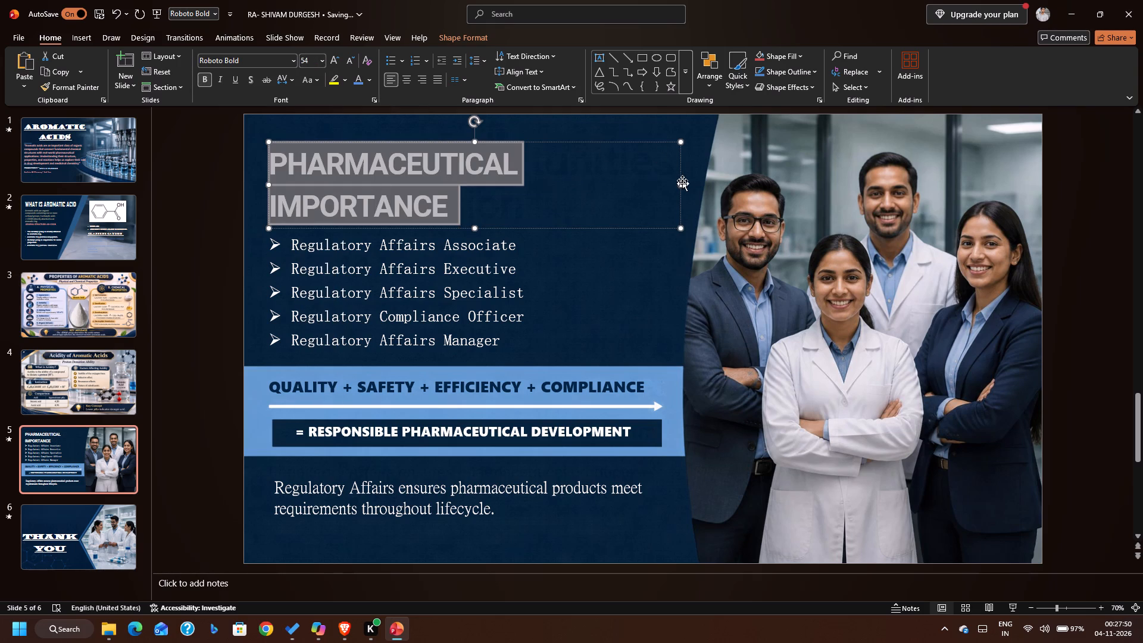
Widen the title box so PHARMACEUTICAL IMPORTANCE fits on one line, and move it down closer to the bullet list.
drag(683, 187, 718, 177)
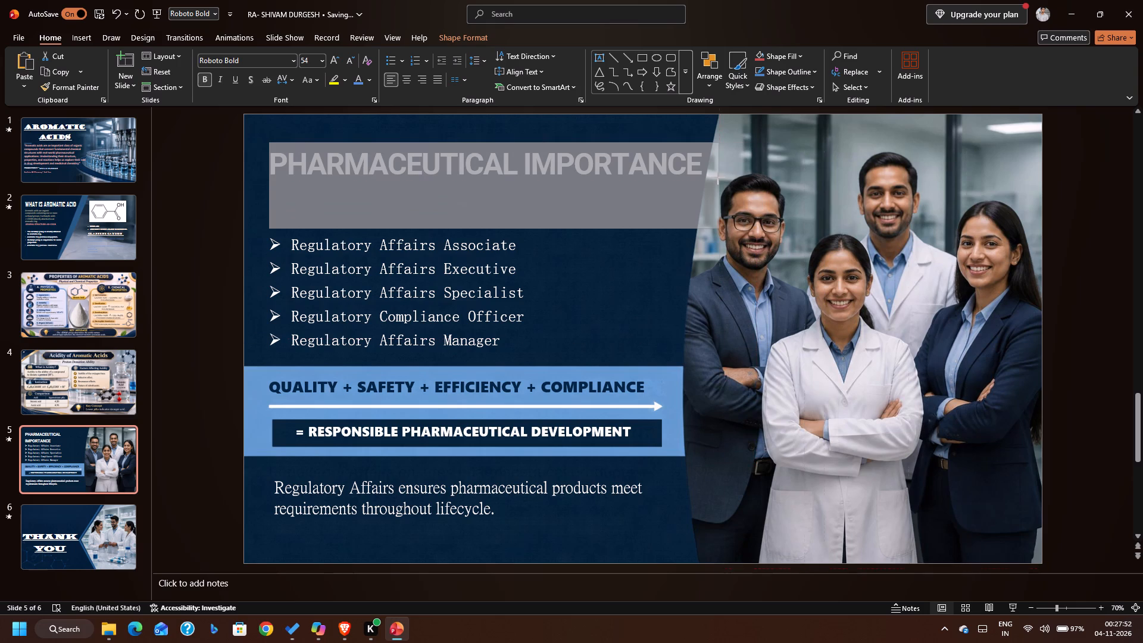
drag(718, 177, 714, 177)
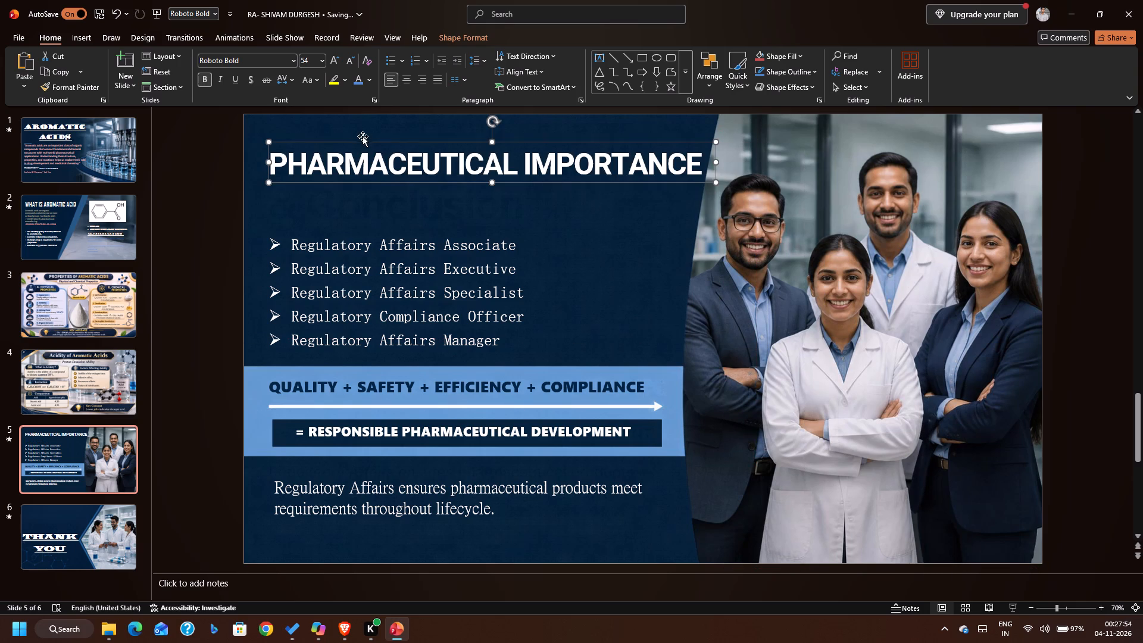
drag(342, 141, 327, 151)
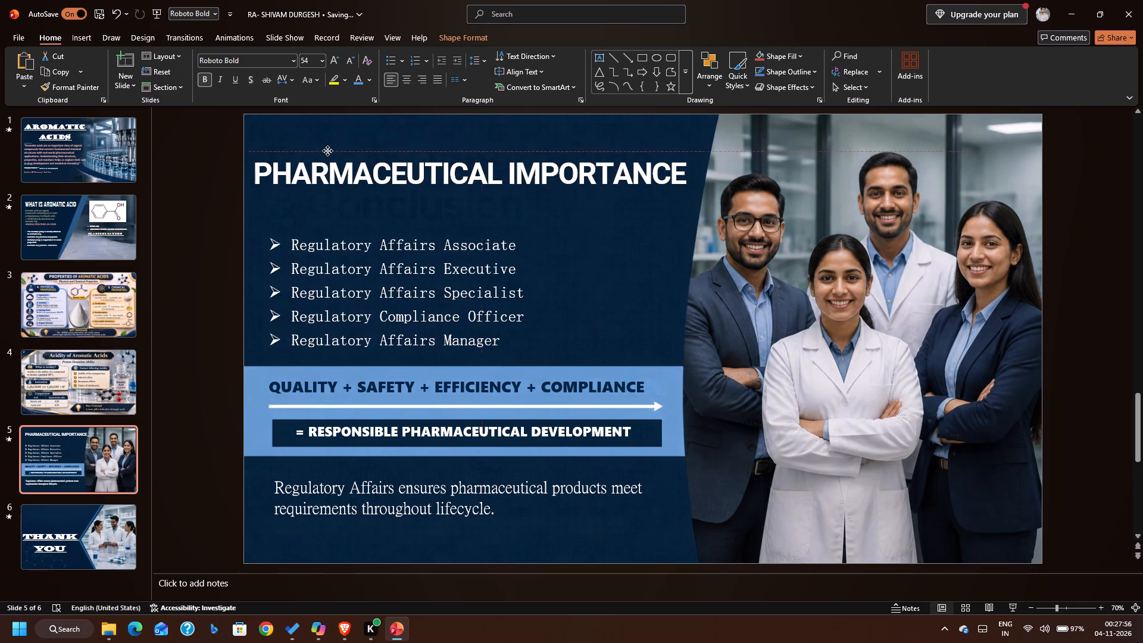
drag(327, 151, 326, 159)
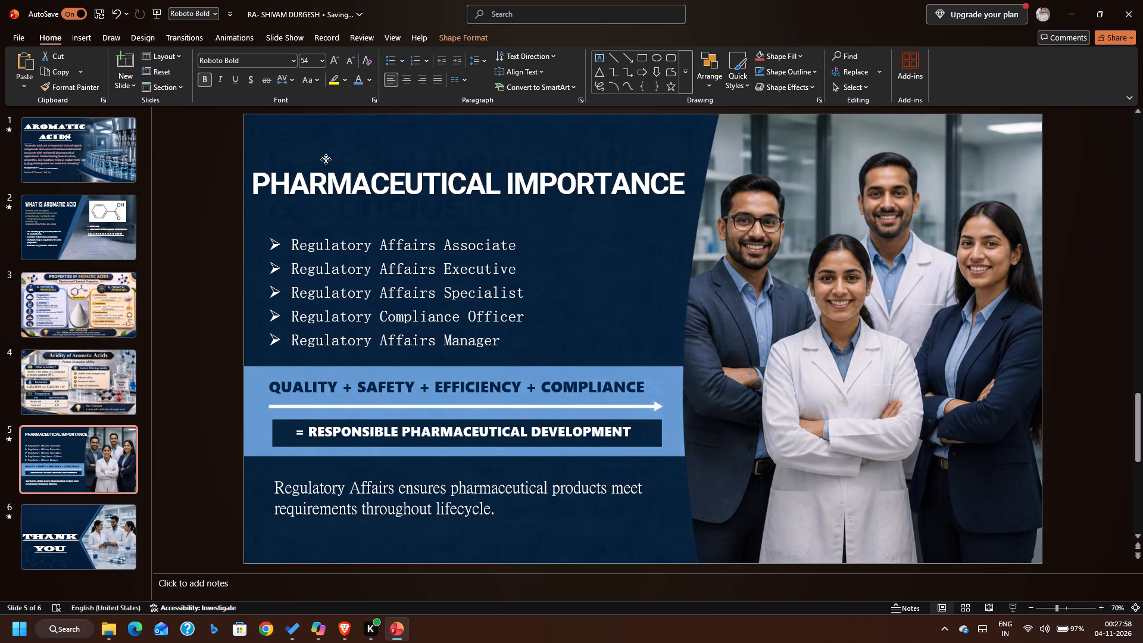
drag(326, 159, 326, 160)
click(193, 220)
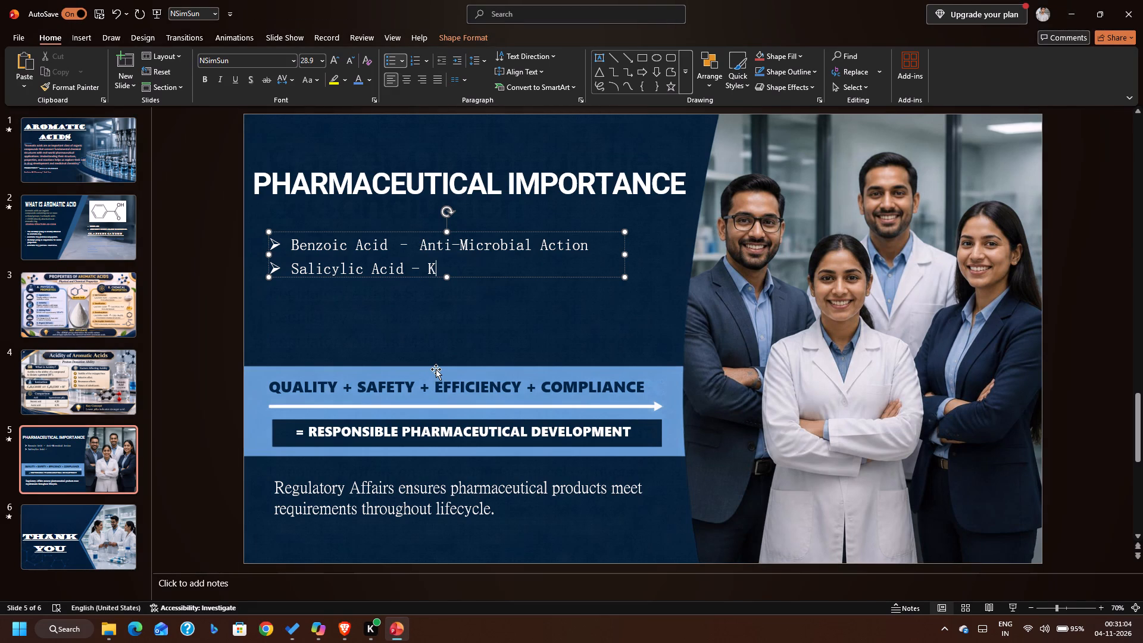
text(eratolyitc)
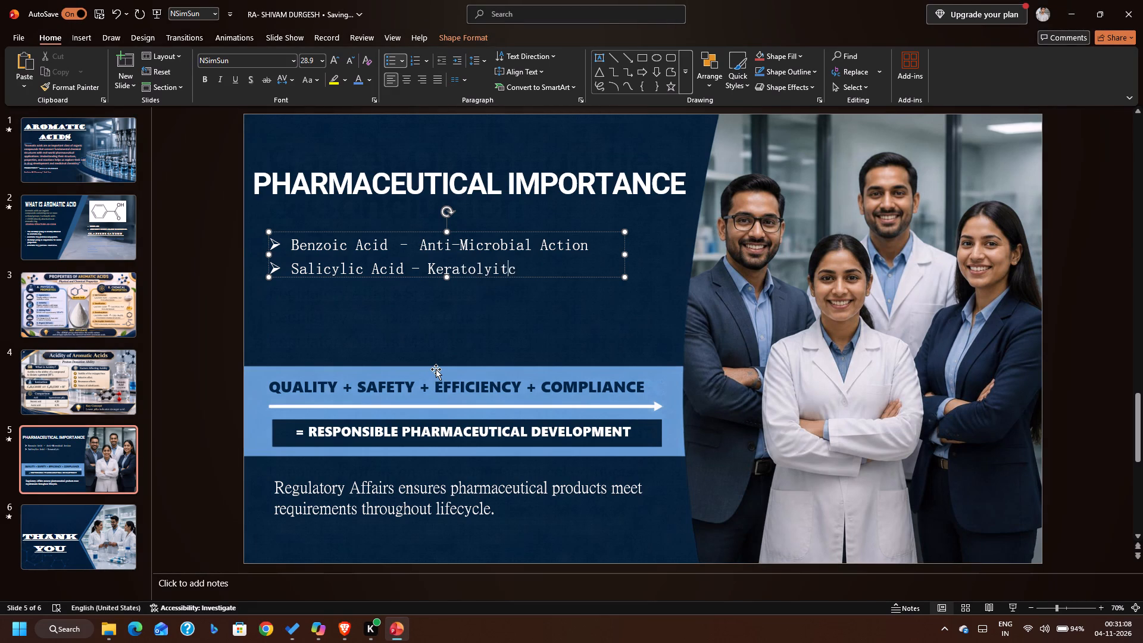
key(space)
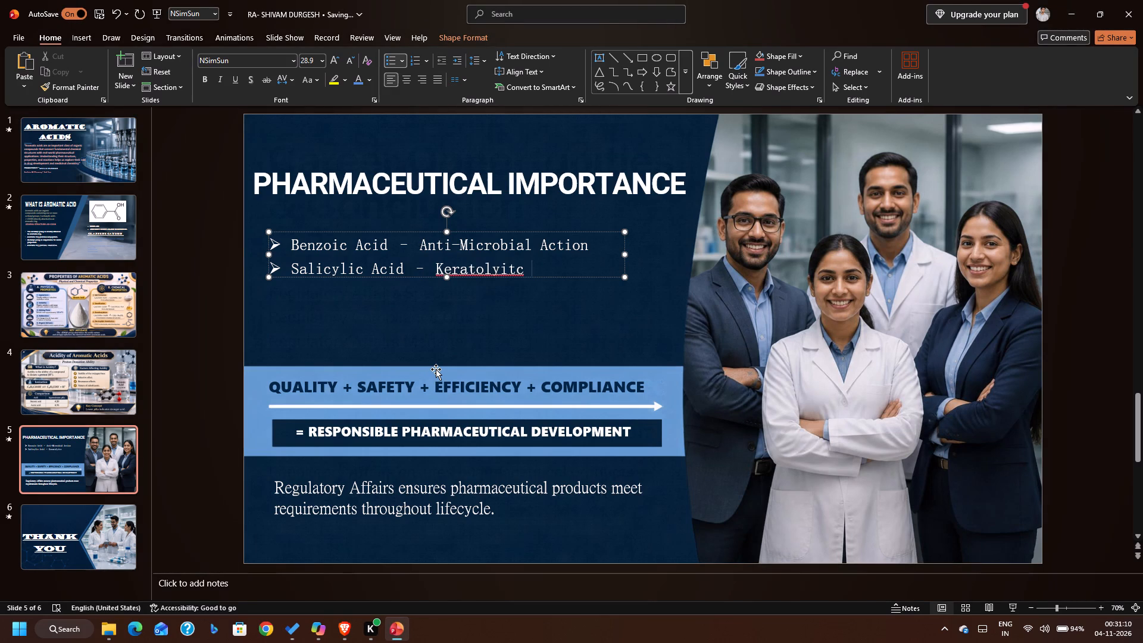
key(a)
text(gent)
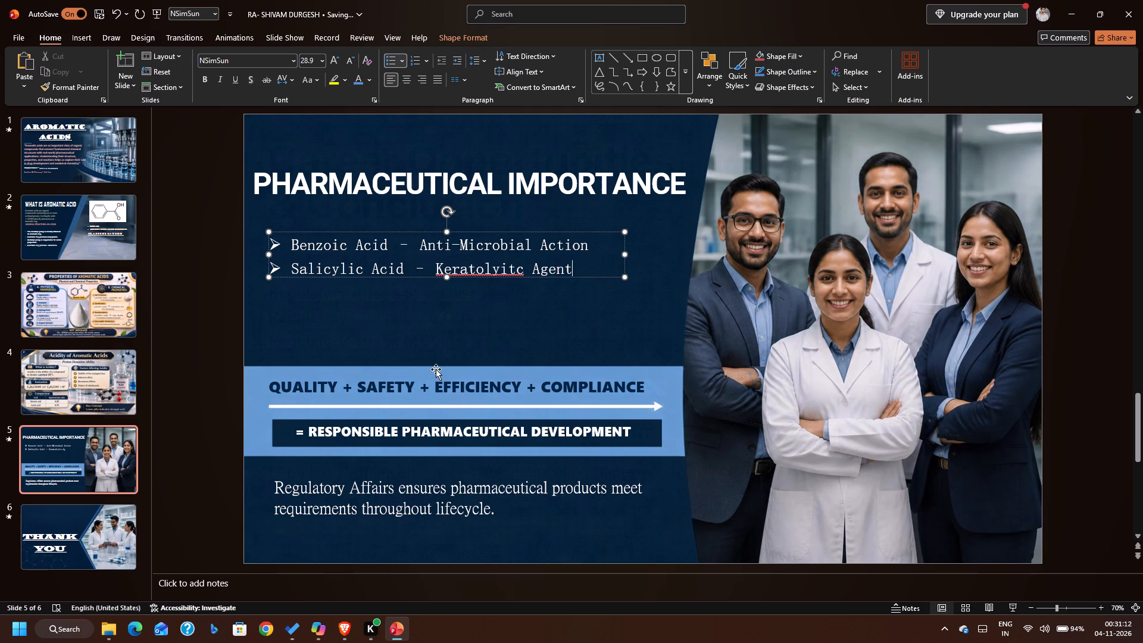
key(Return)
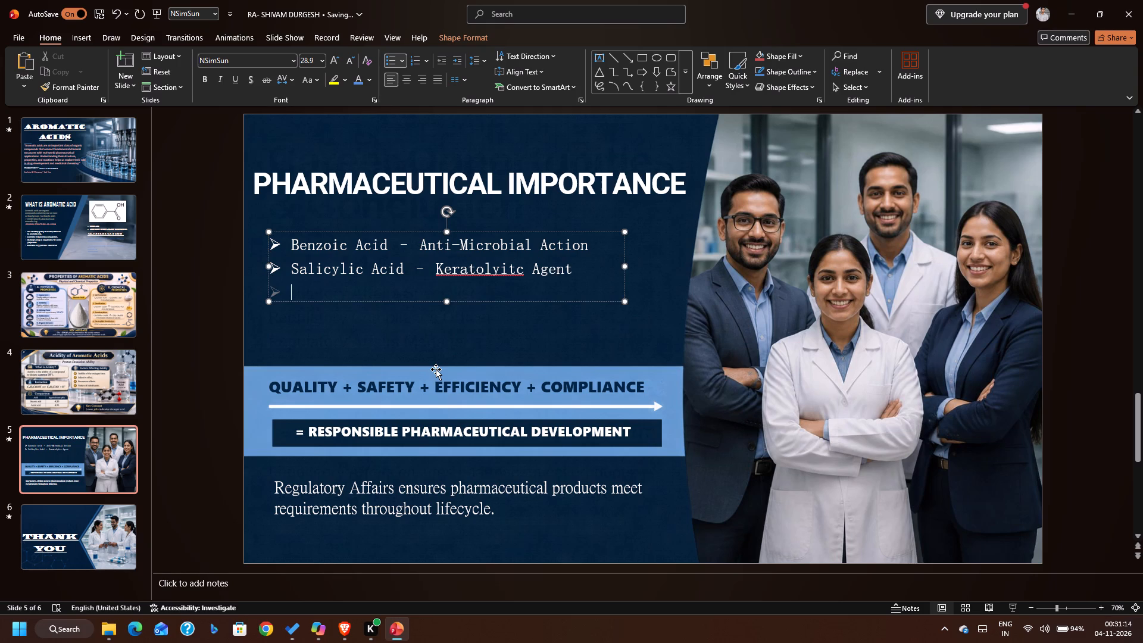
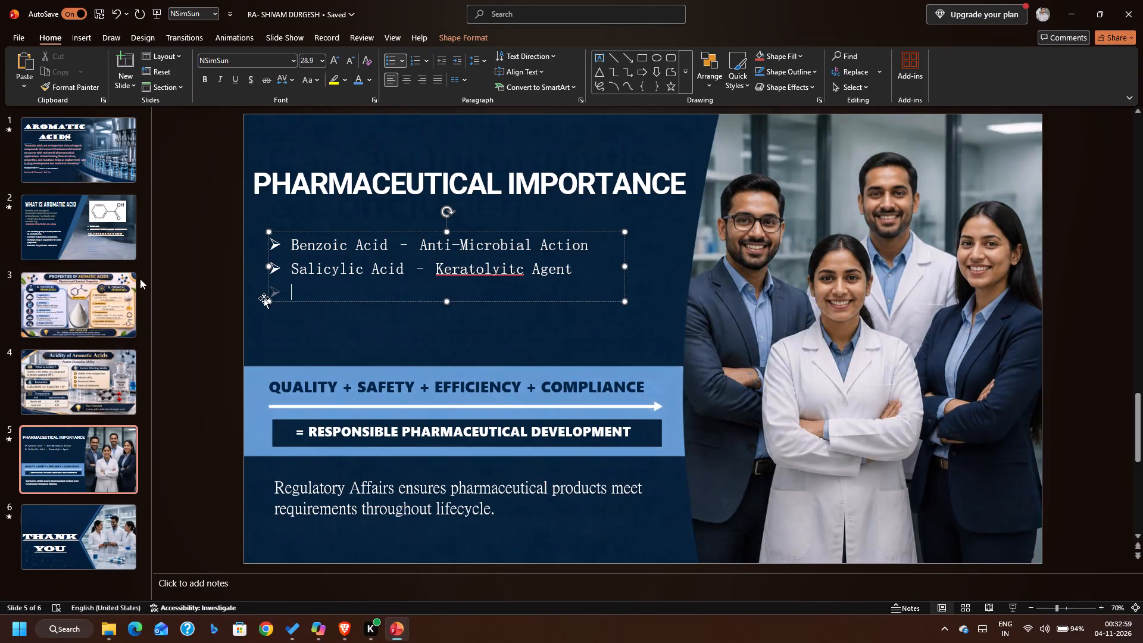
Apply a metallic grey frame picture style to the white powder photo on slide 3, Properties of Aromatic Acids.
click(122, 283)
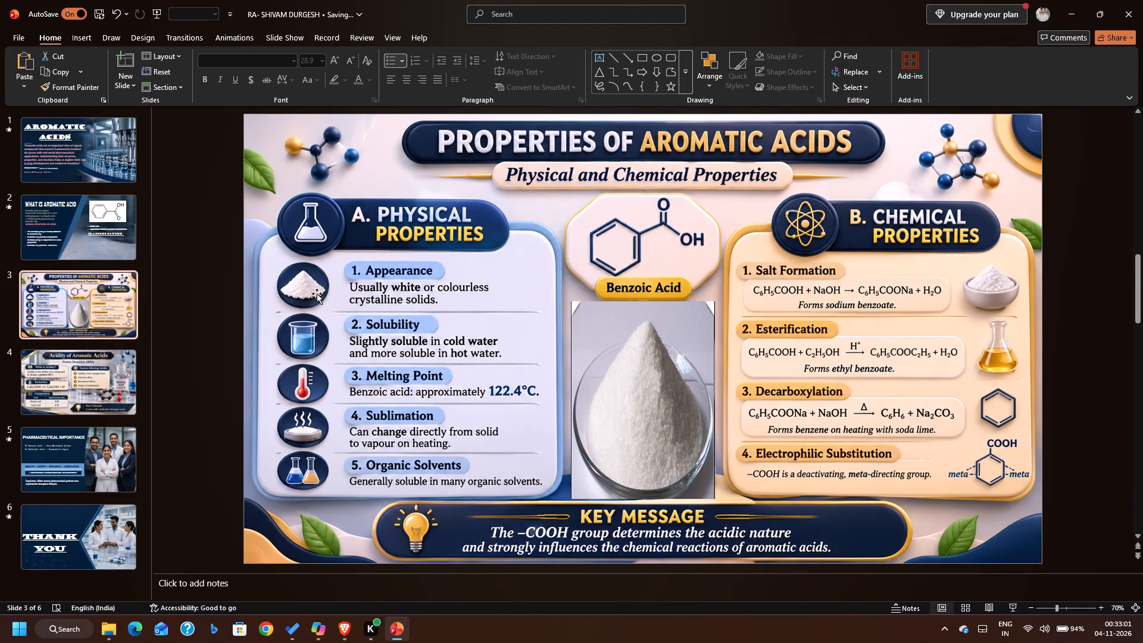
click(667, 319)
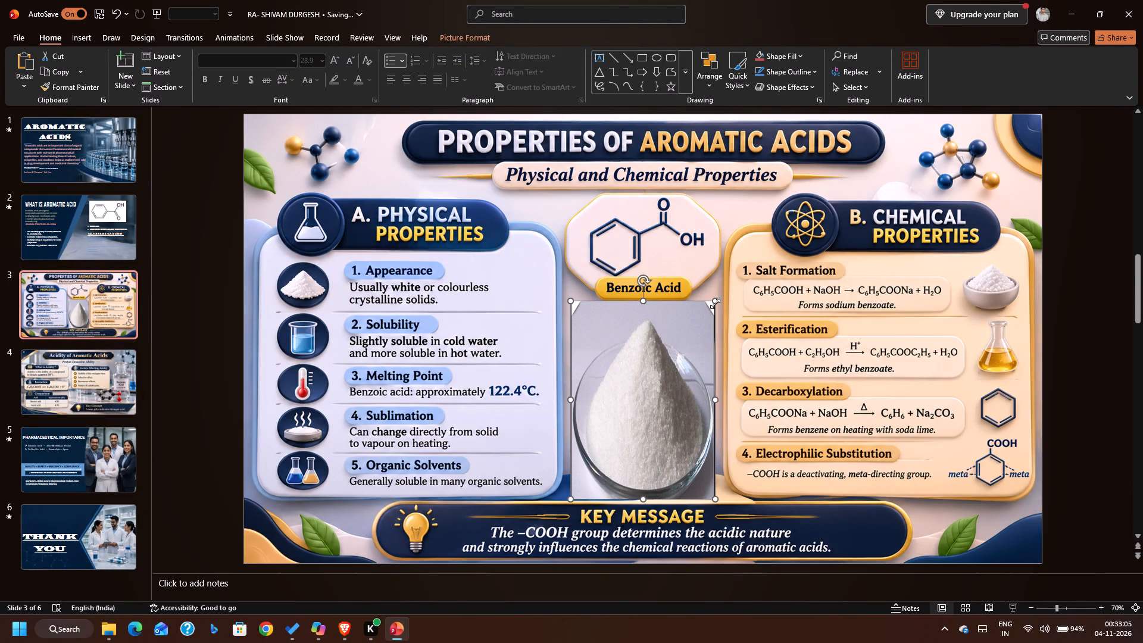
right_click(660, 349)
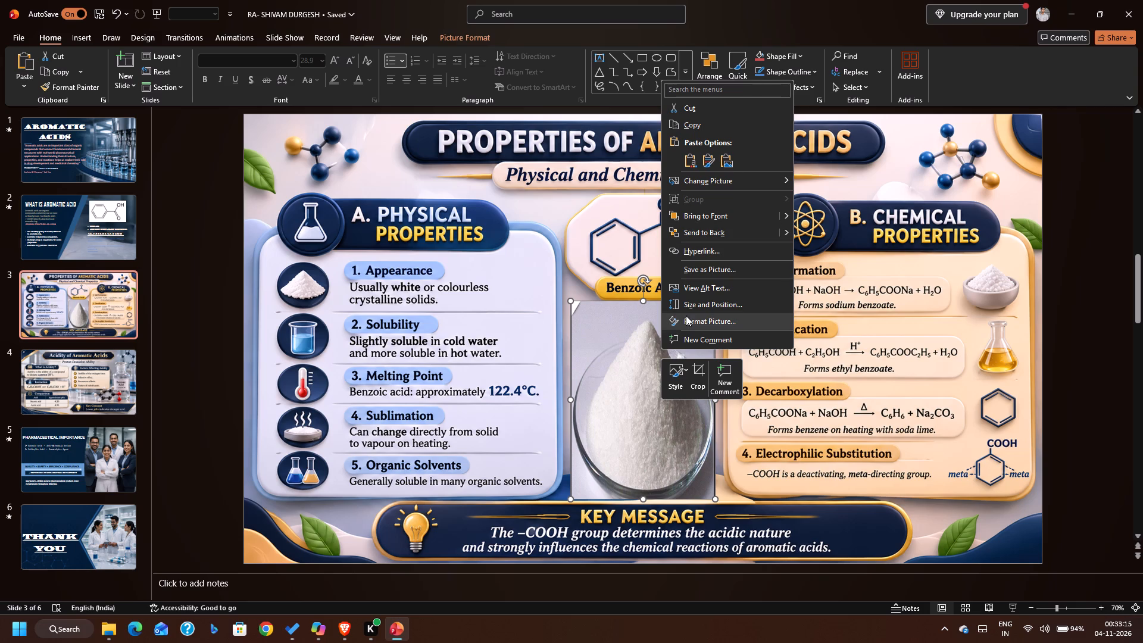
click(674, 375)
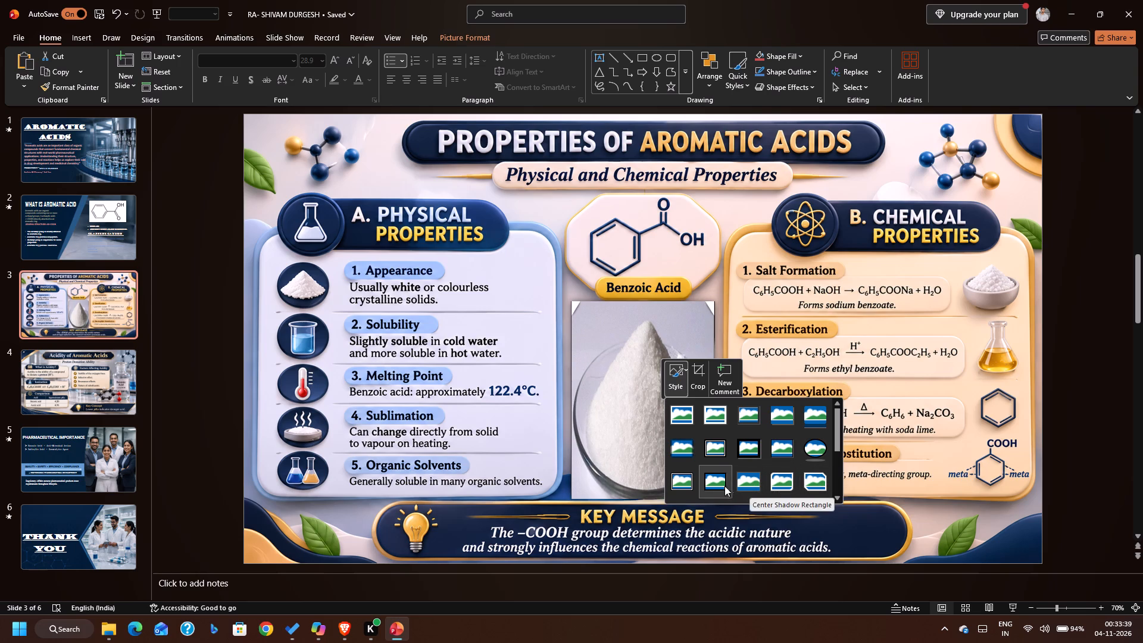
click(744, 410)
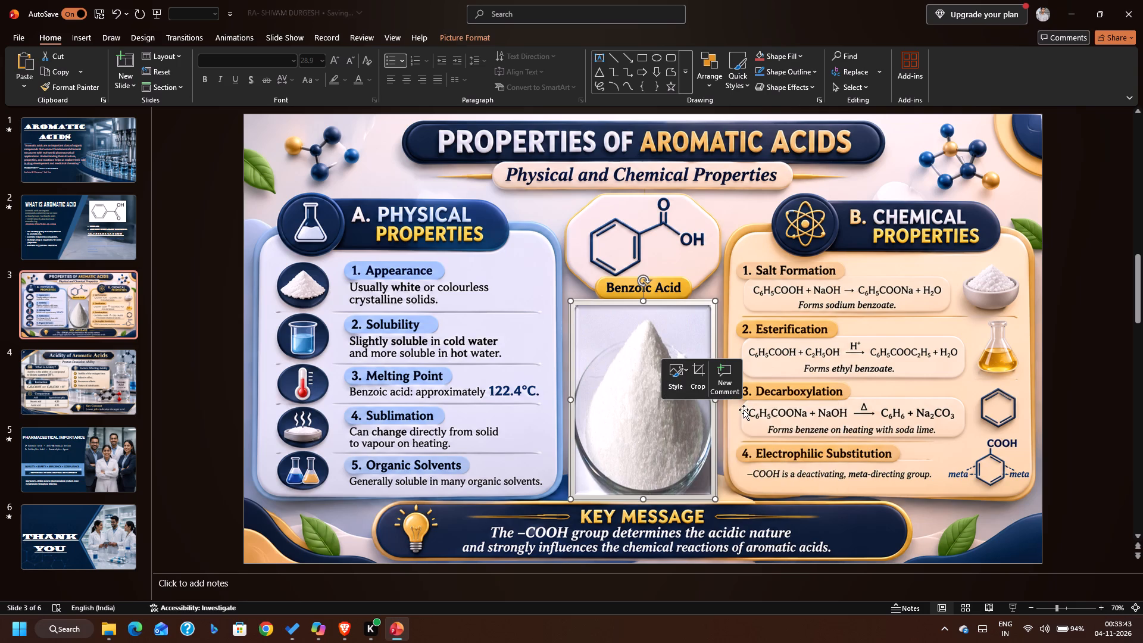
click(1060, 342)
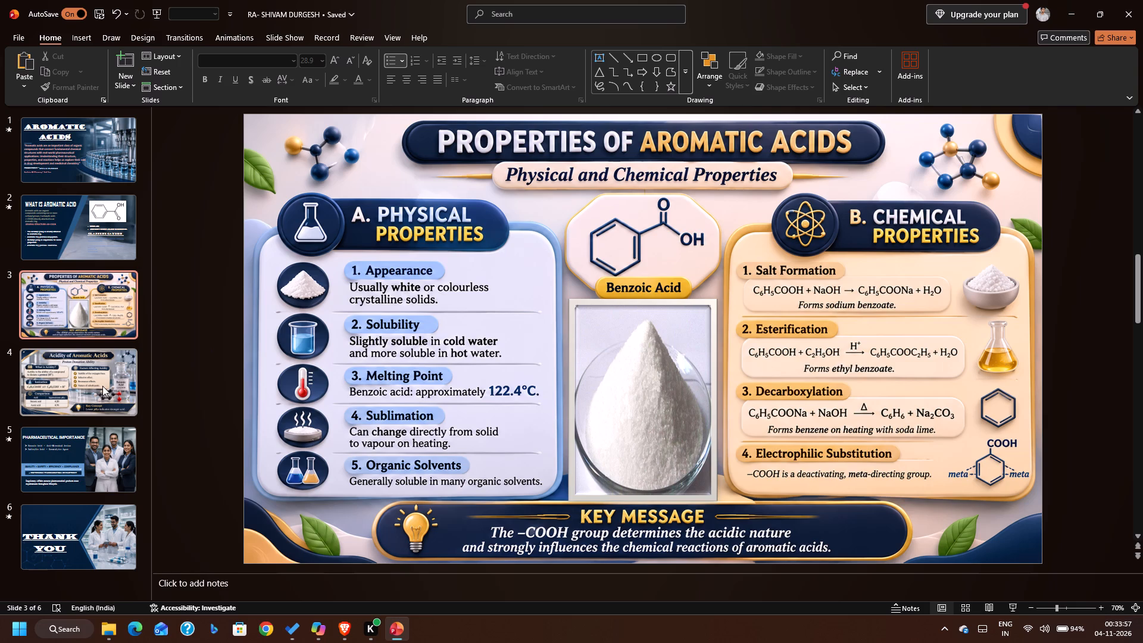
Look through slides 1 to 5 to review the content and design of the presentation.
click(81, 368)
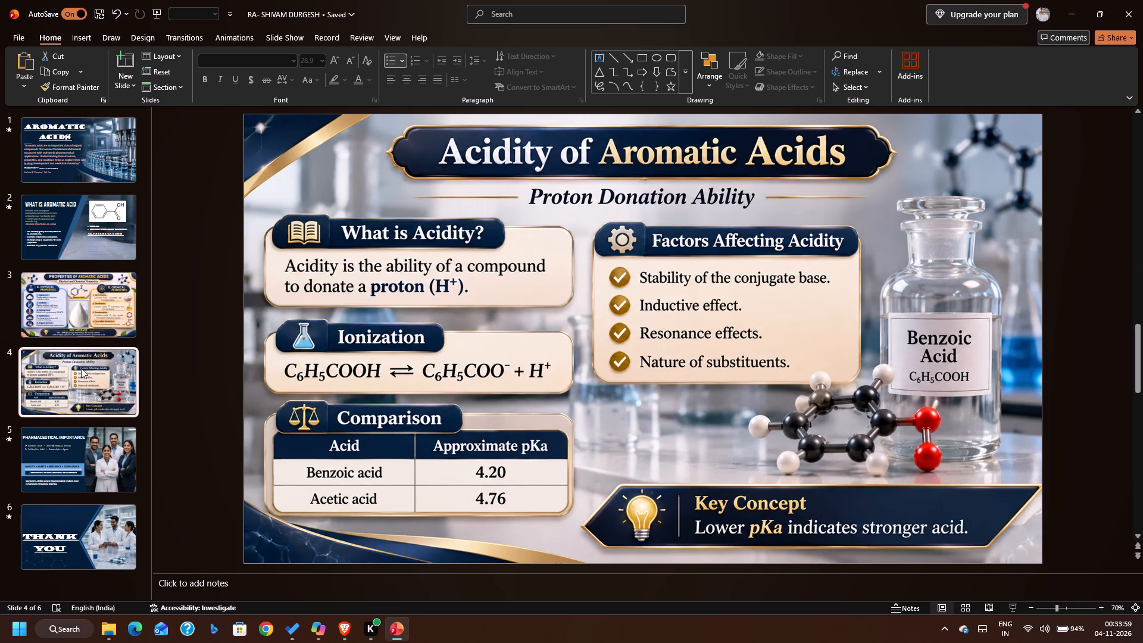
click(85, 130)
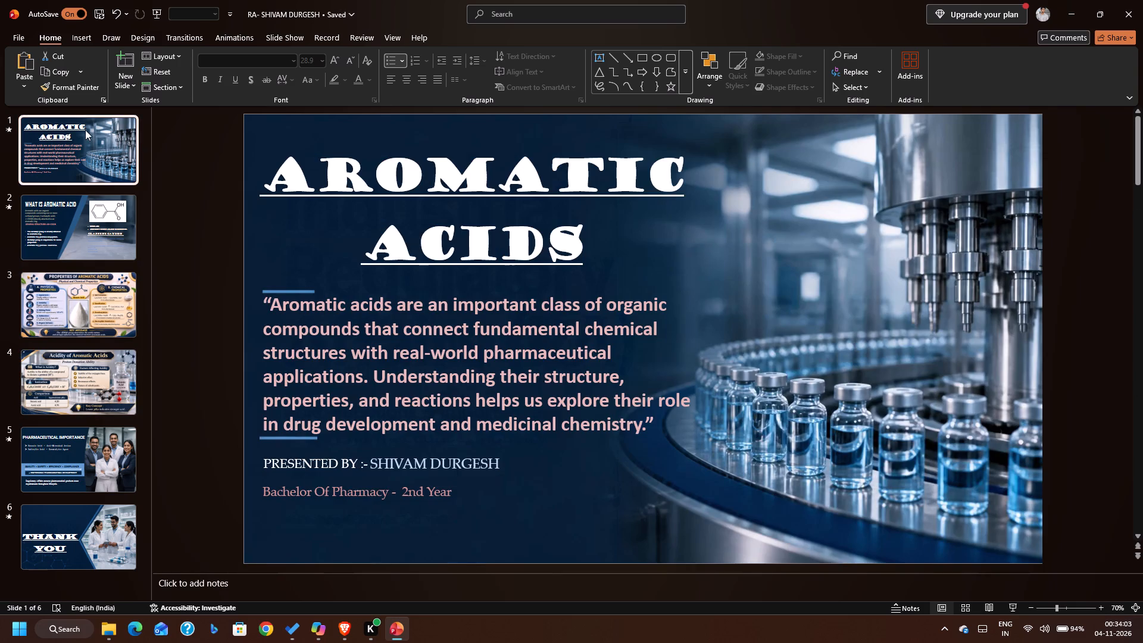
click(56, 193)
click(56, 204)
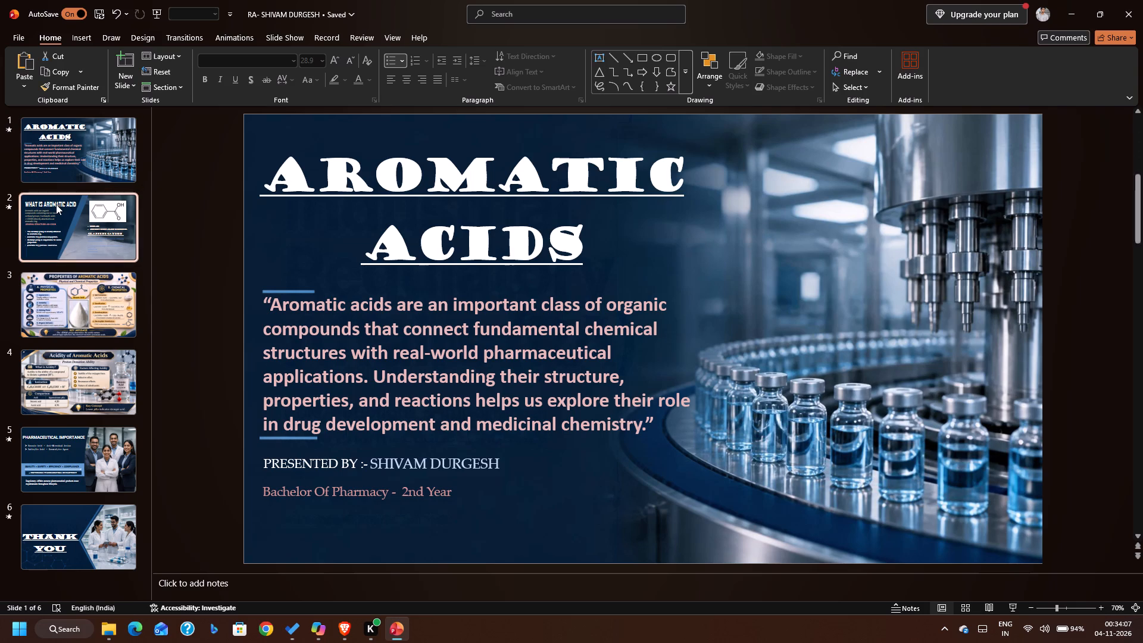
click(58, 282)
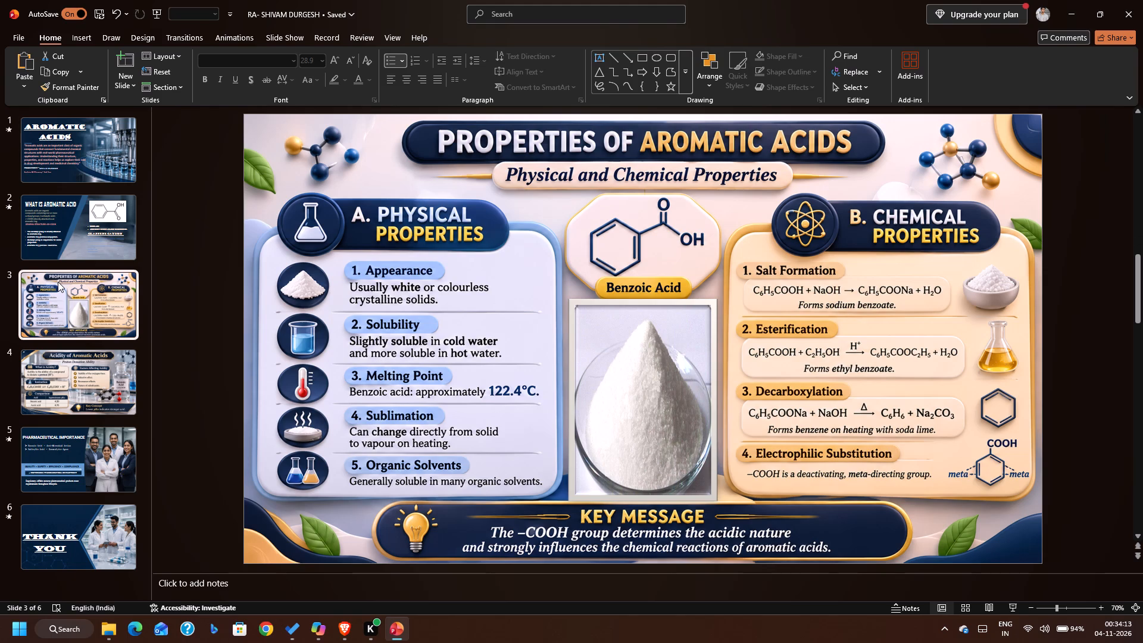
click(63, 375)
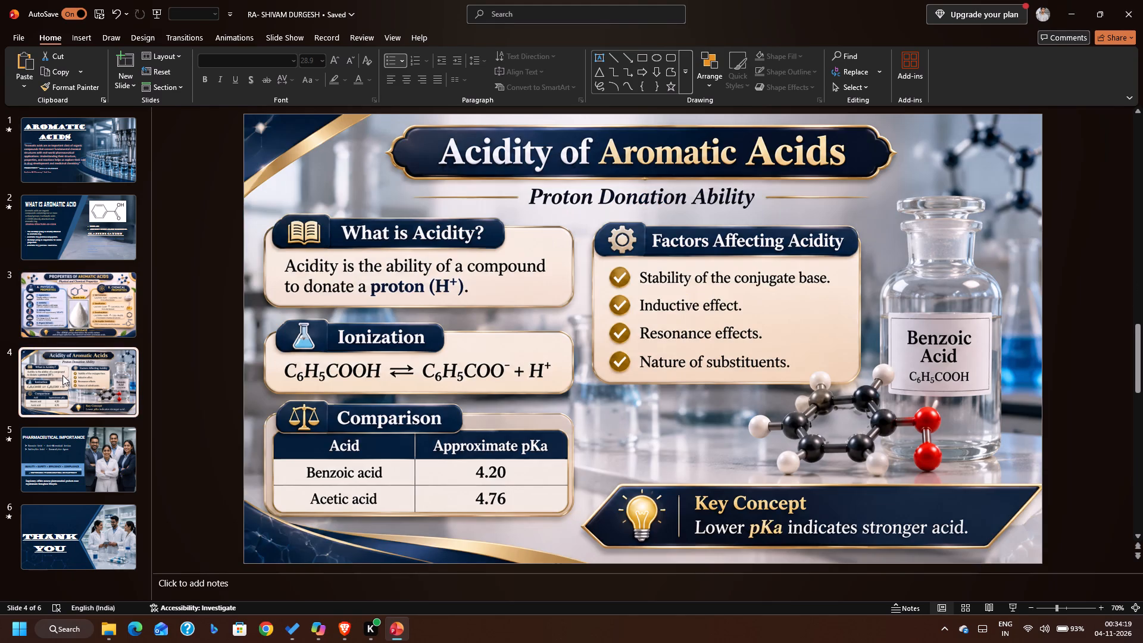
click(56, 462)
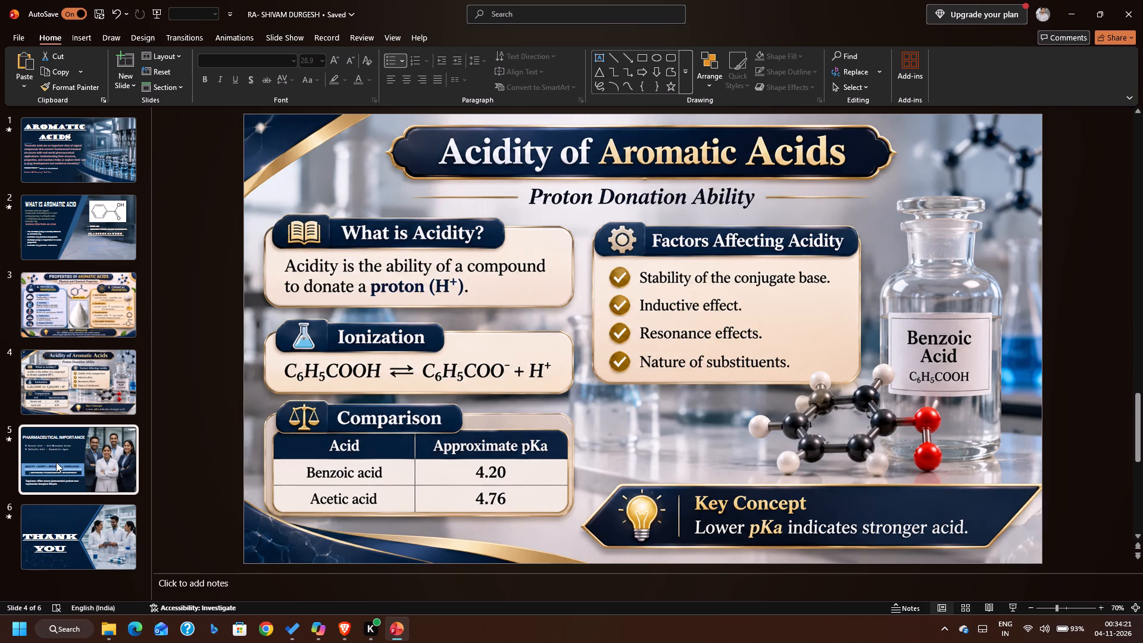
Cut slide 4, Acidity of Aromatic Acids, out of the presentation.
click(77, 401)
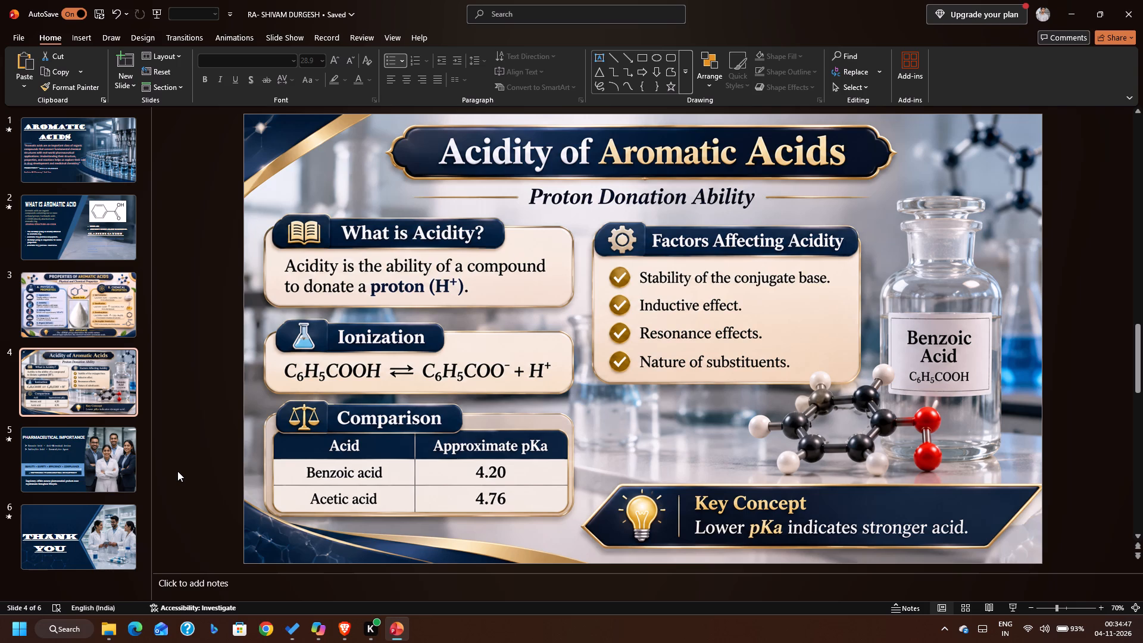
right_click(104, 401)
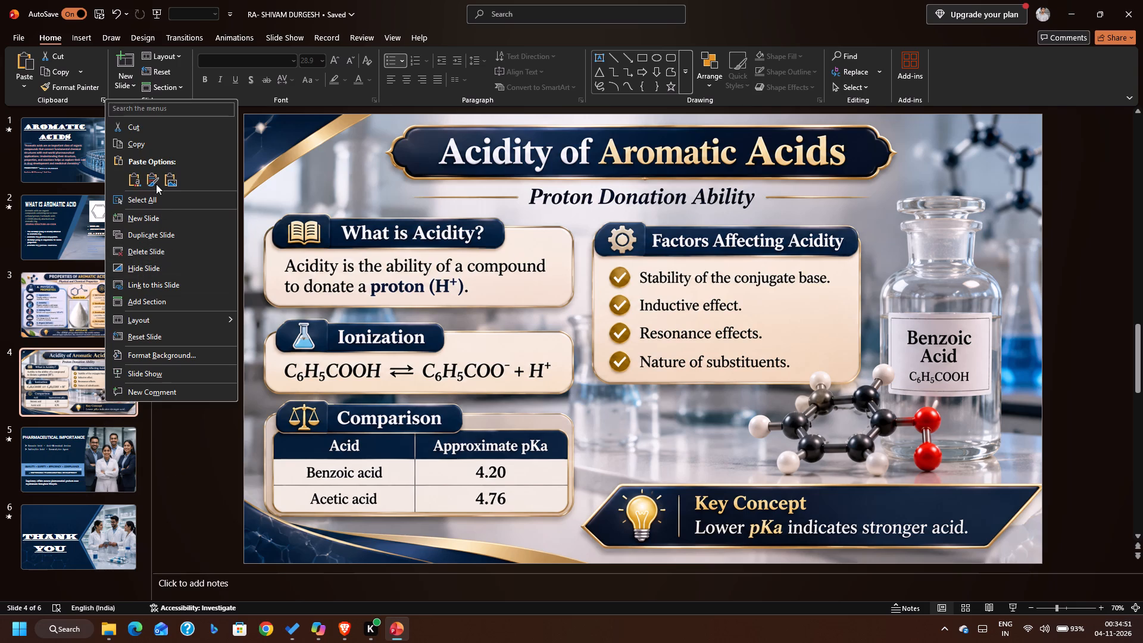
click(153, 132)
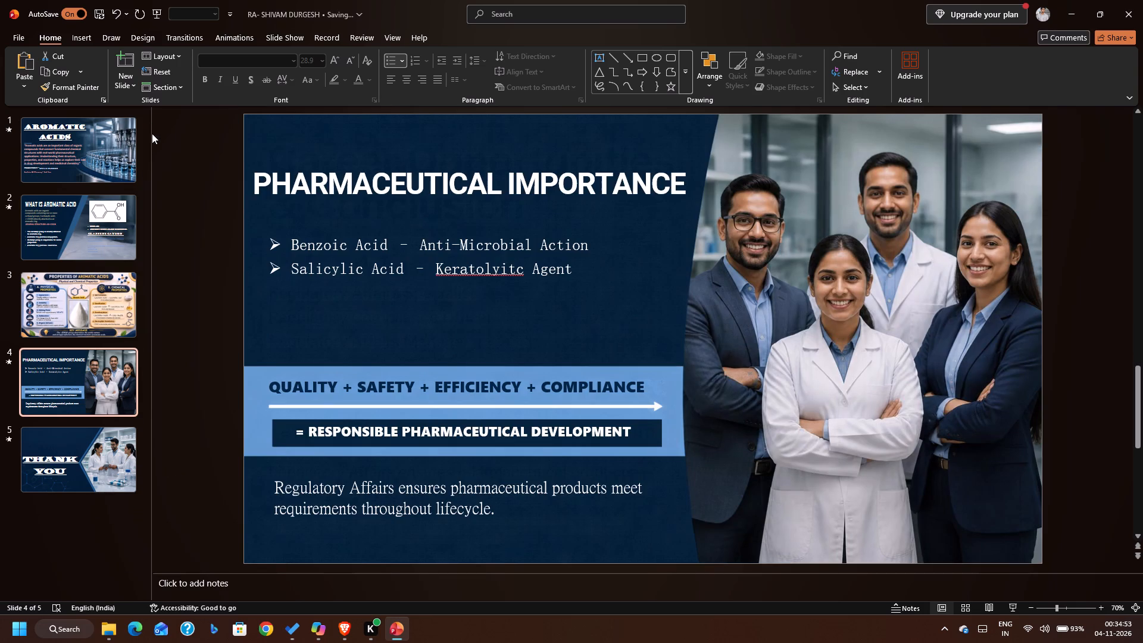
Add a new empty bullet below the Salicylic Acid line on the Pharmaceutical Importance slide.
click(93, 304)
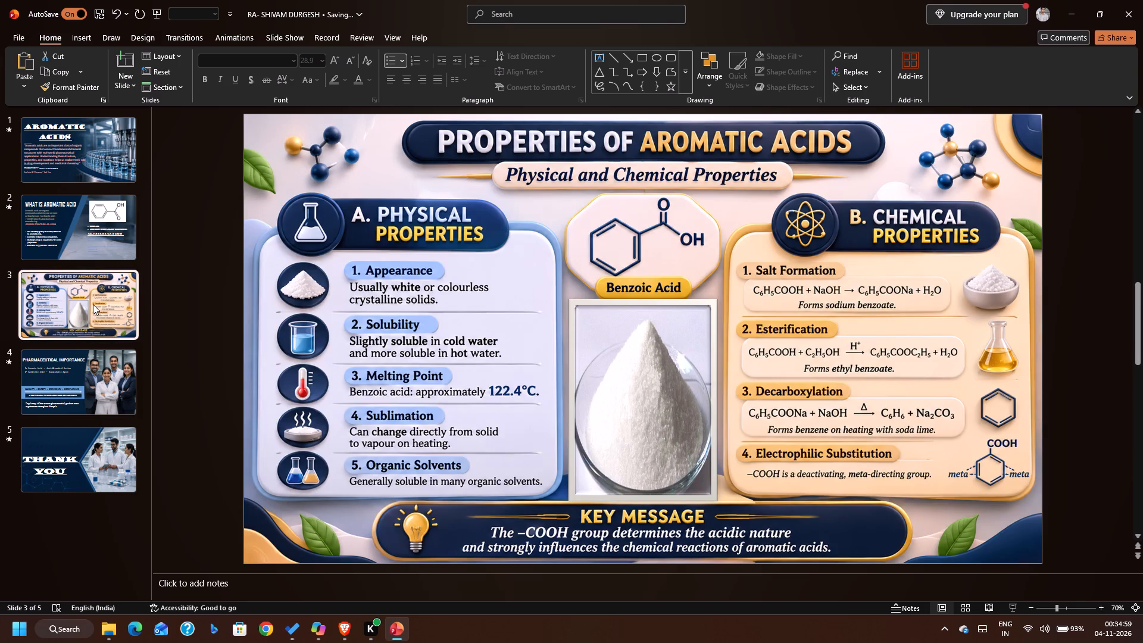
click(71, 383)
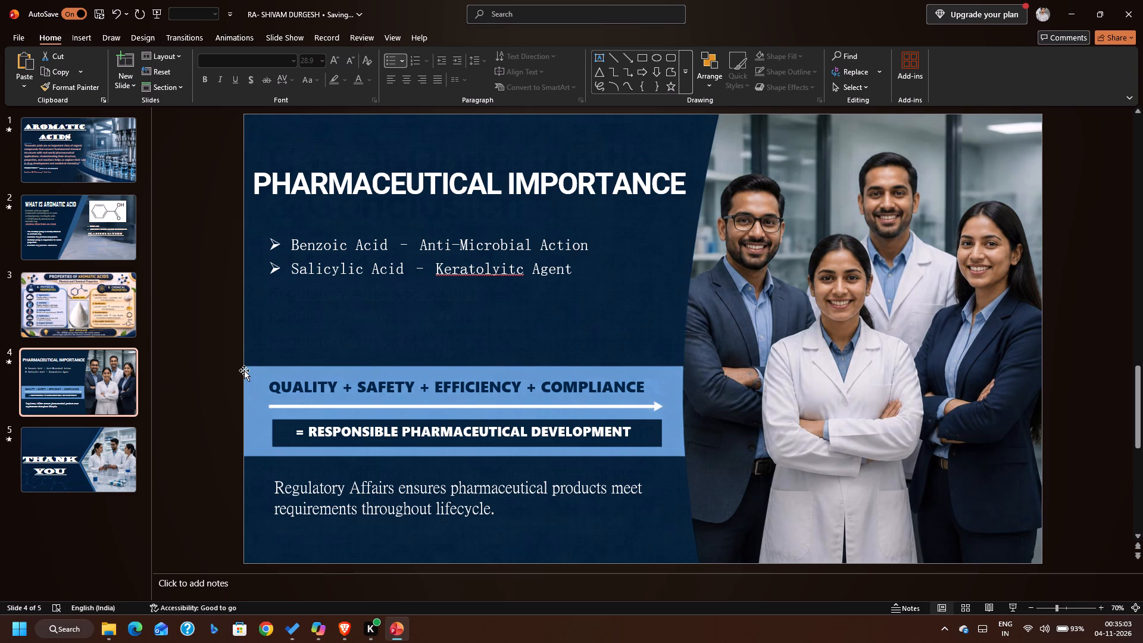
click(363, 278)
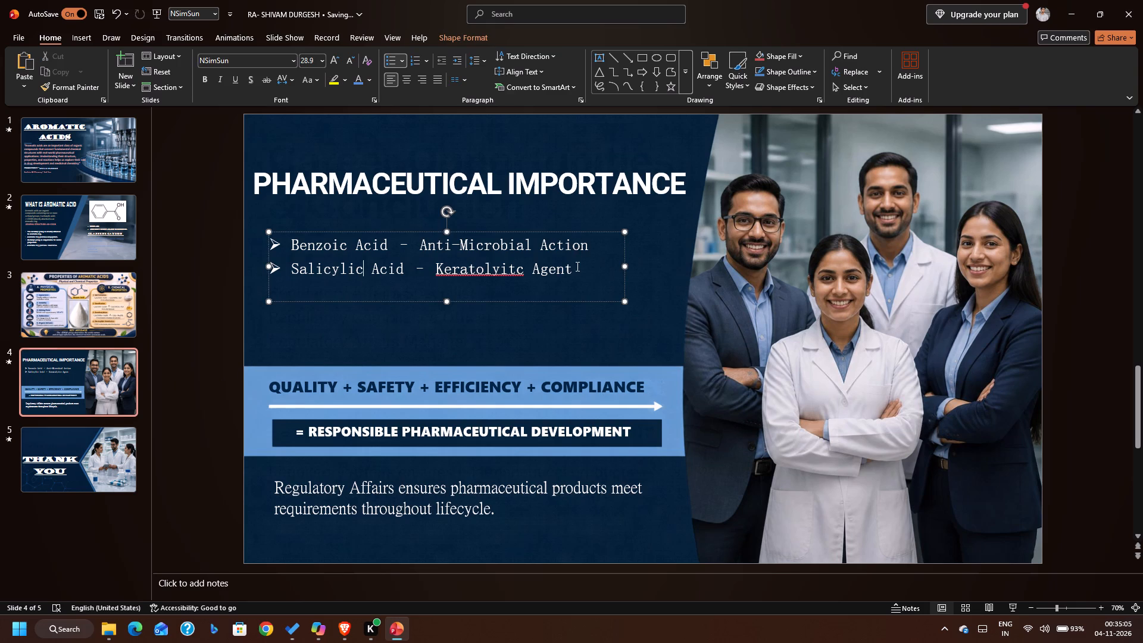
click(576, 270)
key(Return)
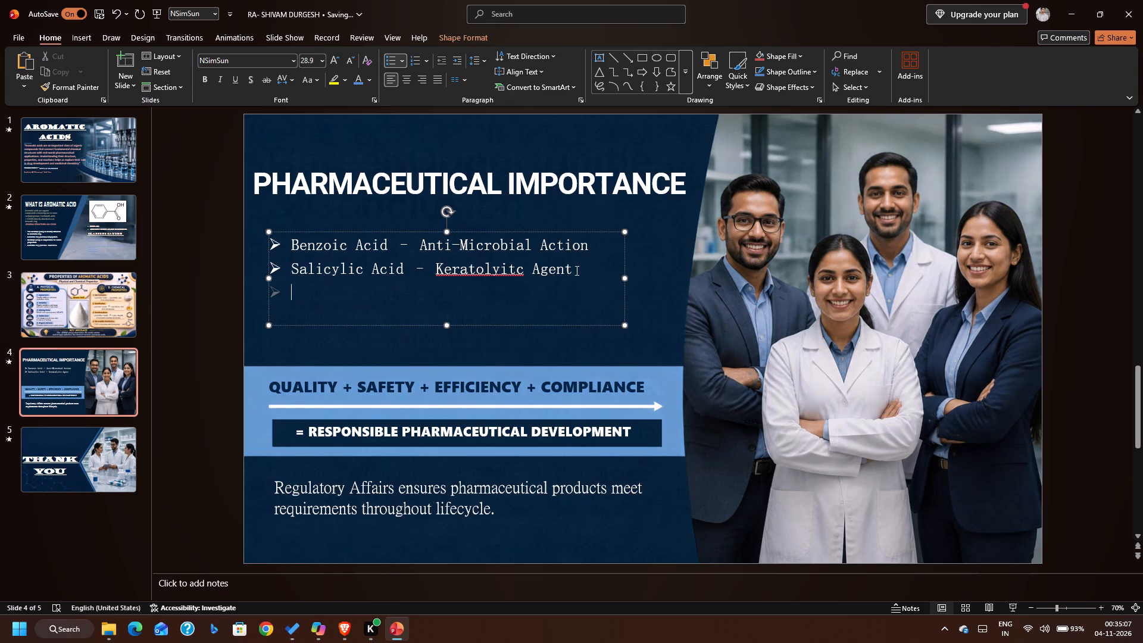
click(338, 627)
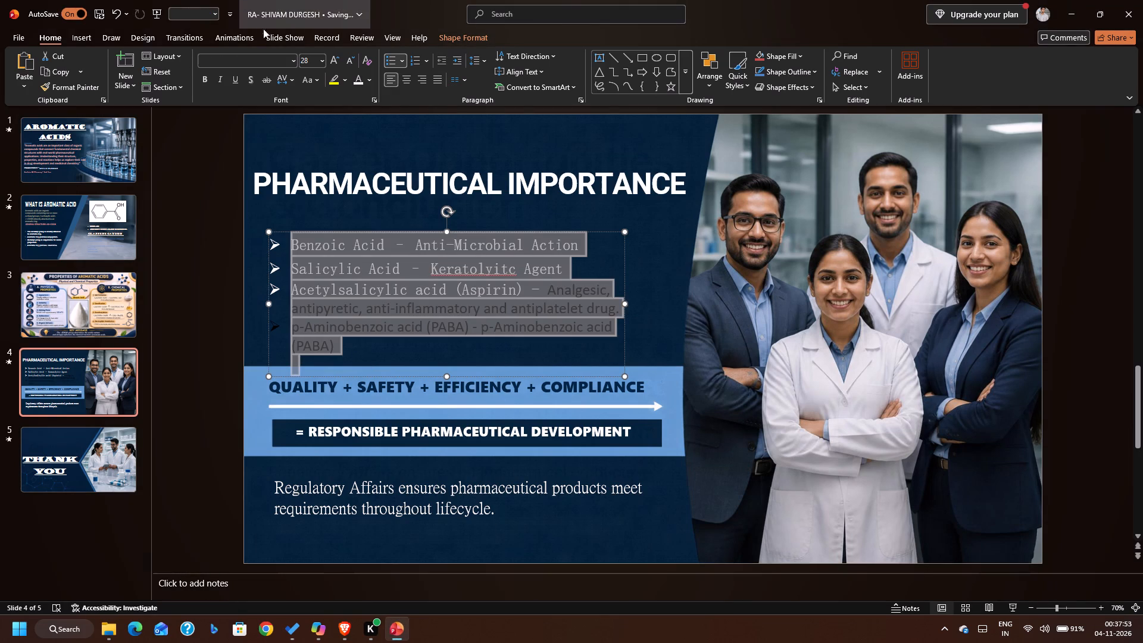
click(293, 58)
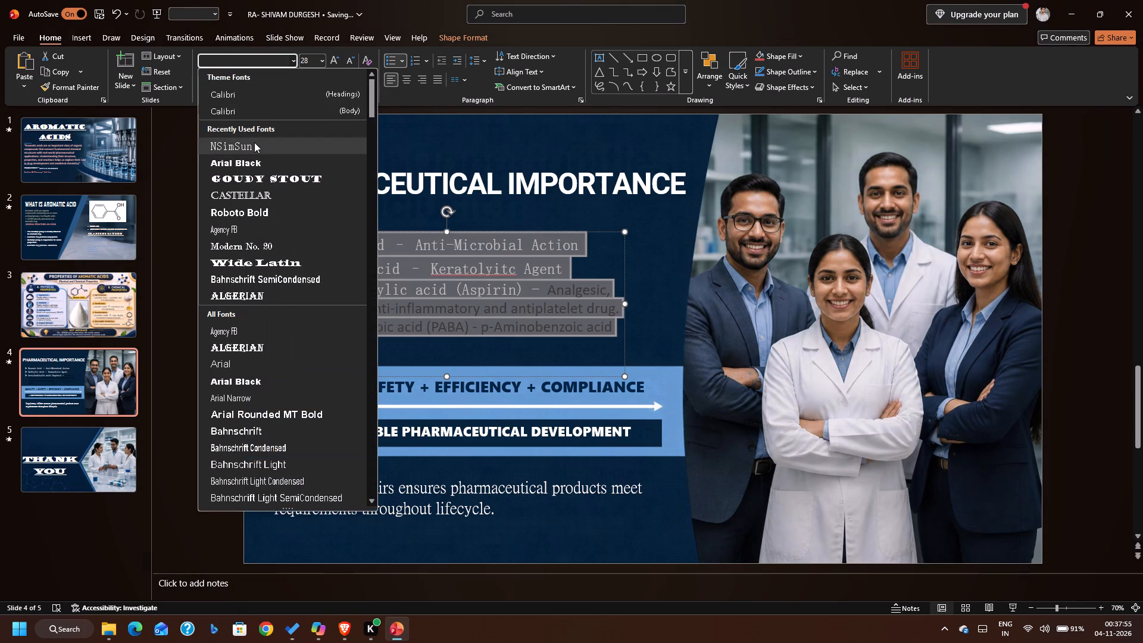
click(254, 142)
click(324, 58)
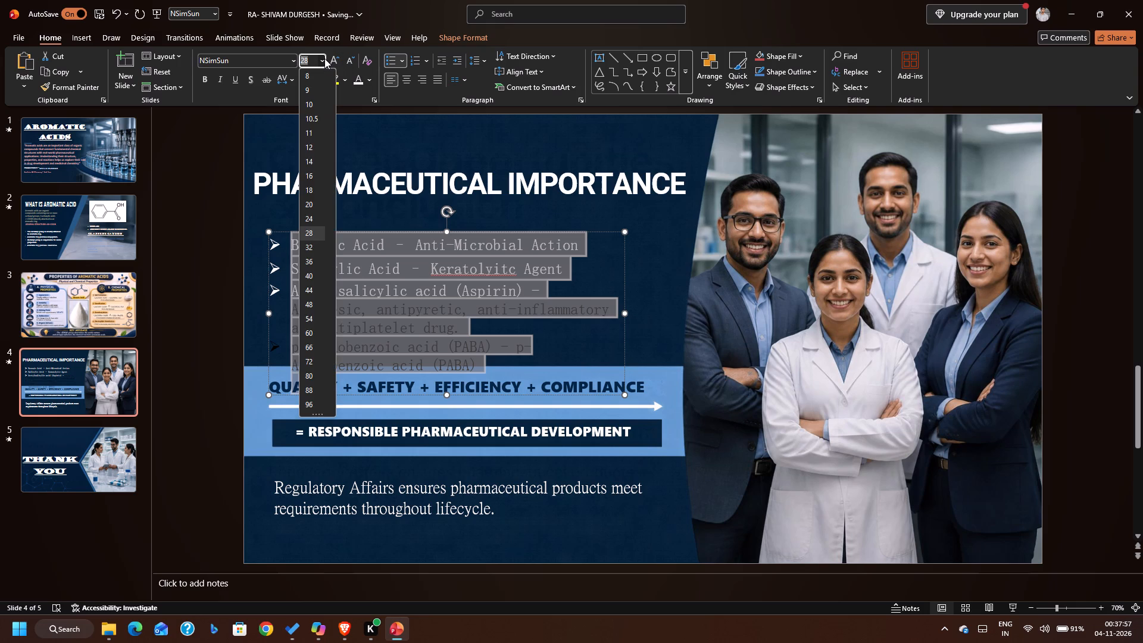
click(314, 230)
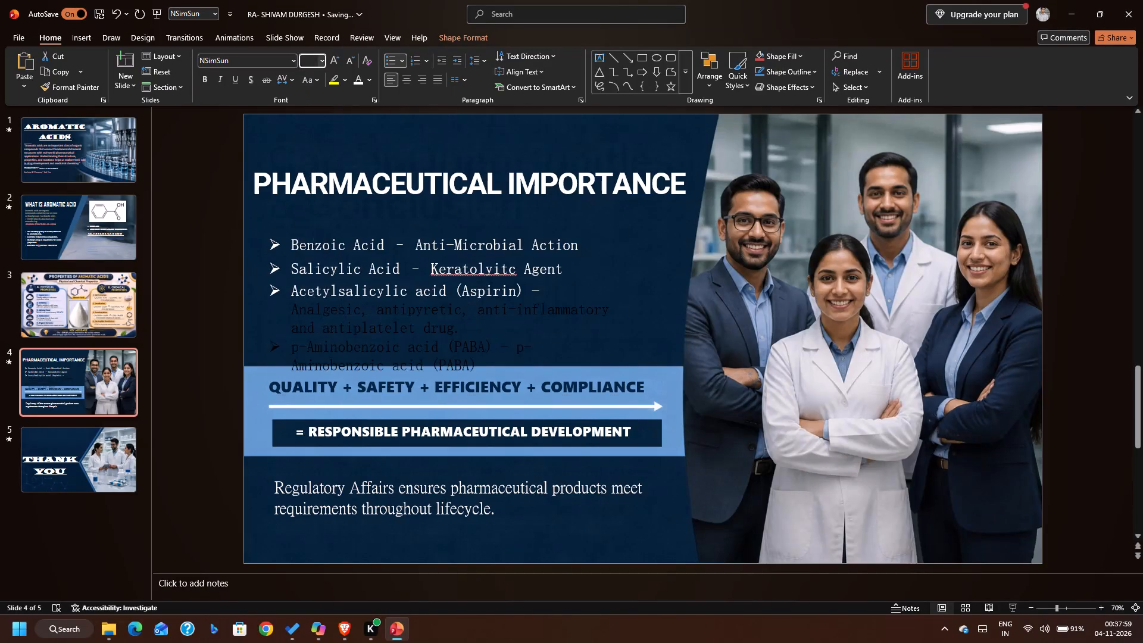
click(370, 79)
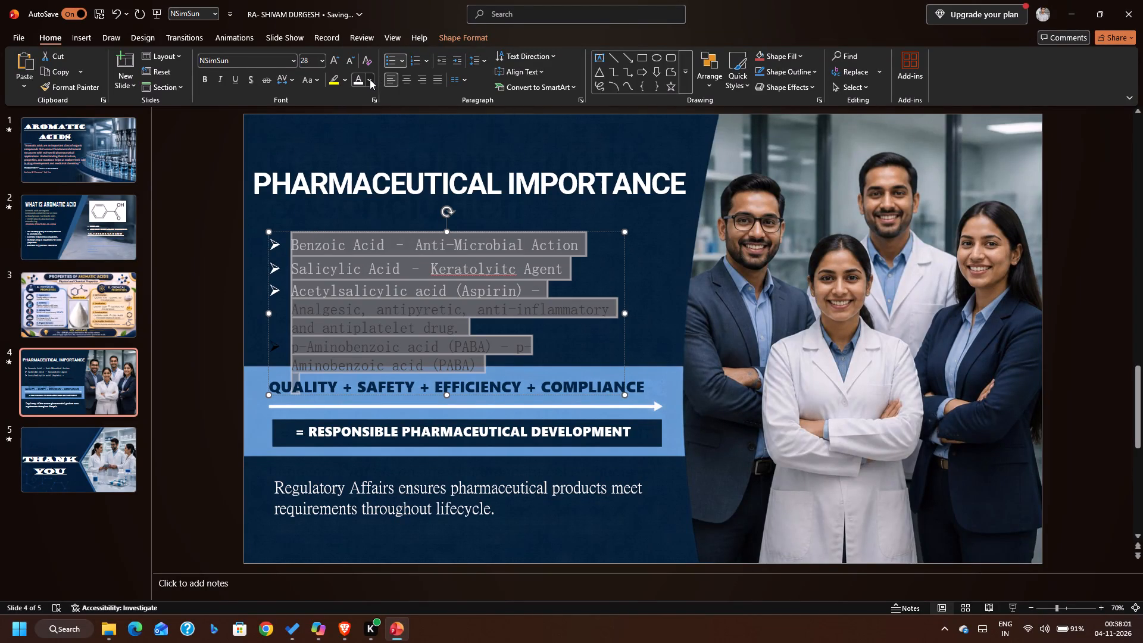
click(357, 135)
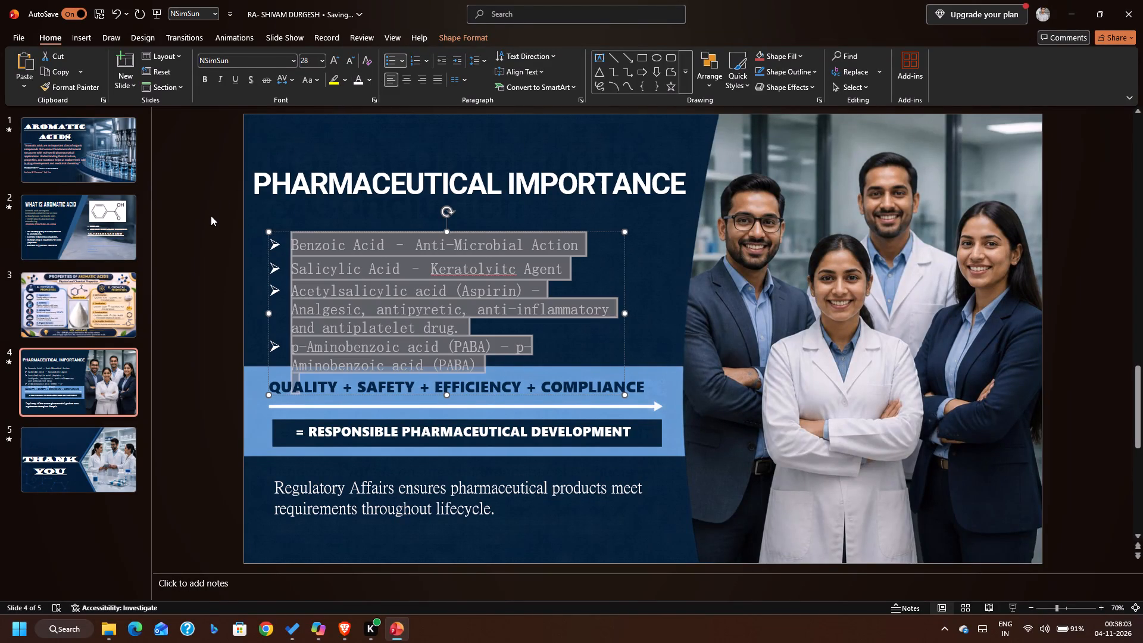
click(211, 216)
Widen the bullet list's text box so its right edge lines up with the tip of the white arrow.
click(541, 319)
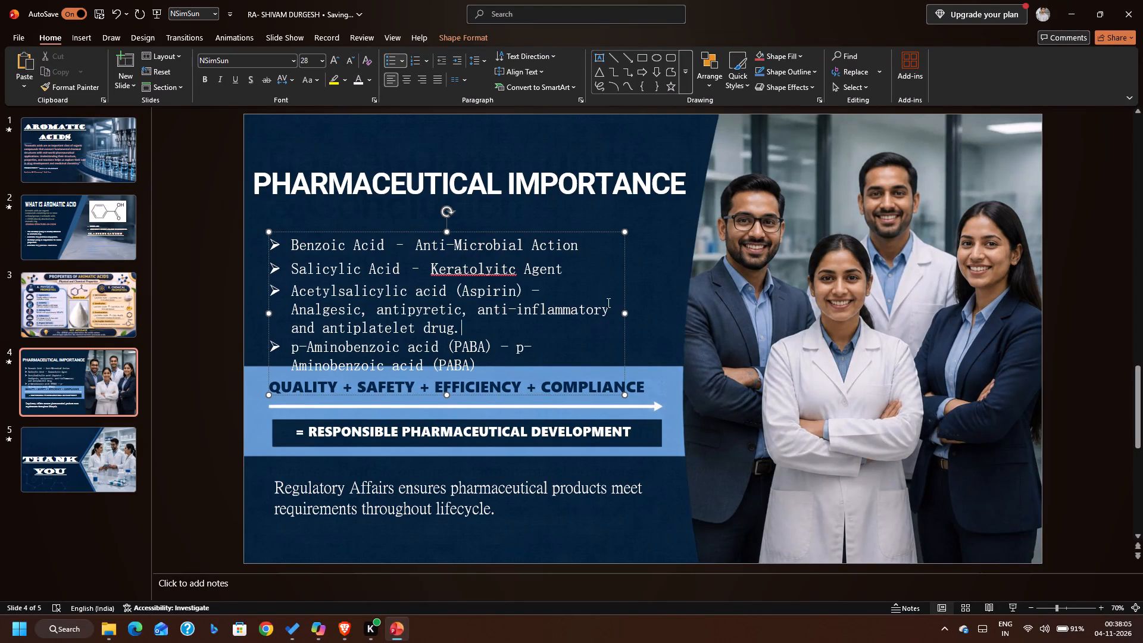
drag(624, 314, 656, 302)
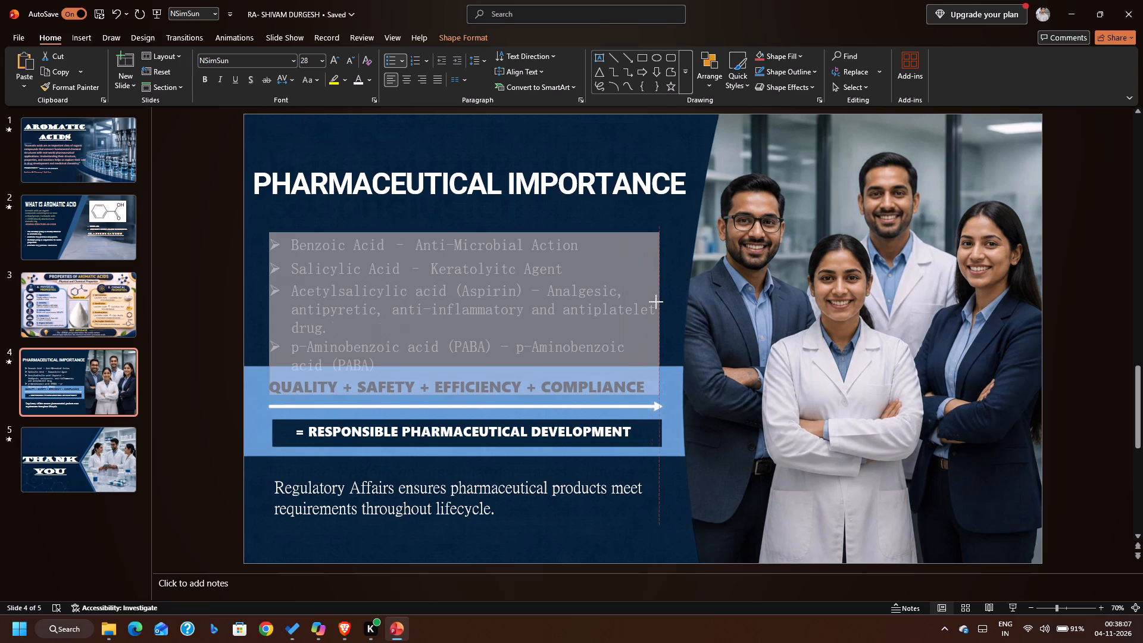
drag(656, 302, 664, 297)
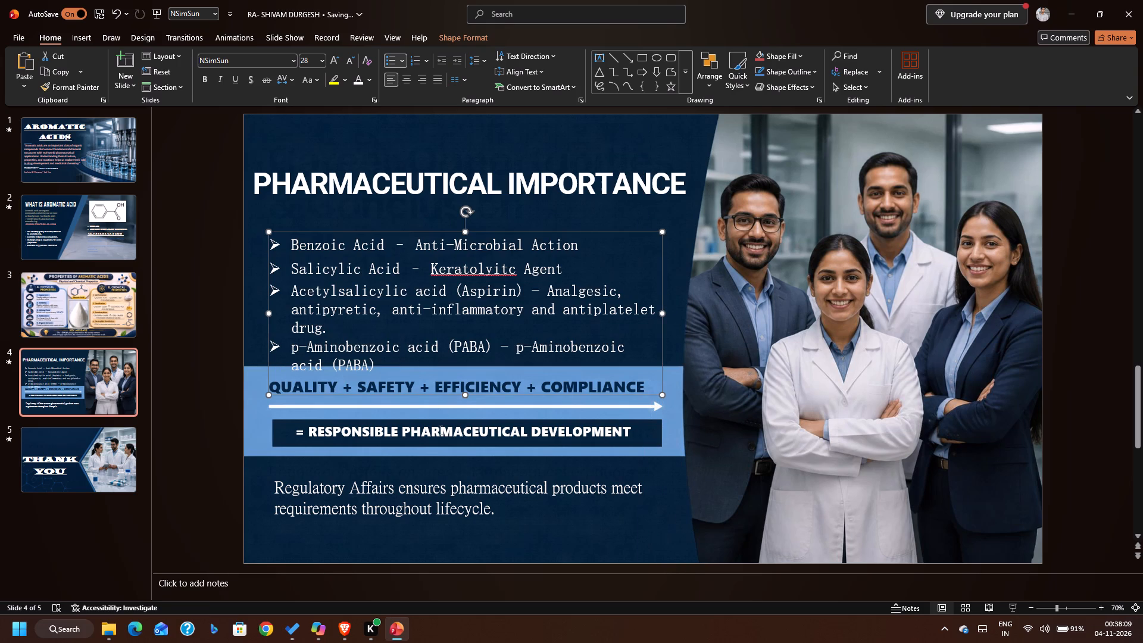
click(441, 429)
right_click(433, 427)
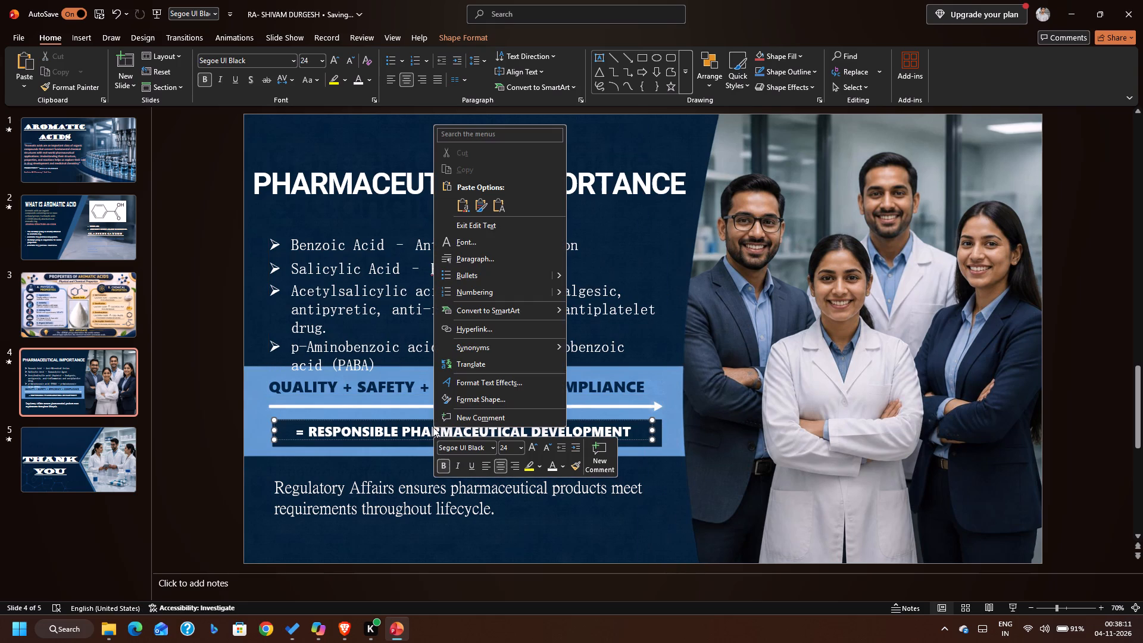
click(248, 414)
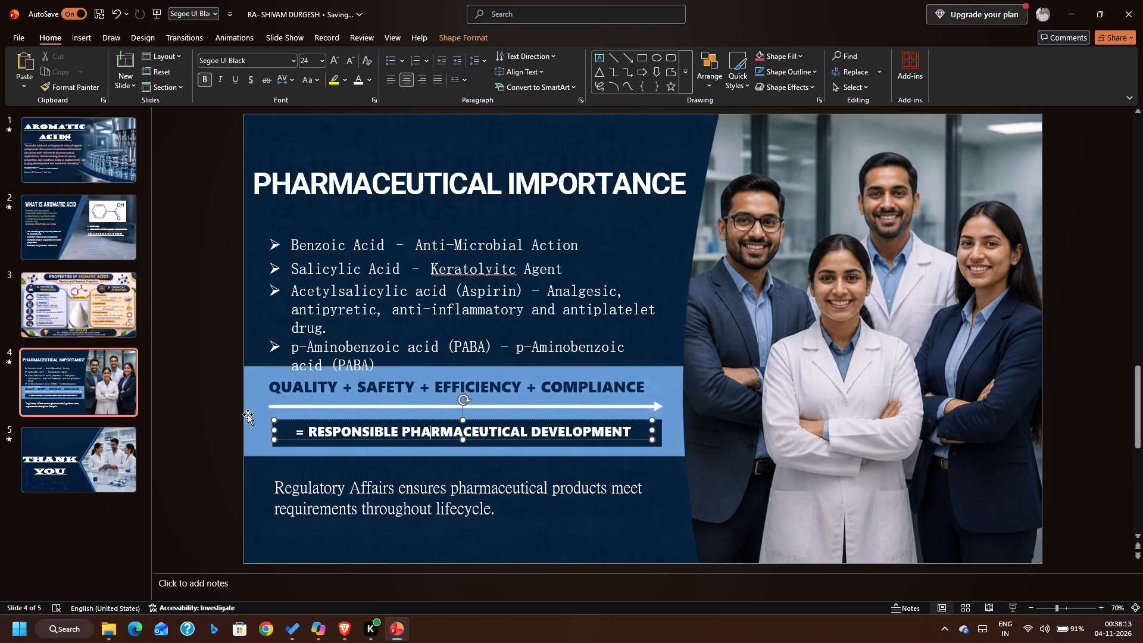
Cut the light-blue band behind the "QUALITY + SAFETY + EFFICIENCY + COMPLIANCE" text from the slide.
click(257, 421)
right_click(257, 421)
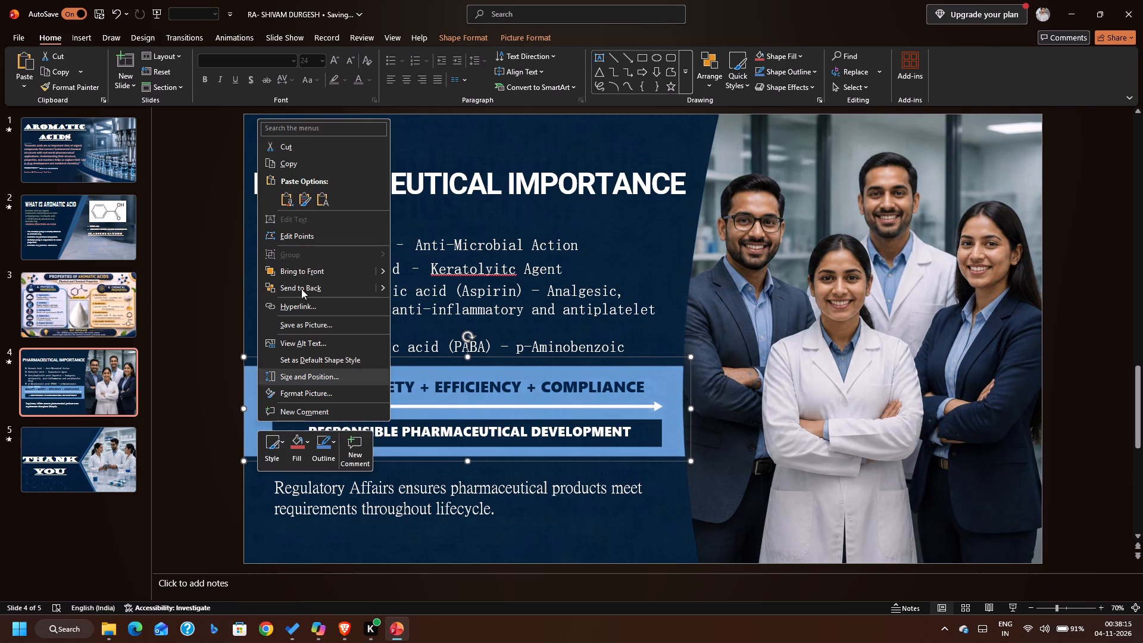
click(298, 148)
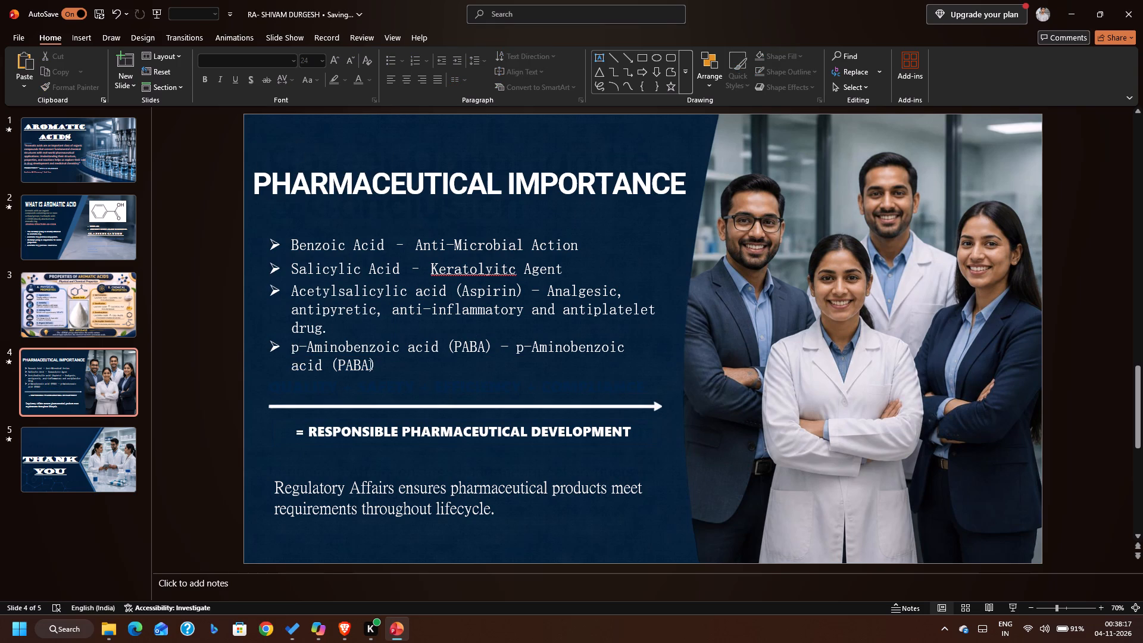
Move the dark "QUALITY + SAFETY + EFFICIENCY + COMPLIANCE" text box away from the bullet list, down towards the lower part of the team photo.
click(382, 389)
right_click(382, 389)
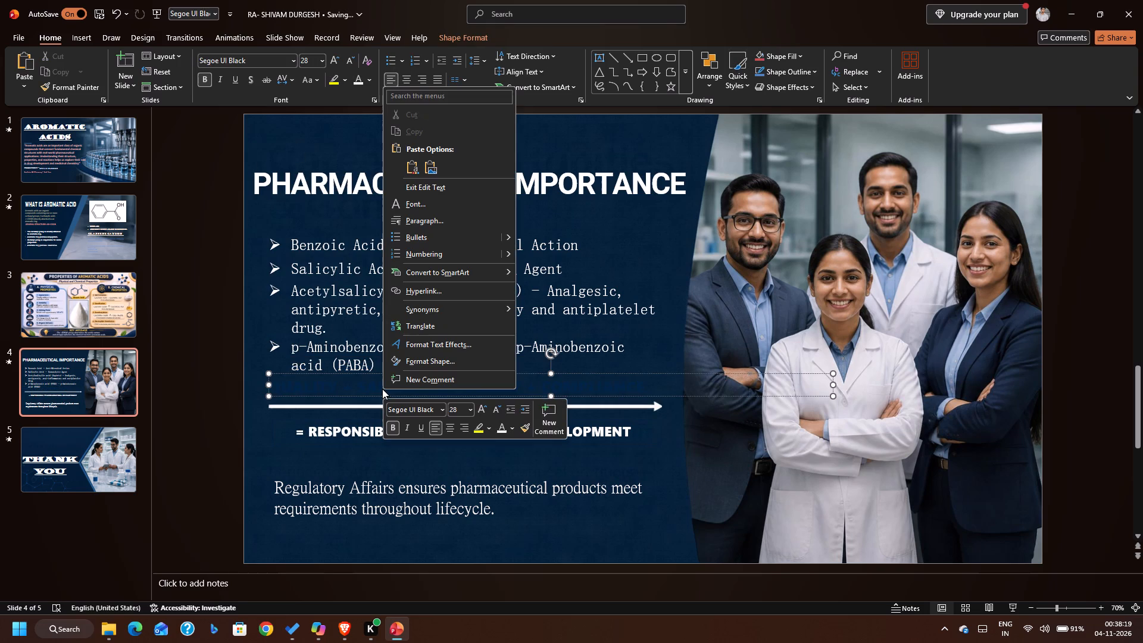
click(657, 383)
drag(745, 374, 751, 407)
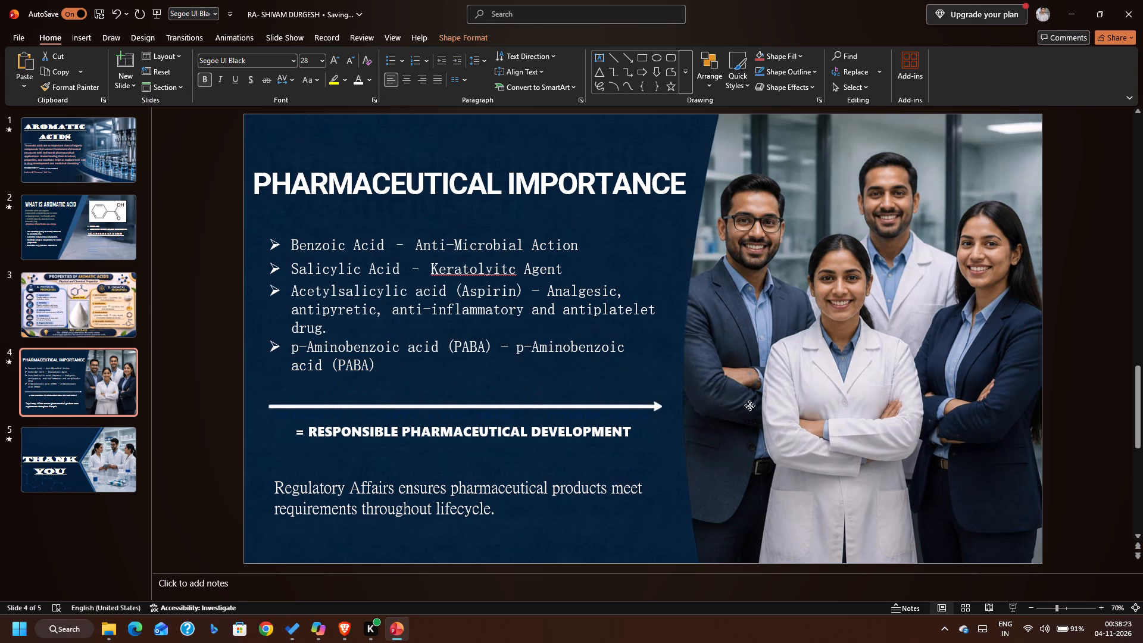
drag(751, 407, 939, 475)
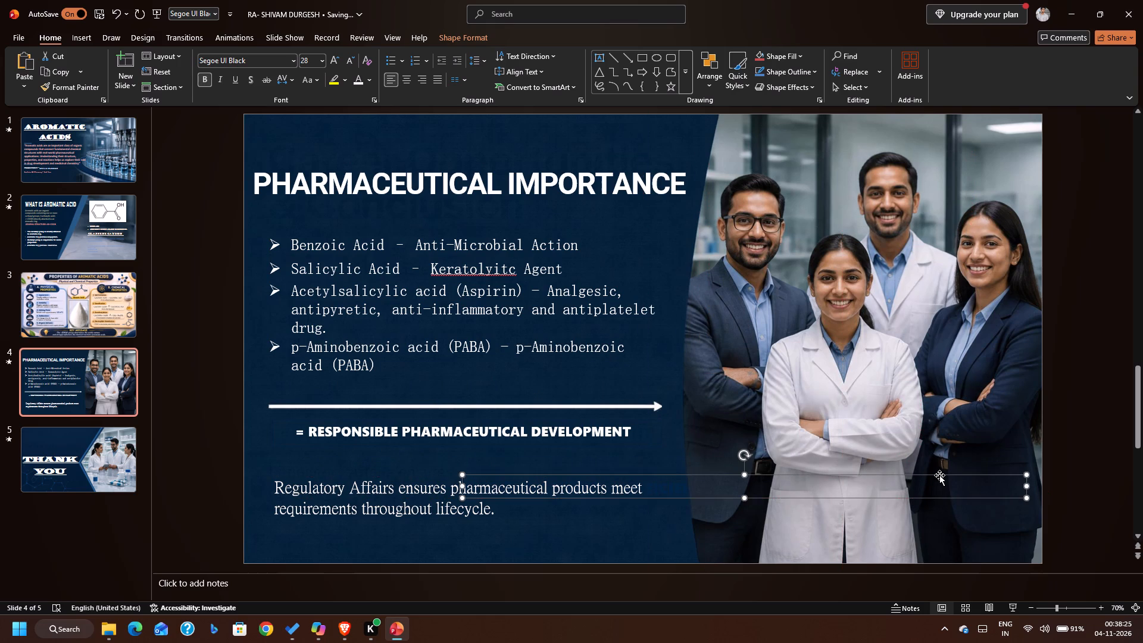
Cut the "QUALITY + SAFETY + EFFICIENCY + COMPLIANCE" text box lying over the team photo from the slide.
right_click(886, 476)
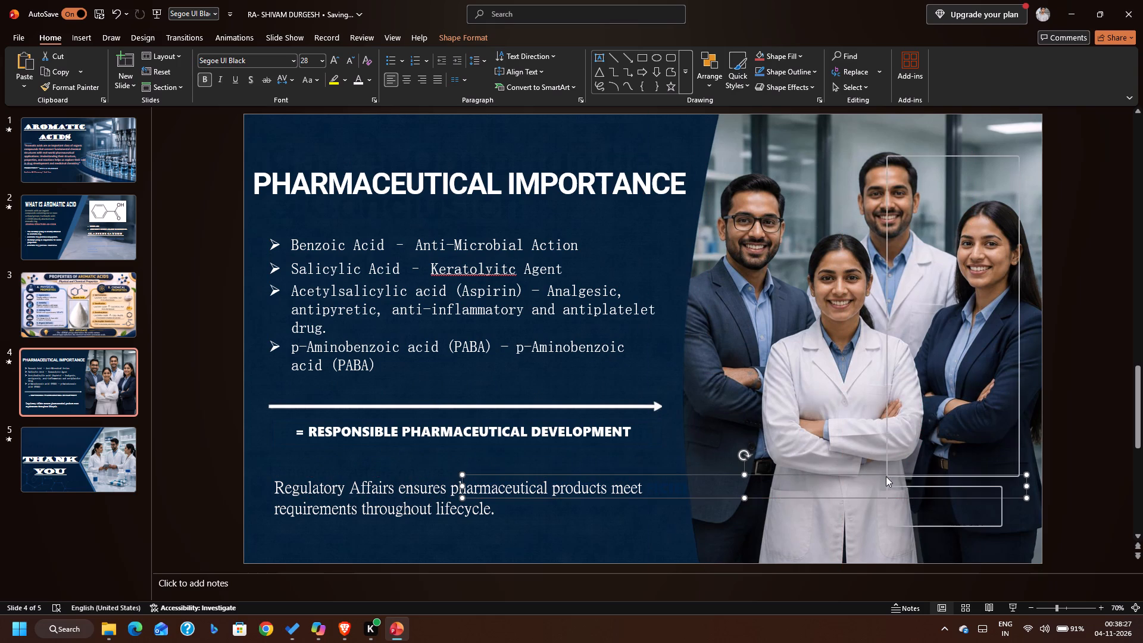
click(901, 187)
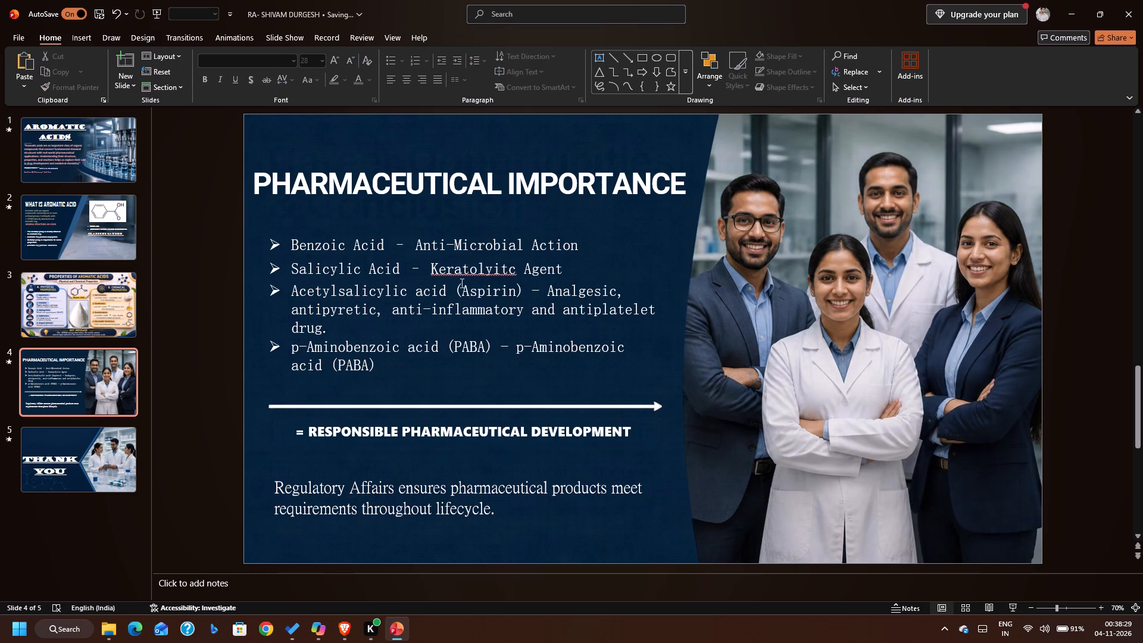
Cut the white arrow below the bullet list from the Pharmaceutical Importance slide.
click(482, 407)
right_click(482, 407)
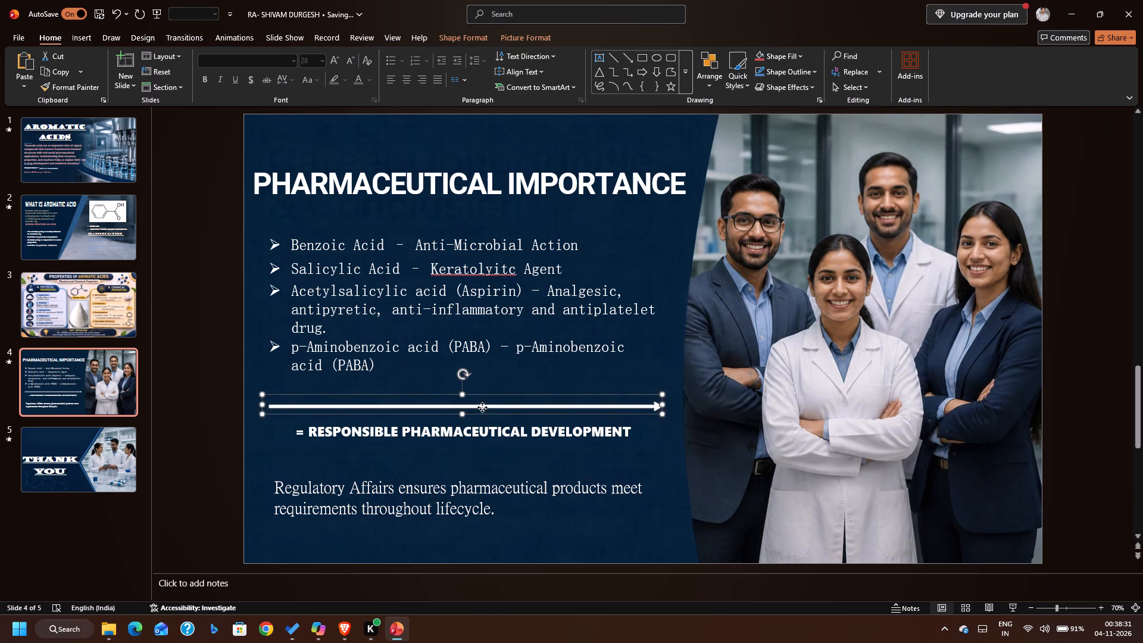
click(504, 133)
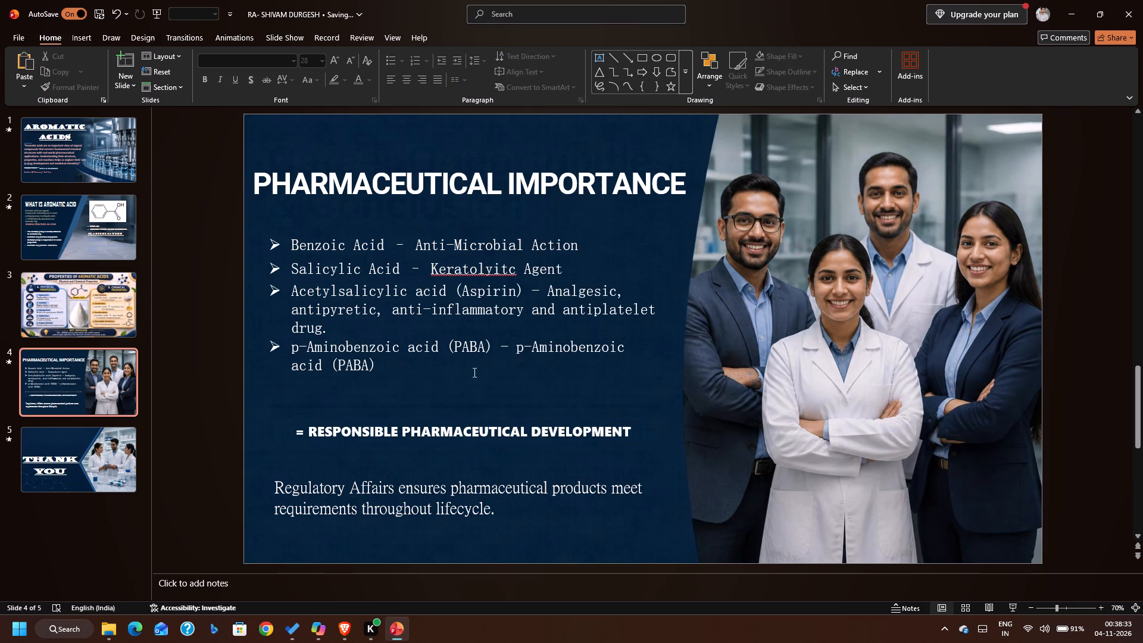
Cut the "= RESPONSIBLE PHARMACEUTICAL DEVELOPMENT" text box from the slide.
click(473, 431)
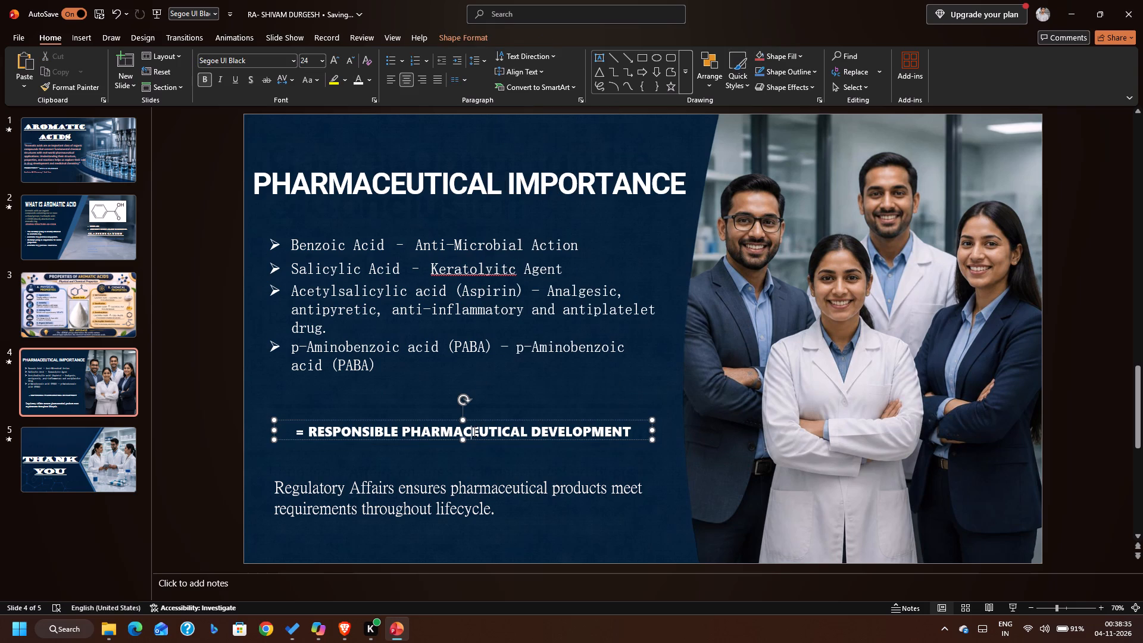
right_click(473, 431)
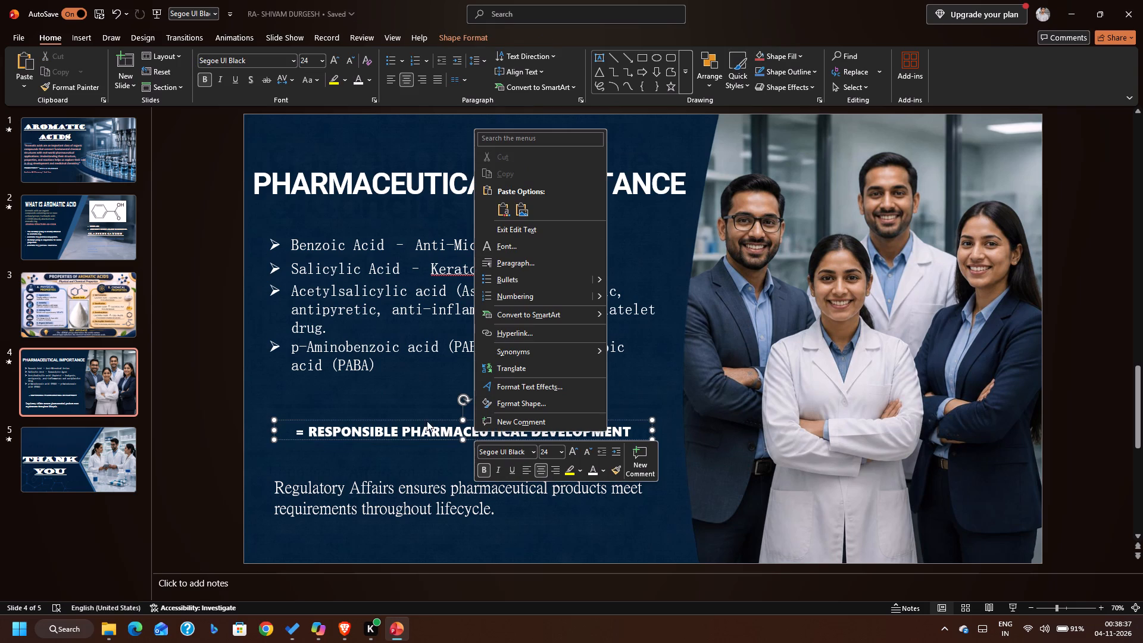
click(427, 423)
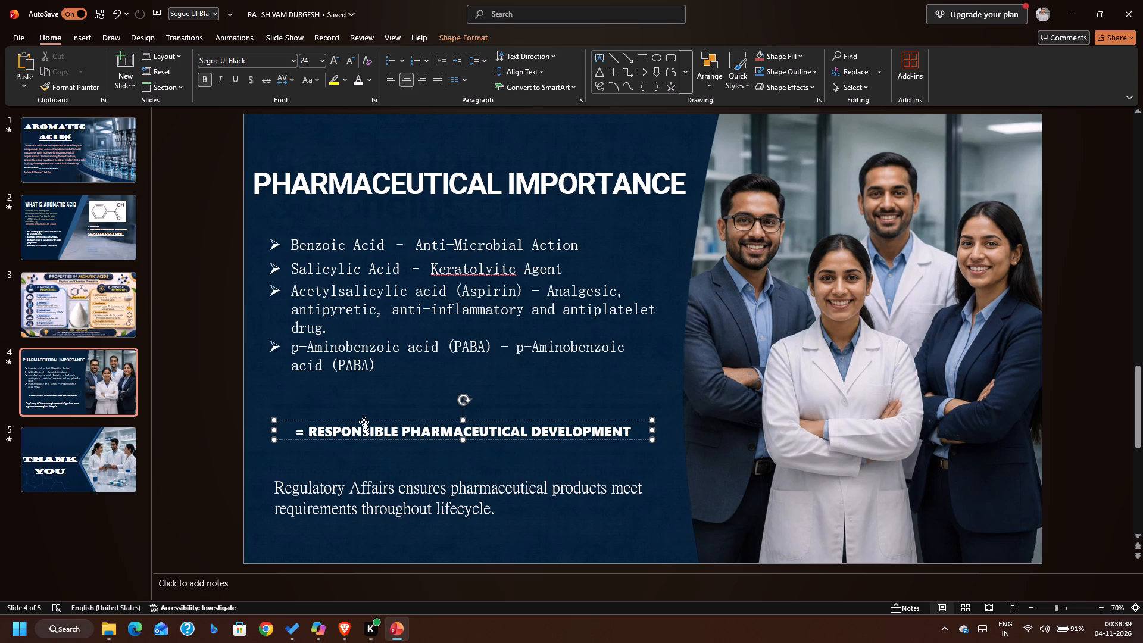
click(363, 420)
right_click(363, 420)
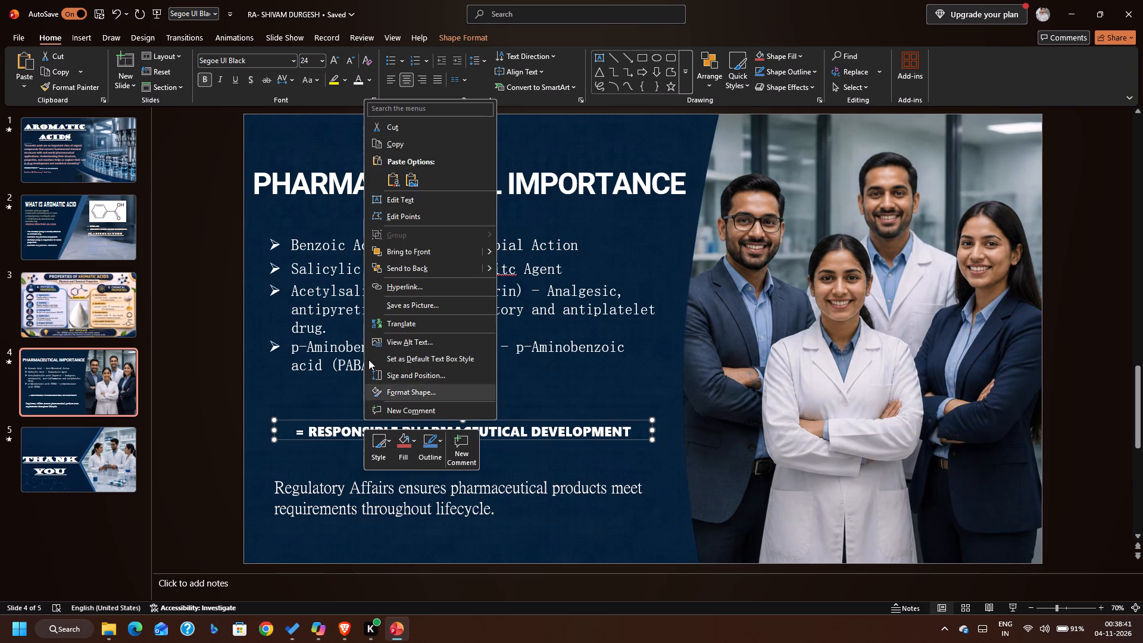
click(387, 127)
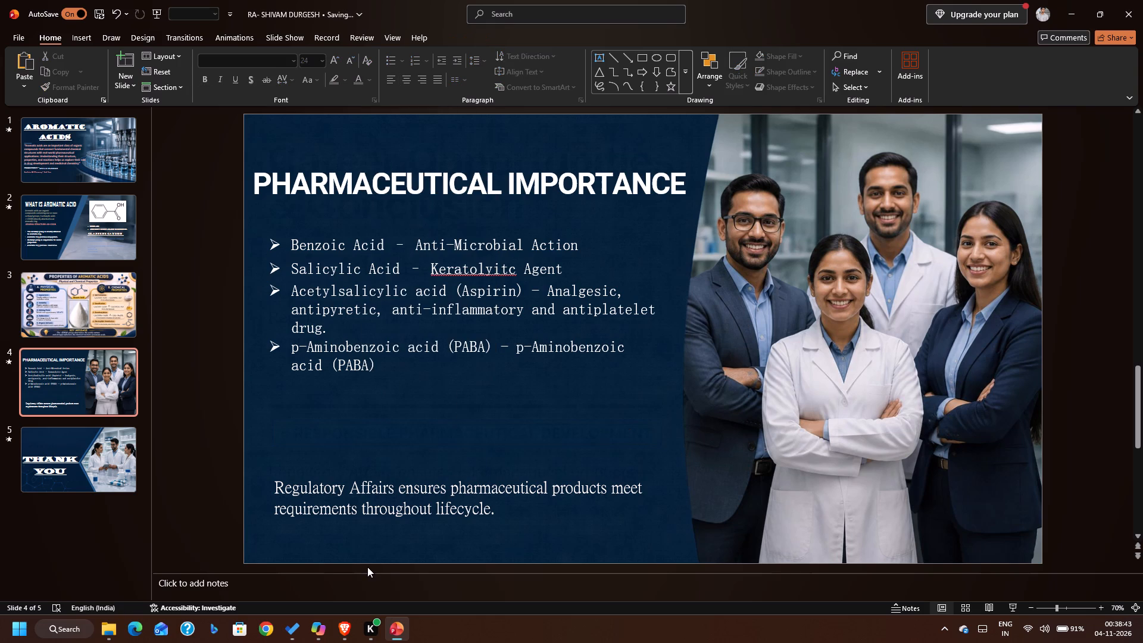
Space out the bullet list by adding an empty line after the Benzoic Acid, Salicylic Acid and Acetylsalicylic acid entries.
click(351, 357)
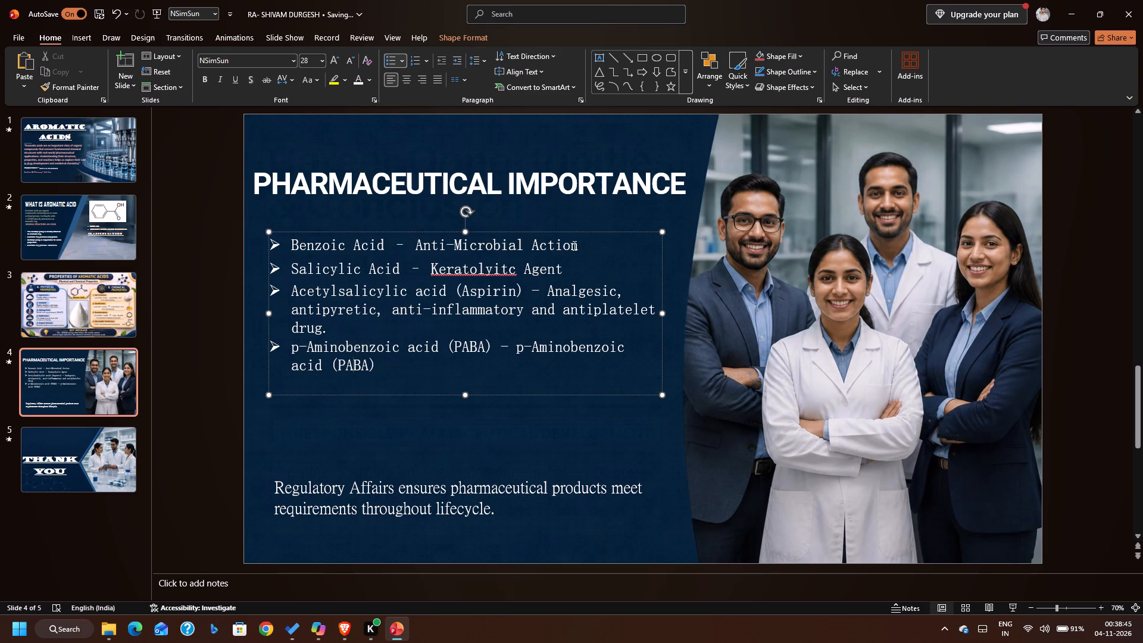
click(573, 245)
click(583, 245)
key(Return)
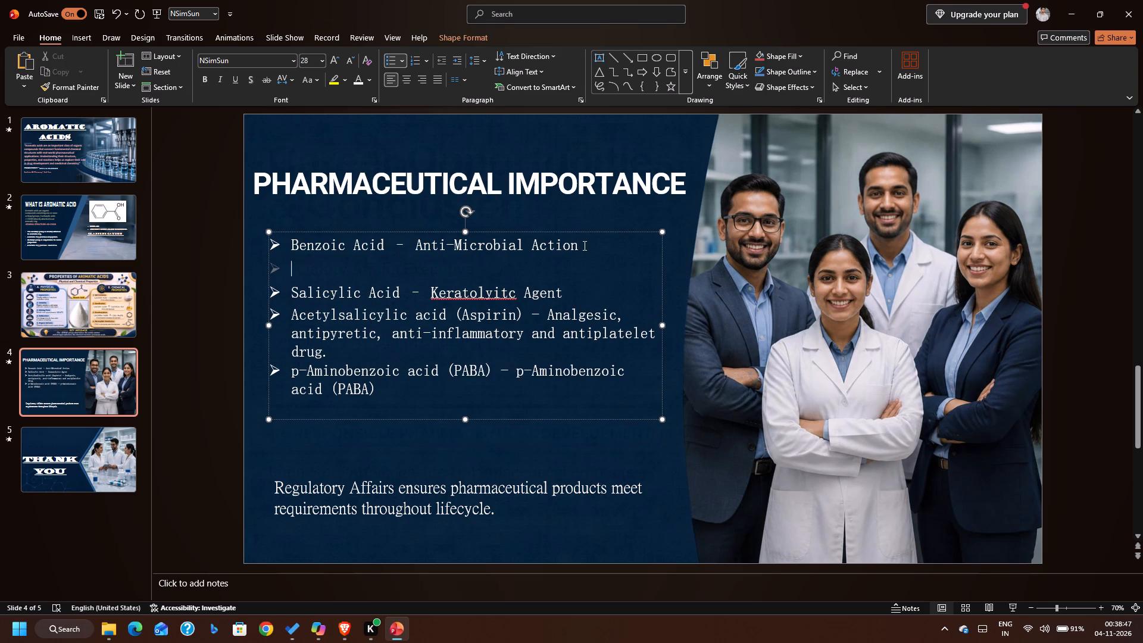
click(574, 295)
key(Return)
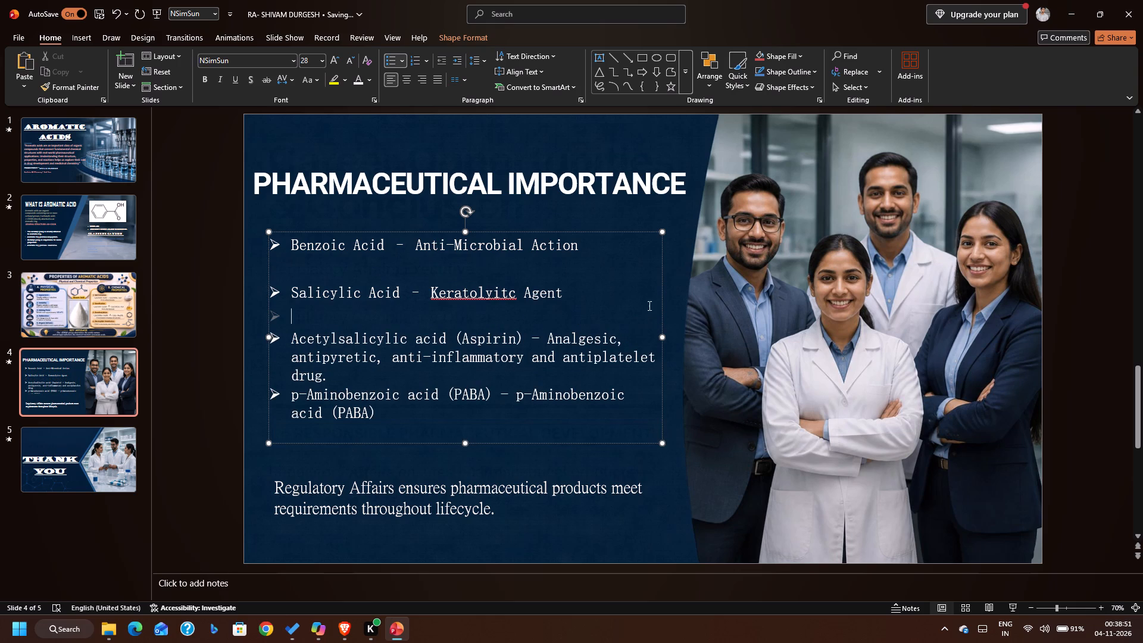
click(653, 358)
click(394, 381)
key(Return)
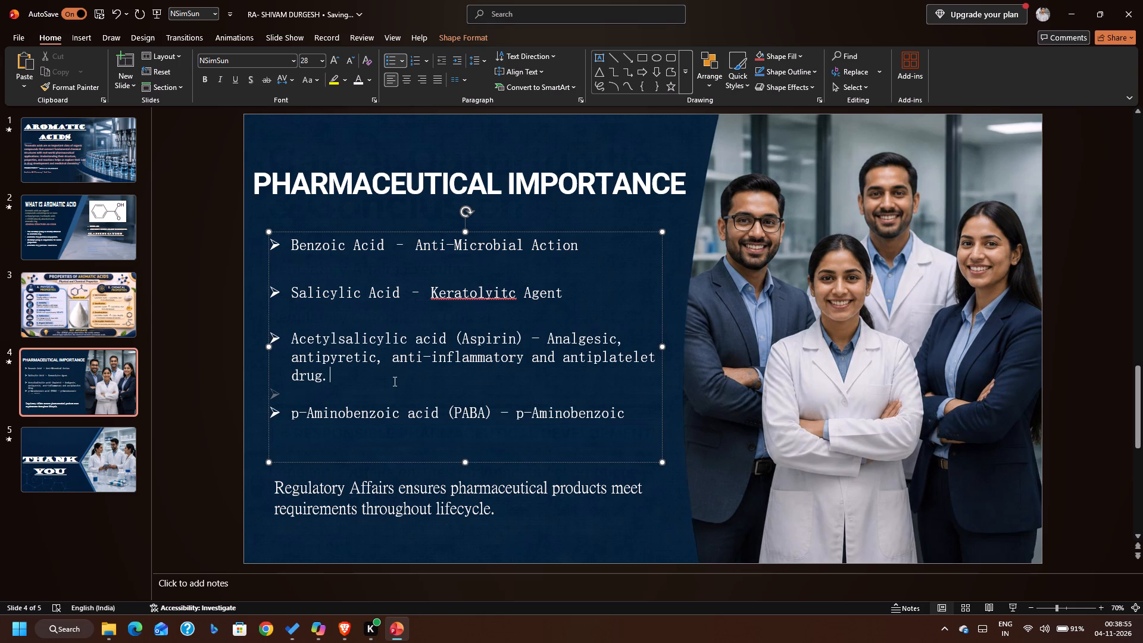
click(208, 390)
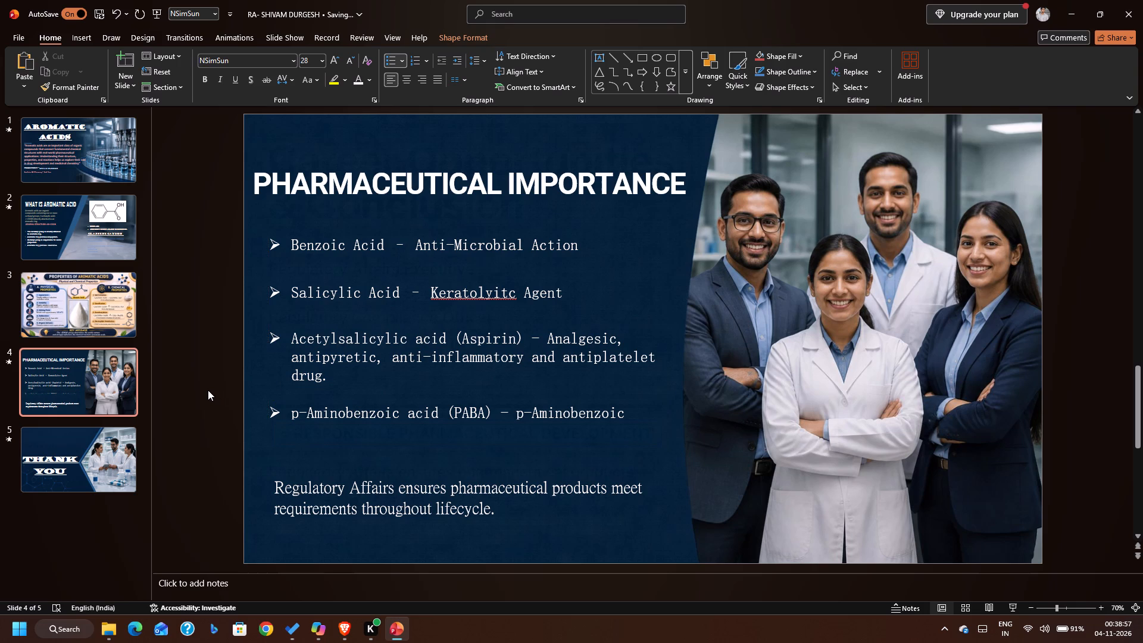
click(285, 490)
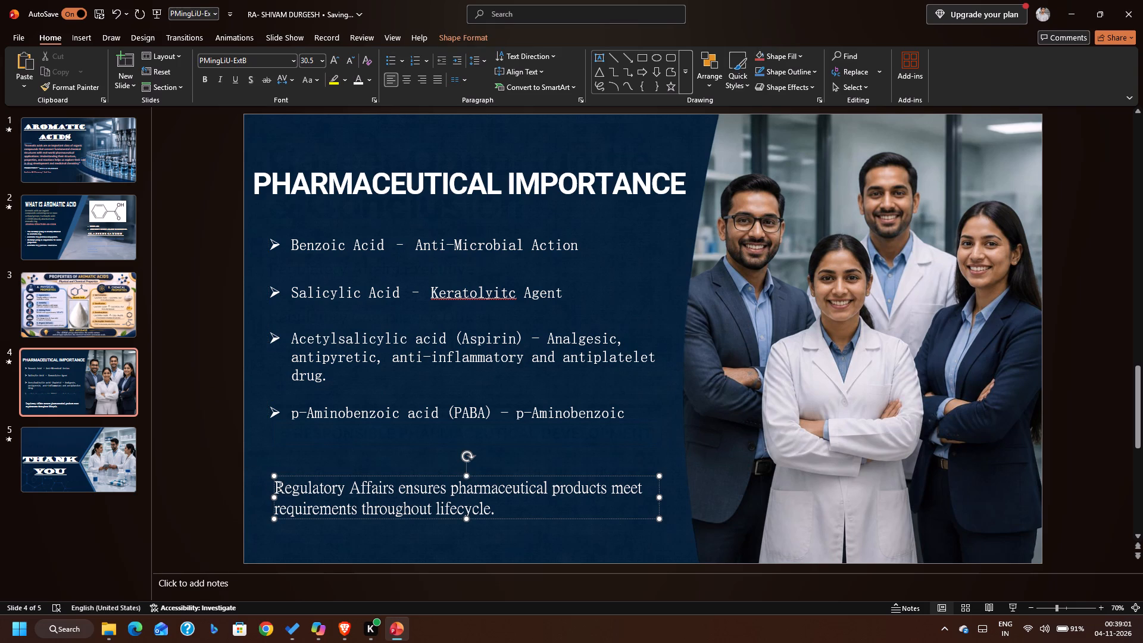
drag(289, 477, 291, 447)
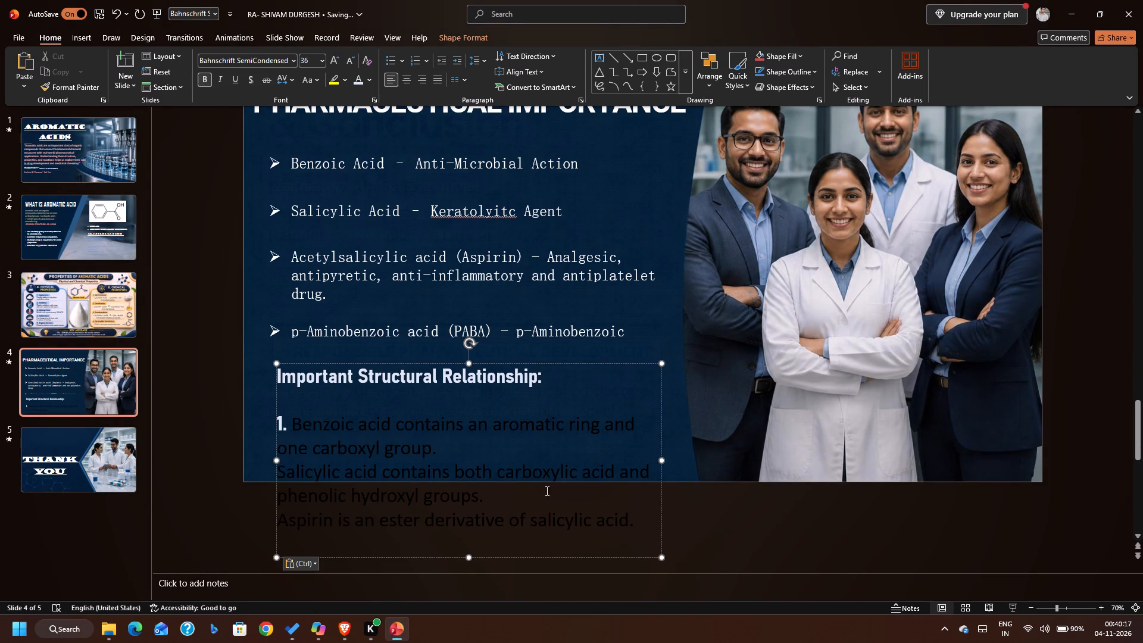
Format the three pasted sentences, including the "1.", in size 24 with the lightest green theme tint as font colour.
click(522, 475)
key(ctrl+a)
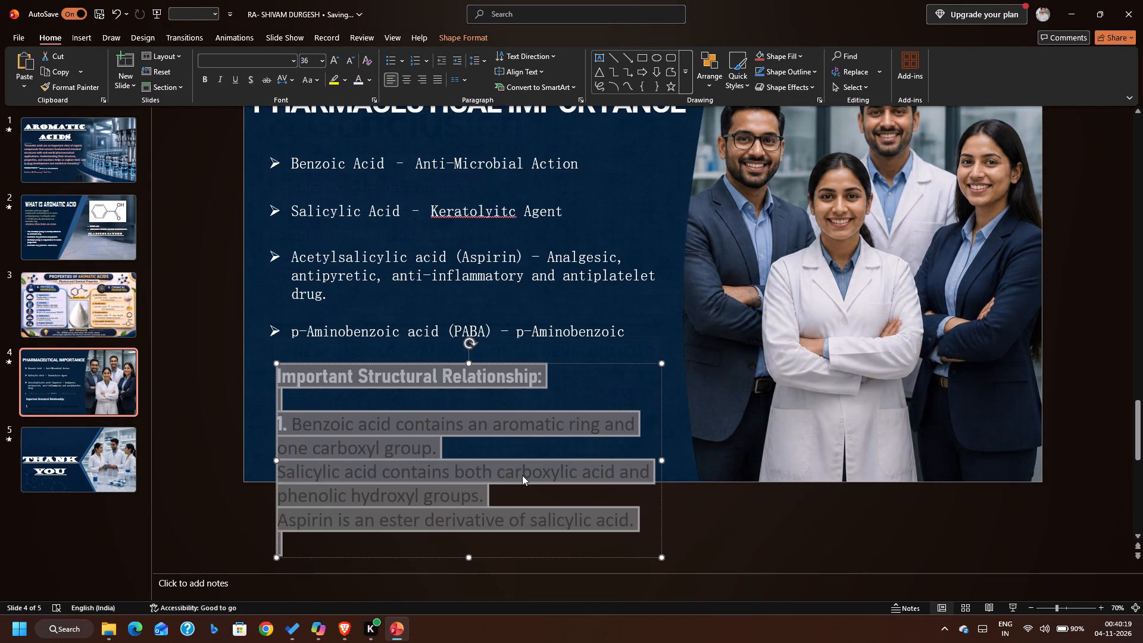
click(360, 397)
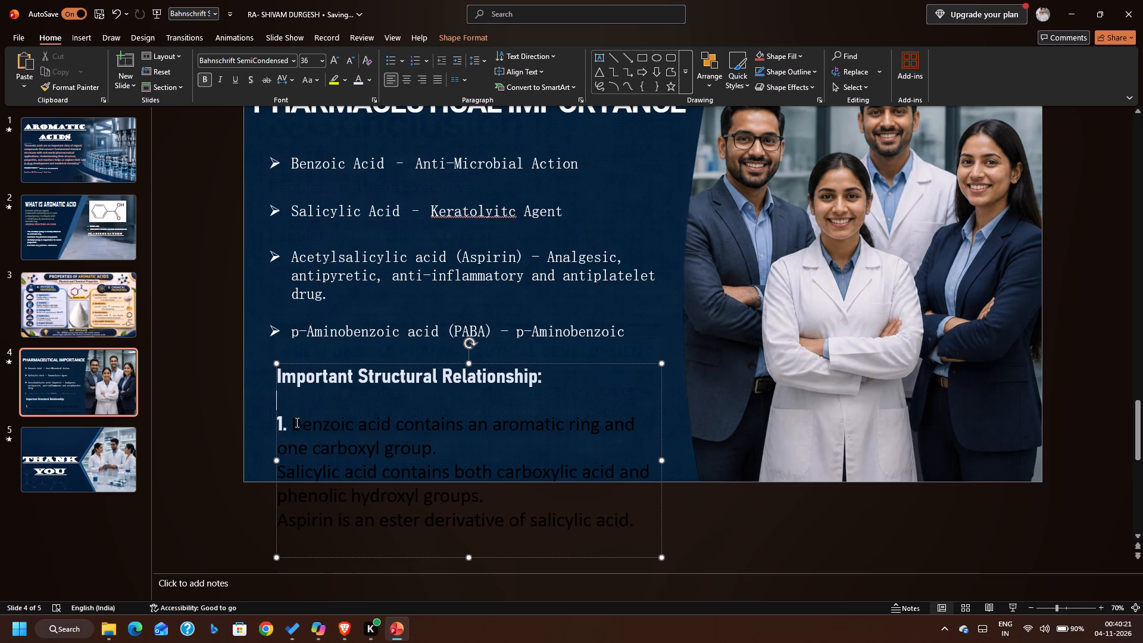
drag(279, 423, 455, 556)
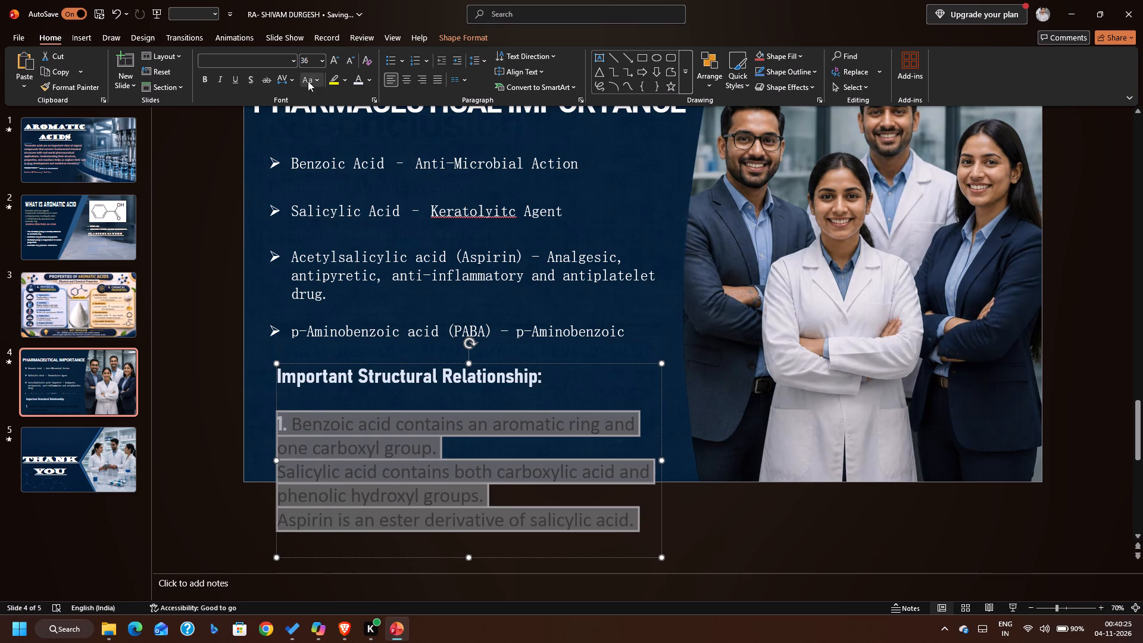
click(320, 64)
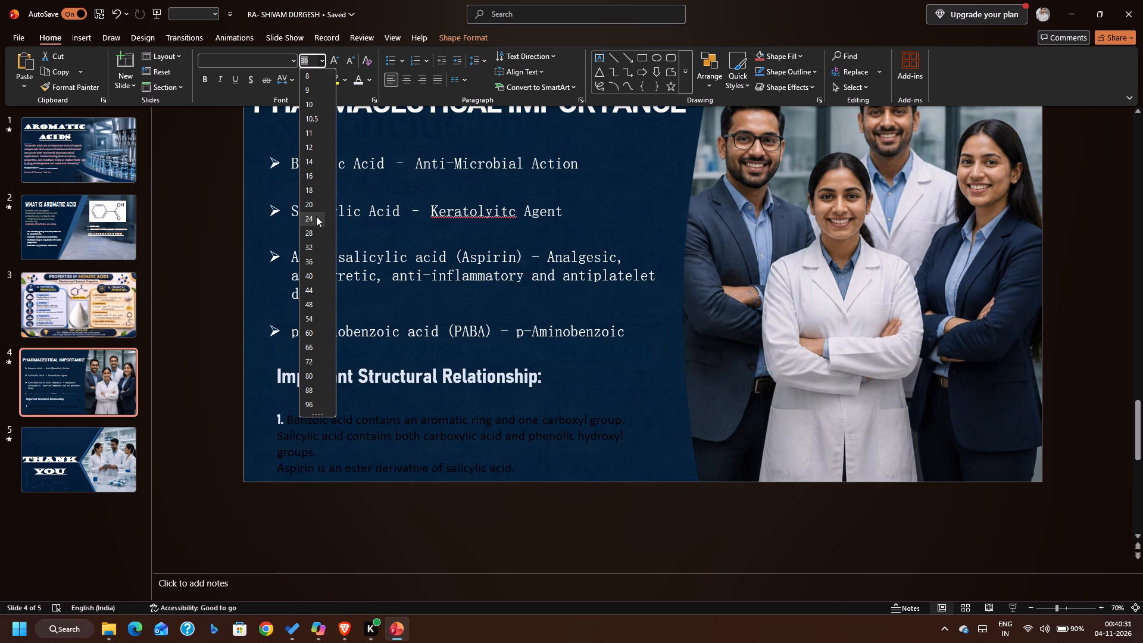
click(316, 215)
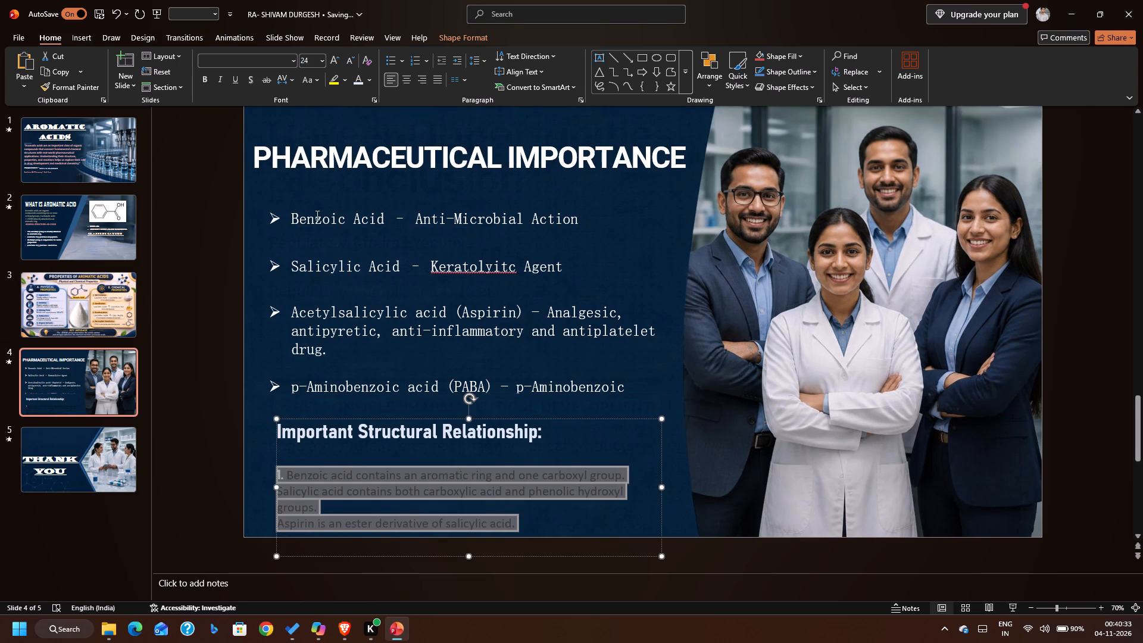
click(371, 80)
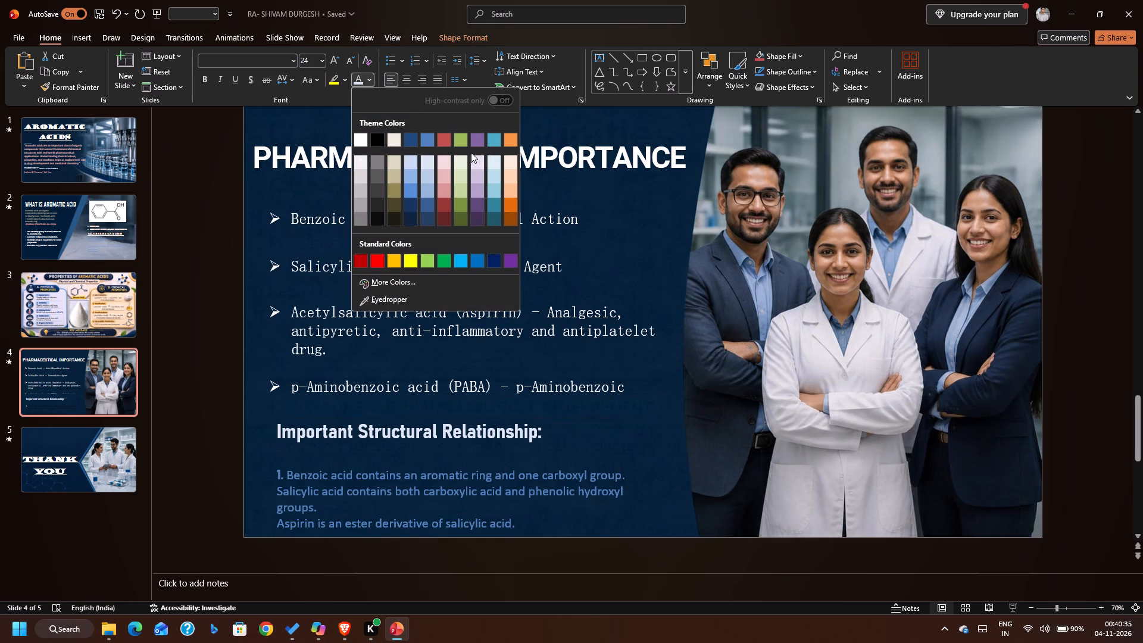
click(457, 158)
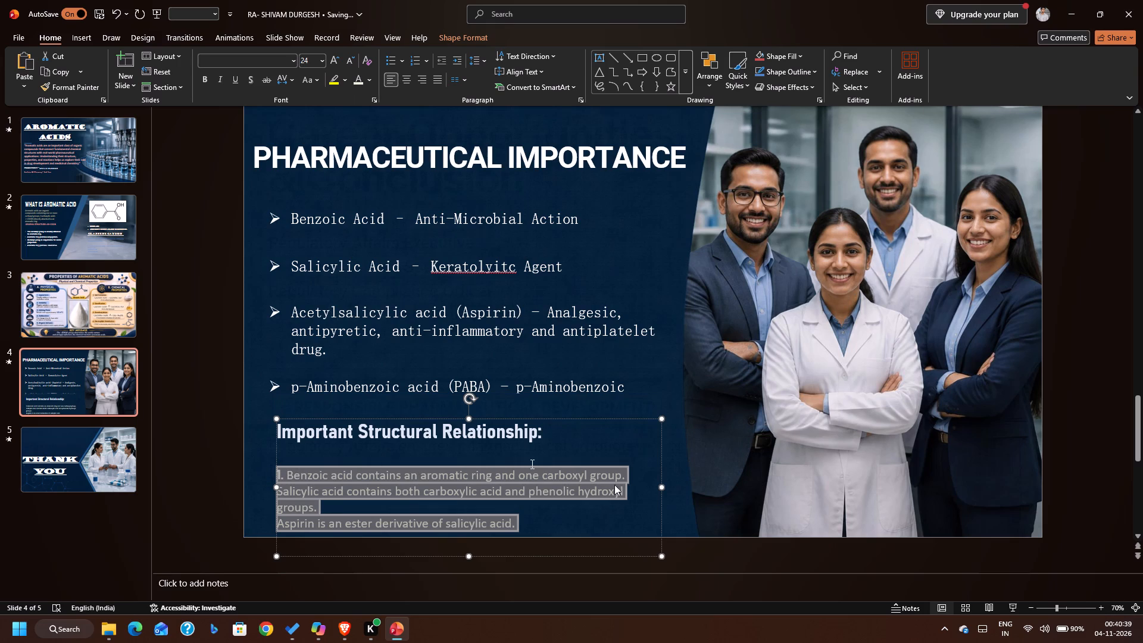
Widen the structural relationship text box to the right, over the photo, so each sentence fits on one line.
drag(661, 488, 699, 479)
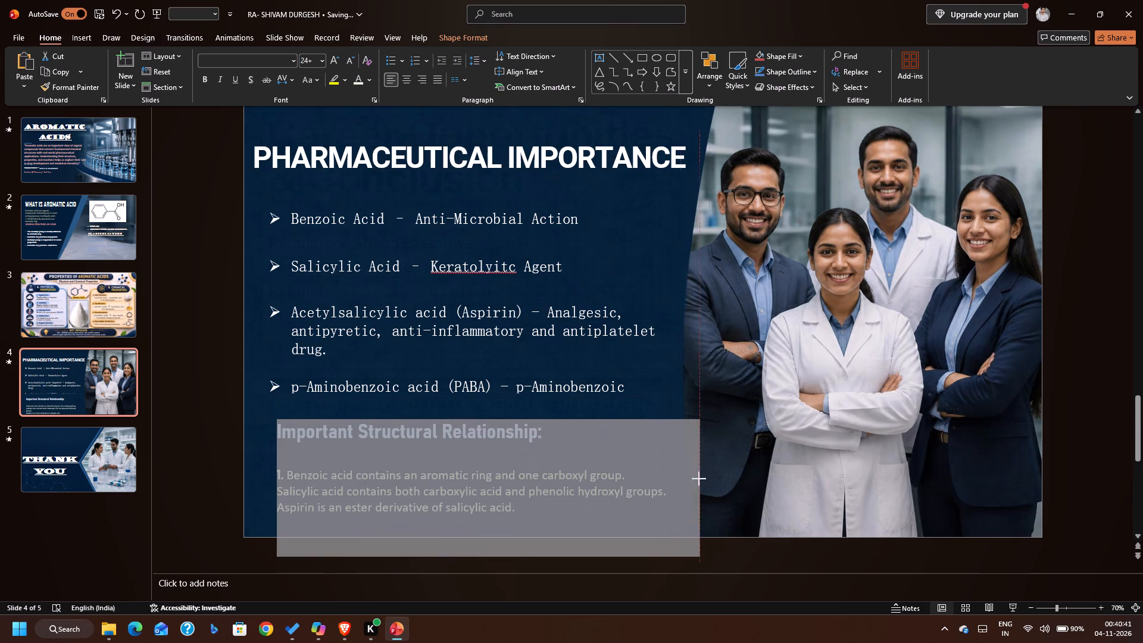
drag(699, 479, 810, 466)
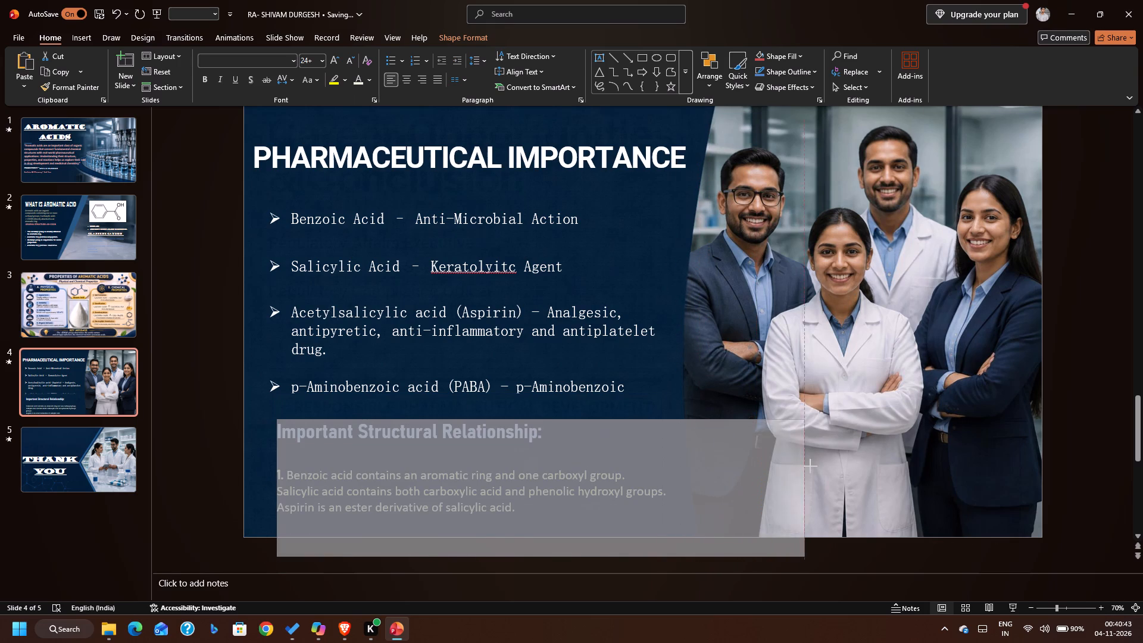
drag(810, 466, 833, 466)
click(201, 452)
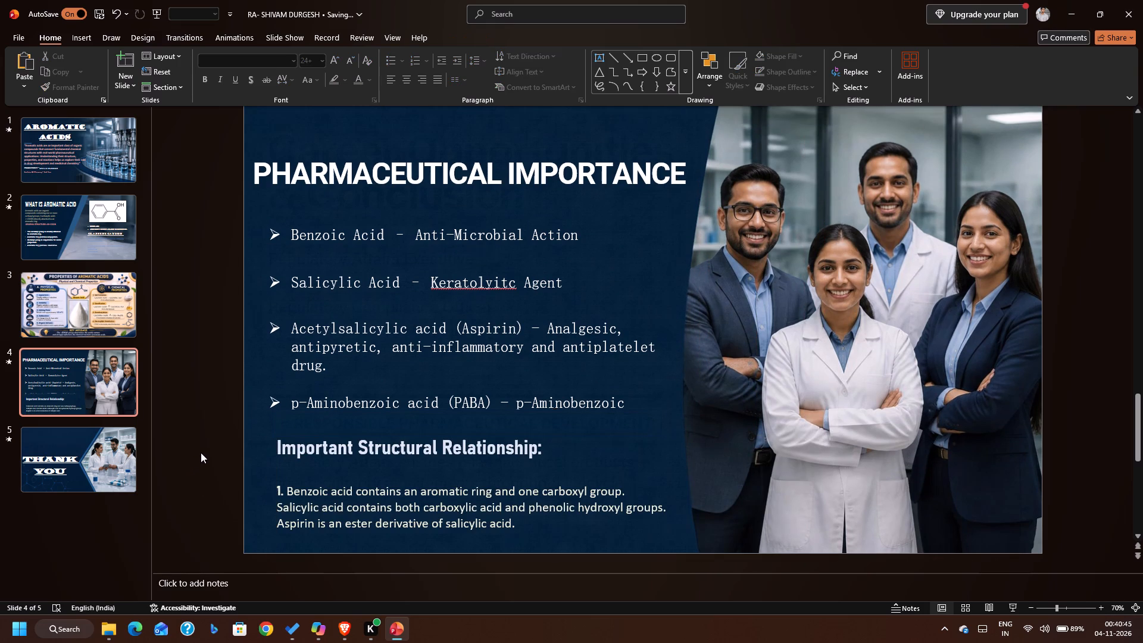
Number the Salicylic acid sentence "2." and the Aspirin sentence "3.", with a space between each of the three numbers and its text.
click(277, 508)
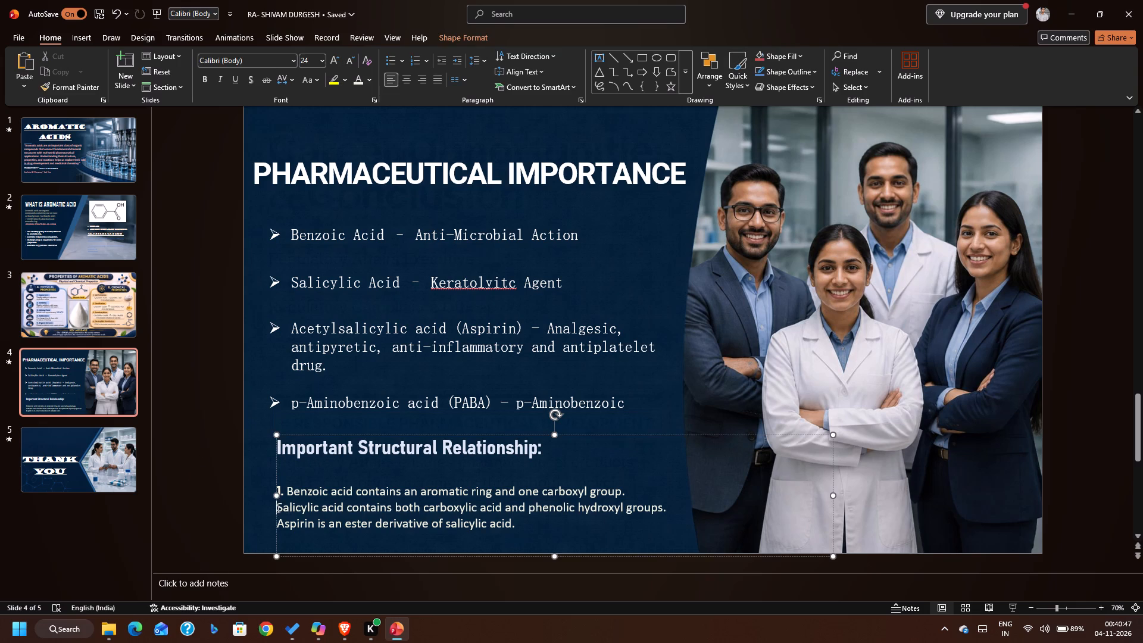
key(2)
key(period)
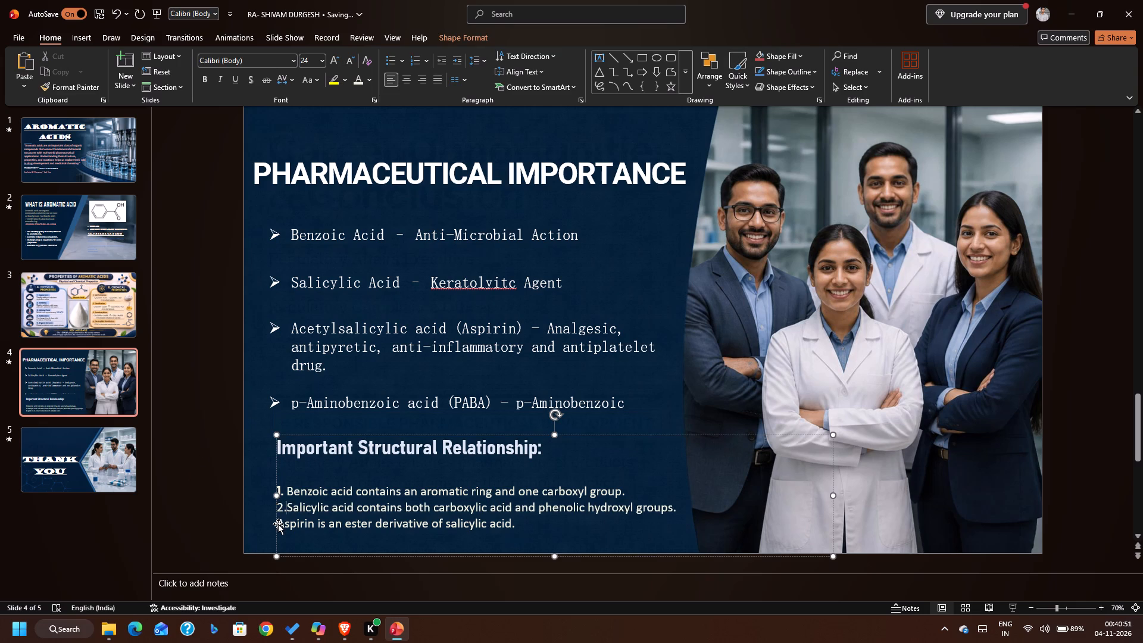
click(279, 525)
text(3.)
key(space)
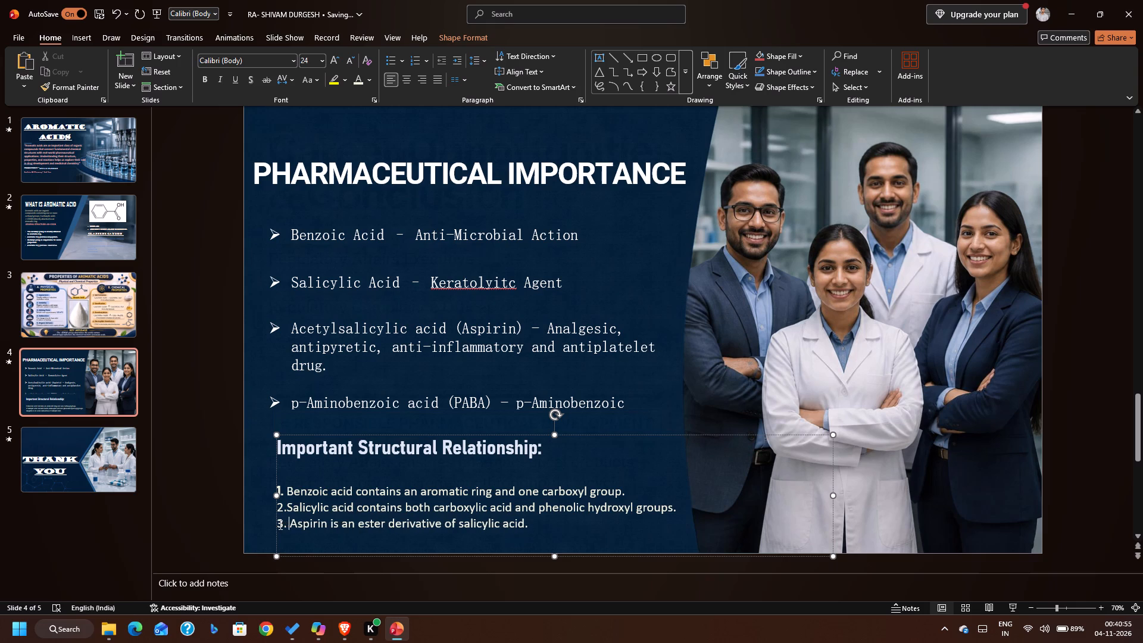
click(285, 505)
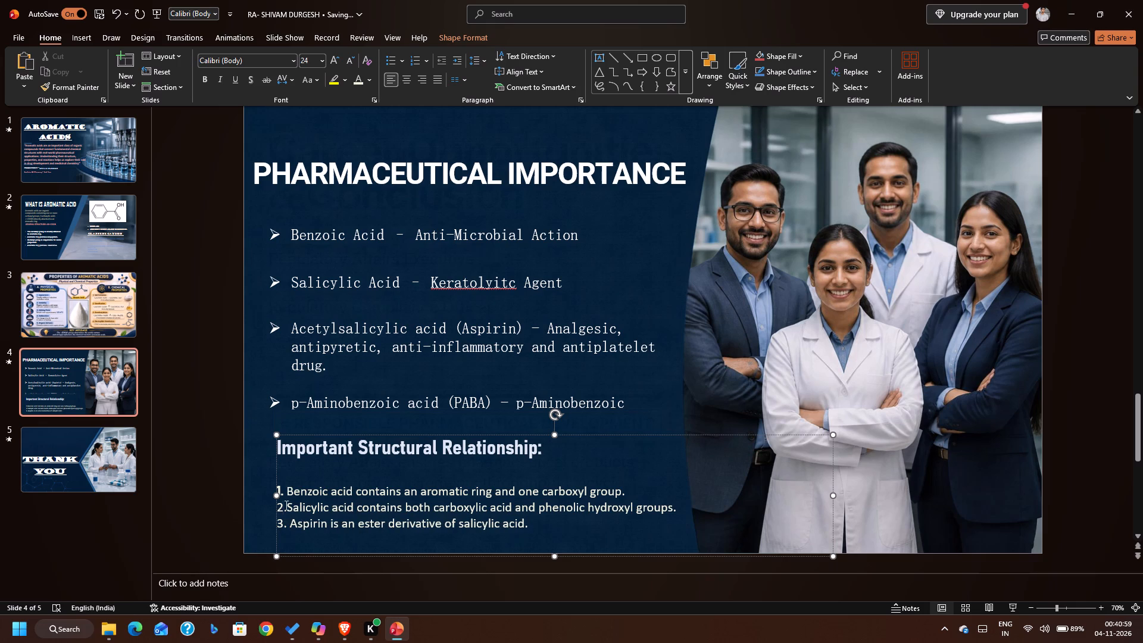
click(288, 507)
key(space)
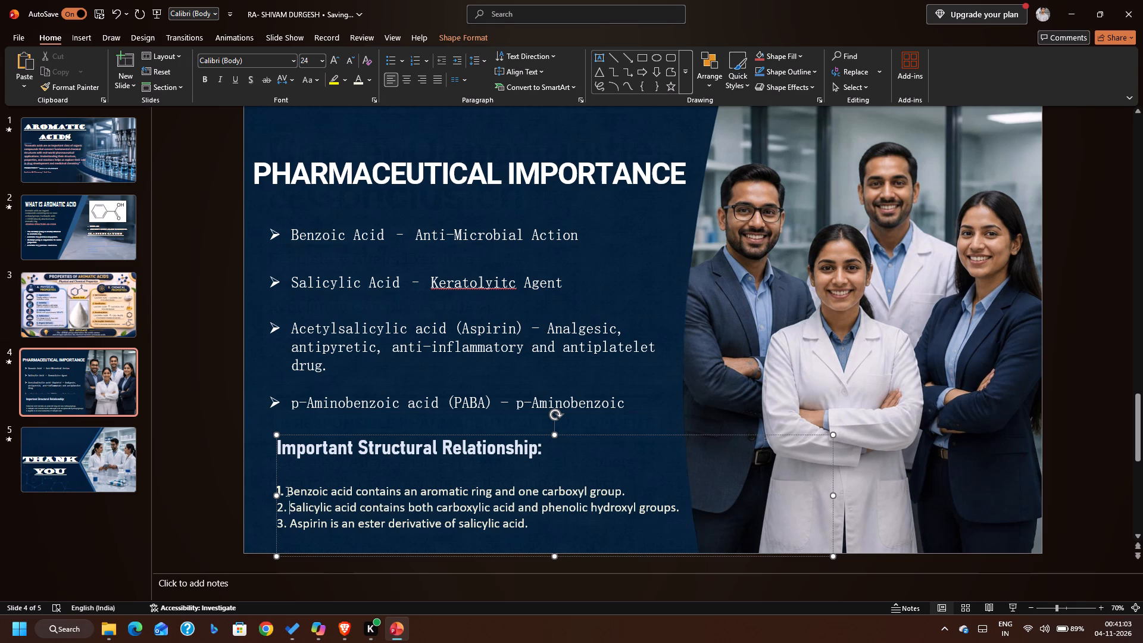
click(286, 491)
key(space)
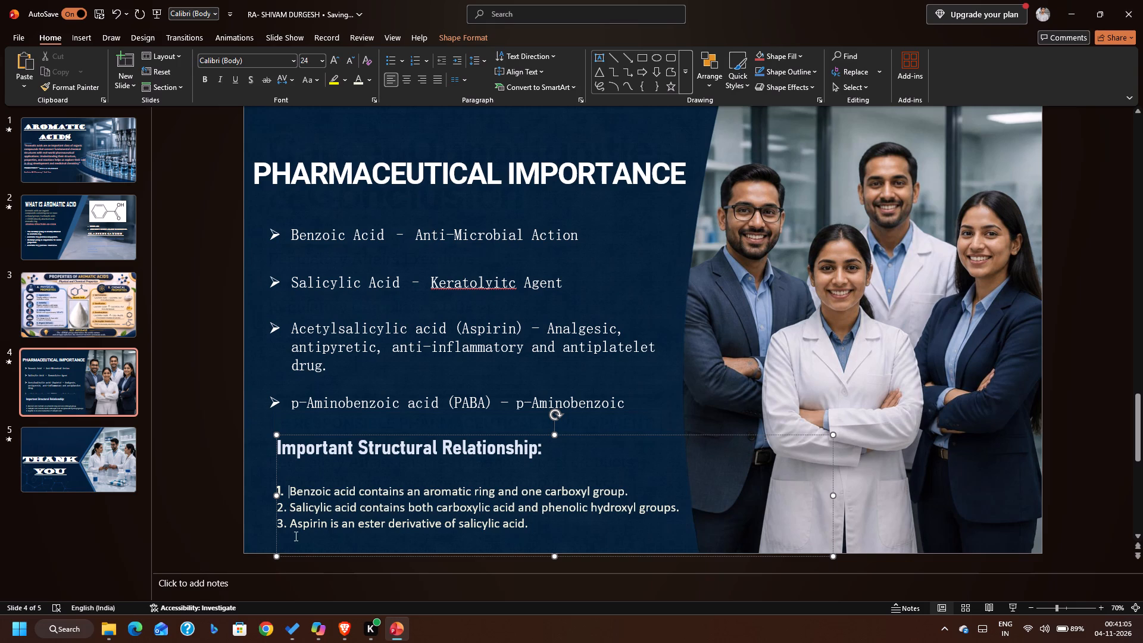
Set all text in the structural relationship box, including the heading and empty lines, to size 24.
click(285, 487)
key(ctrl+a)
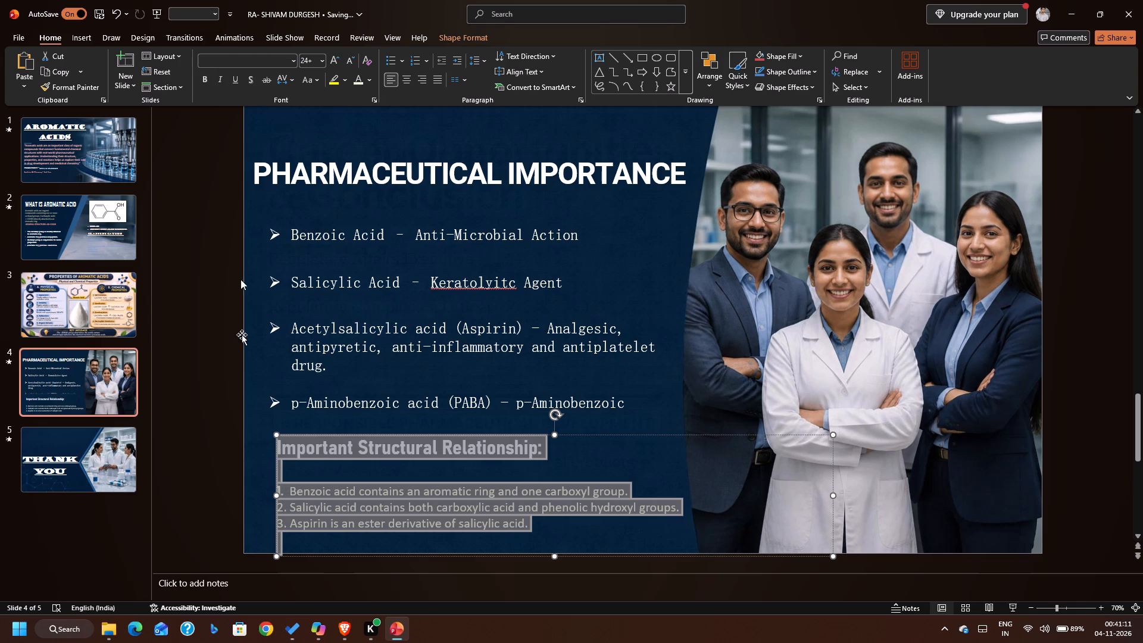
click(320, 62)
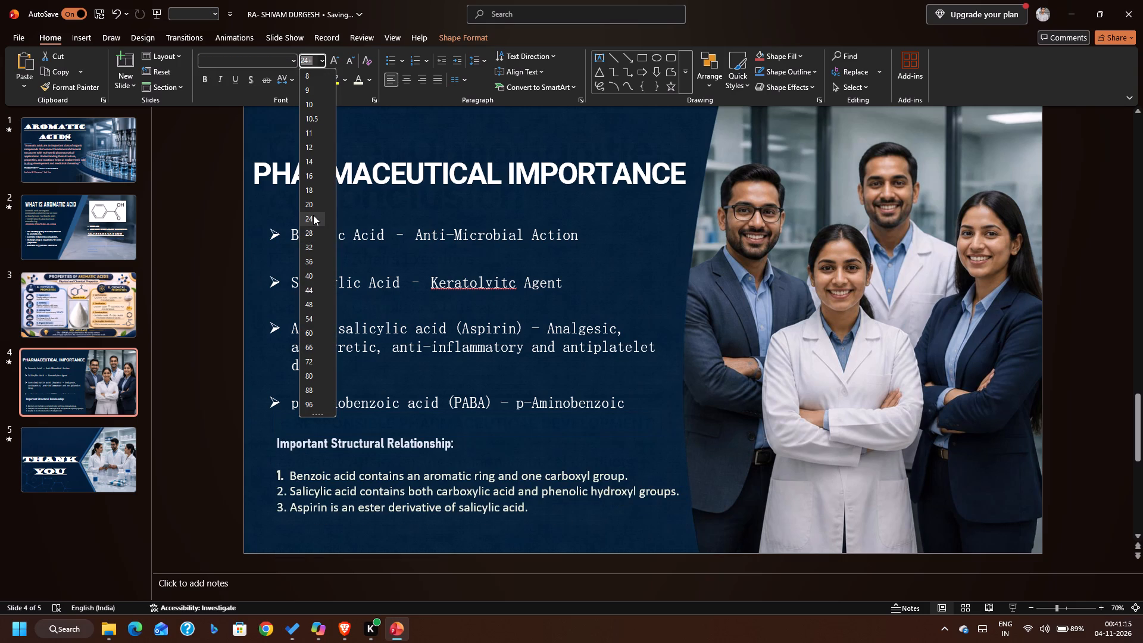
click(313, 215)
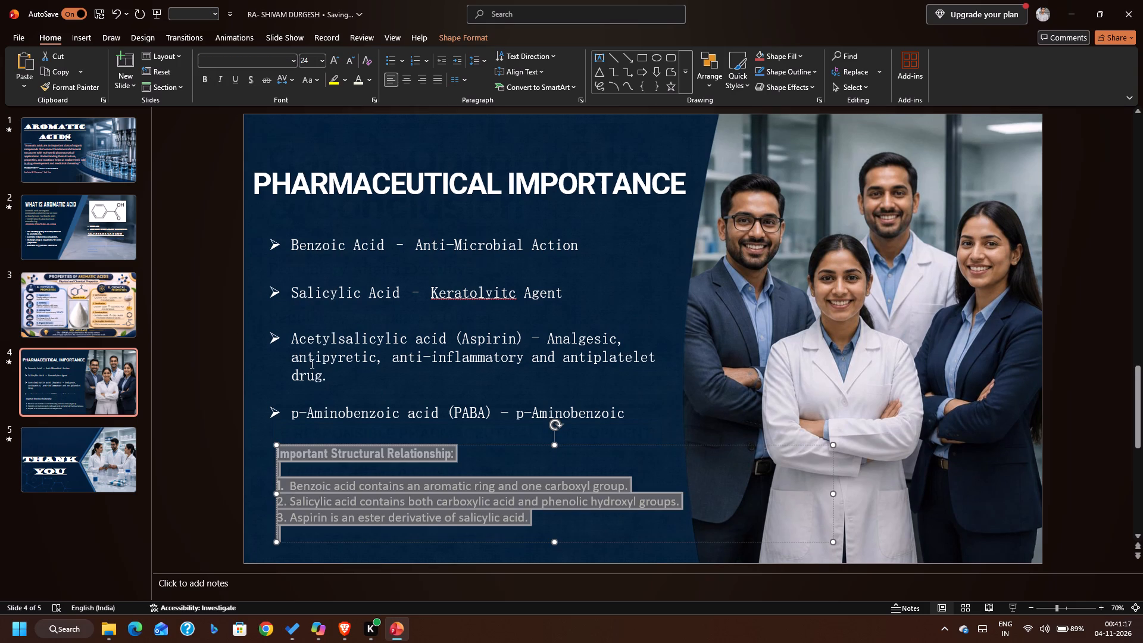
click(209, 442)
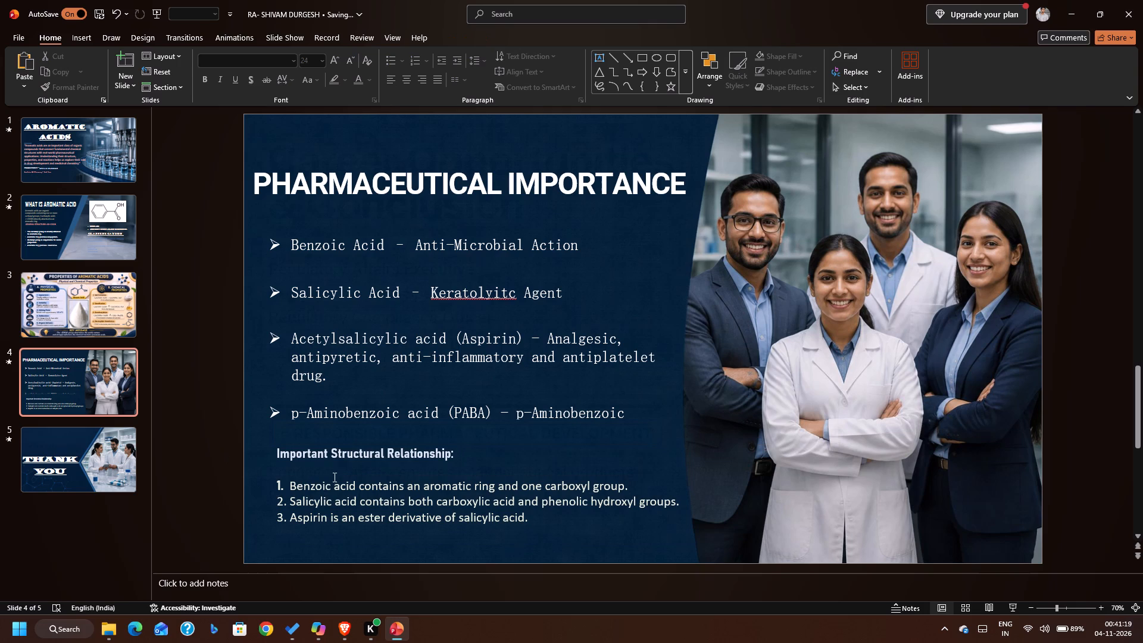
Format the "Important Structural Relationship" heading text, without its colon, in the Algerian font at size 32.
click(326, 452)
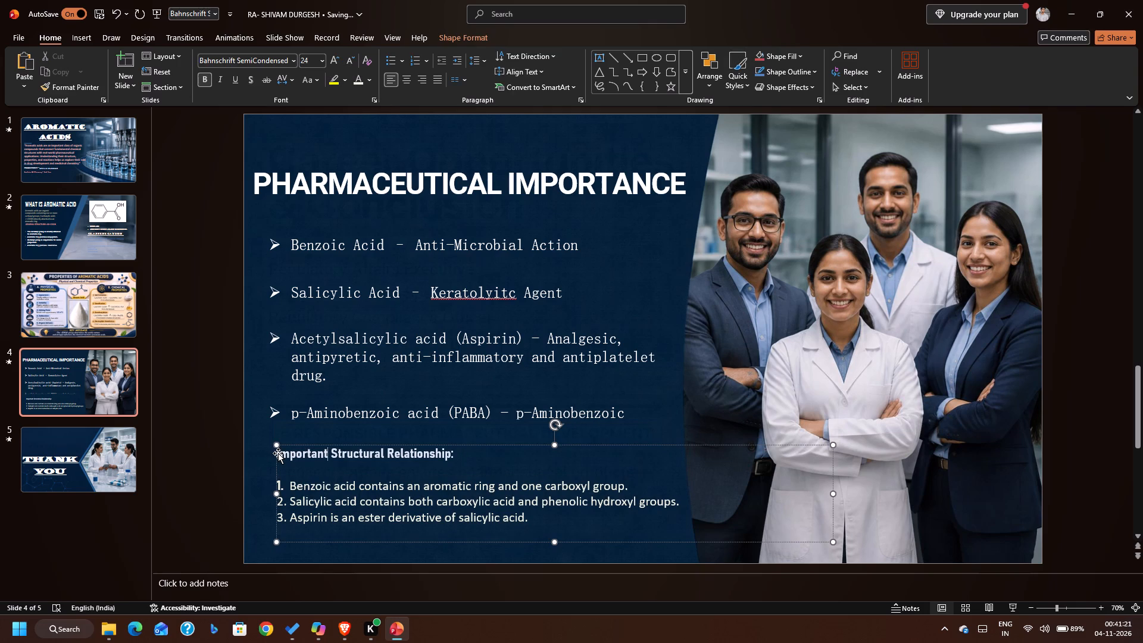
drag(279, 454, 452, 454)
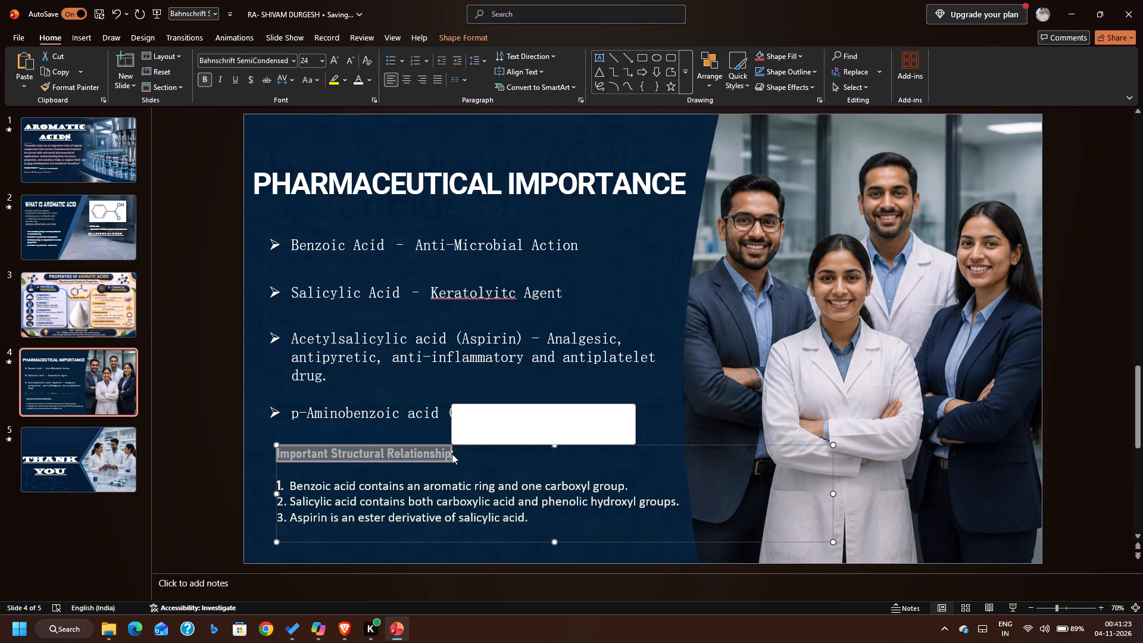
click(535, 418)
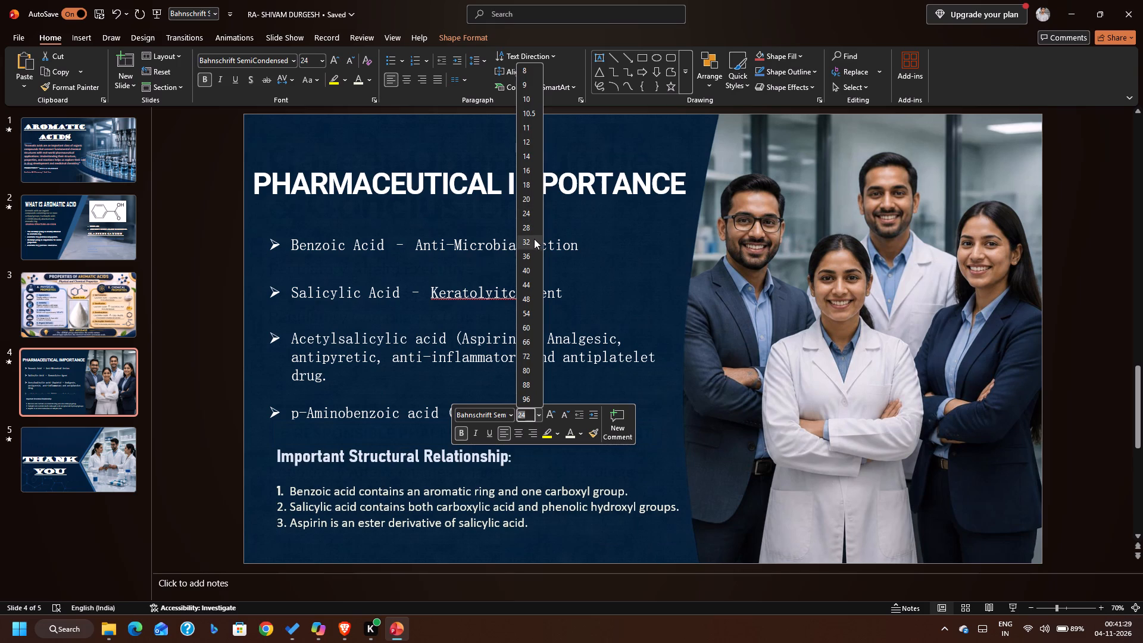
click(534, 239)
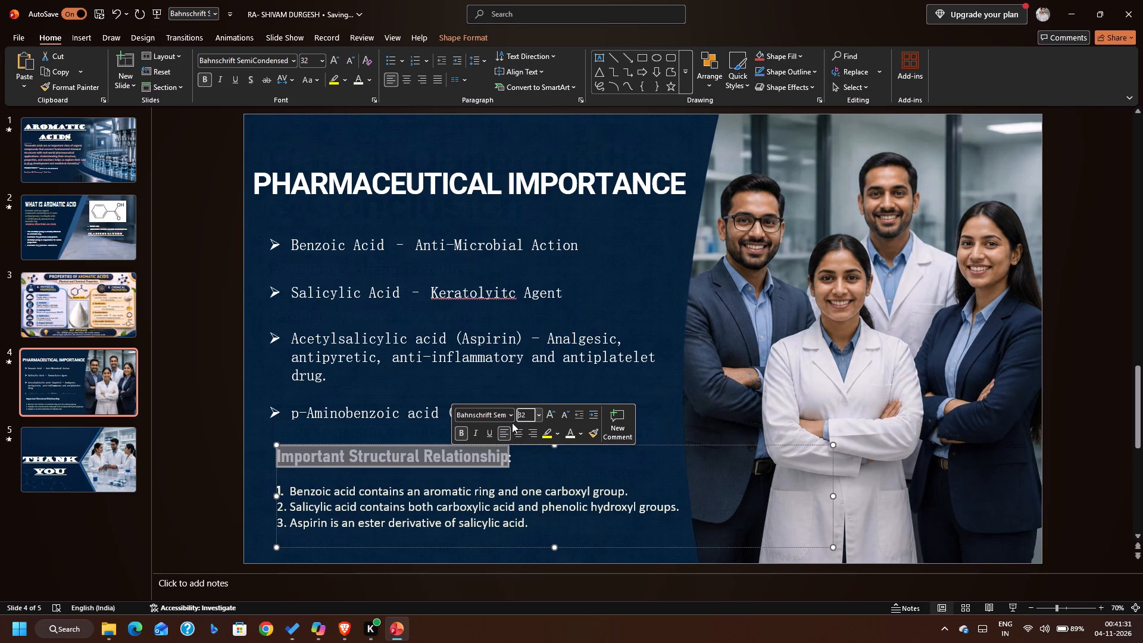
click(509, 413)
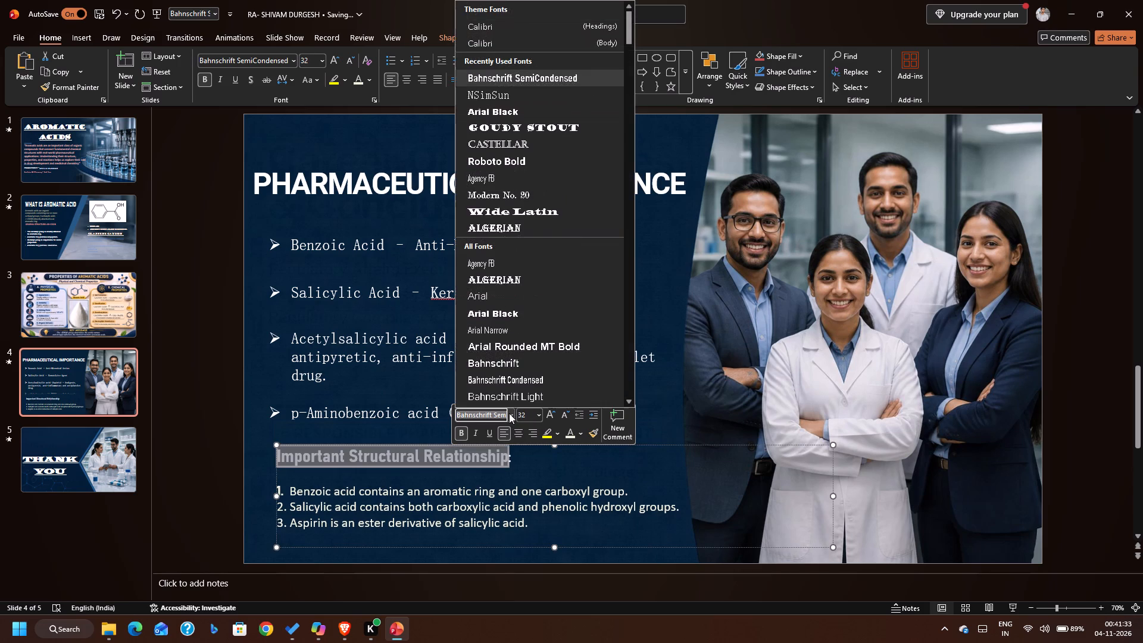
click(511, 282)
click(211, 329)
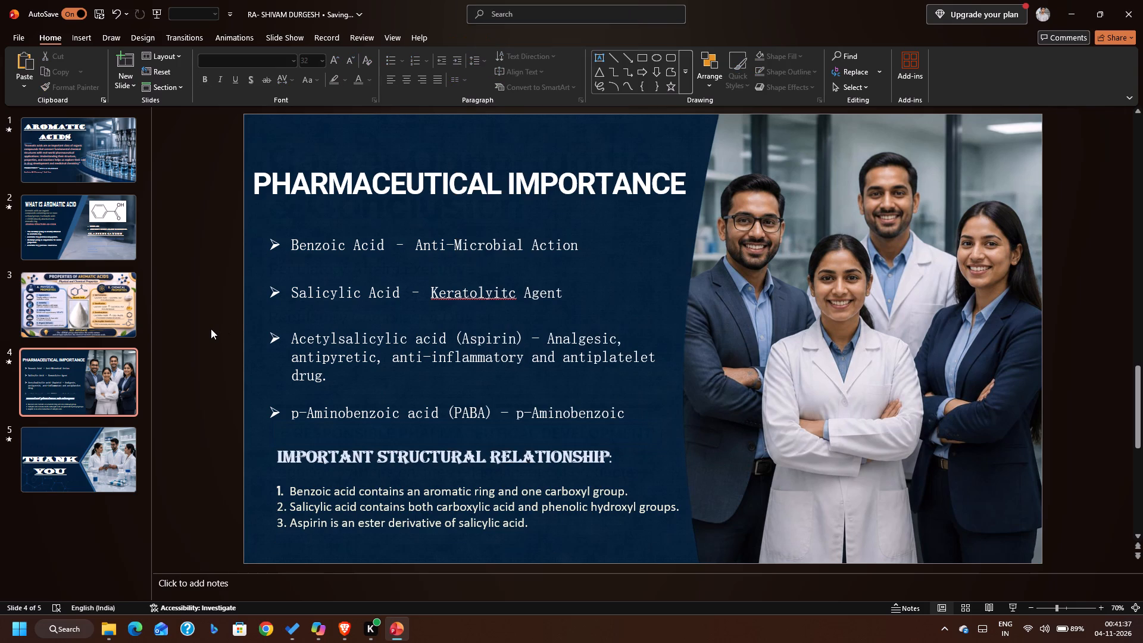
Underline the whole "PHARMACEUTICAL IMPORTANCE" title, keeping it bold.
click(344, 196)
key(ctrl+a)
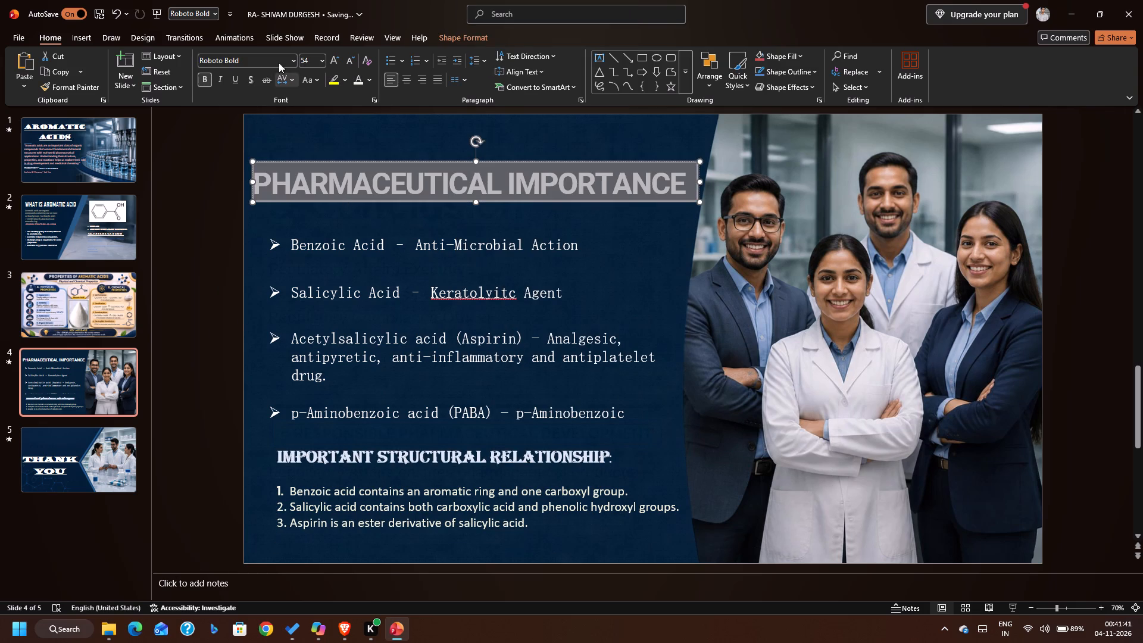
click(201, 76)
click(201, 76)
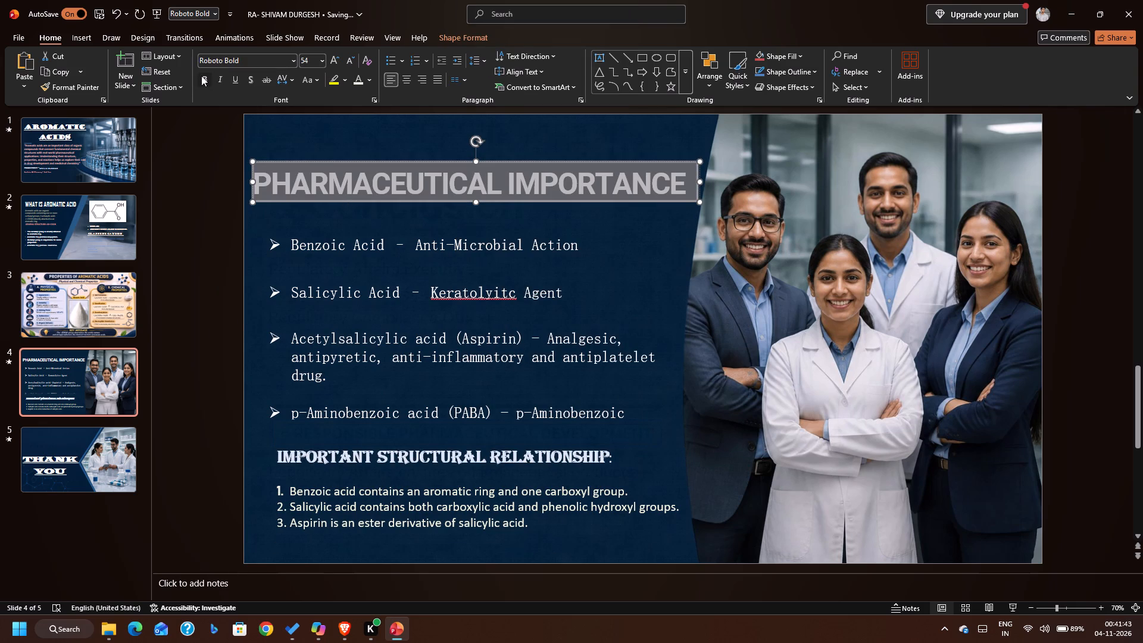
click(201, 76)
click(201, 76)
click(234, 76)
click(211, 238)
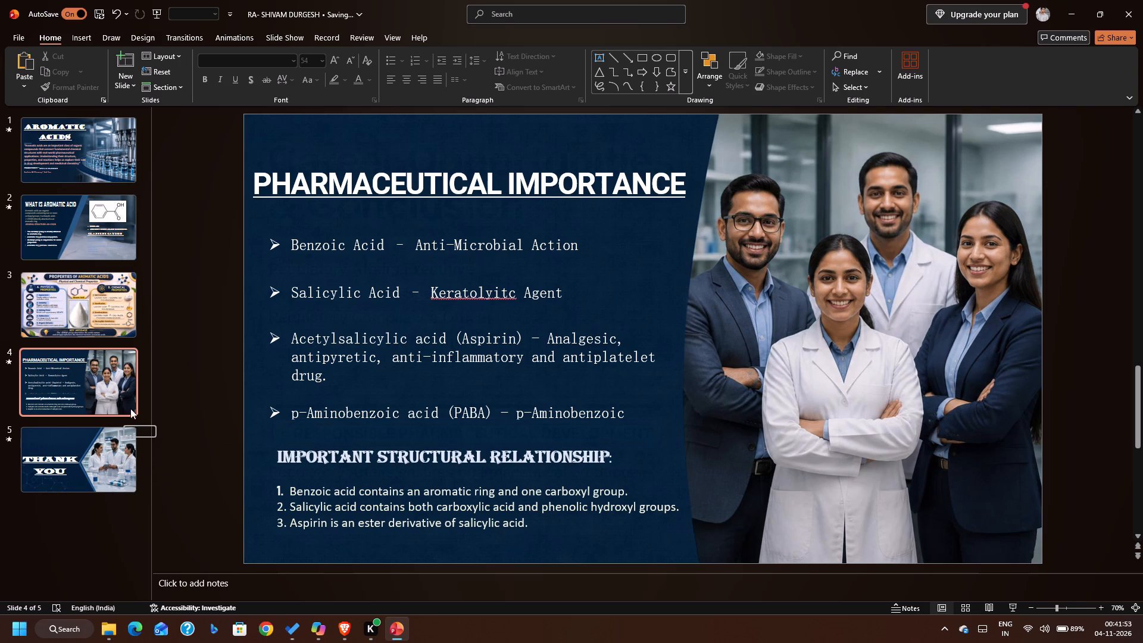
click(114, 463)
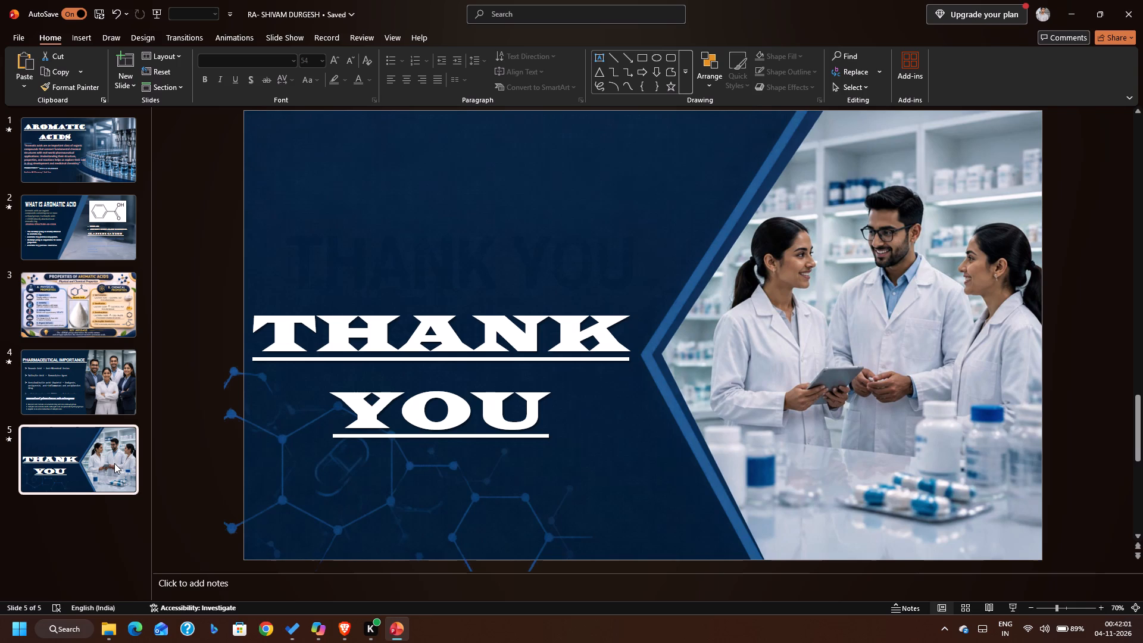
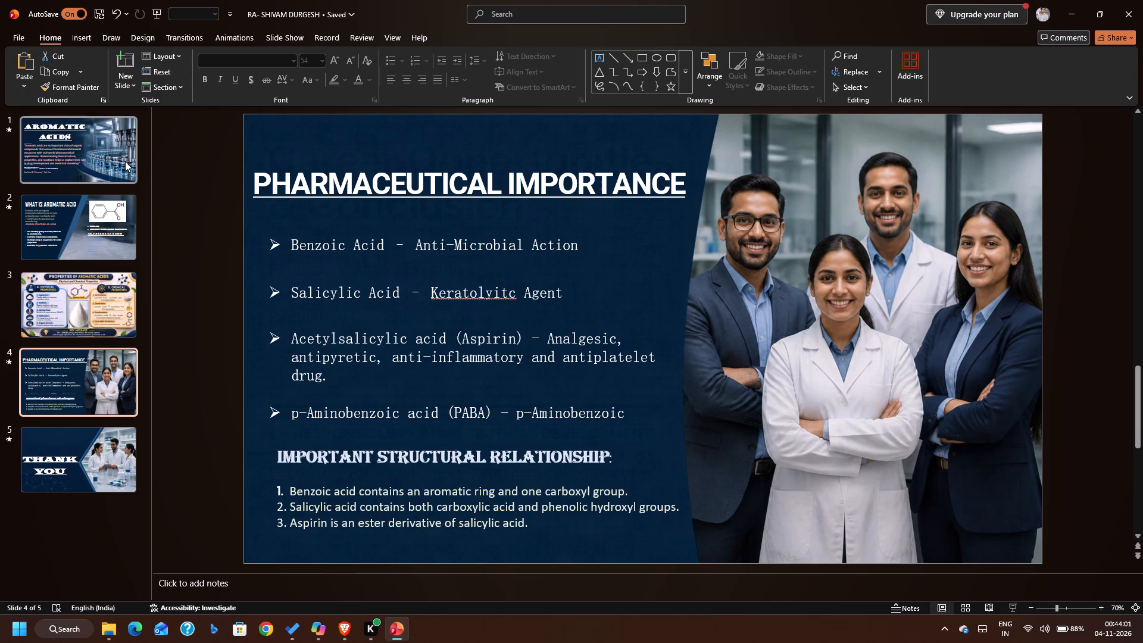
Try out several transitions on the Aromatic Acids title slide, from Fade through Uncover, and apply Cover.
click(276, 34)
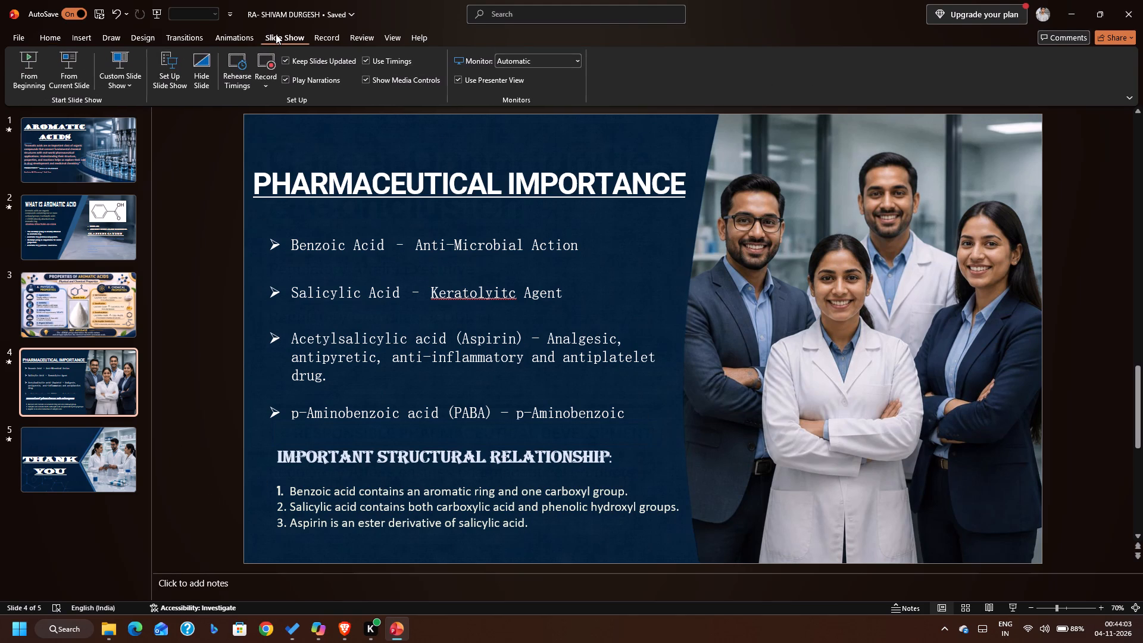
click(99, 136)
click(190, 35)
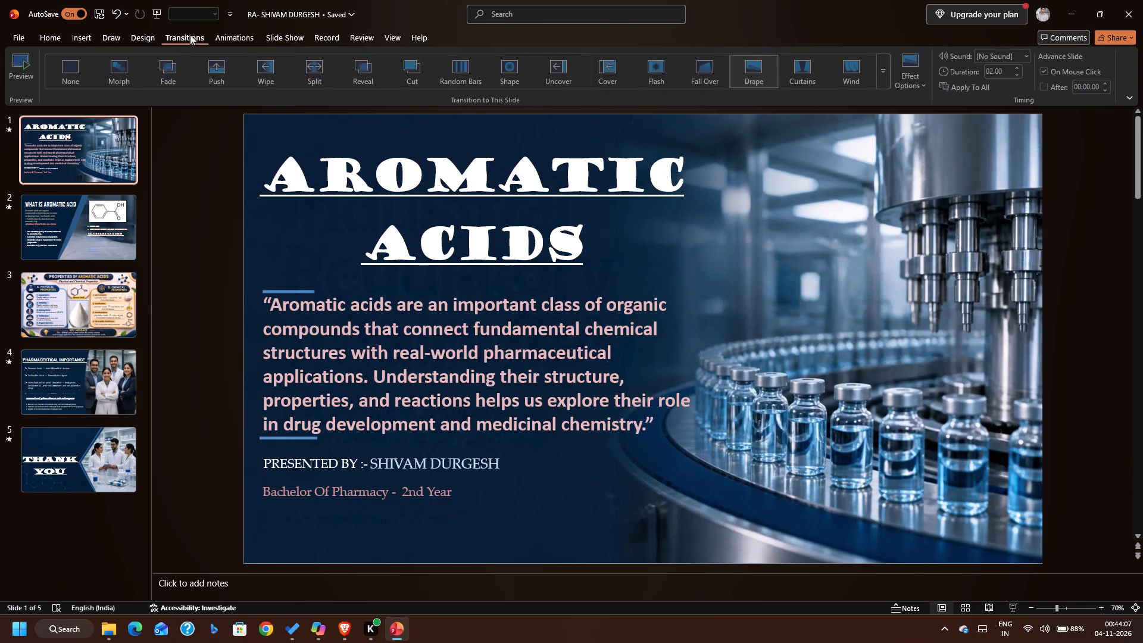
click(179, 73)
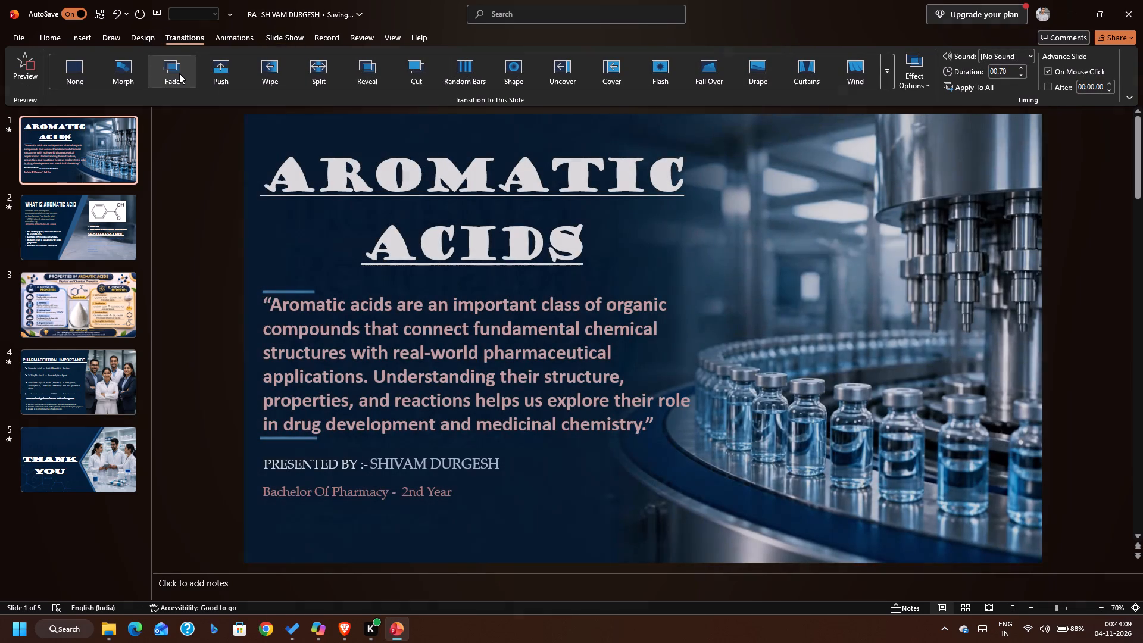
click(129, 74)
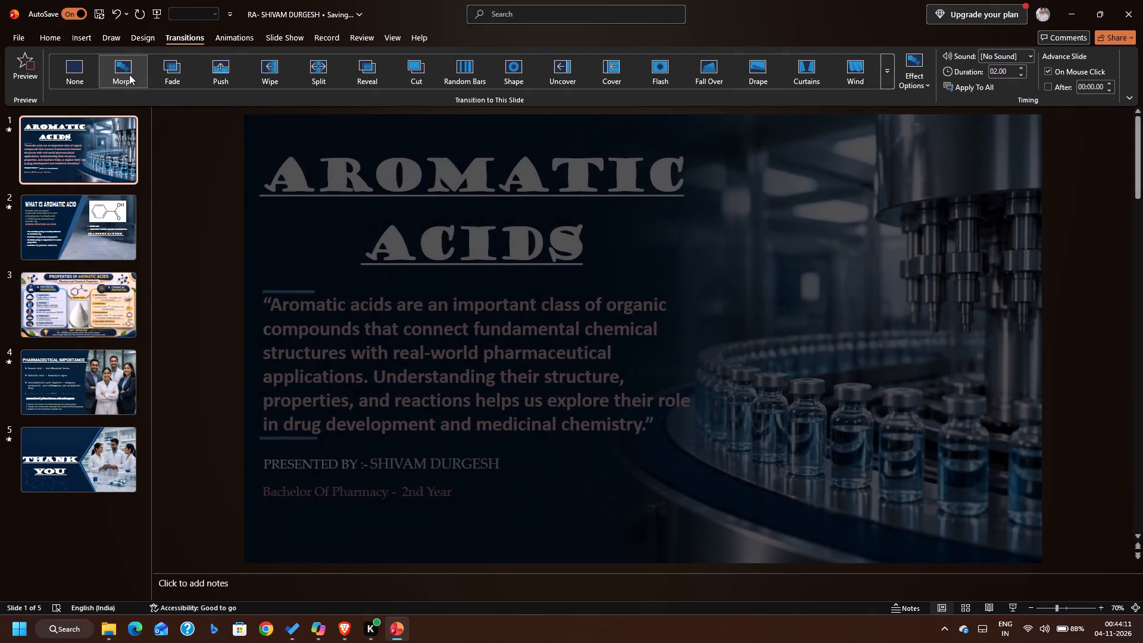
click(265, 76)
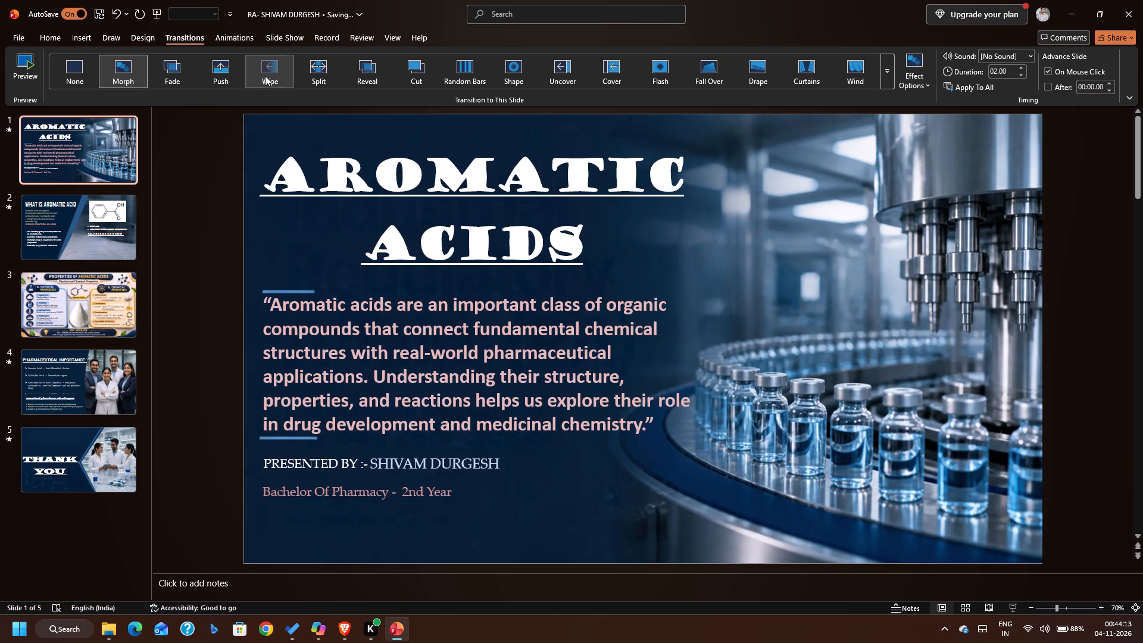
click(314, 73)
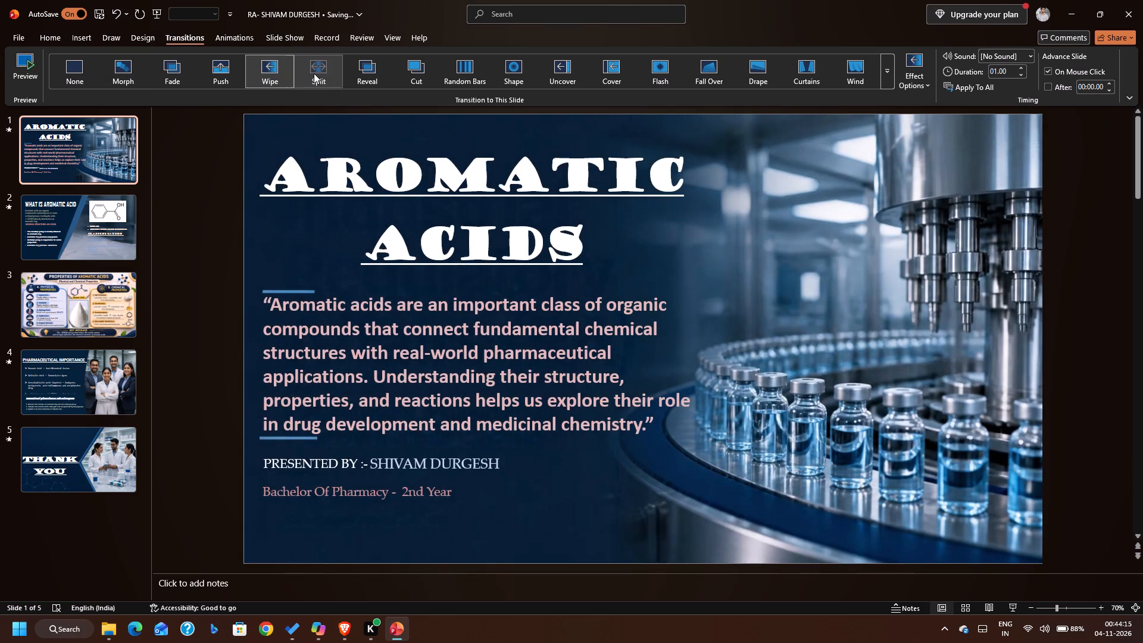
click(362, 68)
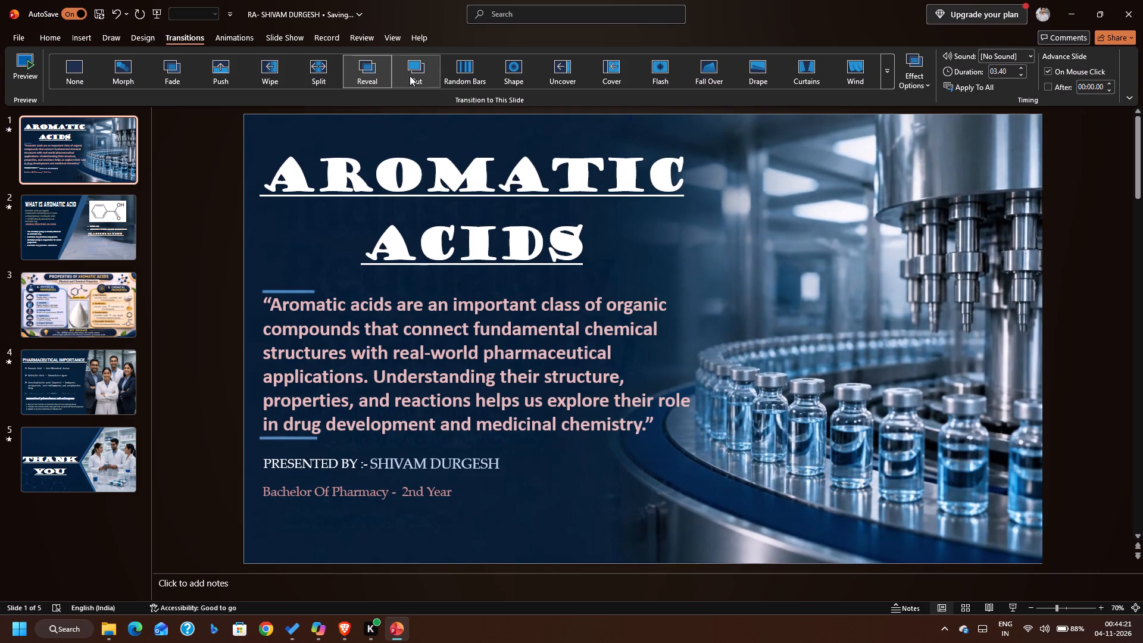
click(411, 76)
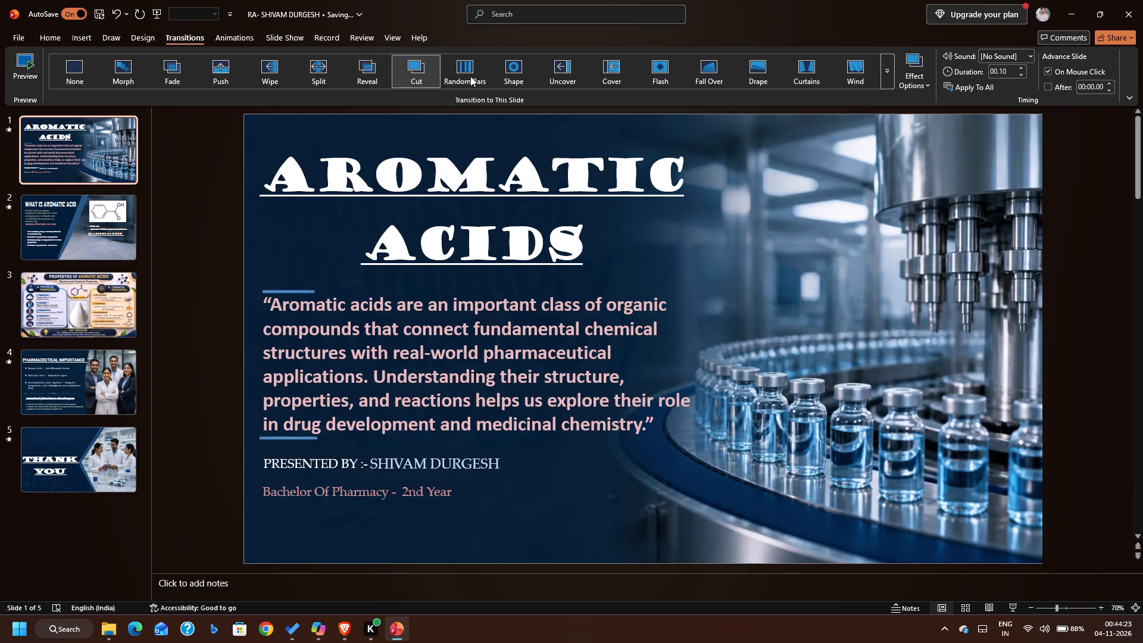
click(470, 76)
click(512, 78)
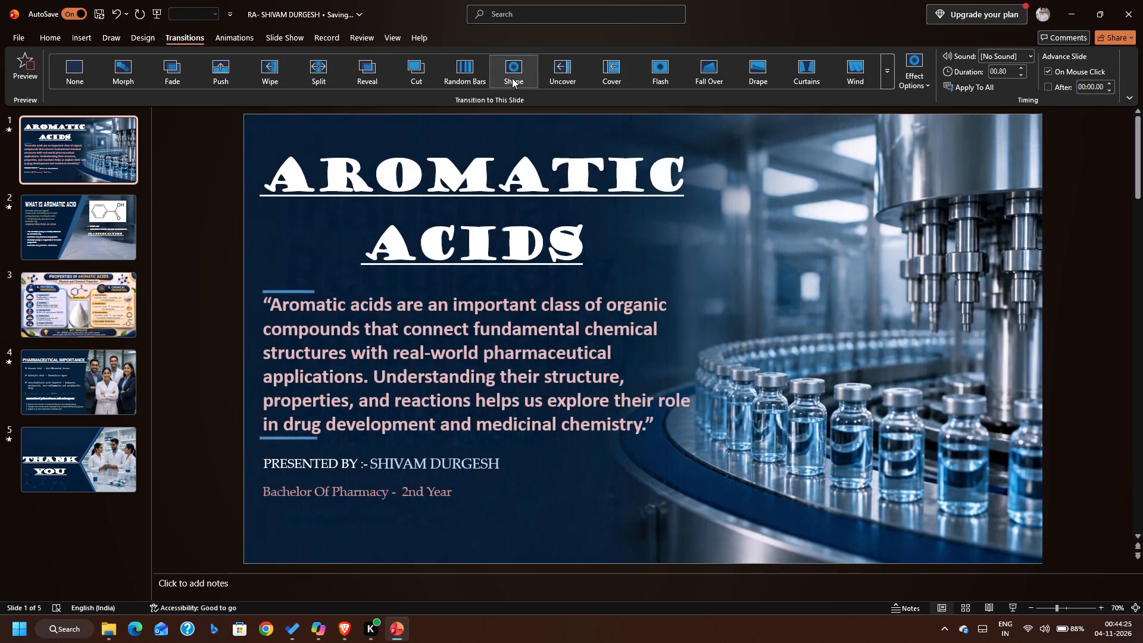
click(566, 76)
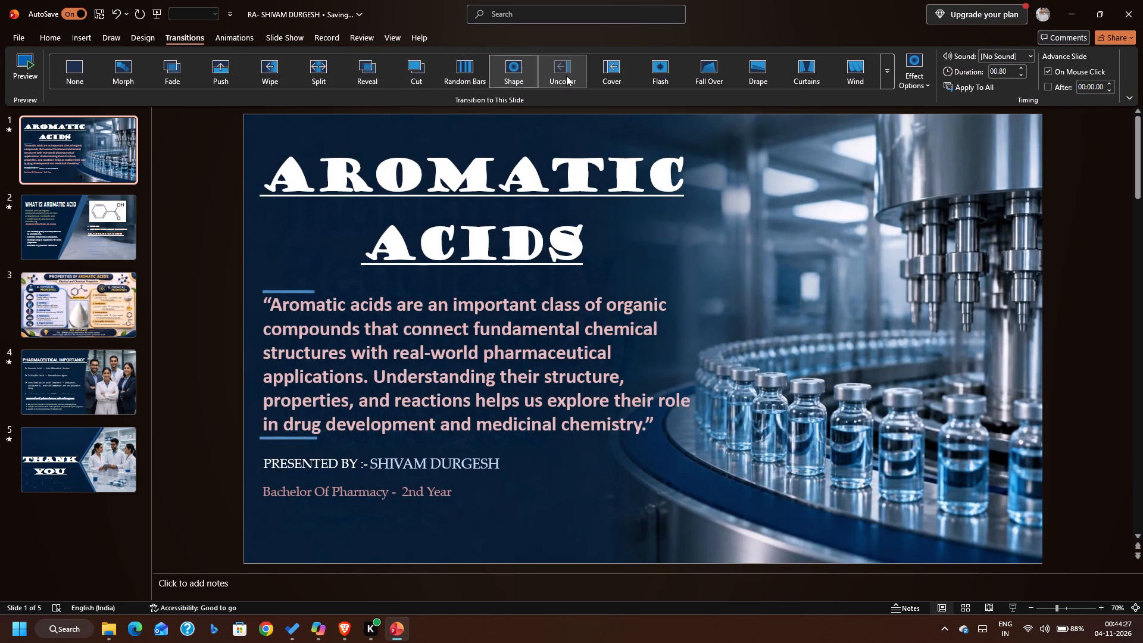
click(578, 81)
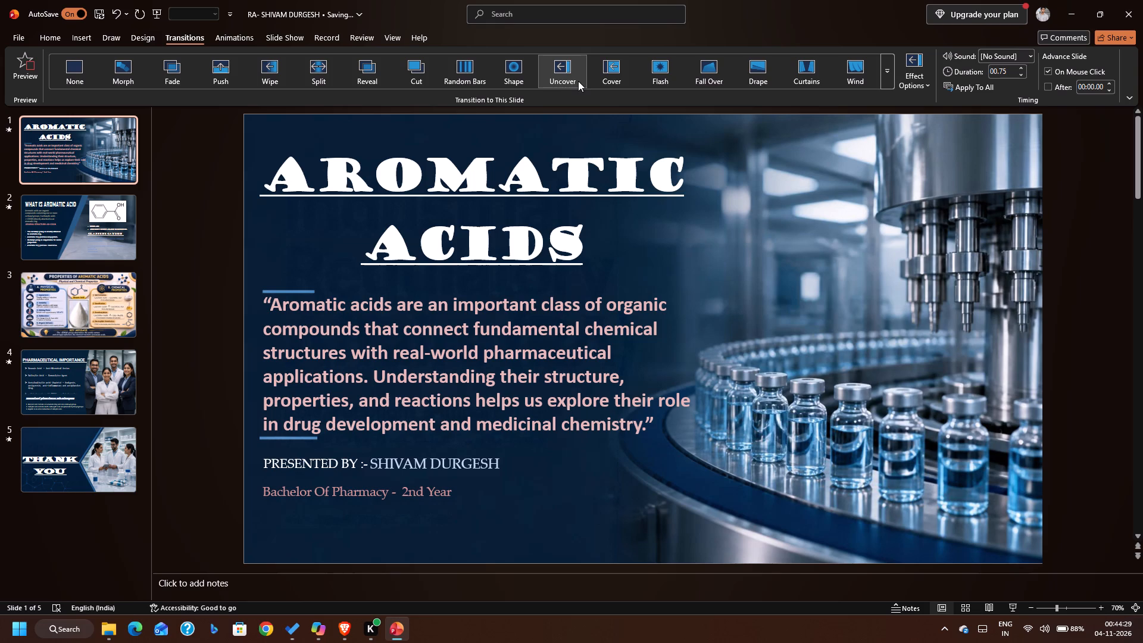
click(602, 81)
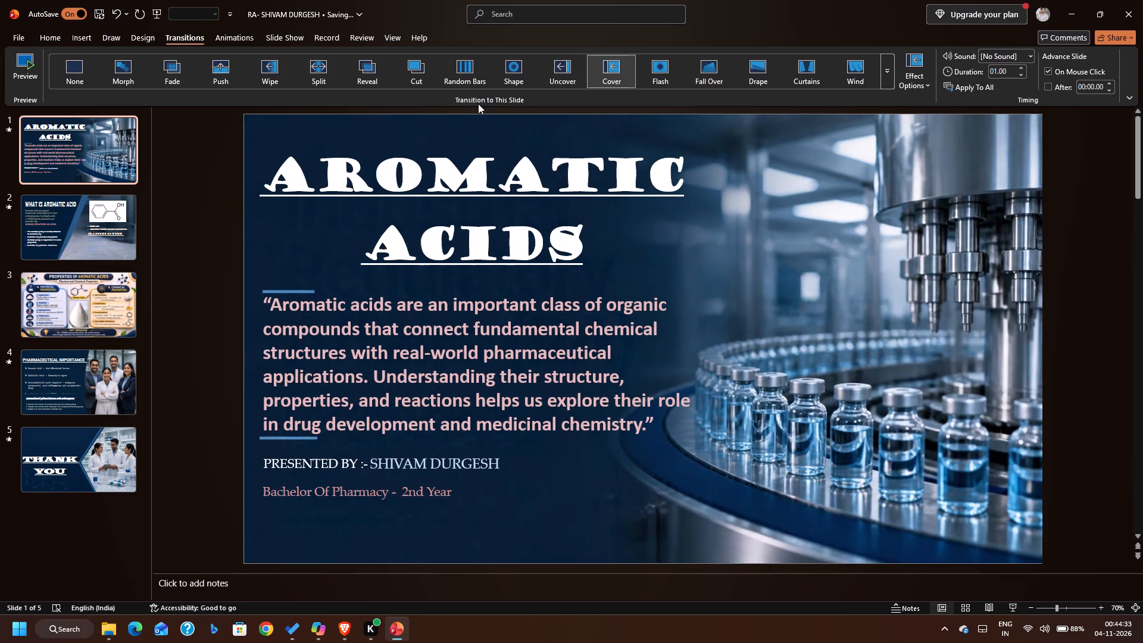
Apply the Flash transition to the "What Is Aromatic Acid" slide.
click(115, 230)
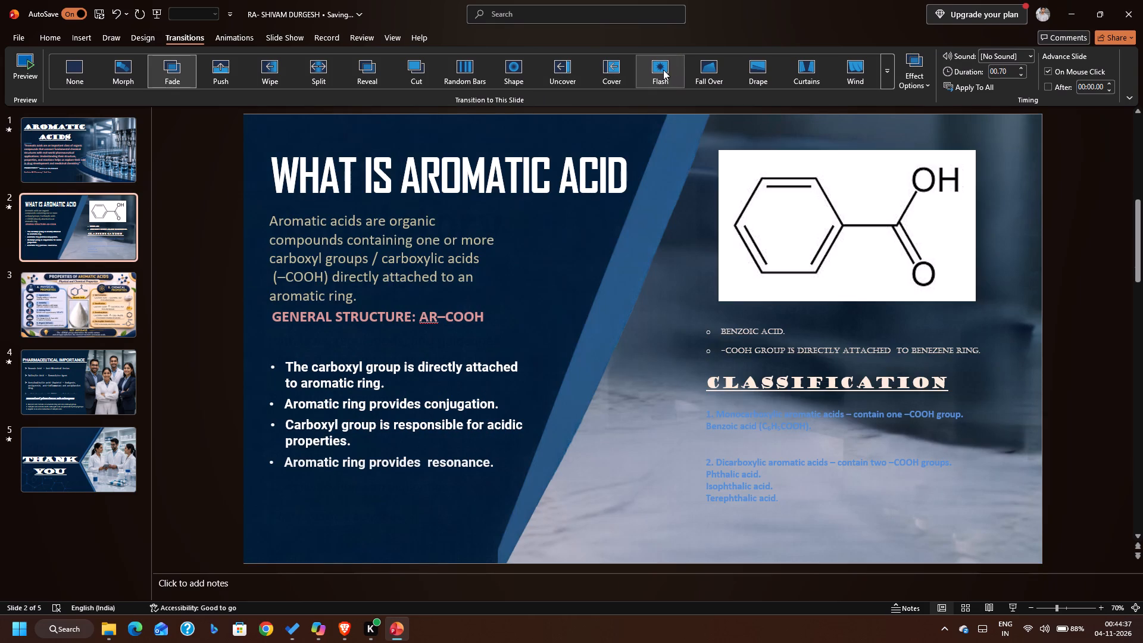
click(663, 70)
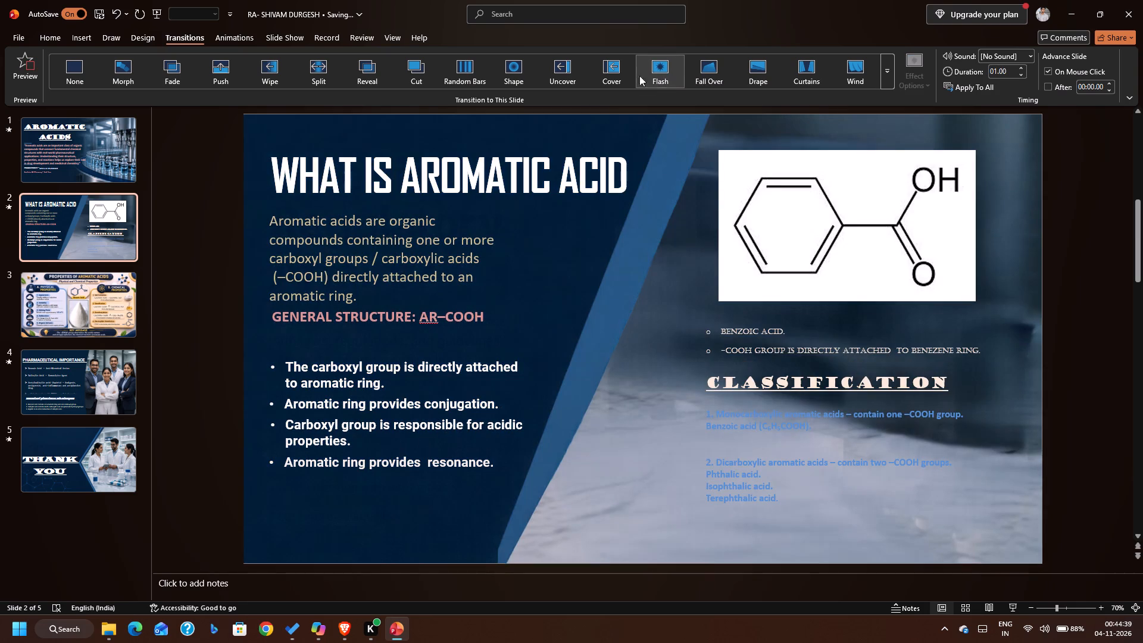
Apply the Fall Over transition to the "Properties of Aromatic Acids" slide.
click(113, 311)
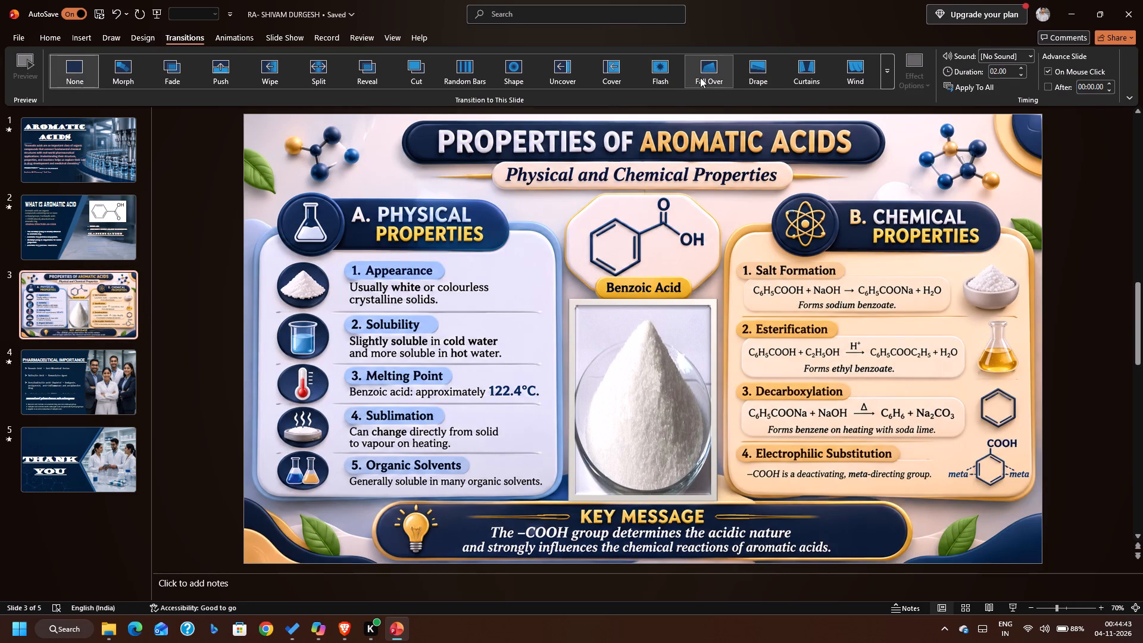
click(700, 77)
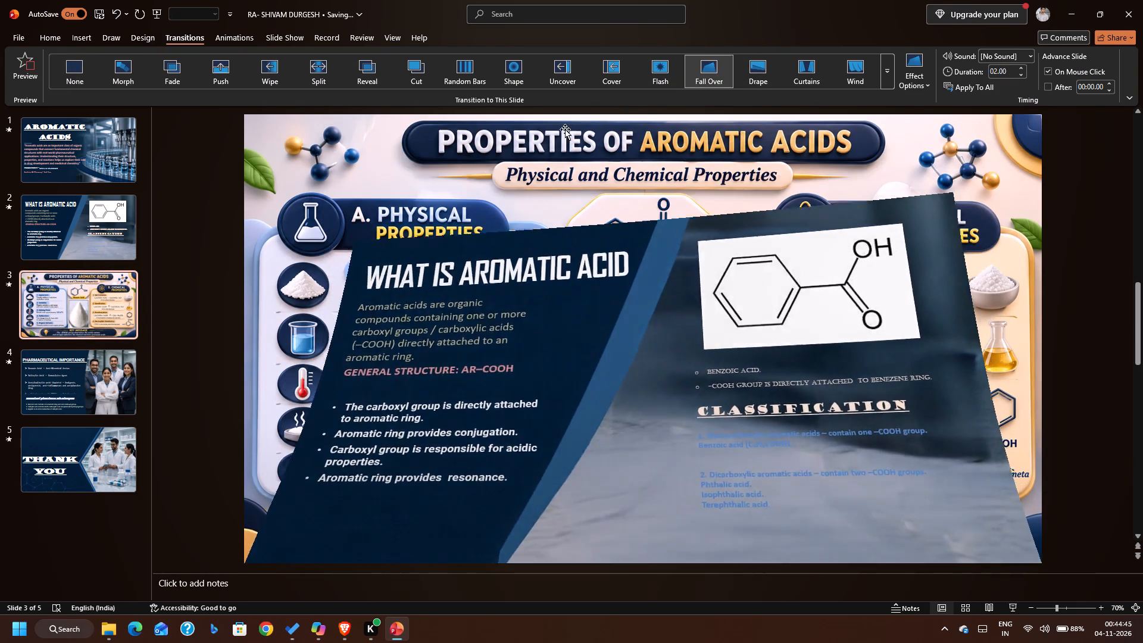
Apply the Orbit transition to the "Pharmaceutical Importance" slide.
click(80, 404)
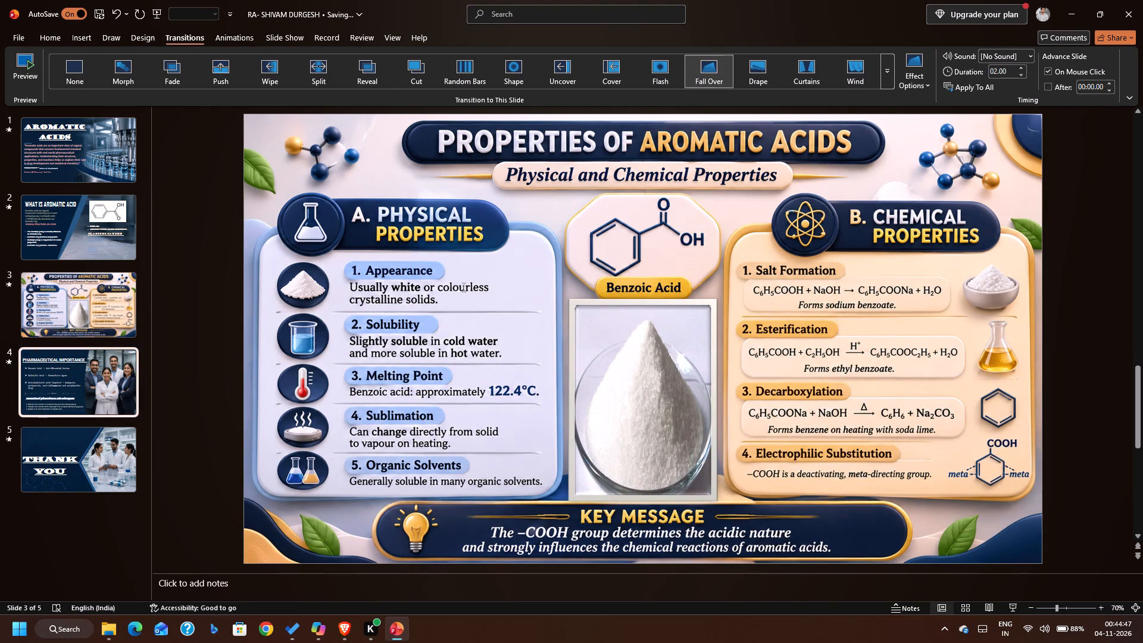
click(710, 75)
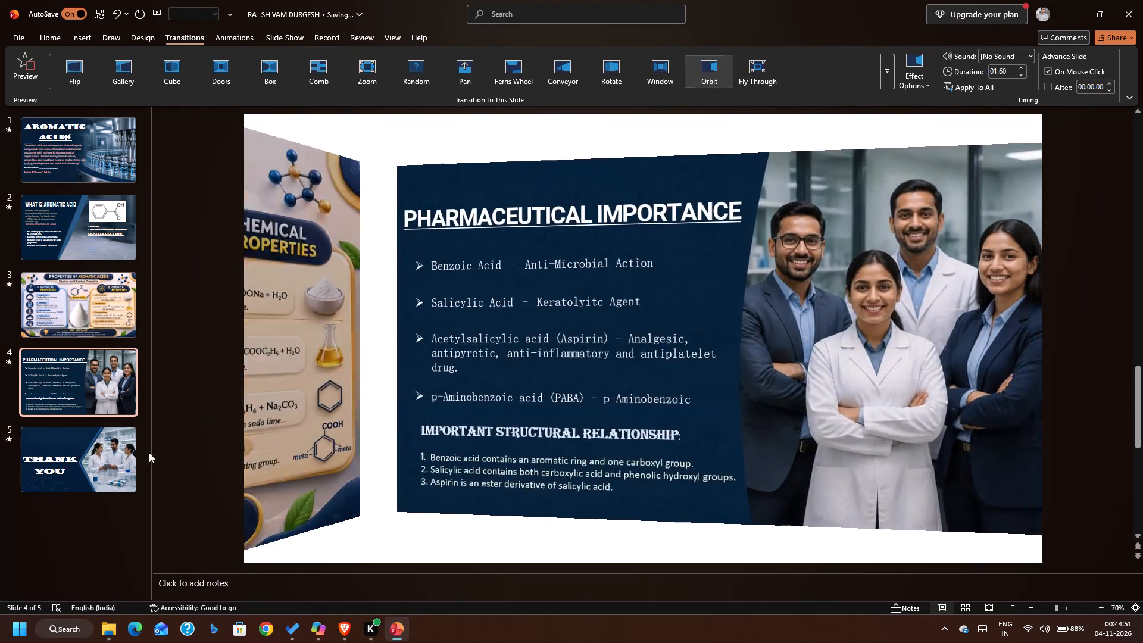
Apply the Comb transition to the closing Thank You slide.
click(104, 457)
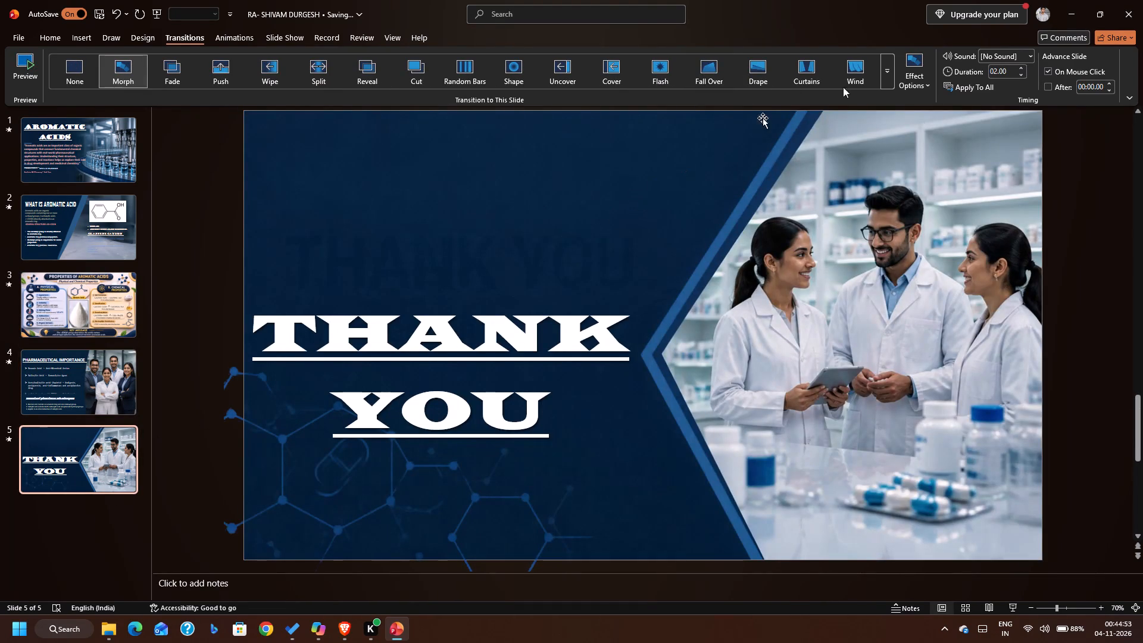
click(889, 79)
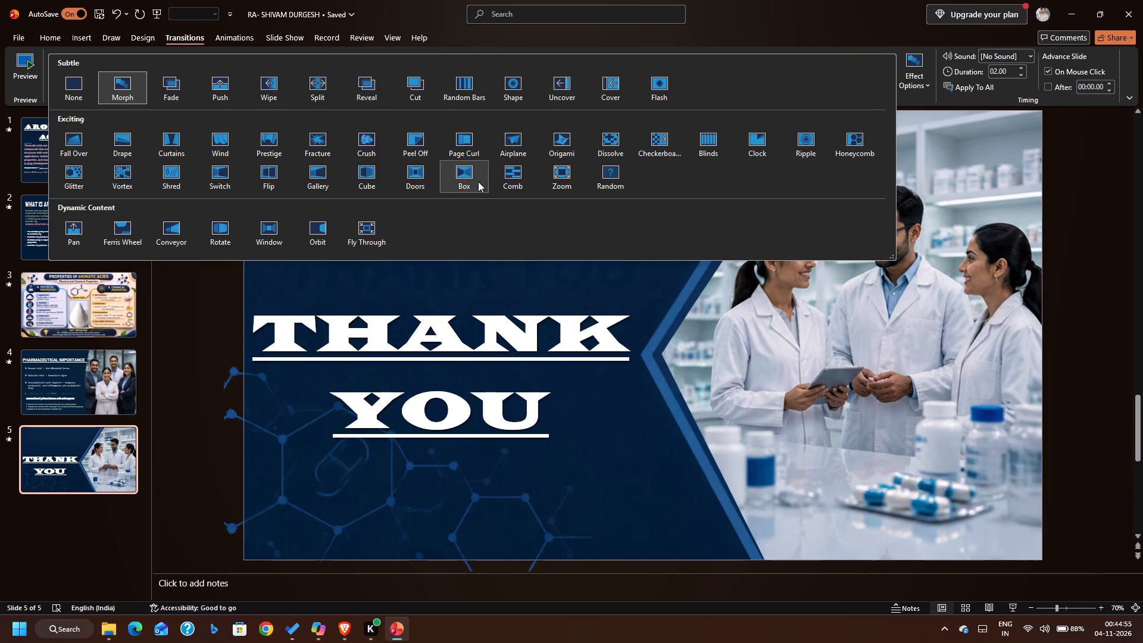
click(520, 177)
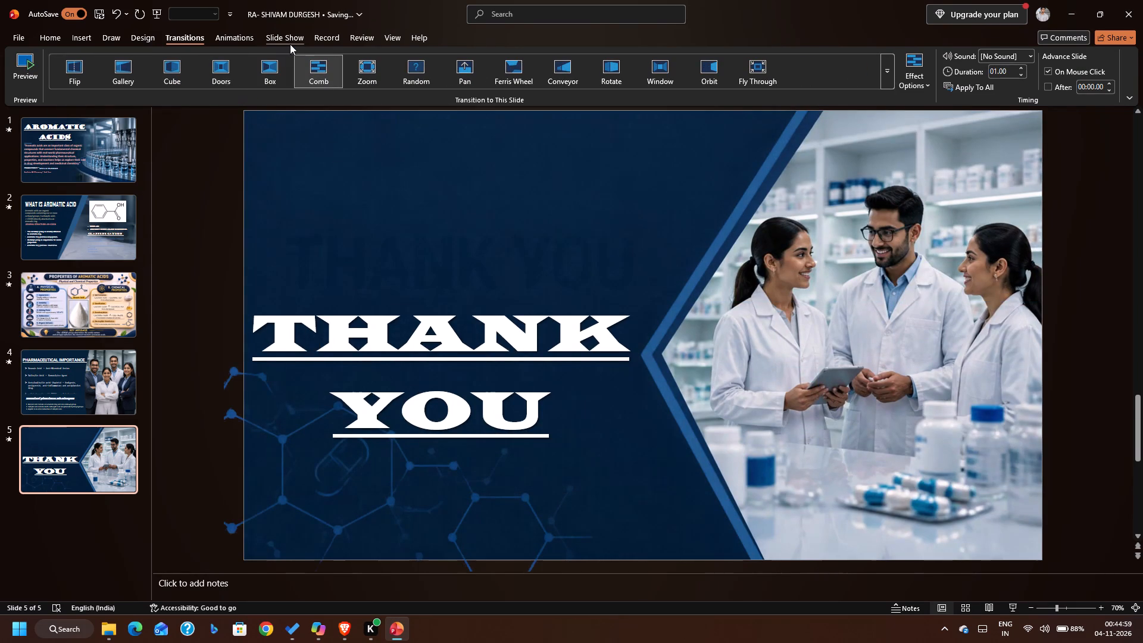
Play the slide show from the first slide through the Thank You slide to check every transition, and exit it.
click(290, 43)
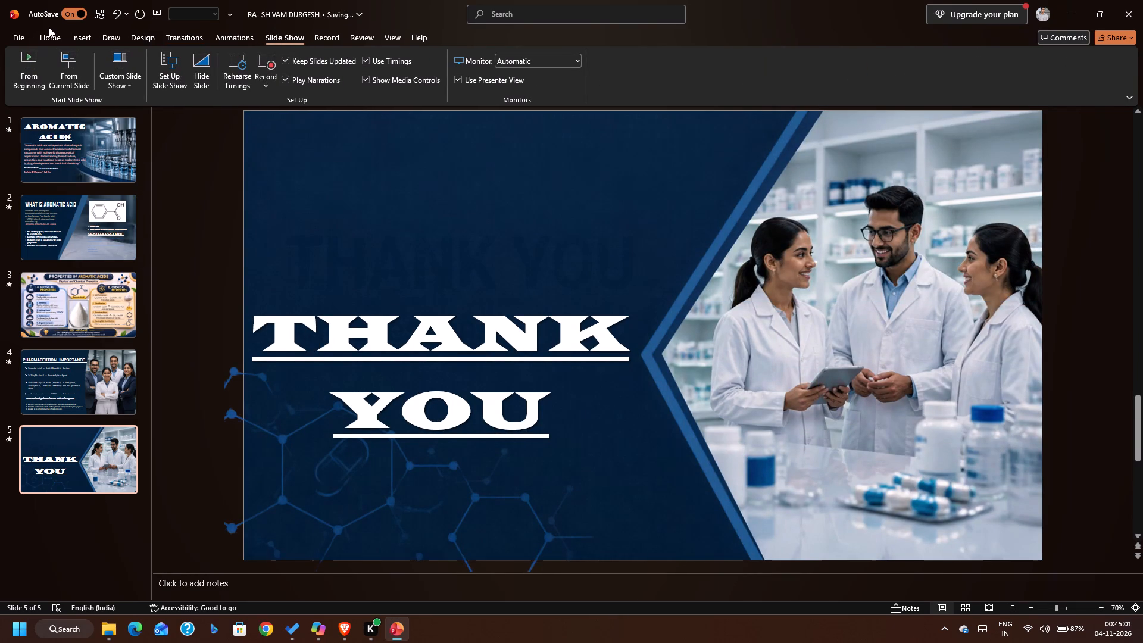
click(20, 79)
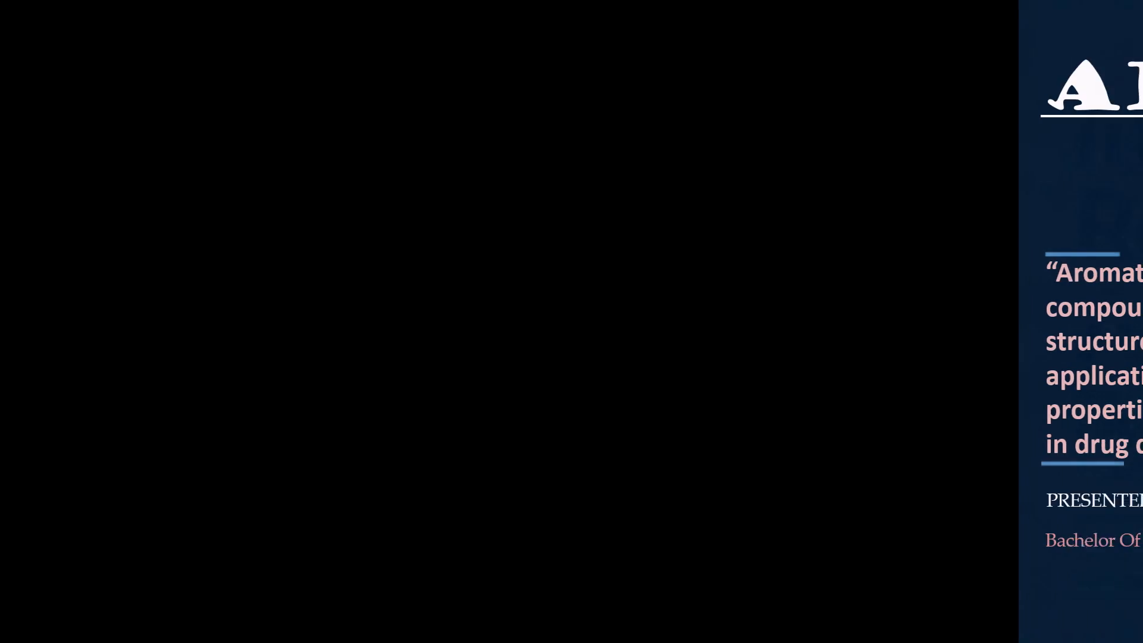
key(Down)
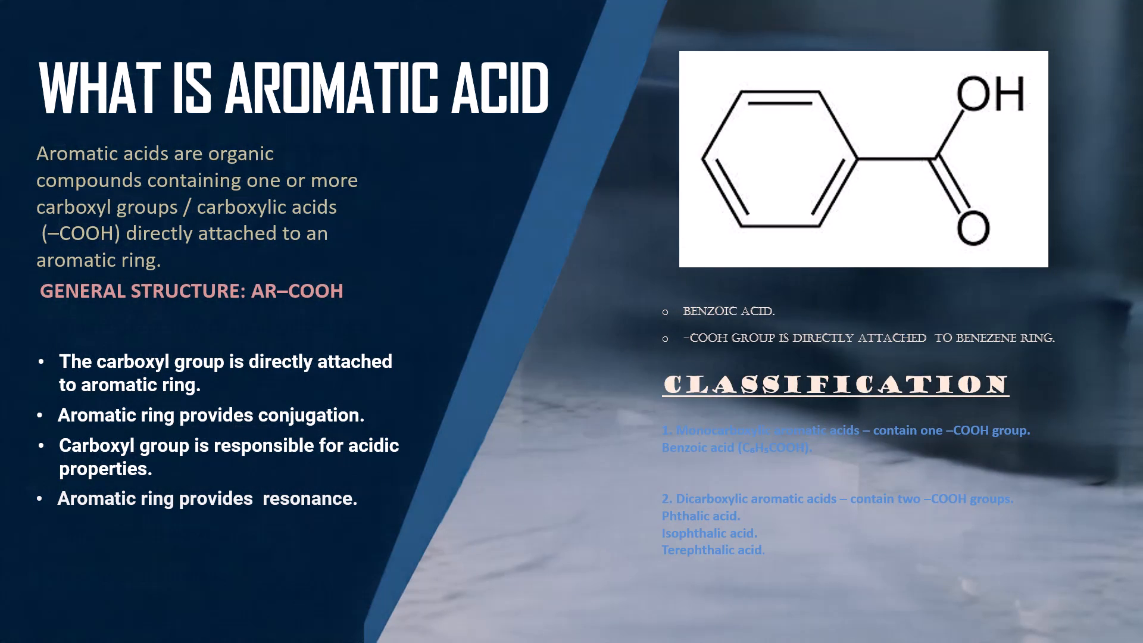
key(Down)
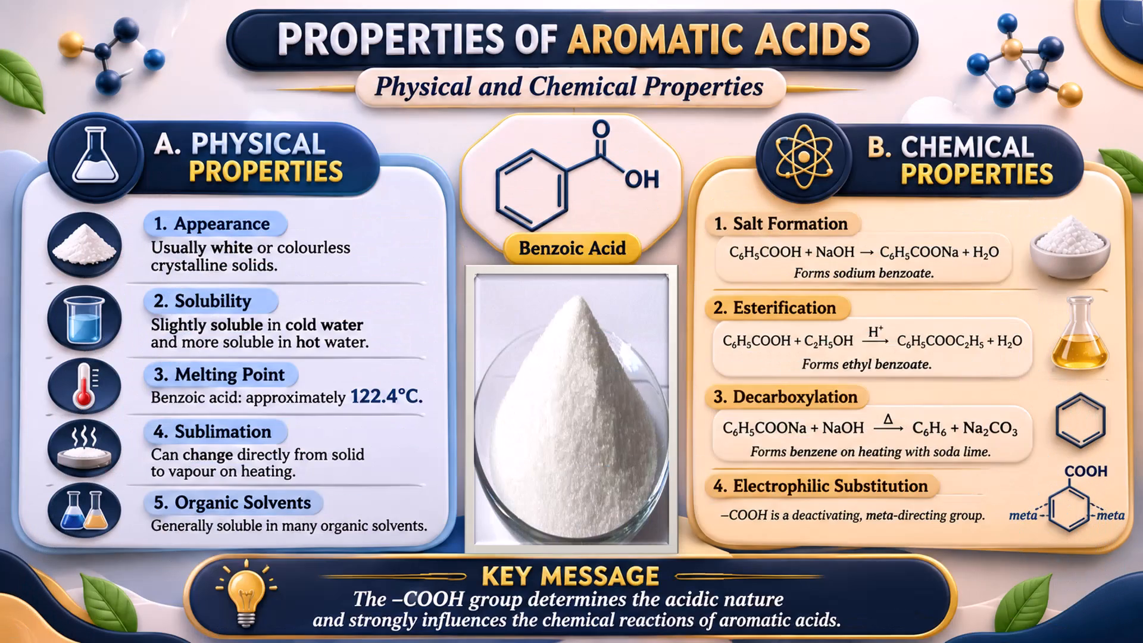
key(Down)
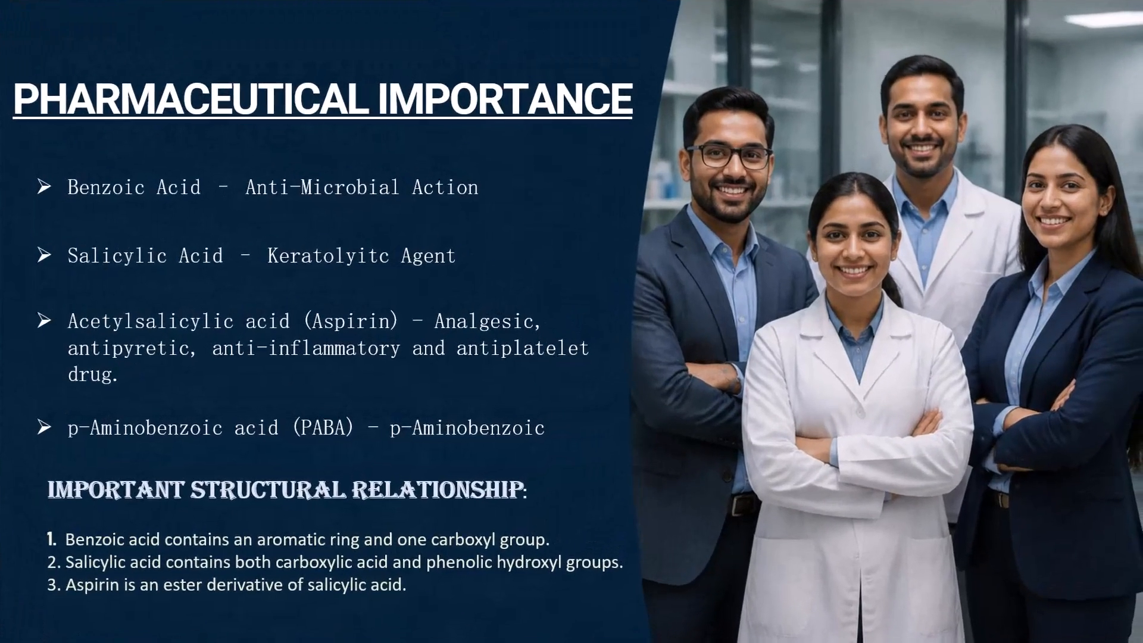
key(Down)
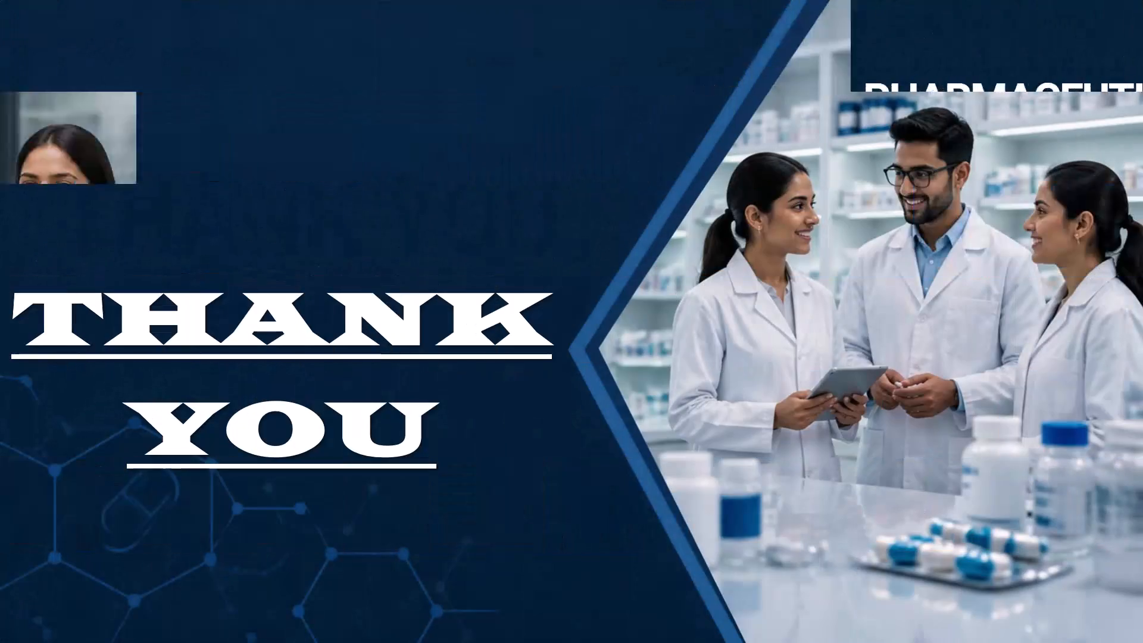
key(Escape)
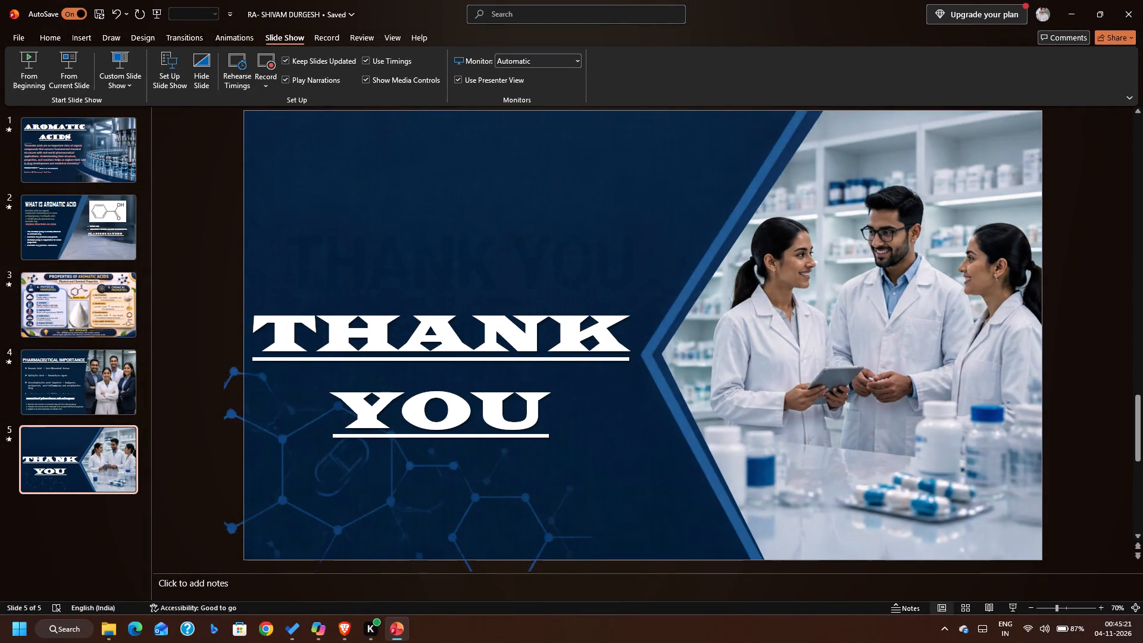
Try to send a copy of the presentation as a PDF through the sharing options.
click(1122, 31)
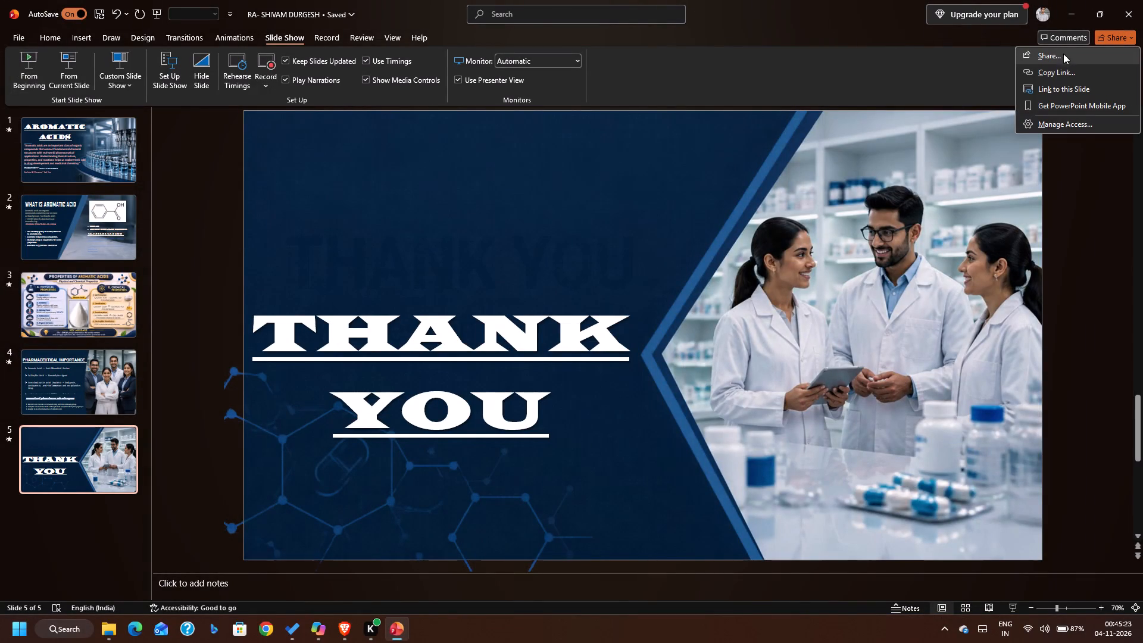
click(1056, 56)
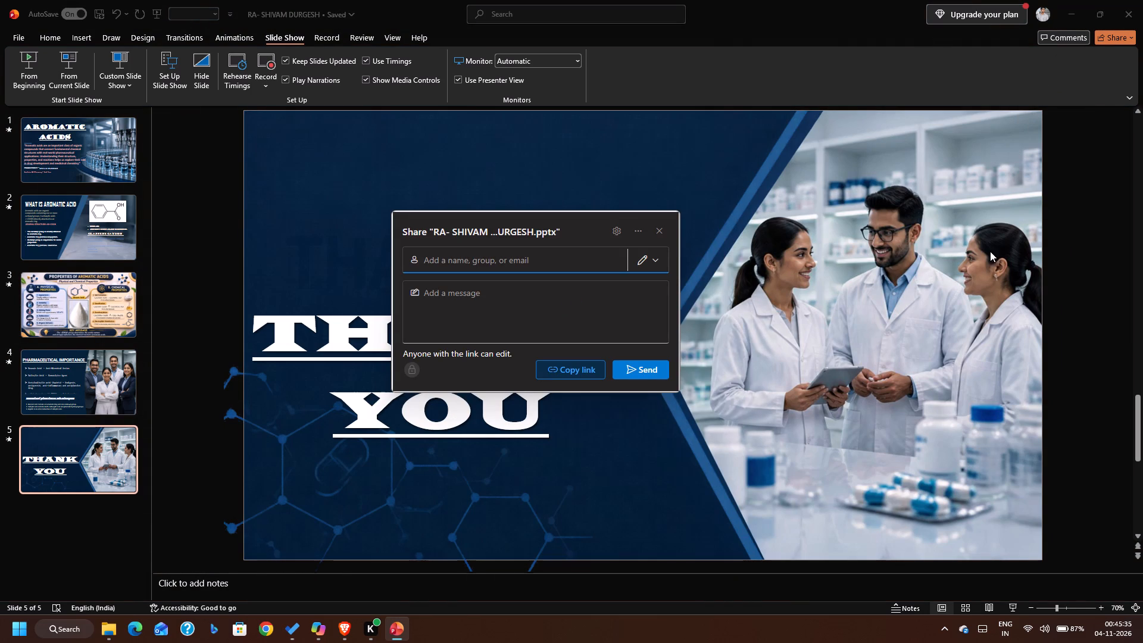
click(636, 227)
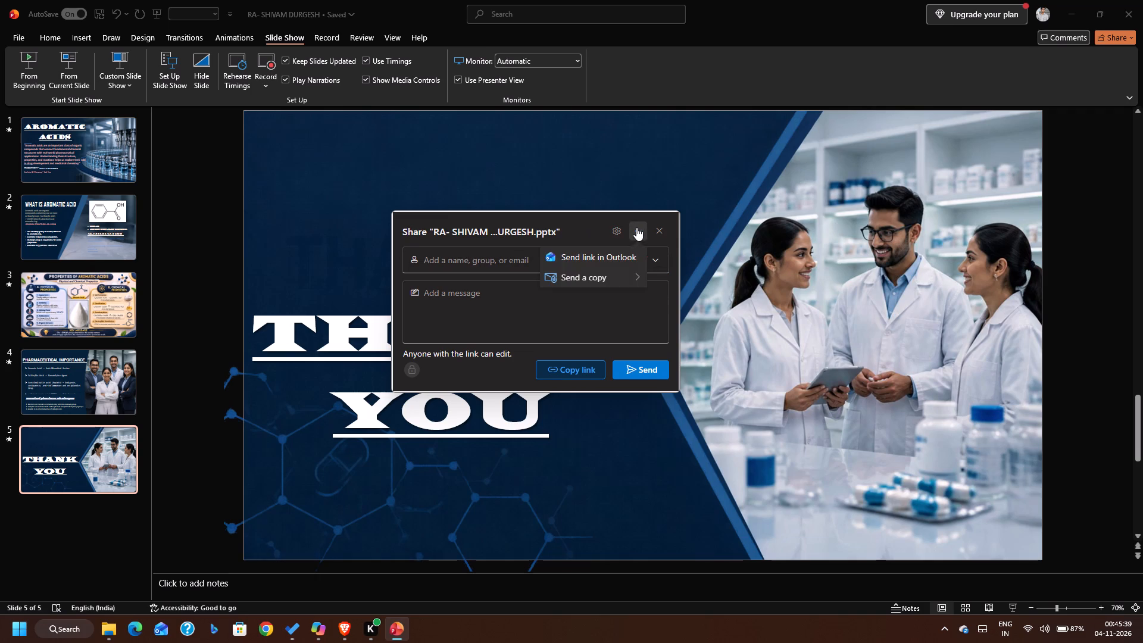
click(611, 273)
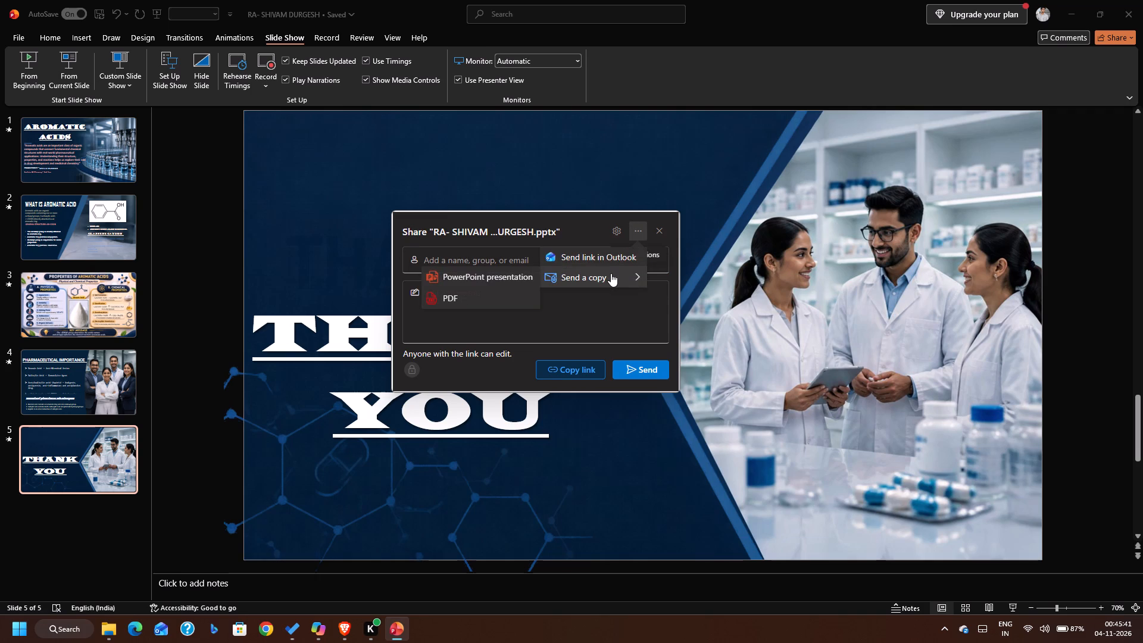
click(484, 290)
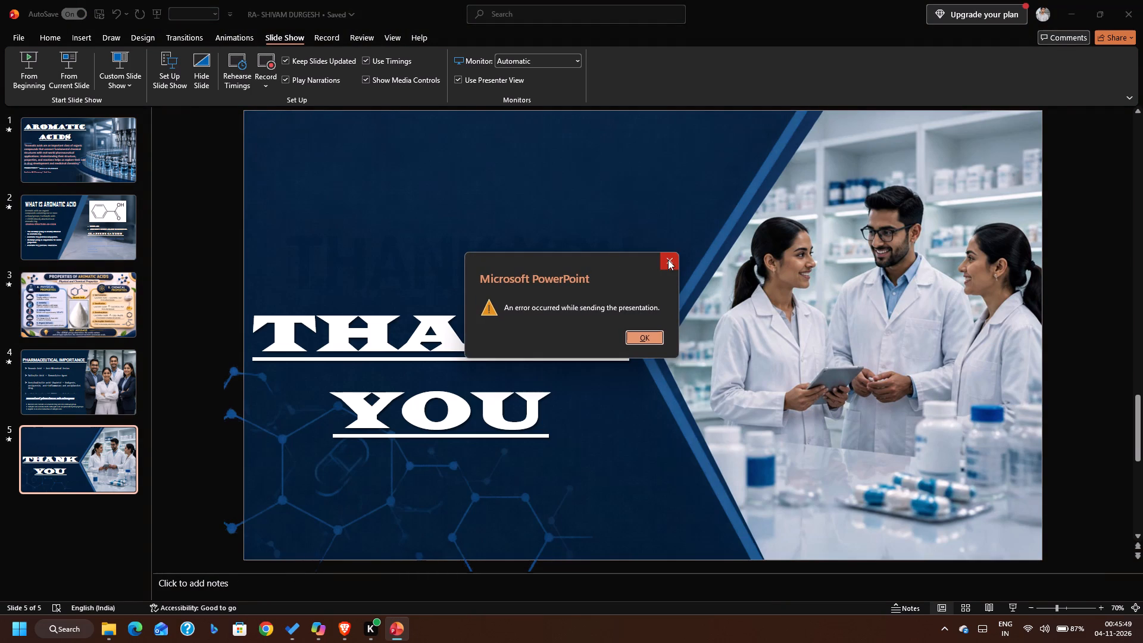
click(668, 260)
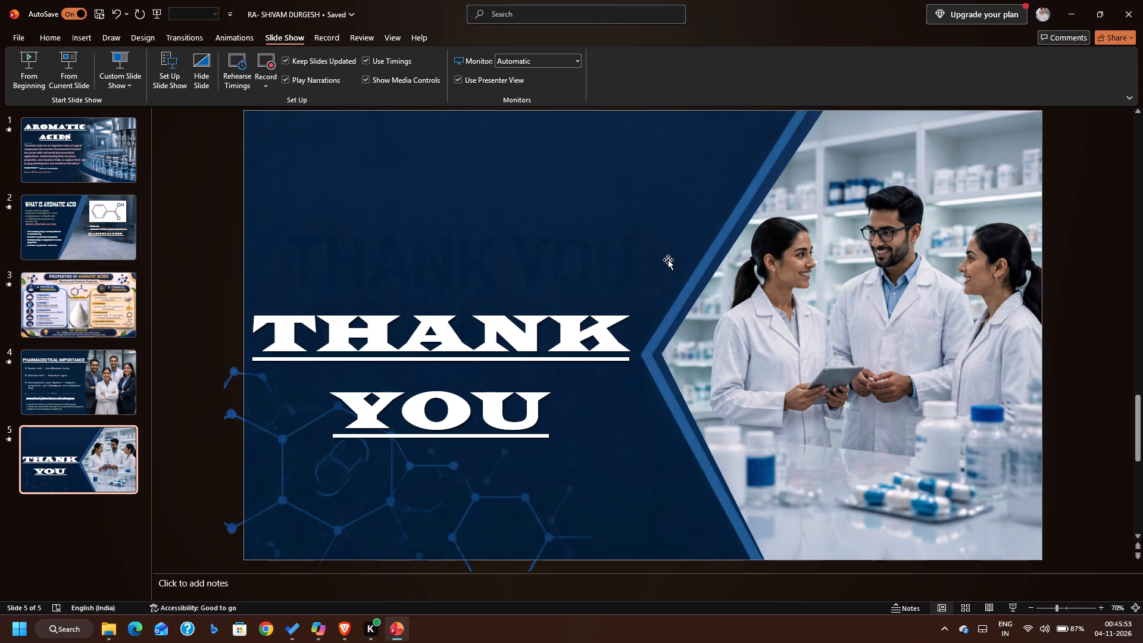
Copy the presentation's sharing link that lets anyone with the link edit, and close the sharing dialog.
click(1120, 44)
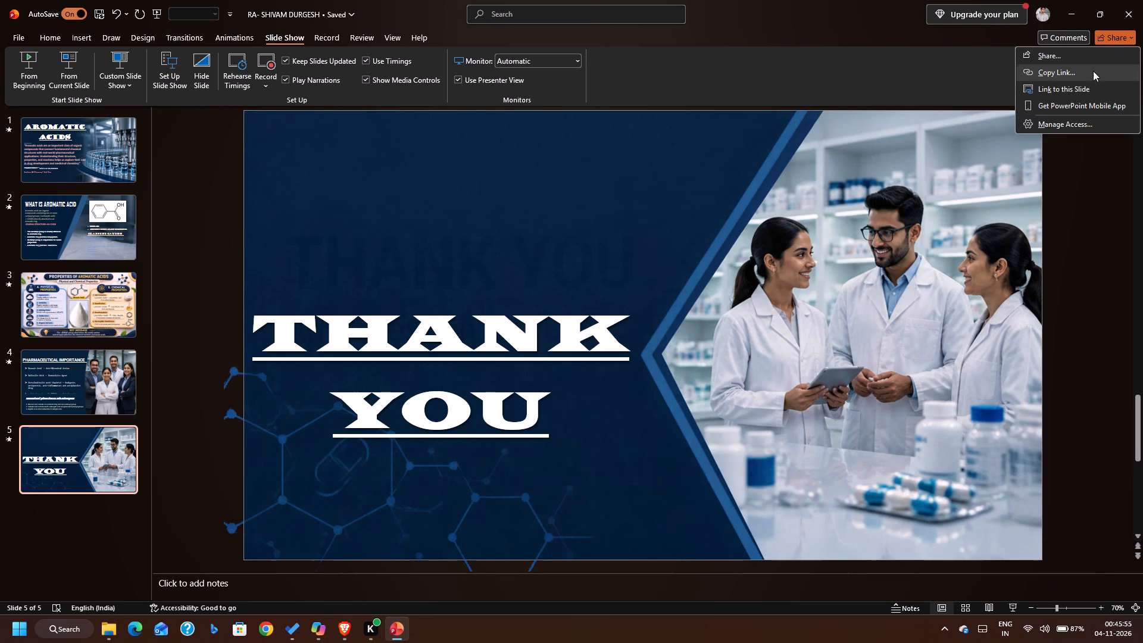
click(1067, 59)
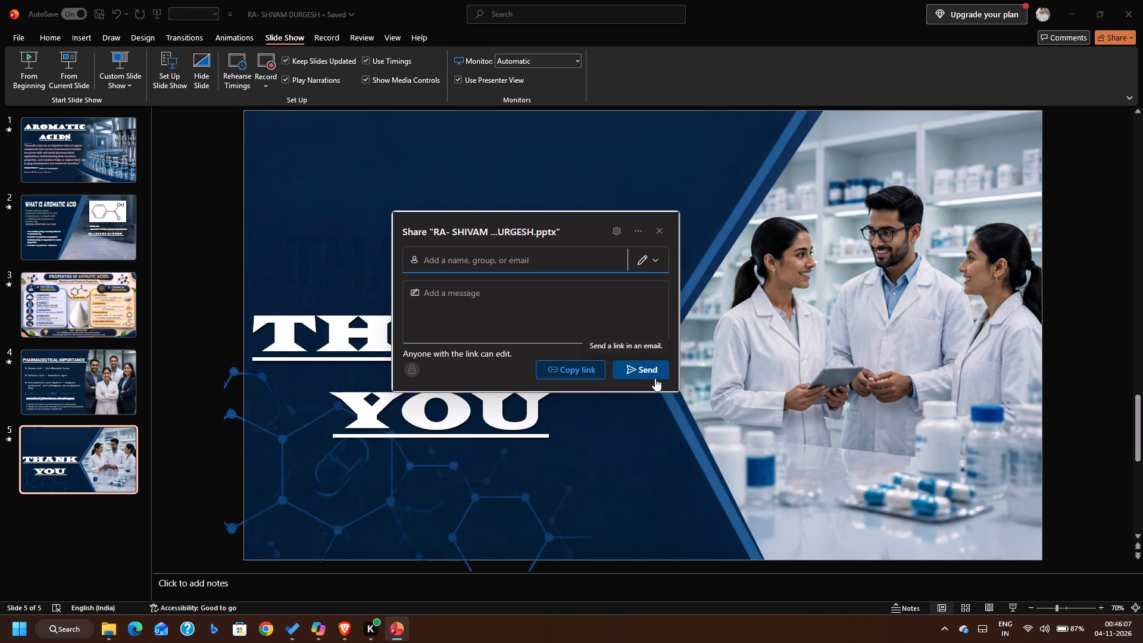
click(593, 365)
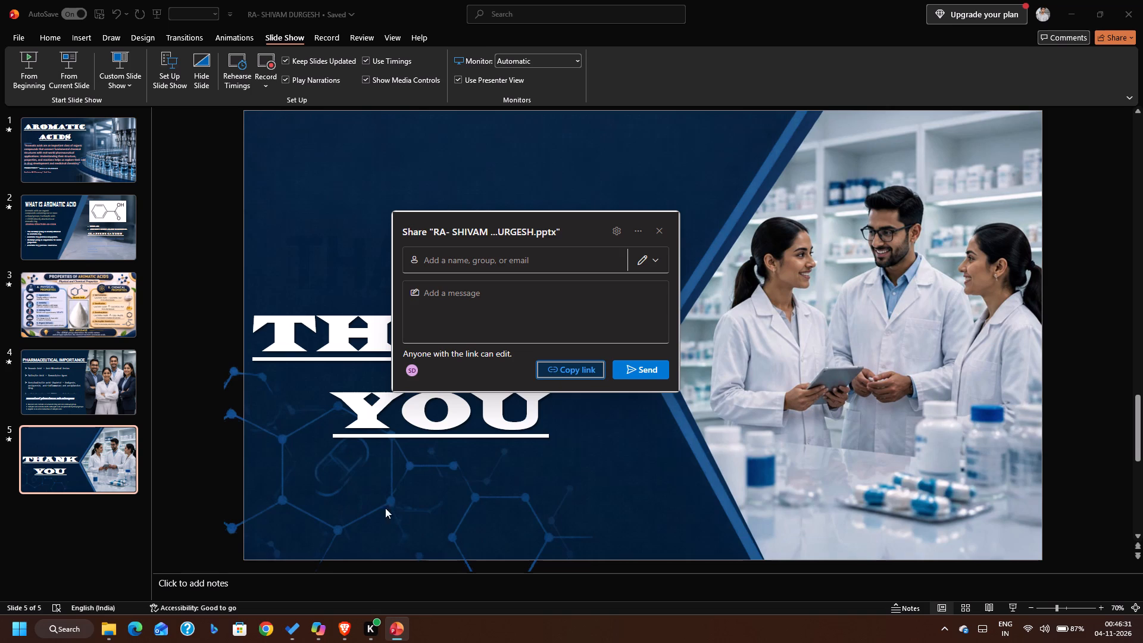
click(170, 422)
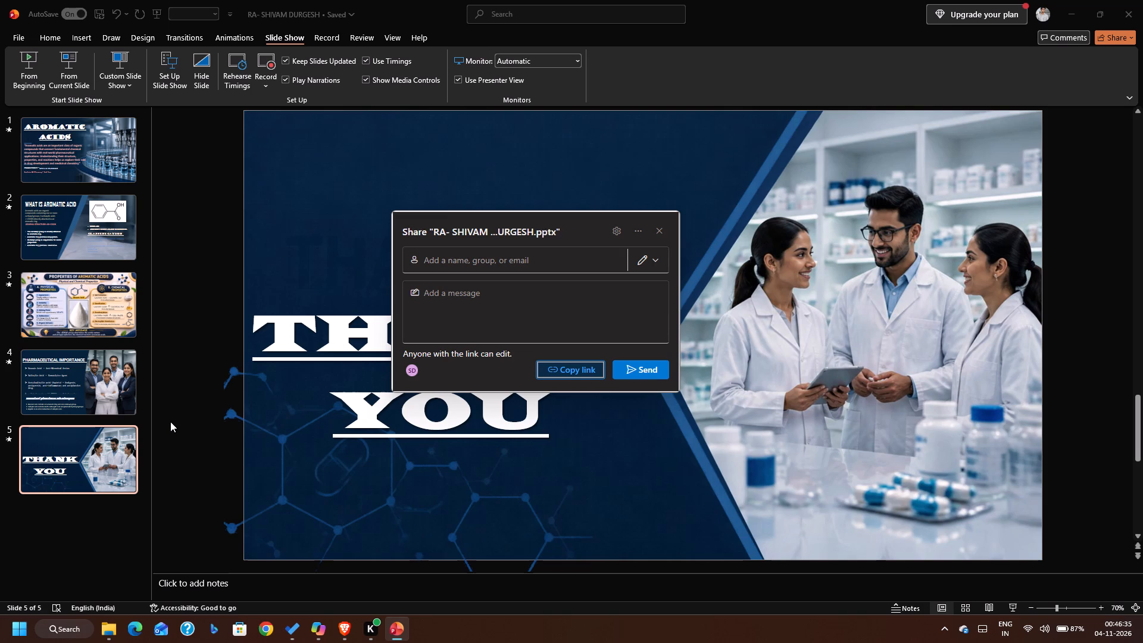
click(177, 417)
click(665, 234)
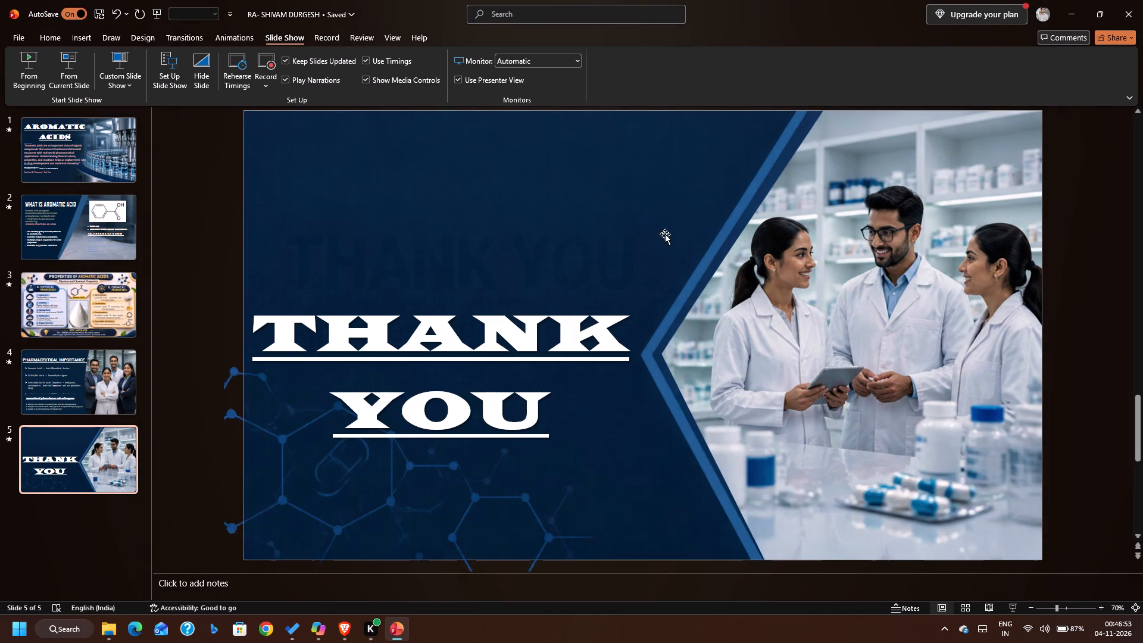